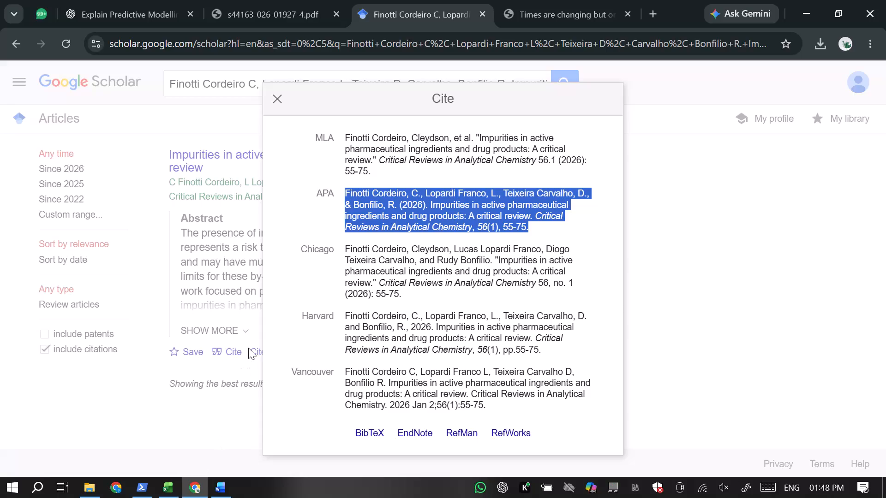
click(277, 101)
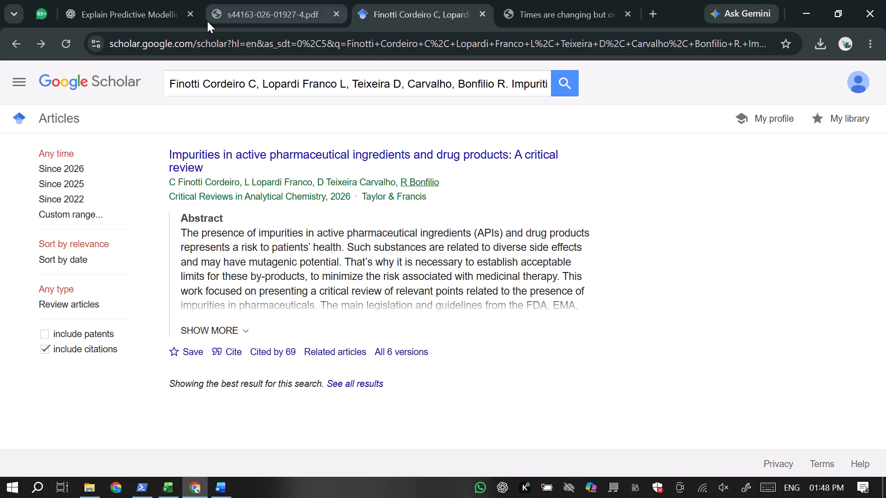
click(272, 18)
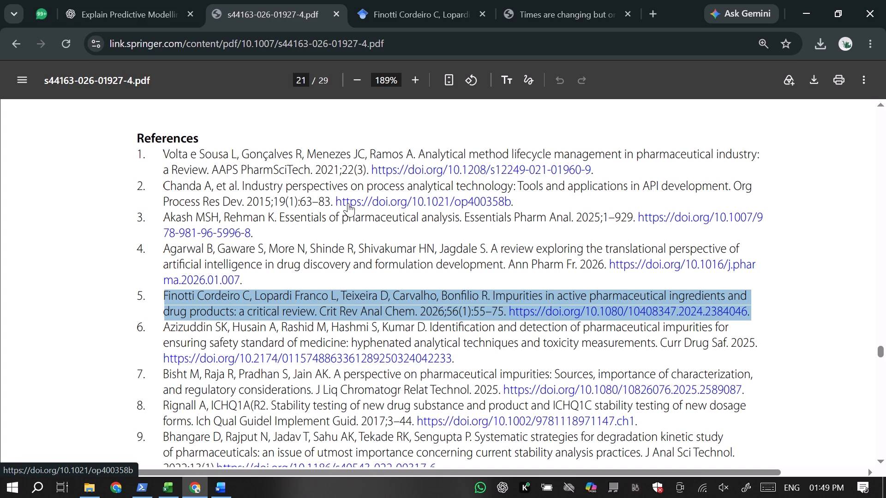
Switch to Word and review the research paper's body text and footnotes through its last paragraph on pharmaceutical analysis.
click(235, 492)
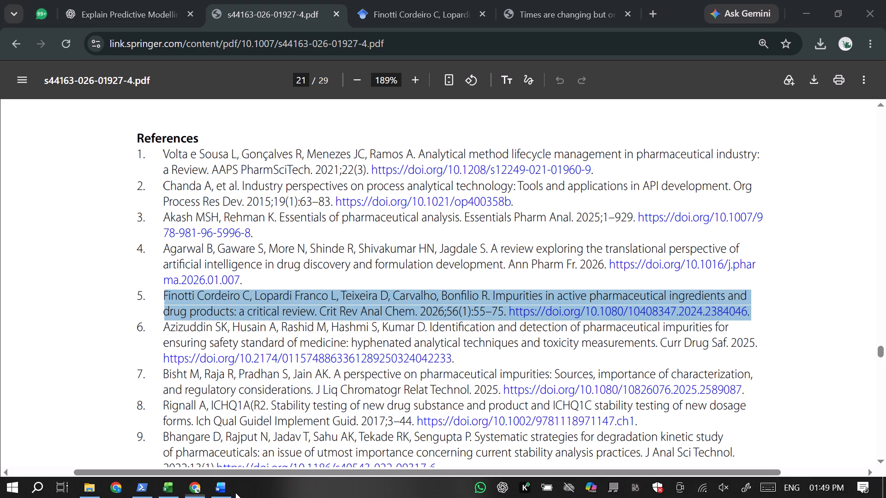
click(209, 497)
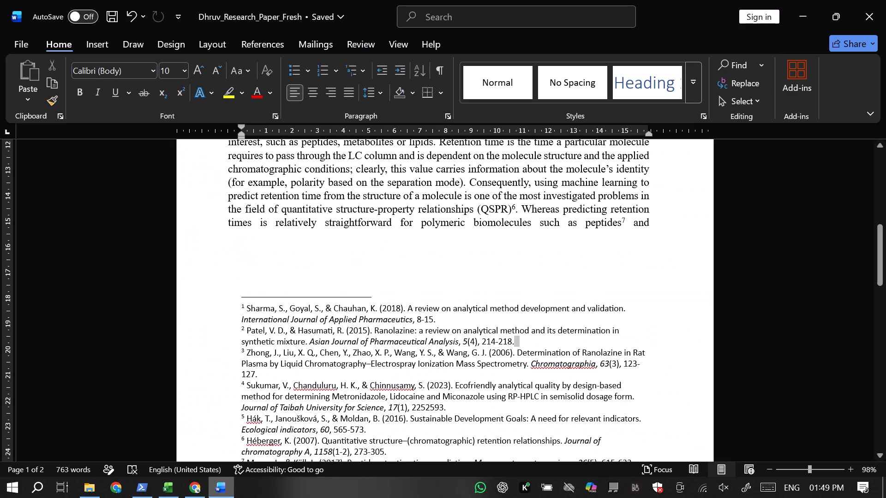
scroll(257, 332, up, 2)
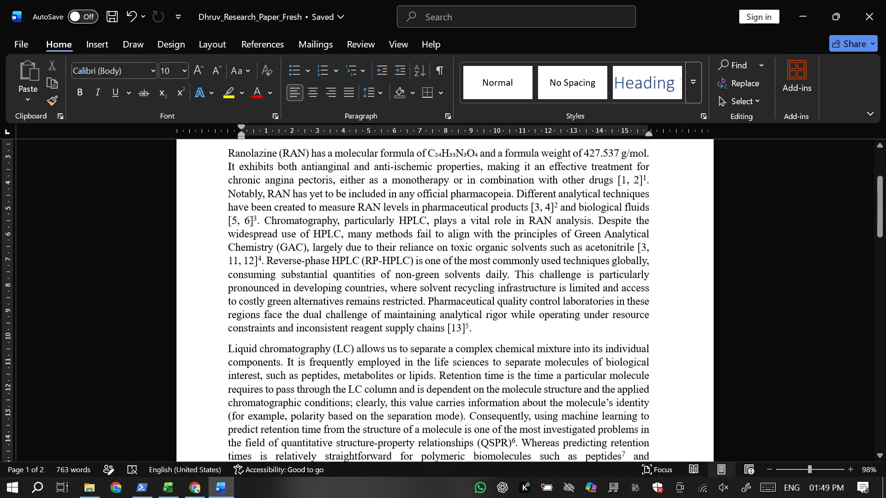
scroll(257, 332, down, 1)
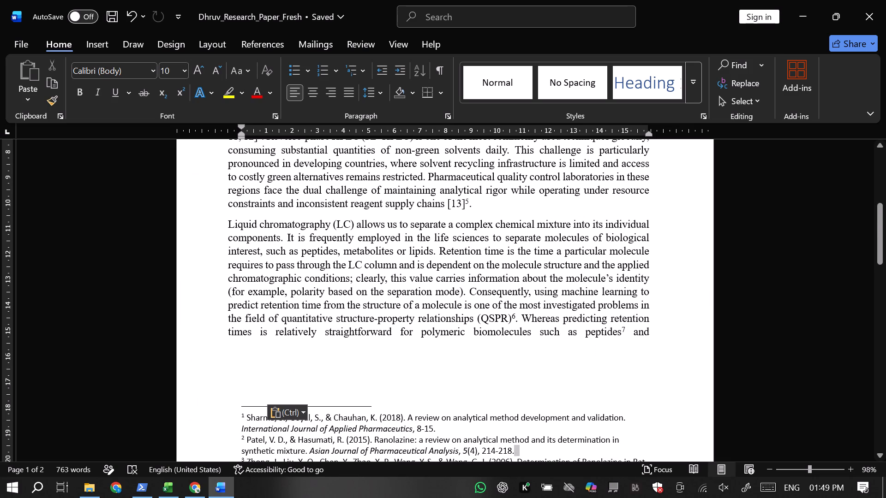
scroll(392, 336, down, 2)
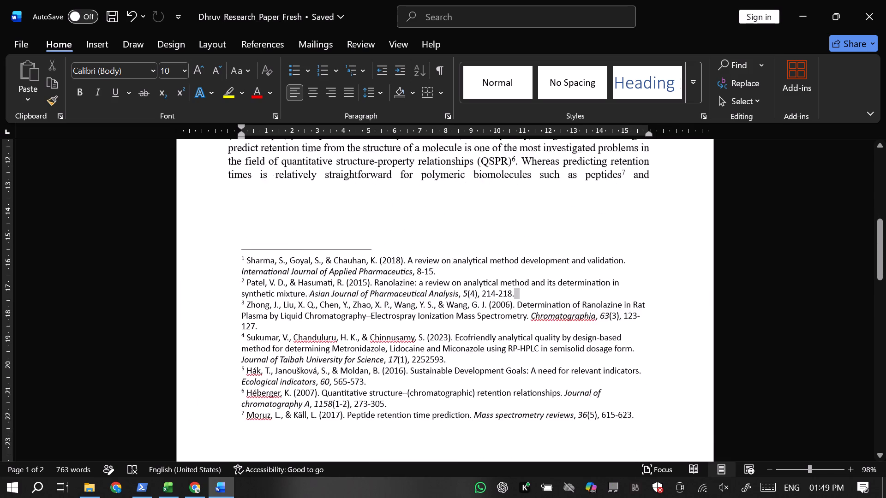
scroll(392, 336, down, 4)
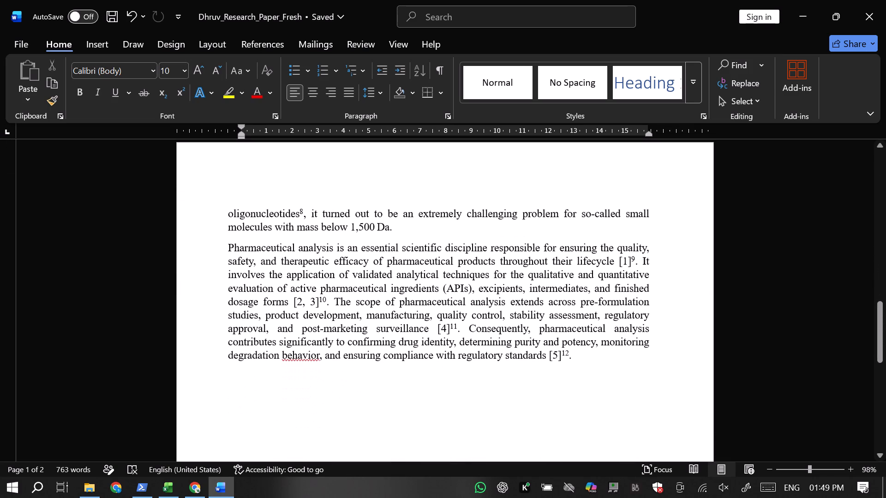
scroll(392, 336, down, 1)
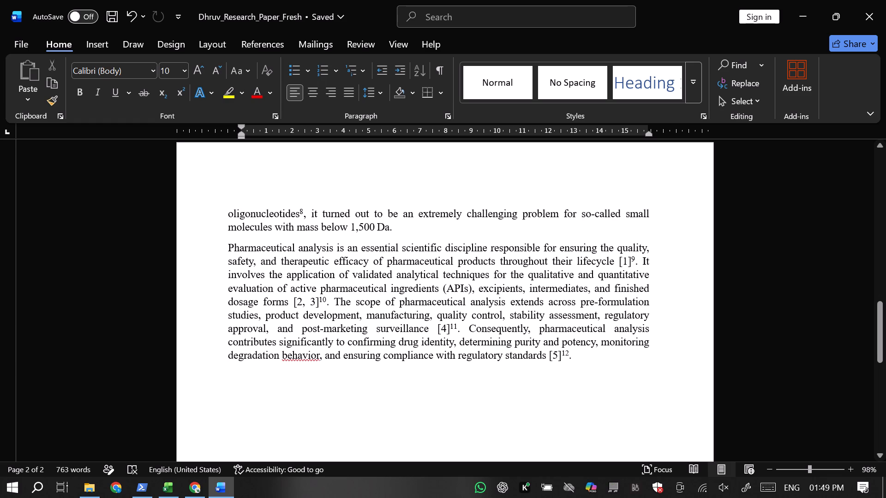
scroll(389, 308, down, 1)
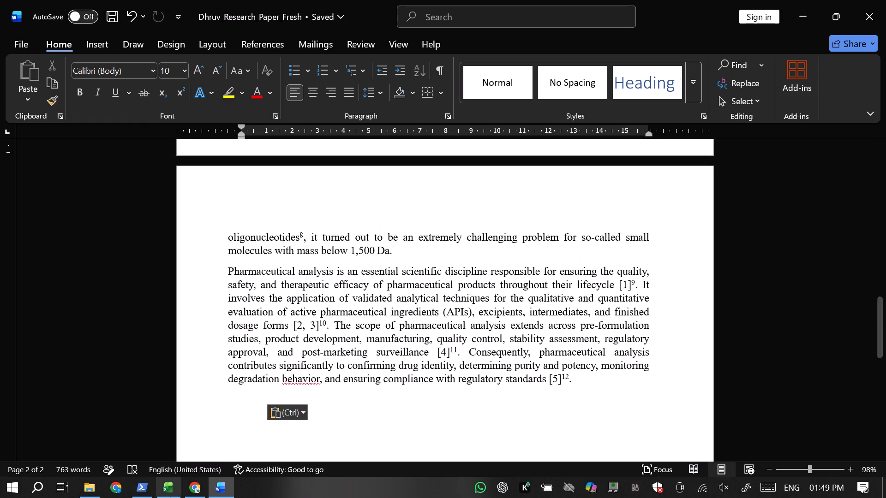
Switch to Chrome and look back through the article PDF from the references to the Conclusion.
click(192, 496)
scroll(226, 342, up, 4)
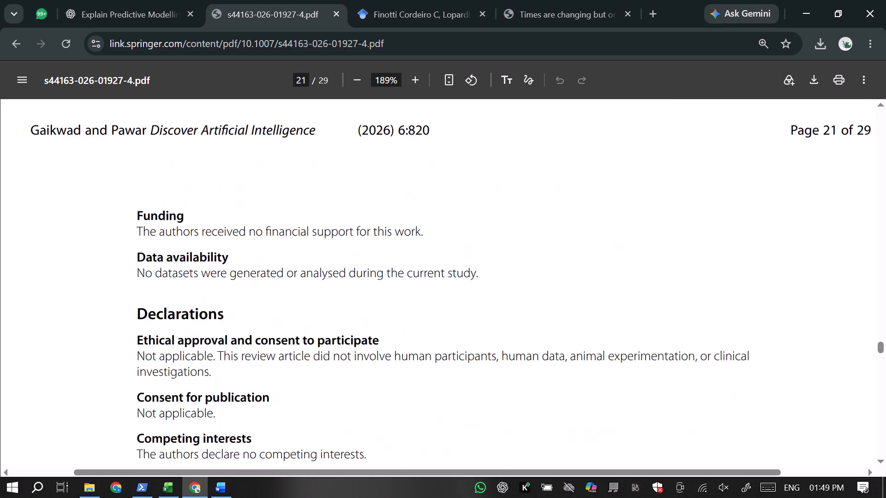
scroll(226, 342, up, 9)
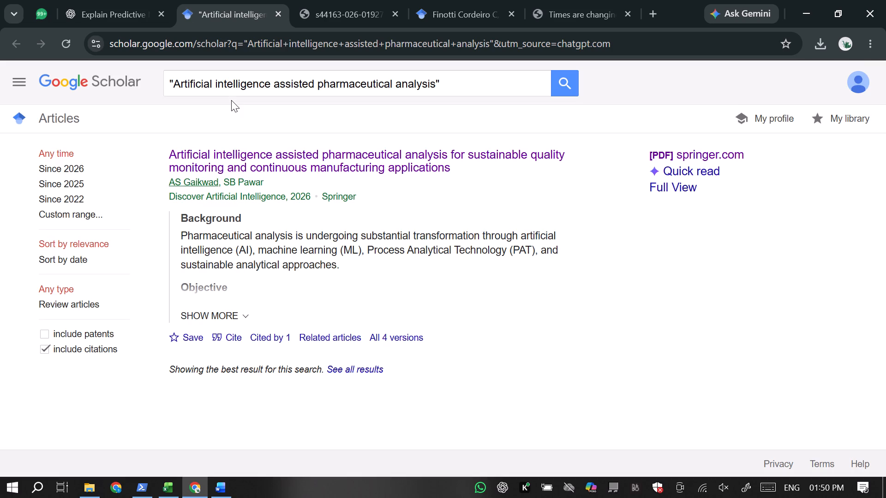
click(313, 172)
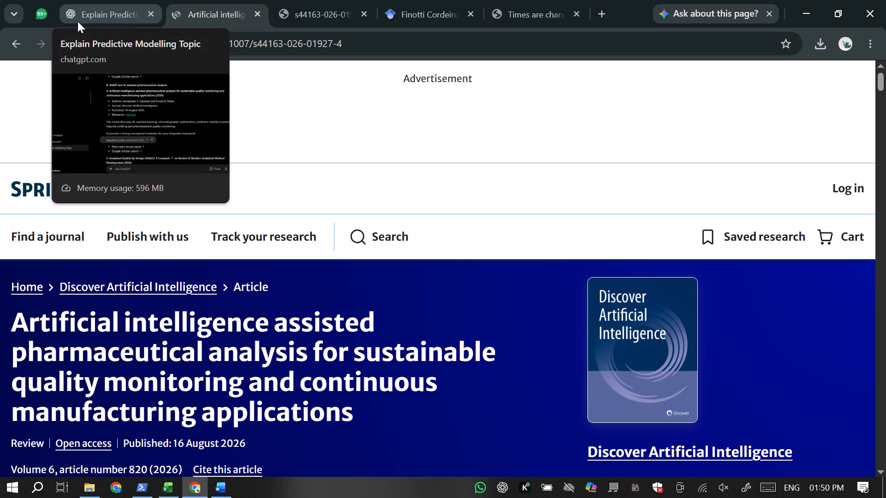
scroll(203, 129, right, 6)
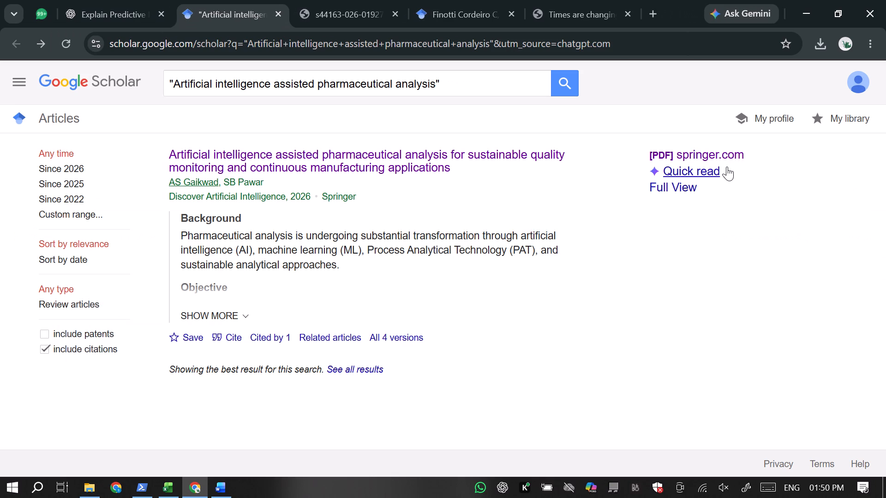
click(705, 155)
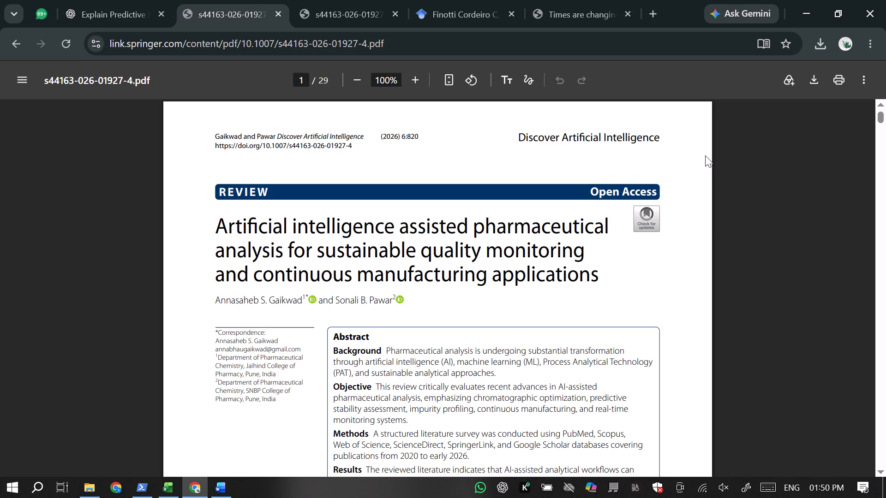
Locate the article's Introduction and compare it with the last paragraph of the Word research paper.
scroll(609, 265, down, 6)
scroll(609, 265, up, 1)
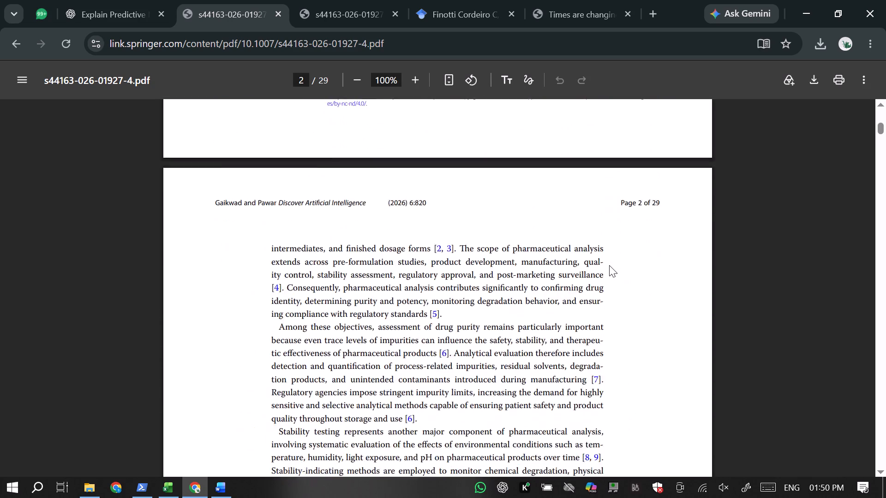
scroll(609, 265, up, 1)
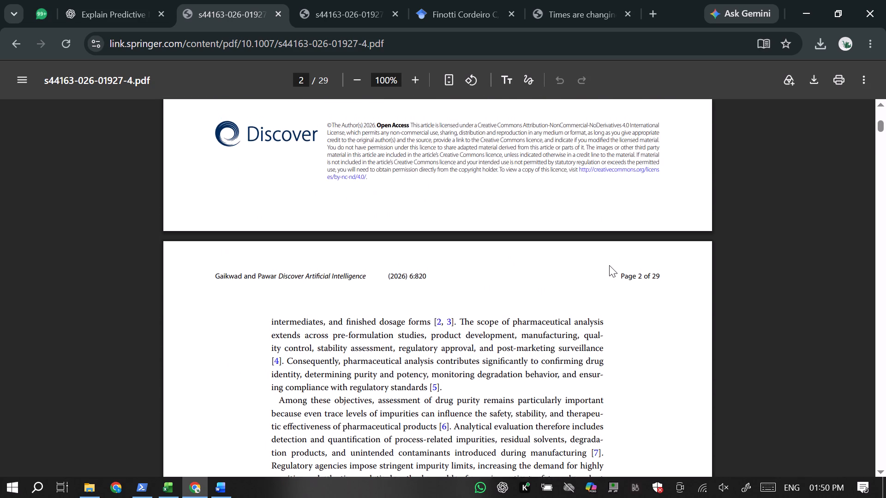
scroll(609, 265, up, 2)
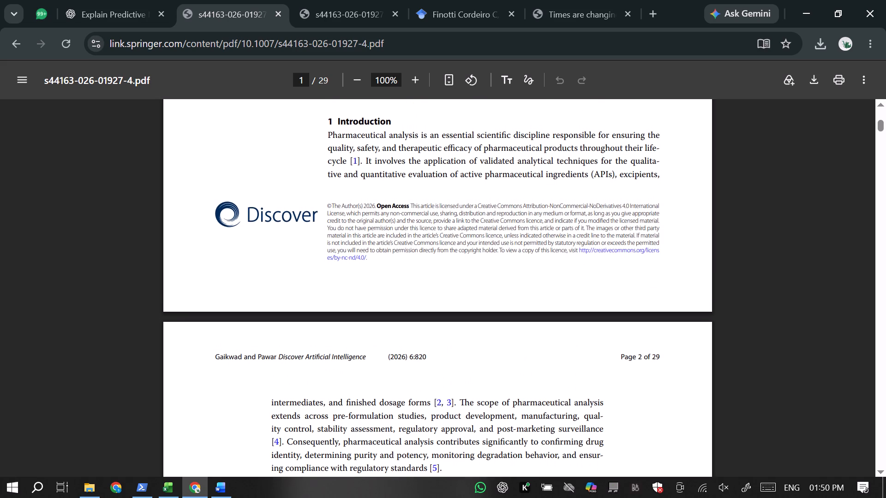
click(217, 488)
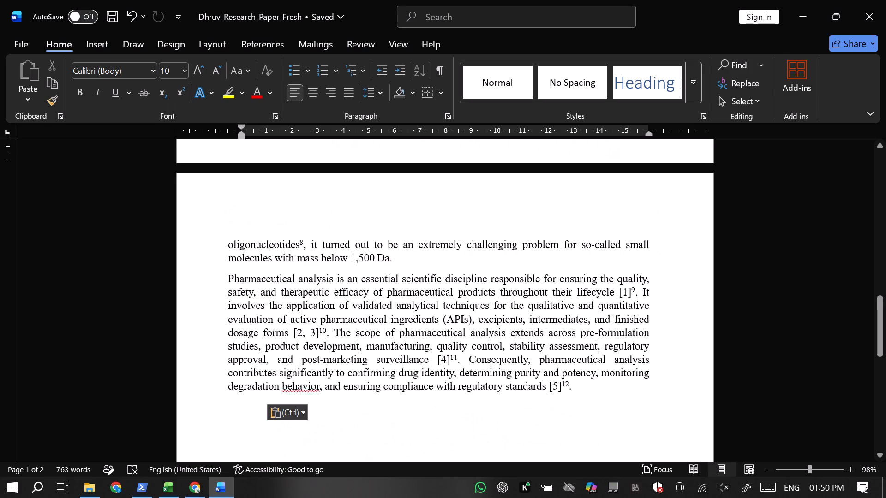
click(198, 491)
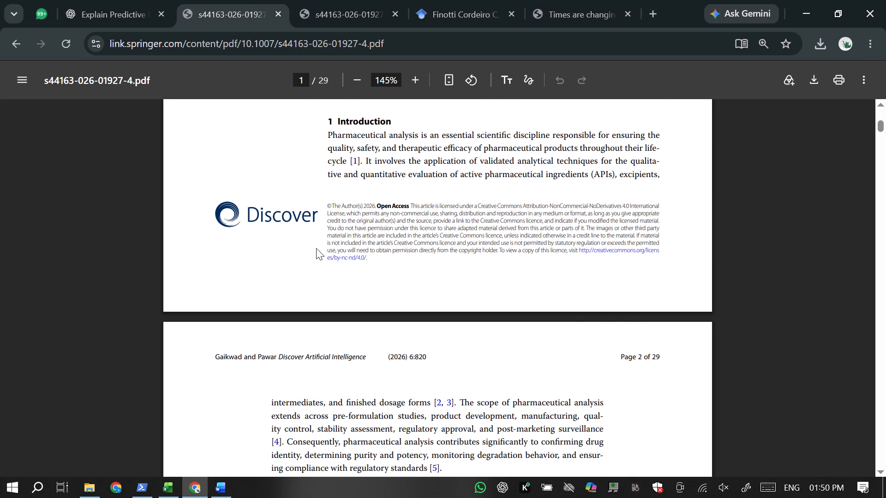
Enlarge the PDF to 121% and examine the drug purity and stability testing paragraphs on page 2.
scroll(316, 248, up, 1)
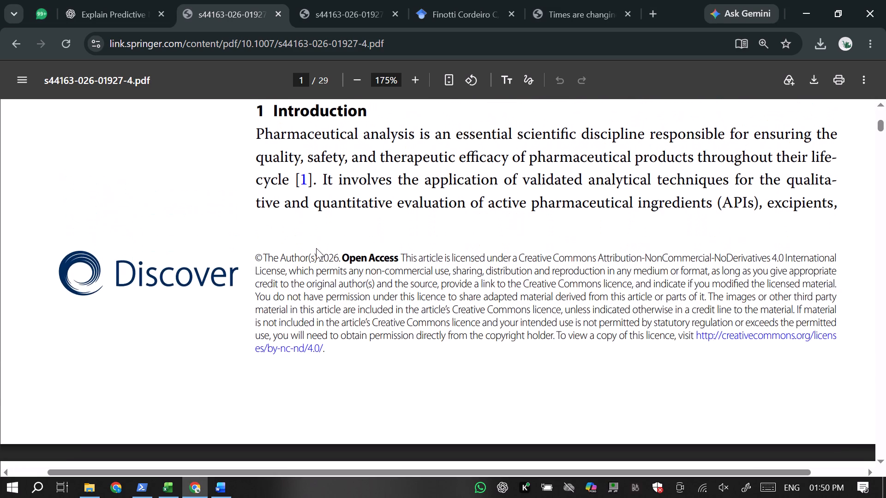
scroll(316, 248, up, 1)
scroll(316, 248, down, 3)
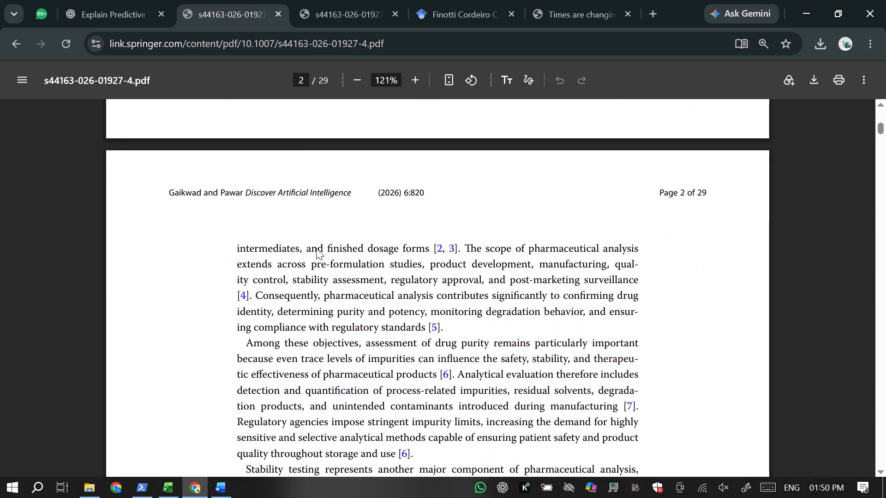
scroll(316, 248, down, 2)
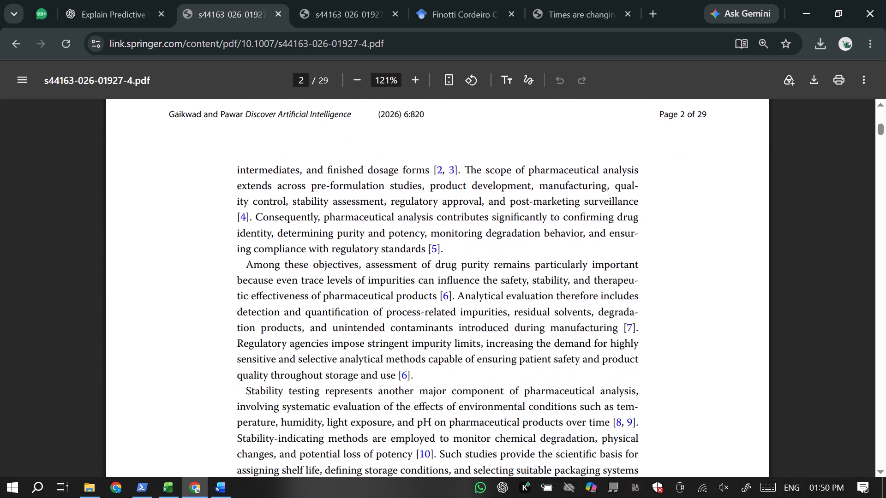
scroll(405, 298, down, 1)
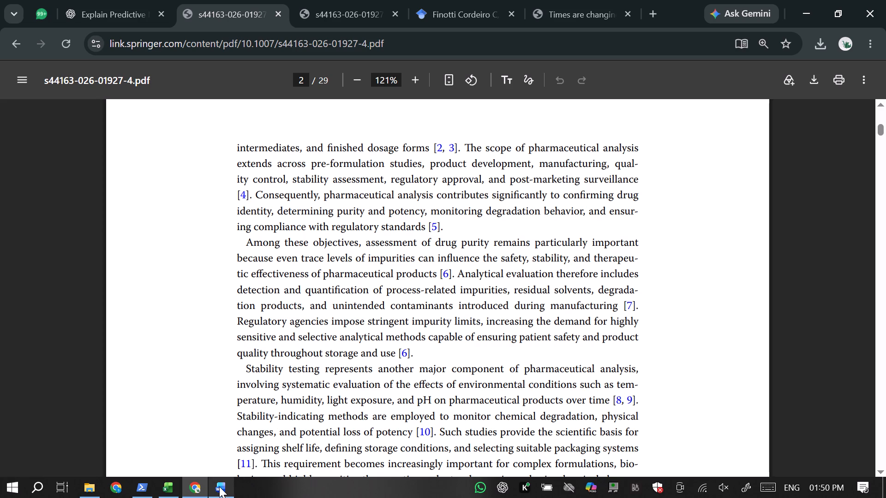
click(211, 433)
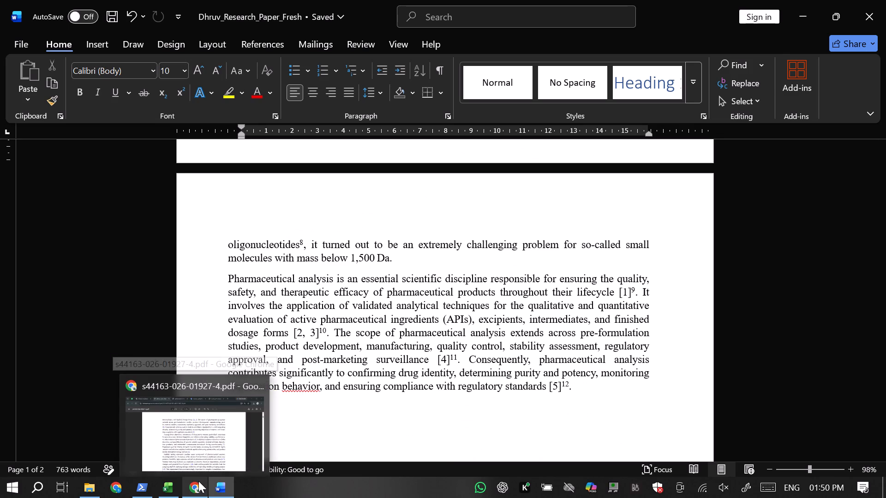
click(213, 457)
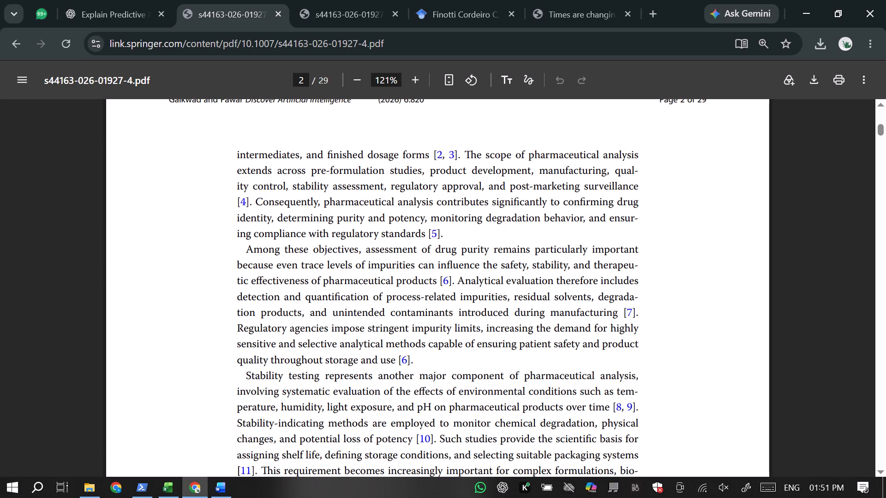
scroll(390, 271, down, 1)
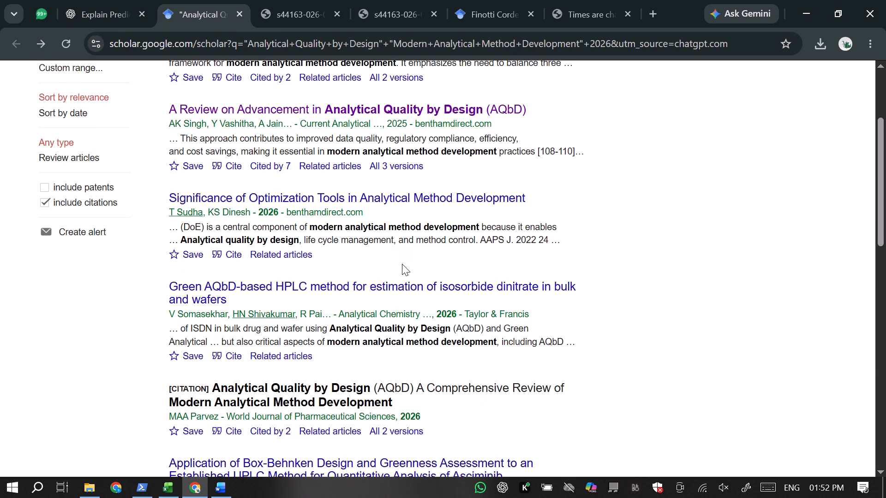
scroll(438, 261, down, 1)
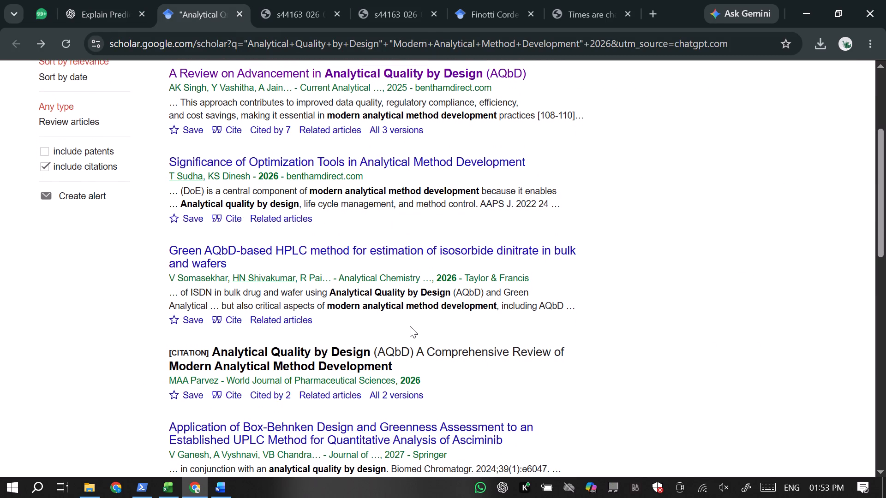
scroll(410, 326, down, 2)
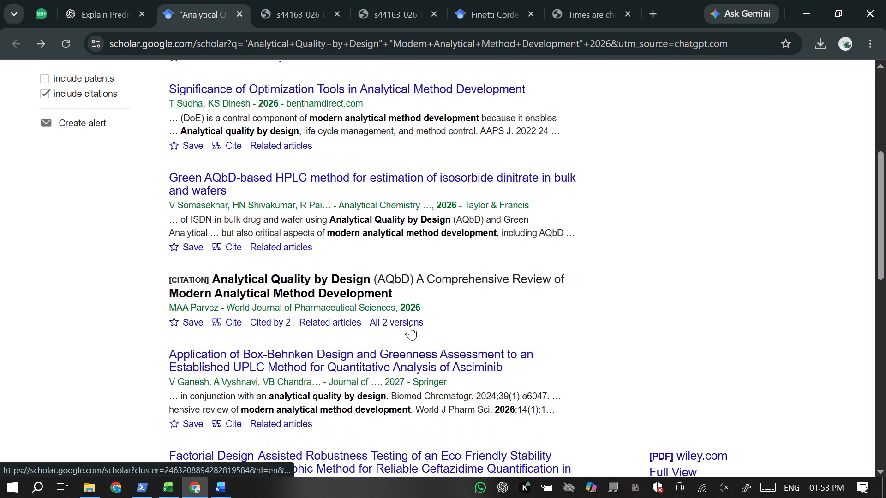
click(348, 285)
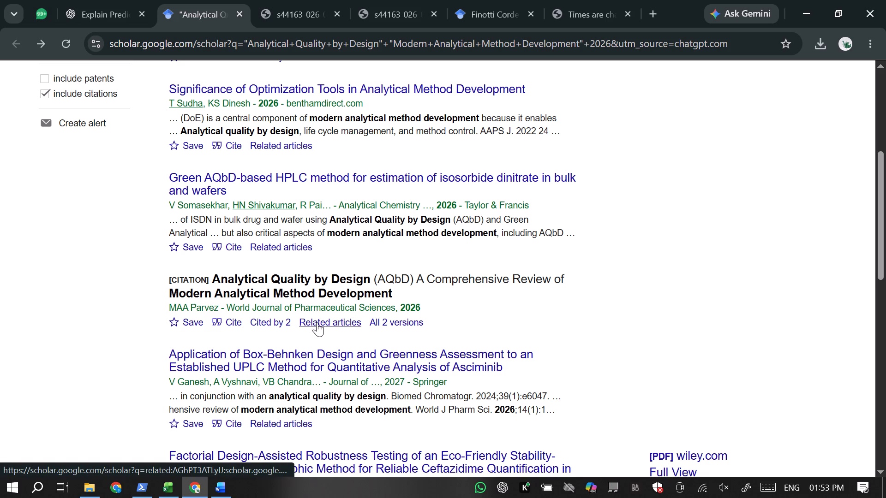
click(376, 322)
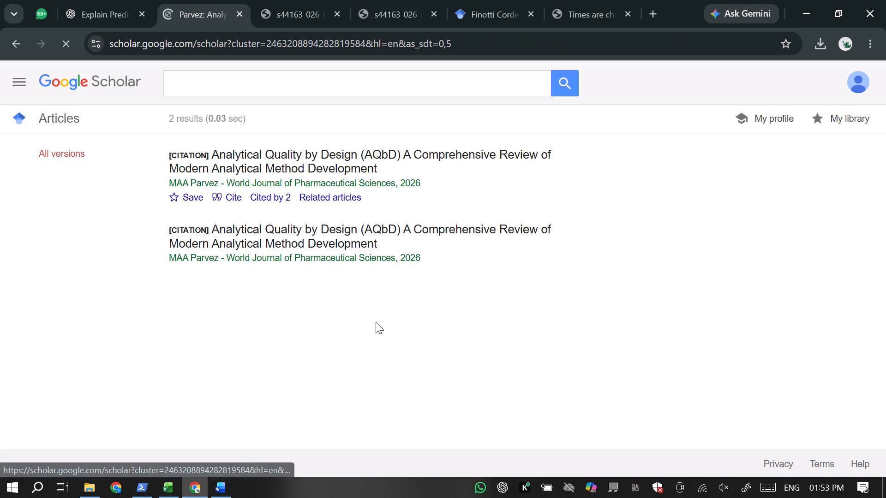
Try to open the first listed version of the AQbD comprehensive review and copy its listing text.
click(289, 169)
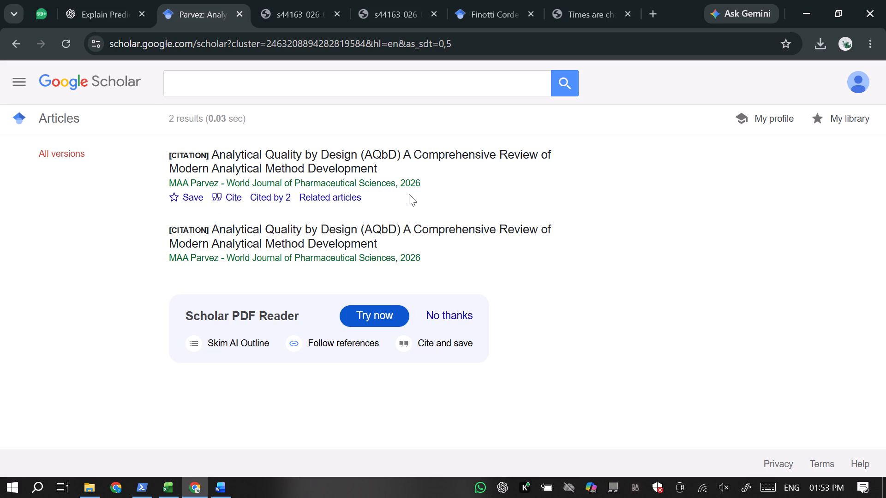
drag(409, 194, 168, 162)
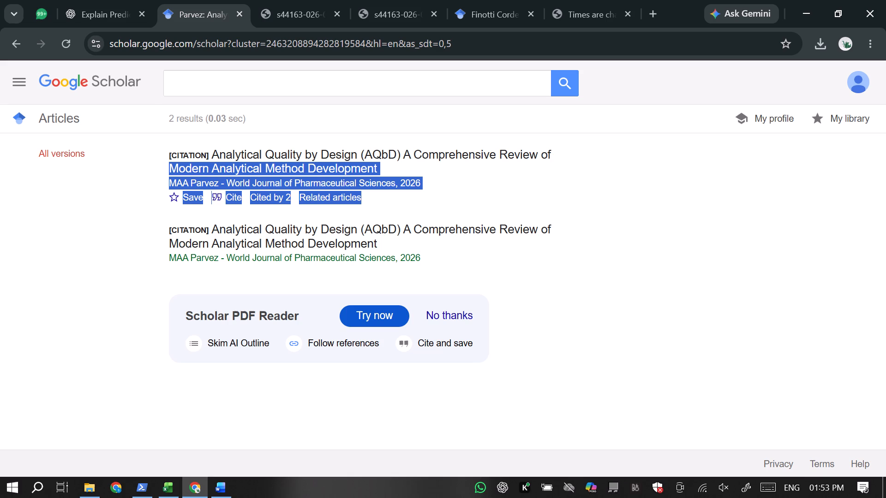
key(ctrl+c)
click(484, 186)
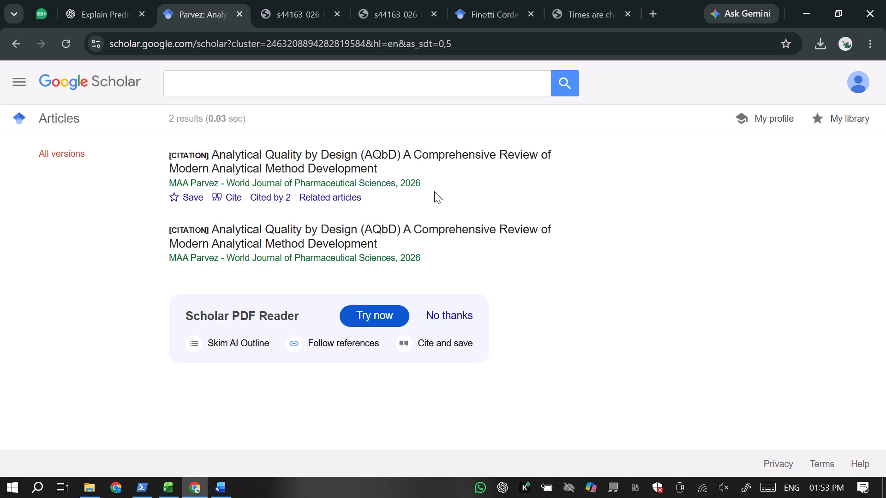
View the citation formats for the AQbD comprehensive review, close them and try again to open the paper.
click(228, 196)
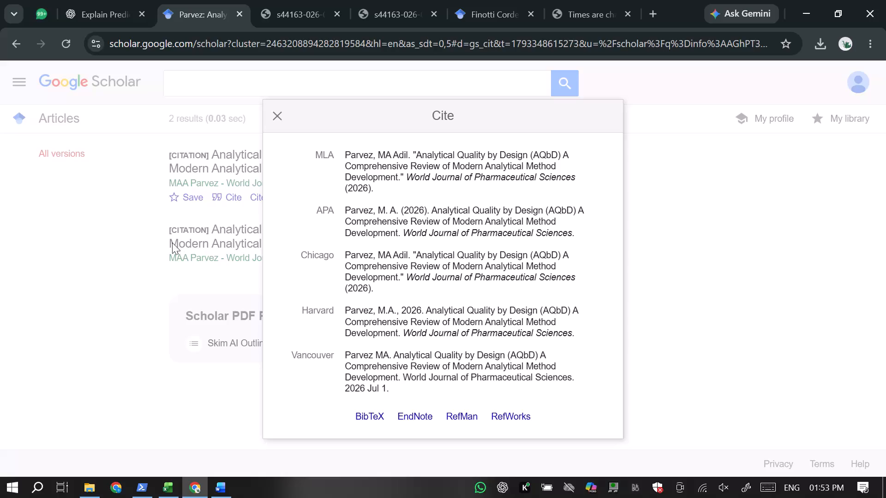
click(114, 235)
click(251, 168)
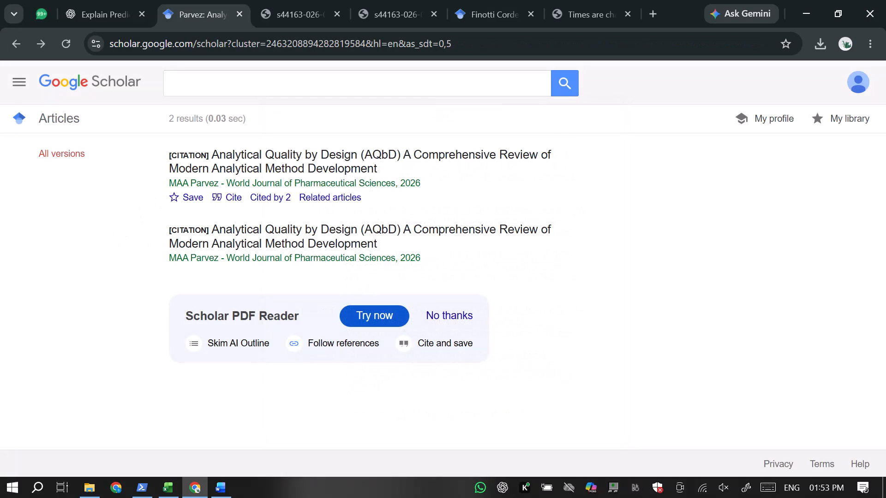
click(193, 178)
Go back to the Google Scholar results and examine the remaining AQbD papers for one with an accessible PDF.
scroll(371, 219, right, 5)
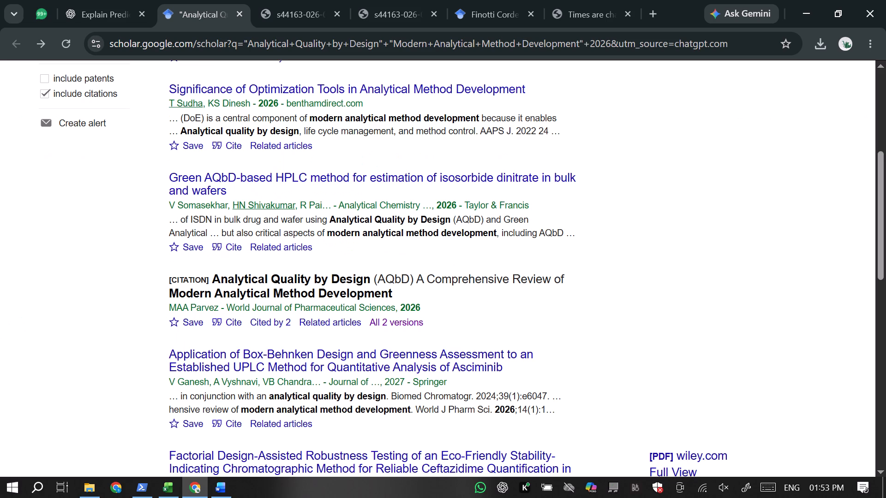
scroll(359, 275, down, 3)
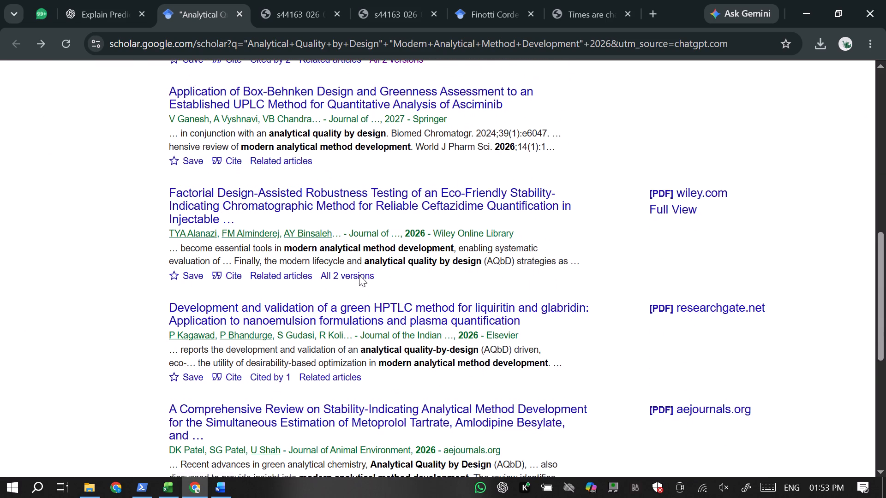
scroll(359, 275, down, 2)
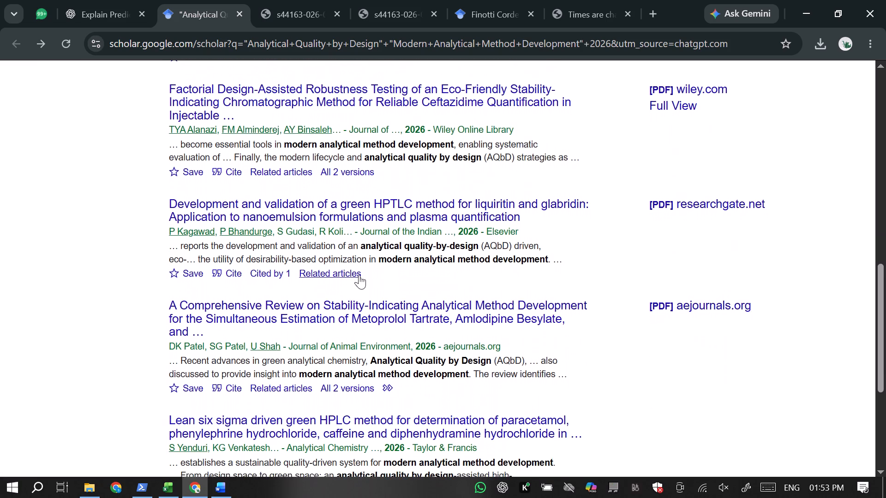
scroll(359, 275, down, 1)
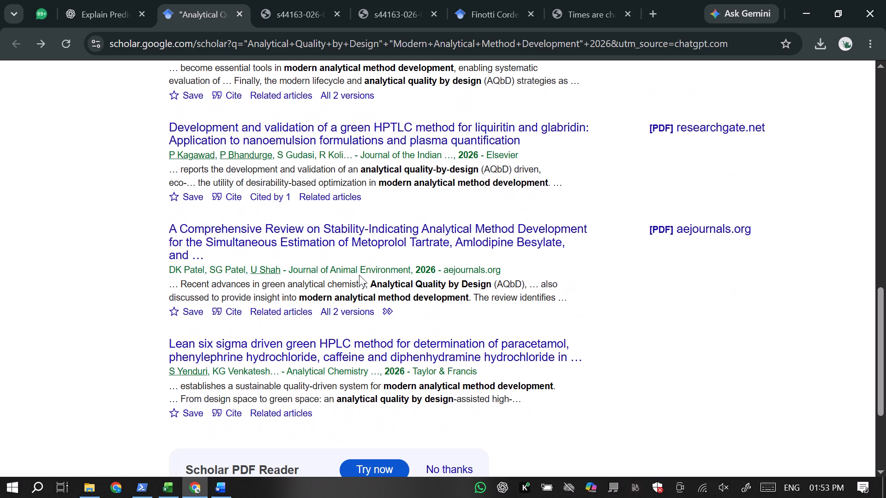
scroll(478, 326, down, 1)
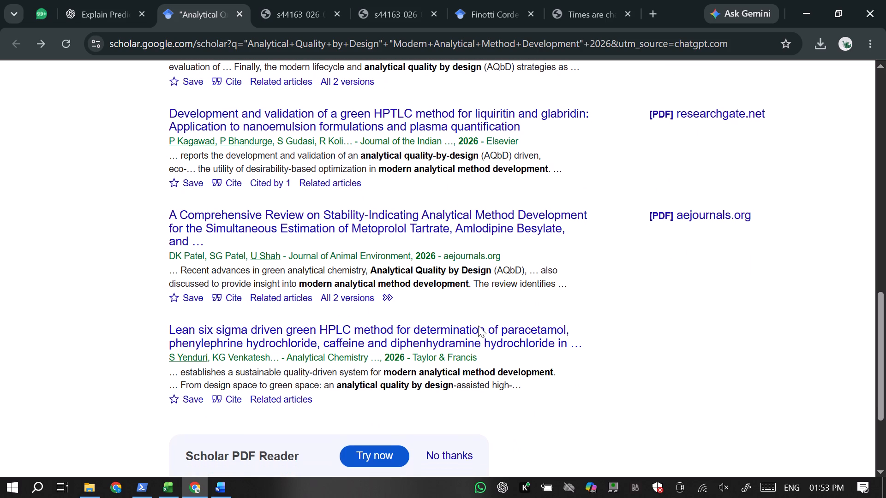
scroll(478, 326, down, 6)
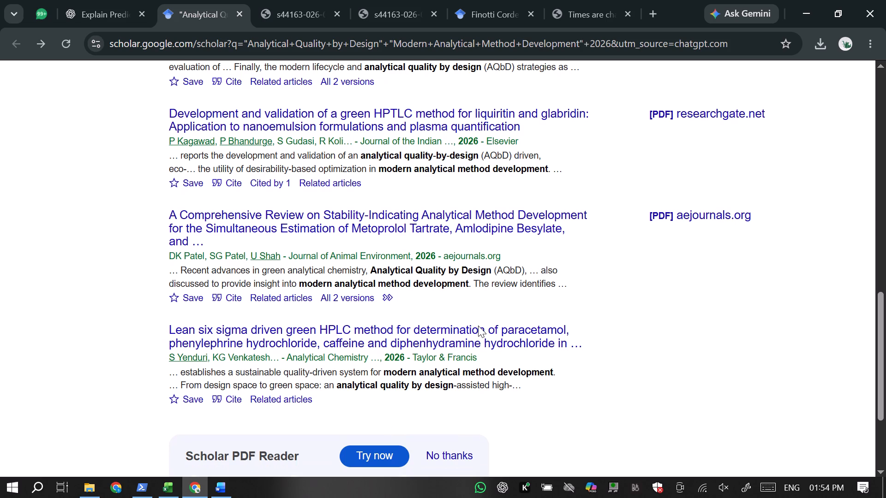
scroll(478, 326, down, 2)
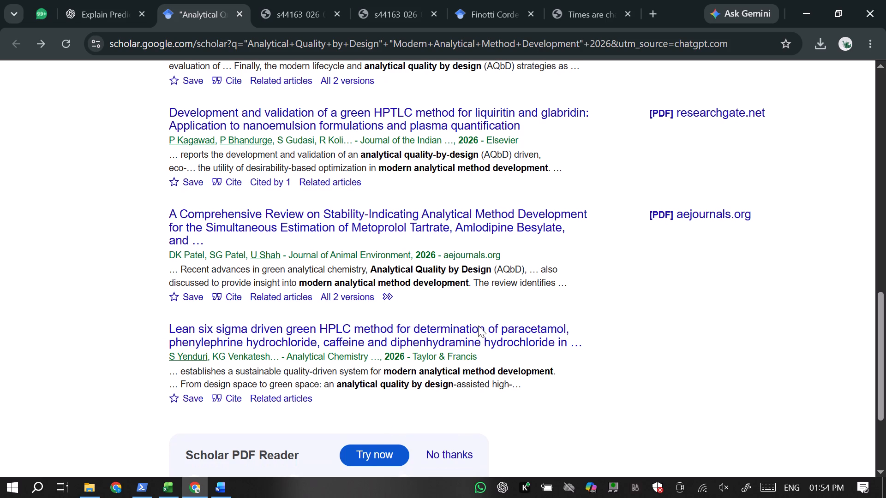
scroll(478, 326, down, 1)
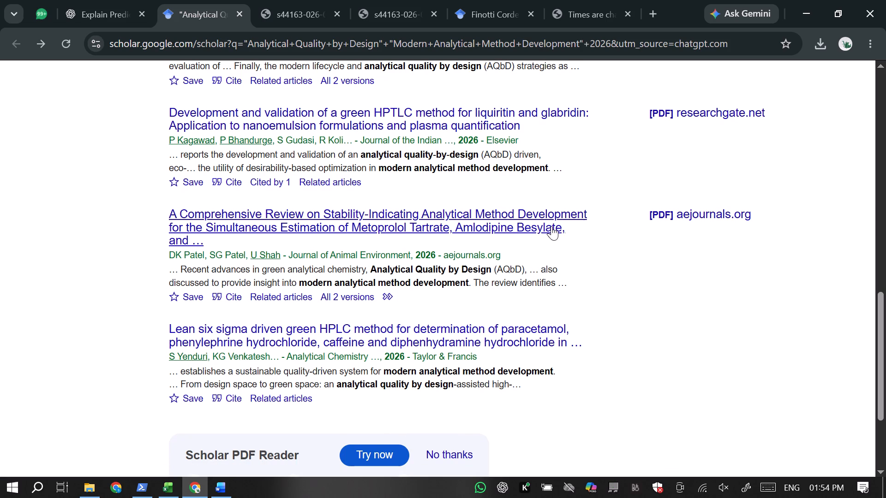
Download the aejournals.org PDF of the comprehensive review on stability-indicating analytical method development and open the downloaded file 71.pdf.
click(676, 208)
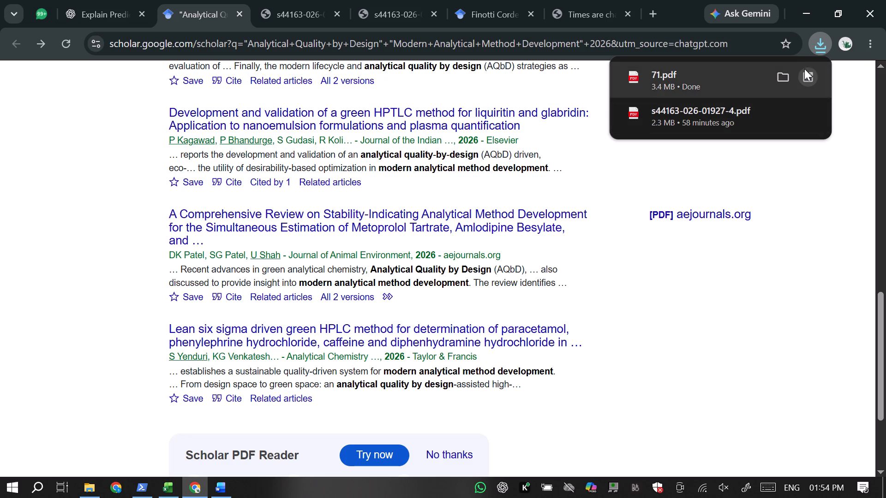
click(807, 69)
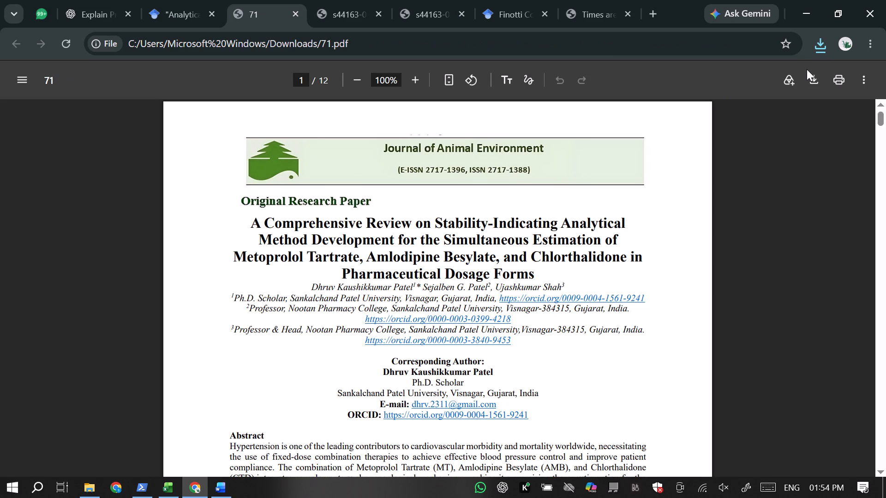
Examine the stability-indicating review's abstract, keywords, graphical abstract and Introduction, enlarging the text for reading.
scroll(585, 299, down, 6)
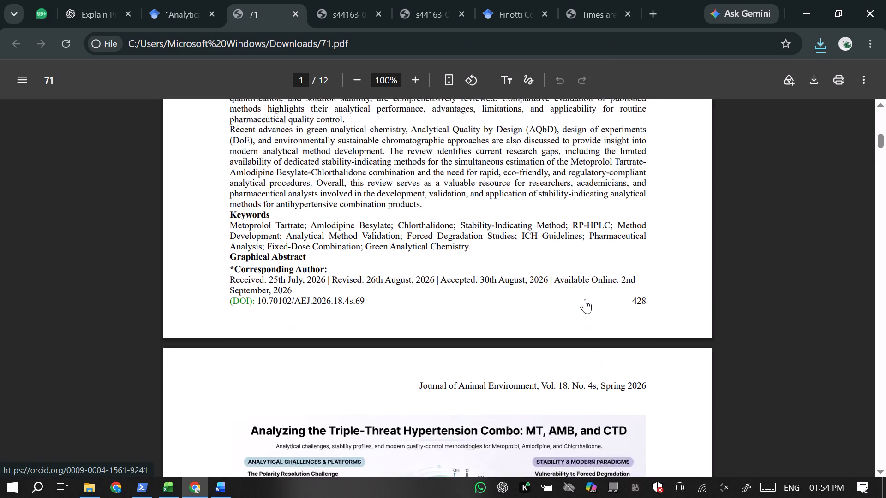
scroll(585, 299, down, 4)
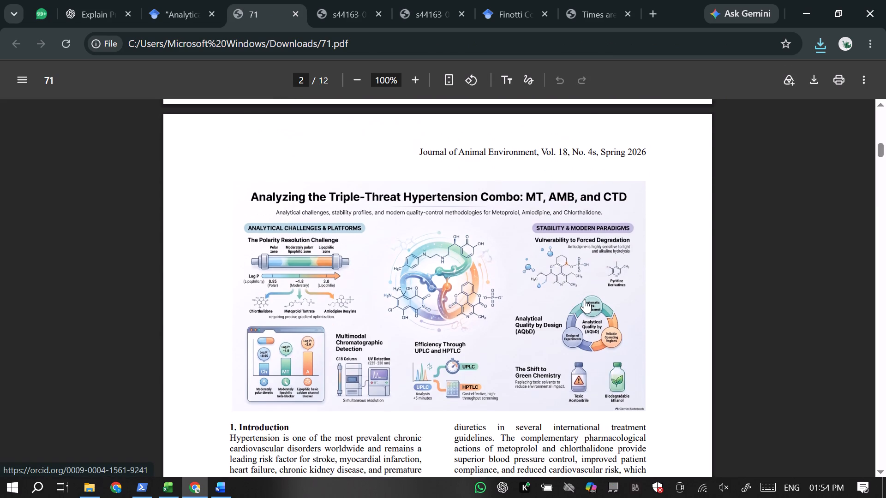
scroll(585, 299, down, 2)
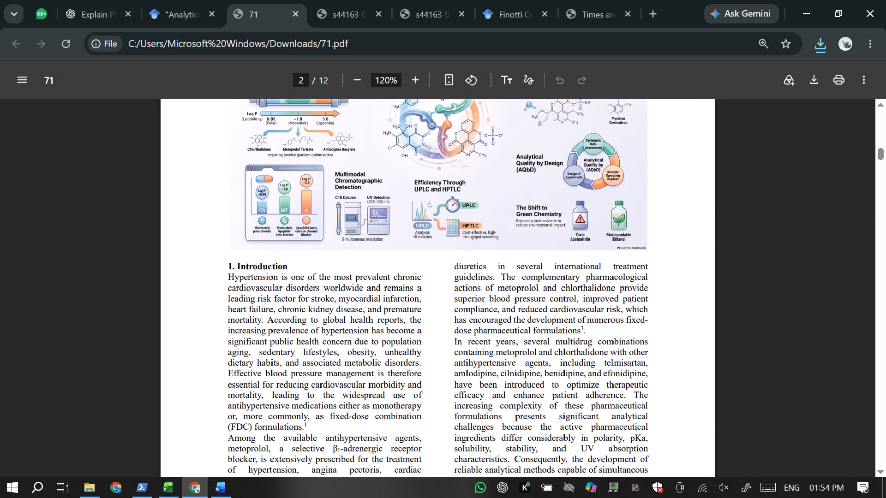
scroll(365, 348, down, 2)
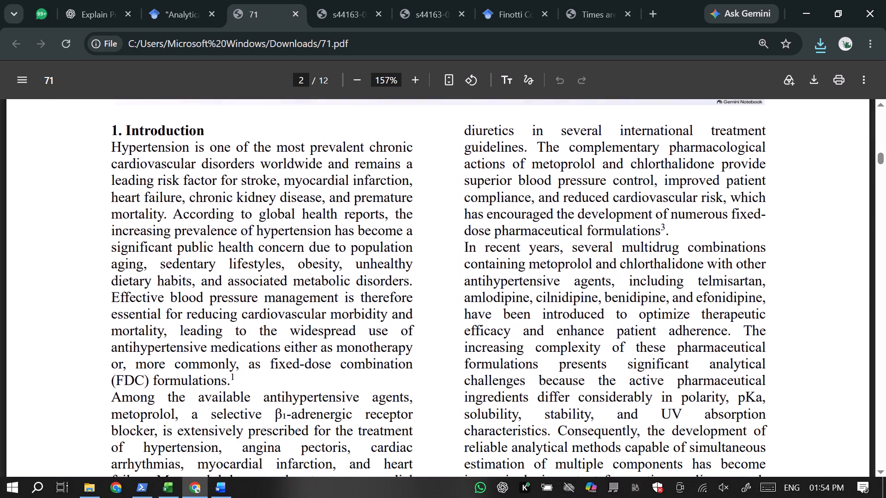
scroll(365, 348, down, 1)
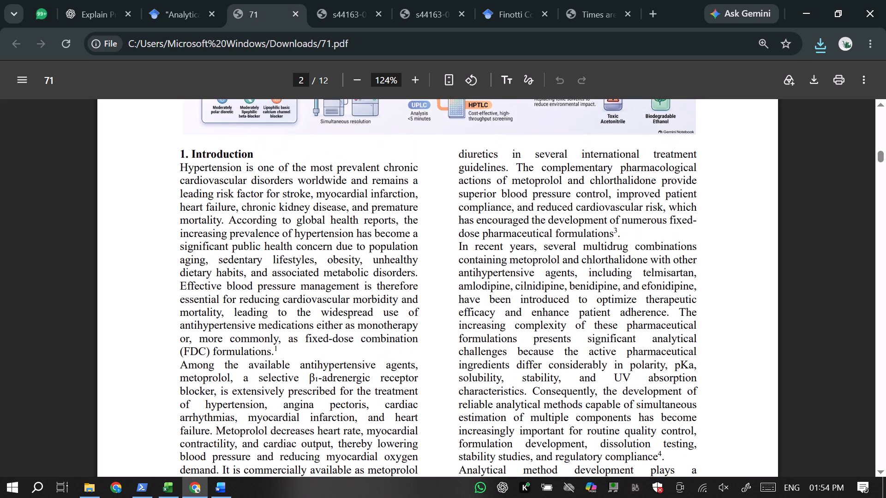
scroll(365, 348, right, 5)
scroll(310, 338, down, 1)
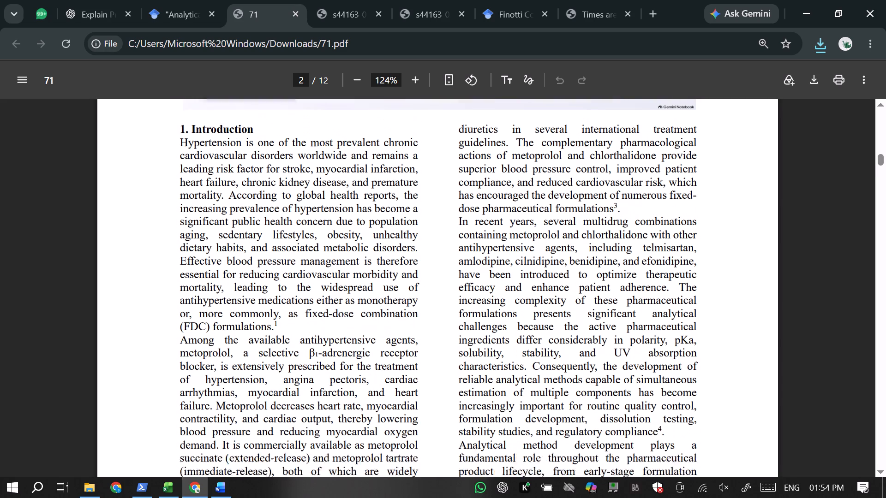
Return to the Google Scholar results and open the paper on in-silico tools and Analytical Quality by Design in liquid chromatographic method development.
scroll(310, 338, down, 1)
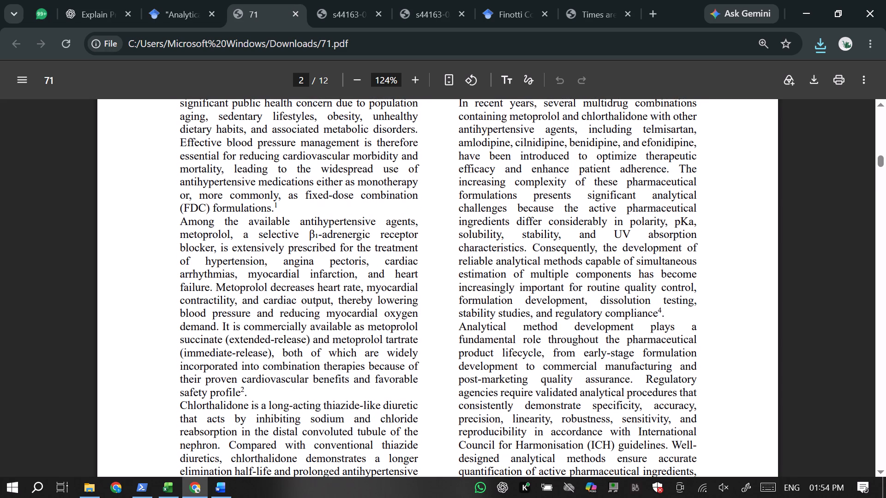
click(162, 13)
scroll(250, 337, up, 3)
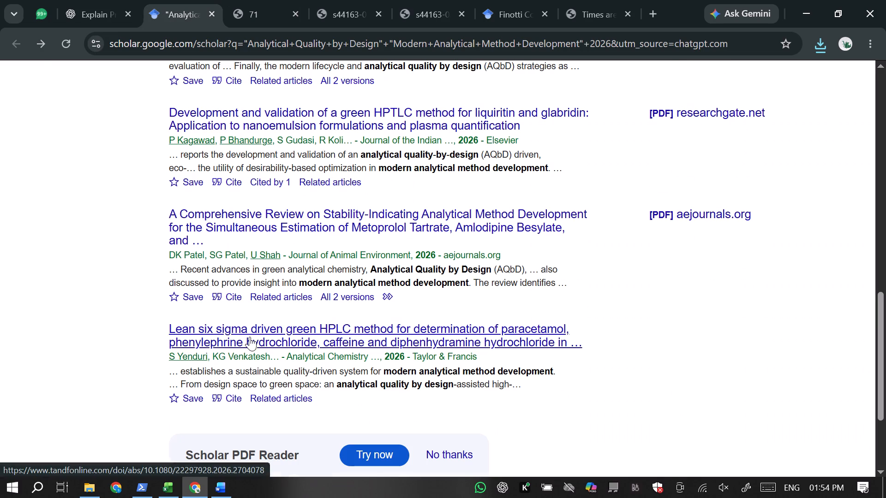
scroll(250, 337, up, 7)
scroll(262, 219, right, 2)
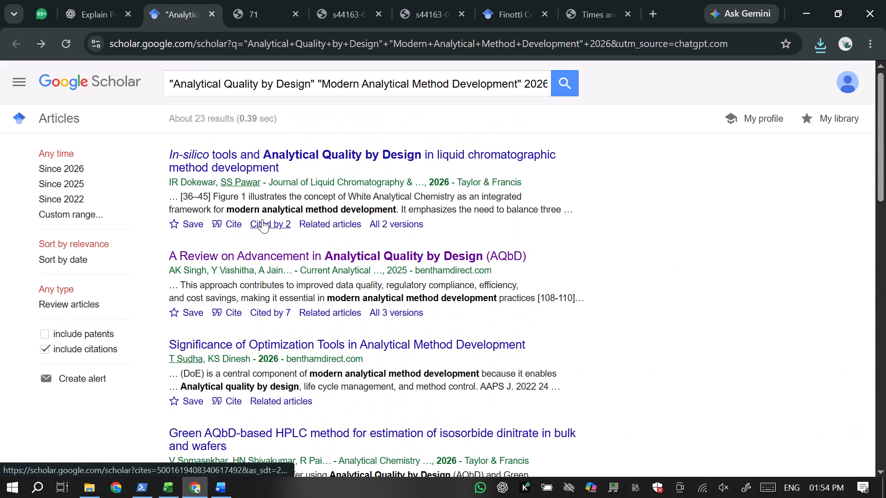
scroll(262, 219, right, 3)
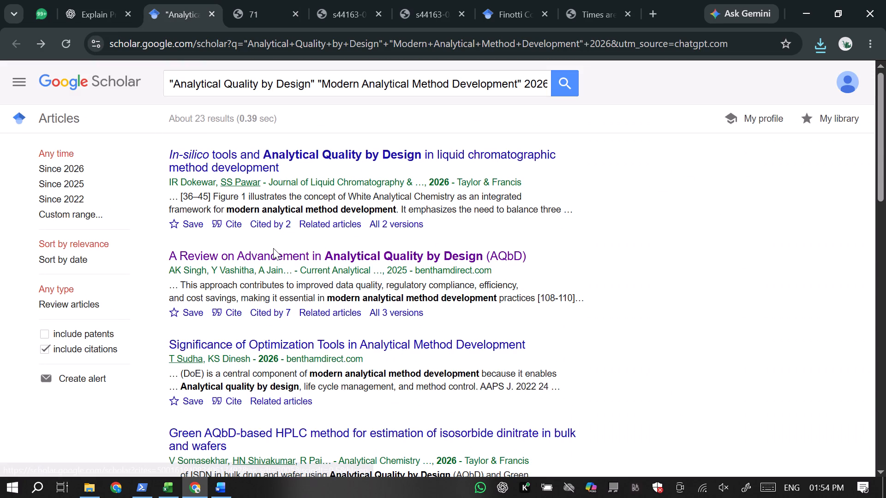
click(222, 155)
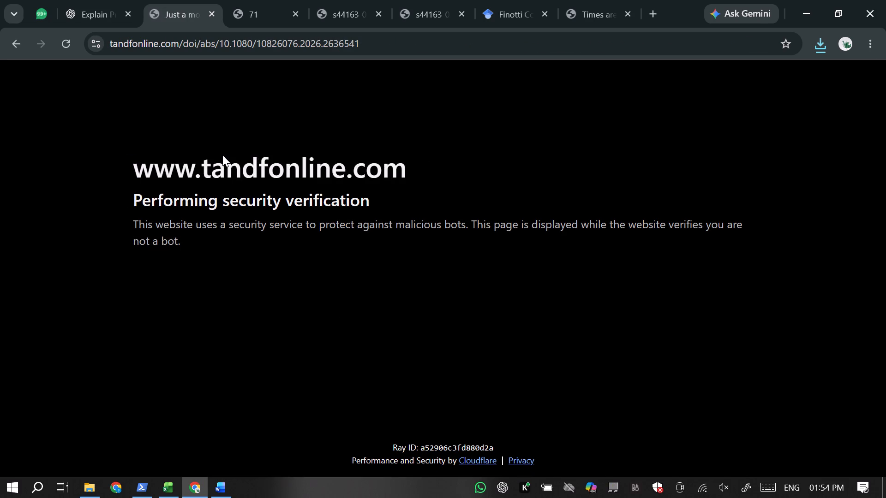
click(76, 0)
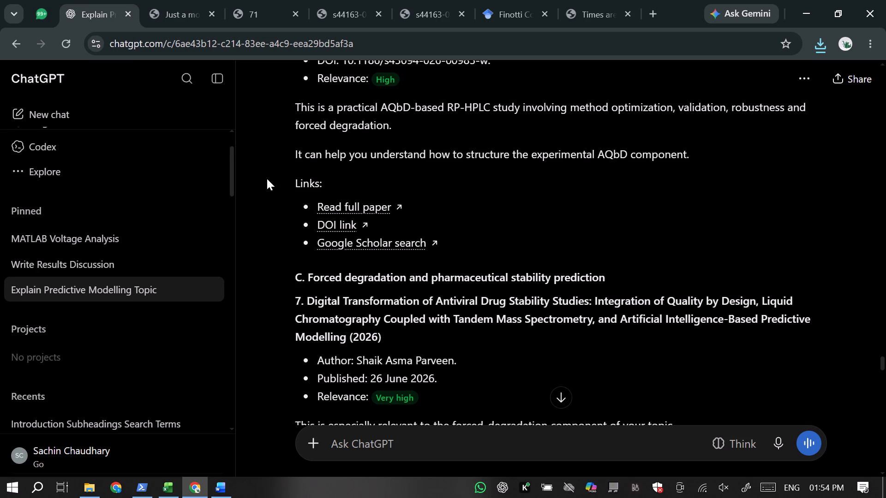
click(161, 7)
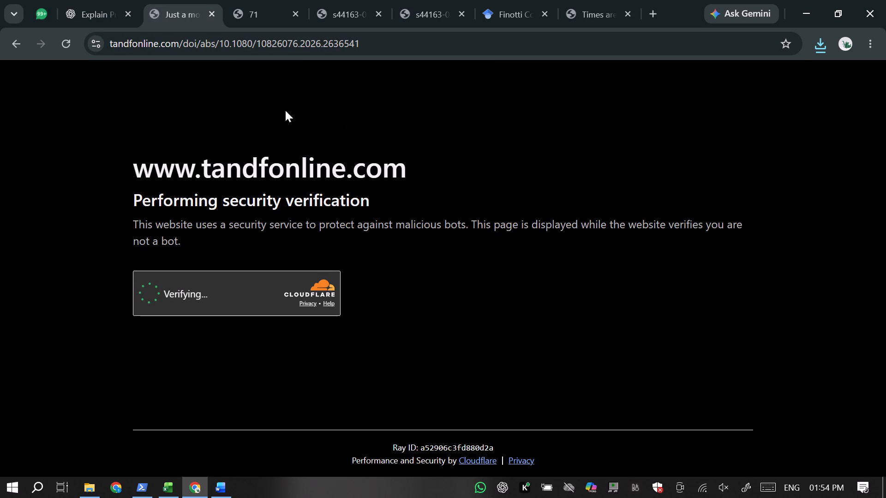
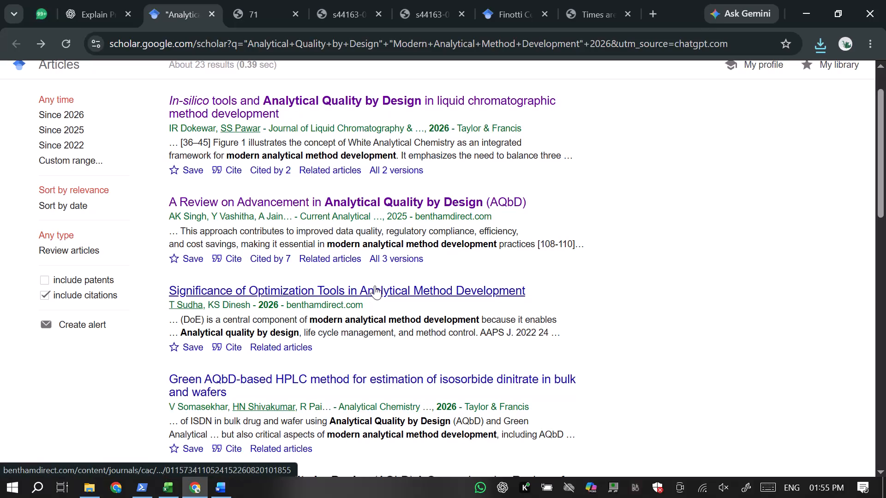
click(378, 285)
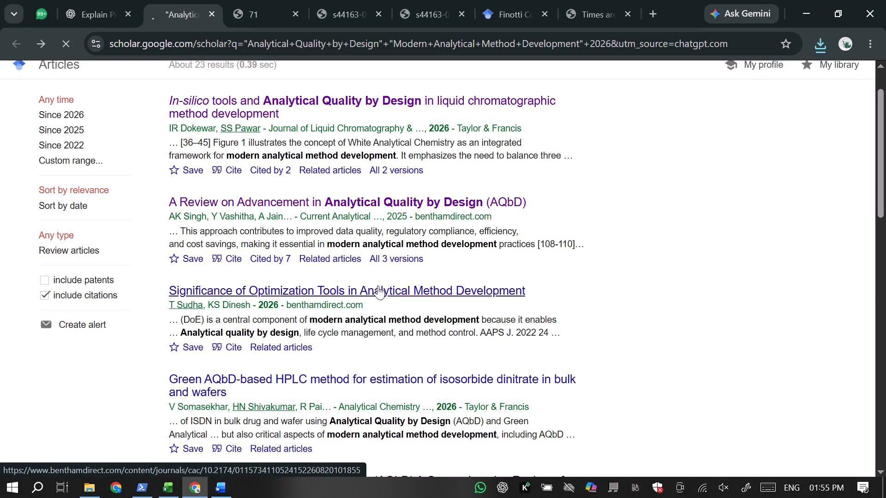
scroll(303, 309, down, 2)
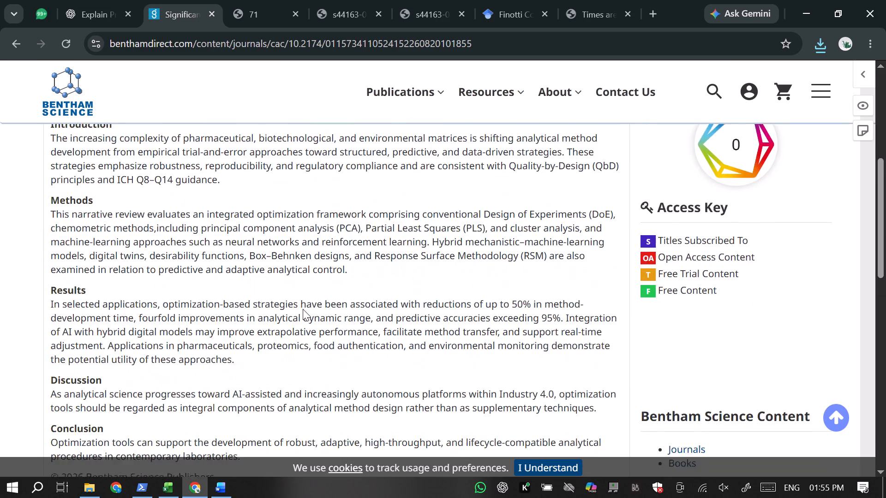
scroll(303, 309, down, 3)
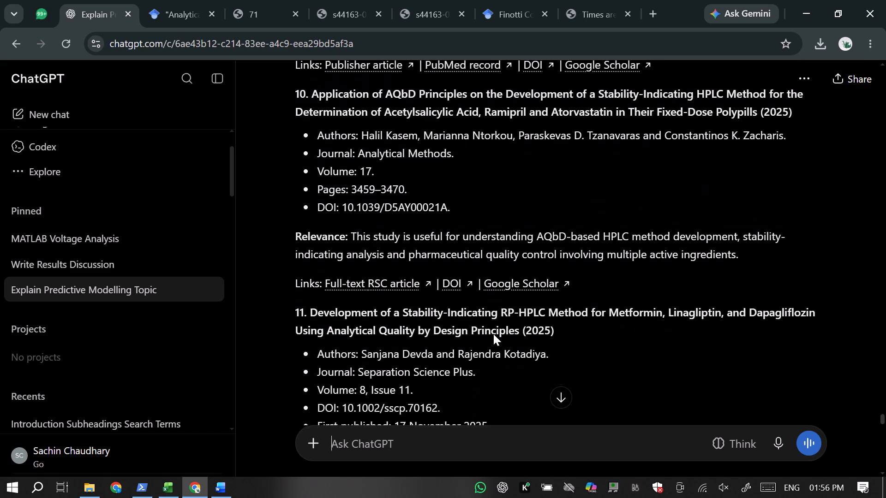
scroll(493, 334, down, 1)
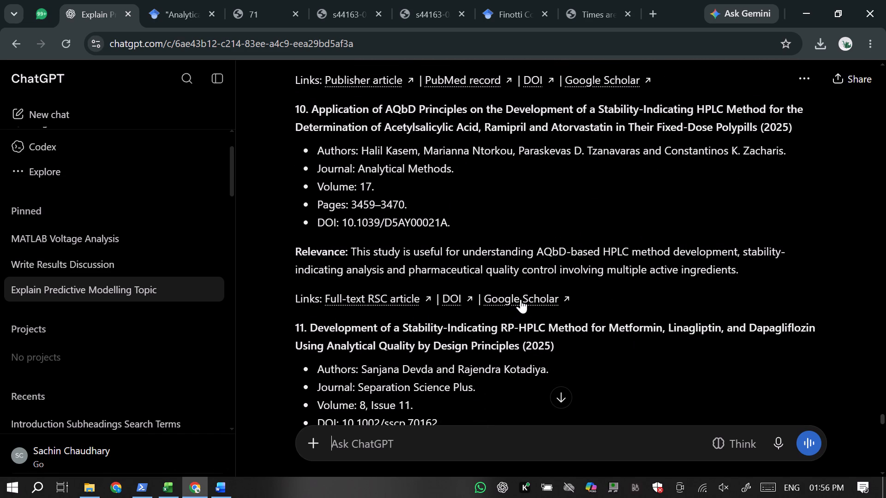
Open the Google Scholar search for reference 10 on AQbD principles and close the earlier Analytical Quality by Design results.
click(521, 299)
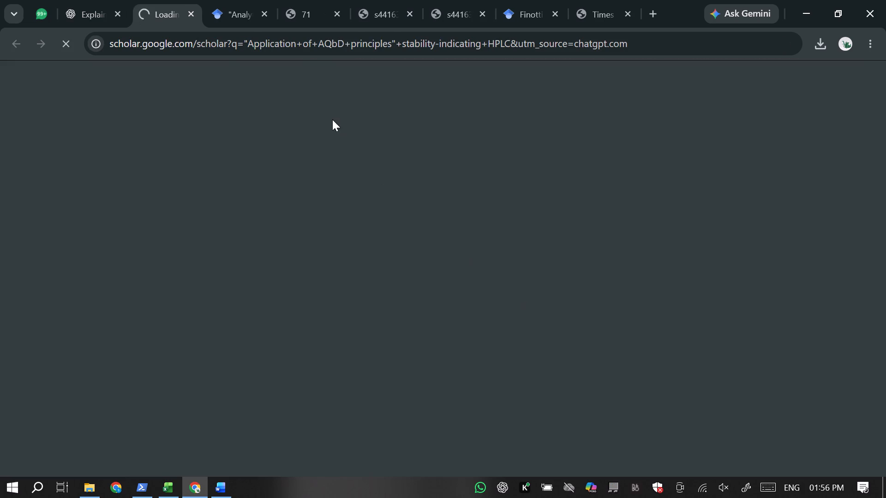
click(262, 11)
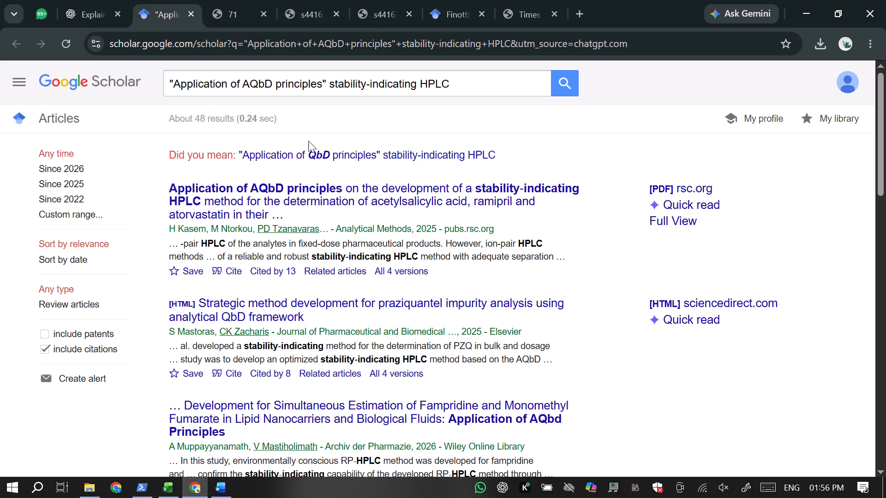
Open the pubs.rsc.org article on the AQbD stability-indicating HPLC method for acetylsalicylic acid, ramipril and atorvastatin.
click(317, 196)
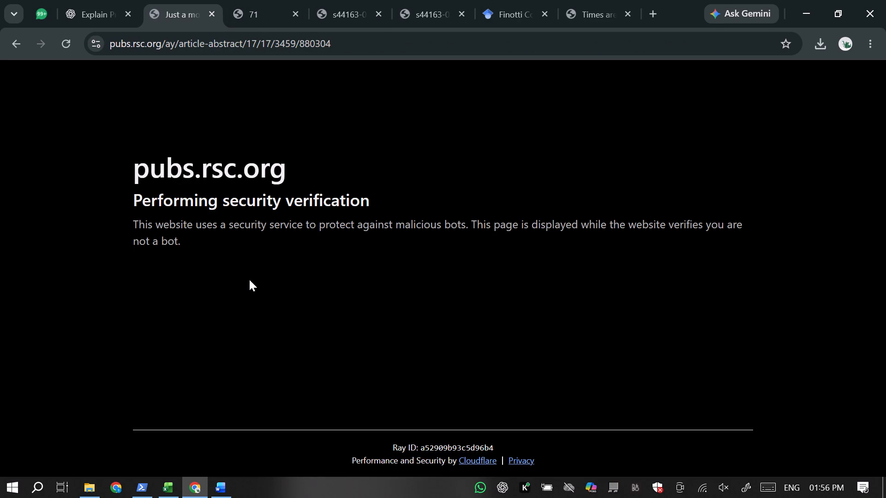
click(60, 8)
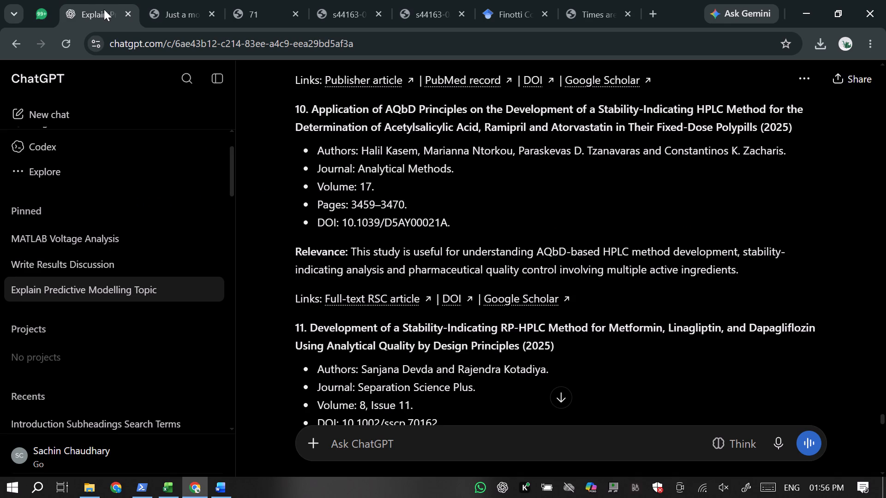
click(167, 8)
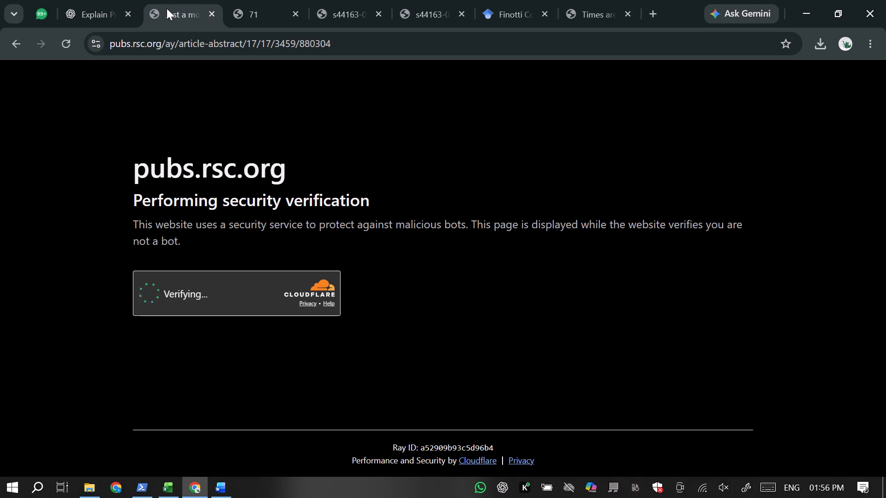
click(198, 79)
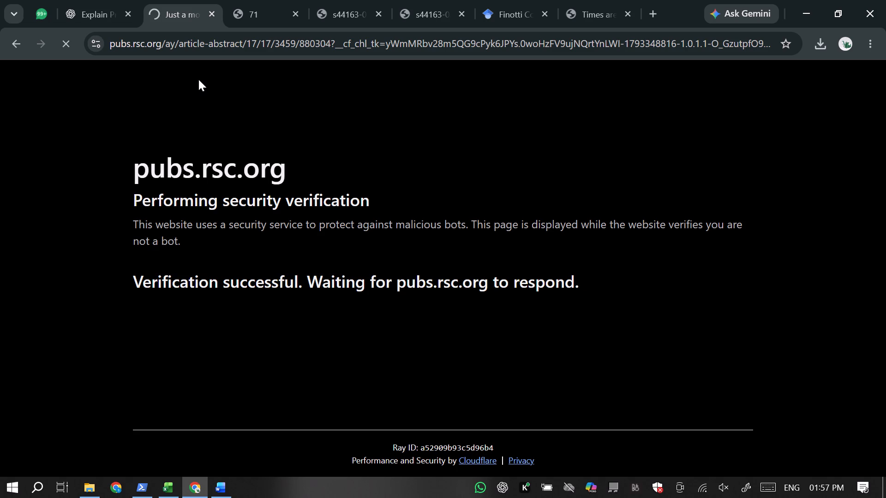
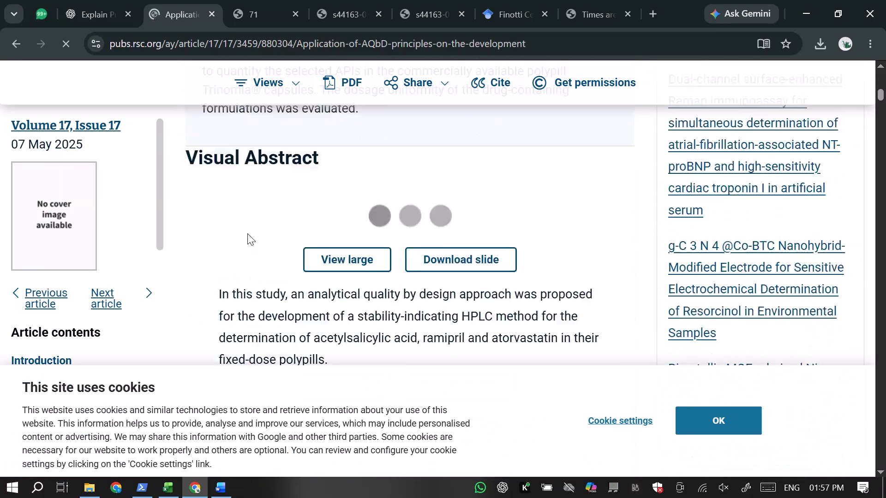
Accept the cookies on the AQbD article page while moving to its Introduction section.
scroll(247, 233, down, 1)
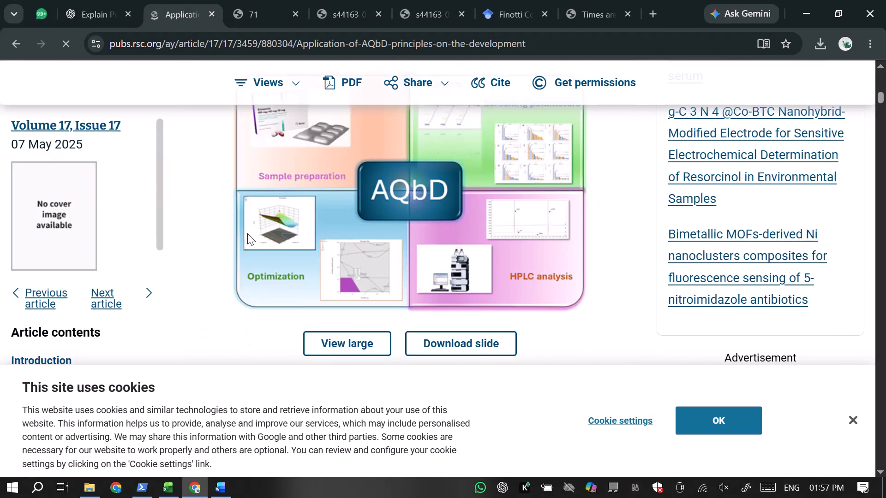
scroll(247, 233, down, 4)
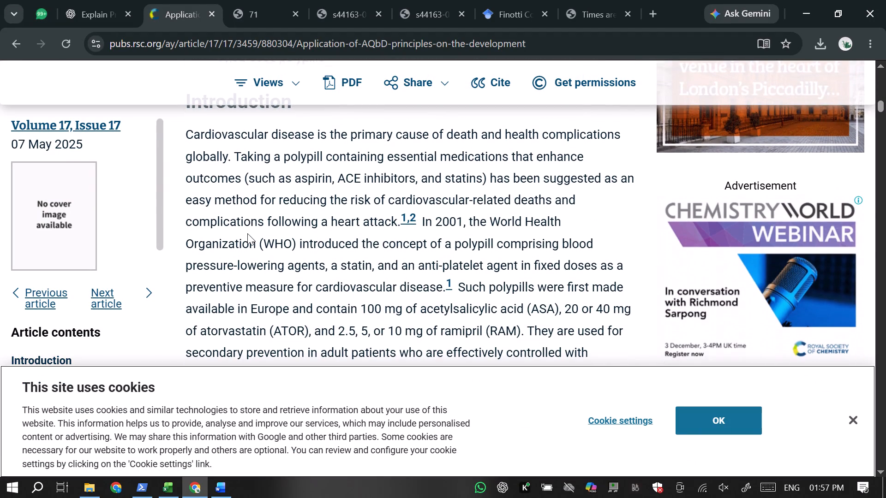
scroll(247, 233, down, 1)
click(711, 417)
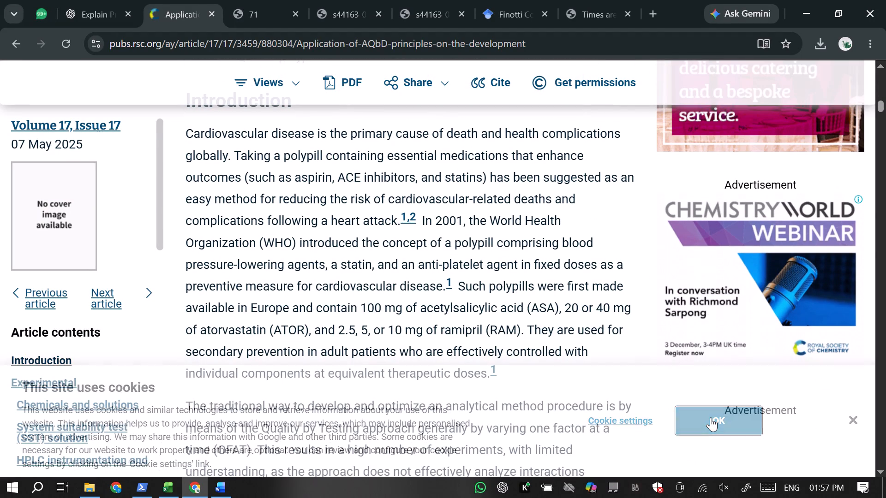
Read the article's Introduction paragraphs on OFAT, ICH Q14 and the AQbD approach for text to reuse.
scroll(442, 353, down, 3)
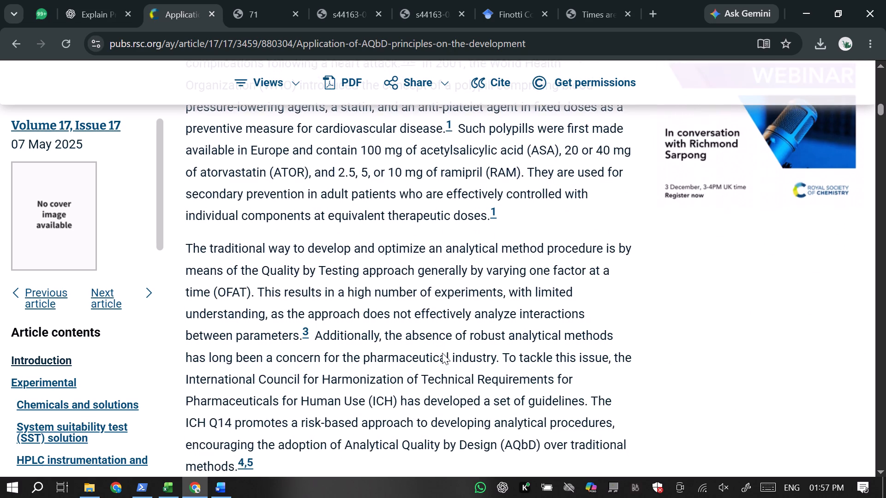
scroll(442, 353, down, 1)
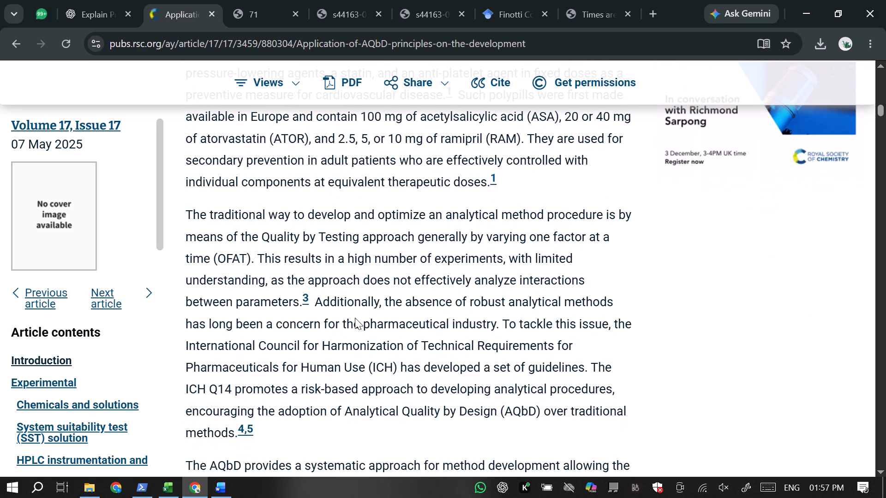
scroll(327, 294, down, 2)
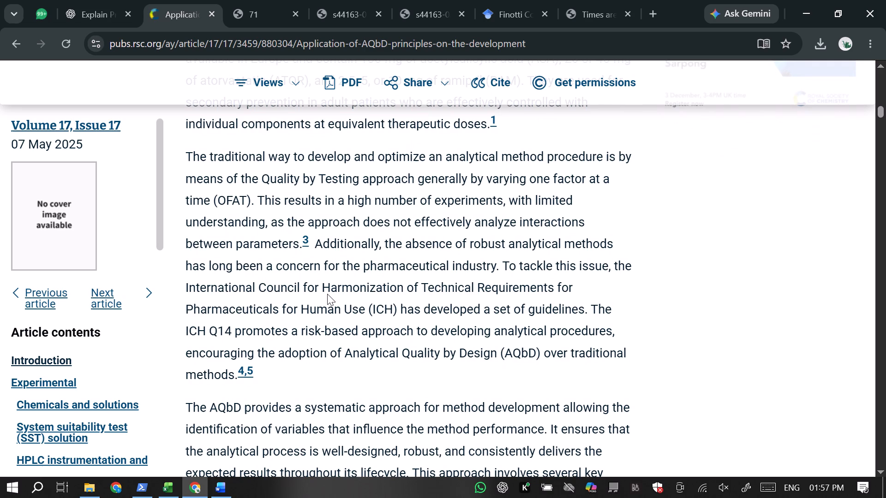
scroll(327, 294, down, 1)
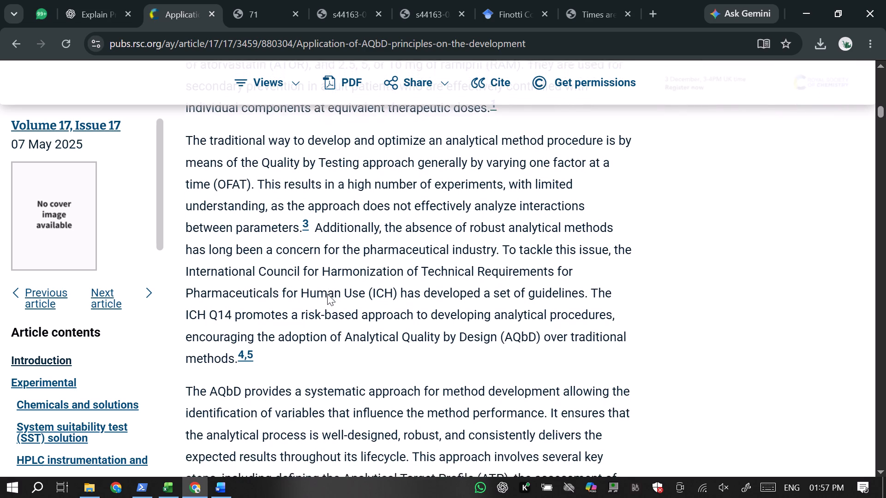
scroll(327, 294, down, 2)
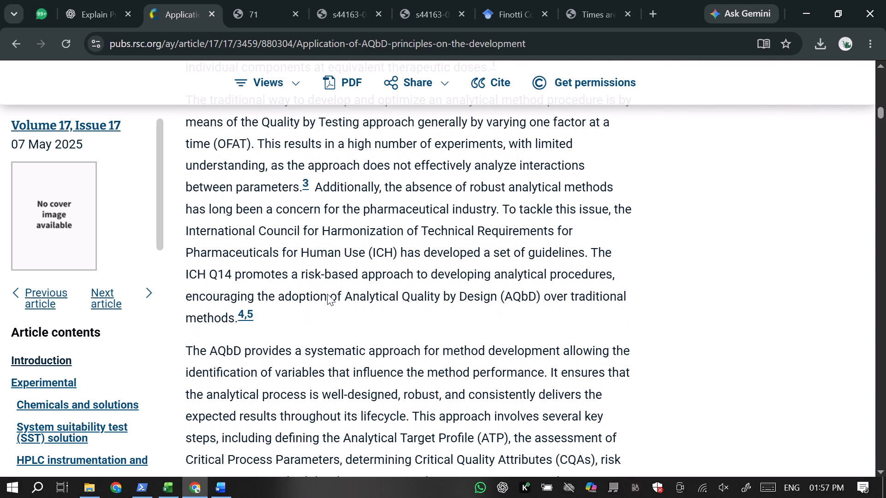
scroll(327, 294, down, 1)
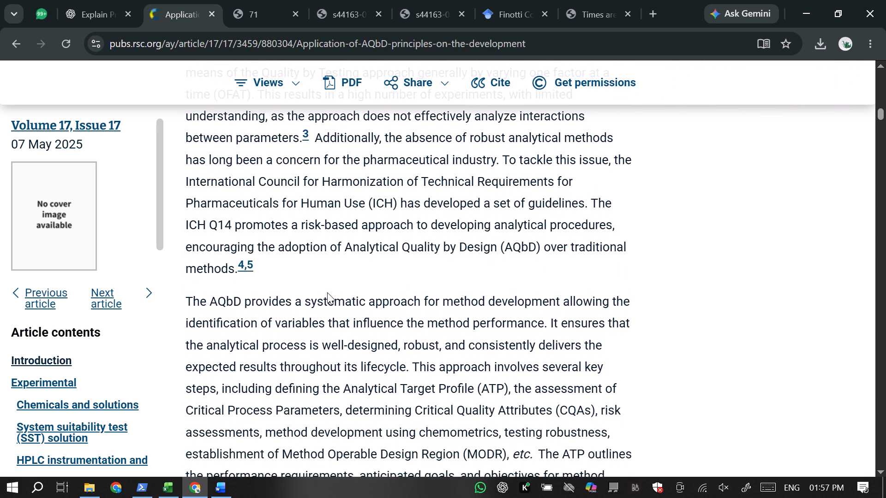
scroll(327, 292, down, 2)
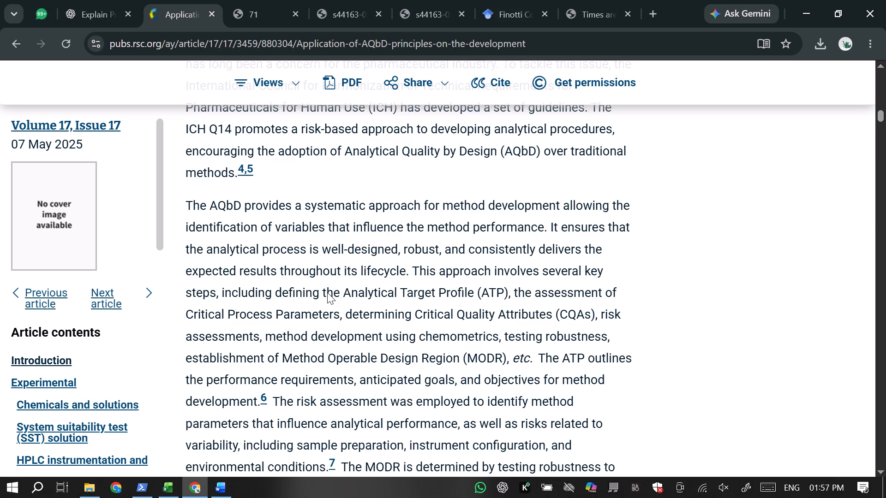
scroll(327, 292, down, 1)
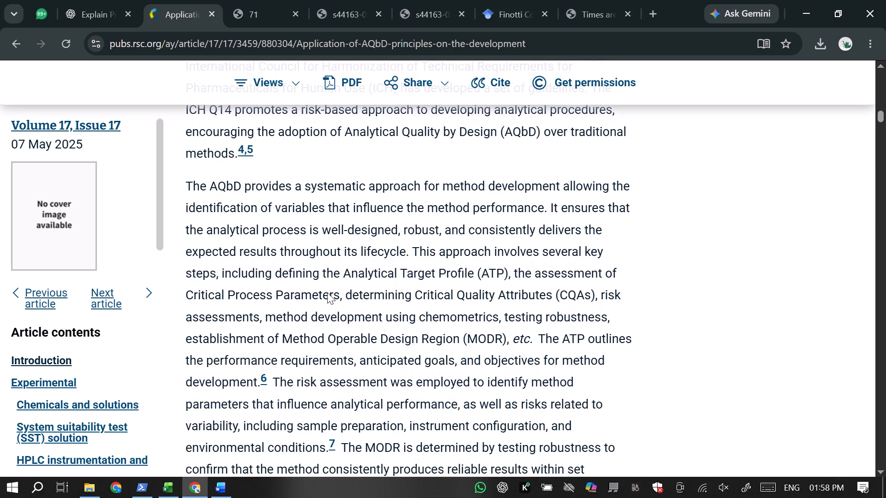
scroll(327, 292, down, 2)
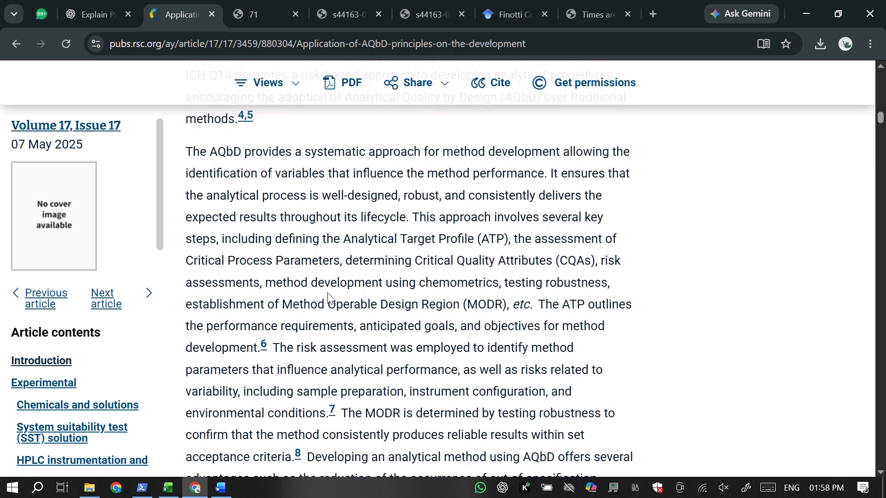
scroll(327, 292, down, 4)
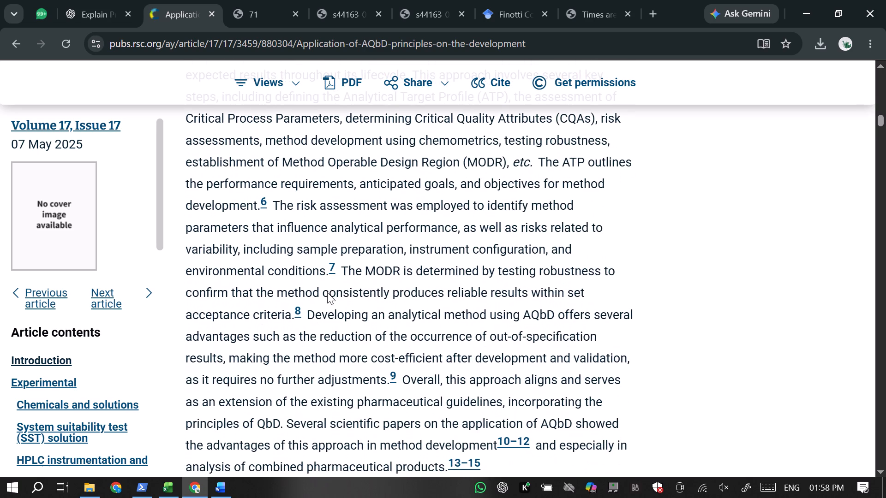
scroll(327, 292, down, 2)
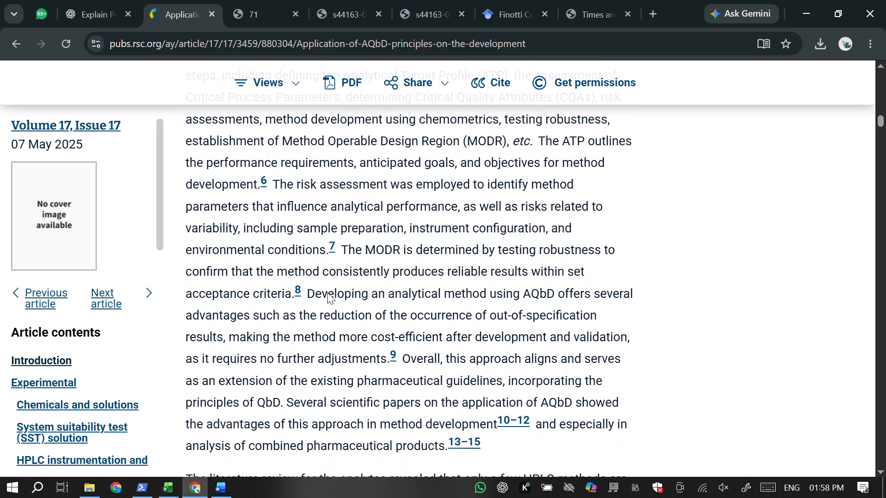
scroll(327, 292, down, 1)
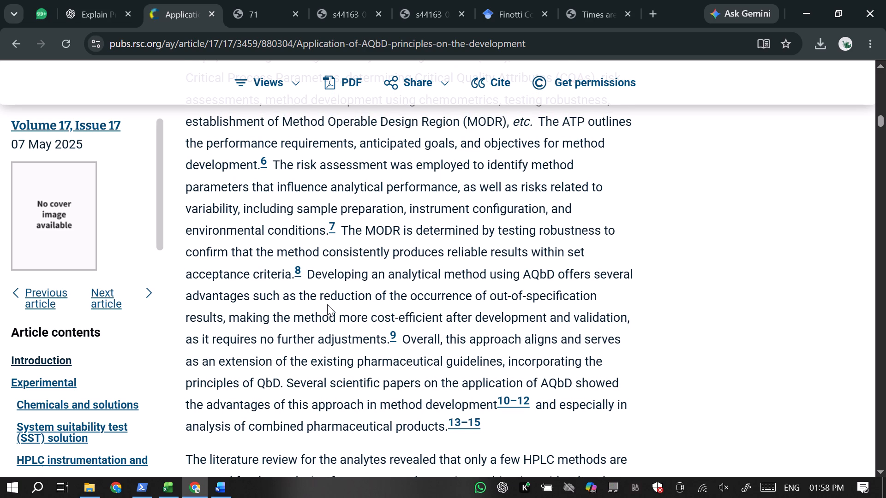
scroll(327, 304, down, 1)
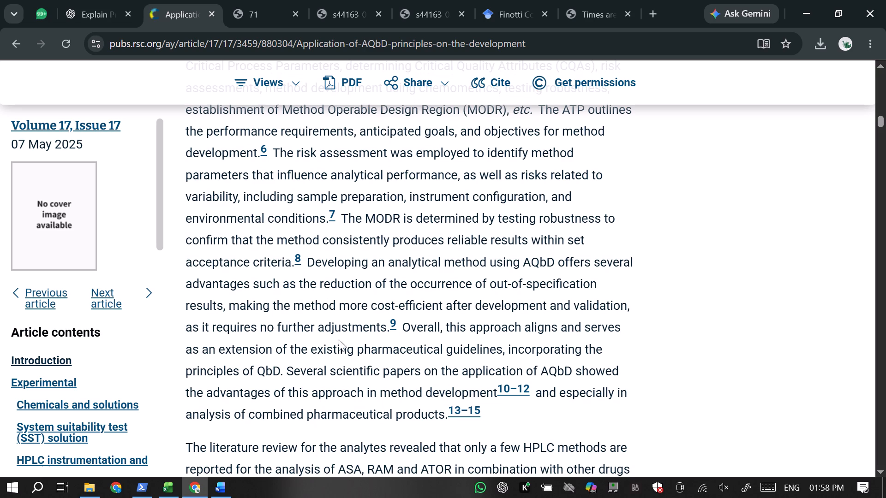
Copy the Introduction text from "the absence of robust analytical methods" through "incorporating the principles of QbD.".
scroll(365, 341, up, 1)
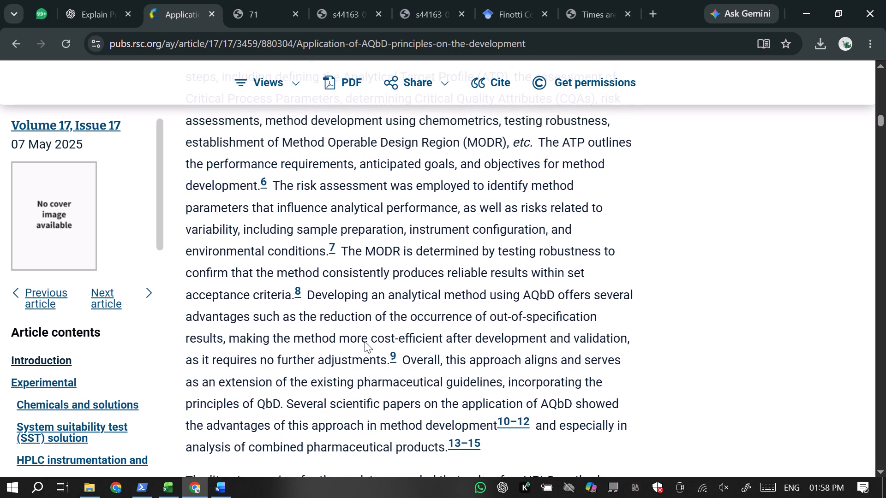
scroll(365, 341, up, 4)
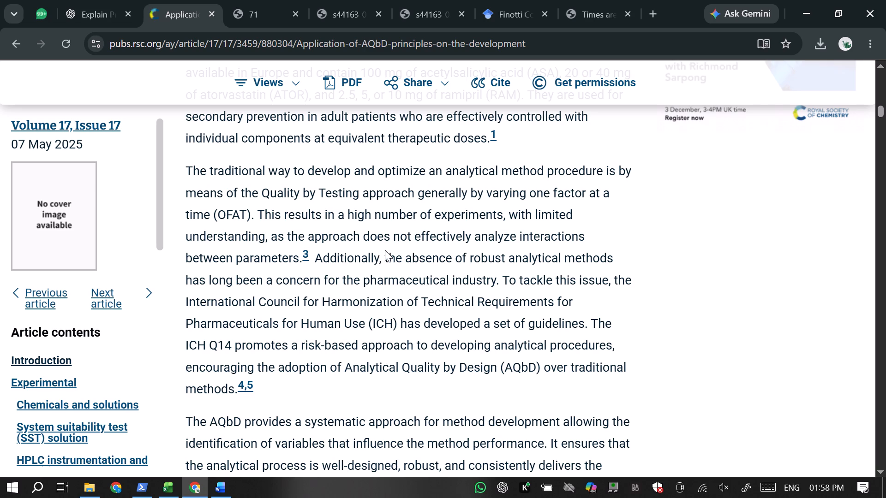
drag(385, 258, 359, 377)
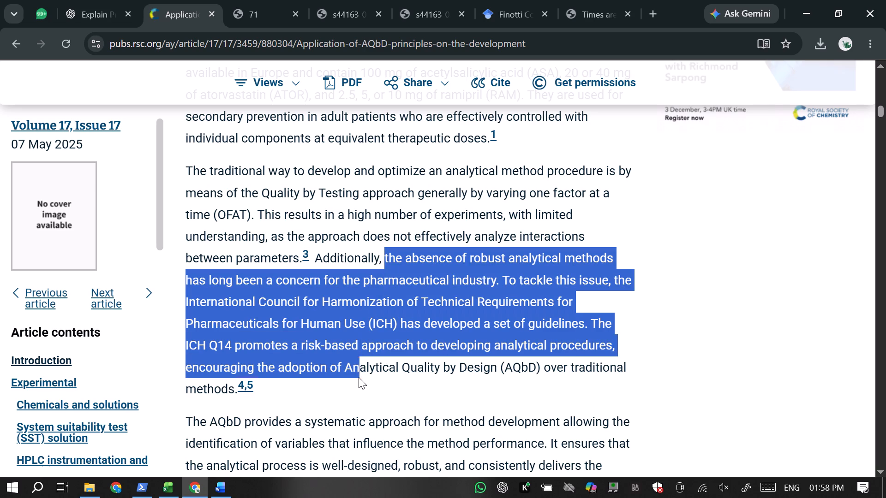
drag(359, 377, 332, 463)
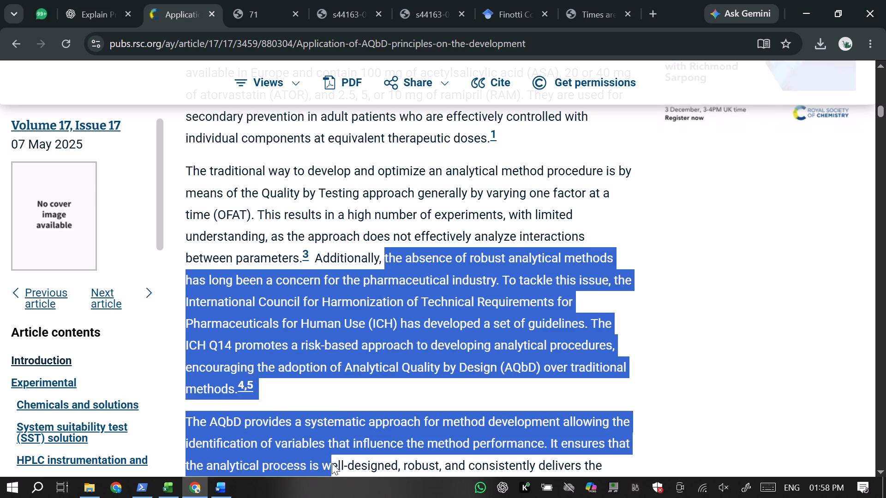
drag(332, 463, 318, 341)
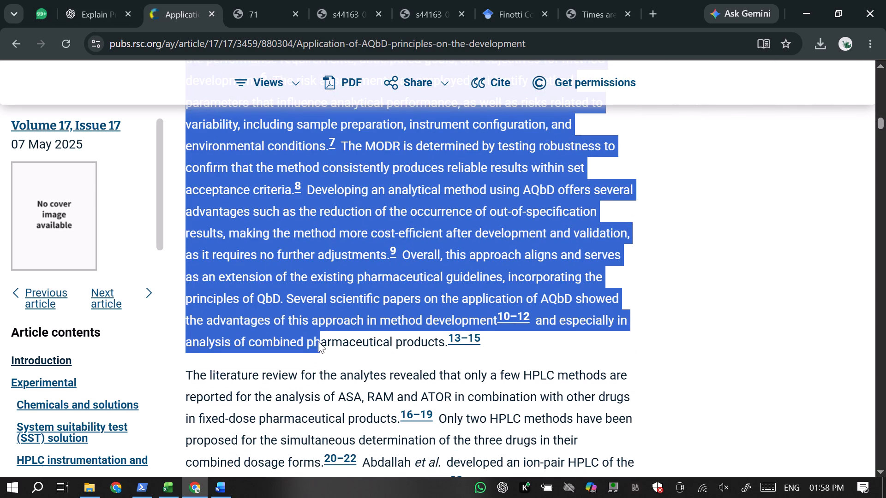
drag(318, 341, 351, 294)
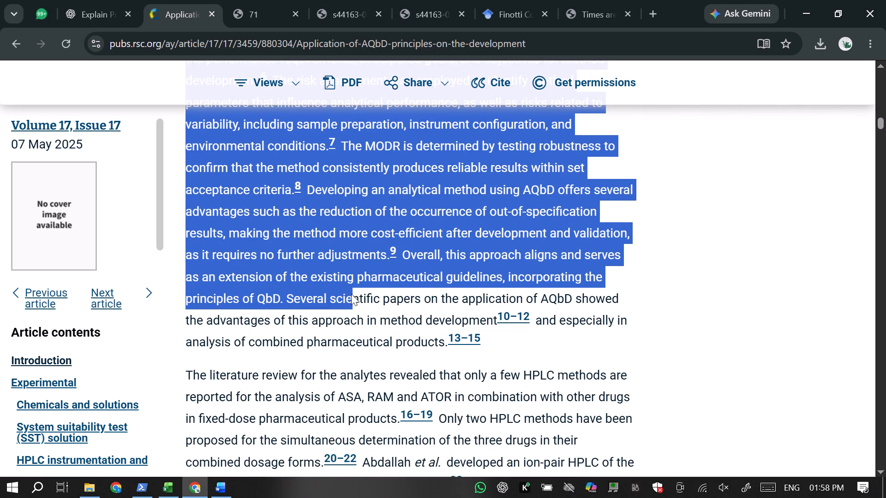
drag(351, 294, 301, 317)
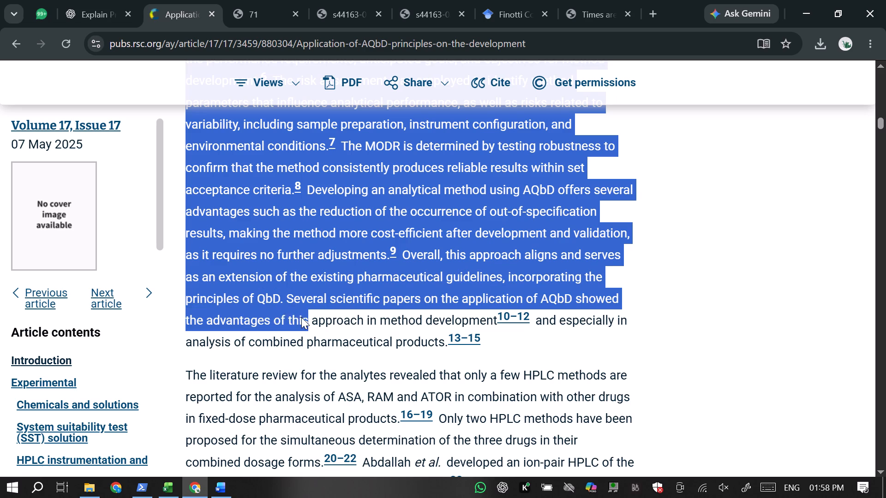
drag(301, 317, 287, 299)
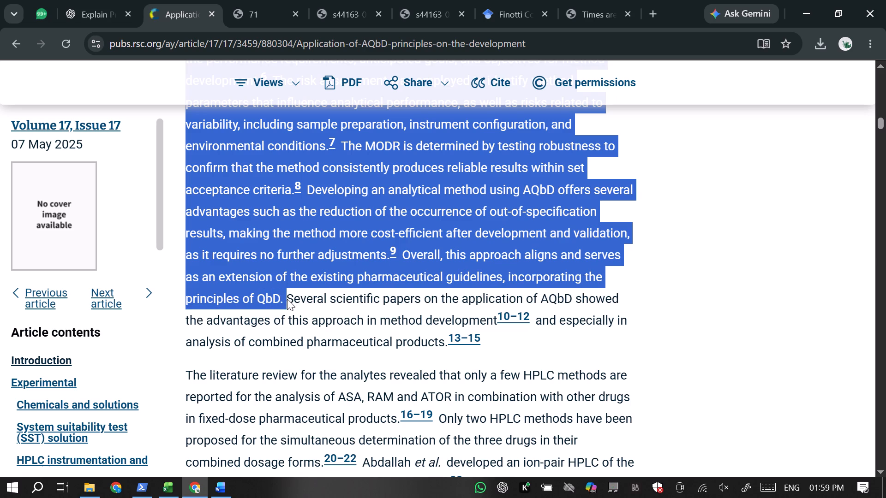
key(ctrl+c)
key(ctrl+c)
Switch to the Word paper and paste the copied AQbD passage on a new line after the paragraph ending "regulatory standards [5]".
click(225, 496)
scroll(283, 335, up, 2)
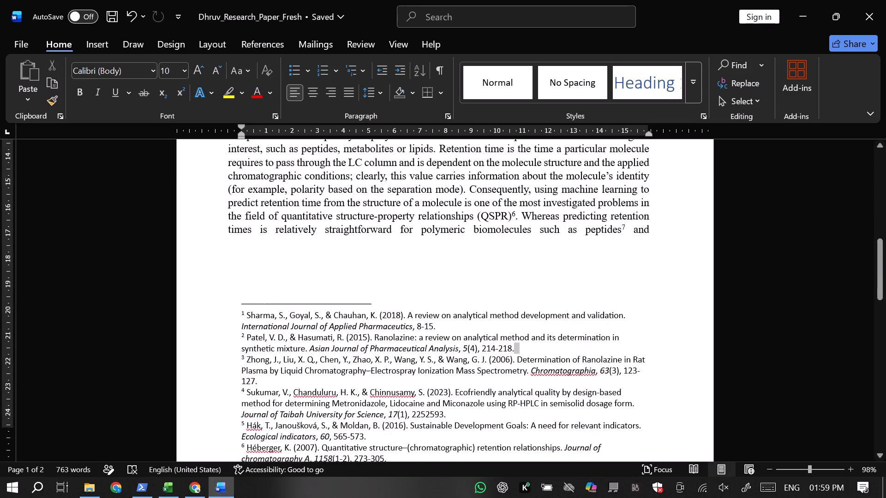
scroll(283, 335, down, 3)
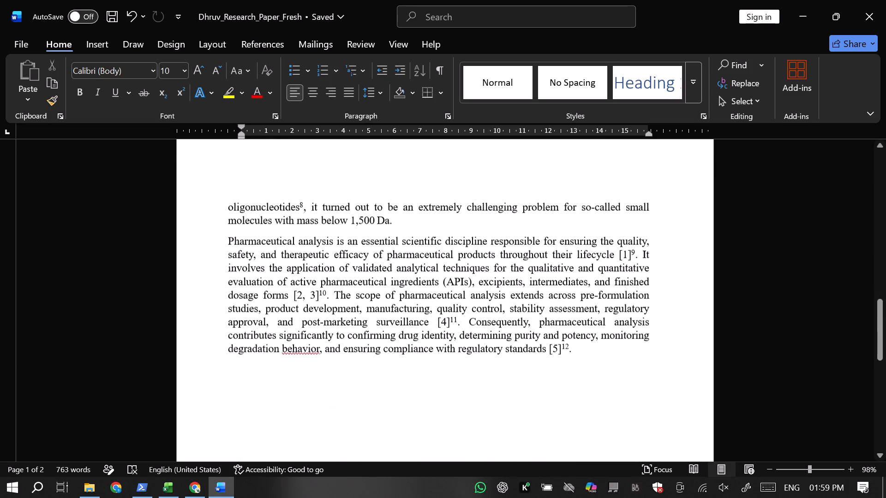
scroll(283, 335, down, 1)
scroll(377, 269, down, 1)
scroll(377, 269, up, 1)
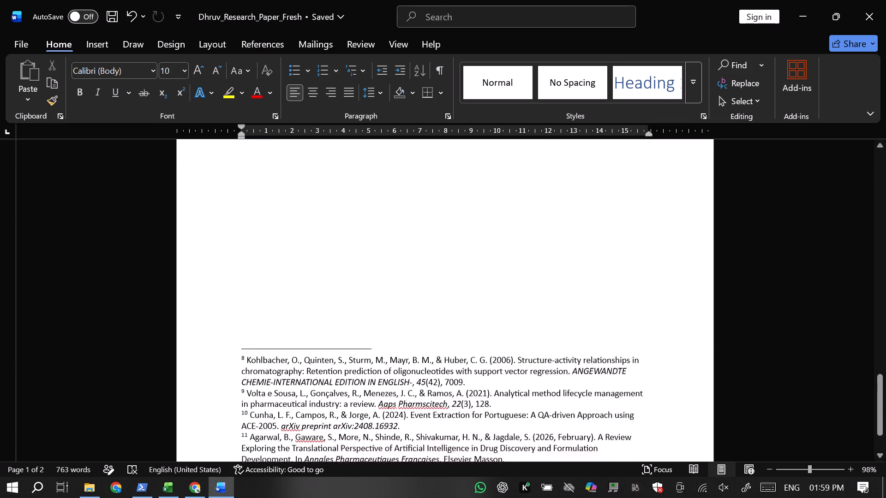
scroll(377, 269, up, 2)
click(591, 225)
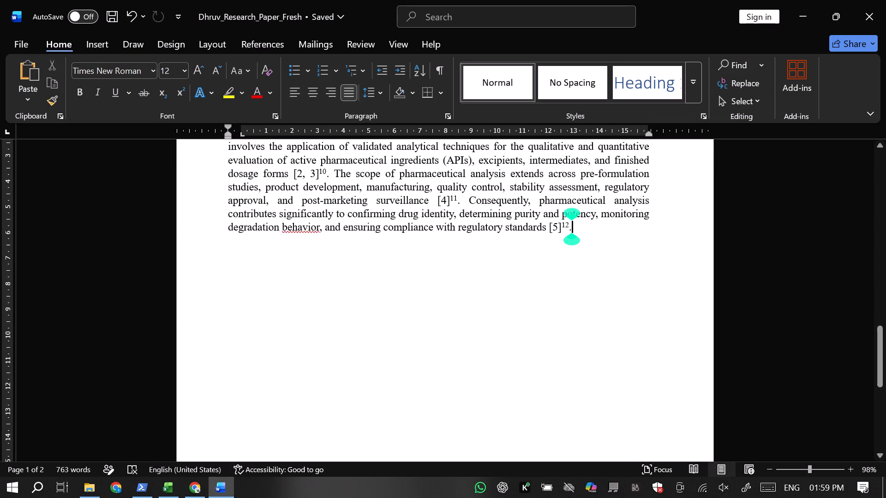
key(Return)
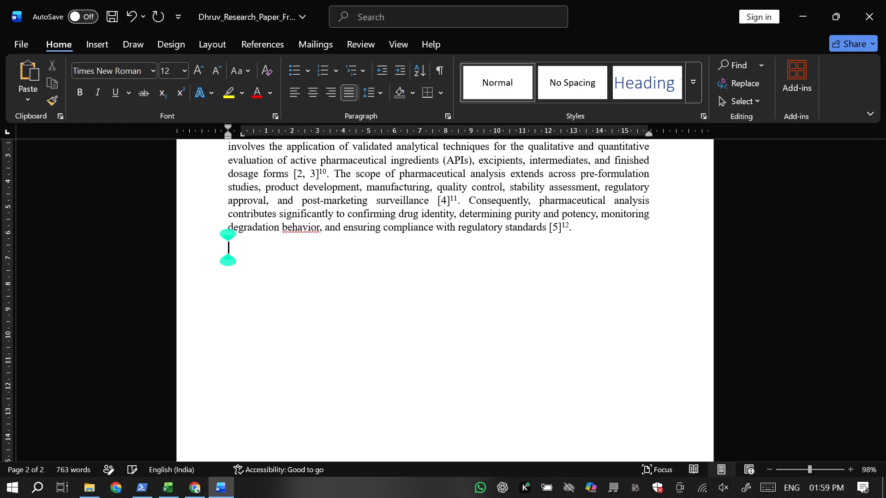
key(ctrl+v)
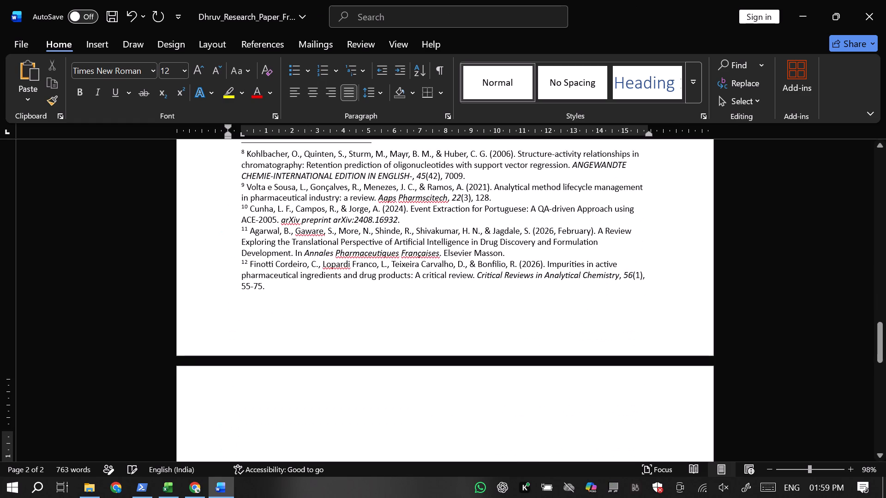
Review the pasted AQbD passage, its carried-over citation numbers, and the surrounding paragraphs and footnotes.
scroll(549, 256, up, 1)
scroll(549, 256, down, 1)
scroll(549, 256, up, 1)
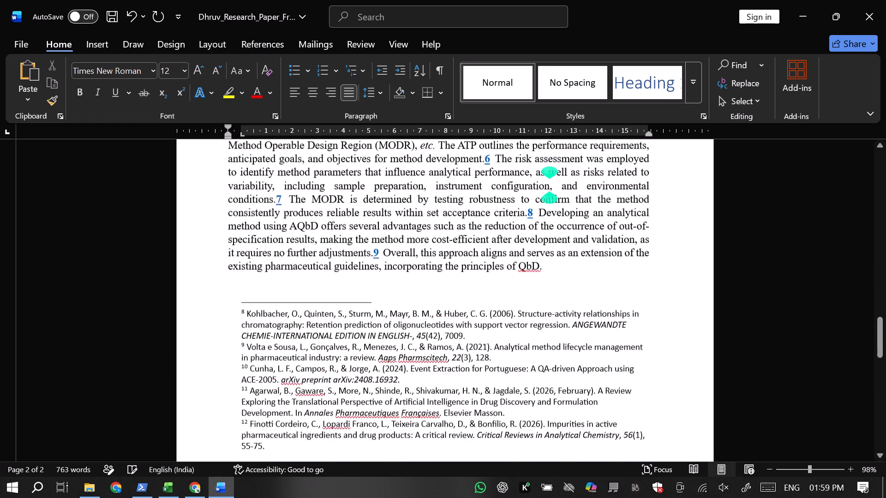
scroll(549, 256, up, 4)
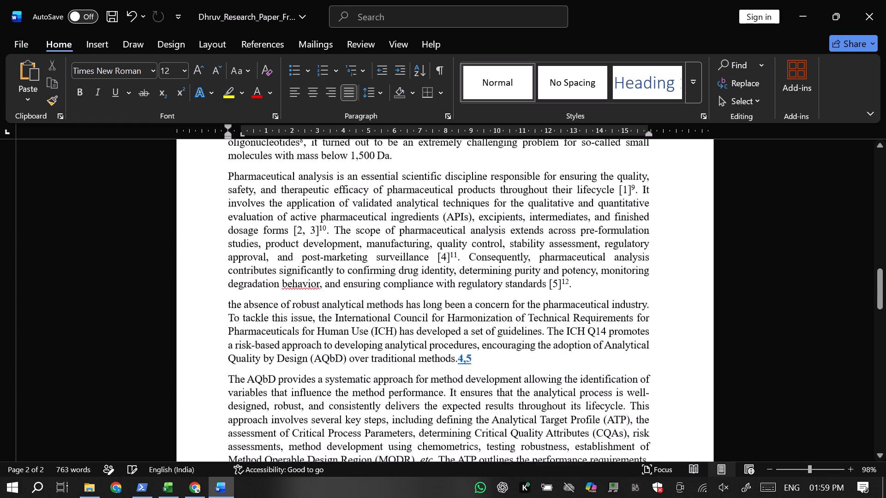
scroll(549, 256, up, 3)
scroll(549, 256, down, 1)
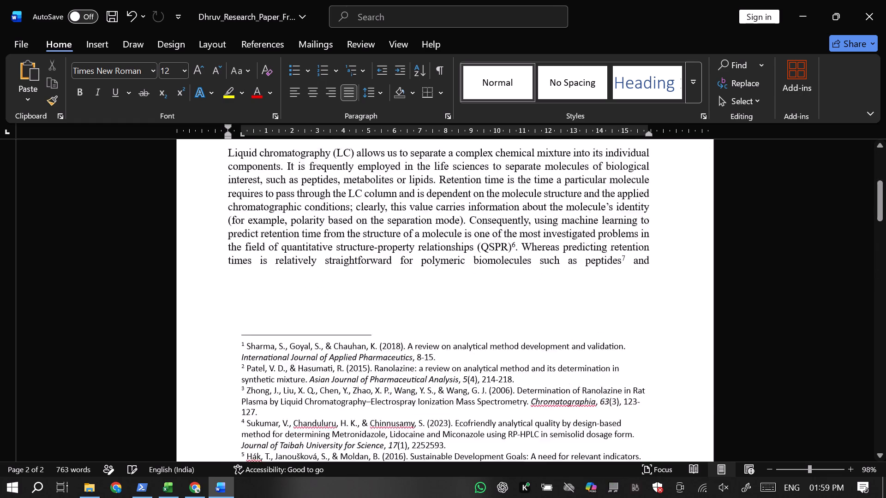
scroll(549, 256, down, 2)
scroll(550, 256, up, 1)
scroll(550, 256, down, 2)
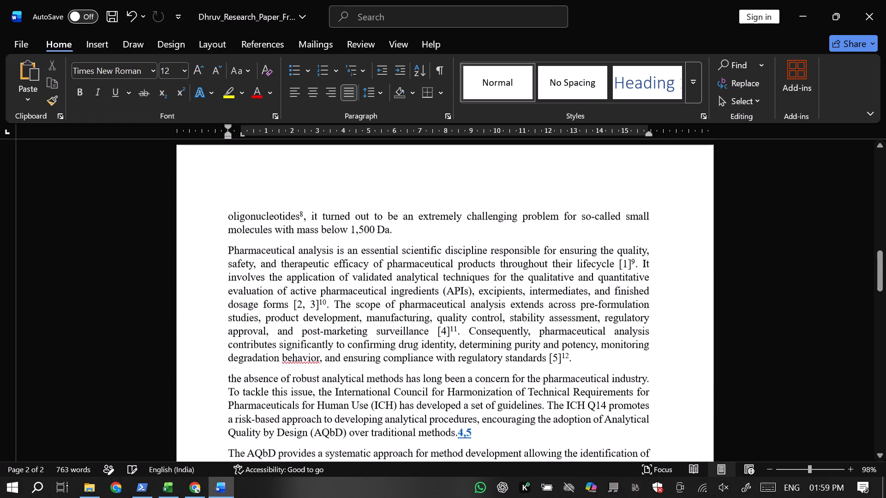
Capitalize the first word of the pasted AQbD passage so it begins "The absence of robust analytical methods".
scroll(550, 256, down, 2)
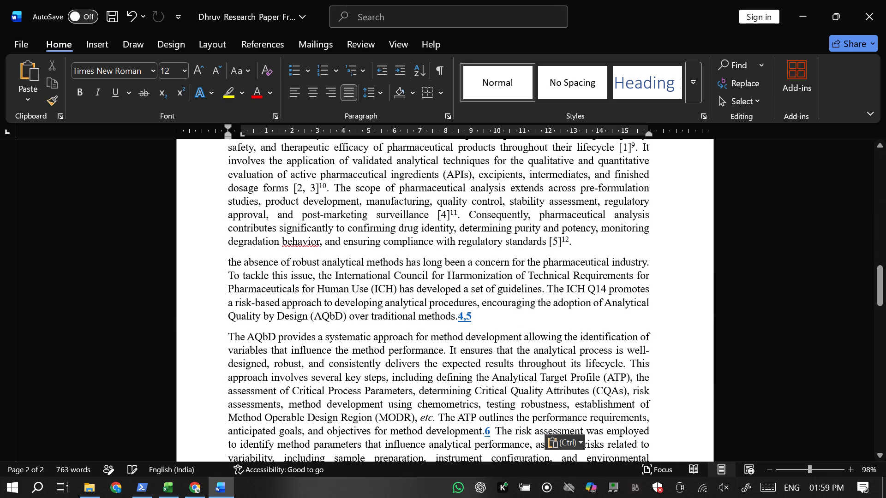
ctrl+scroll(255, 241, up, 1)
scroll(251, 275, down, 1)
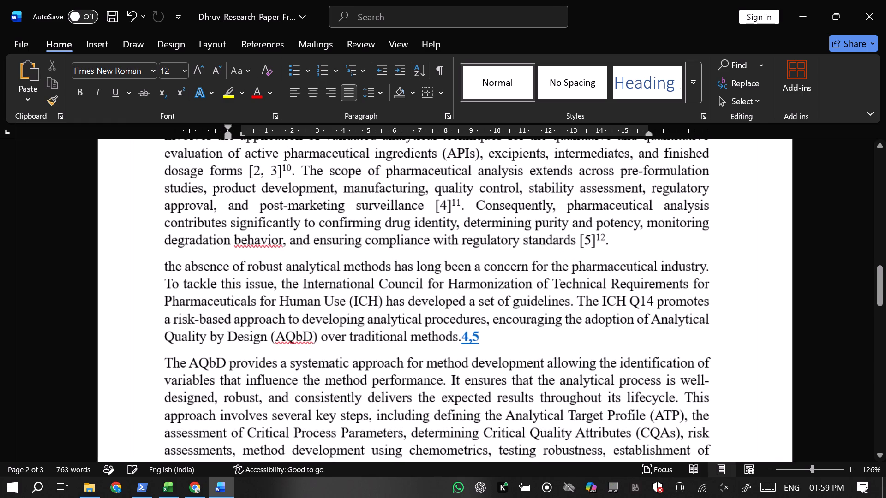
click(172, 267)
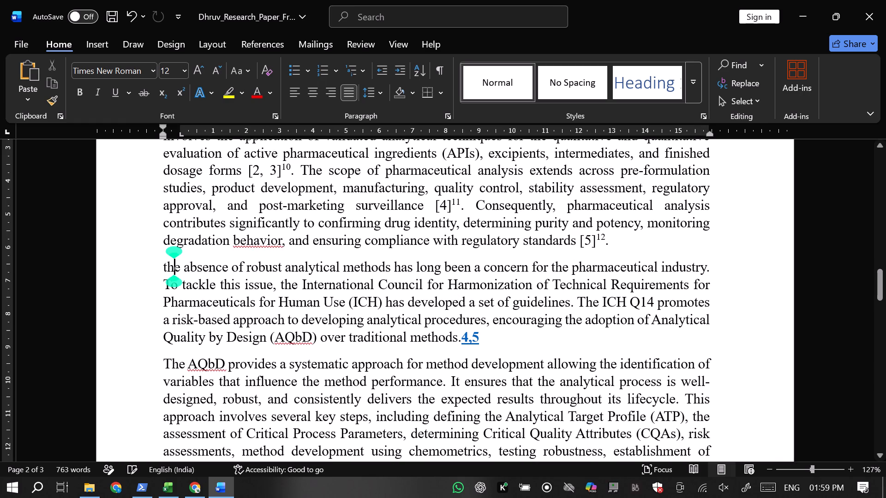
click(168, 267)
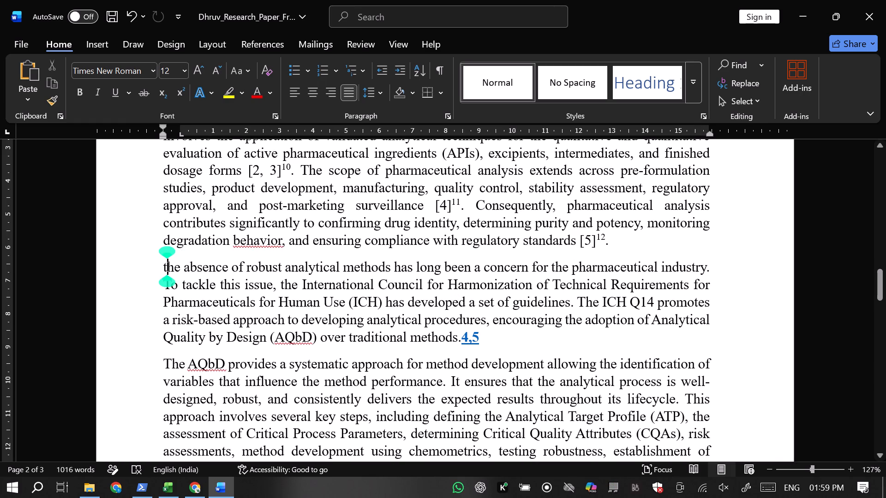
key(BackSpace)
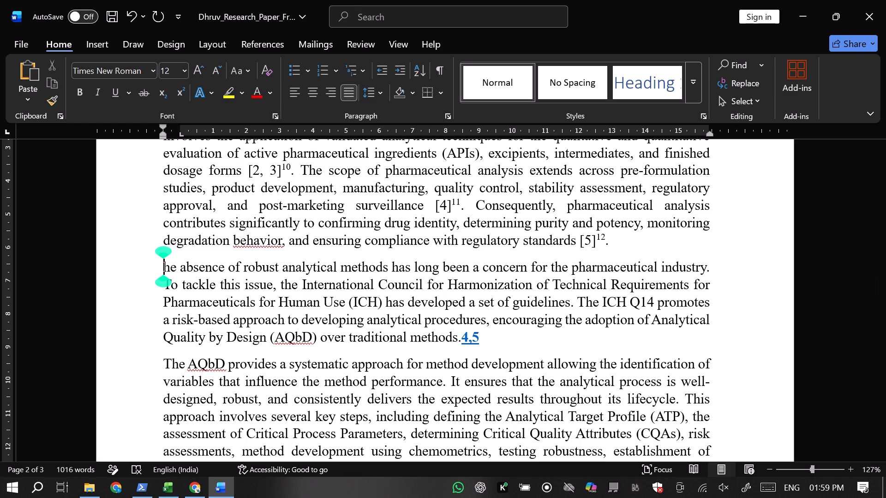
key(shift+t)
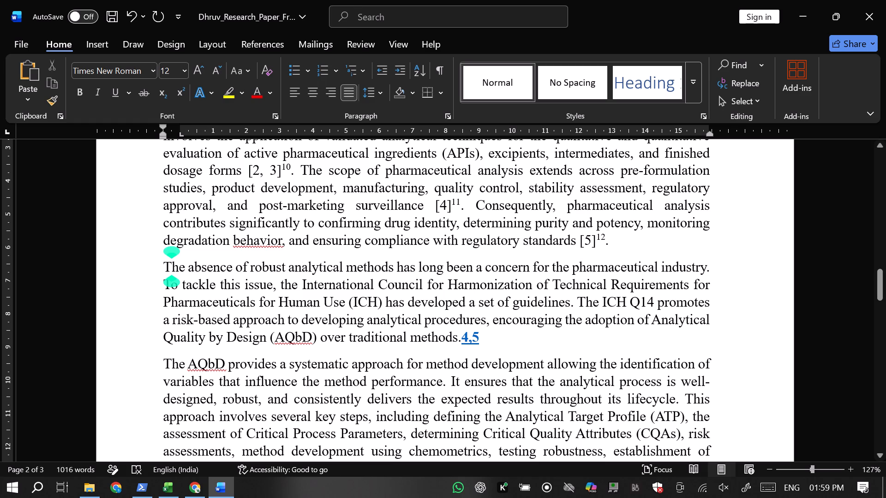
Join the paragraph starting "The AQbD provides" onto the preceding one, separated by a space after citation 4,5.
click(164, 362)
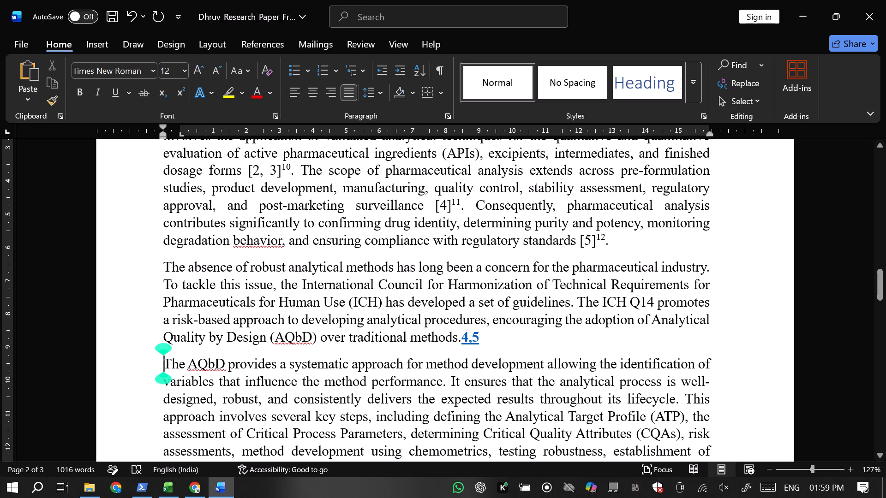
key(BackSpace)
key(BackSpace)
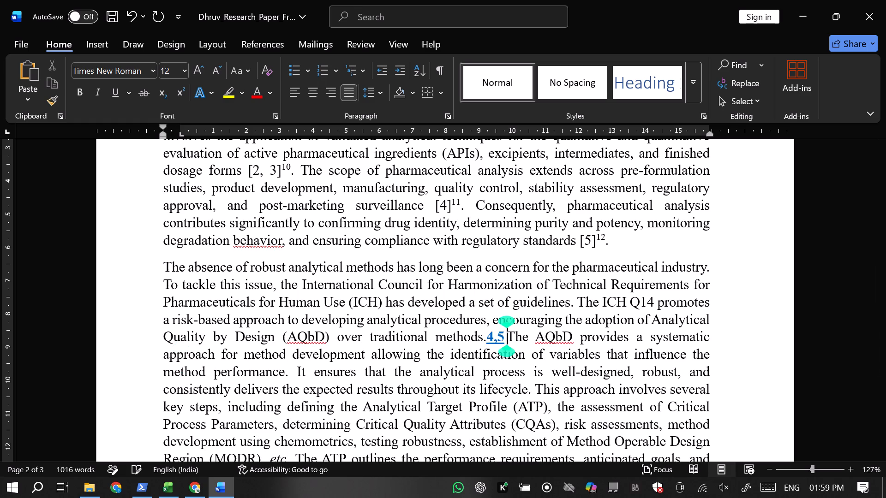
key(space)
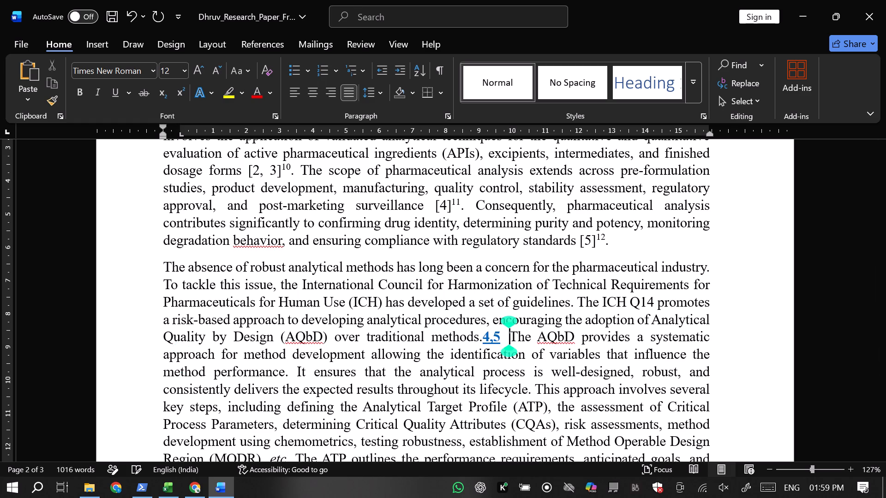
Switch to the AQbD article in Chrome, open citation 4,5 after "traditional methods" and copy the text of reference 4.
click(193, 489)
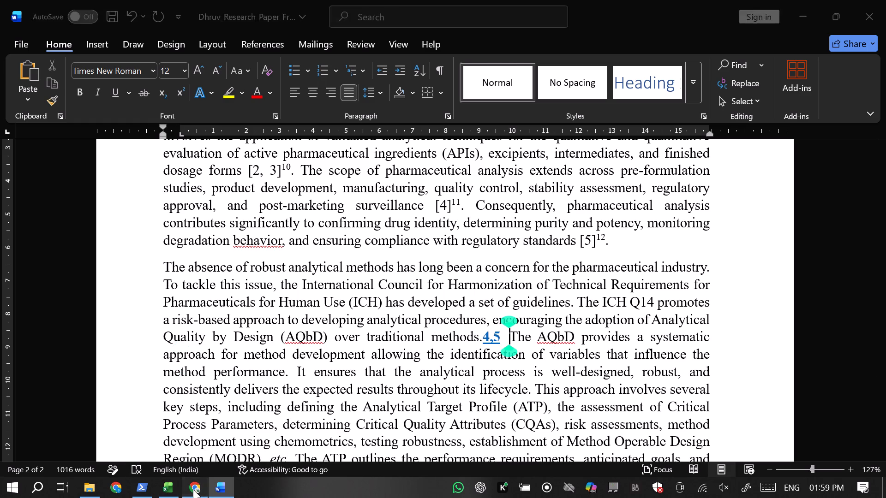
scroll(295, 309, up, 4)
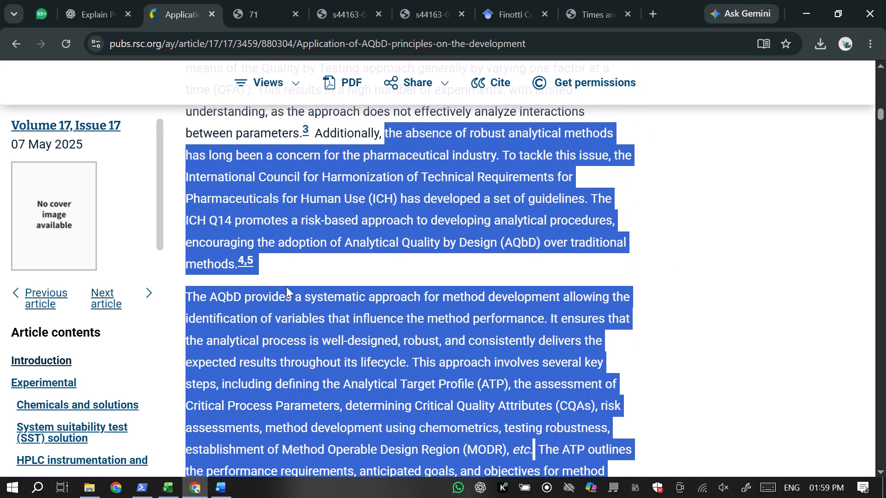
click(285, 274)
scroll(275, 265, up, 1)
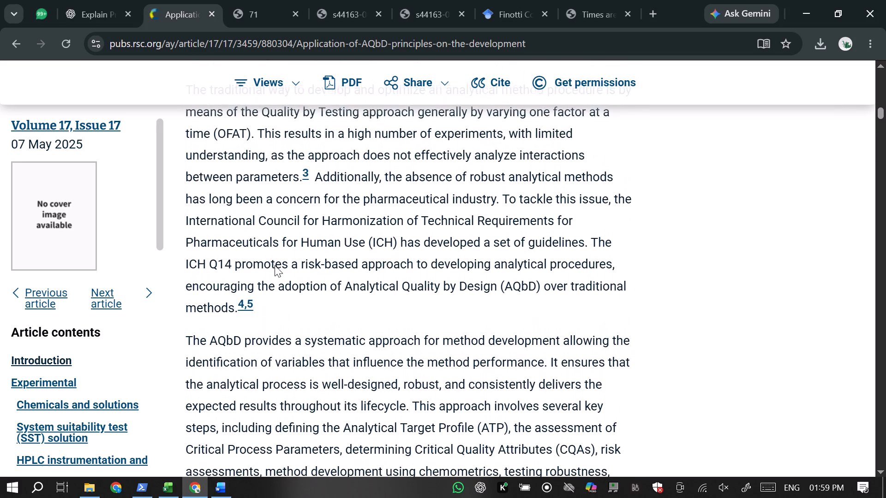
scroll(275, 265, up, 1)
click(246, 299)
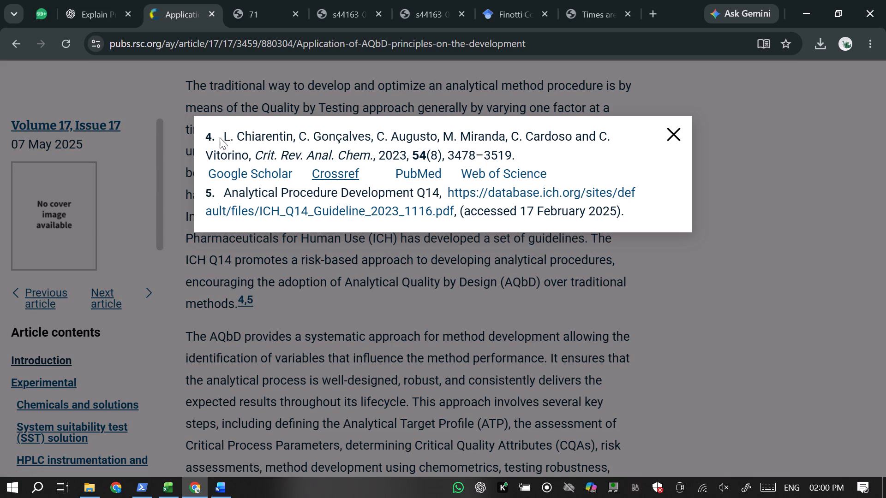
drag(222, 132, 515, 154)
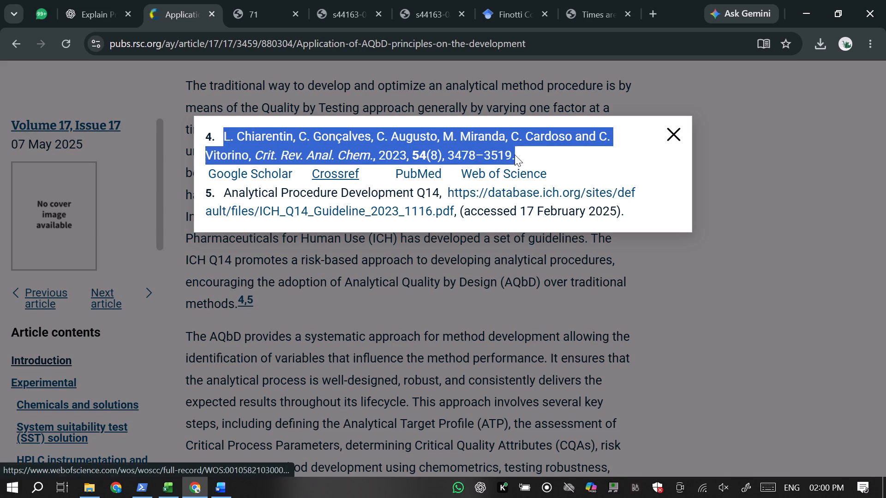
drag(515, 154, 515, 154)
key(ctrl+c)
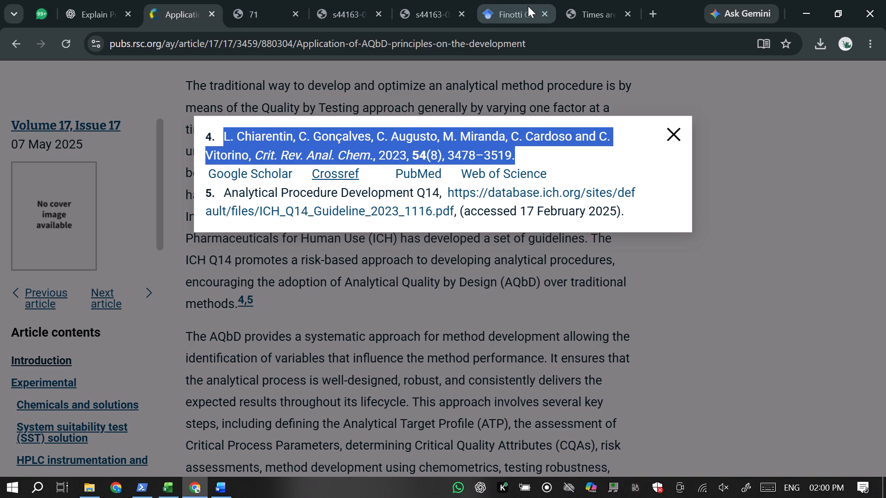
Place the Google Scholar tab beside the article tab and search for the copied reference 4 in place of the old query.
drag(528, 6, 279, 11)
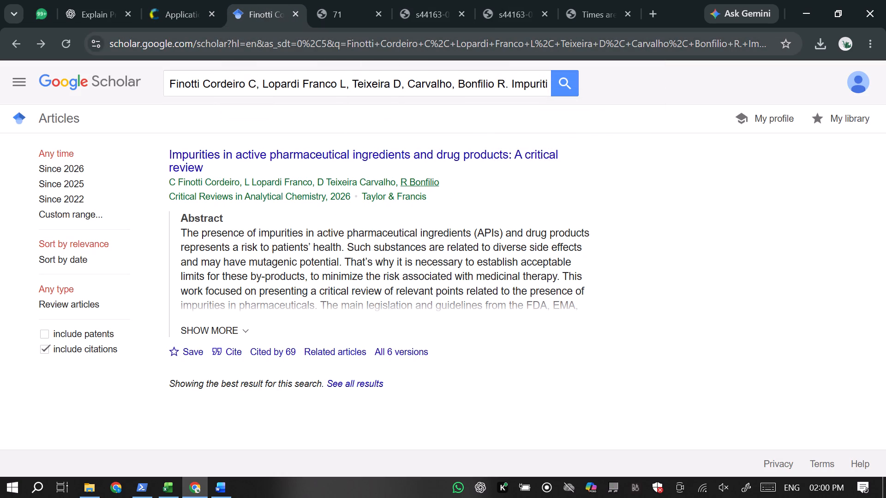
click(383, 89)
key(ctrl+a)
ctrl+click(383, 89)
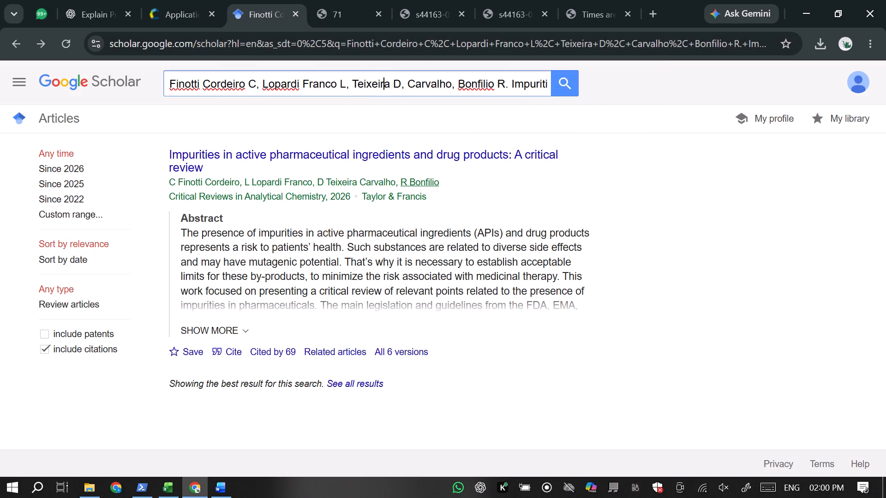
key(BackSpace)
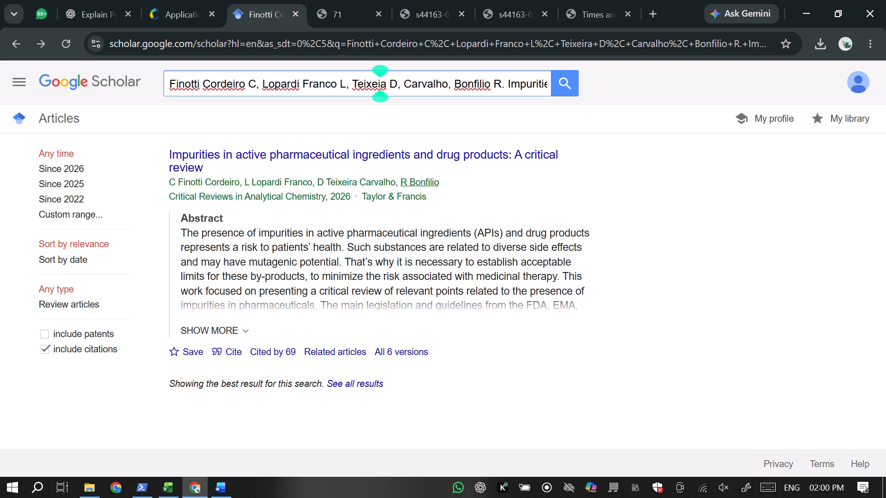
key(ctrl+a)
key(BackSpace)
key(ctrl+v)
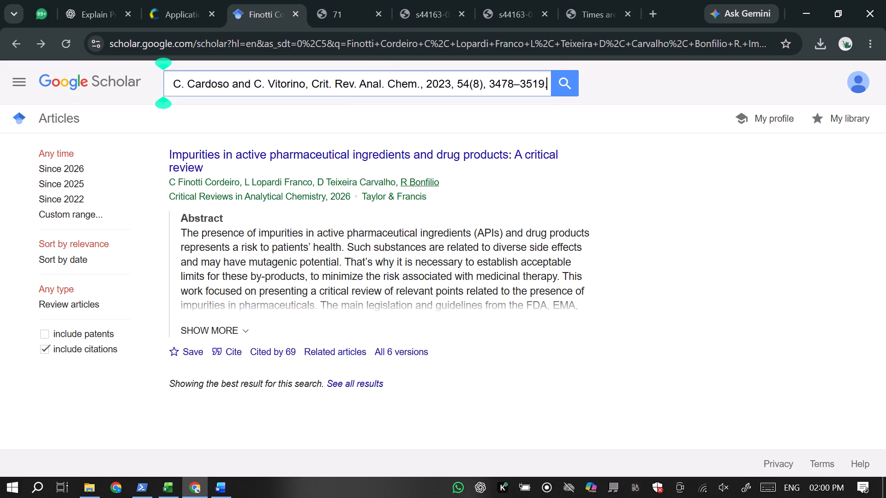
key(Return)
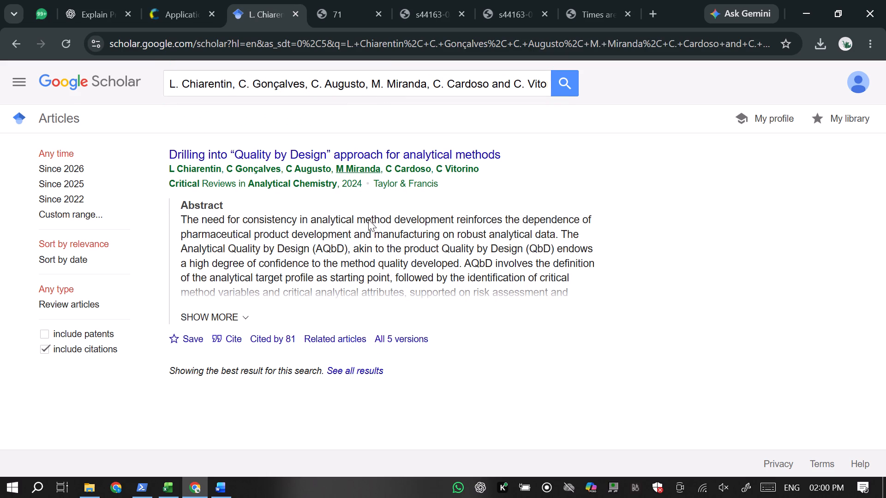
Copy the APA citation of "Drilling into 'Quality by Design' approach for analytical methods".
click(230, 341)
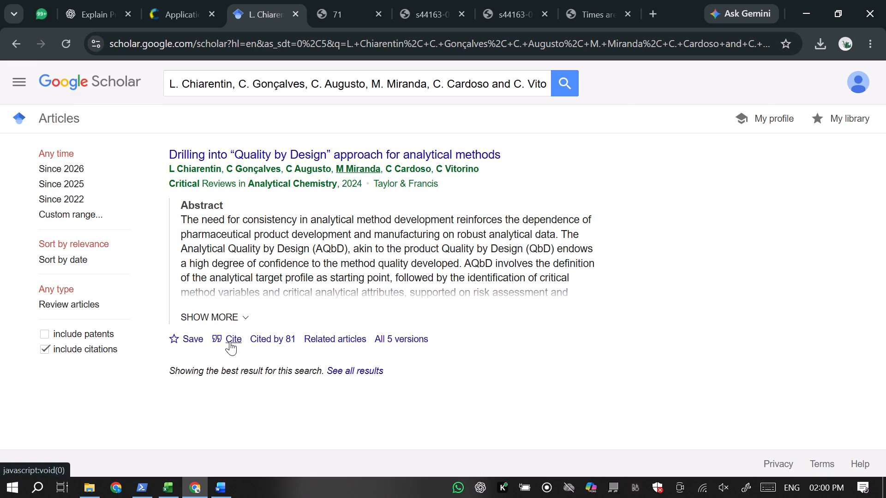
click(399, 220)
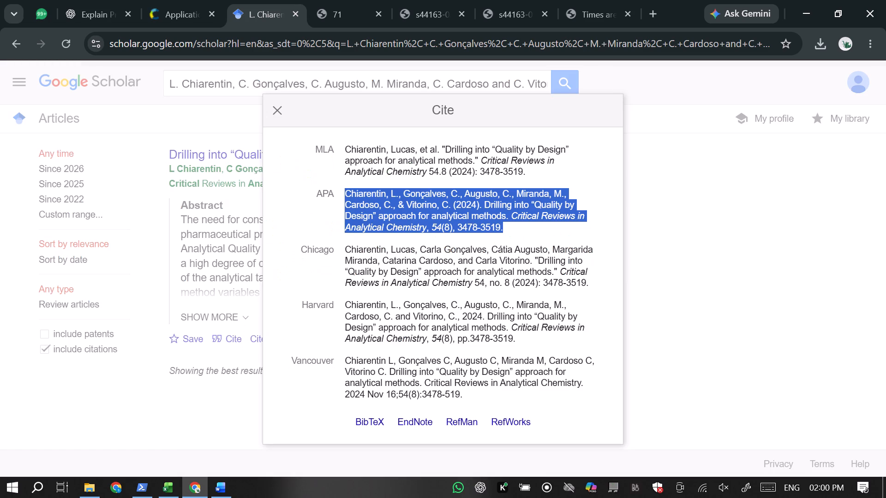
key(ctrl+c)
key(ctrl+c)
In the Word paper, add a space and a footnote after "traditional methods", before the period, and paste the copied APA citation into it.
click(221, 497)
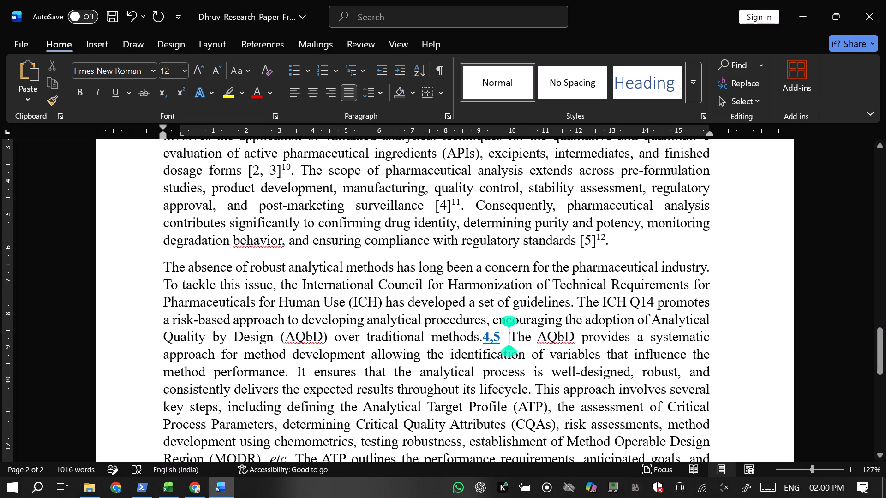
scroll(496, 345, up, 1)
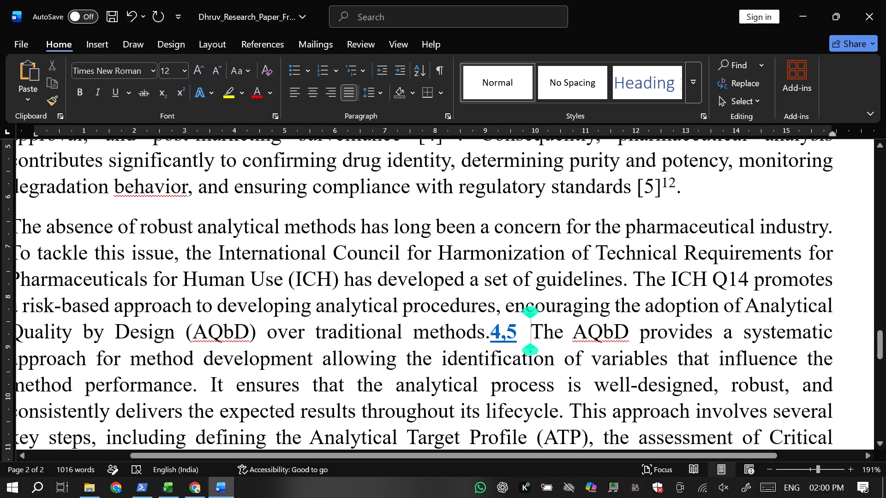
click(487, 332)
key(space)
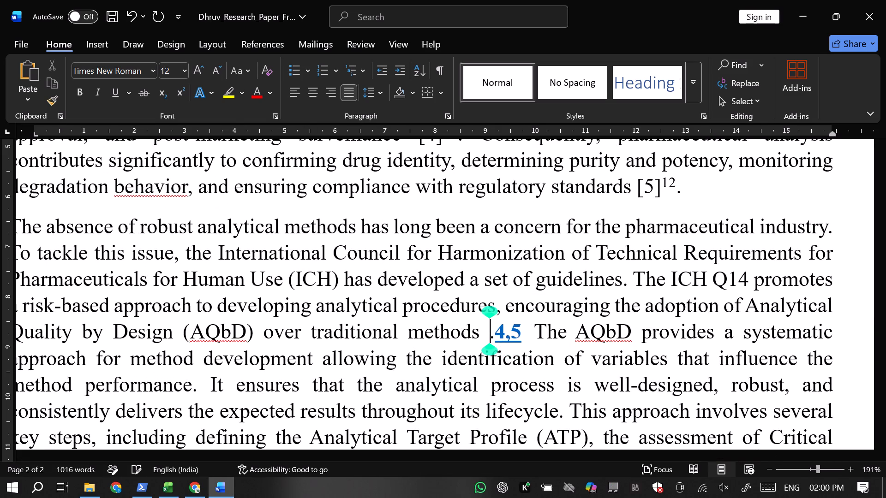
key(ctrl+alt+f)
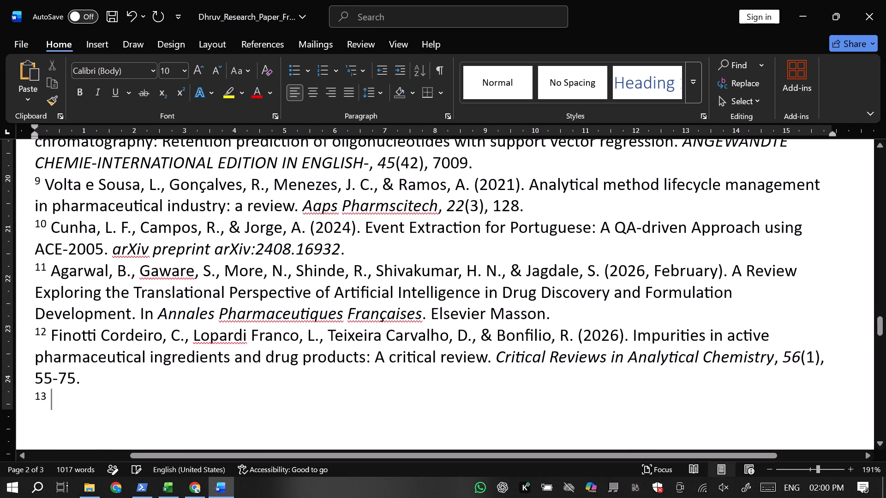
key(ctrl+v)
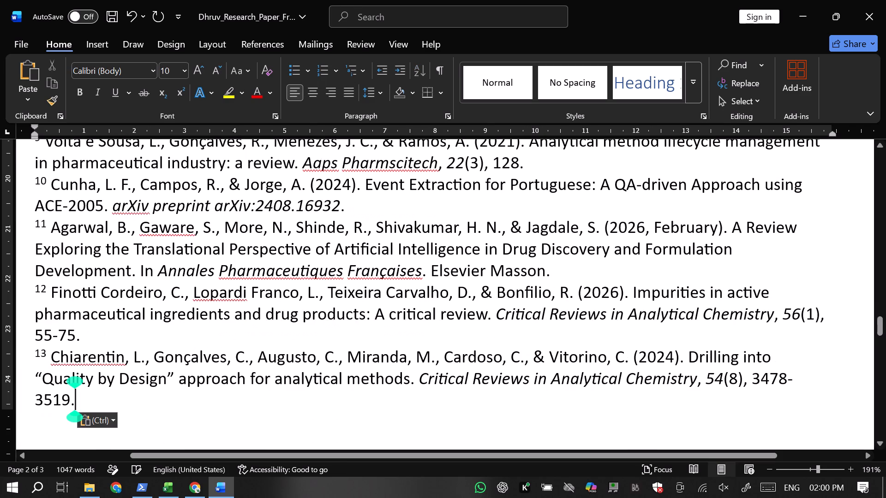
Return to the AQbD article in Chrome, open citation 6 after "objectives for method development" and copy its reference text.
click(195, 489)
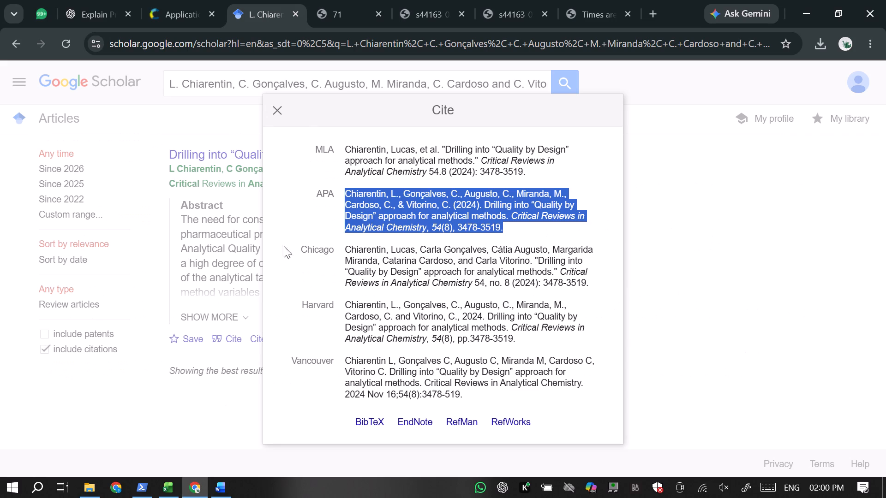
click(186, 7)
click(332, 298)
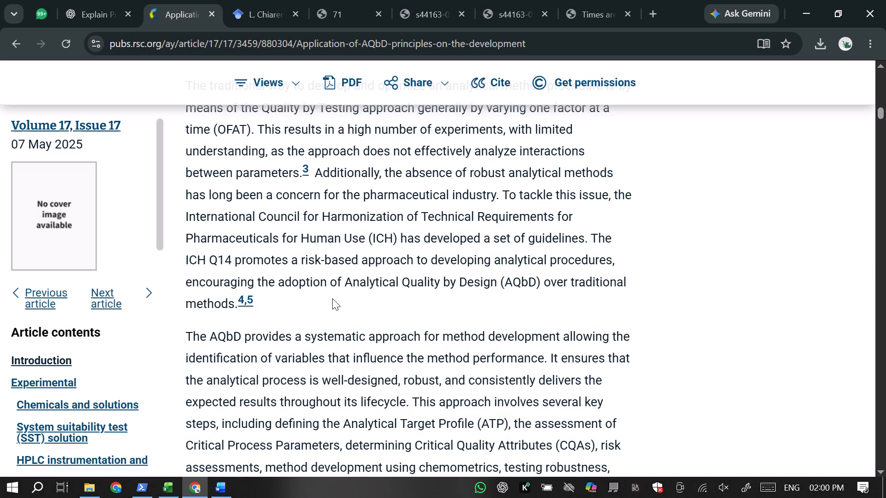
scroll(318, 326, down, 2)
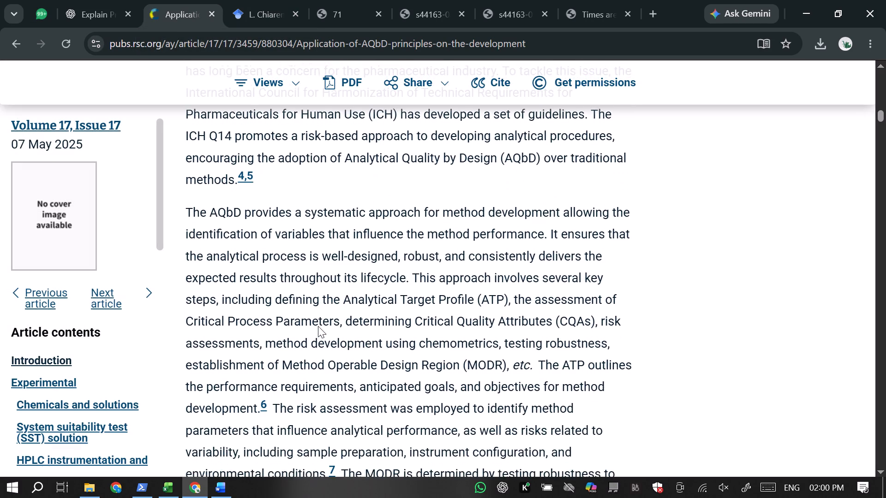
scroll(318, 326, down, 2)
scroll(264, 327, down, 3)
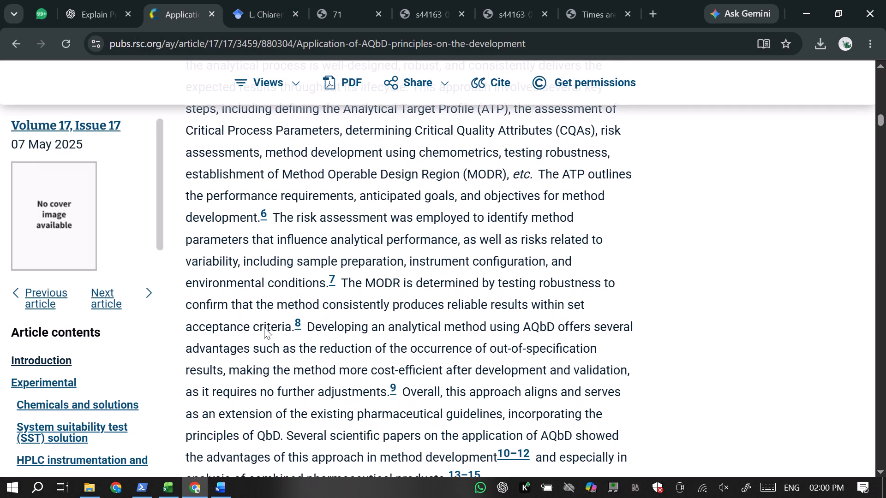
click(264, 214)
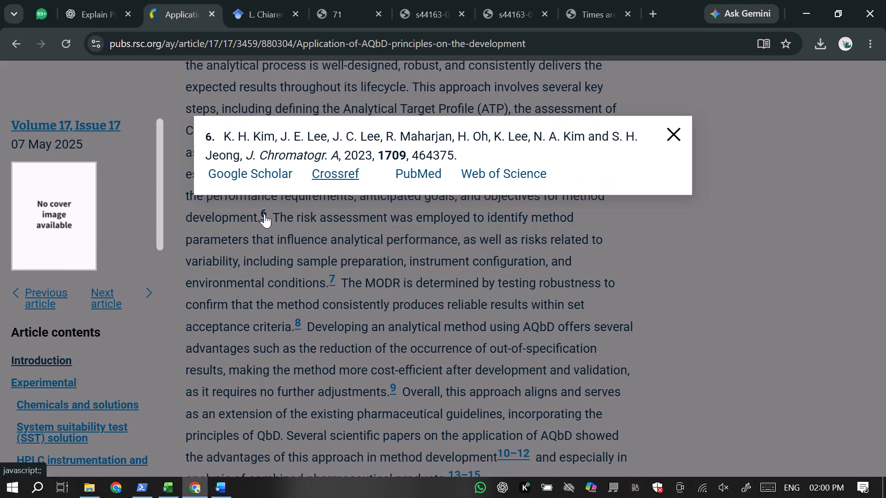
drag(480, 153, 221, 142)
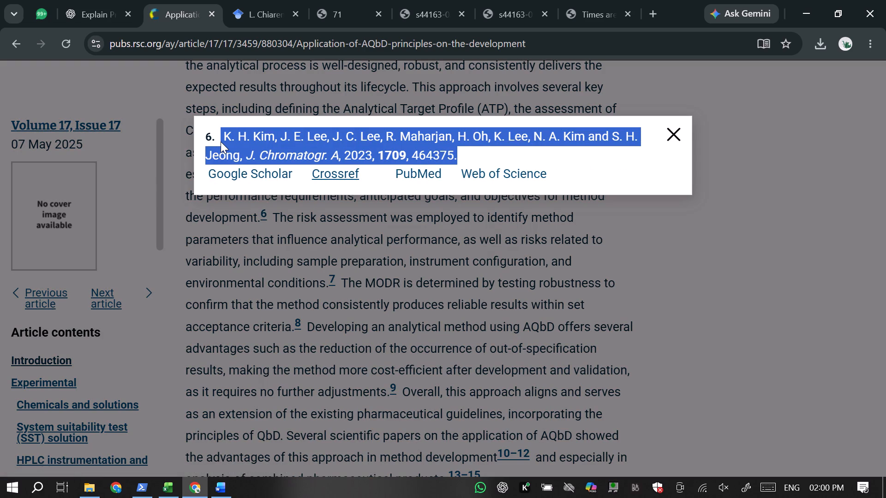
key(ctrl+c)
Search Google Scholar for the copied reference 6 in place of the old query.
click(259, 0)
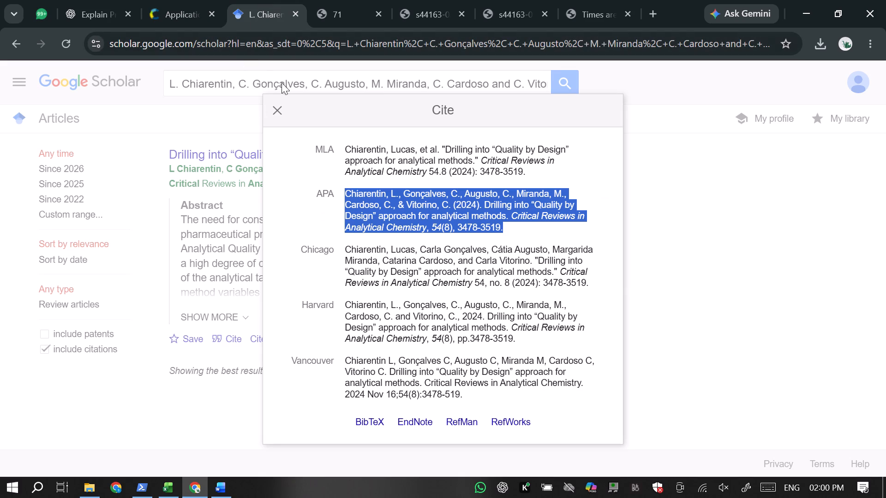
double_click(293, 80)
double_click(293, 80)
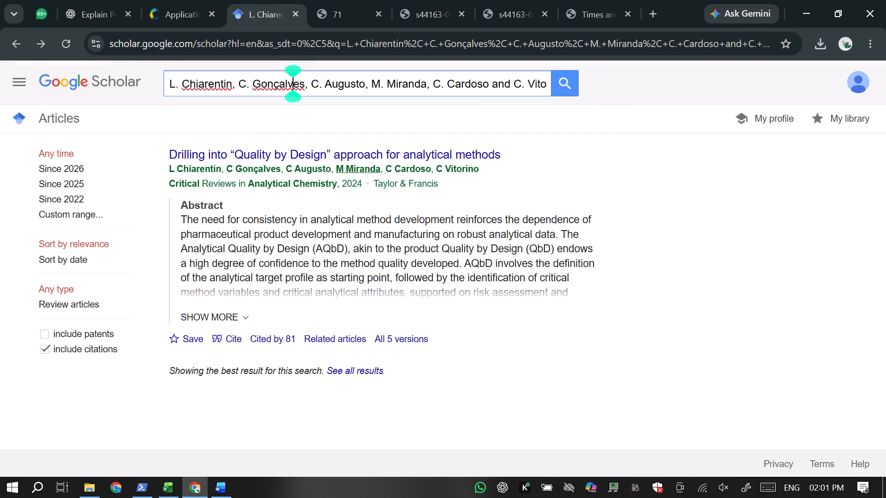
key(ctrl+a)
key(BackSpace)
key(ctrl+v)
key(Return)
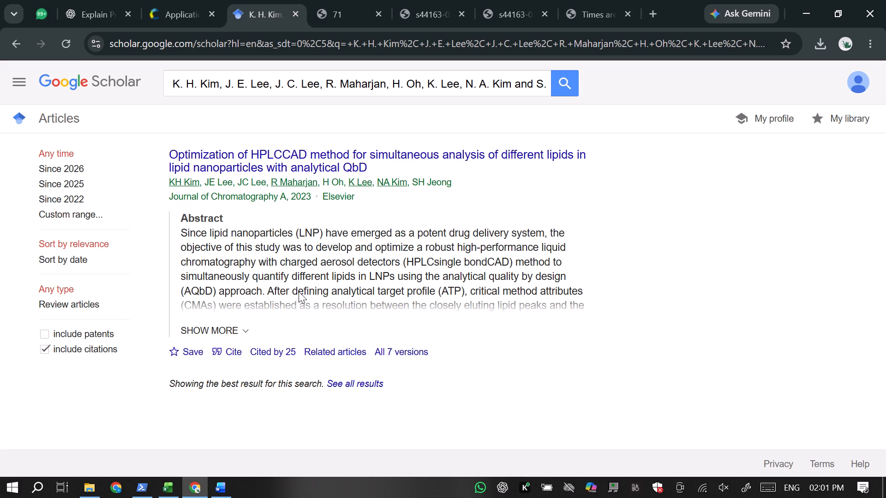
Copy the APA citation of "Optimization of HPLCCAD method for simultaneous analysis of different lipids in lipid nanoparticles with analytical QbD".
click(233, 351)
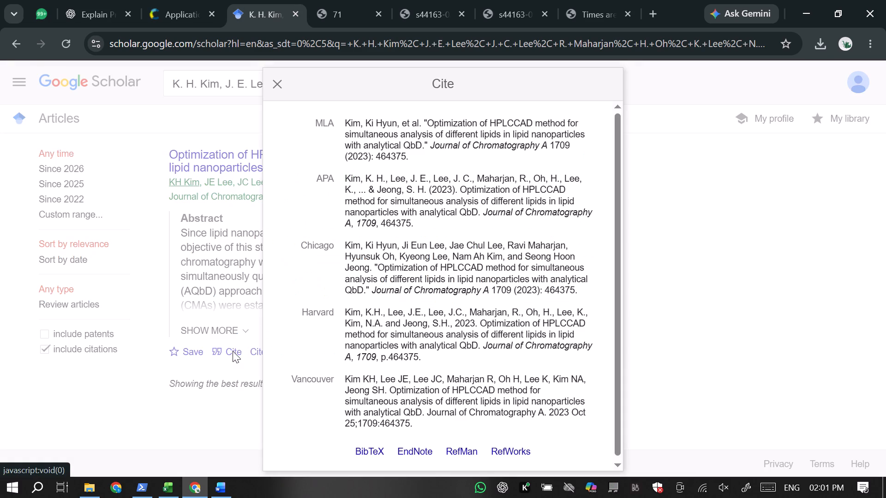
click(381, 196)
key(ctrl+c)
ctrl+click(381, 196)
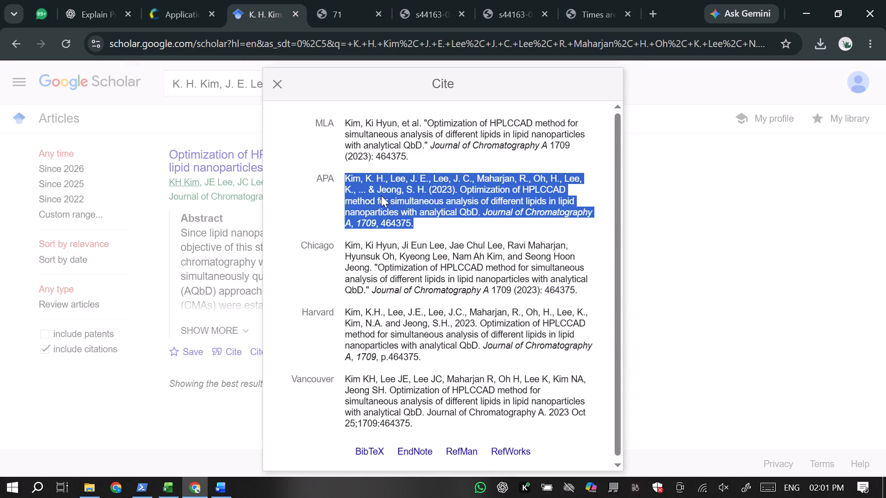
In the Word paper, insert a footnote after "objectives for method development", before the period, and paste the copied APA citation into it.
click(216, 486)
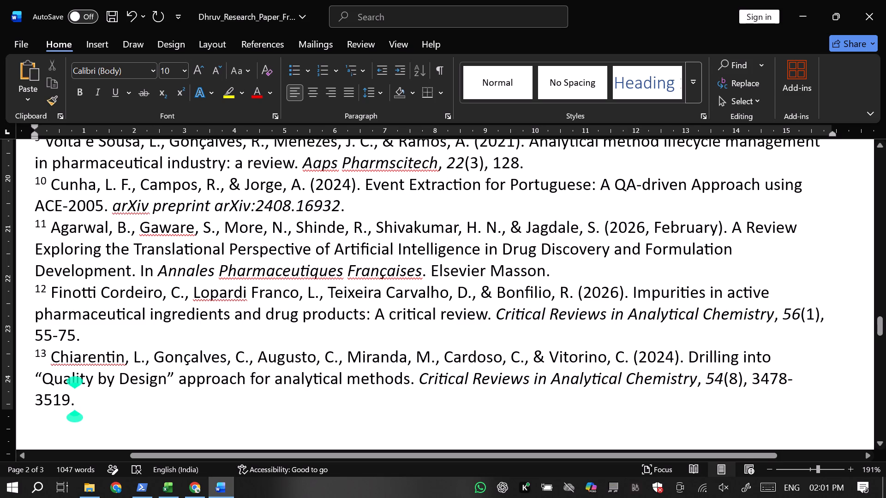
scroll(307, 308, up, 3)
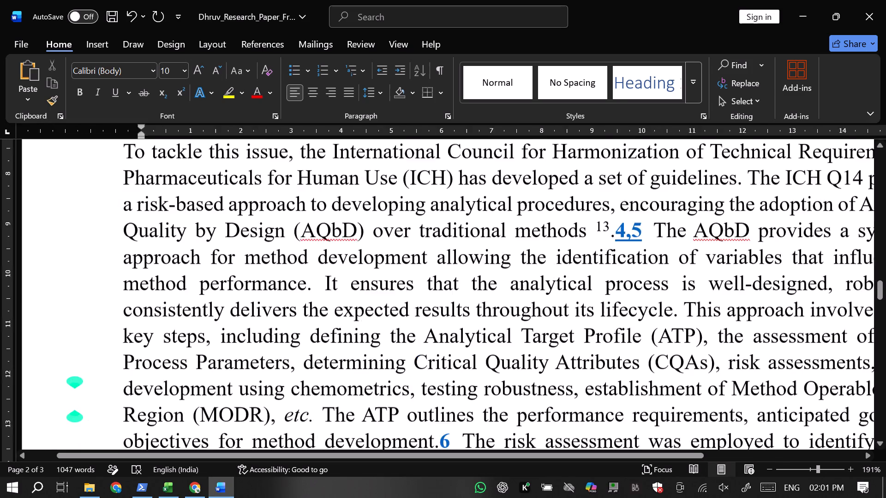
scroll(307, 308, down, 1)
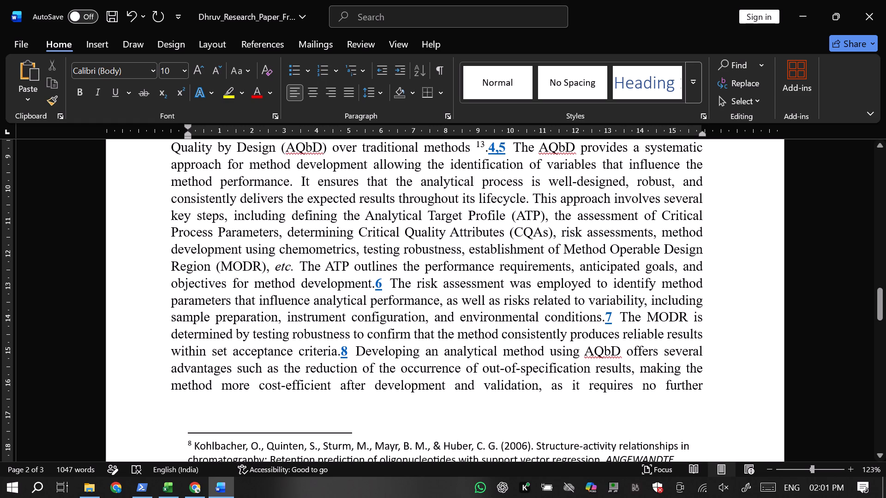
click(198, 497)
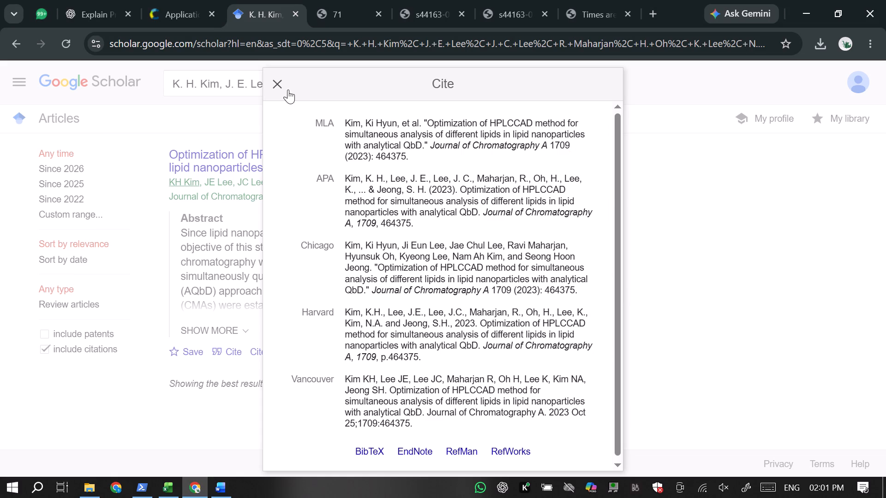
click(275, 85)
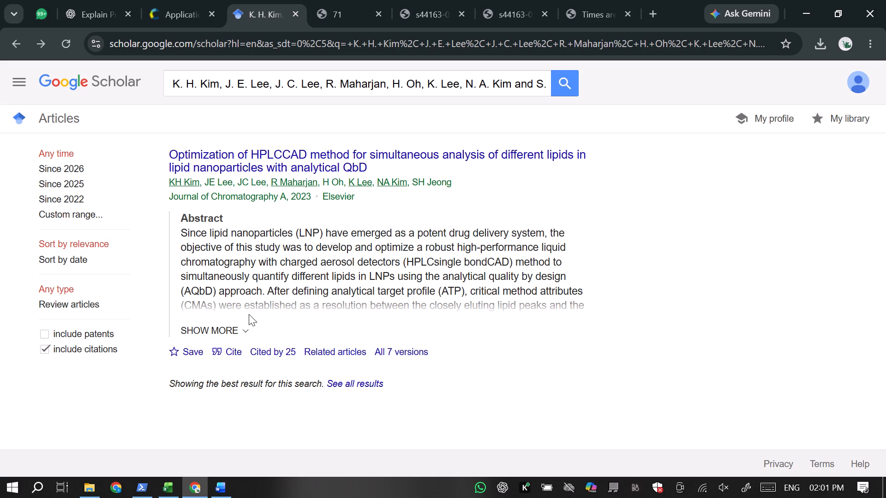
click(225, 486)
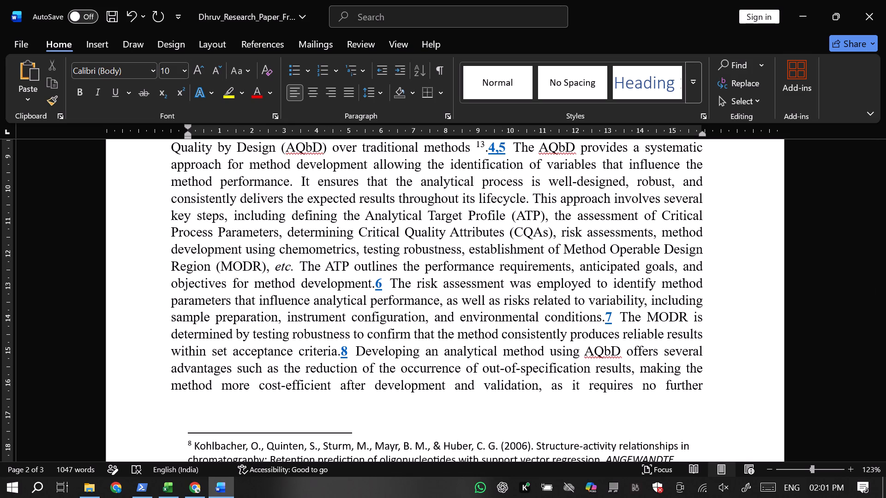
click(371, 289)
scroll(371, 289, right, 1)
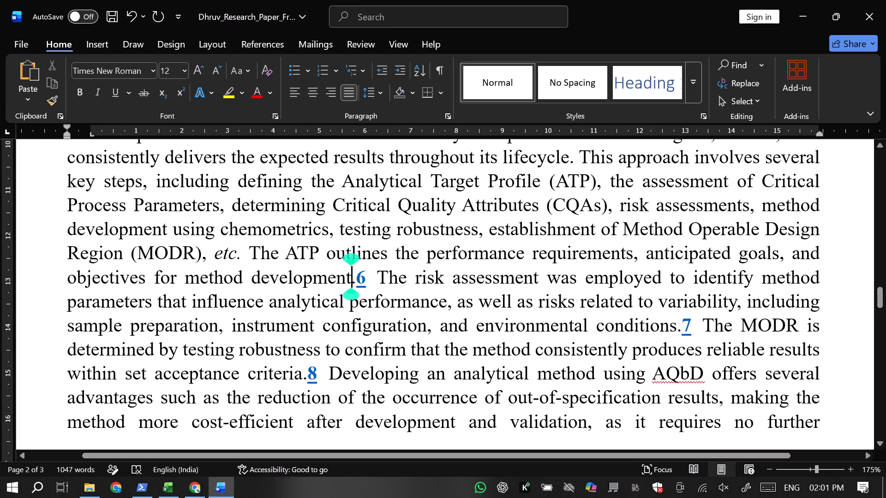
key(ctrl+alt+f)
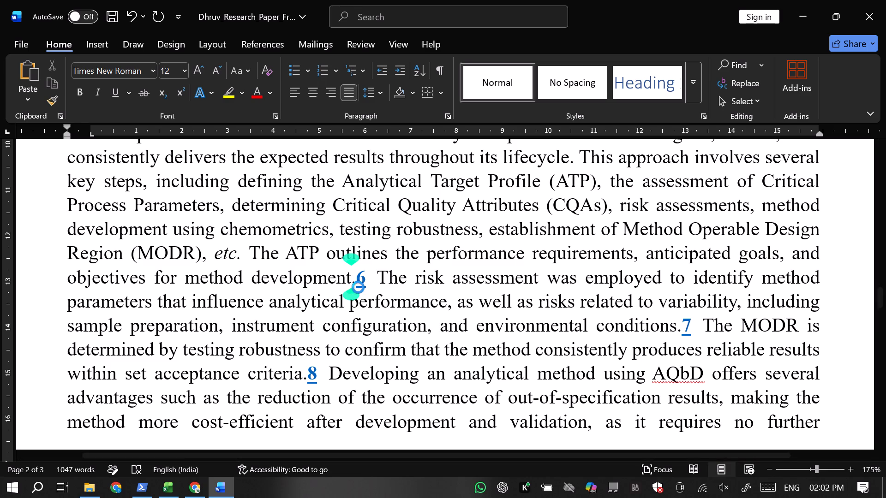
key(ctrl+v)
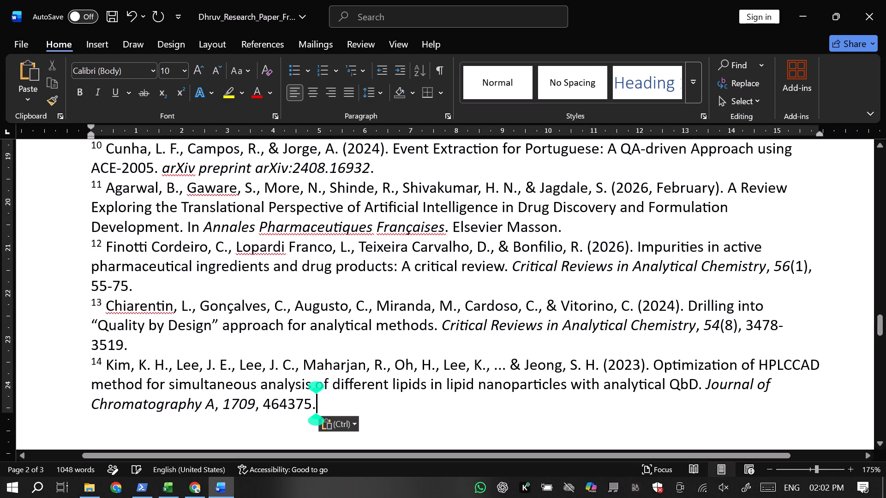
Return to the AQbD article in Chrome, open citation 7 after "environmental conditions" and copy its reference text.
click(186, 490)
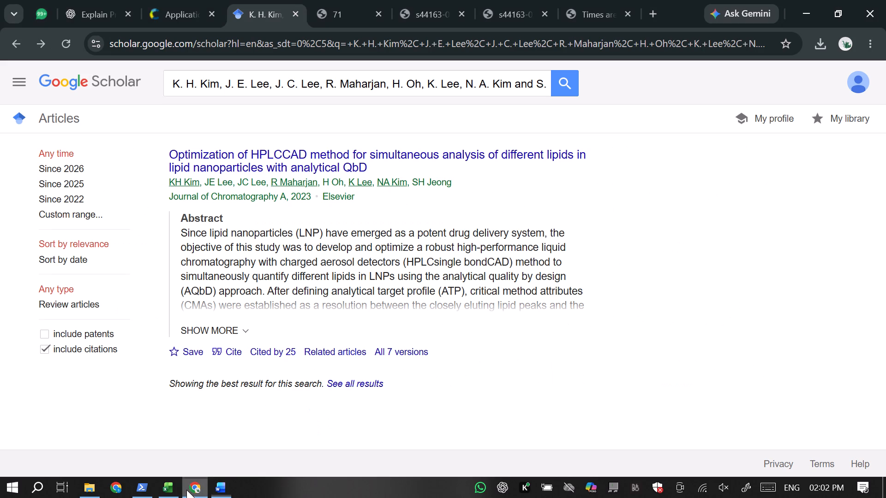
click(179, 19)
click(471, 401)
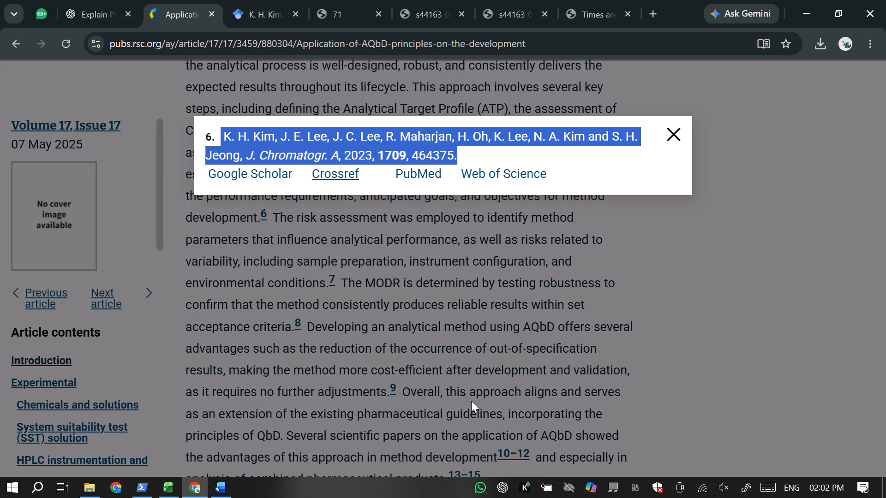
scroll(382, 321, down, 1)
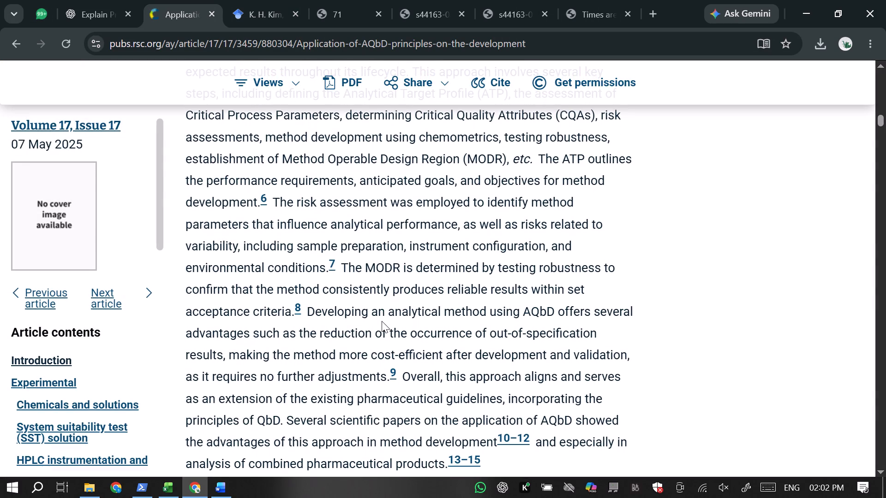
click(334, 262)
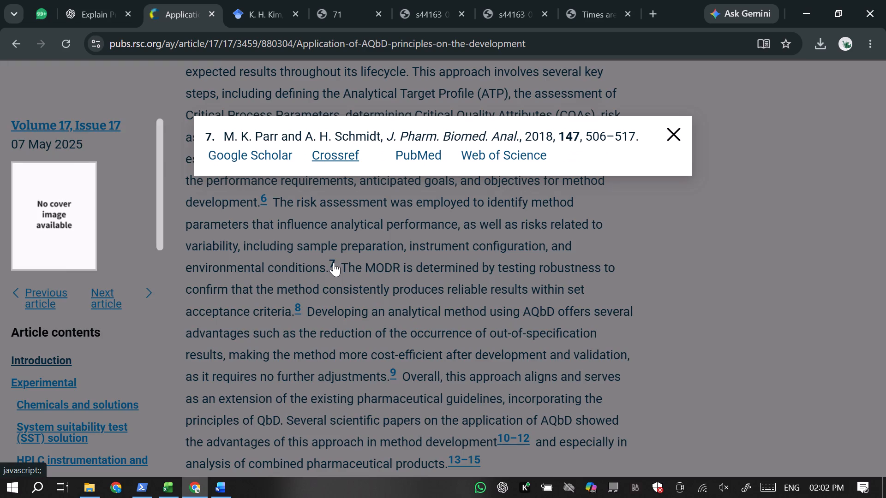
drag(646, 136, 505, 145)
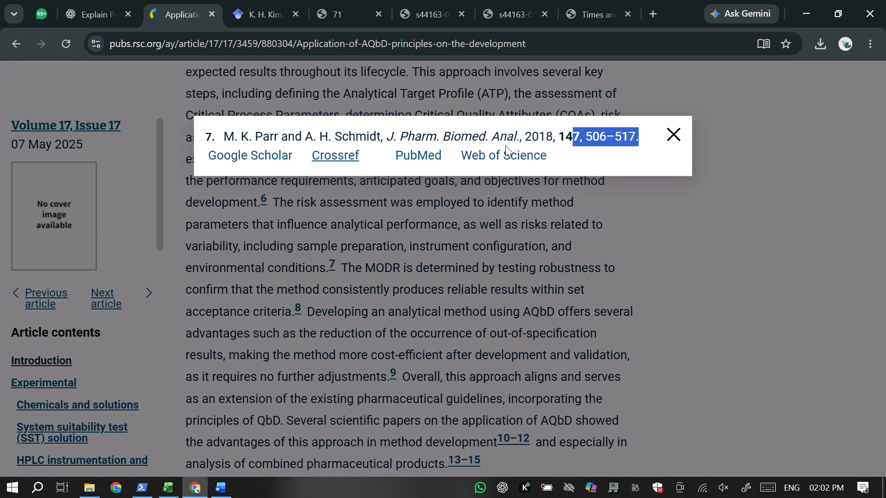
drag(505, 145, 210, 135)
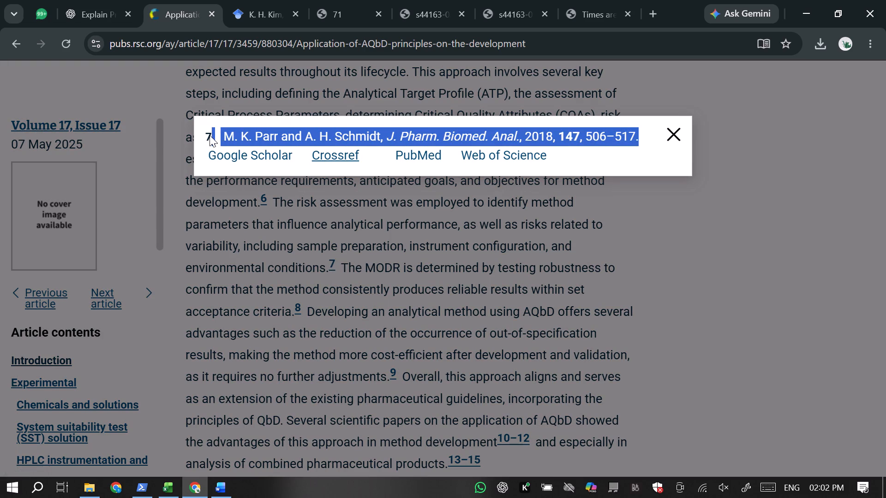
key(ctrl+c)
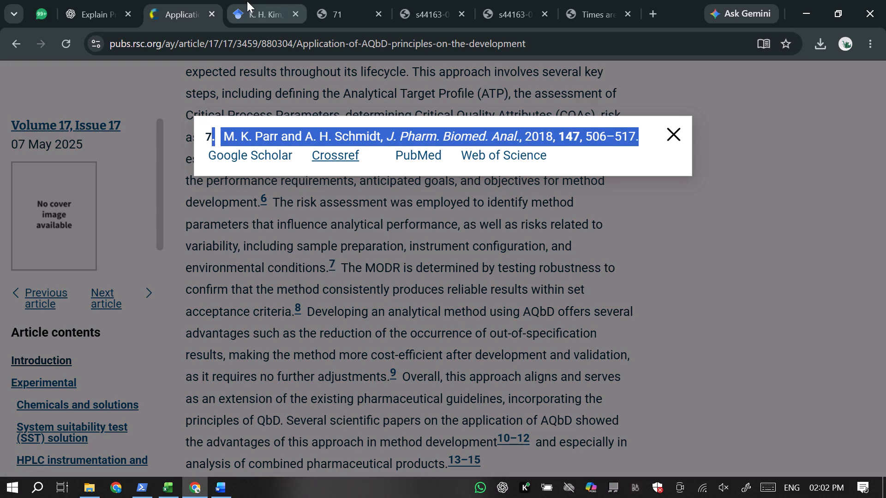
Search Google Scholar for the copied reference 7 in place of the old query.
click(247, 1)
click(223, 89)
key(ctrl+a)
key(BackSpace)
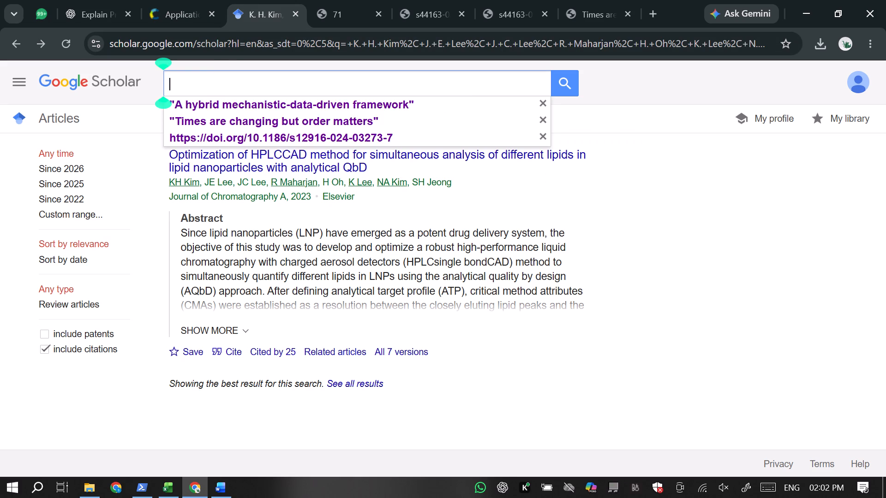
key(ctrl+v)
key(Return)
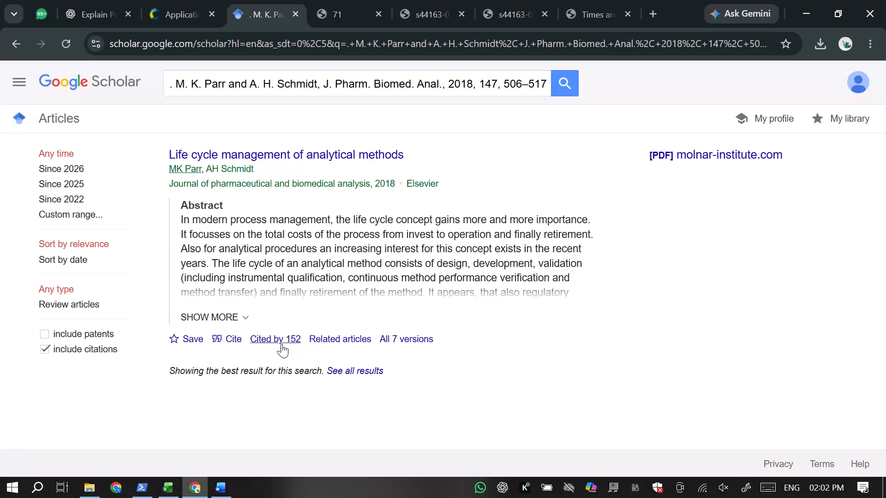
Copy the APA citation of "Life cycle management of analytical methods".
click(233, 341)
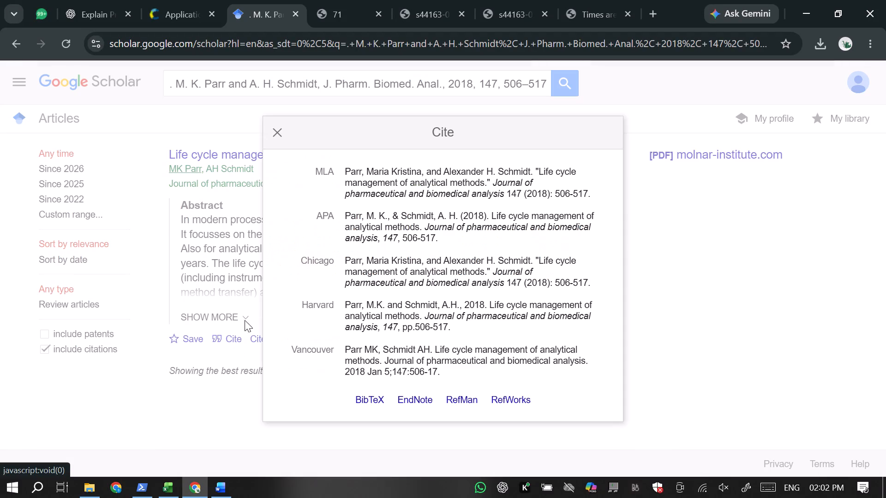
click(368, 224)
key(ctrl+c)
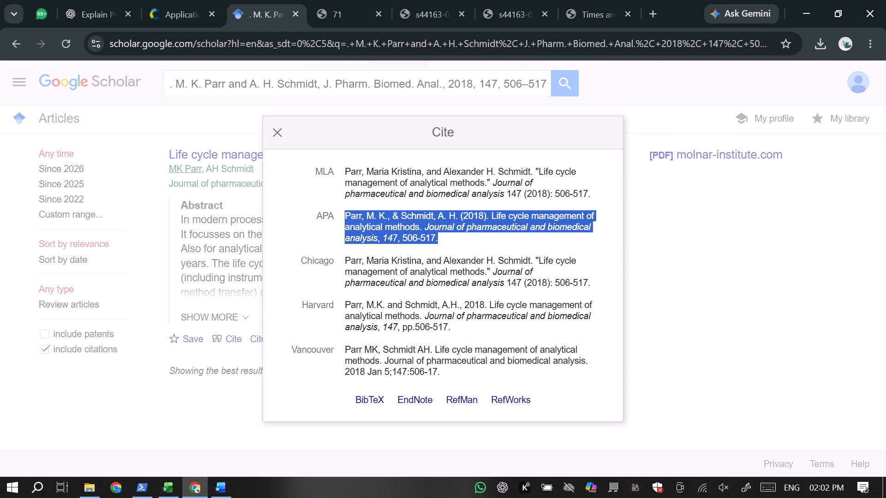
In the Word paper, add a space and a footnote after "environmental conditions", before the period, and paste the copied APA citation into it.
click(220, 490)
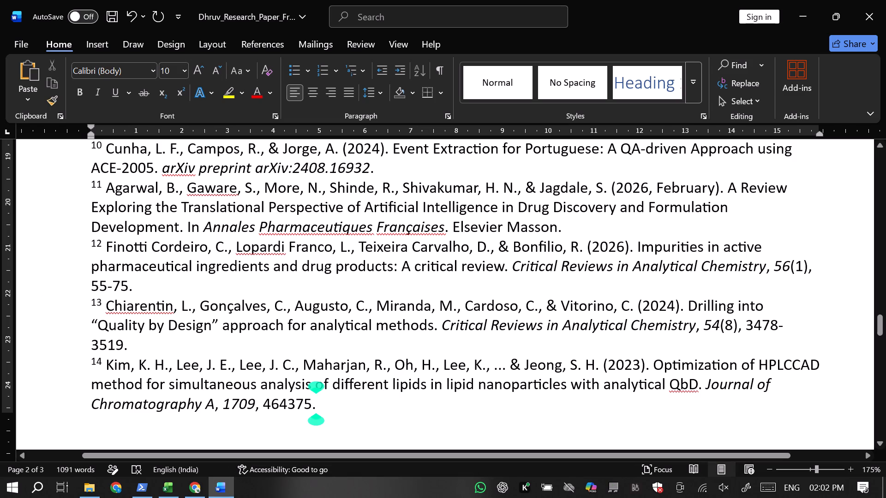
scroll(300, 350, up, 3)
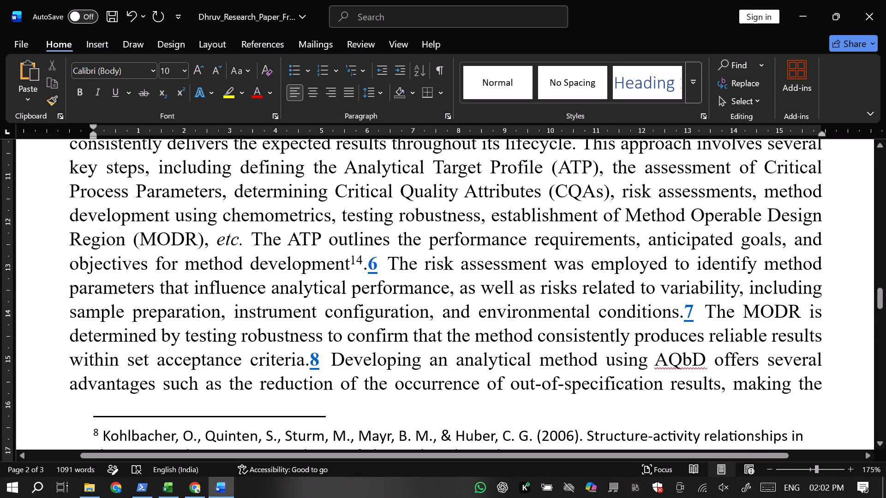
click(680, 319)
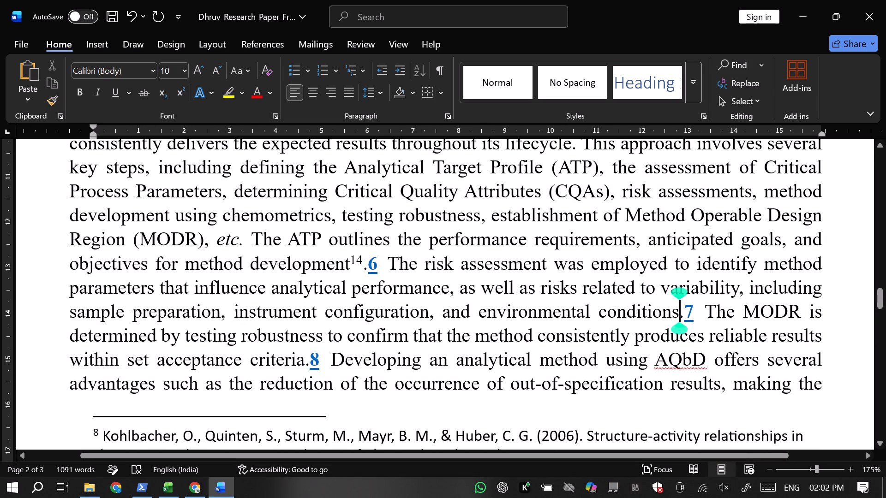
key(space)
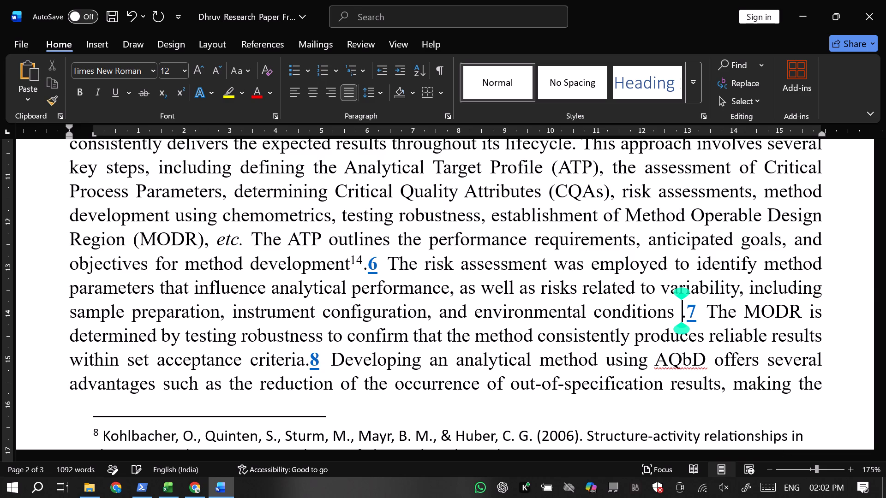
key(ctrl+alt+f)
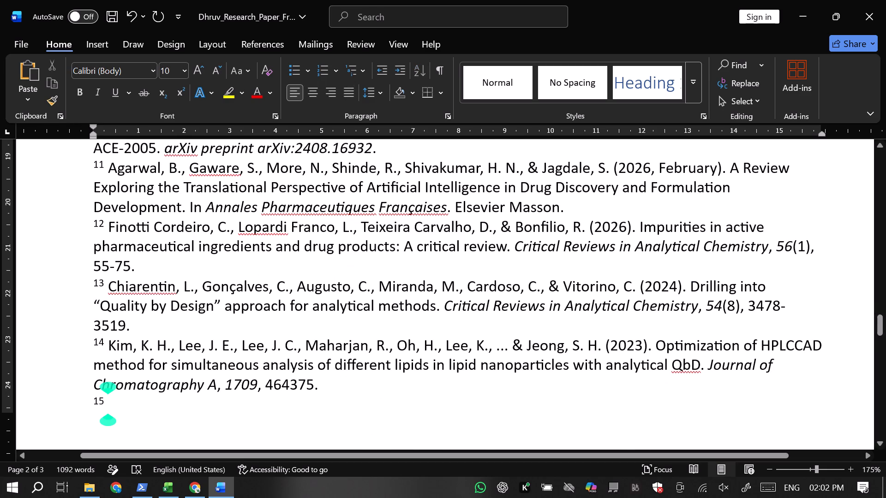
key(ctrl+v)
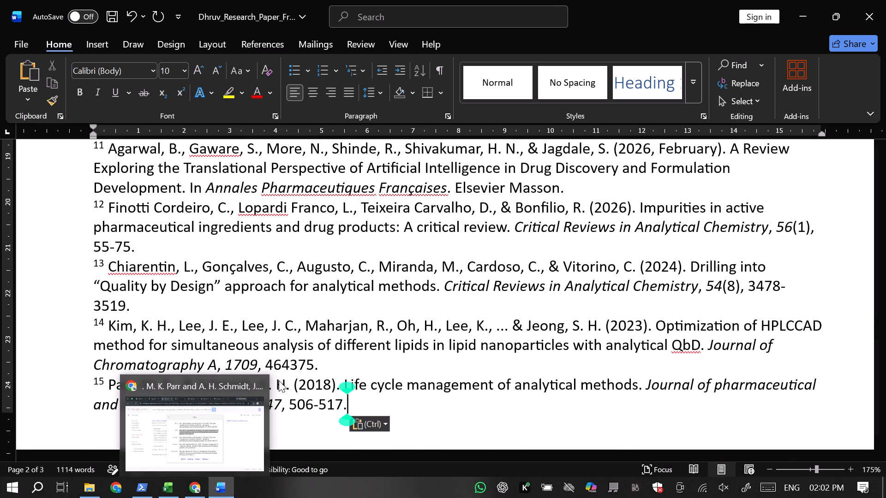
Return to the AQbD article in Chrome, open citation 8 after "acceptance criteria" and copy its reference text.
click(182, 486)
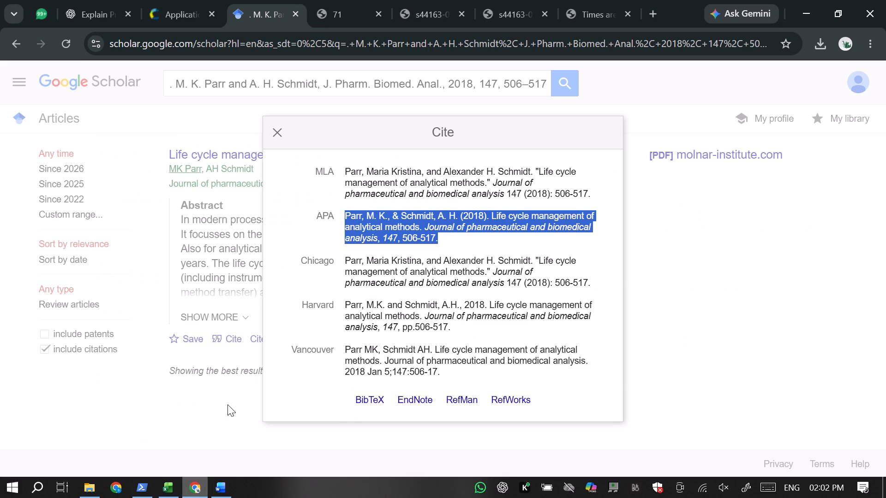
click(205, 292)
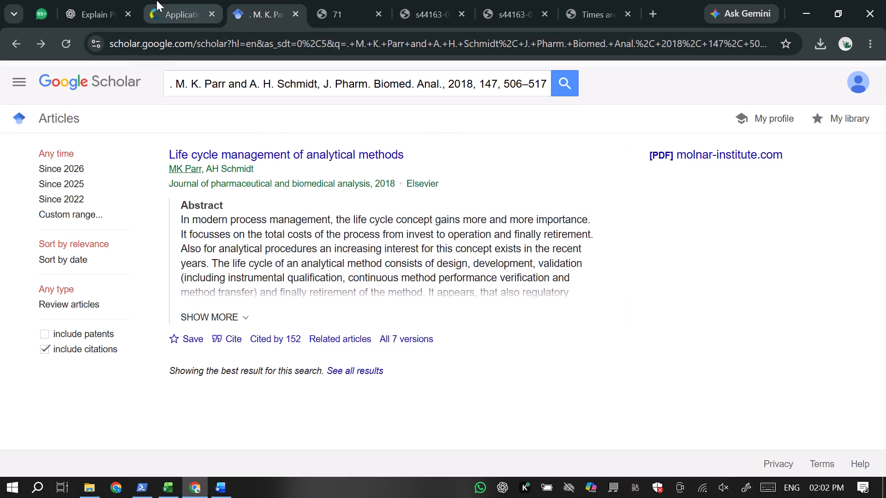
click(156, 0)
click(283, 225)
scroll(283, 225, down, 1)
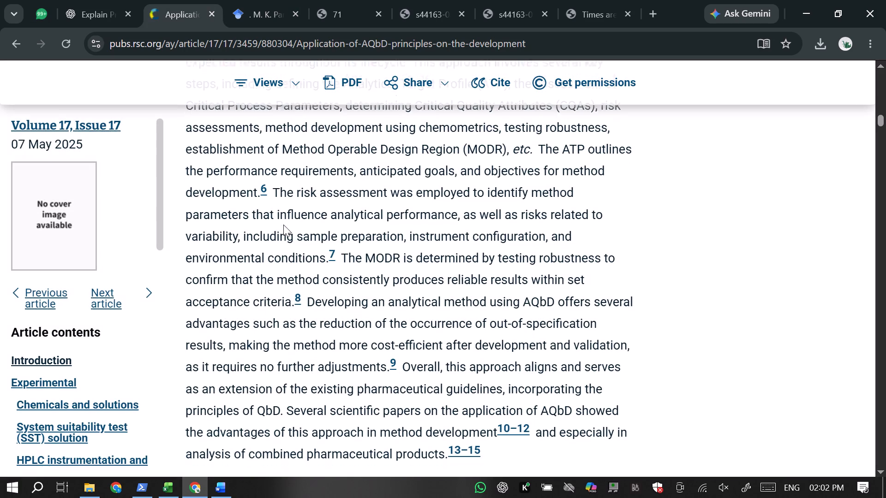
scroll(283, 225, down, 1)
click(296, 286)
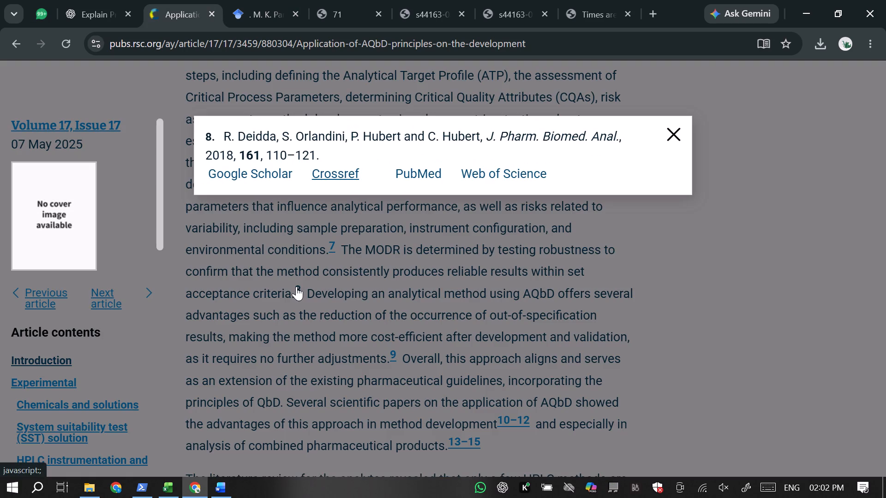
drag(326, 153, 247, 129)
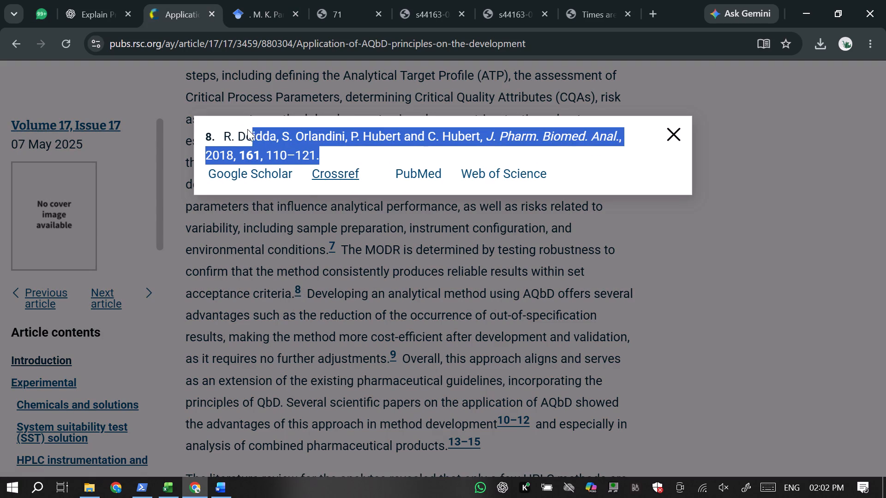
drag(247, 129, 224, 129)
key(ctrl+c)
Search Google Scholar for the copied reference 8 in place of the old query.
click(218, 497)
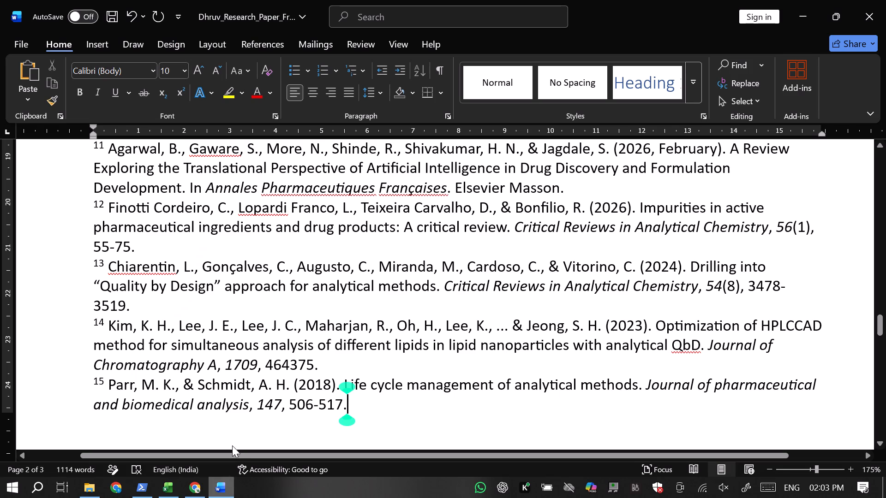
click(189, 491)
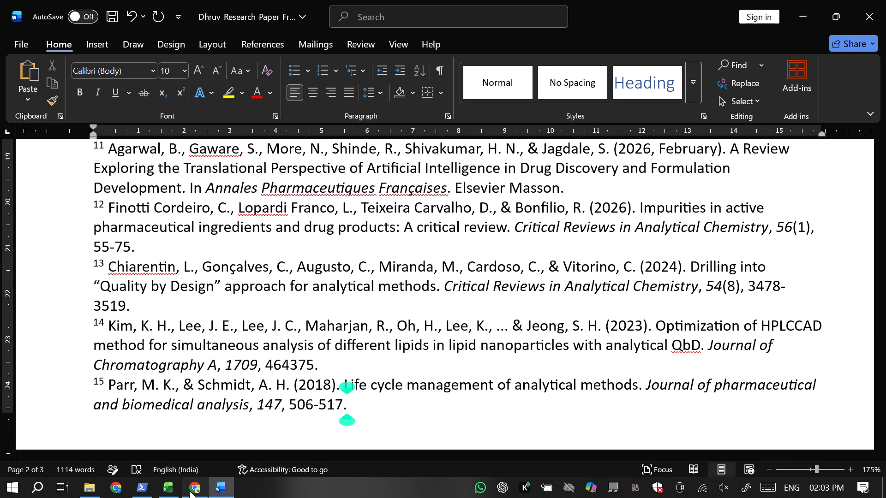
click(248, 9)
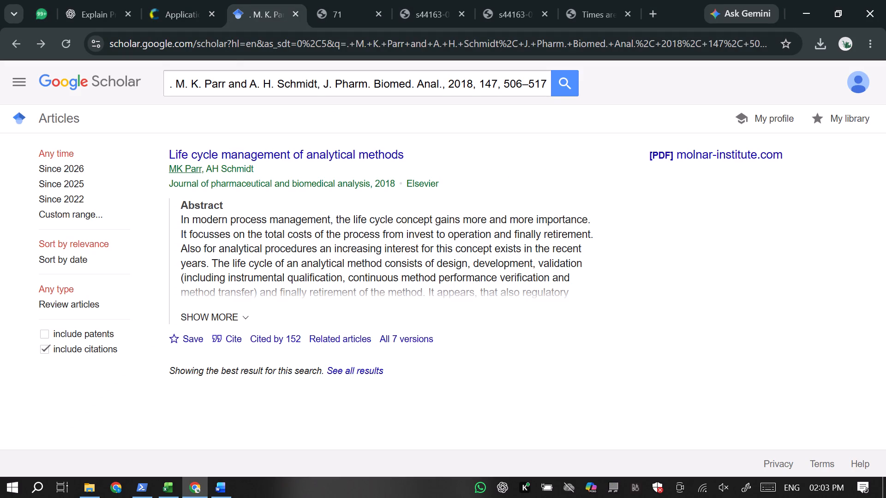
click(221, 85)
key(ctrl+a)
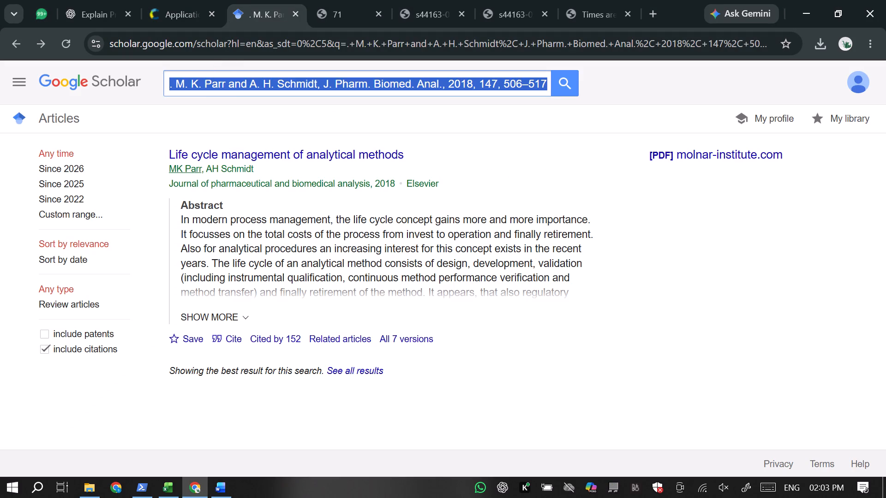
key(BackSpace)
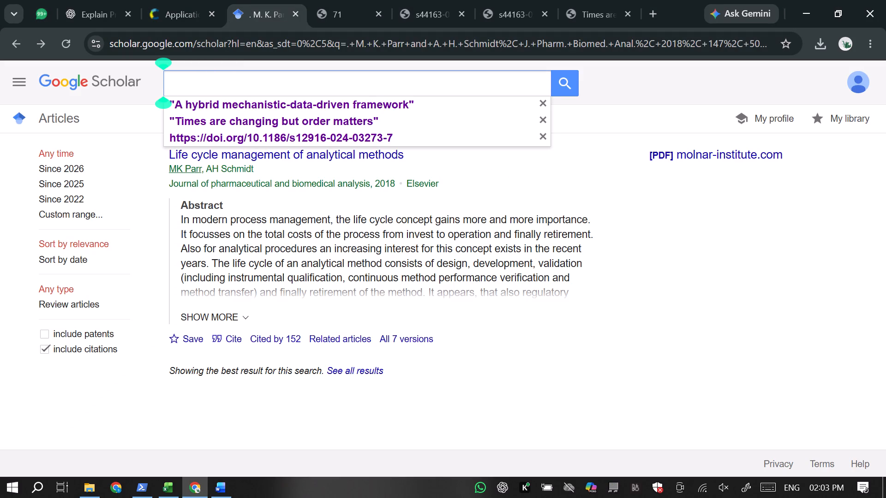
key(ctrl+v)
key(Return)
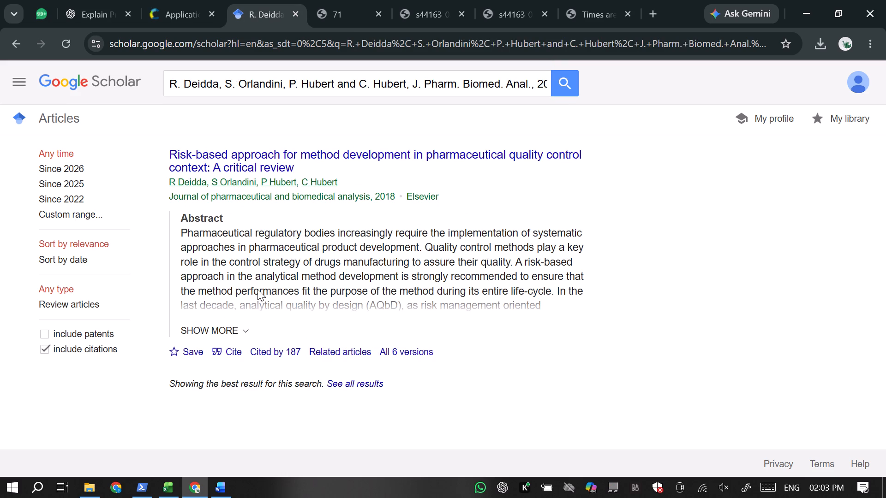
Copy the APA citation of "Risk-based approach for method development in pharmaceutical quality control context: A critical review".
click(229, 346)
click(226, 348)
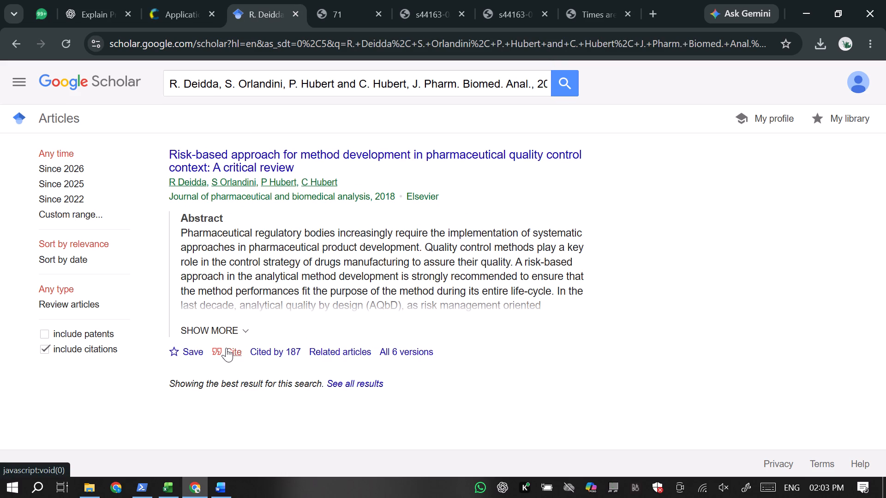
click(377, 196)
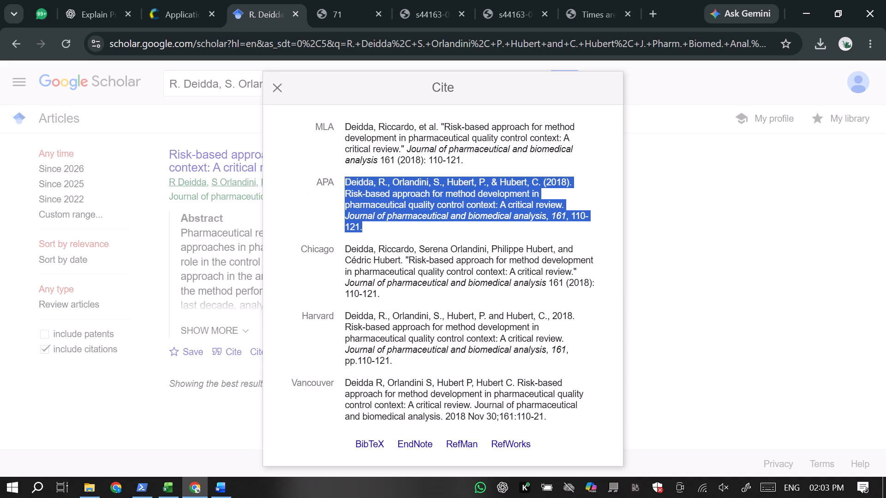
click(192, 182)
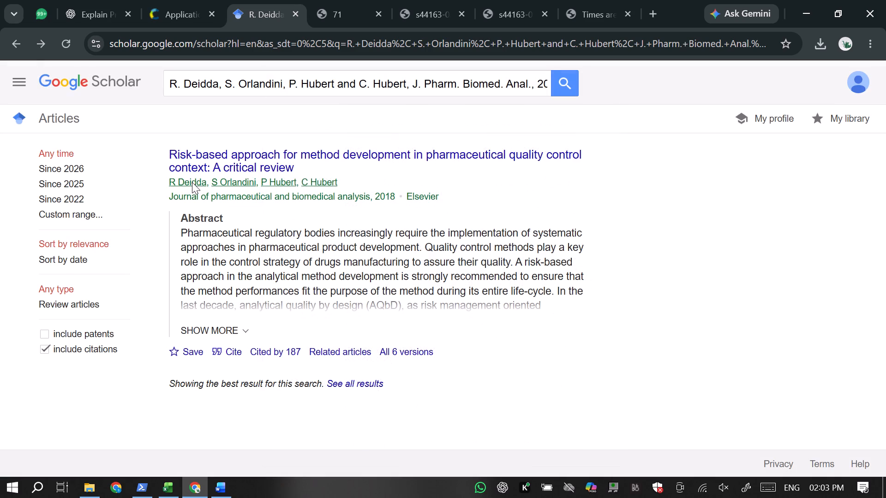
click(221, 352)
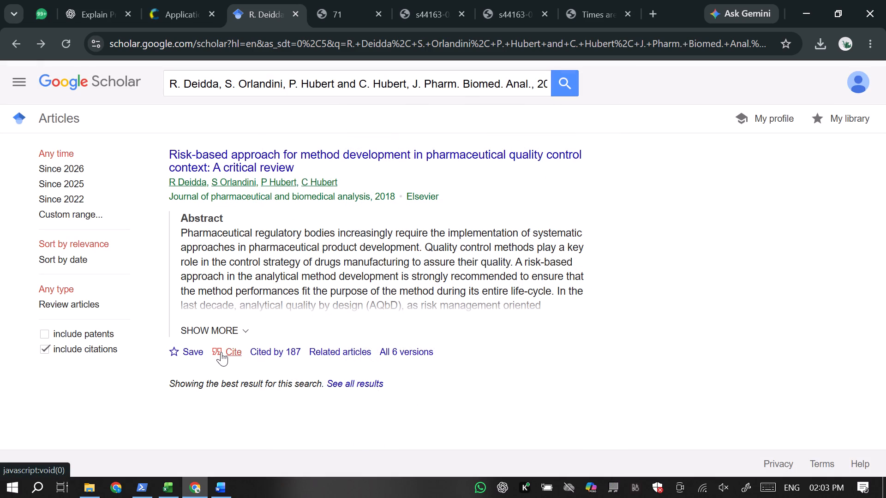
click(372, 196)
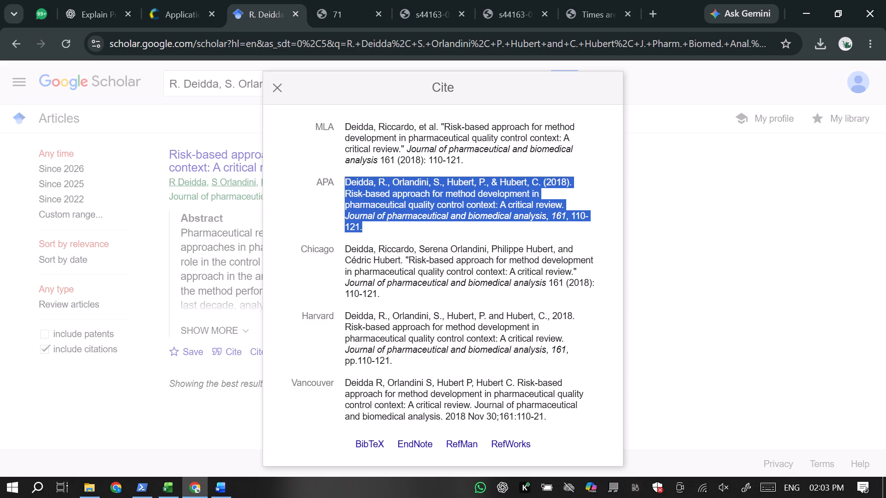
key(ctrl+c)
key(ctrl+c)
In the Word paper, add a space and a footnote after "acceptance criteria", before the period, and paste the copied APA citation into it.
click(229, 485)
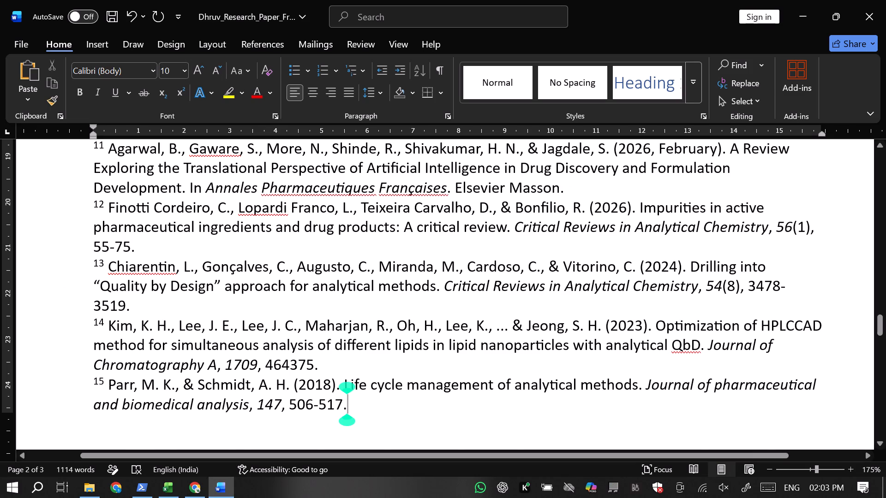
scroll(324, 379, up, 3)
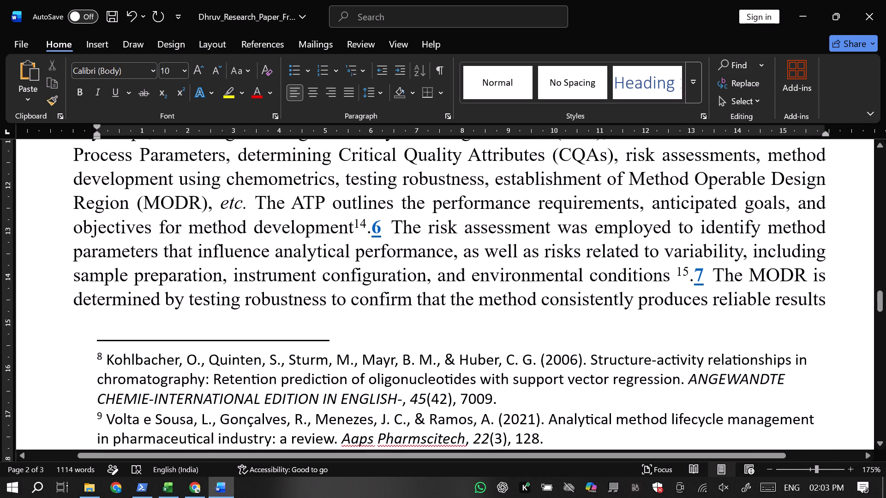
scroll(609, 290, down, 2)
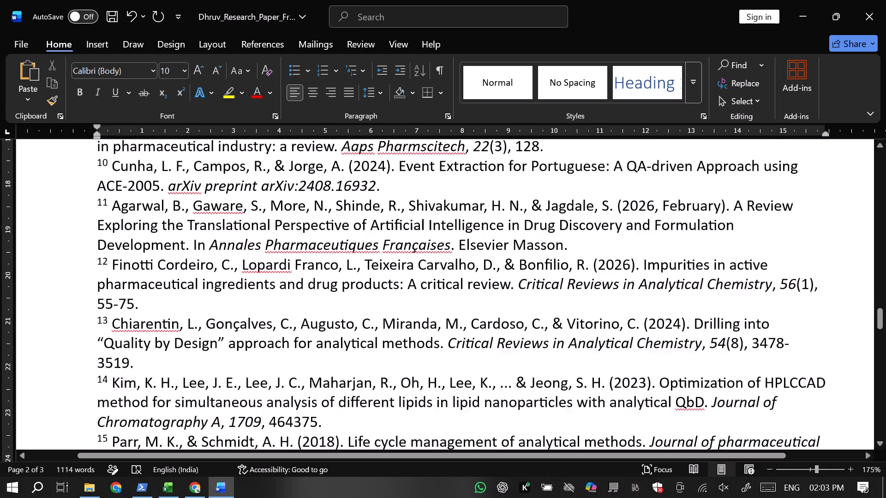
scroll(609, 290, down, 3)
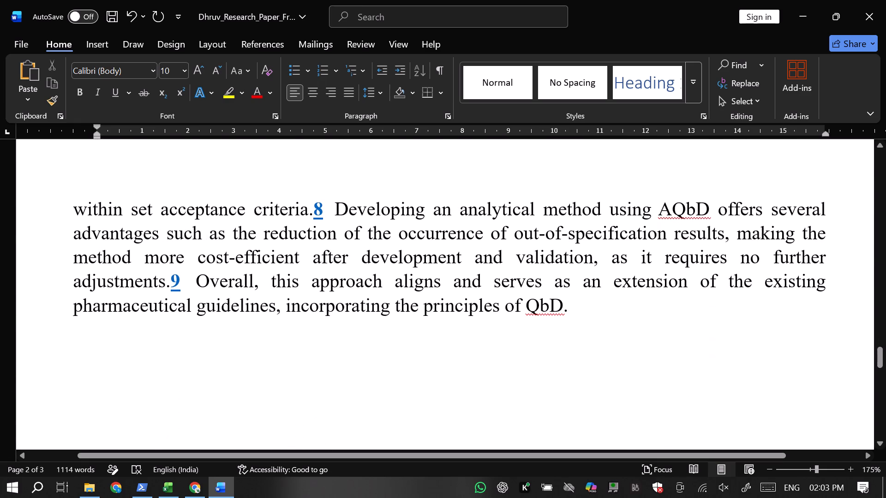
click(309, 211)
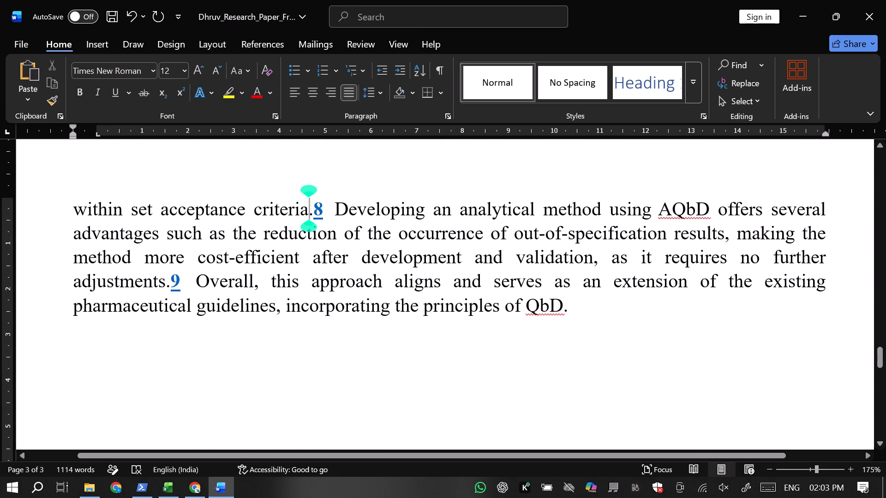
key(space)
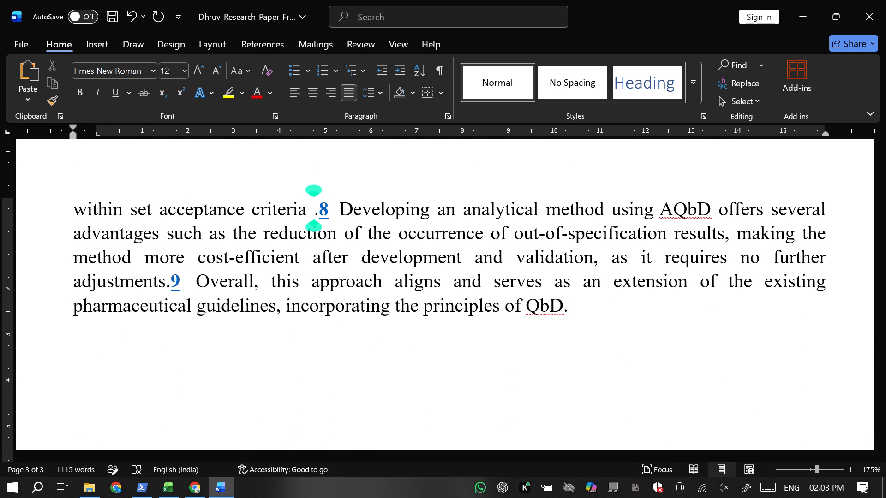
key(ctrl+alt+f)
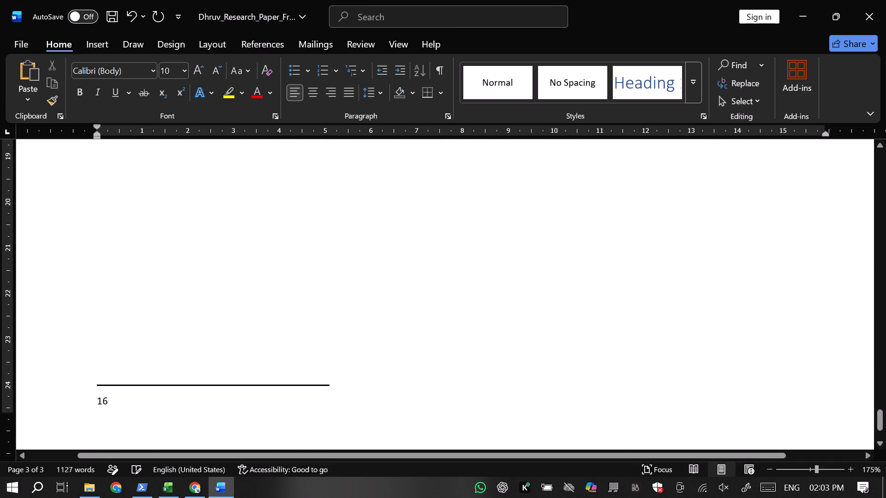
key(ctrl+v)
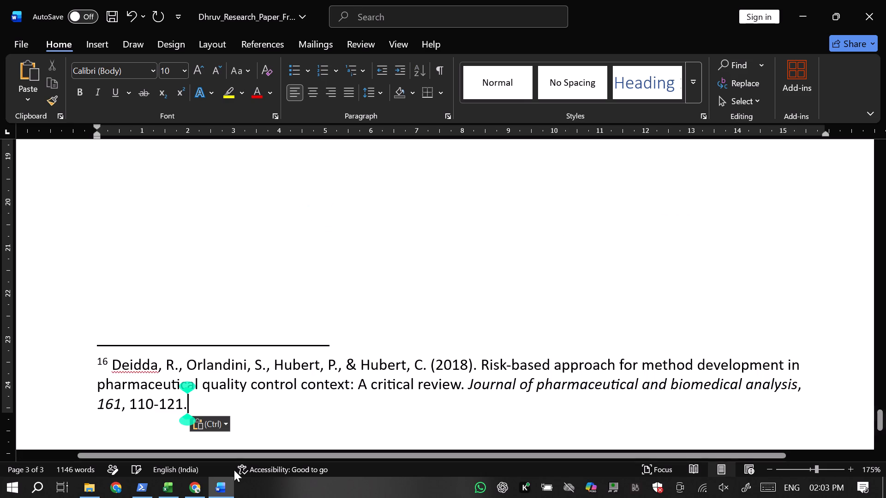
Return to the AQbD article in Chrome, open citation 9 after "no further adjustments" and copy its reference text.
click(199, 492)
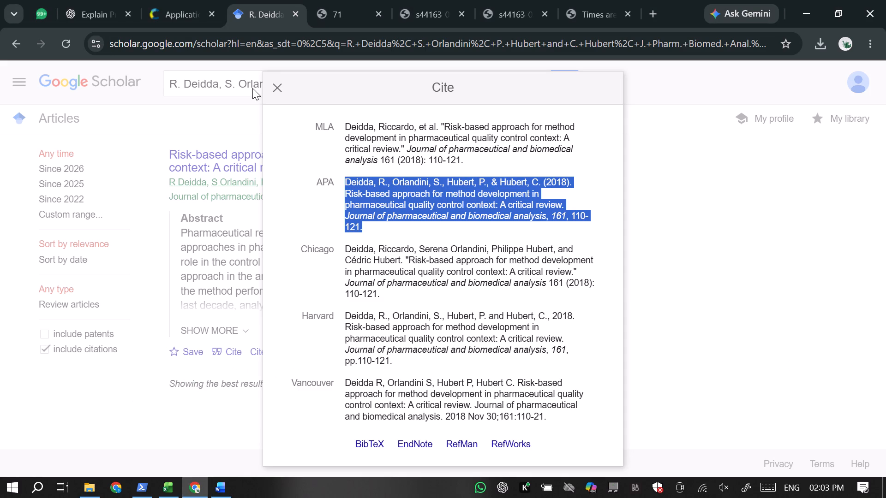
click(166, 0)
click(412, 345)
scroll(412, 345, down, 1)
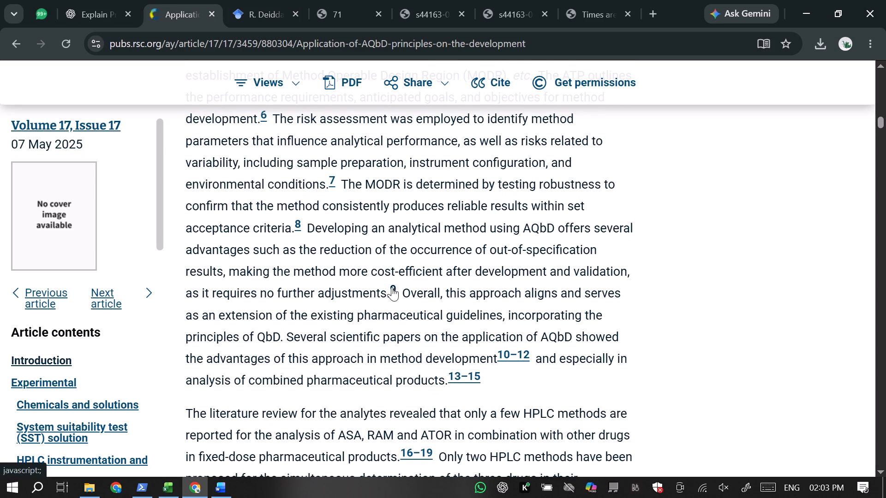
click(394, 282)
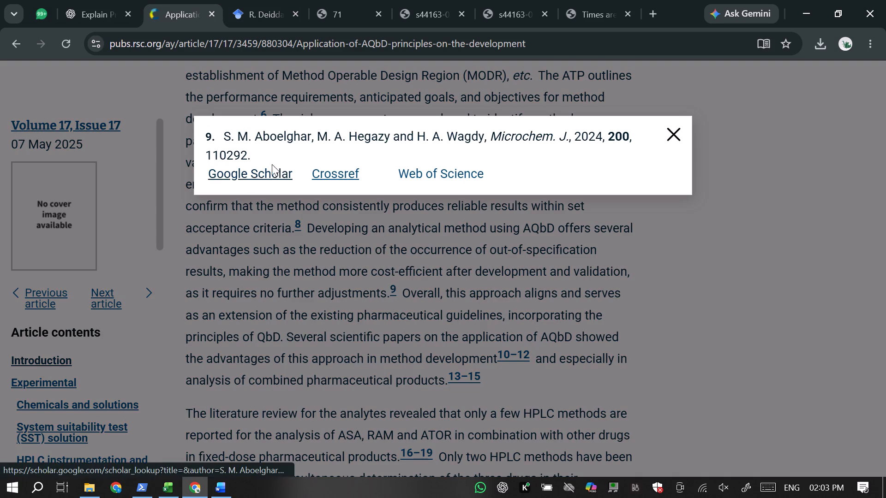
drag(263, 159, 217, 136)
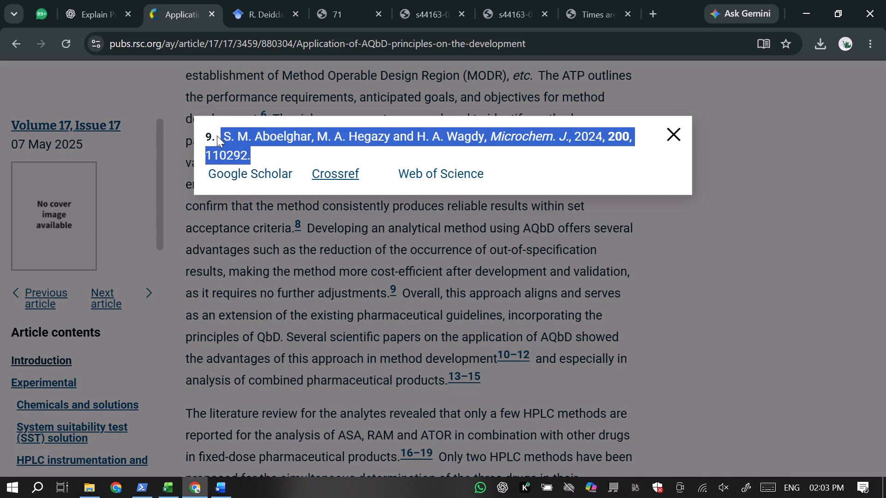
key(ctrl+c)
Search Google Scholar for the copied reference 9 in place of the old query.
click(268, 0)
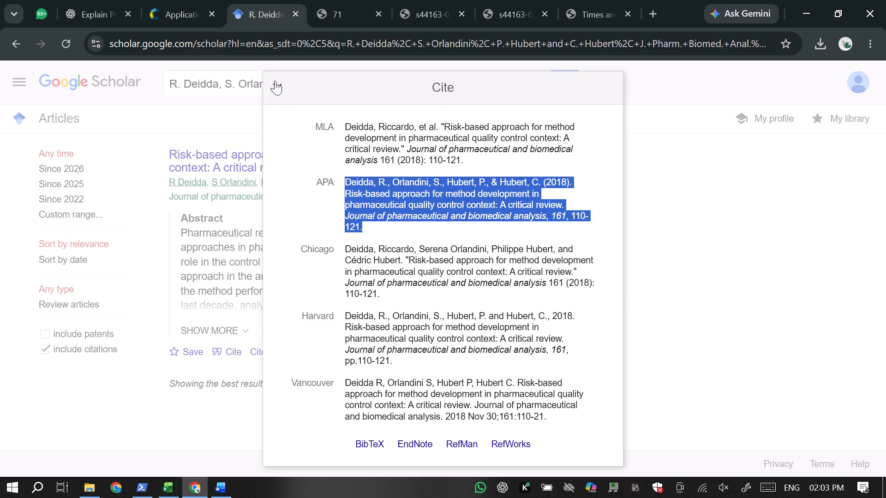
click(275, 79)
click(260, 87)
key(ctrl+a)
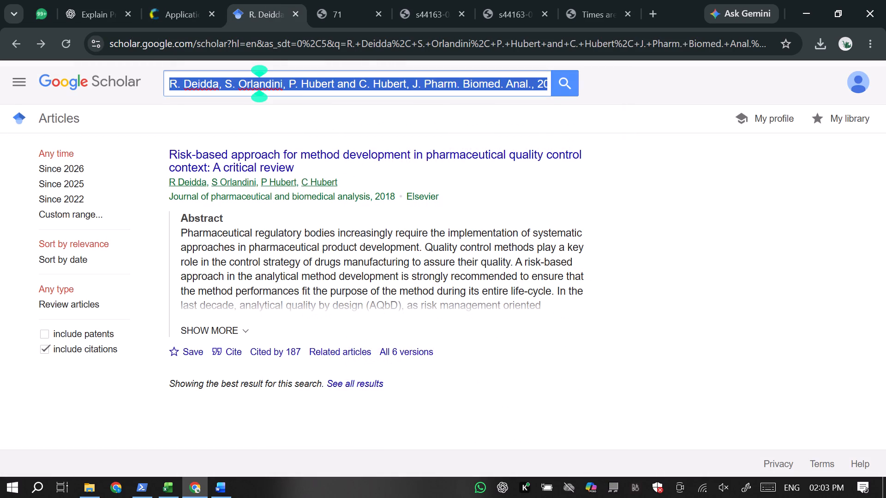
key(BackSpace)
key(ctrl+v)
key(Return)
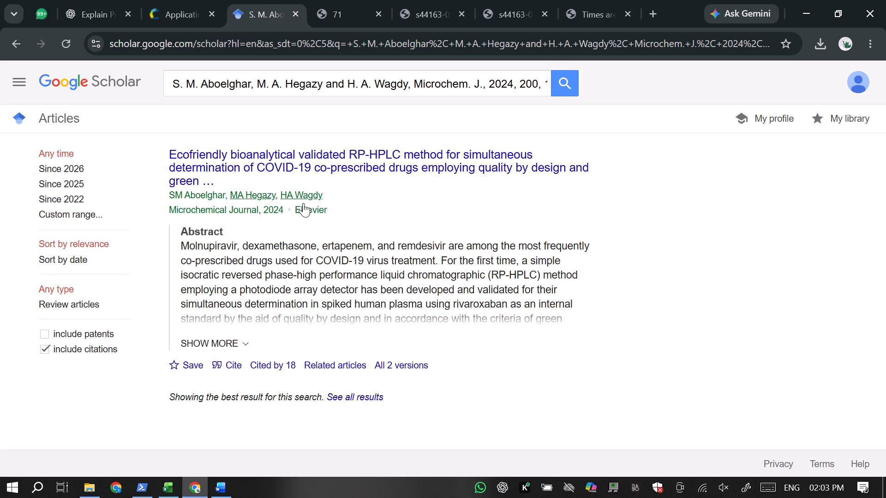
Copy the APA citation of the "Ecofriendly bioanalytical validated RP-HPLC method" article on COVID-19 co-prescribed drugs.
click(227, 358)
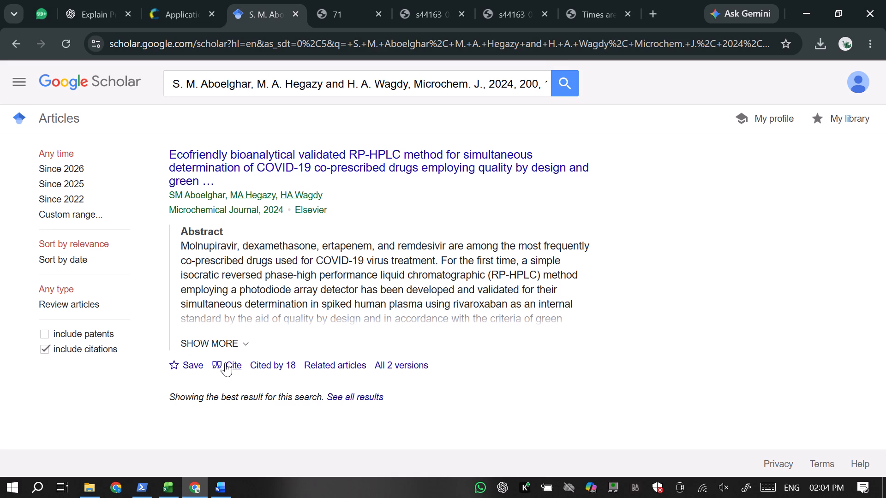
click(225, 365)
click(404, 224)
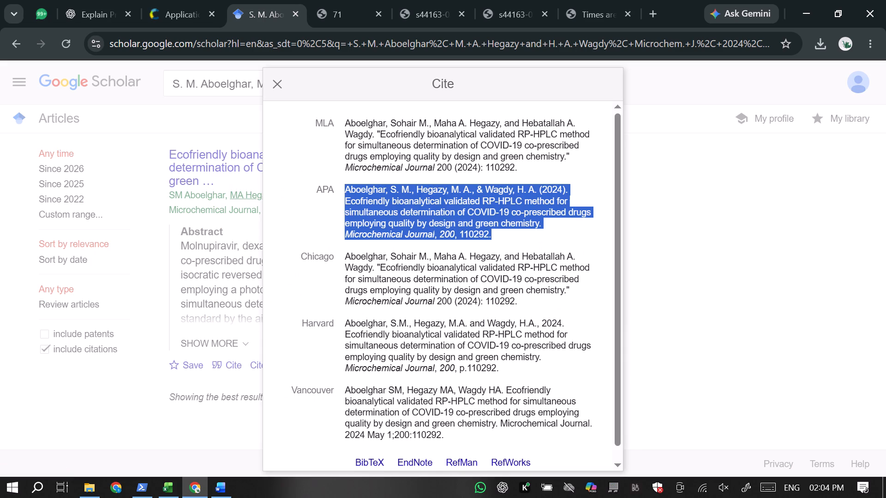
key(ctrl+c)
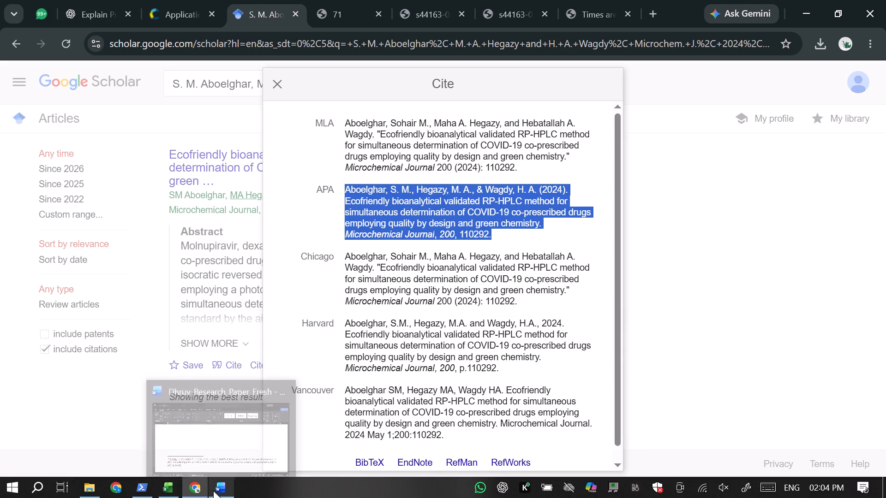
In the Word paper, add a space and a footnote after "no further adjustments", before the period, and paste the copied APA citation into it.
click(214, 492)
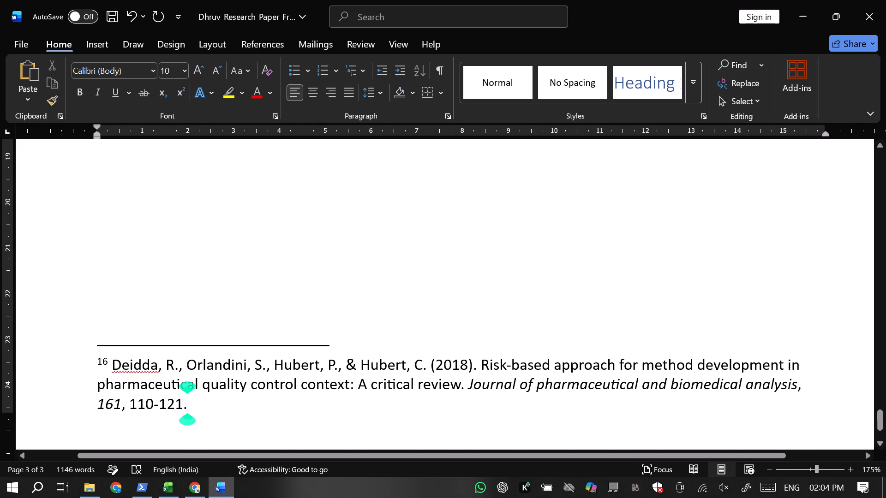
scroll(216, 351, up, 6)
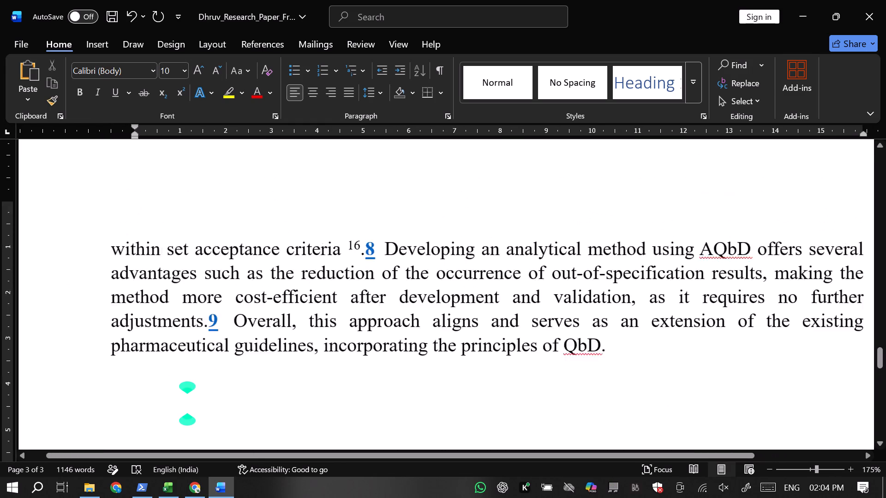
scroll(216, 351, up, 1)
scroll(216, 351, down, 1)
click(203, 340)
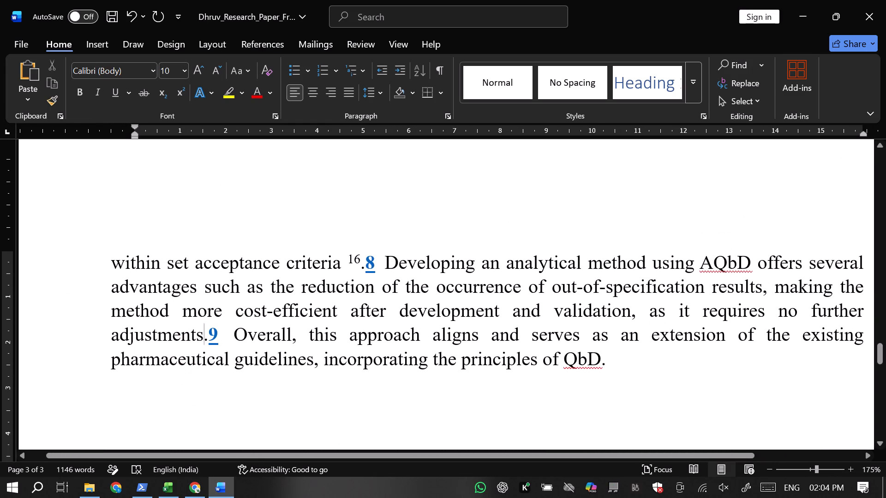
key(space)
key(ctrl+alt+f)
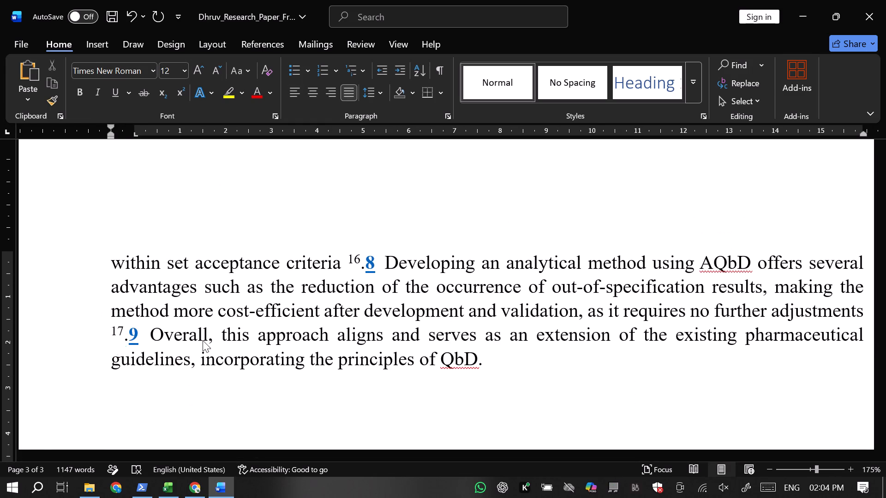
key(ctrl+v)
Review the paper from its title through the Introduction, examining the in-text bracketed citations and the footnotes on page 1.
scroll(203, 340, up, 6)
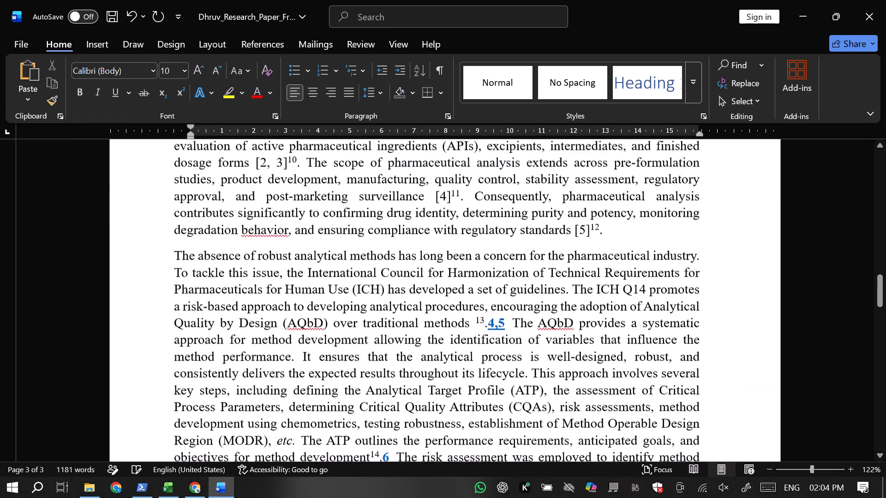
scroll(203, 340, up, 5)
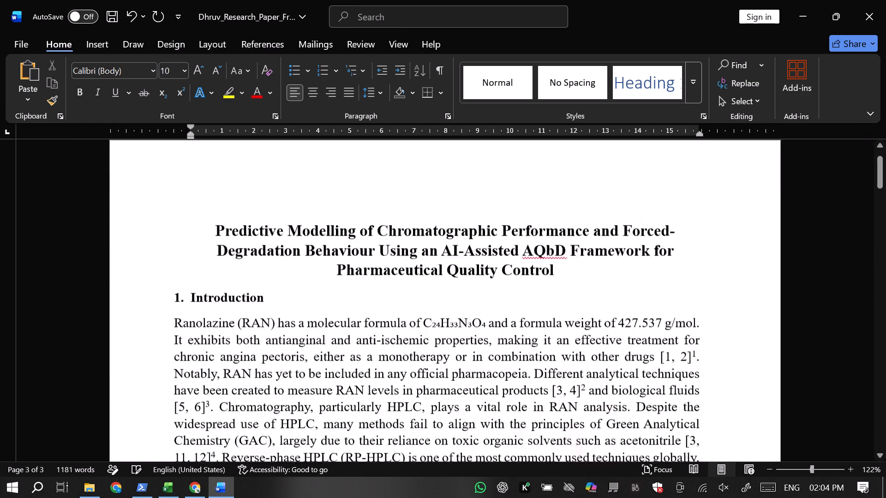
scroll(203, 340, down, 2)
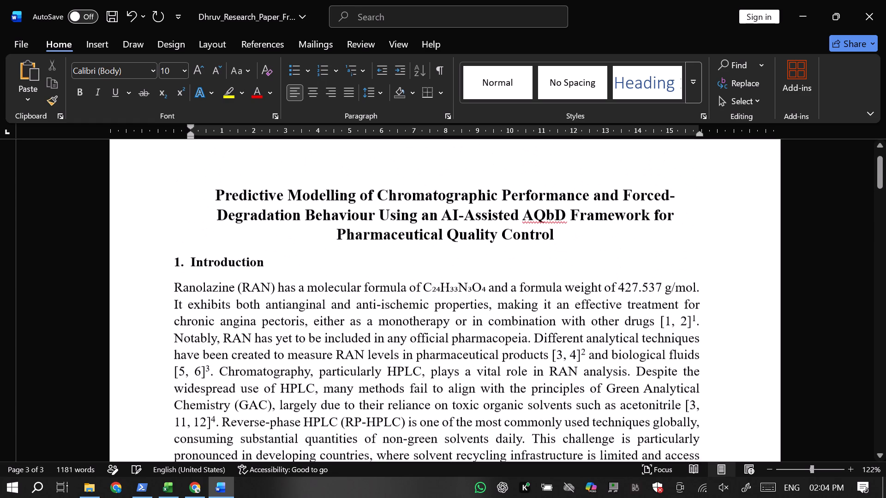
scroll(203, 340, down, 2)
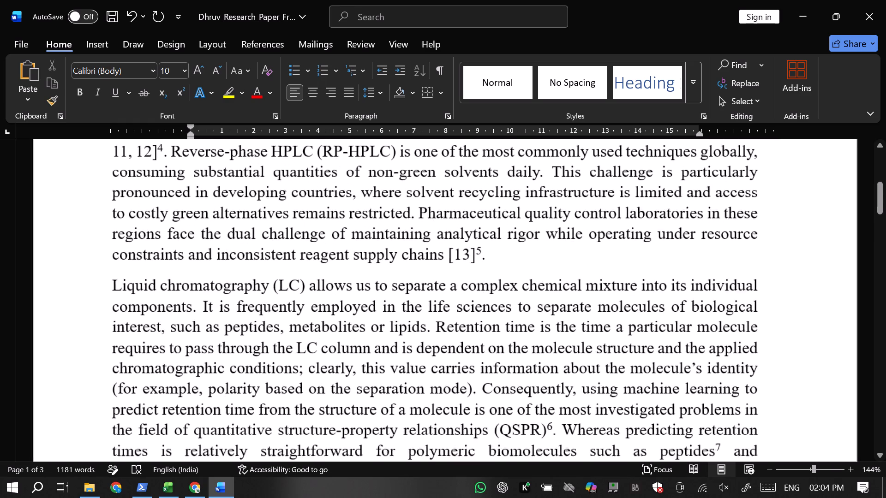
scroll(363, 317, up, 2)
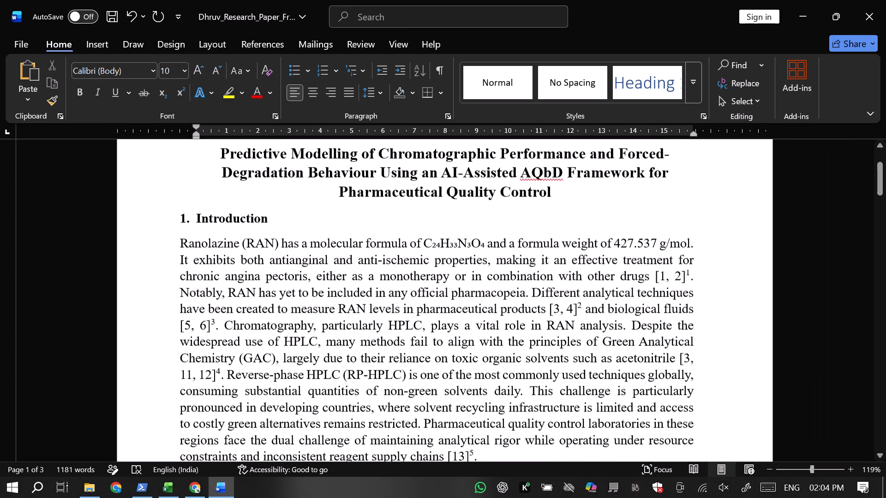
scroll(363, 317, down, 2)
scroll(459, 357, down, 1)
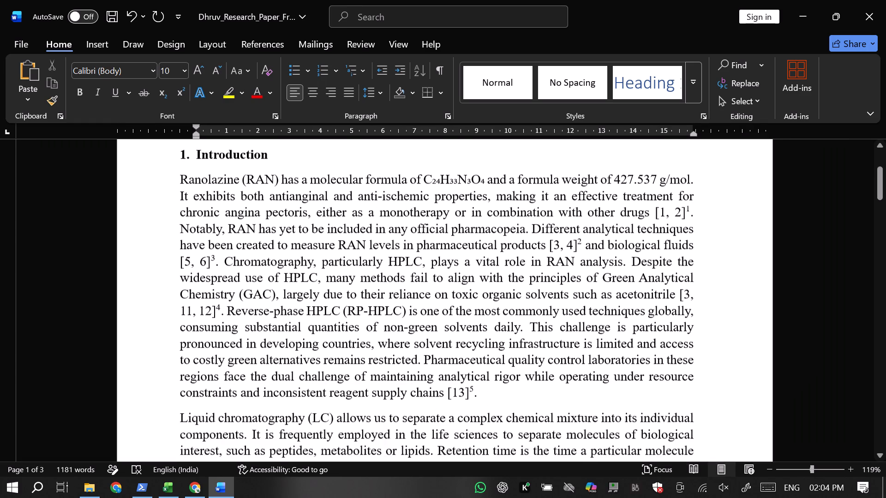
scroll(459, 357, down, 4)
scroll(459, 357, up, 1)
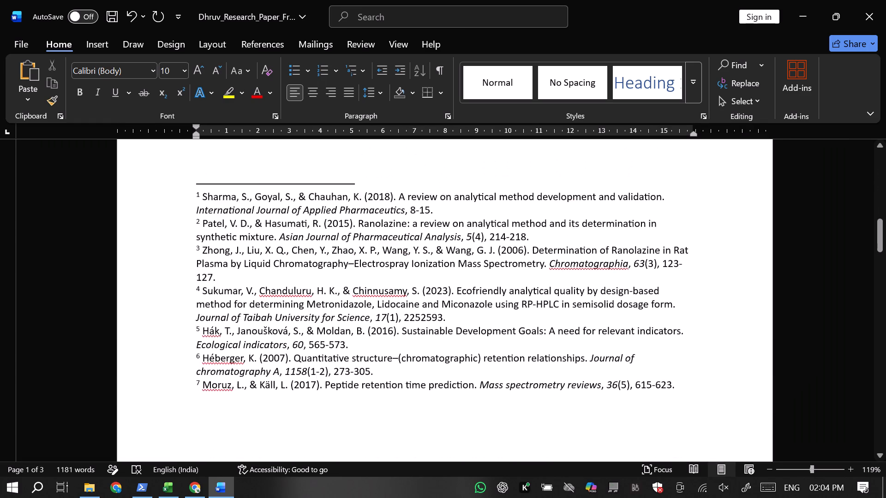
scroll(348, 323, right, 1)
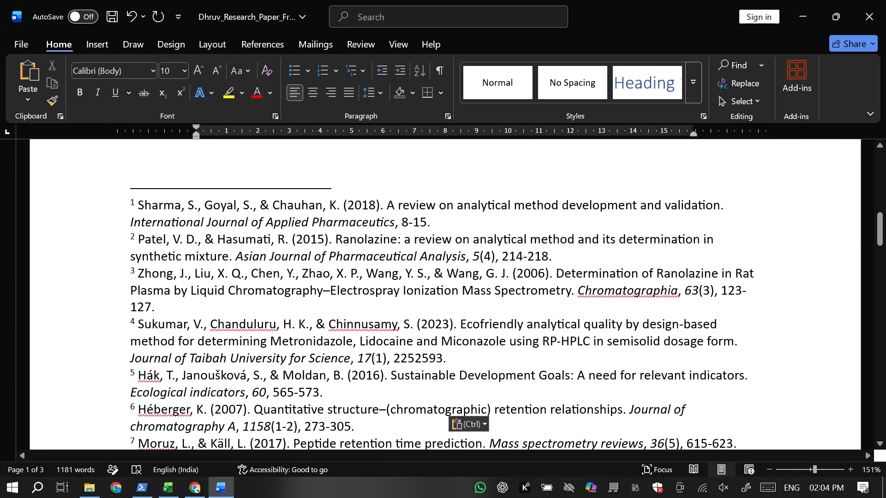
scroll(348, 323, right, 1)
scroll(201, 272, up, 1)
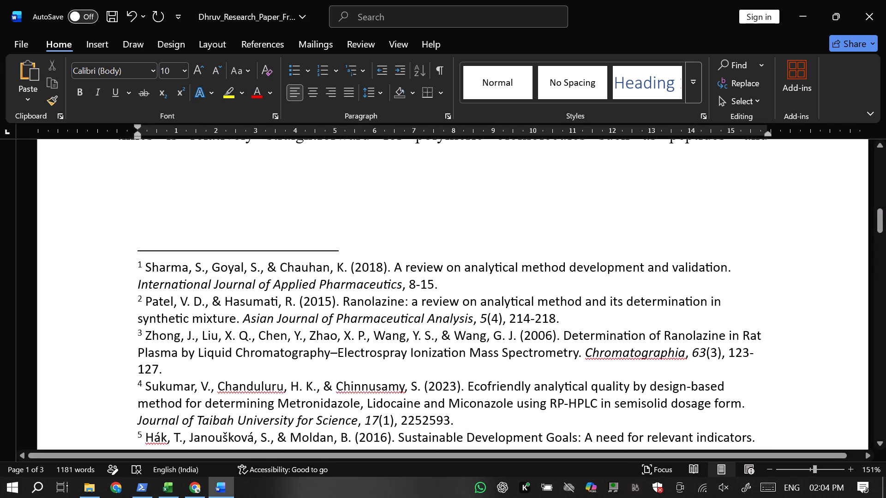
Using footnote 1's author and year, insert "(Sharma et al., 2018)" between "[1, 2]" and the footnote mark in the first Introduction paragraph.
drag(188, 269, 144, 267)
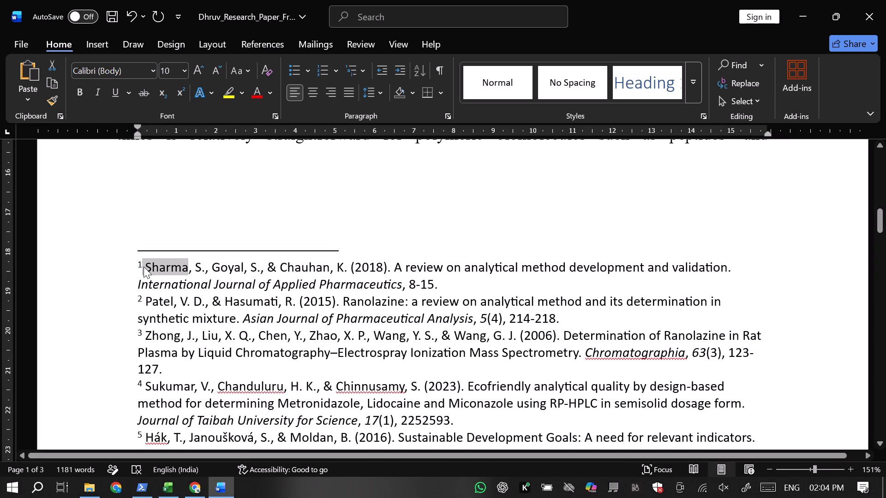
key(ctrl+c)
scroll(257, 274, up, 4)
scroll(257, 274, down, 1)
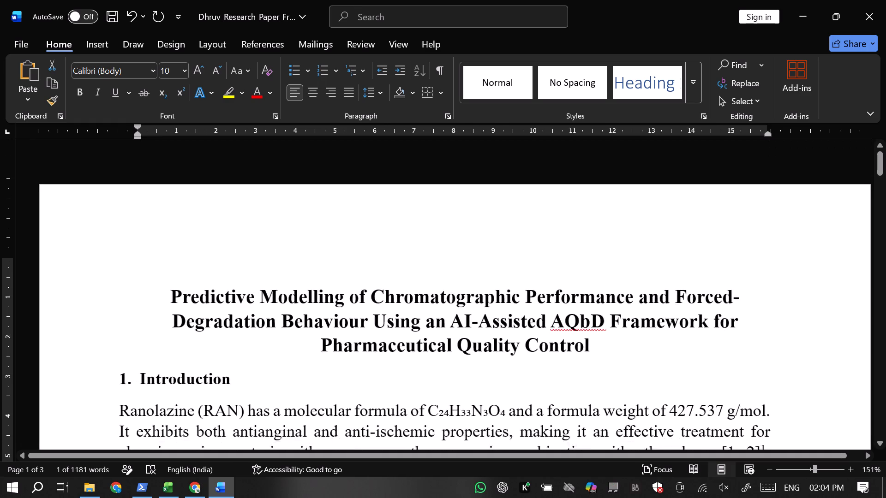
scroll(257, 274, down, 1)
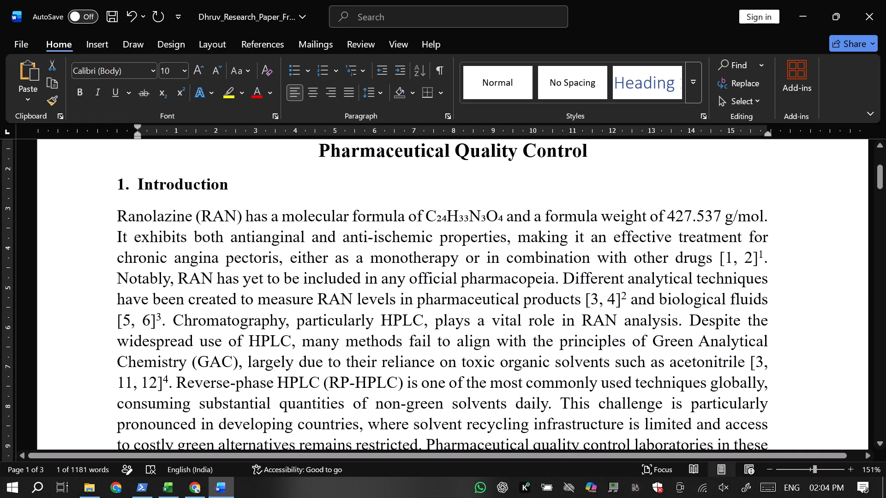
click(758, 259)
key(shift+parenleft)
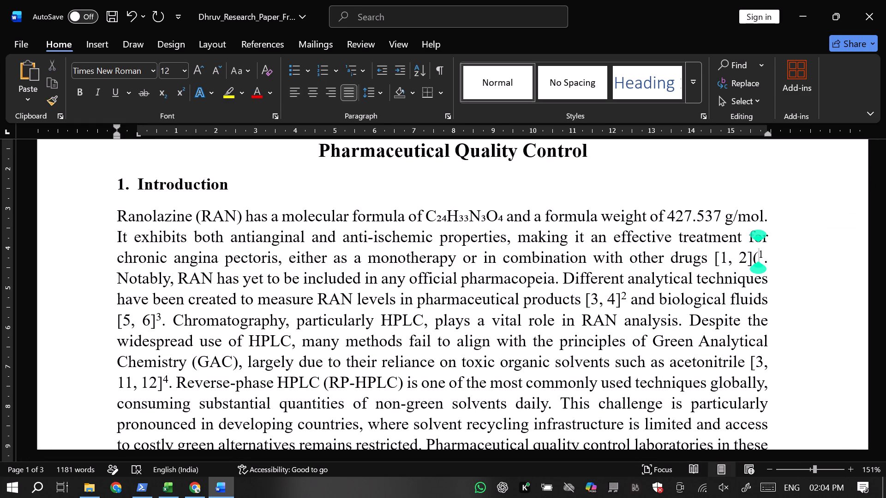
key(shift+s)
text(harma)
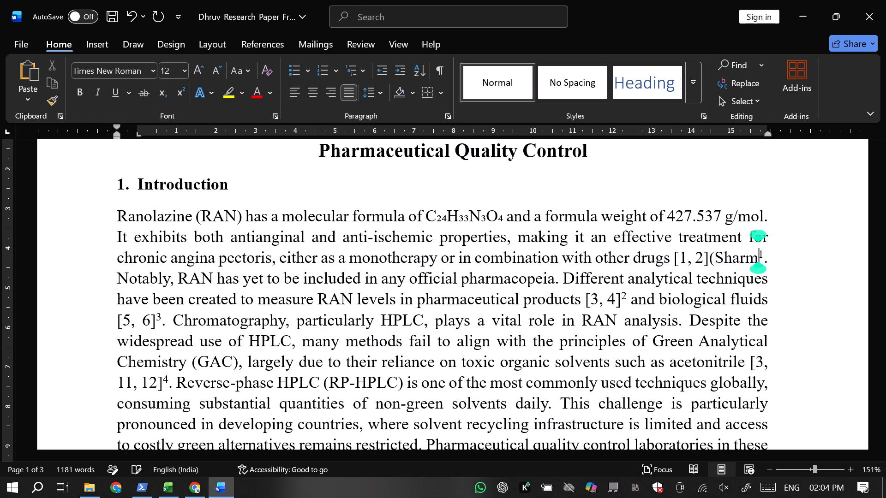
key(space)
text(et)
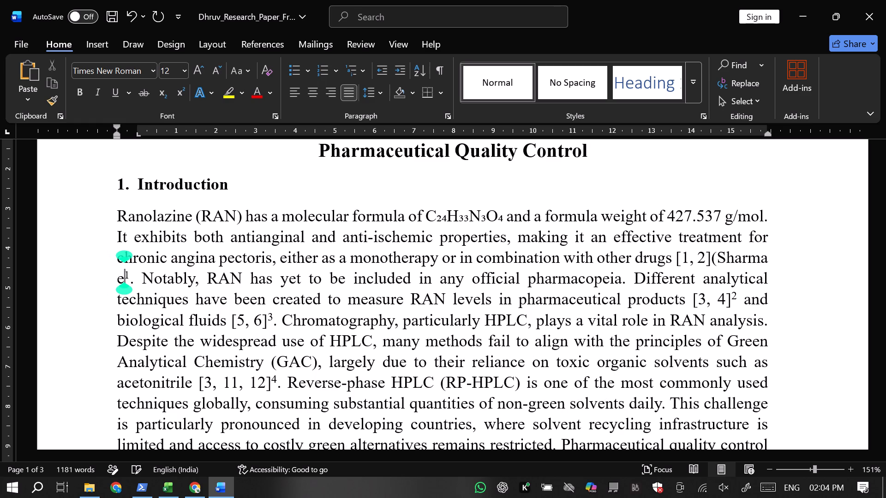
key(space)
text(al.,)
key(space)
text(201)
key(8)
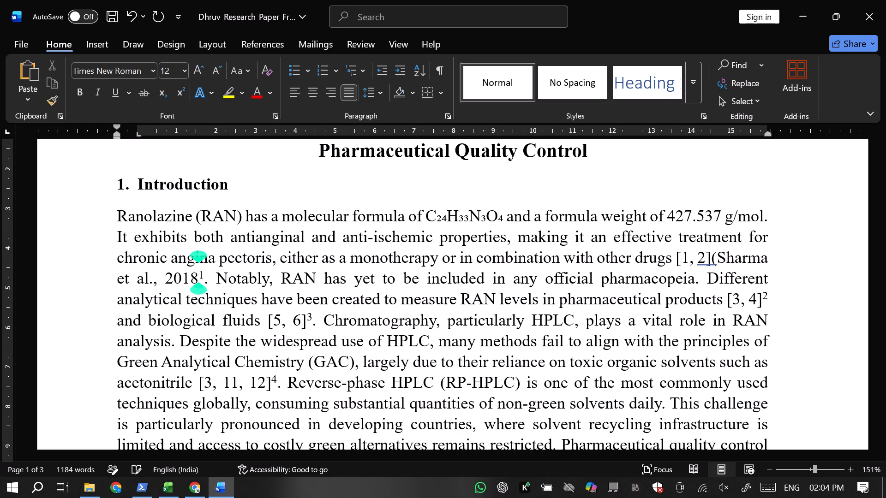
key(shift+parenright)
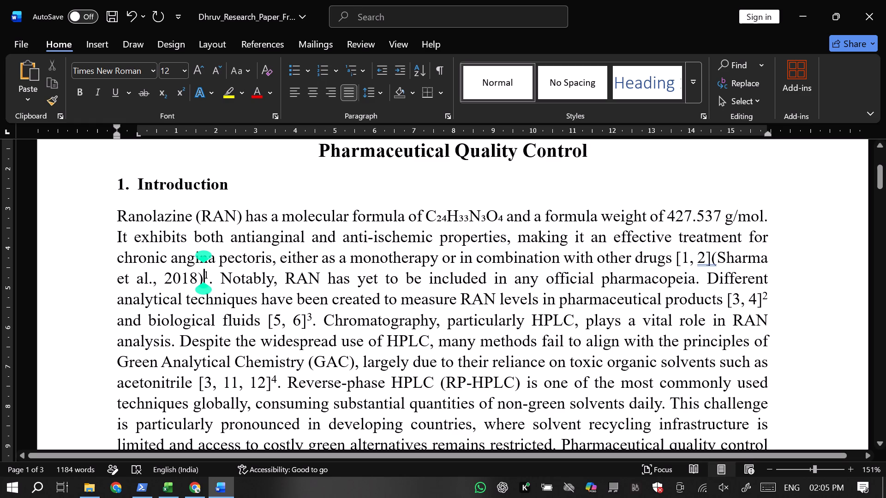
Delete the bracketed citation "[1, 2]" after "other drugs", leaving one space before "(Sharma et al., 2018)".
click(711, 260)
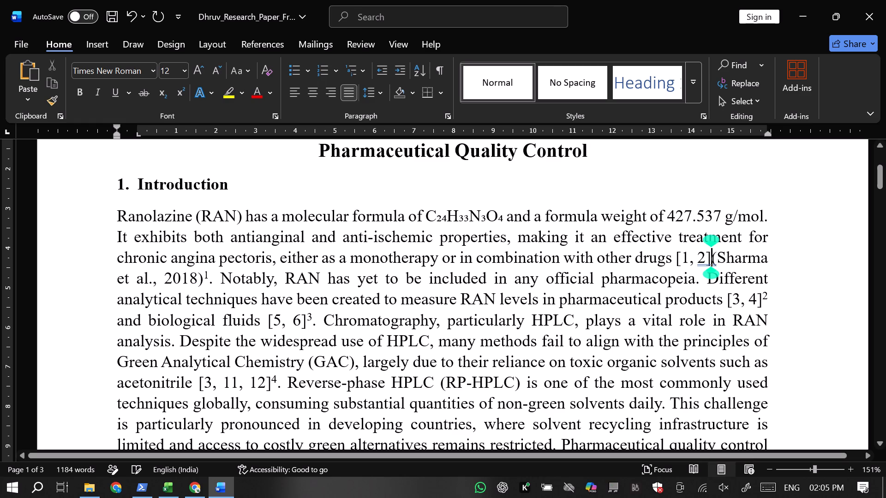
key(BackSpace)
key(BackSpace)
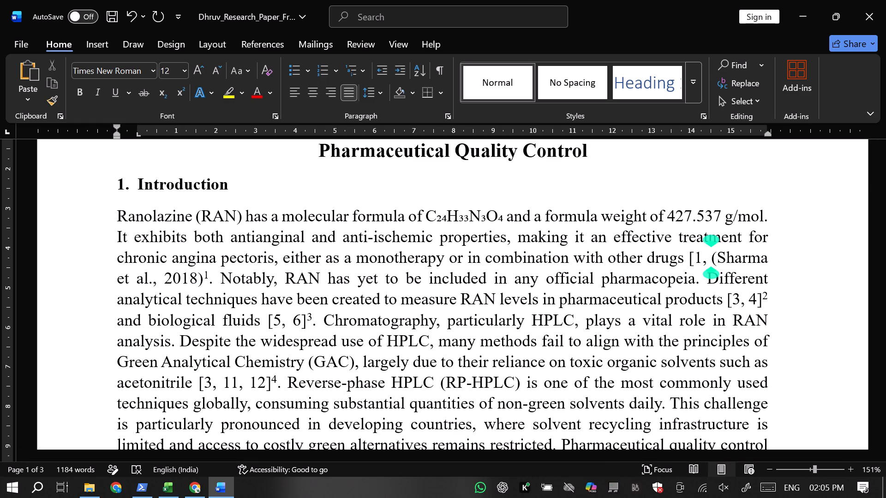
key(BackSpace)
key(BackSpace)
key(BackSpace)
key(BackSpace)
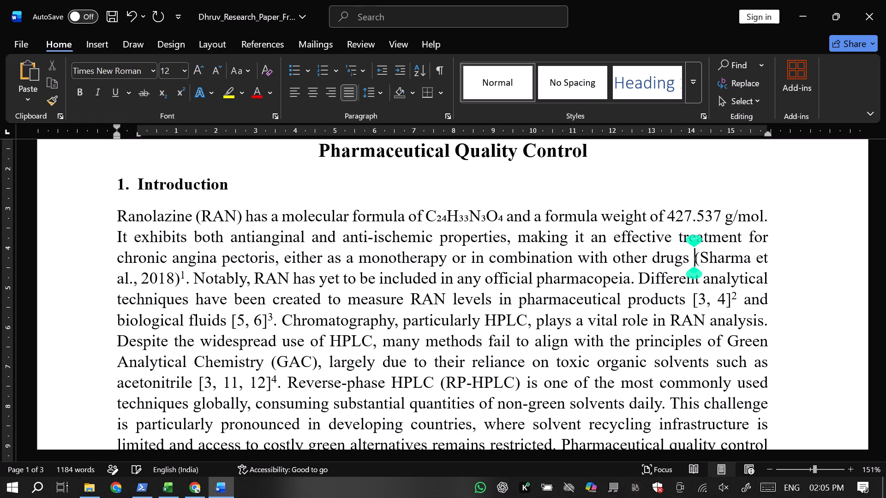
key(BackSpace)
key(space)
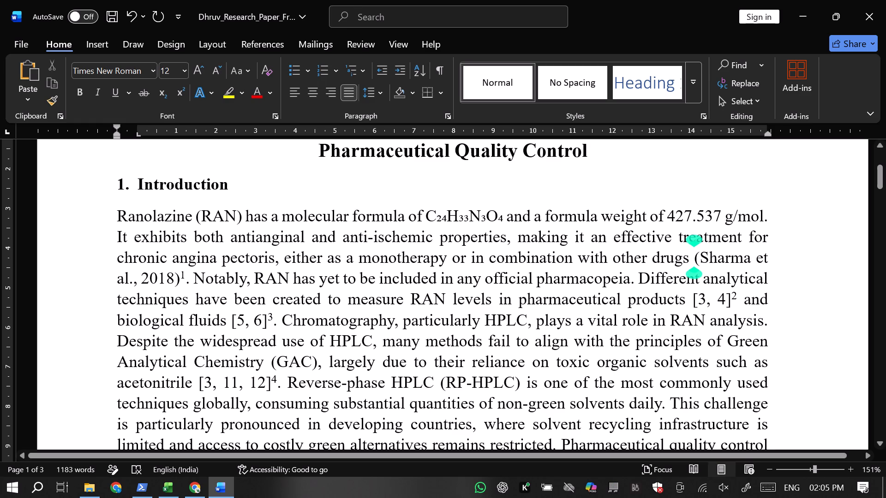
Go through the Introduction toward the page 1 footnotes to look up the next source's details.
scroll(551, 348, down, 1)
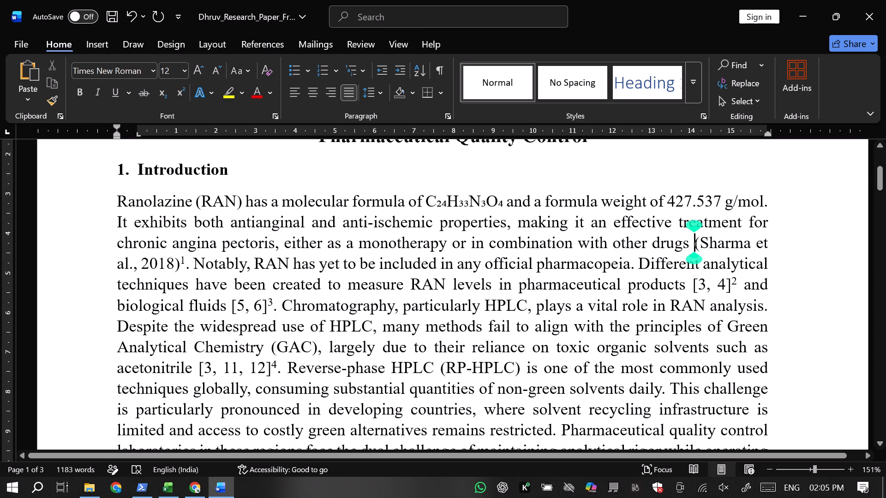
scroll(551, 348, down, 2)
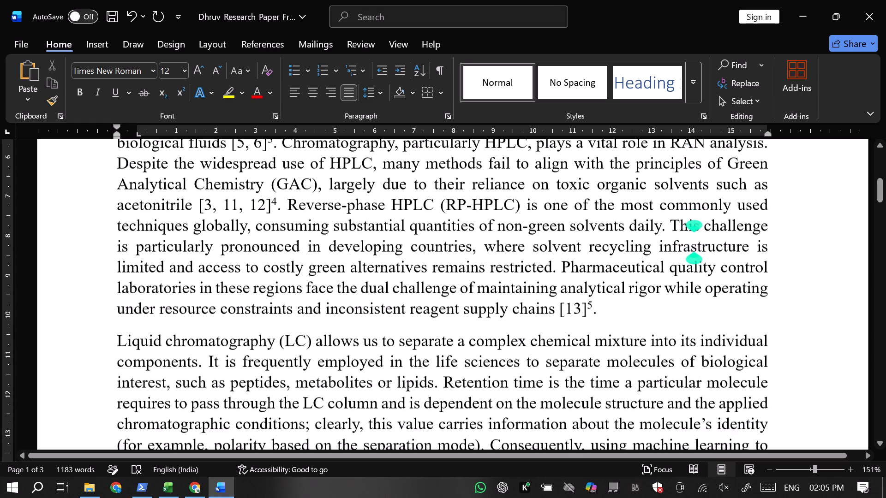
scroll(551, 348, down, 1)
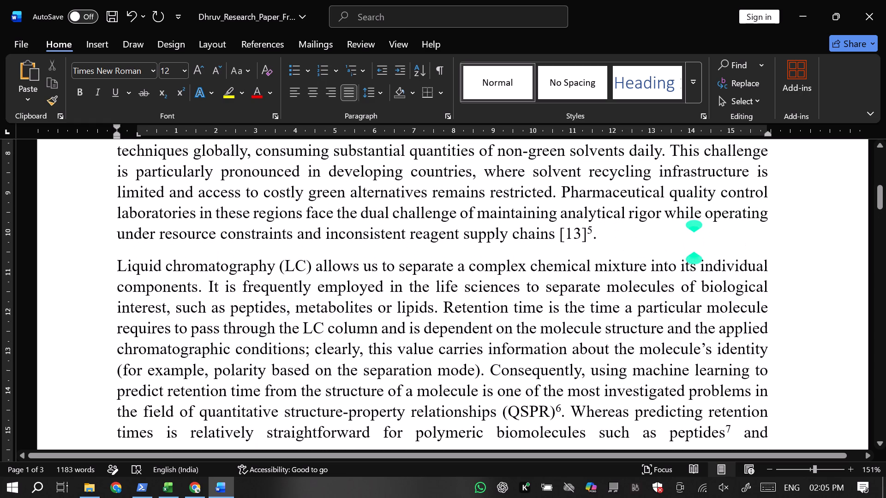
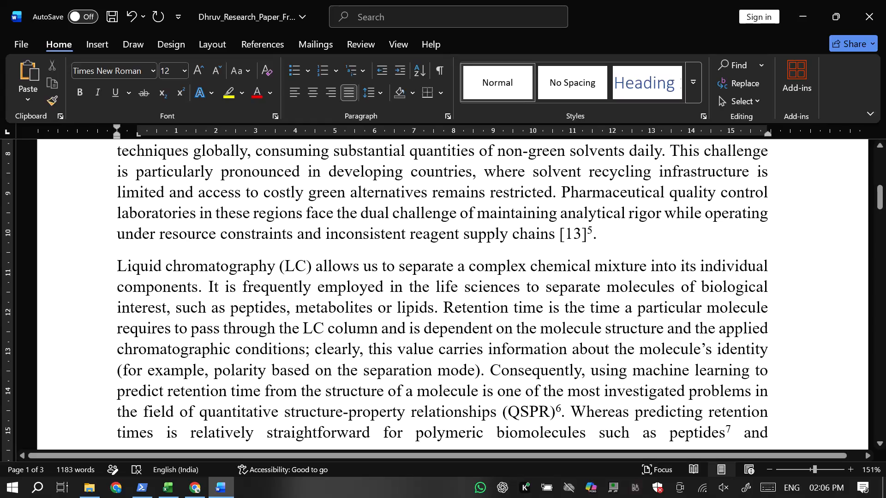
Copy the authors "Patel, V. D., & Hasumati" from footnote 2 to between "[3, 4]" and its footnote mark in the first Introduction paragraph.
scroll(463, 288, up, 2)
scroll(463, 288, down, 1)
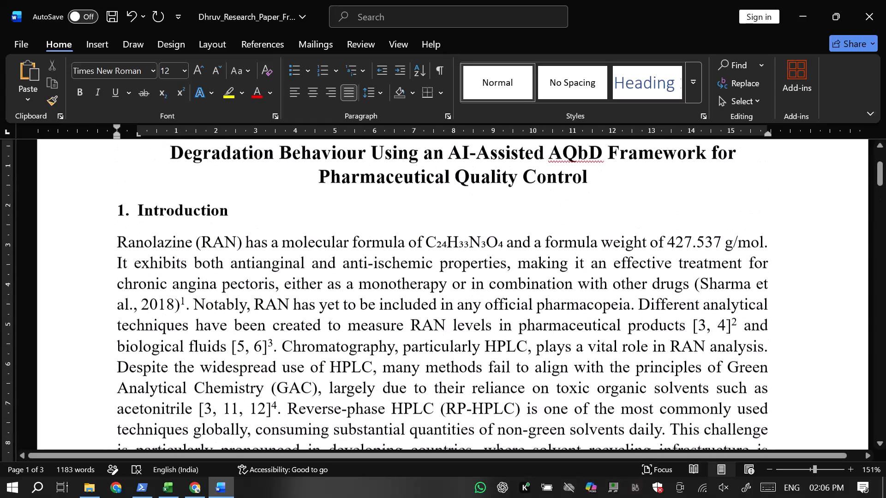
scroll(463, 288, down, 1)
scroll(629, 215, down, 4)
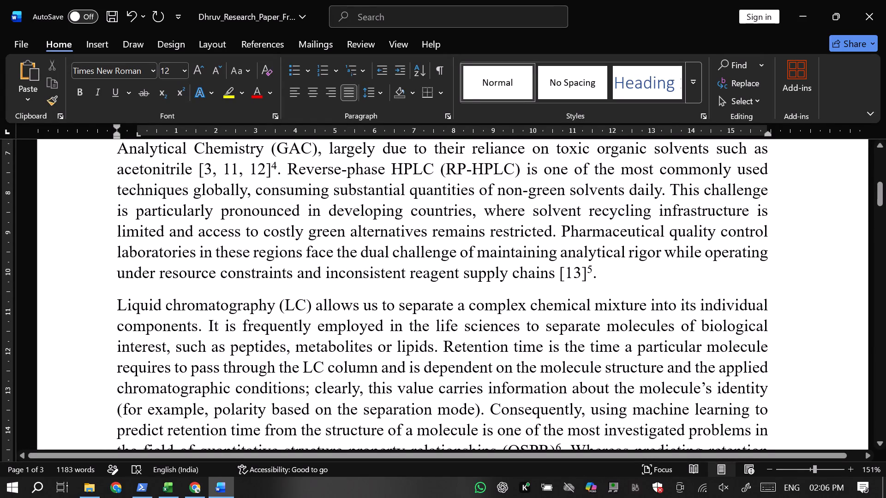
scroll(495, 279, down, 3)
scroll(495, 279, up, 1)
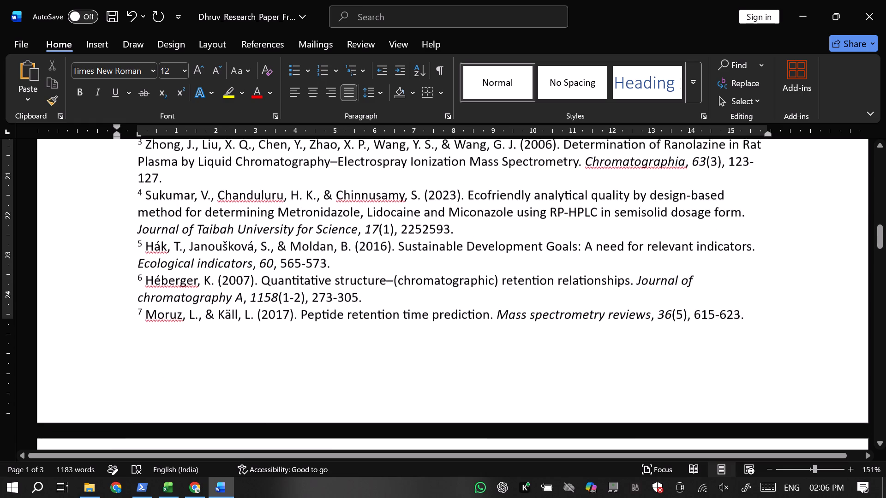
scroll(495, 279, up, 1)
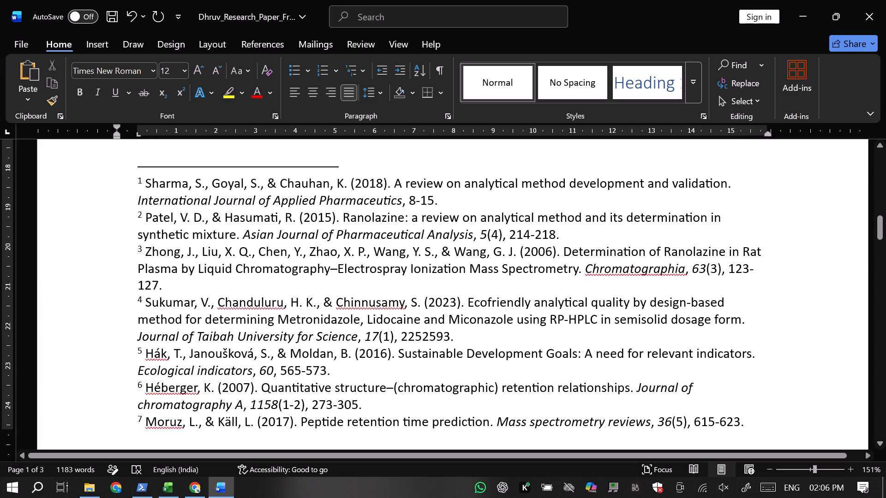
drag(278, 215, 156, 219)
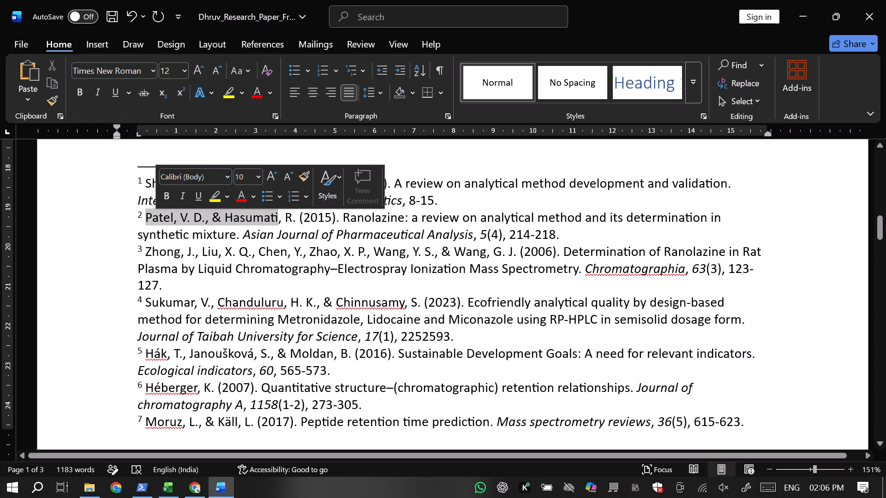
key(ctrl+c)
scroll(308, 246, up, 2)
scroll(308, 246, down, 1)
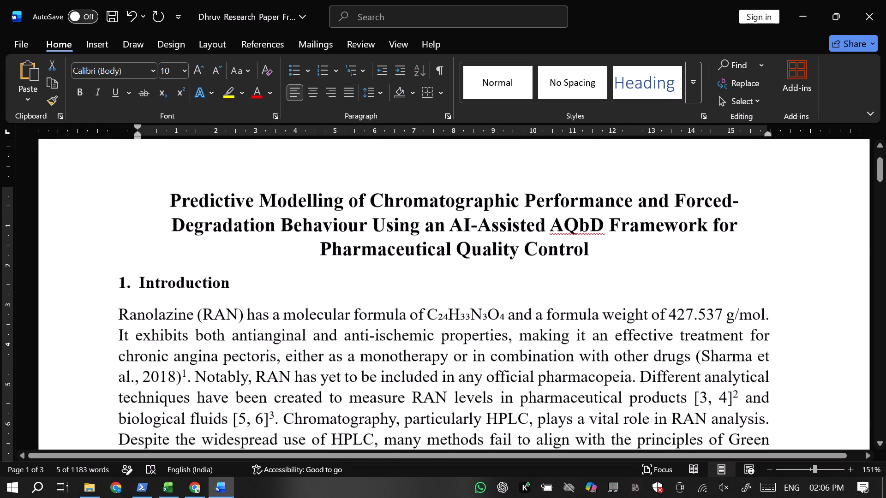
scroll(308, 246, down, 1)
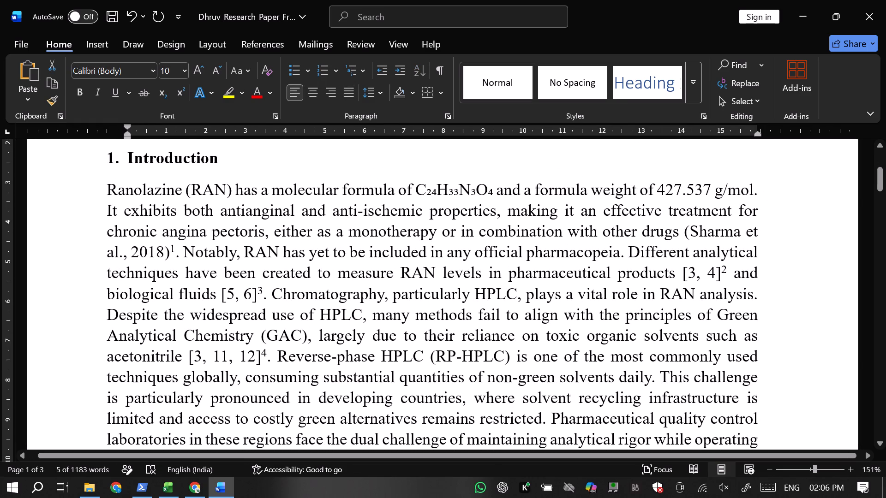
click(720, 274)
key(ctrl+v)
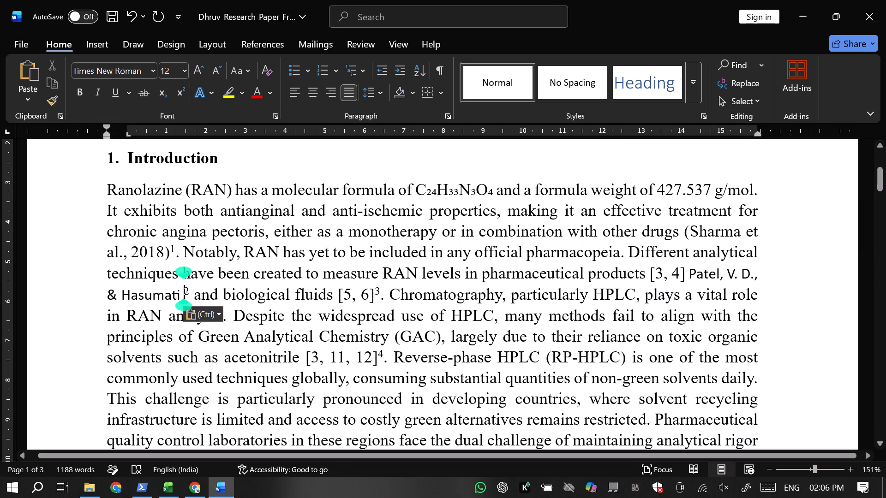
Enclose the authors after "[3, 4]" in parentheses without a leading space and add ", 2015" after "Hasumati".
click(685, 274)
key(shift+parenleft)
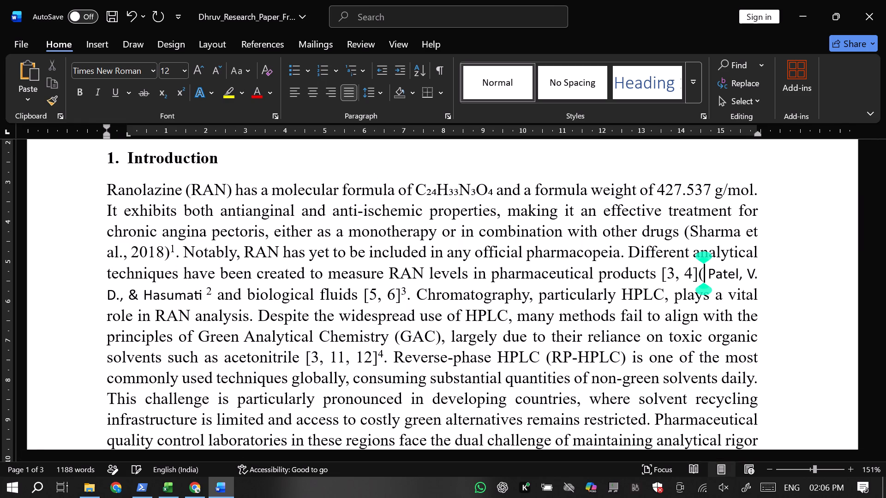
key(Right)
key(BackSpace)
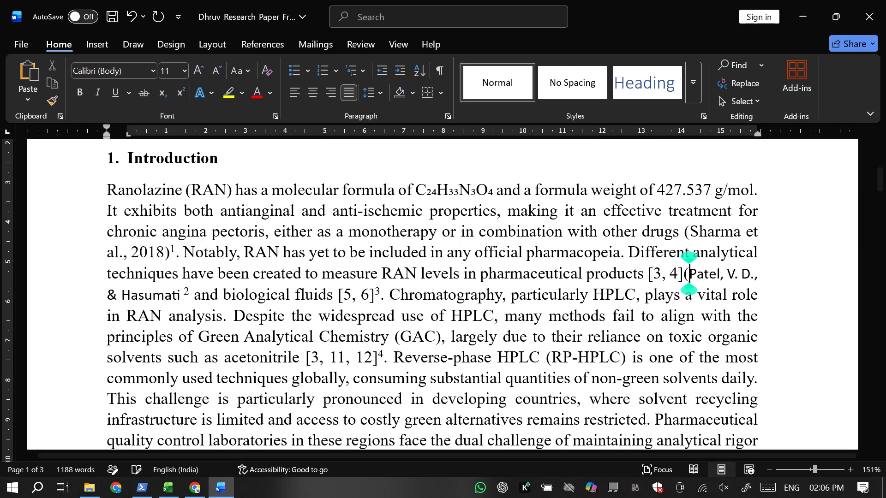
click(184, 299)
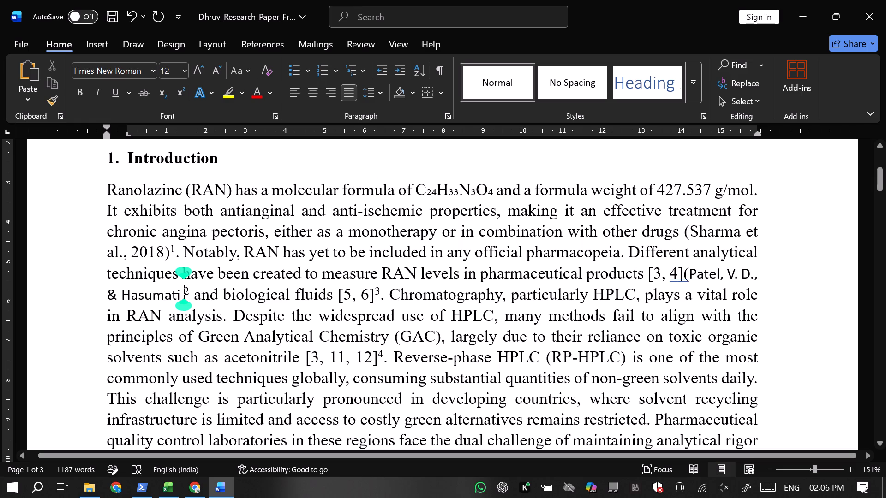
key(shift+parenright)
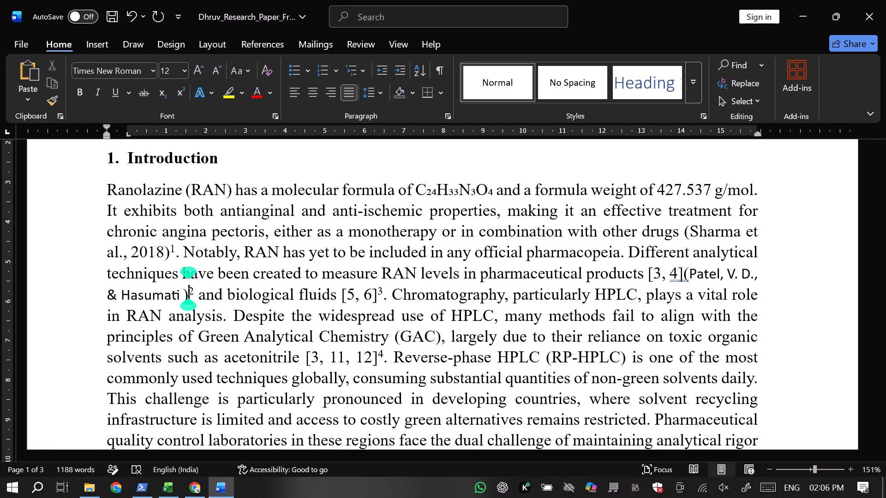
key(Left)
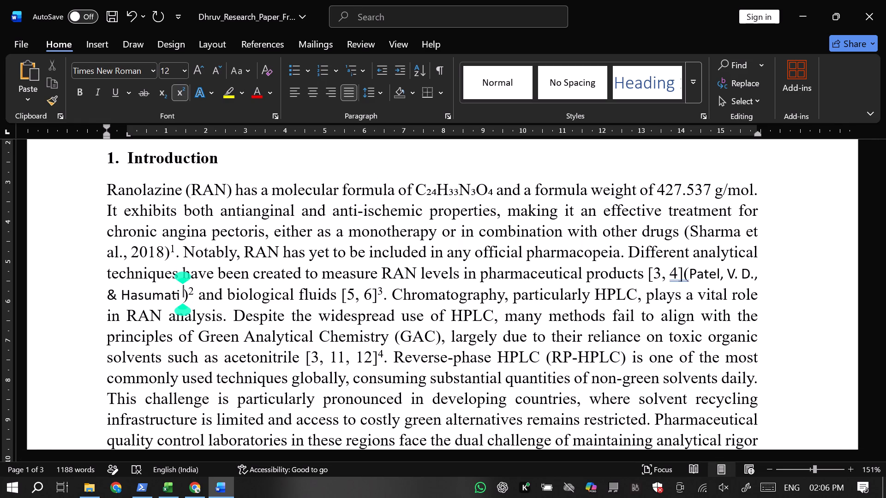
key(Left)
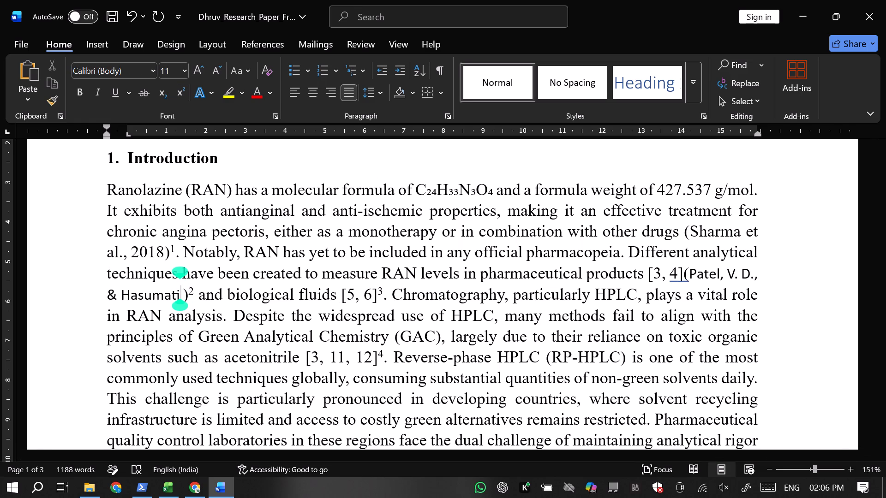
text(,)
key(space)
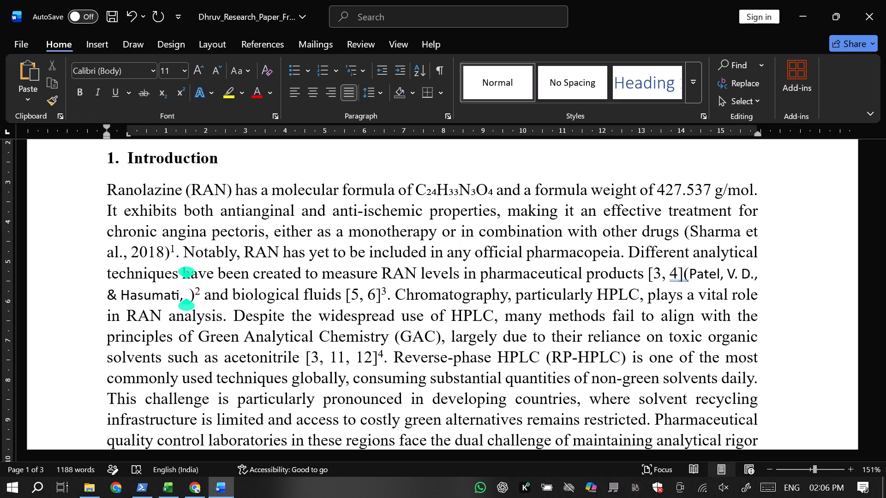
text(2015)
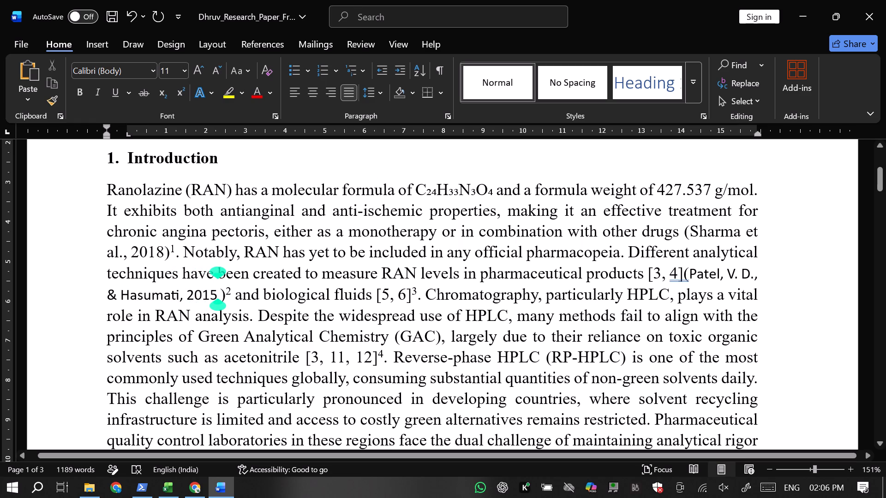
Delete the initials and commas after "Patel" so the in-text citation begins "(Patel & Hasumati, 2015".
click(757, 277)
key(BackSpace)
key(BackSpace)
key(BackSpace)
key(BackSpace)
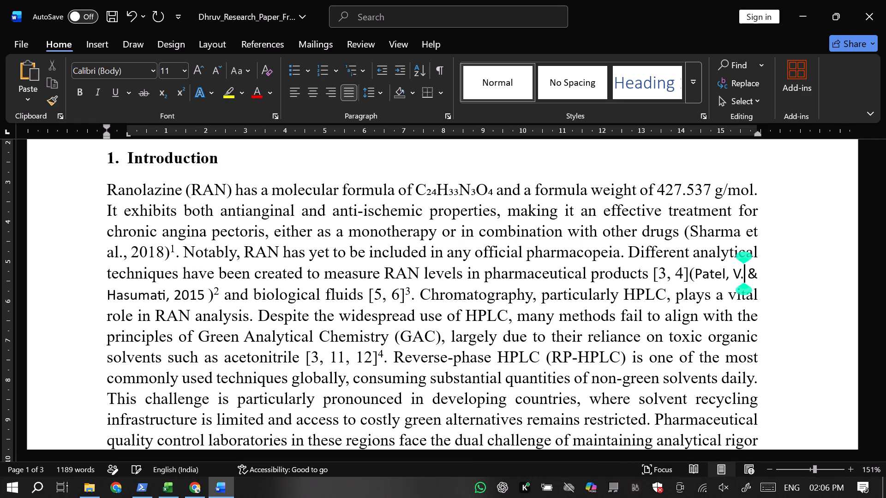
key(BackSpace)
key(BackSpace)
key(BackSpace)
key(BackSpace)
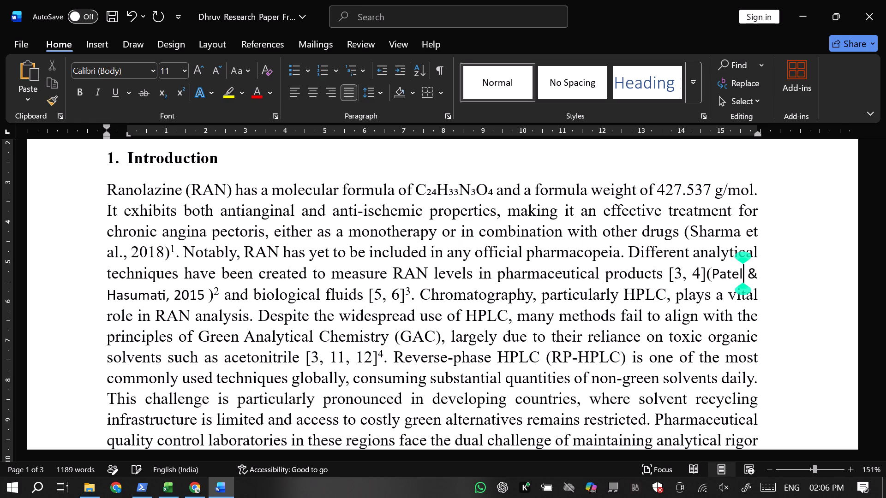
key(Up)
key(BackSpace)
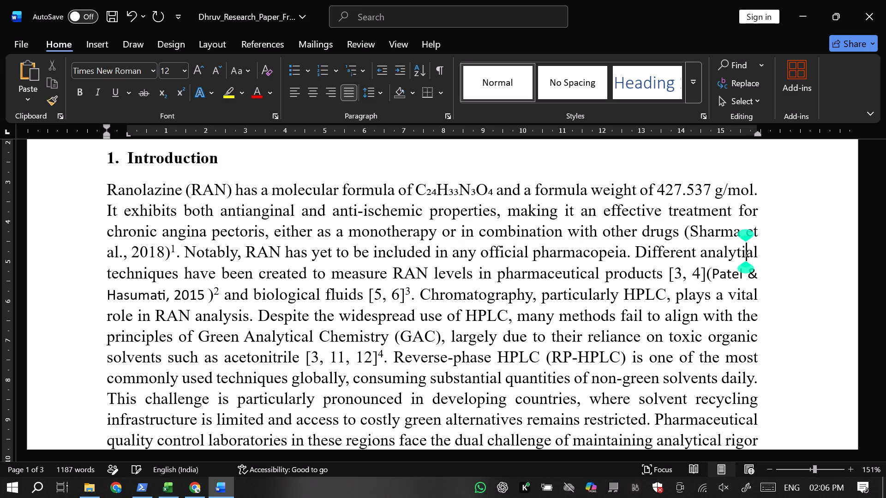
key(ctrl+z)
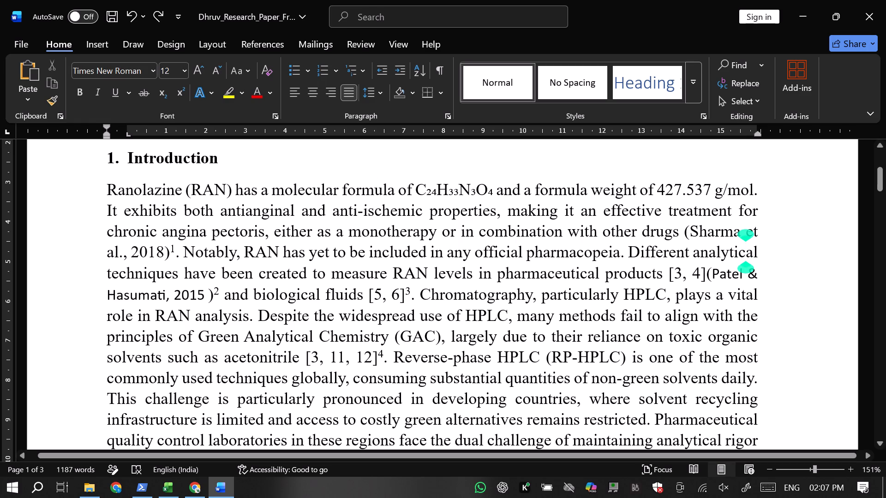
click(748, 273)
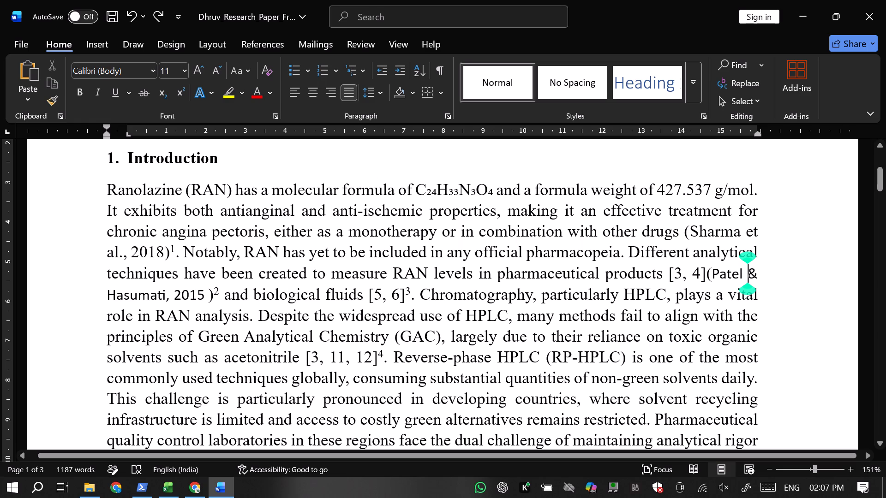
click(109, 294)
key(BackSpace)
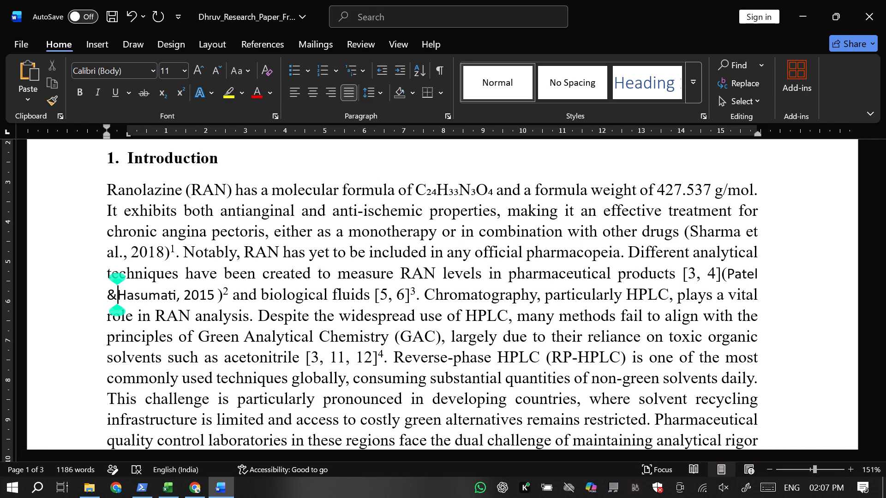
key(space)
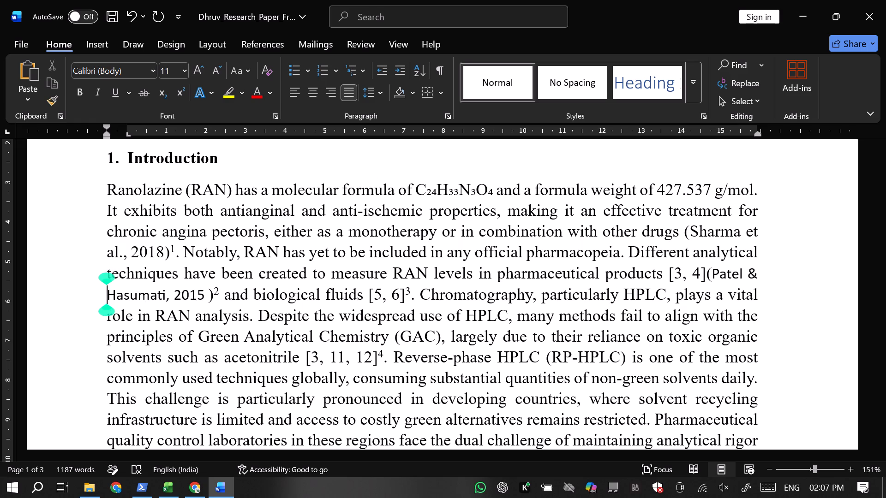
Using footnote 3's first author and year, insert "(Zhong et al., 2006)" between "[5, 6]" and the footnote mark after "biological fluids".
scroll(354, 340, down, 2)
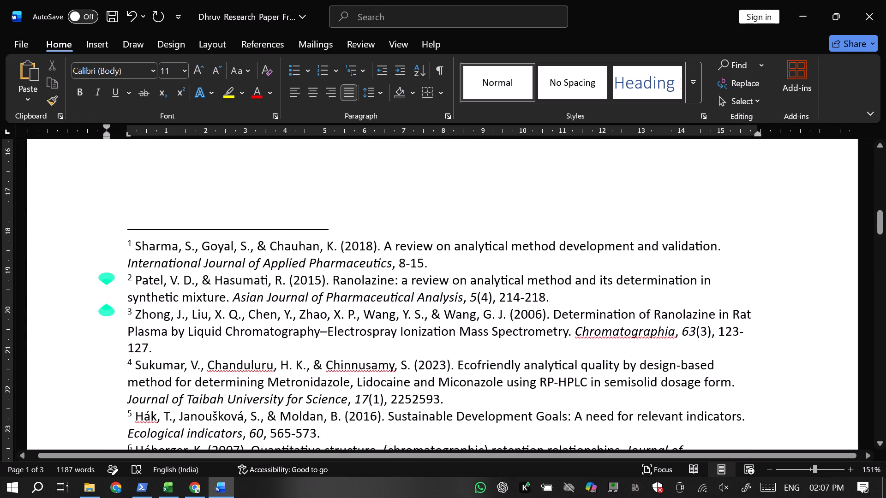
scroll(354, 340, down, 2)
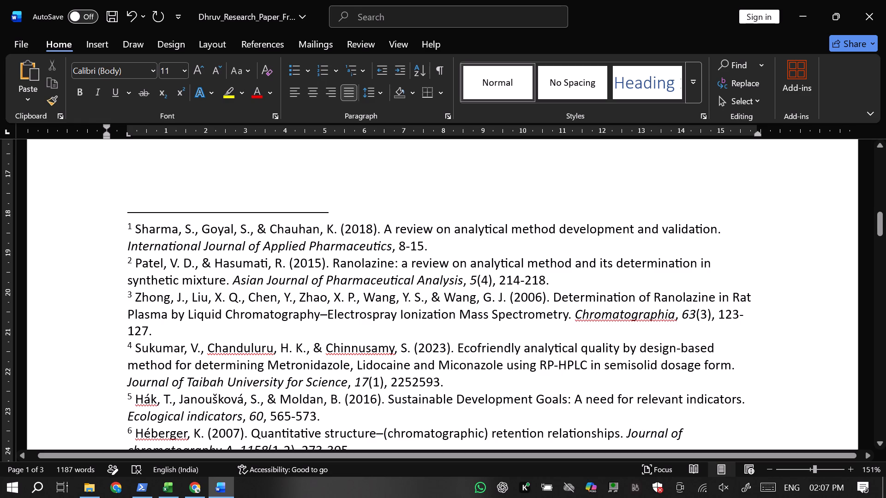
drag(171, 299, 137, 298)
key(ctrl+c)
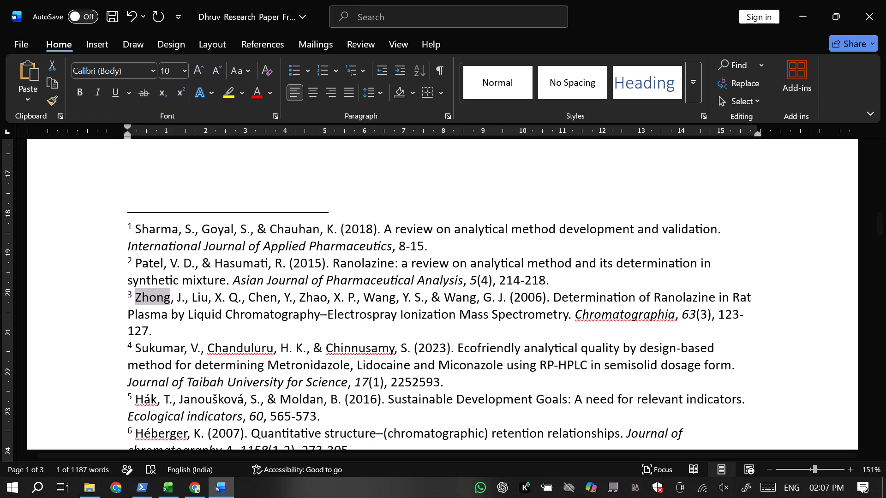
scroll(176, 364, up, 3)
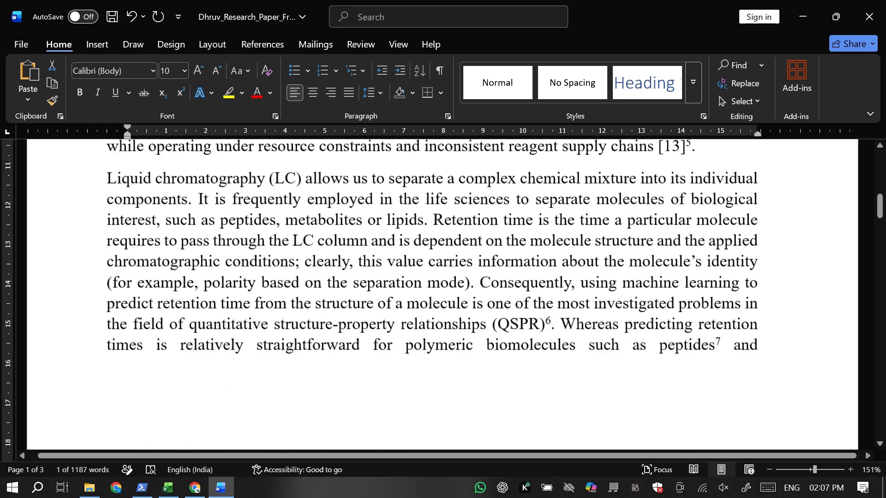
scroll(176, 364, up, 2)
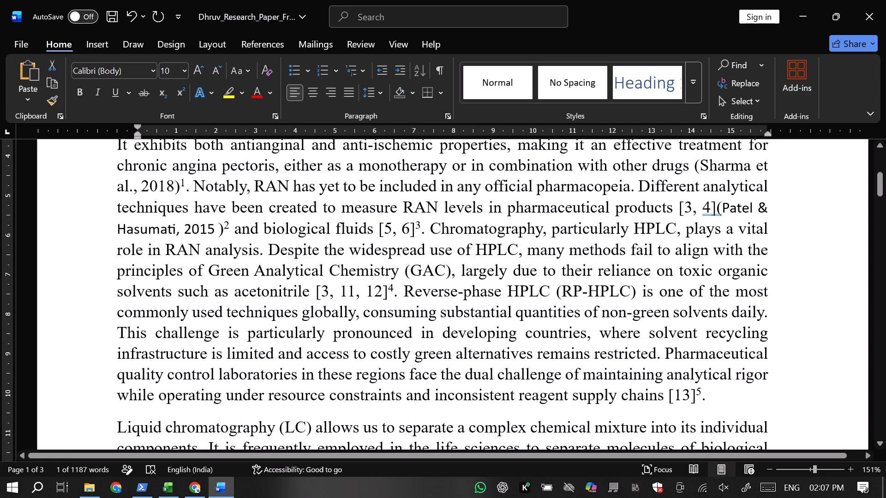
click(414, 227)
key(shift+parenleft)
key(ctrl+v)
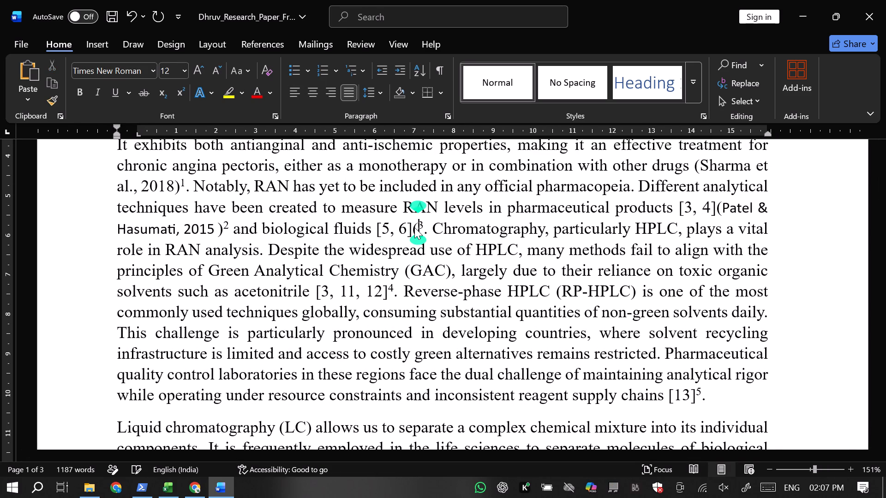
text(et a)
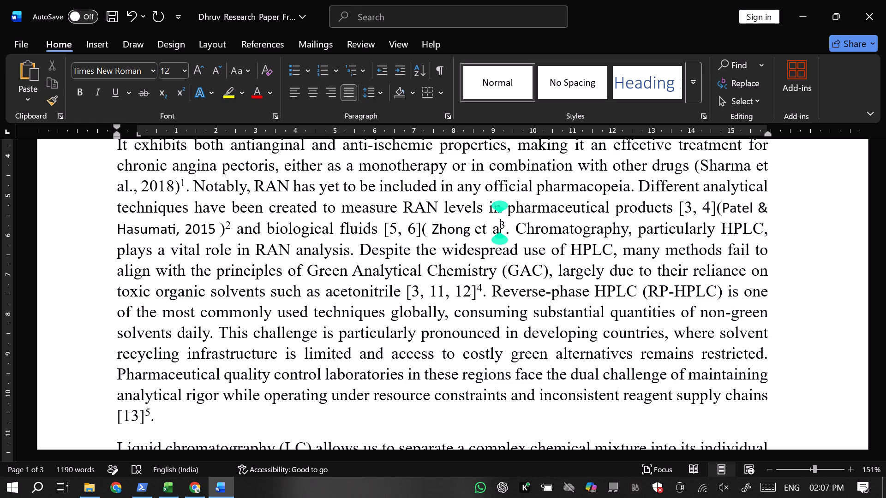
text(l., 2006)
key(shift+parenright)
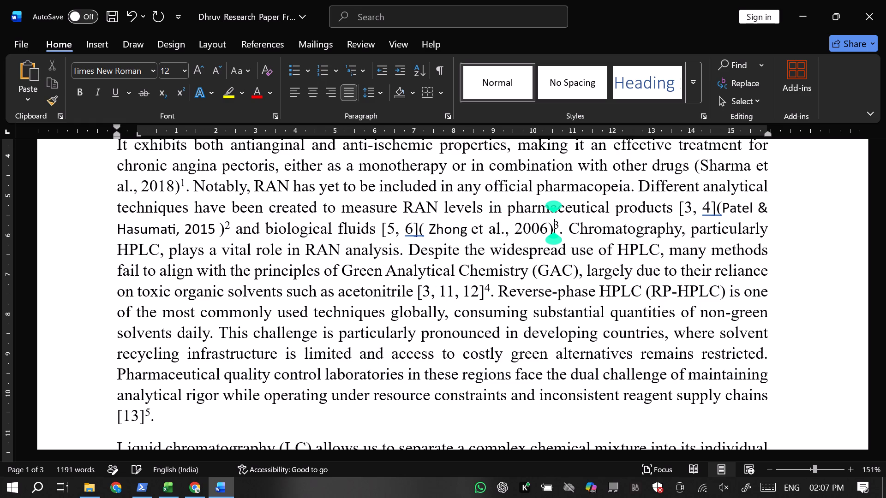
Insert "(Sukumar et al., 2023)" between "[3, 11, 12]" and footnote mark 4 after "acetonitrile".
scroll(585, 260, down, 1)
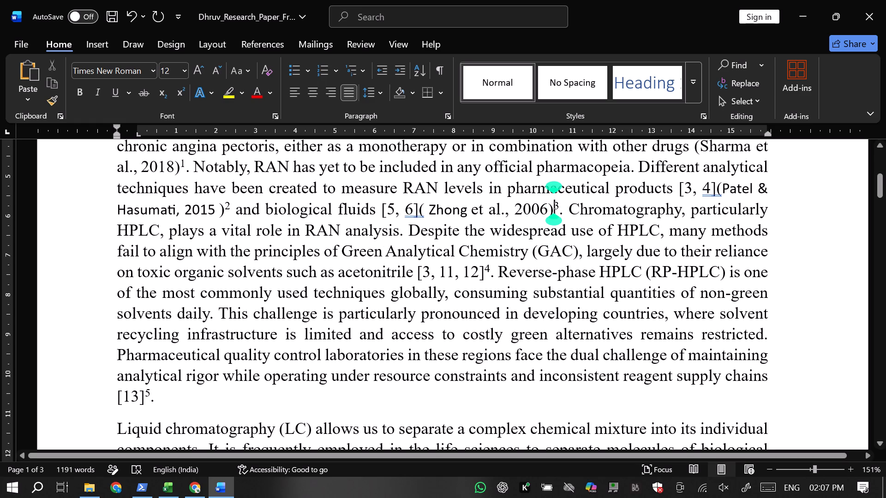
click(485, 271)
key(shift+parenleft)
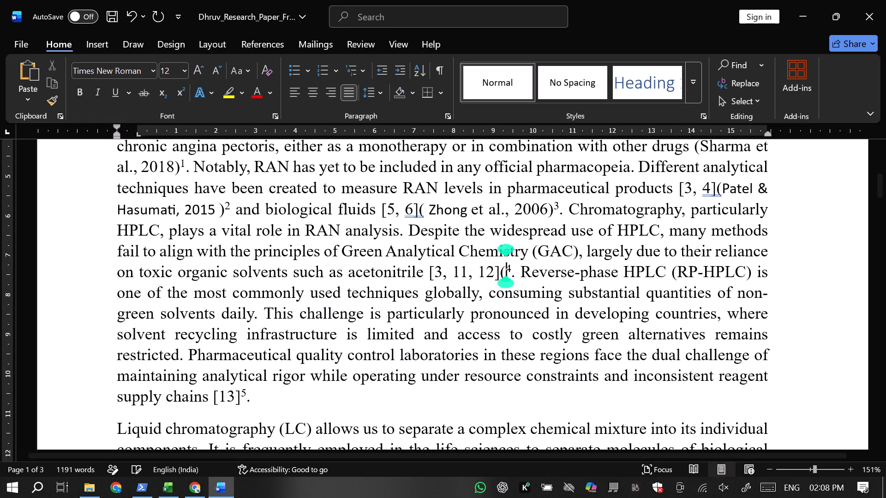
text(Sukumar et a)
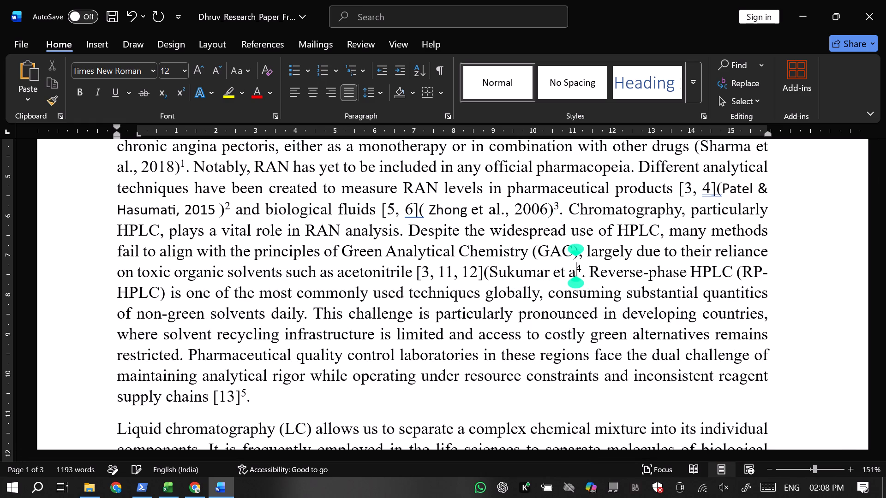
key(l)
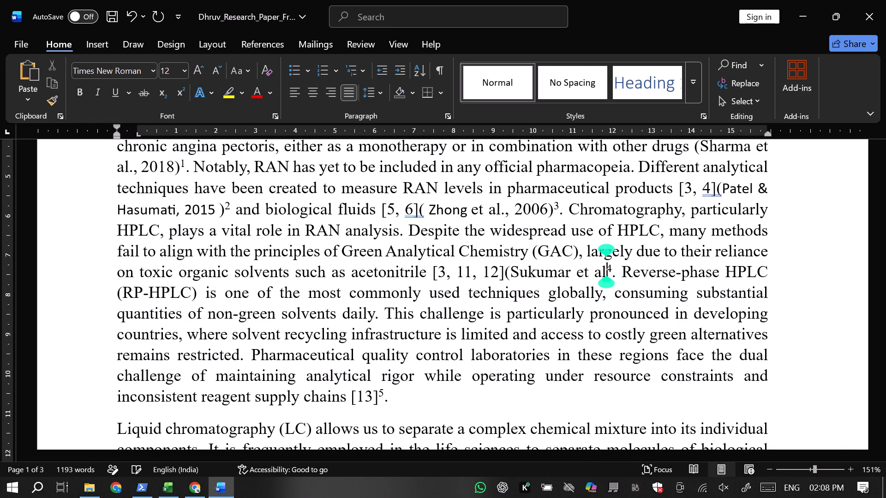
text(., 200)
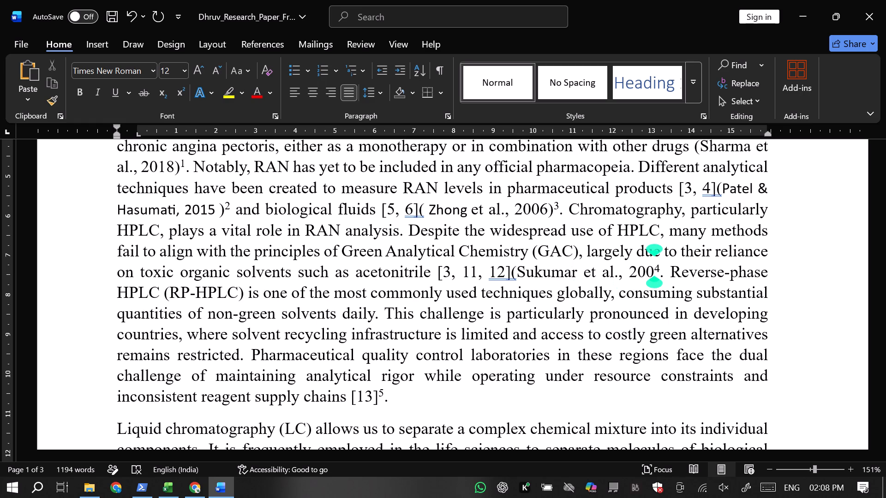
key(BackSpace)
text(23))
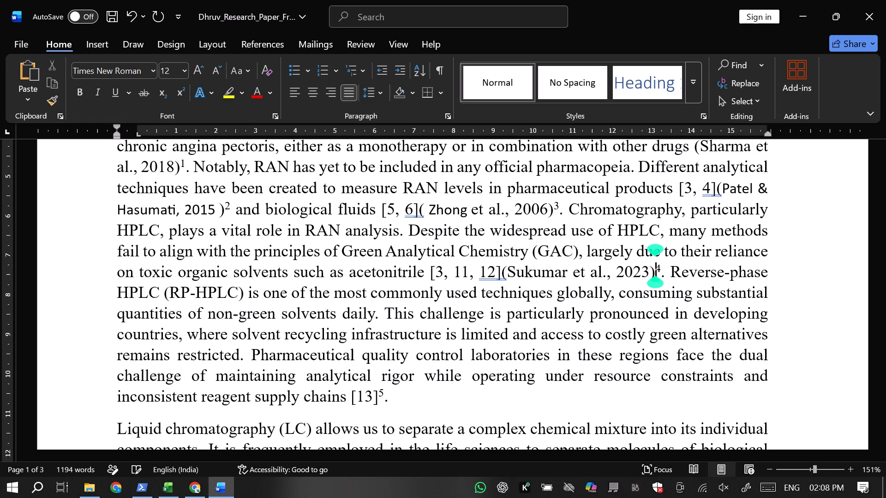
Copy the first author's surname "Hák" from footnote 5 to between "[13]" and its footnote mark after "supply chains".
scroll(424, 349, down, 2)
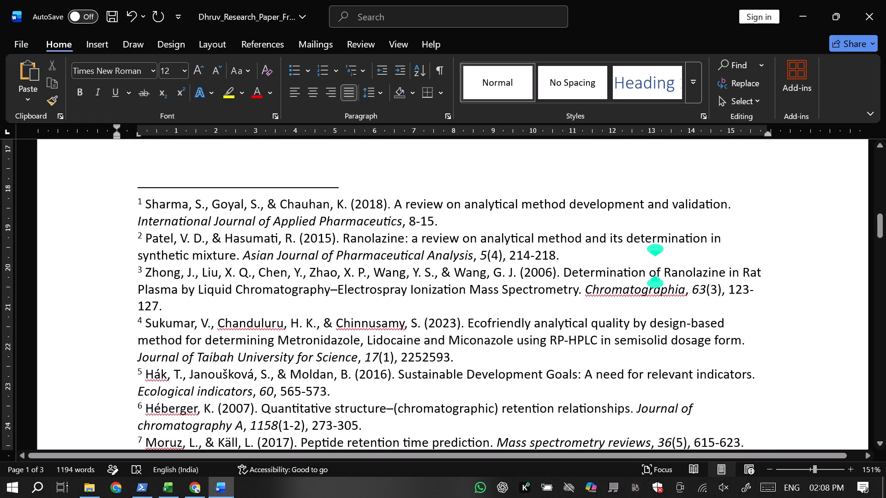
scroll(424, 349, down, 2)
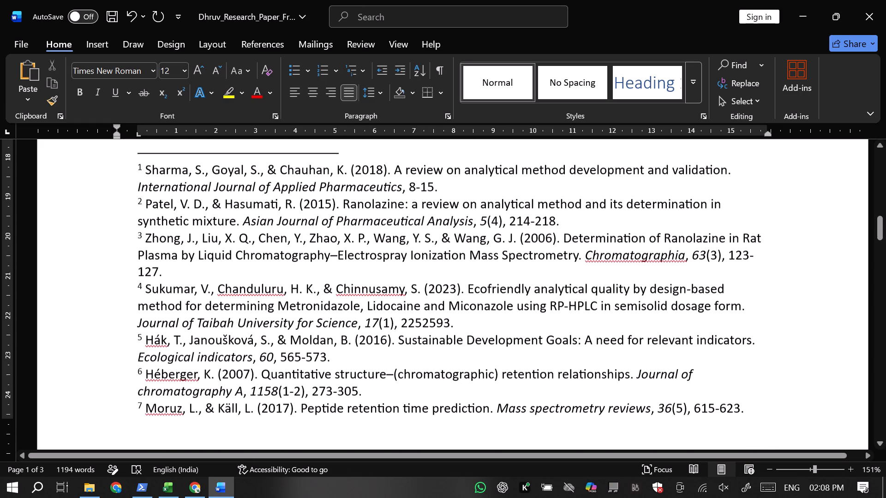
scroll(439, 328, down, 1)
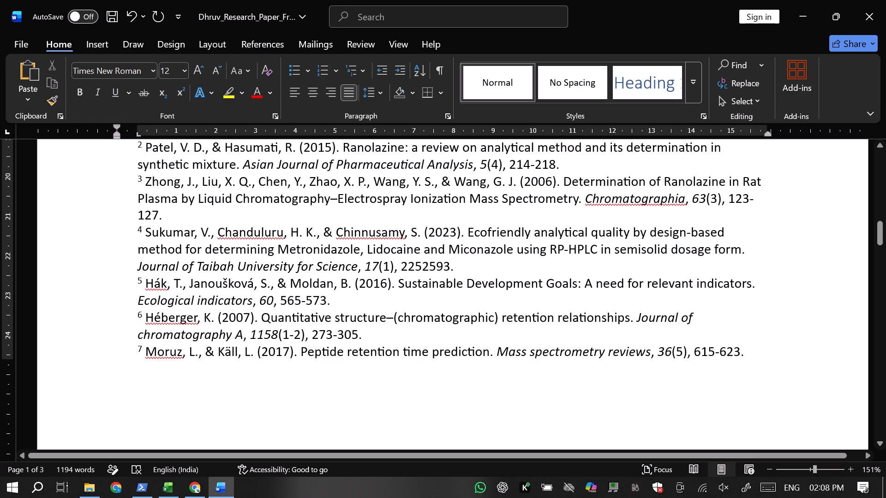
drag(166, 285, 147, 286)
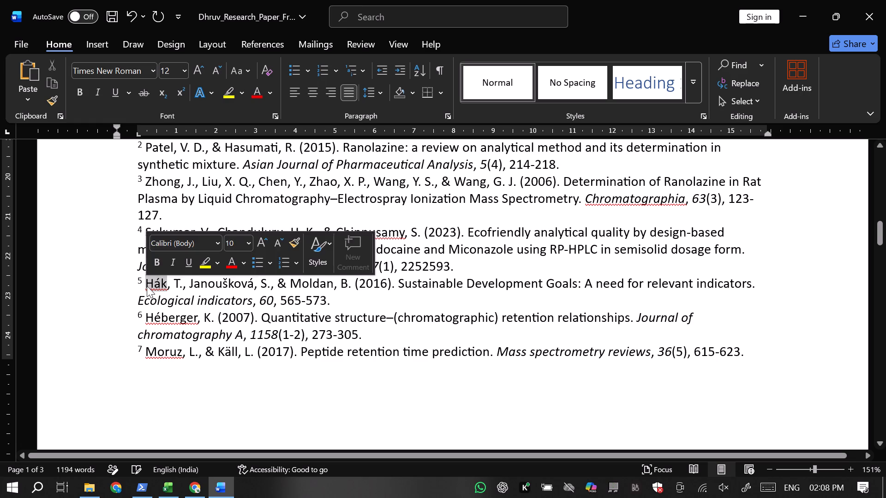
key(ctrl+c)
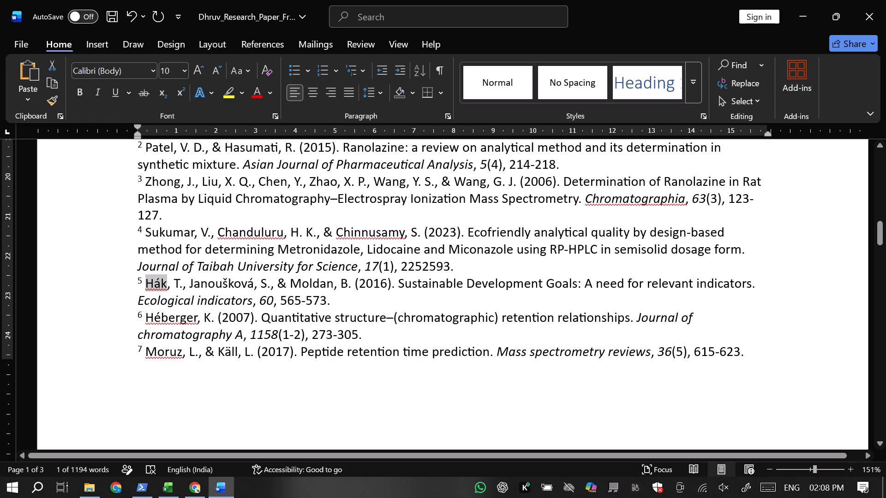
scroll(345, 314, up, 1)
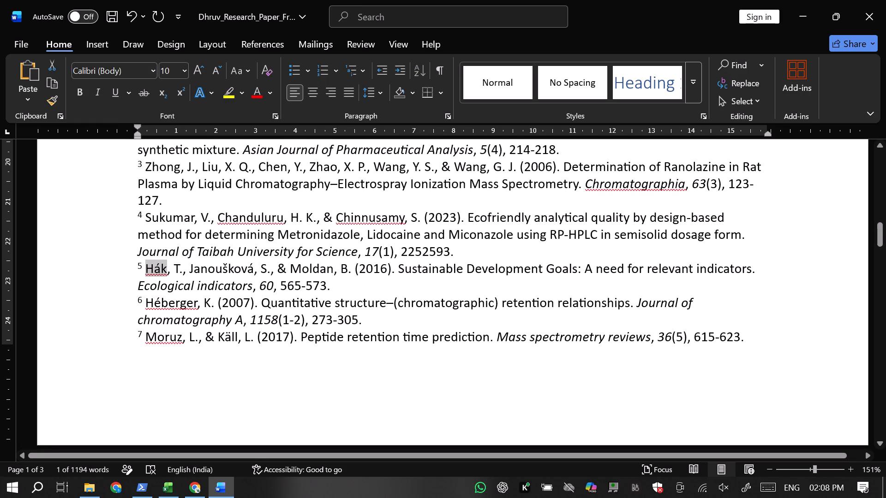
scroll(345, 314, up, 1)
scroll(345, 314, down, 1)
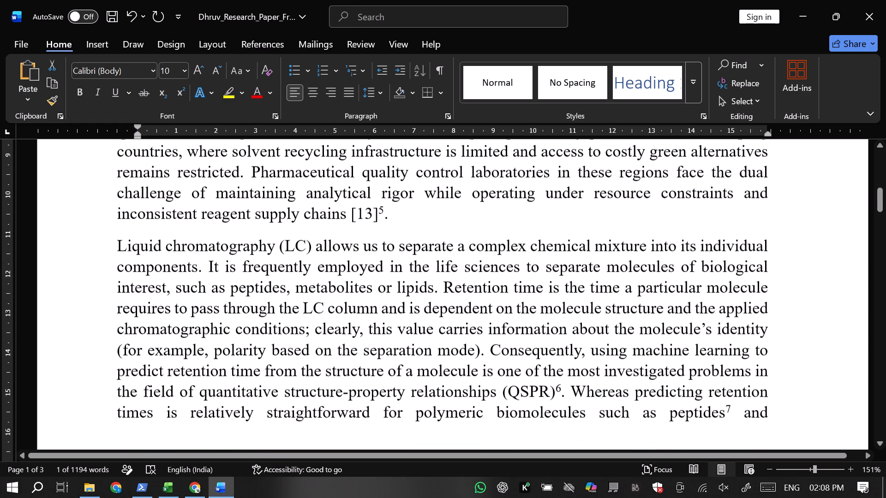
scroll(345, 314, down, 2)
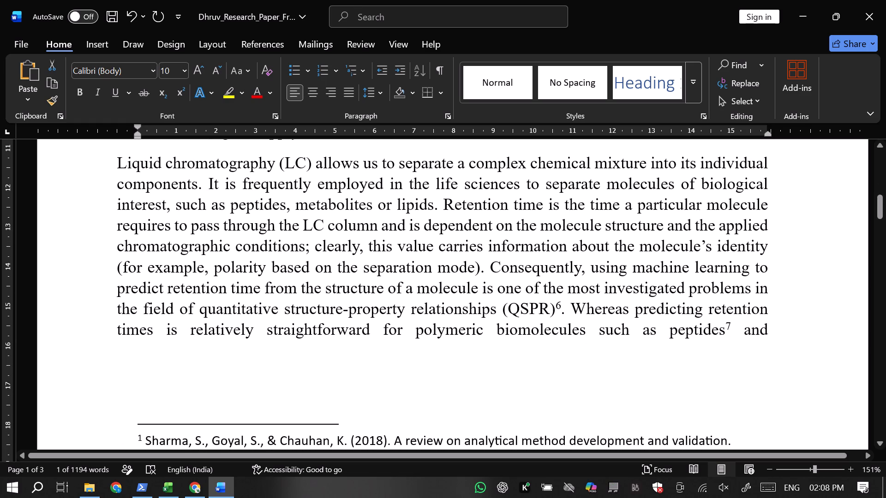
scroll(519, 278, up, 1)
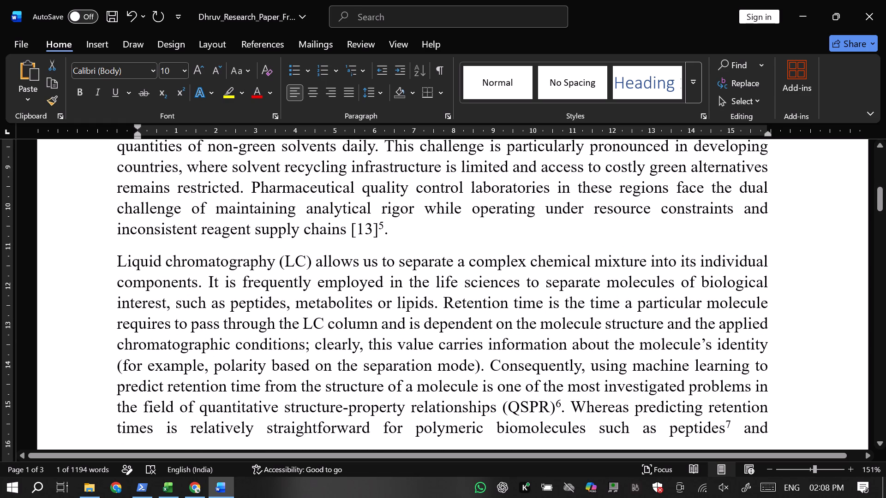
click(380, 228)
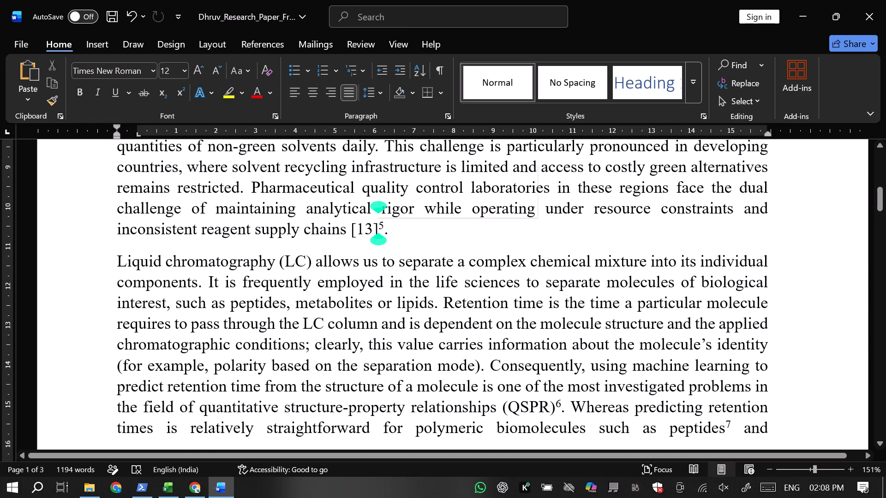
key(ctrl+v)
Complete the citation after "[13]" as "(Hák et al., 2016)", taking the year from footnote 5.
key(Left)
key(Left)
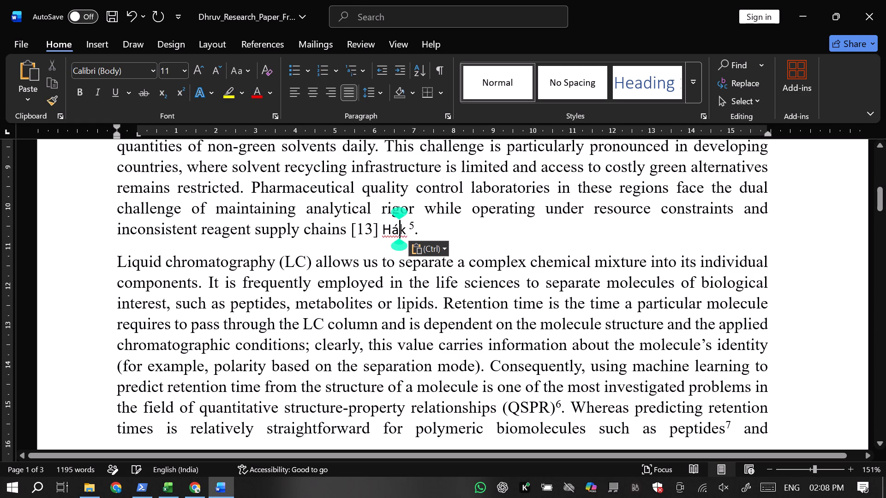
key(Left)
key(Left)
key(shift+parenleft)
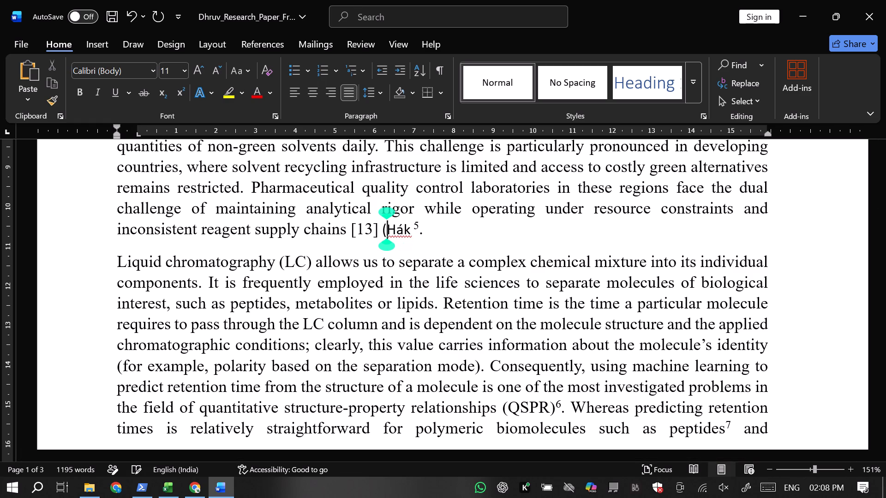
key(Right)
key(Right)
key(Right)
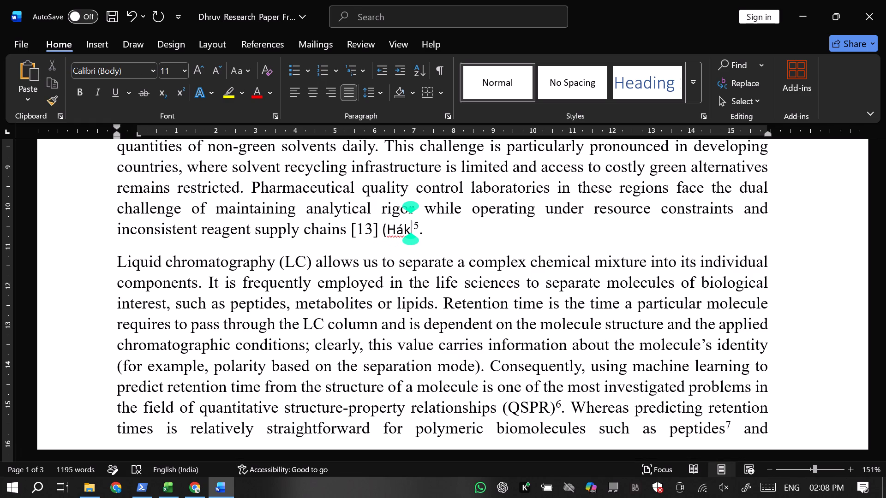
key(space)
text(et al.,)
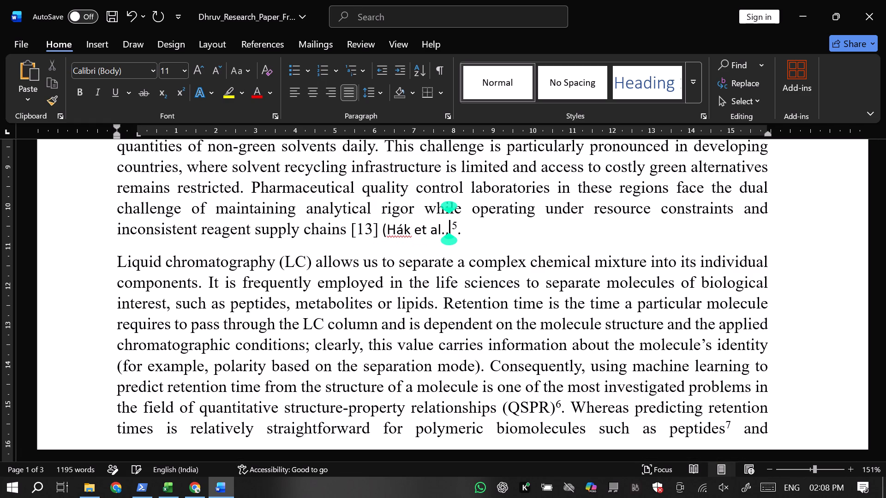
key(space)
scroll(355, 279, down, 2)
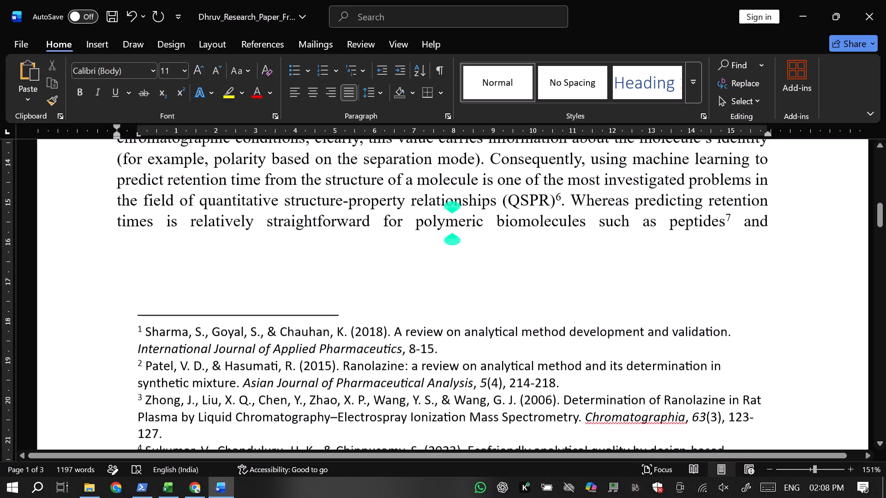
scroll(355, 279, down, 2)
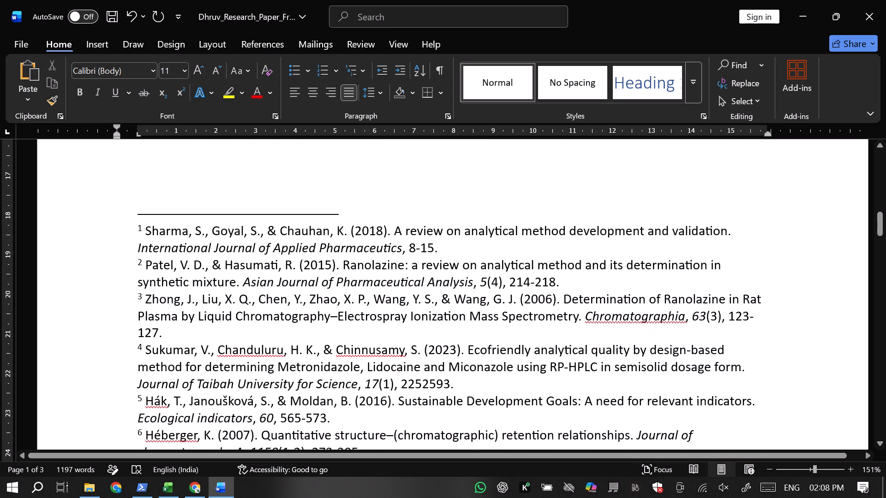
scroll(355, 279, up, 2)
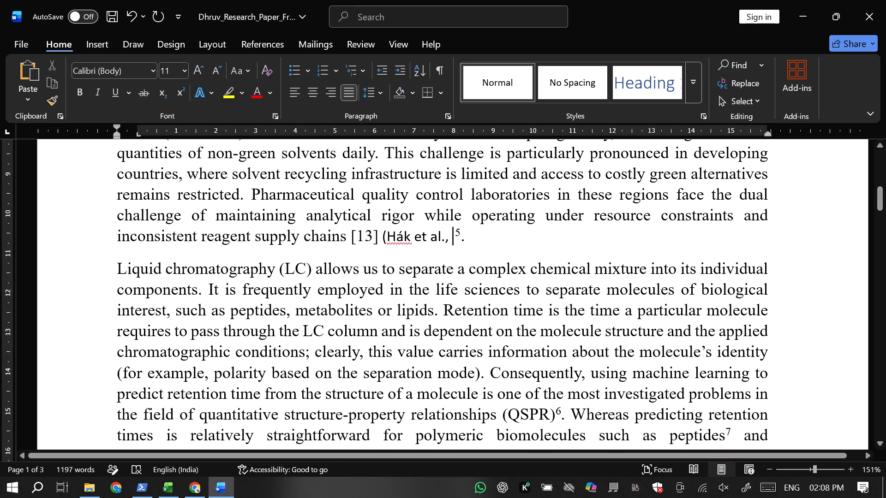
text(2016))
Copy "Héberger, K. (2007)." from footnote 6 to between "(QSPR)" and its footnote mark in the liquid chromatography paragraph.
scroll(395, 269, down, 2)
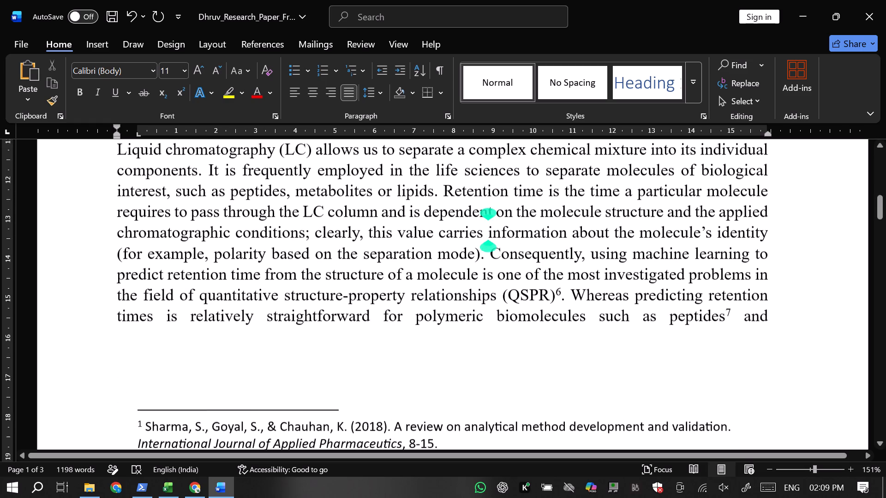
scroll(395, 269, down, 2)
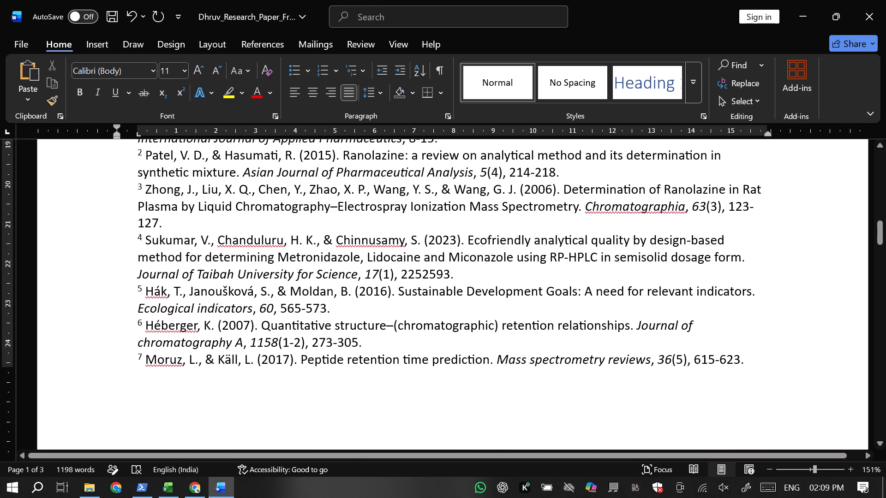
double_click(198, 325)
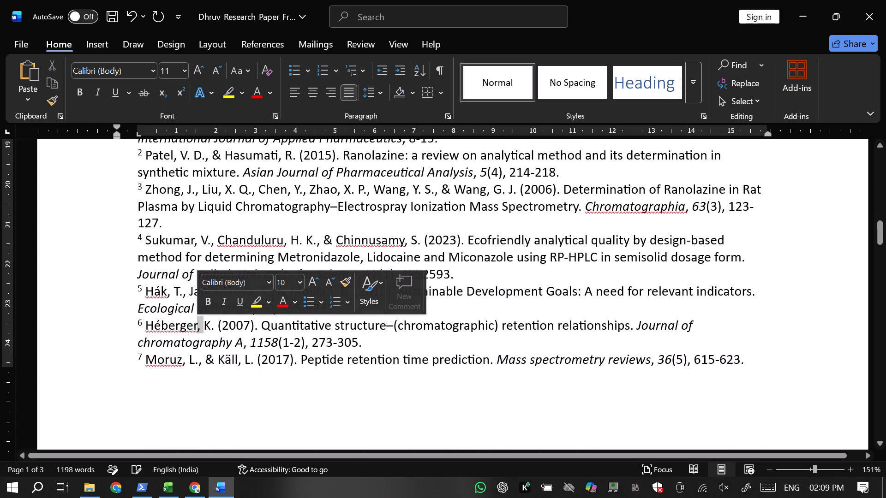
drag(255, 325, 205, 328)
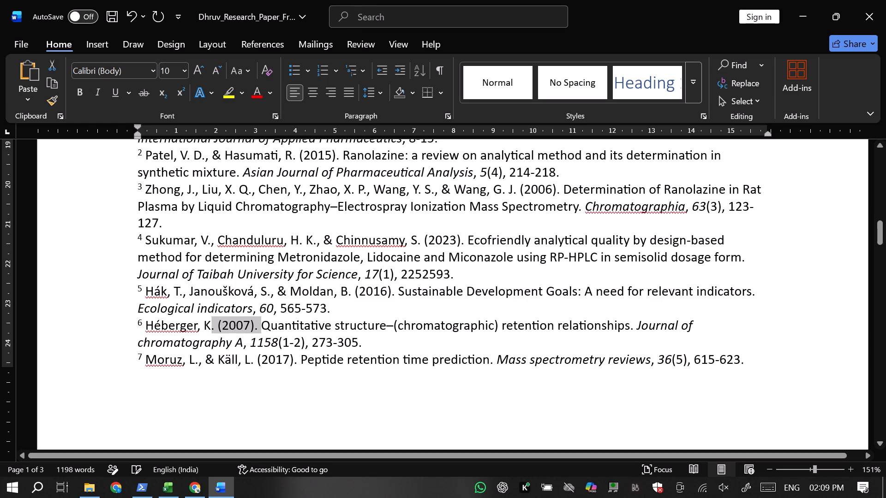
drag(205, 328, 162, 332)
key(ctrl+c)
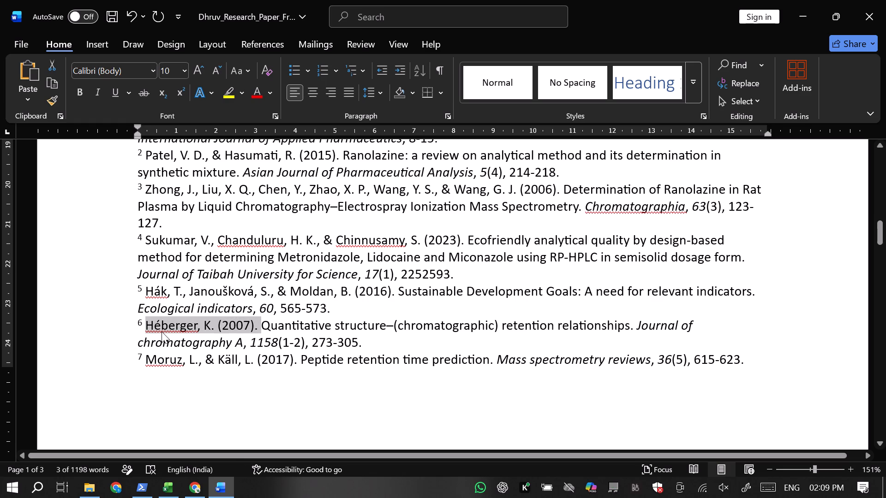
scroll(246, 326, up, 2)
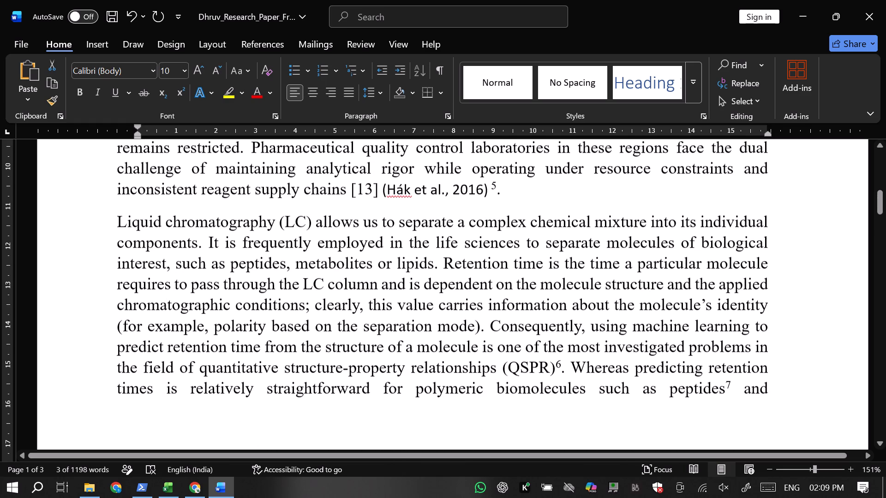
scroll(246, 326, down, 1)
scroll(321, 301, down, 1)
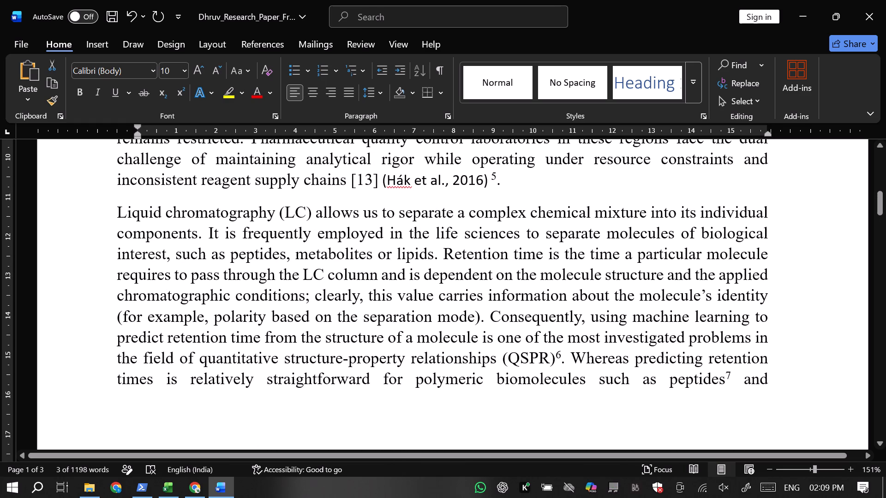
scroll(321, 301, down, 1)
scroll(321, 301, up, 1)
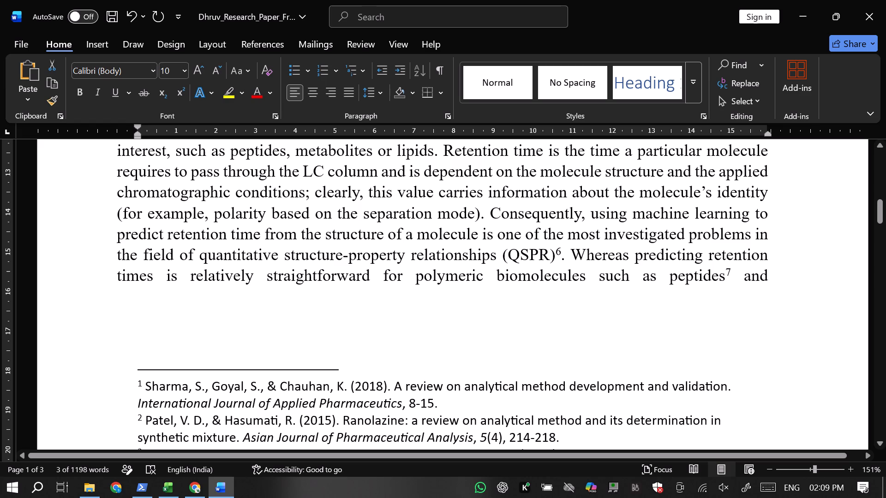
click(554, 254)
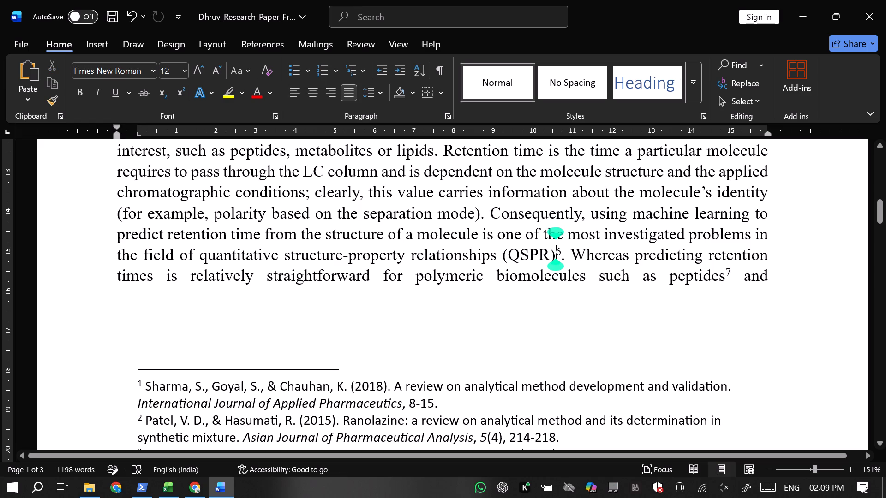
key(ctrl+v)
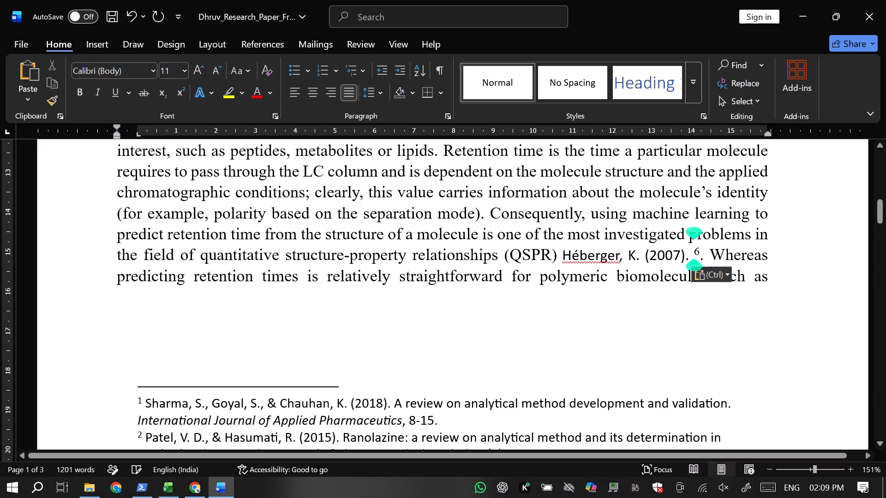
Trim the pasted citation after "(QSPR)" to "Héberger, 2007)", removing the initial, the bracket before the year and the final period.
click(653, 258)
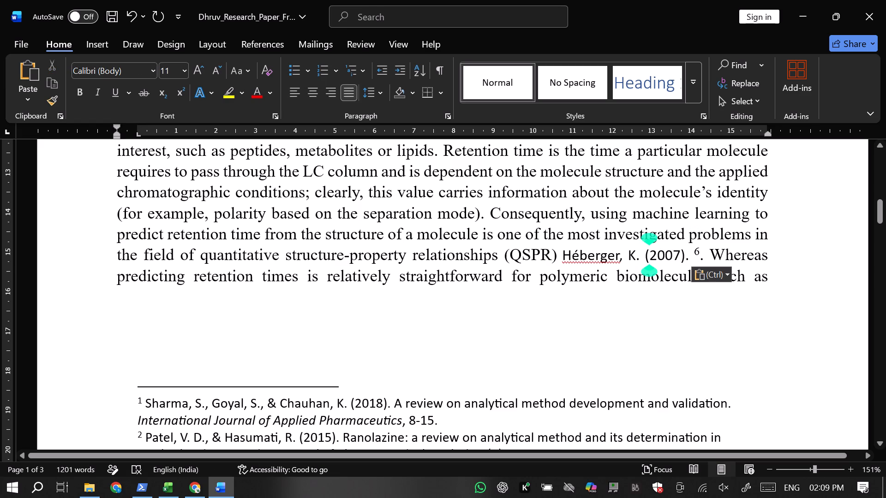
click(691, 256)
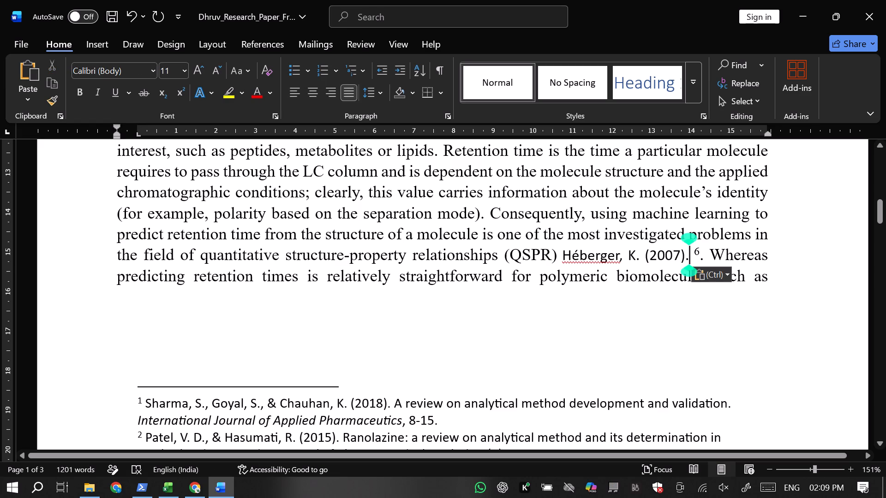
key(BackSpace)
key(Left)
key(Left)
key(Left)
key(Left)
key(Left)
key(Left)
key(Left)
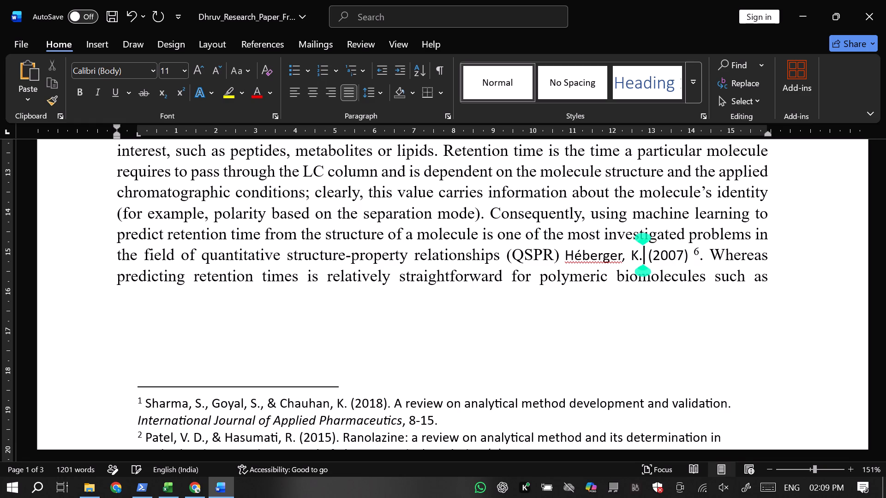
key(Right)
key(Right)
key(BackSpace)
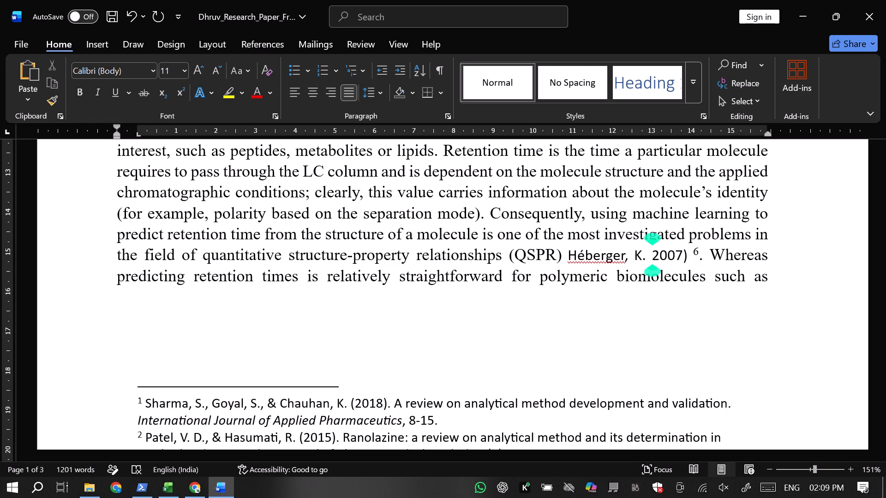
key(BackSpace)
key(BackSpace)
key(BackSpace)
key(BackSpace)
key(space)
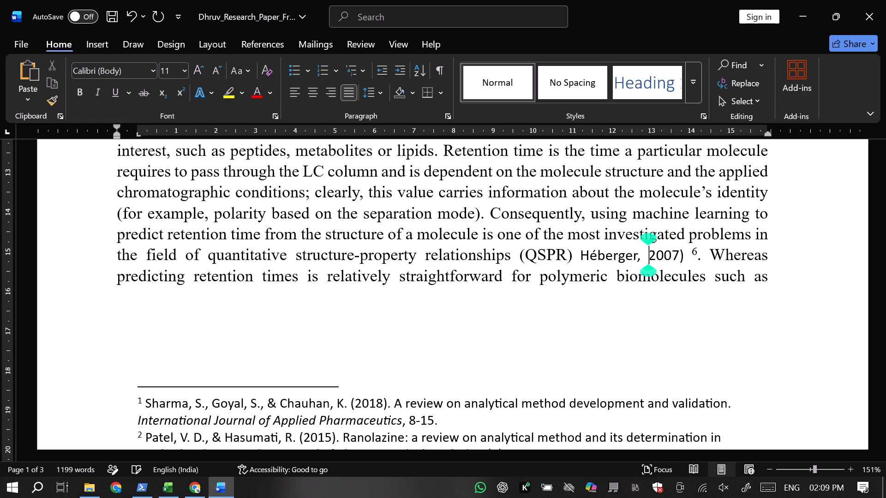
Add an opening parenthesis before "Héberger" so the in-text citation reads "(Héberger, 2007)".
key(Left)
key(Left)
key(Left)
key(Left)
key(Left)
key(Left)
key(Left)
key(Left)
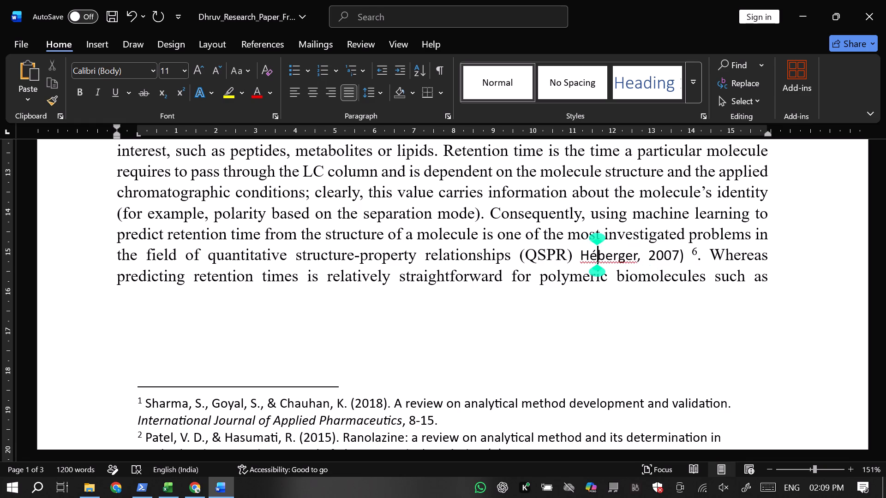
key(Left)
key(Left)
key(shift+parenleft)
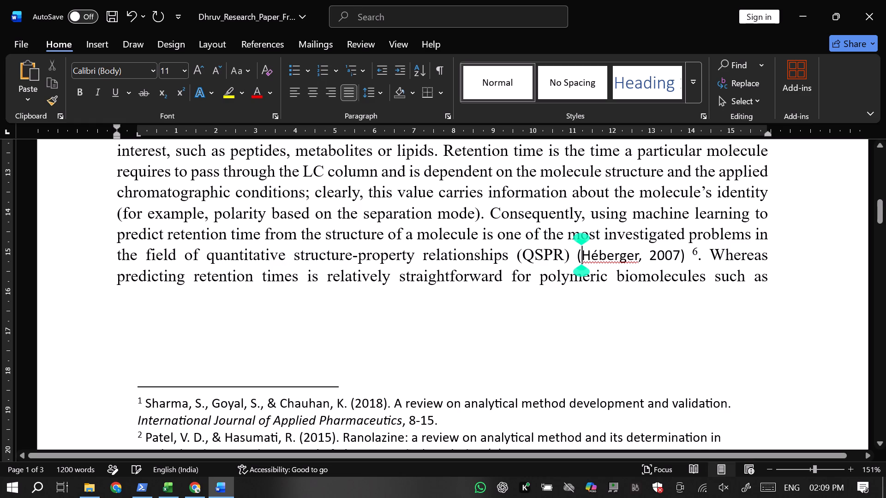
Copy "Moruz, L., & Käll, L. (2017)." from footnote 7 to between "peptides" and its footnote mark, preceded by a space.
scroll(730, 327, down, 3)
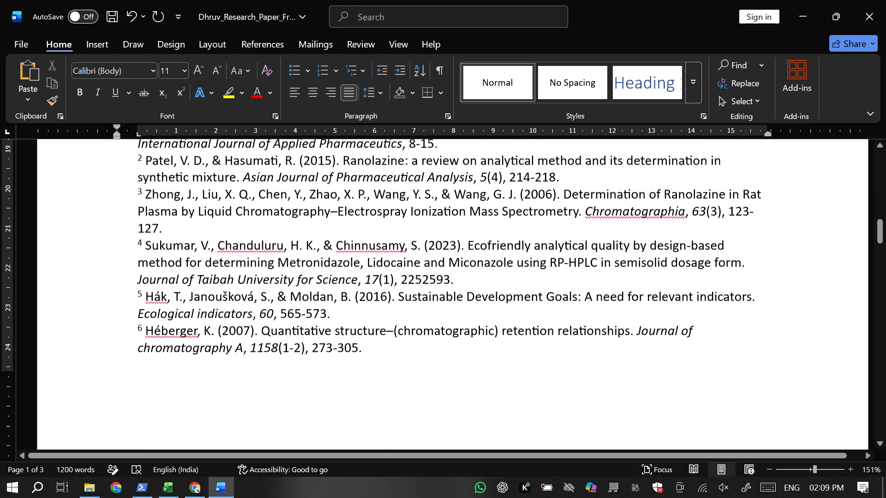
scroll(730, 327, down, 2)
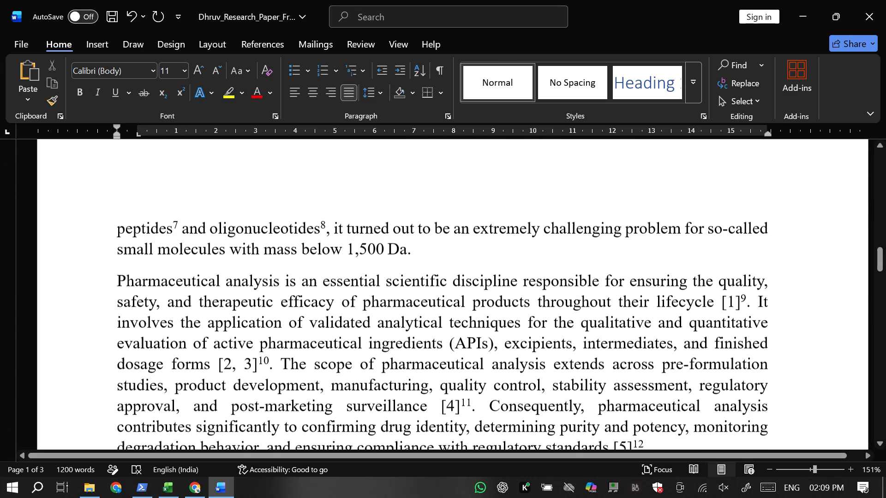
scroll(730, 327, down, 1)
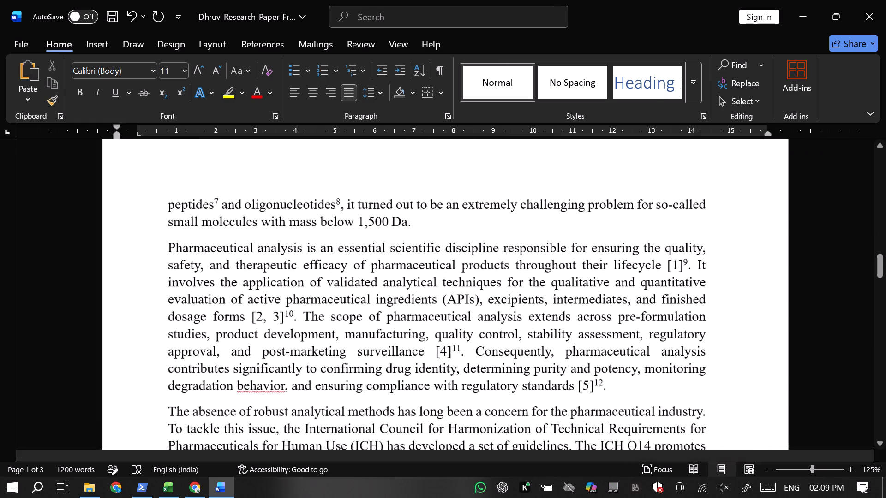
scroll(595, 338, down, 2)
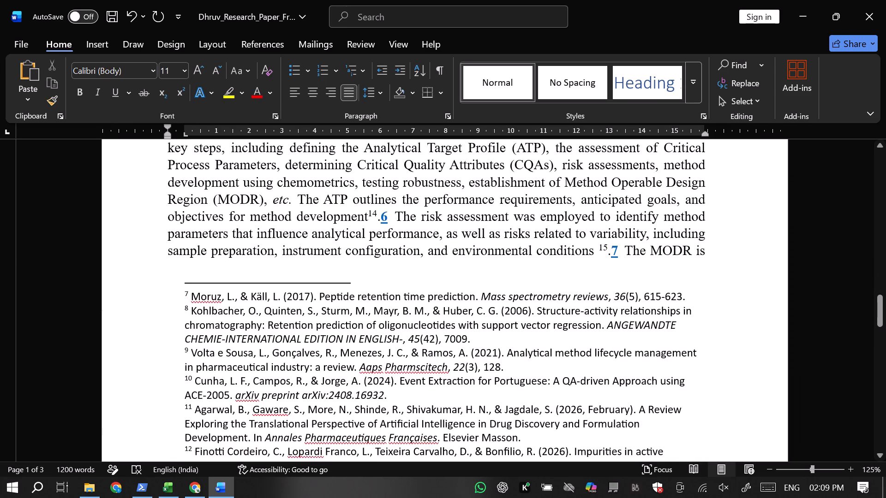
scroll(421, 328, down, 1)
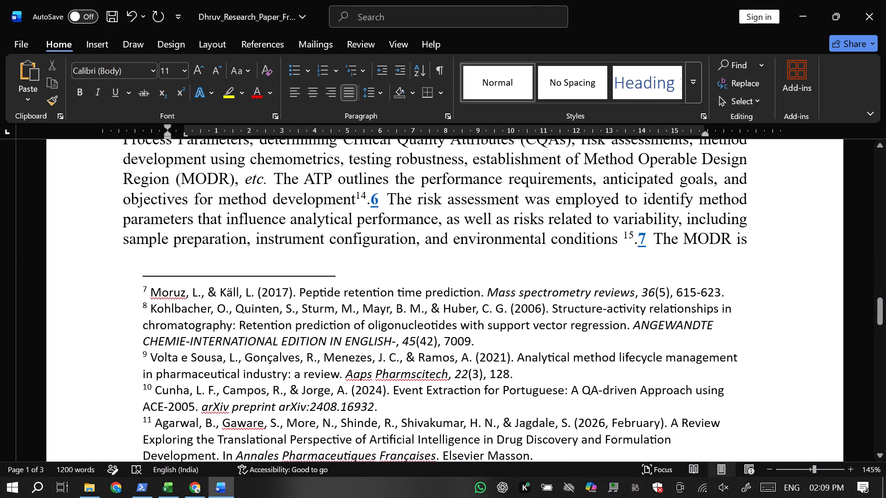
drag(292, 292, 234, 285)
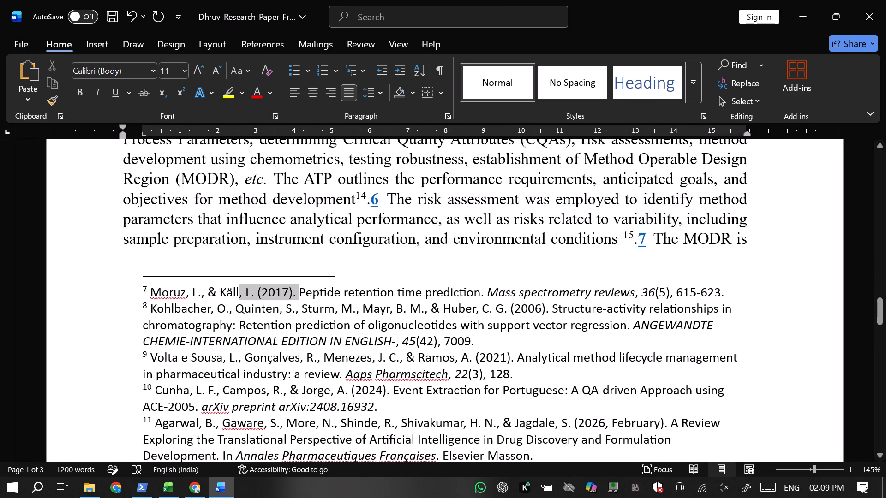
drag(234, 285, 161, 299)
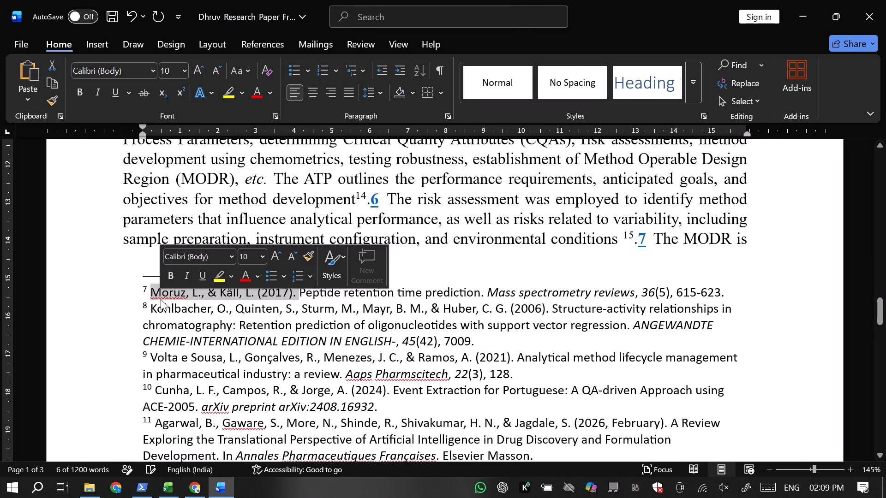
key(ctrl+c)
scroll(242, 349, up, 2)
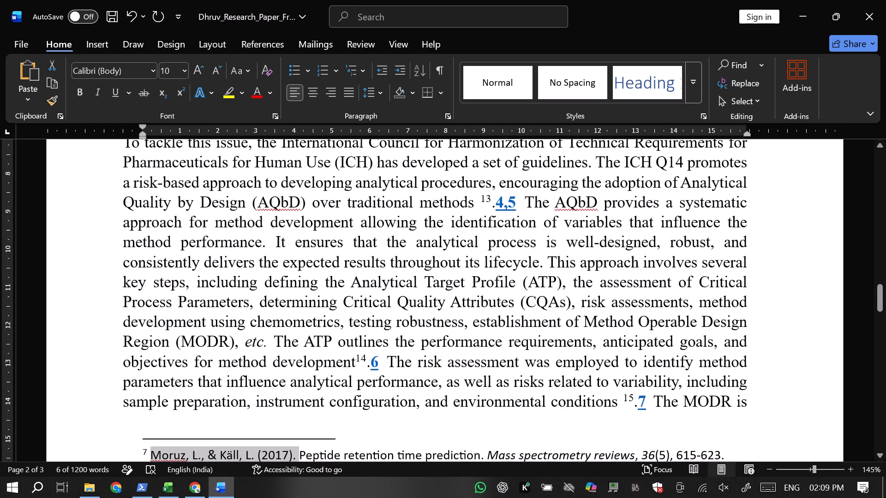
scroll(242, 349, up, 3)
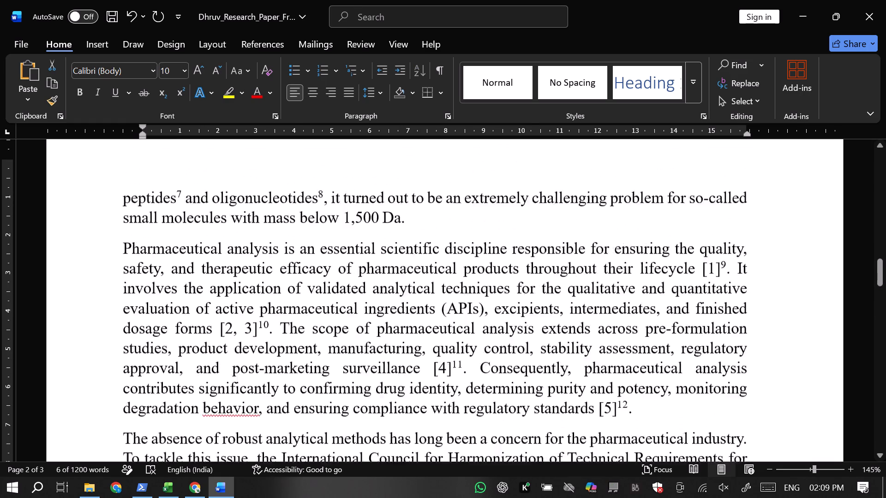
scroll(242, 349, up, 1)
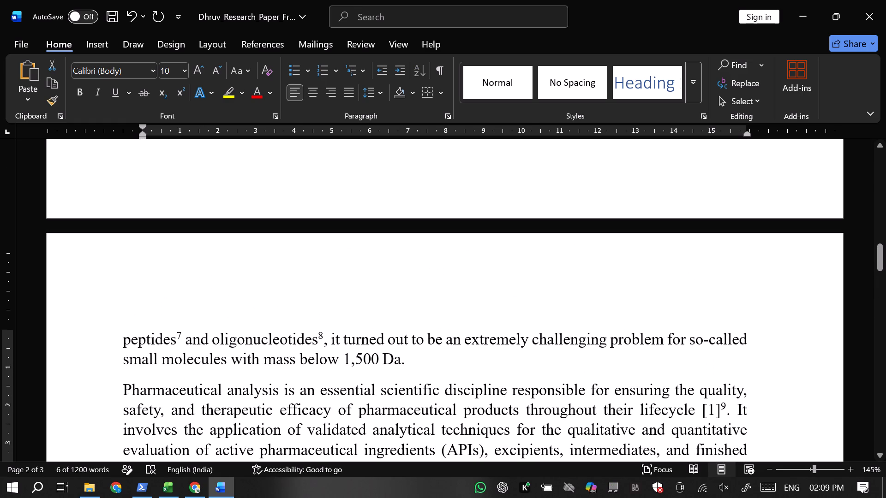
click(177, 338)
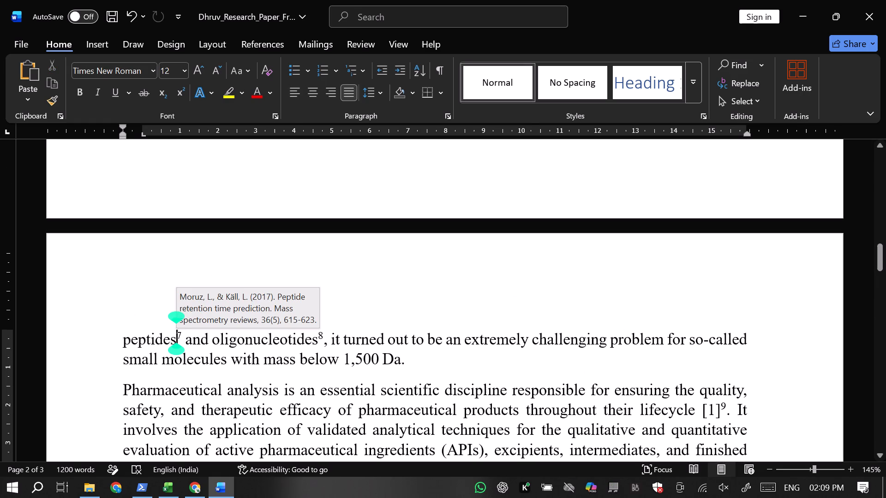
key(space)
key(ctrl+v)
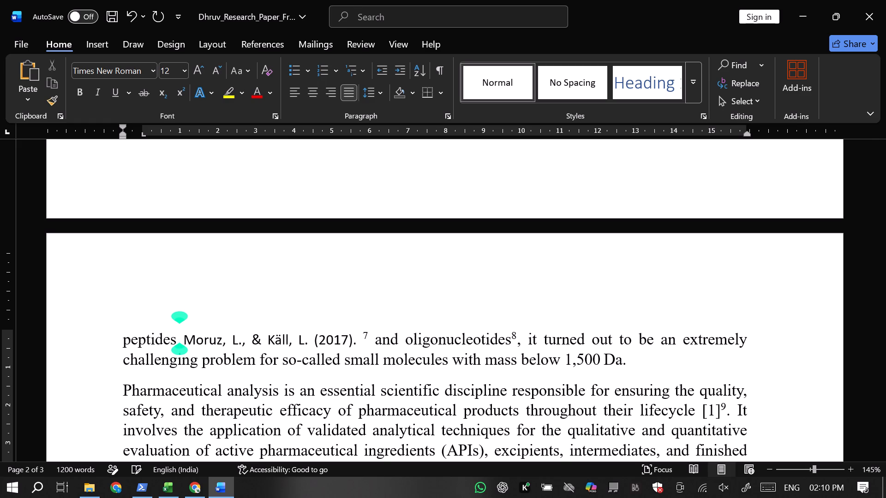
Reformat the pasted citation after "peptides" as "(Moruz & Käll, 2017)", dropping both authors' initials and the bracket before the year.
click(185, 342)
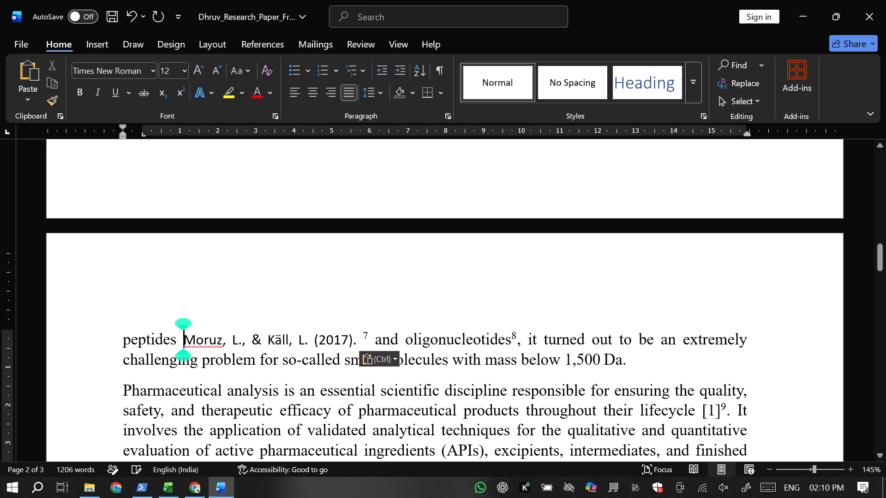
key(shift+parenleft)
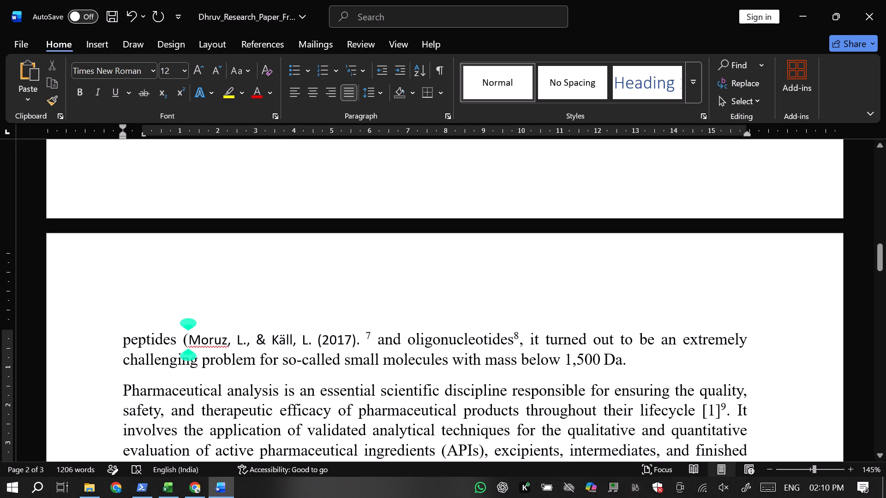
click(254, 339)
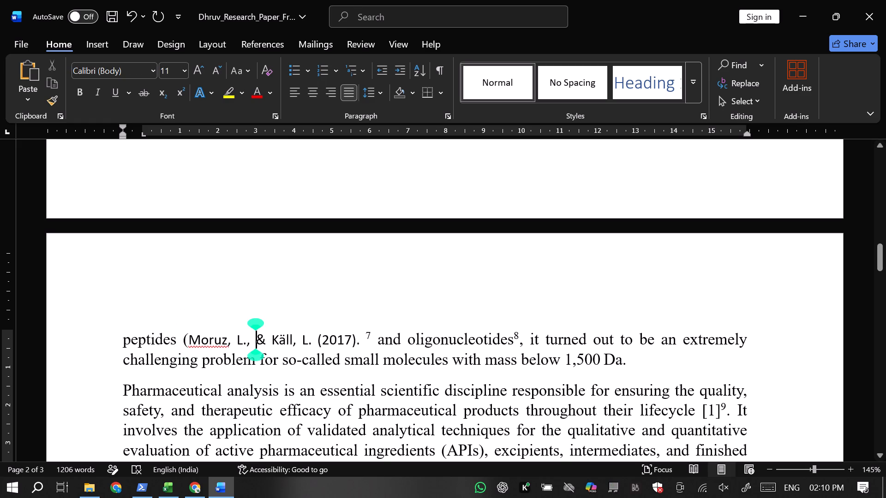
key(BackSpace)
key(BackSpace)
key(BackSpace)
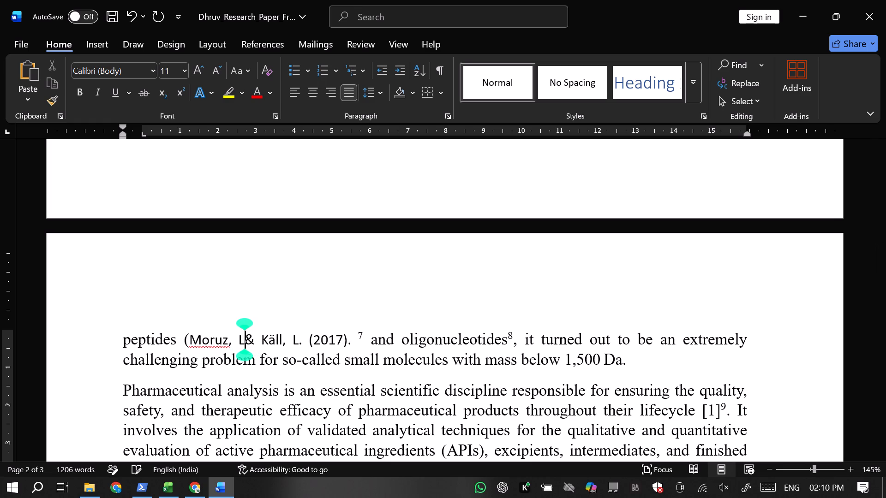
key(BackSpace)
key(BackSpace)
key(BackSpace)
key(space)
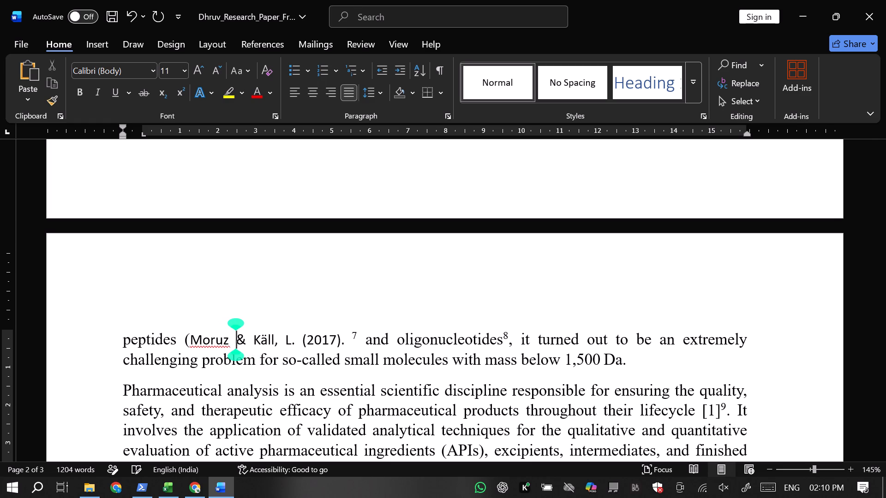
click(310, 336)
key(BackSpace)
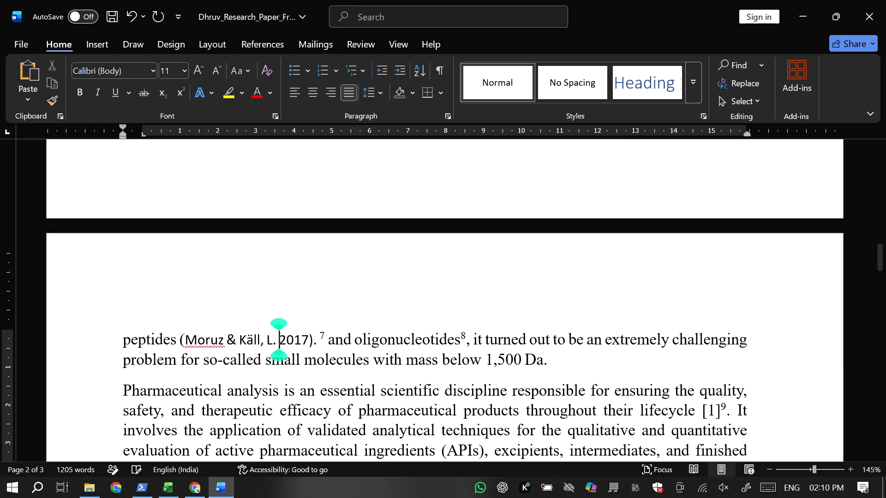
key(BackSpace)
key(BackSpace)
key(BackSpace)
key(BackSpace)
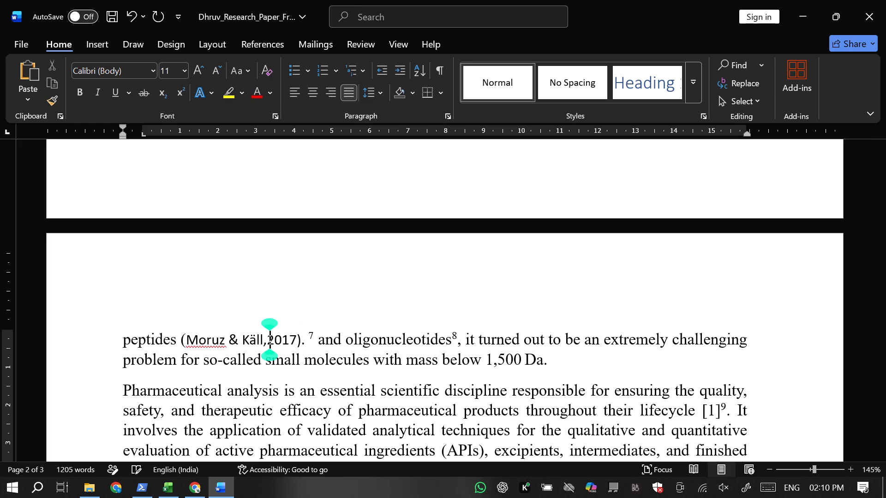
key(space)
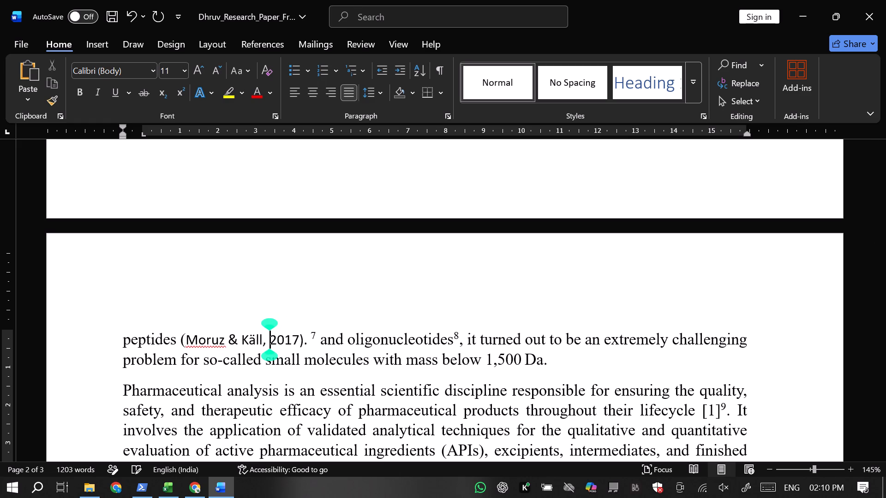
Copy the first author's surname, "Kohlbacher", from footnote 8.
scroll(257, 367, down, 1)
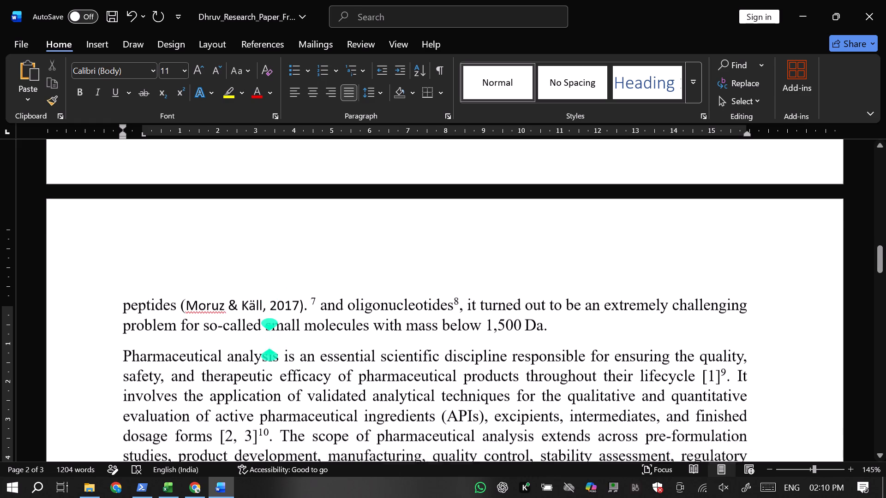
scroll(257, 367, down, 3)
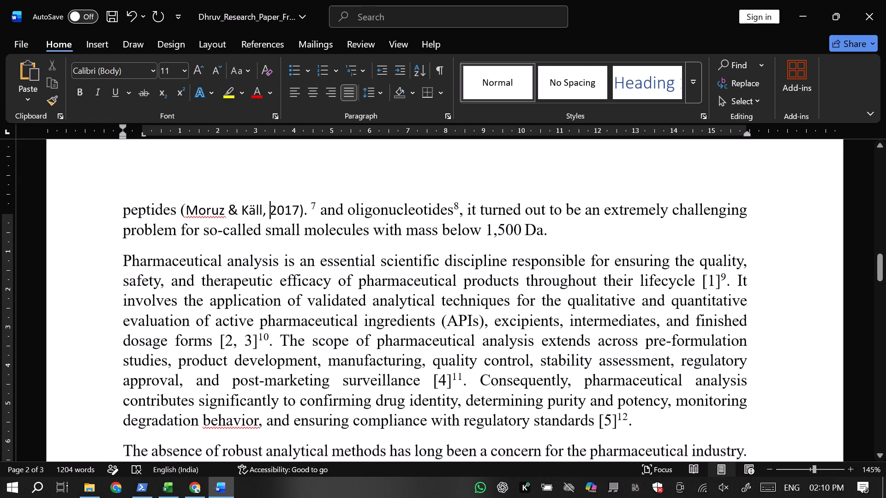
scroll(257, 367, down, 4)
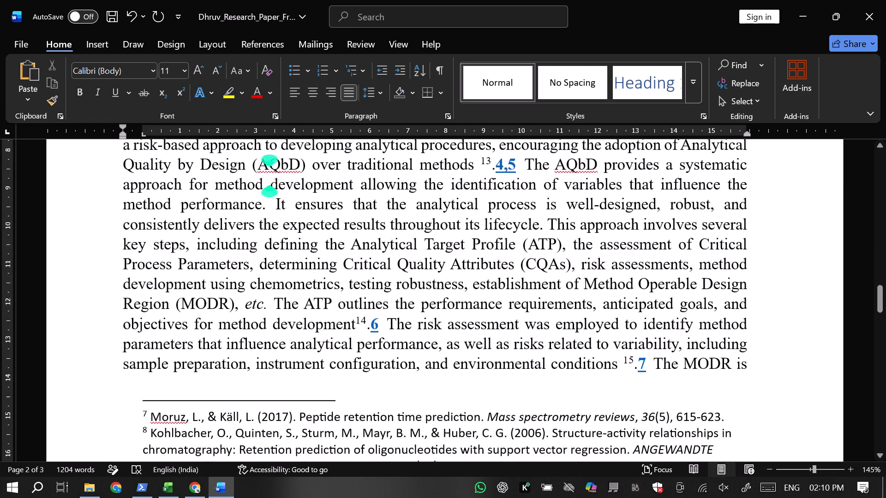
scroll(257, 367, down, 1)
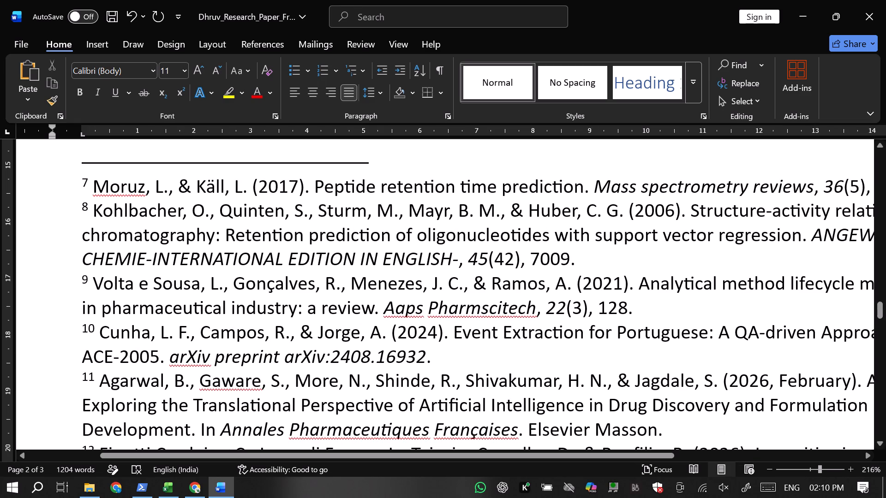
drag(182, 212, 98, 216)
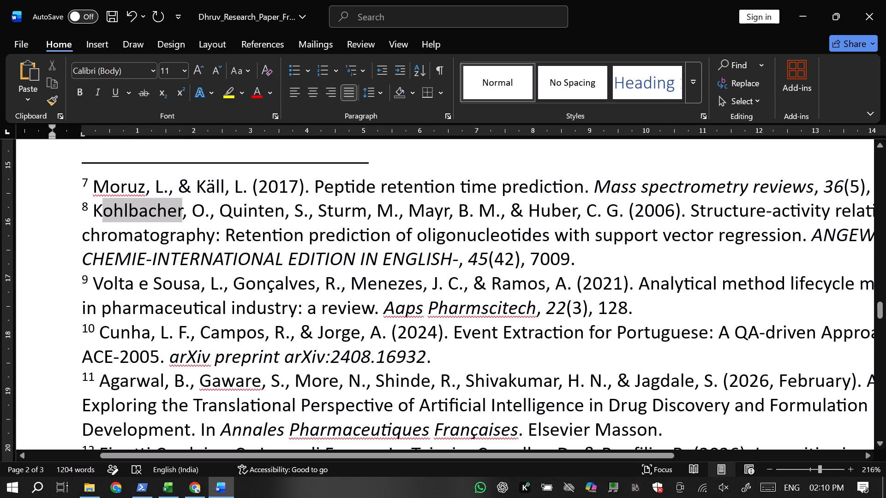
drag(98, 216, 95, 217)
key(ctrl+c)
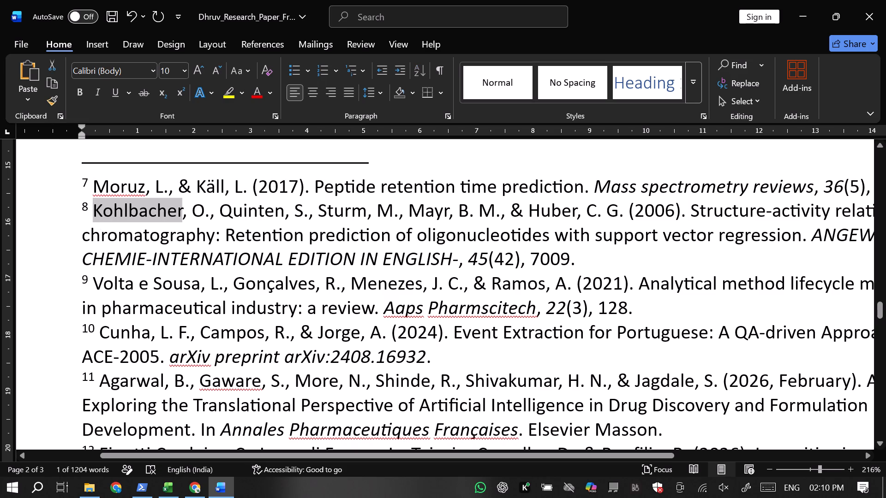
Insert "(Kohlbacher et al., " between "oligonucleotides" and its footnote mark 8, using the copied surname.
scroll(398, 231, left, 1)
scroll(398, 231, up, 3)
scroll(398, 231, down, 1)
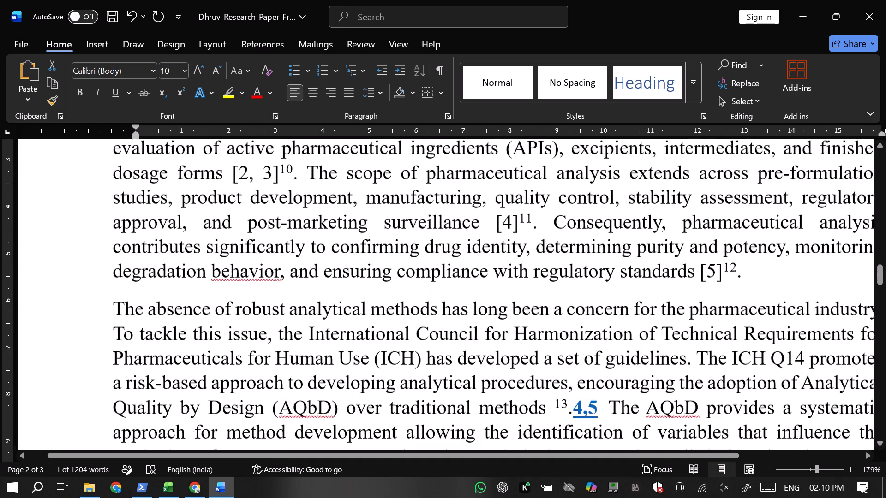
scroll(398, 231, down, 3)
scroll(398, 231, up, 1)
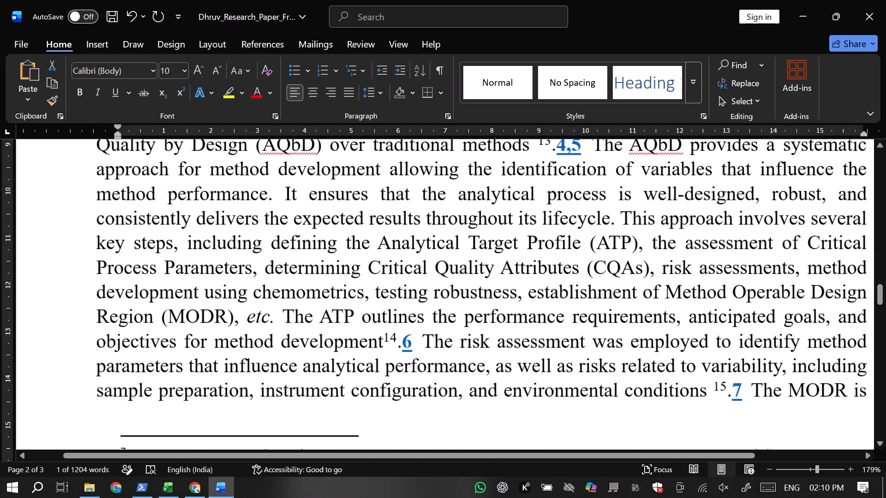
scroll(398, 231, up, 1)
scroll(398, 231, down, 2)
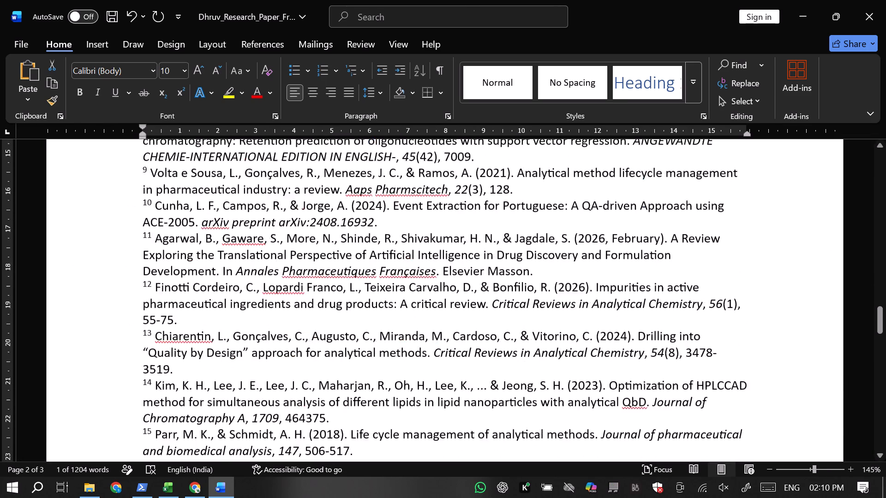
scroll(398, 231, down, 1)
scroll(398, 231, up, 1)
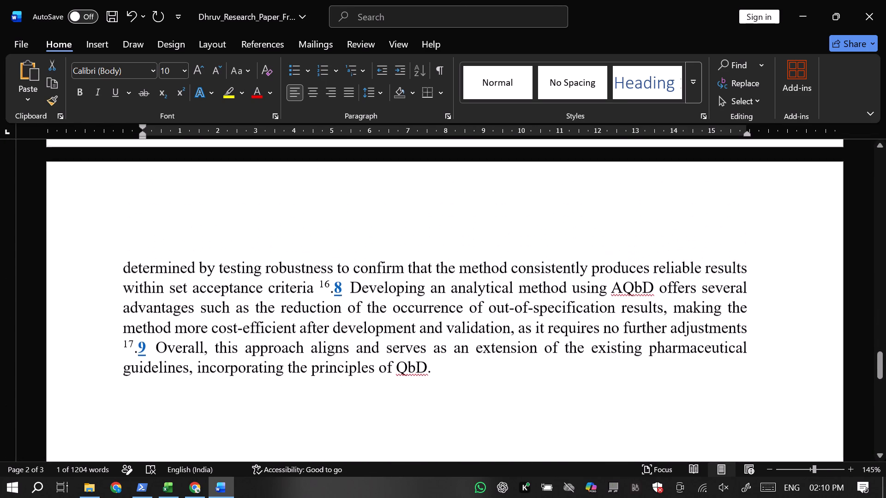
scroll(398, 231, up, 2)
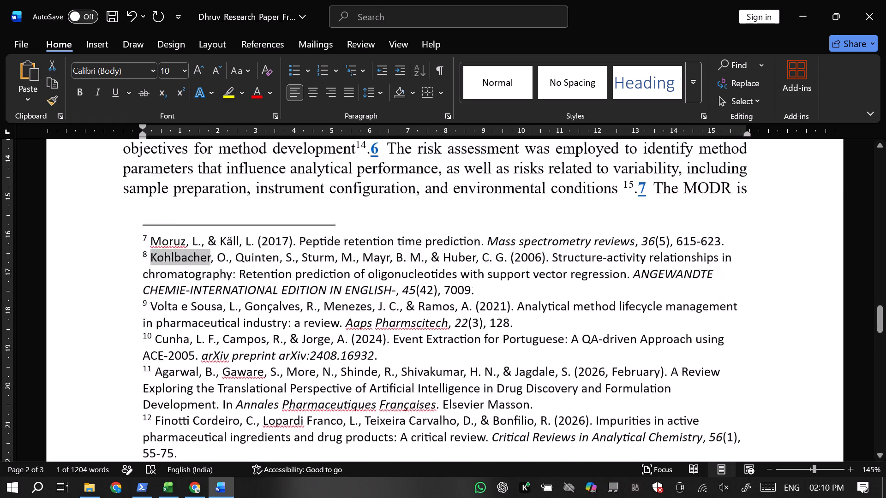
scroll(398, 231, up, 2)
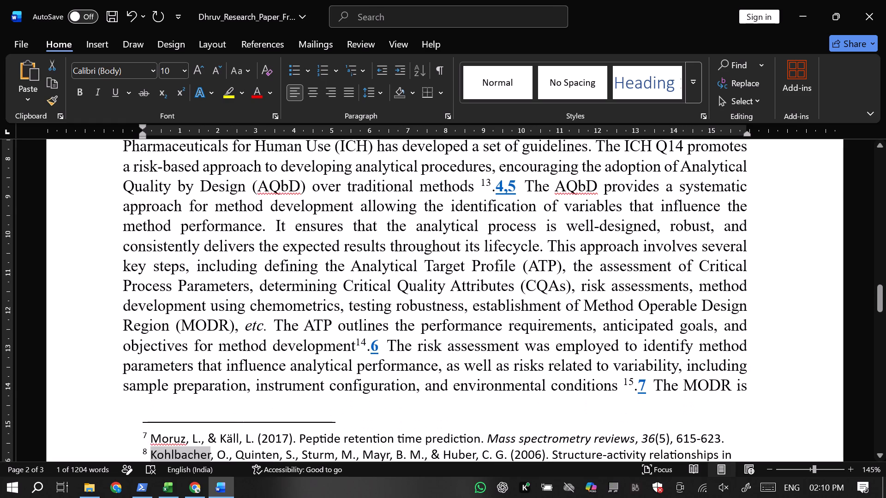
scroll(398, 231, down, 1)
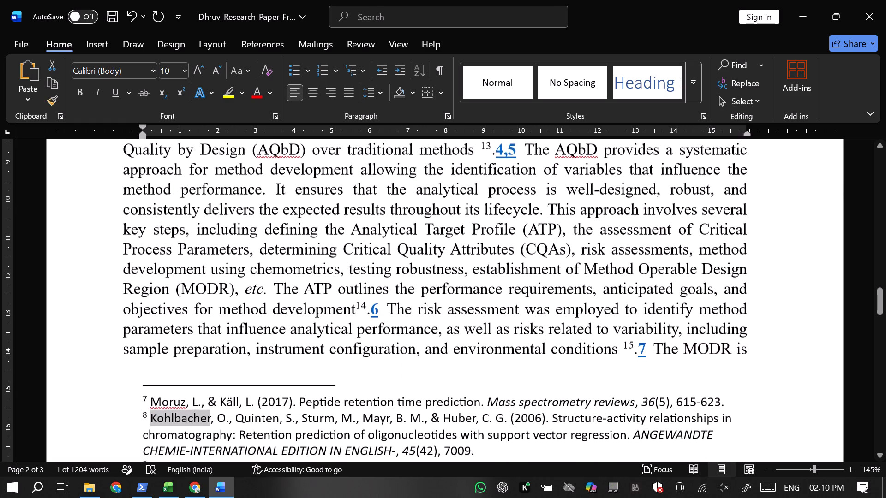
scroll(398, 231, up, 1)
scroll(398, 231, down, 1)
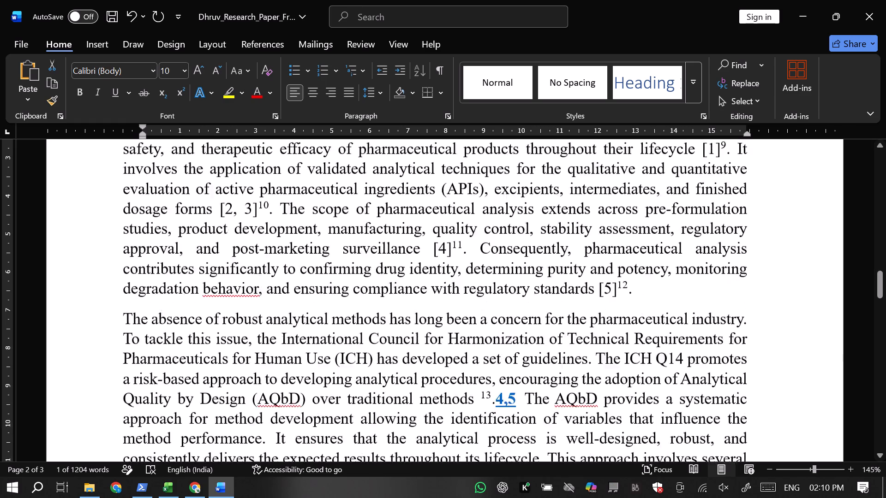
scroll(398, 231, up, 1)
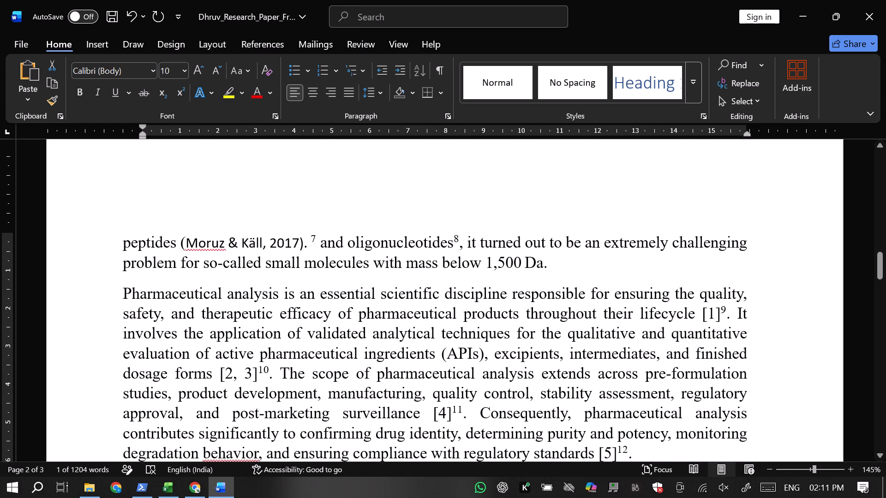
click(453, 238)
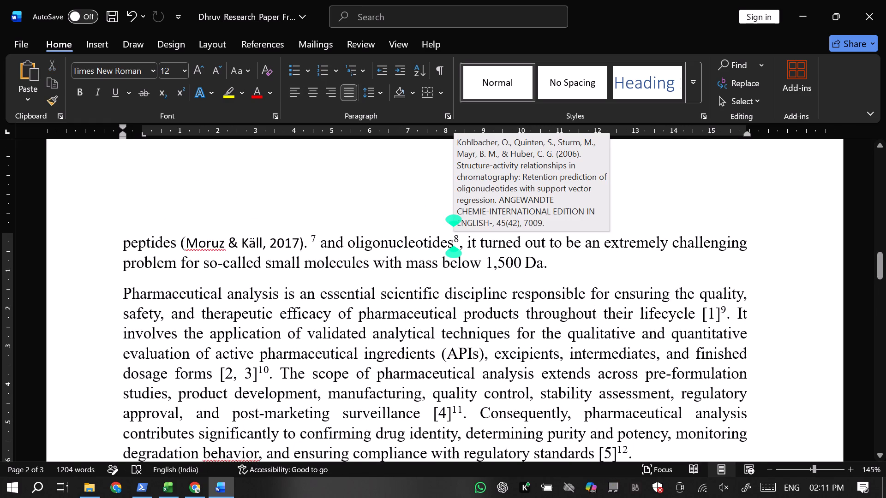
key(shift+parenleft)
key(ctrl+v)
key(space)
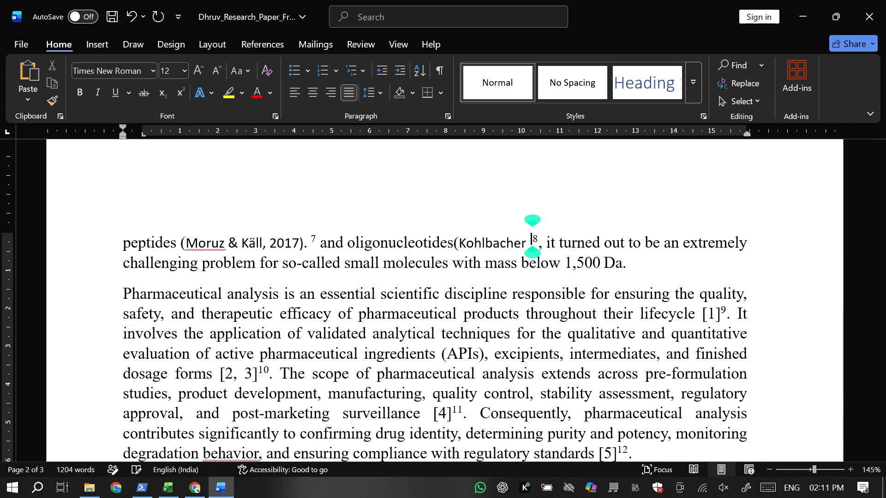
text(et al.,)
key(space)
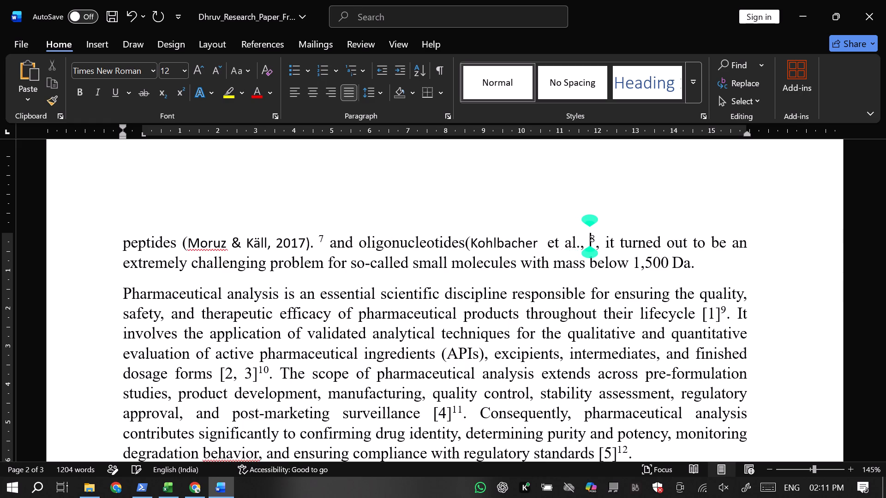
Complete the Kohlbacher citation with the year and closing parenthesis, "2006)", and add a space between "oligonucleotides" and the opening parenthesis.
scroll(444, 289, down, 4)
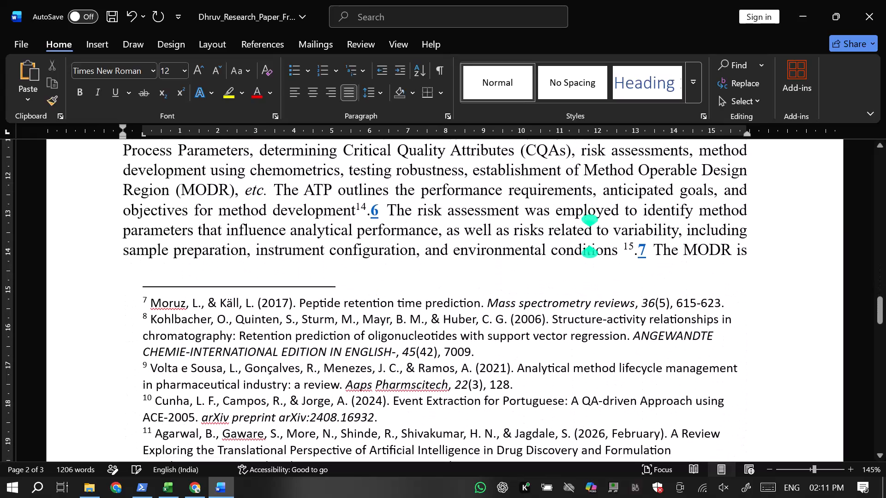
scroll(444, 289, up, 2)
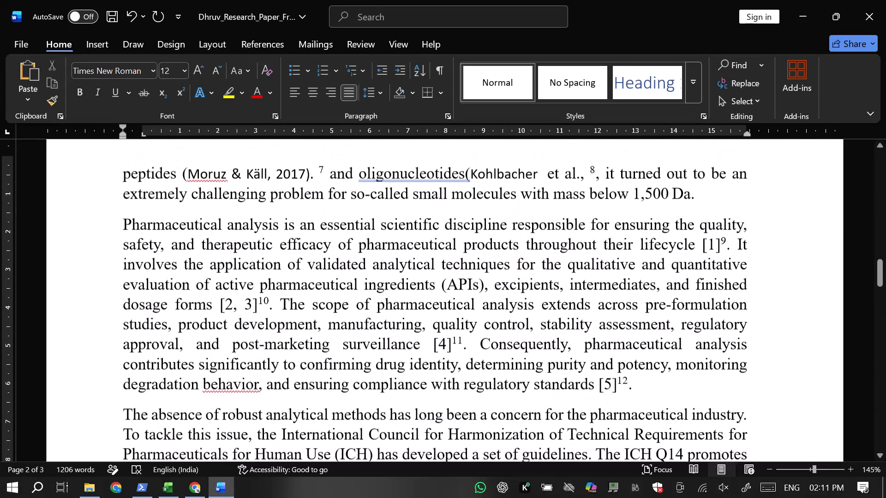
scroll(444, 289, up, 1)
text(2006)
key(shift+parenright)
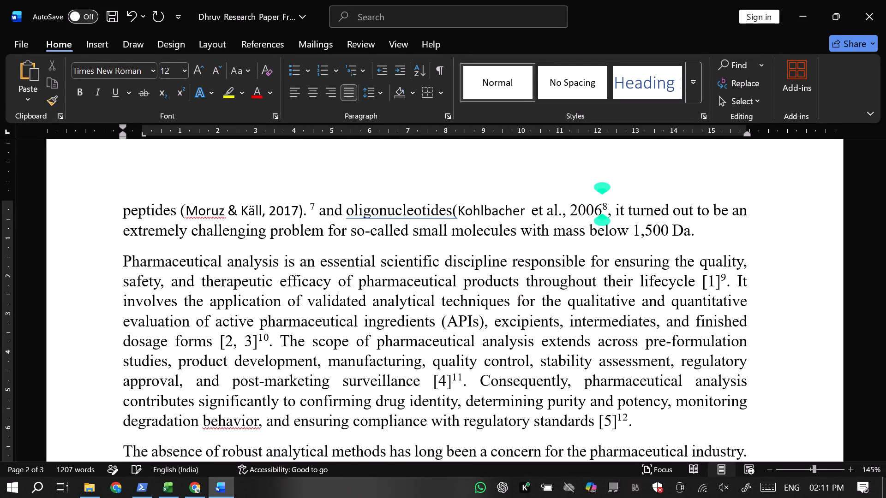
scroll(422, 332, down, 1)
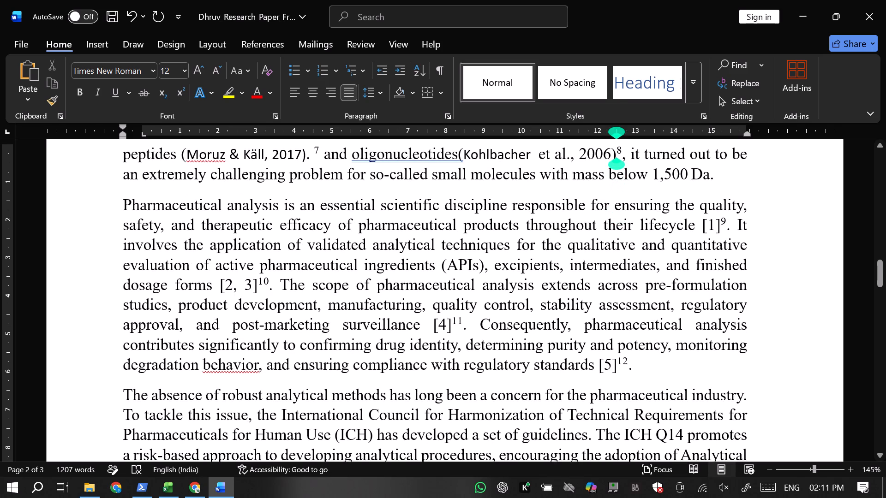
click(459, 155)
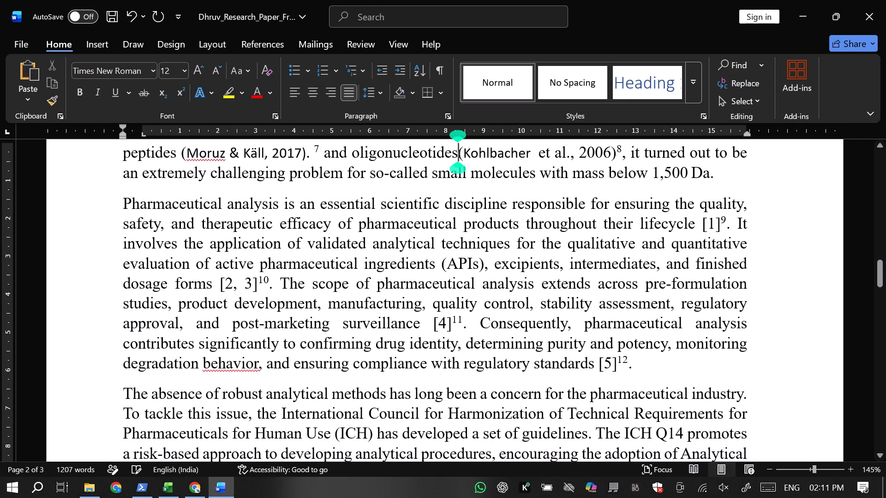
key(space)
Copy the first author's surname, "Cunha", from footnote 10.
scroll(459, 155, down, 1)
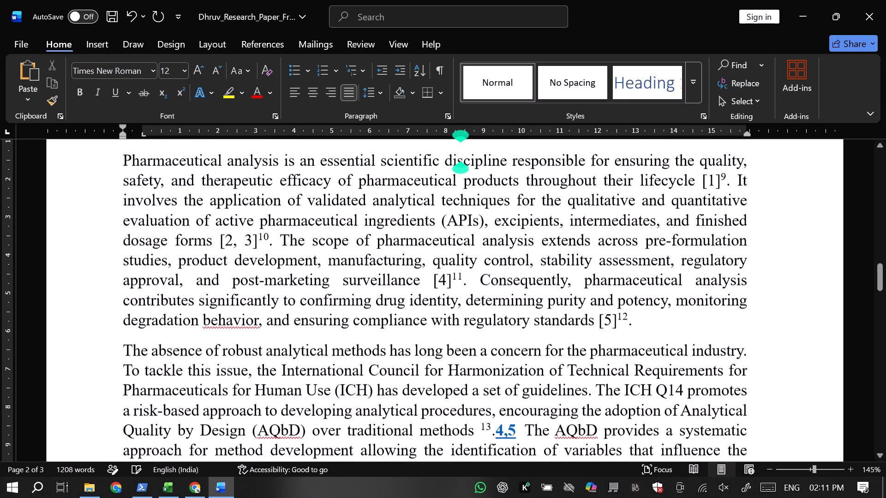
scroll(459, 155, down, 1)
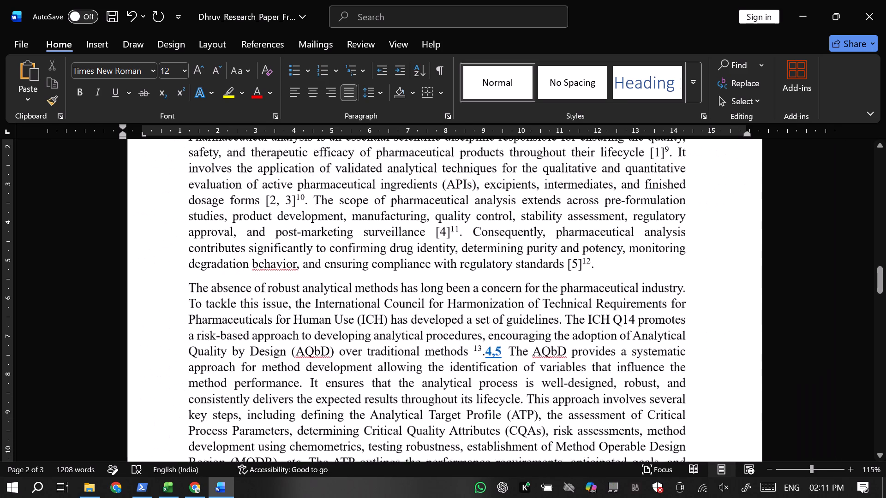
scroll(459, 155, down, 3)
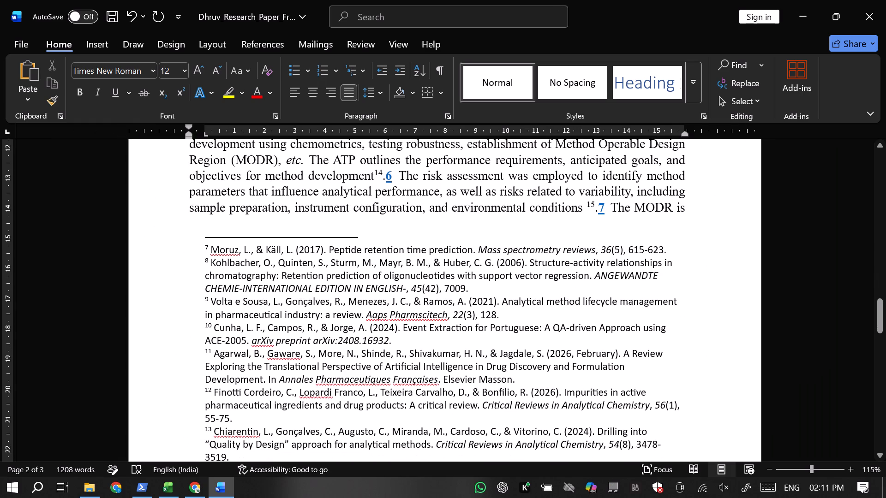
scroll(364, 187, right, 1)
scroll(254, 284, right, 1)
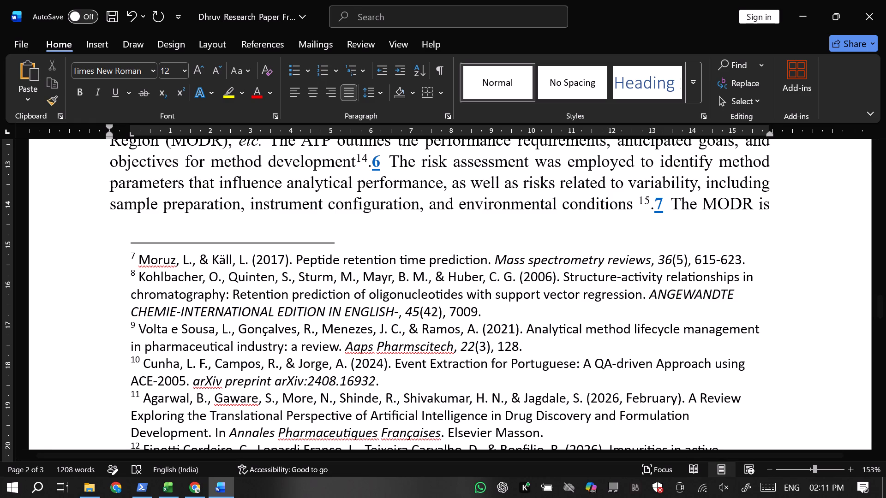
drag(179, 365, 145, 367)
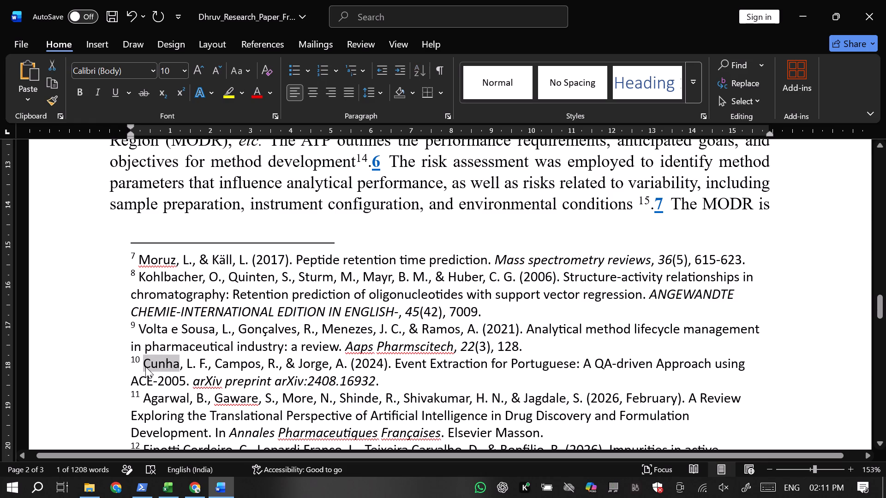
key(ctrl+c)
Paste the copied surname between "[2, 3]" and footnote mark 10, and extend it to "Cunha et al., 2024)".
scroll(162, 377, down, 1)
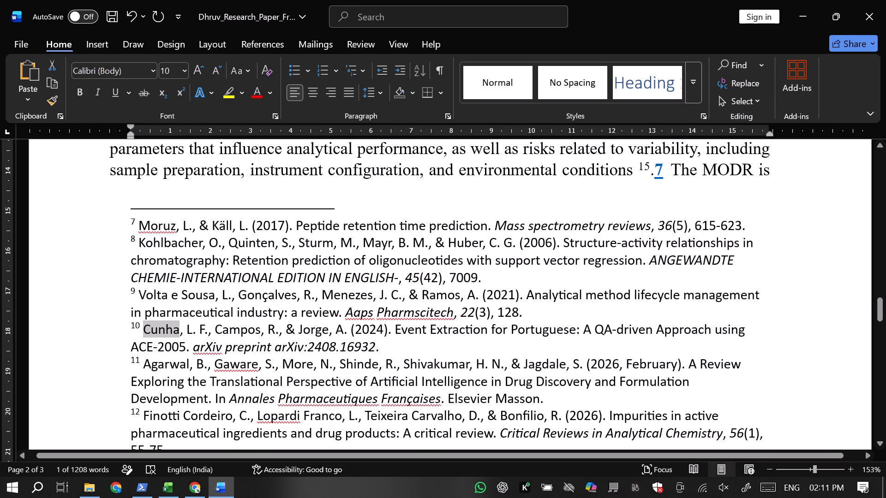
scroll(529, 344, up, 2)
scroll(529, 344, down, 1)
scroll(529, 344, up, 1)
scroll(529, 344, down, 1)
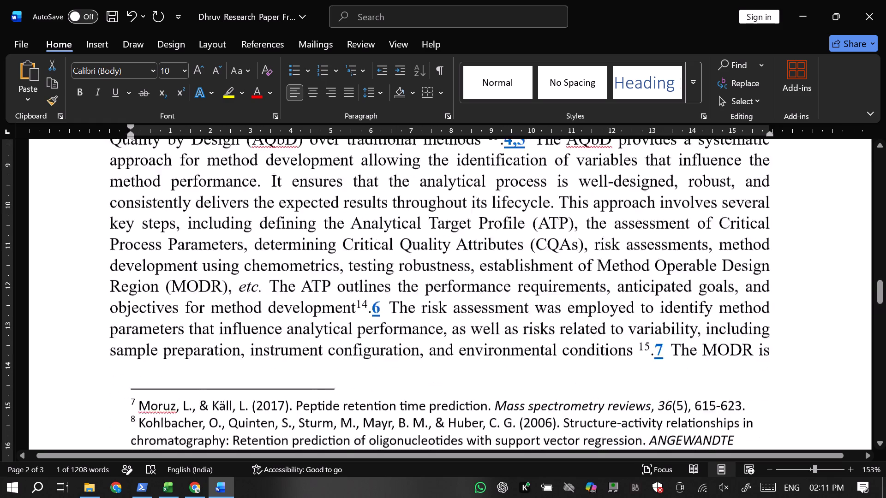
scroll(529, 344, down, 1)
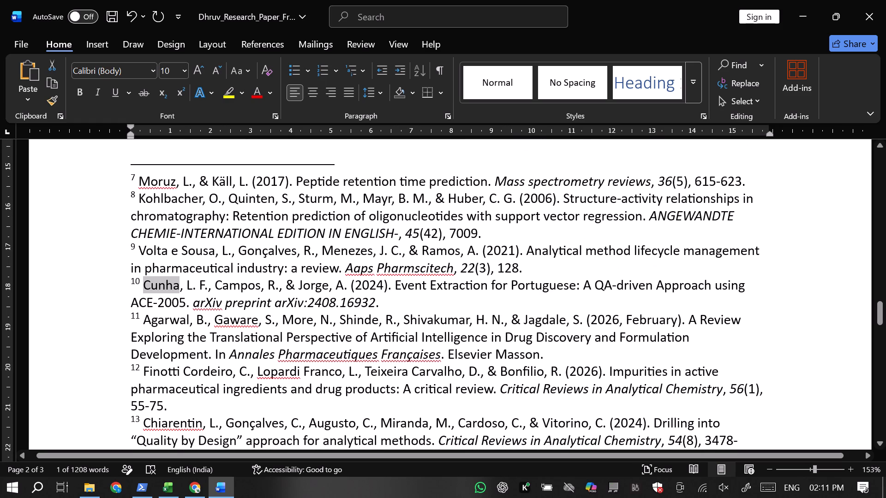
scroll(529, 344, up, 2)
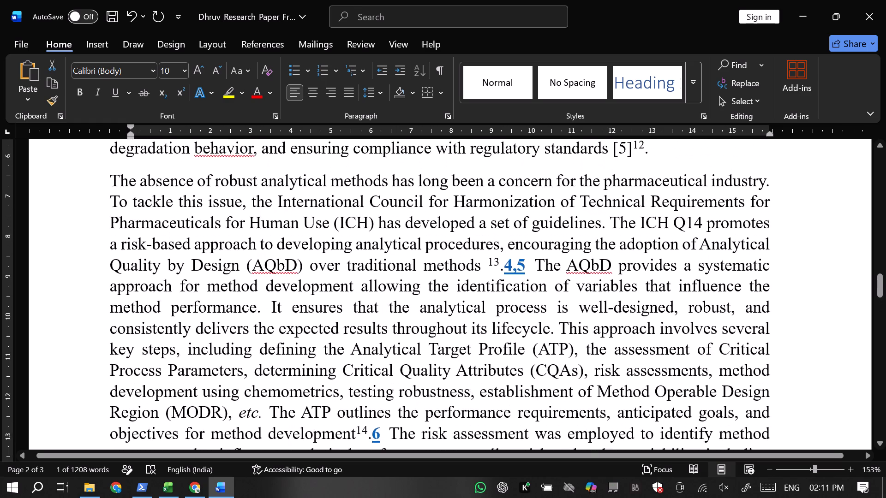
scroll(534, 356, up, 2)
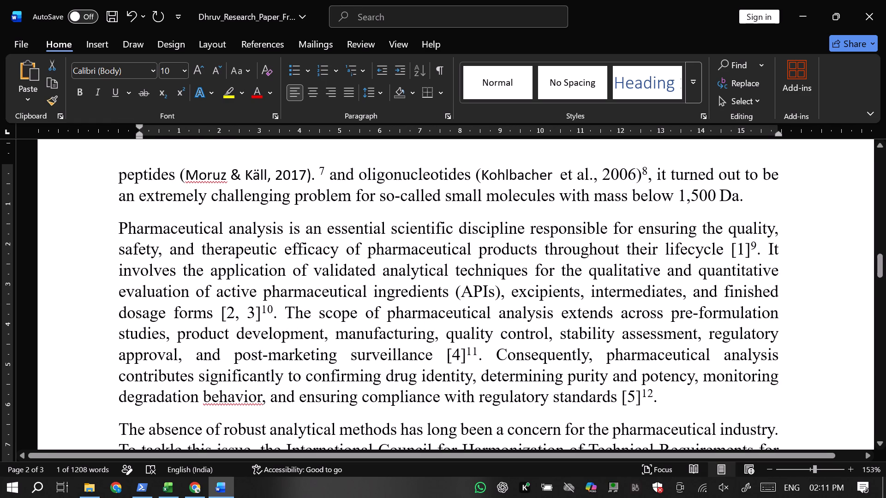
click(261, 314)
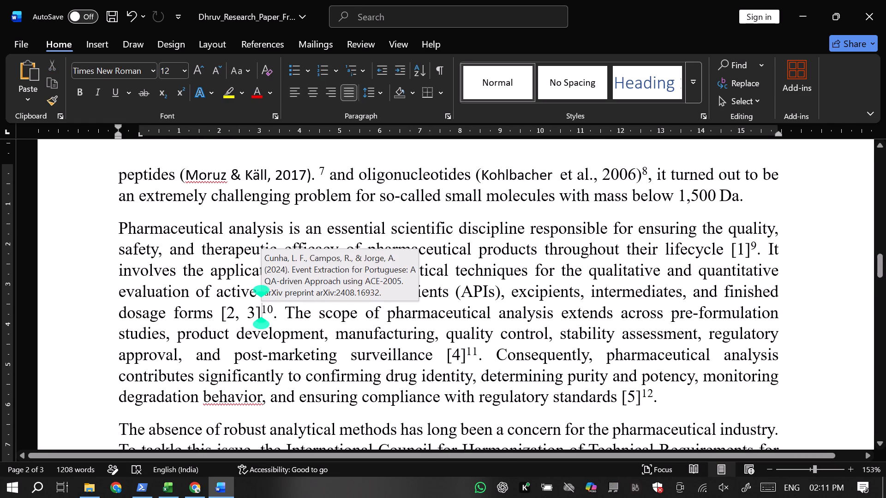
key(ctrl+v)
text(et al., 2024)
key(shift+parenright)
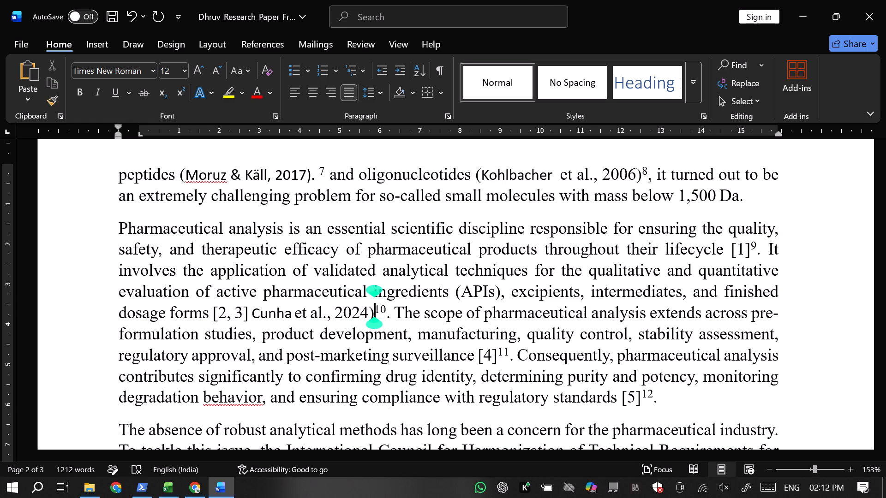
Add the missing opening parenthesis before "Cunha et al., 2024)" at footnote mark 10.
key(Left)
key(Left)
key(Left)
key(Left)
key(Left)
key(Left)
key(Left)
key(Left)
key(Left)
key(Left)
key(Left)
key(Left)
key(Left)
key(Left)
key(Left)
key(Left)
key(Left)
key(Left)
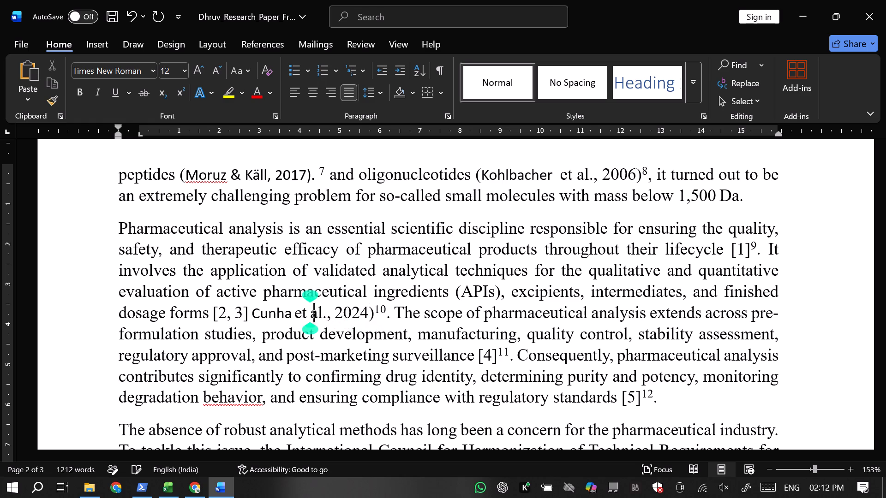
key(Left)
key(shift+parenleft)
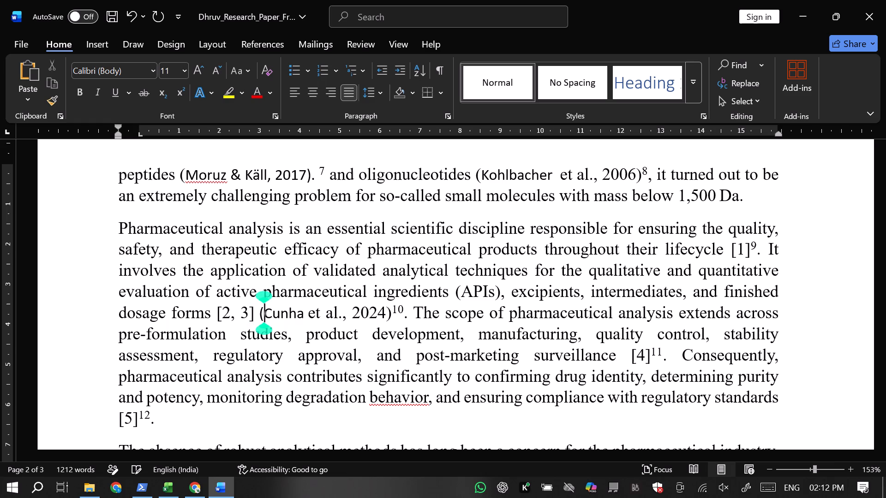
Insert the in-text citation "(Agarwal et al., 2026)" between "[4]" and footnote mark 11.
scroll(391, 362, down, 1)
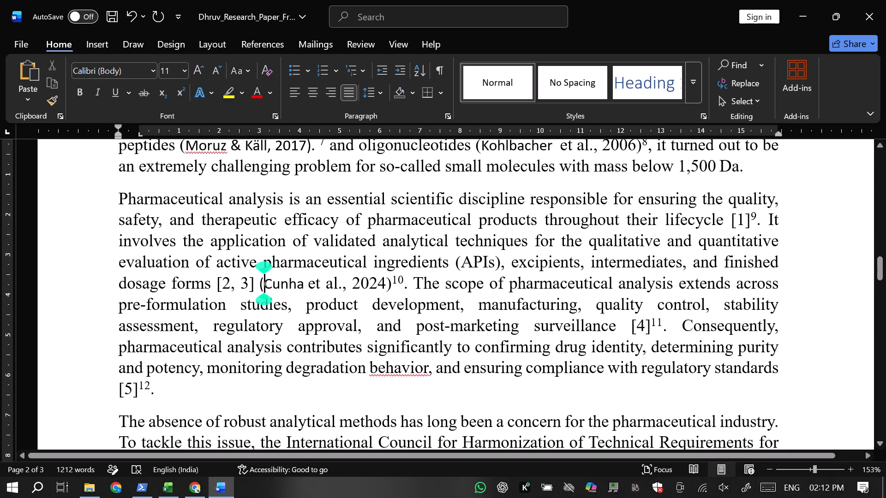
click(651, 324)
text((Agrar)
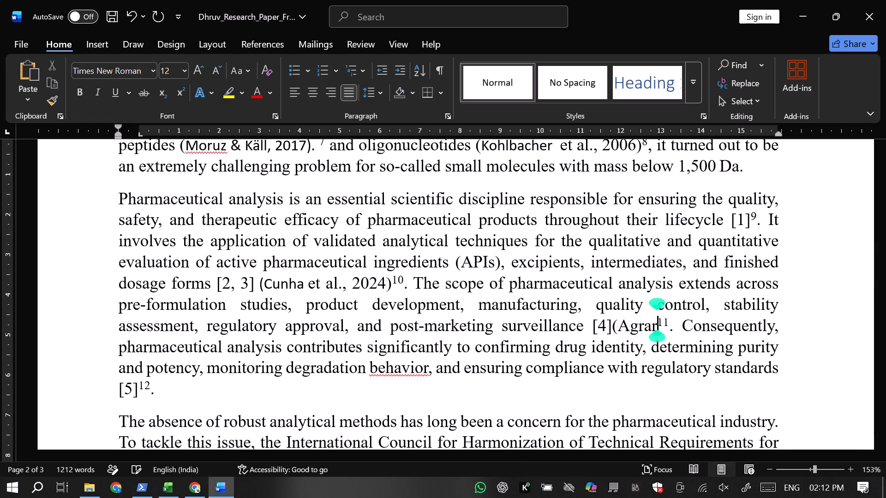
key(BackSpace)
key(BackSpace)
key(BackSpace)
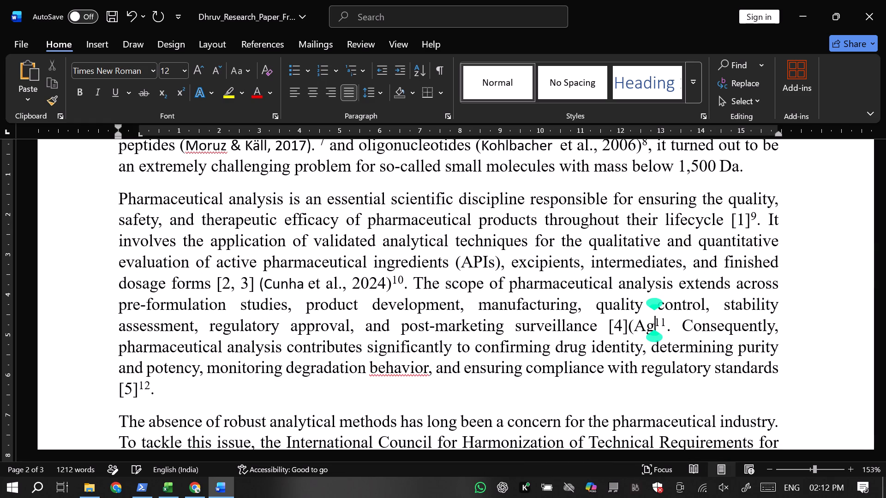
text(arwal et al., 2025)
key(BackSpace)
text(6))
Copy the full reference of footnote 12, search Google Scholar in Chrome for it, and open the result's citation formats.
scroll(669, 391, down, 1)
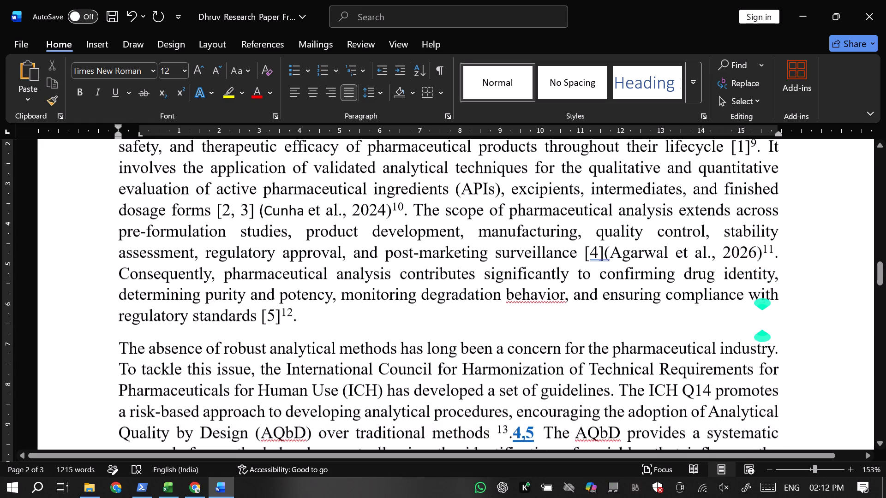
scroll(669, 391, down, 3)
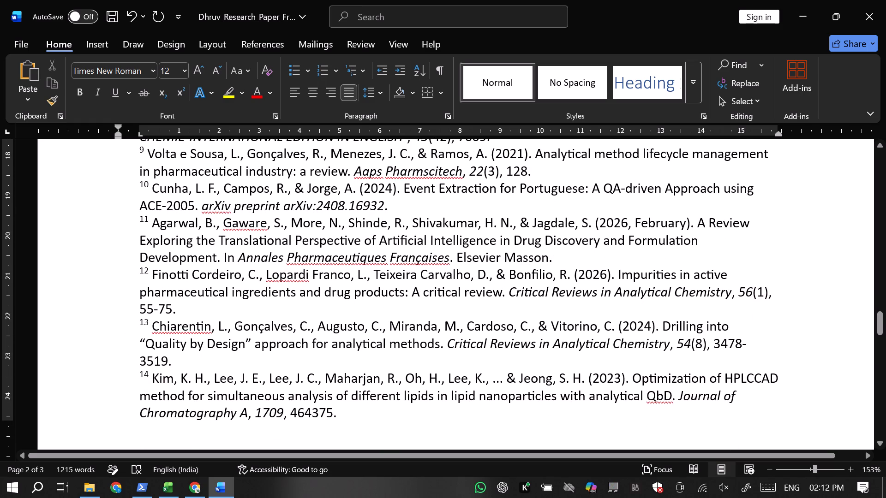
drag(179, 313, 153, 278)
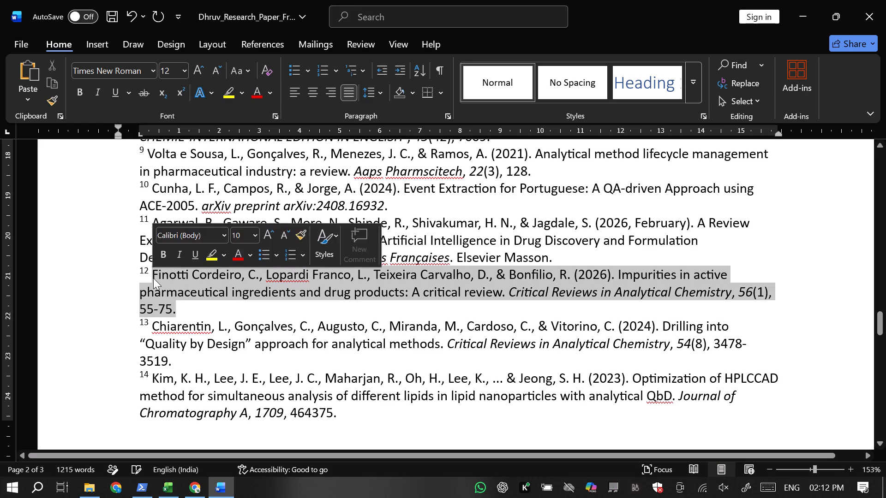
key(ctrl+c)
click(200, 497)
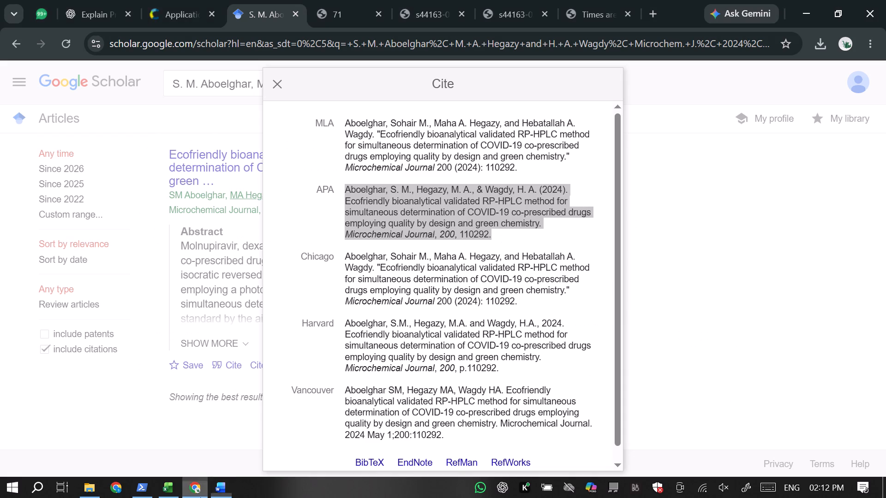
click(282, 83)
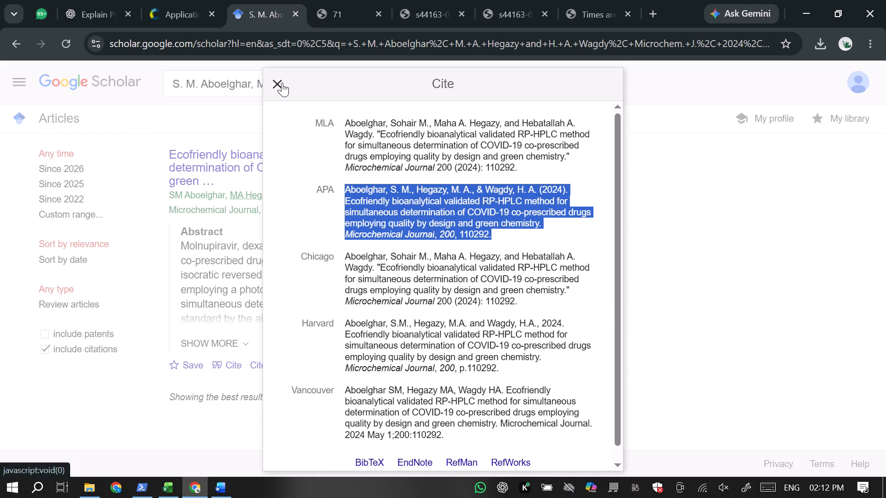
click(276, 85)
key(ctrl+a)
key(BackSpace)
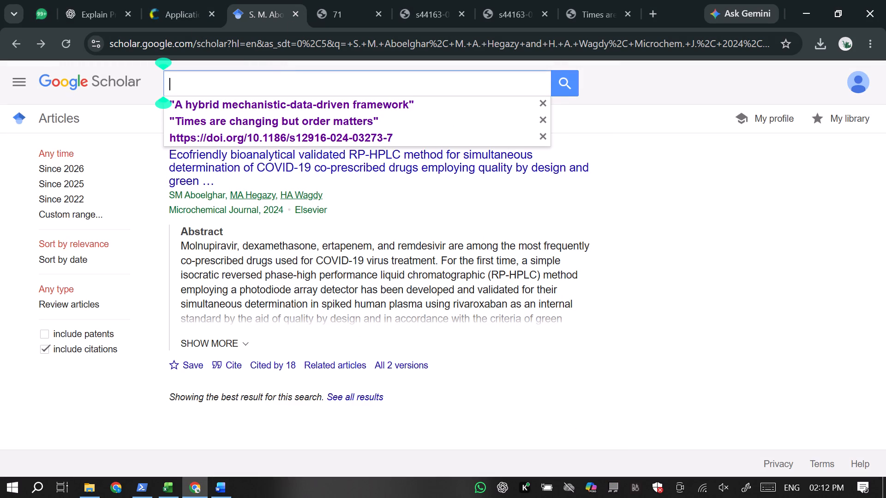
key(ctrl+v)
key(Return)
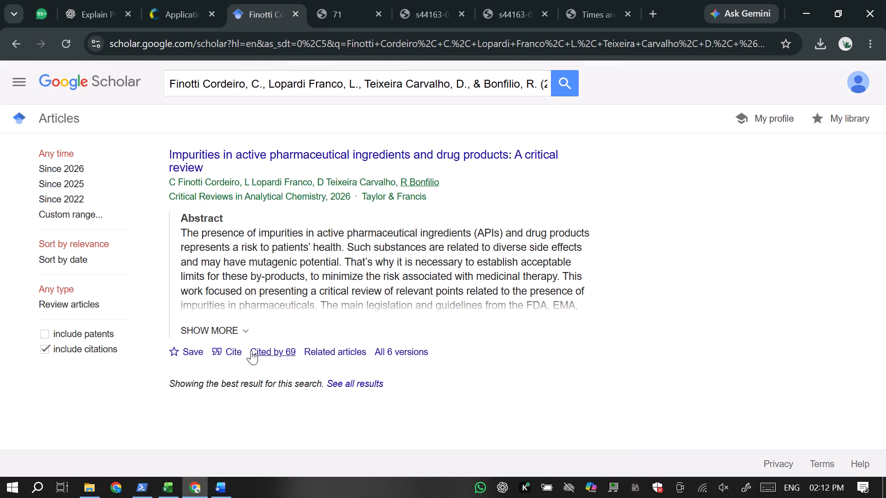
click(236, 350)
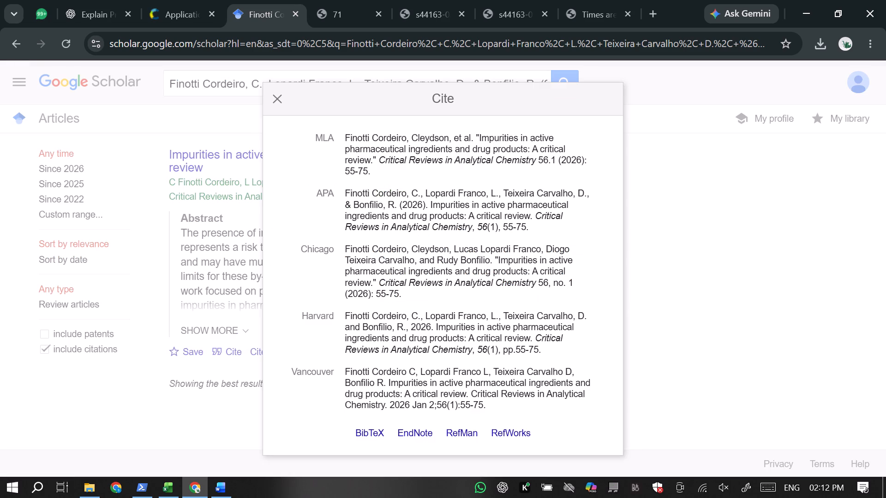
Switch back to Word and copy the first author's surname, "Chiarentin", from footnote 13.
click(223, 488)
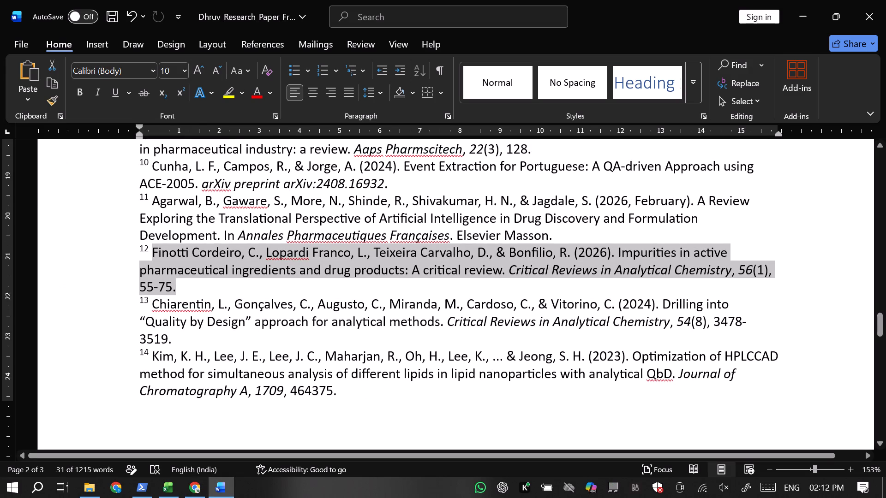
scroll(228, 326, down, 1)
drag(209, 291, 153, 295)
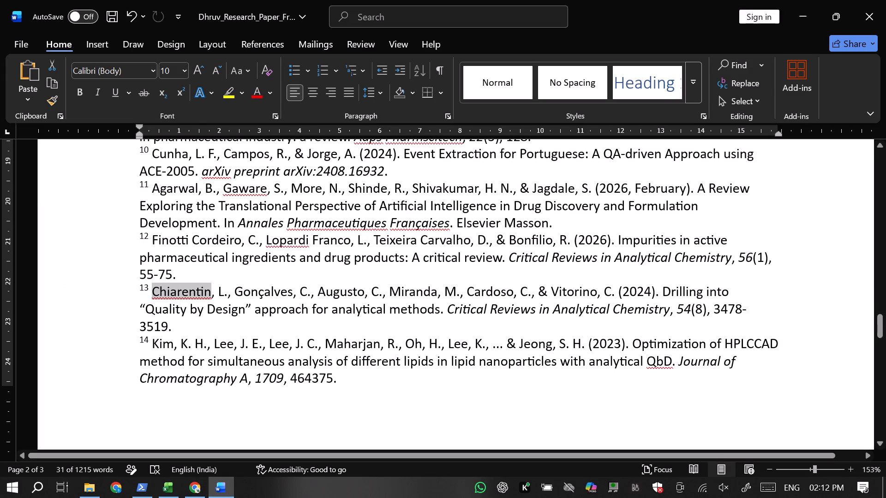
key(ctrl+c)
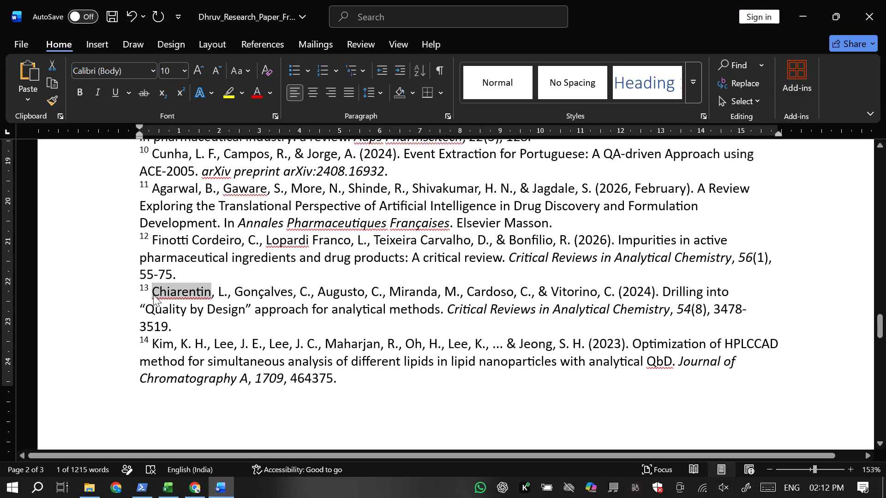
Paste the copied surname between "traditional methods" and footnote mark 13, and extend it to "Chiarentin et al., 2024)".
scroll(389, 342, down, 1)
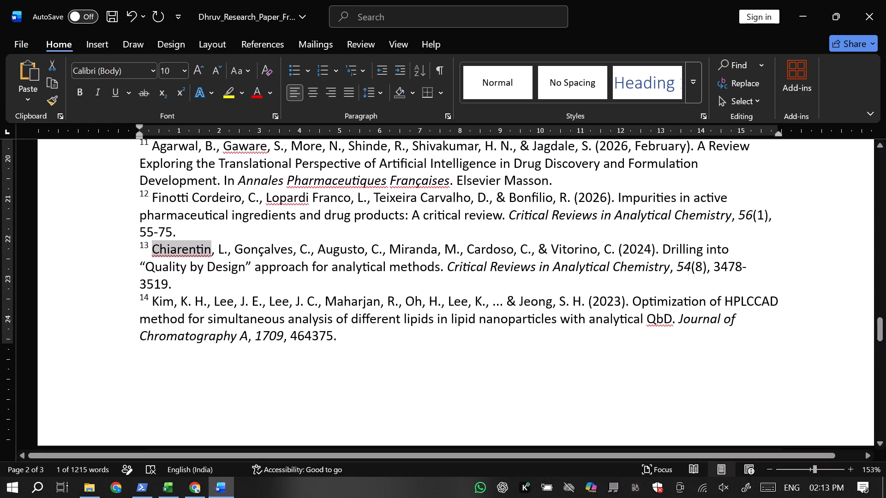
scroll(389, 342, down, 1)
scroll(389, 342, up, 1)
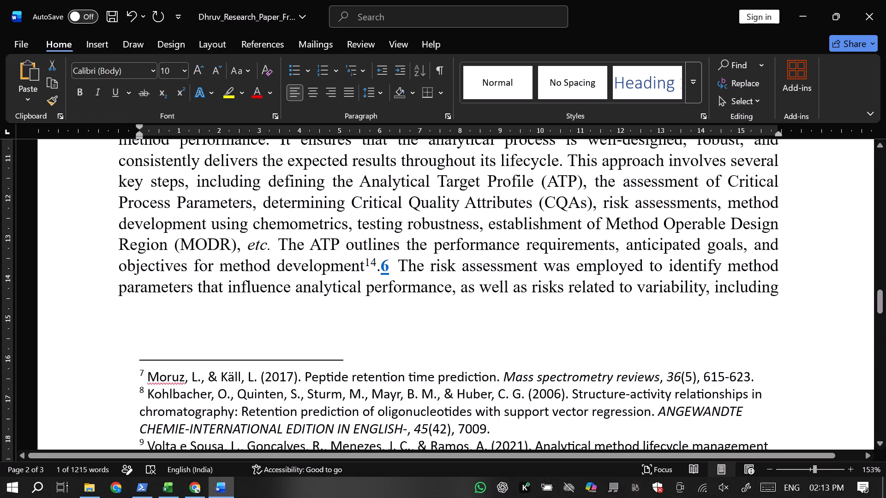
scroll(389, 342, up, 1)
scroll(389, 342, down, 1)
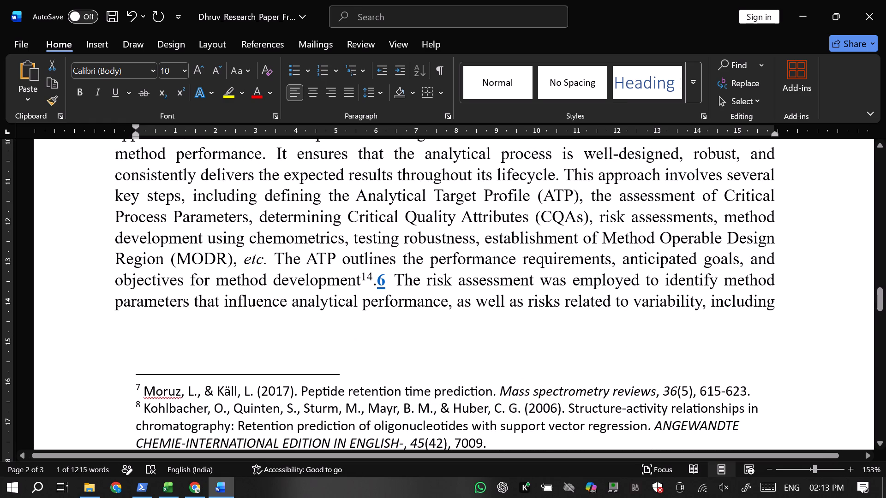
scroll(387, 268, up, 1)
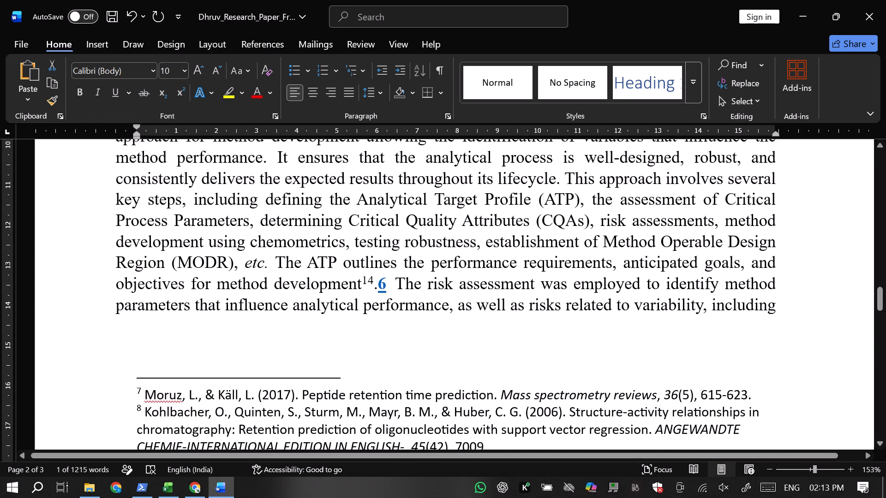
scroll(387, 268, up, 2)
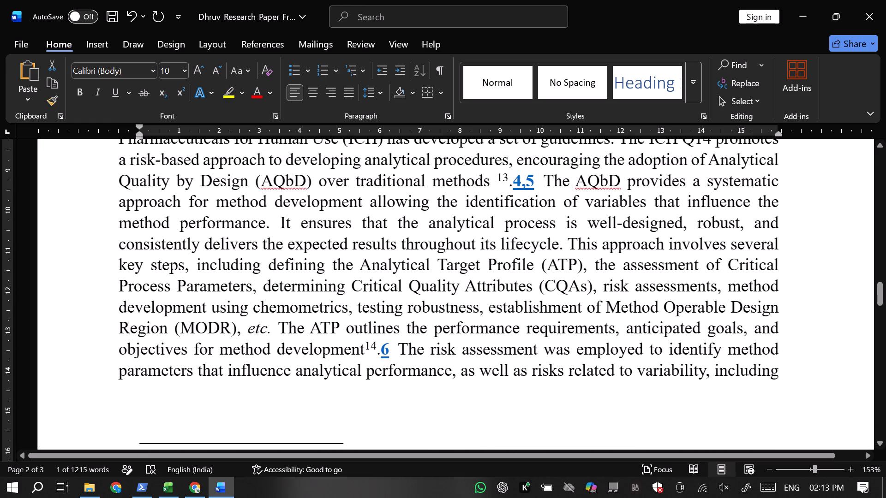
click(497, 184)
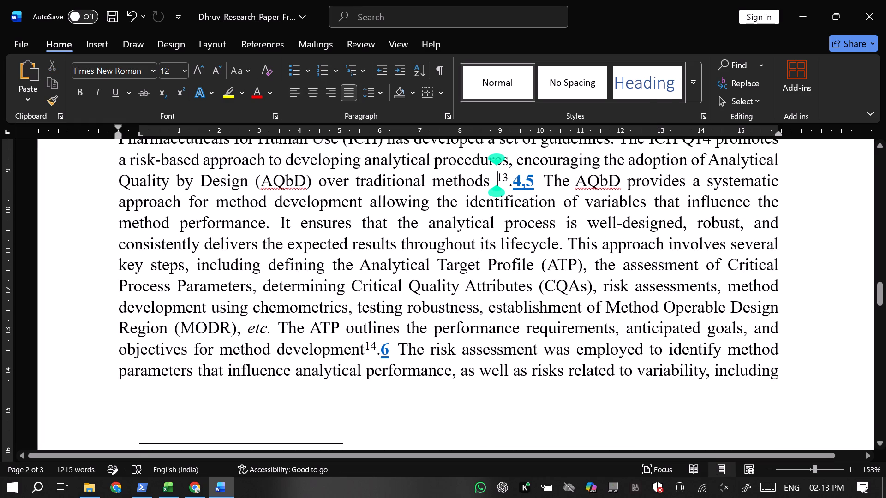
key(ctrl+v)
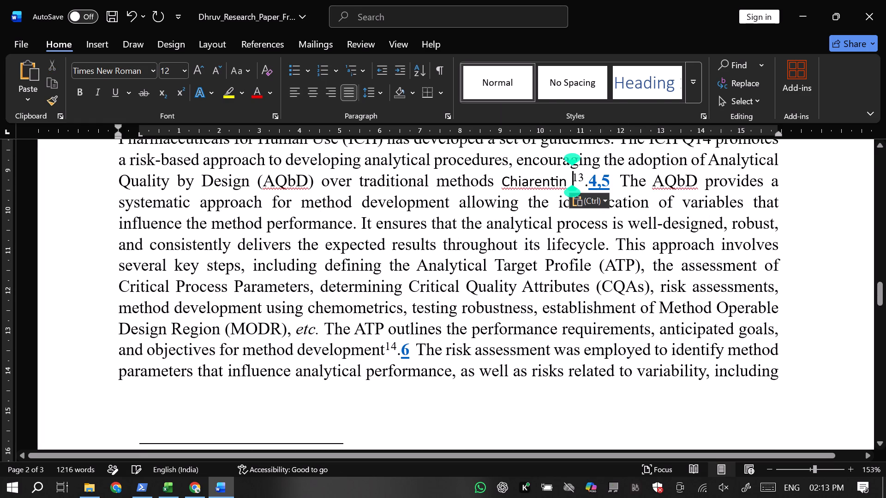
text(et a)
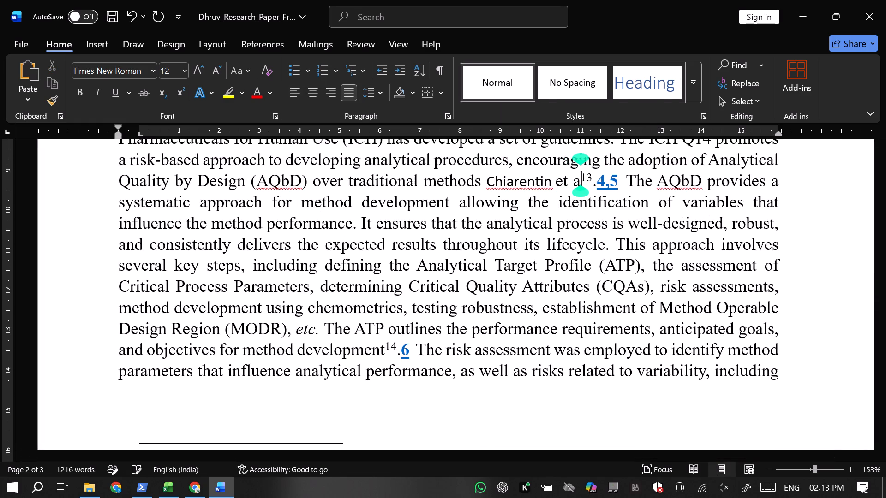
text(l., 202)
key(4)
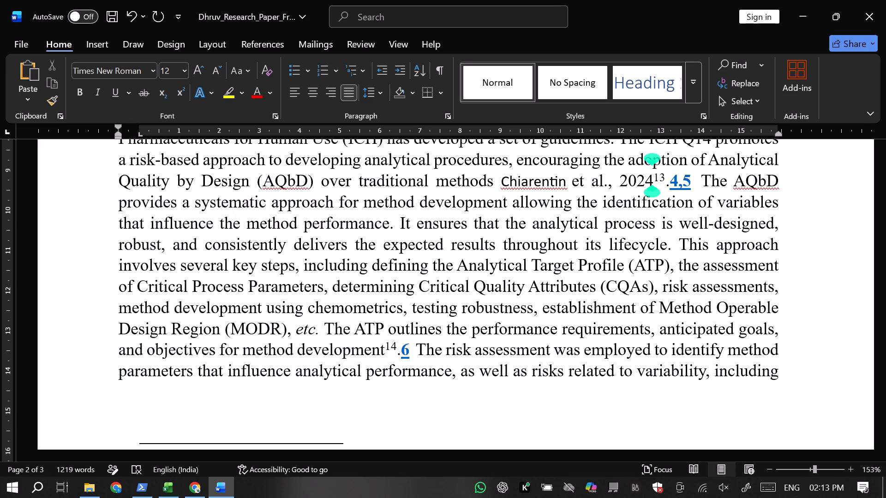
key(shift+parenright)
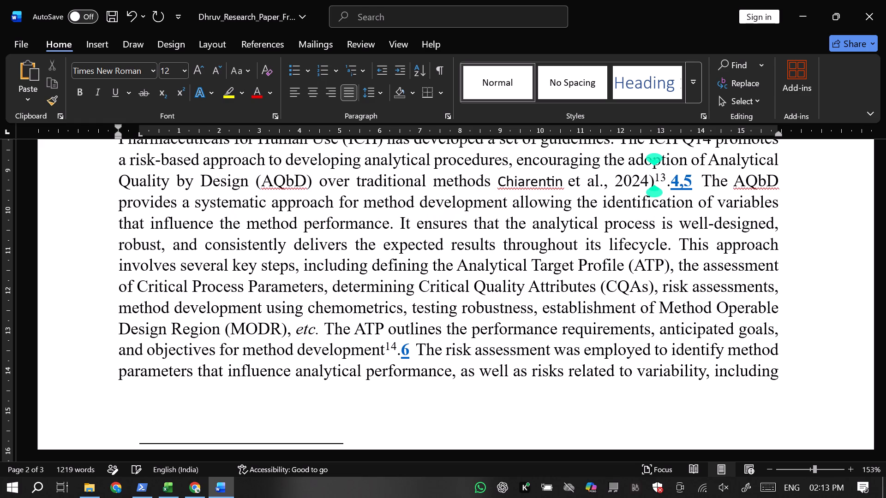
Add the missing opening parenthesis before "Chiarentin et al., 2024)" at footnote mark 13.
key(Left)
key(Left)
key(Left)
key(Left)
key(Left)
key(Left)
key(Left)
key(Left)
key(Left)
key(Left)
key(Left)
key(Left)
key(Left)
key(Left)
key(Left)
key(Left)
key(Left)
key(Left)
key(Left)
key(Left)
key(Left)
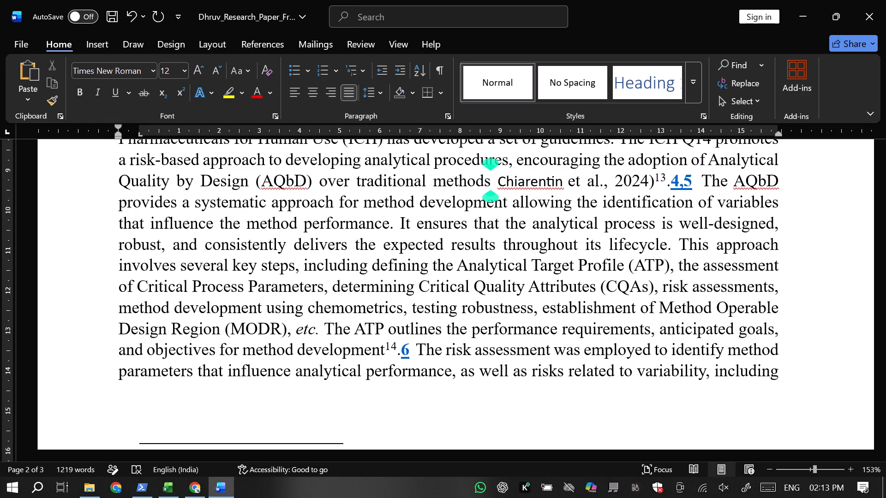
key(Right)
key(shift+parenleft)
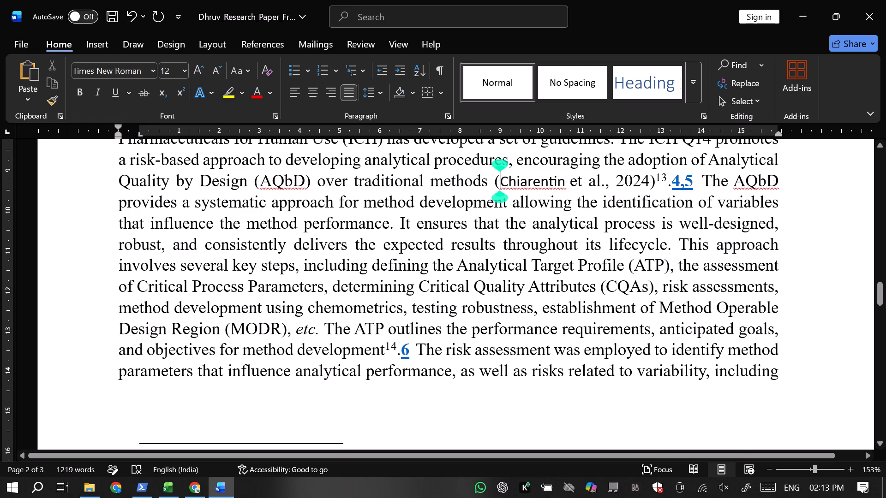
Check the authors and year in footnote 14 and return to its mark after "method development" in the body text.
scroll(505, 252, down, 1)
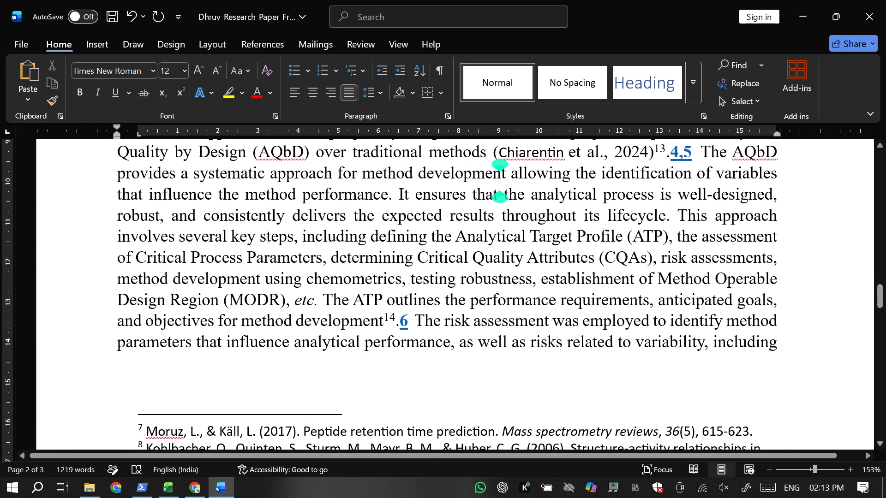
scroll(505, 252, down, 3)
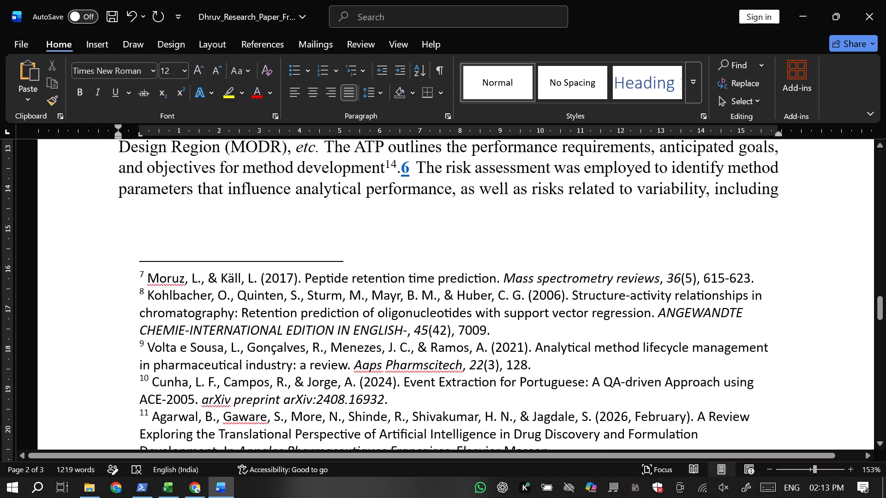
scroll(505, 252, down, 1)
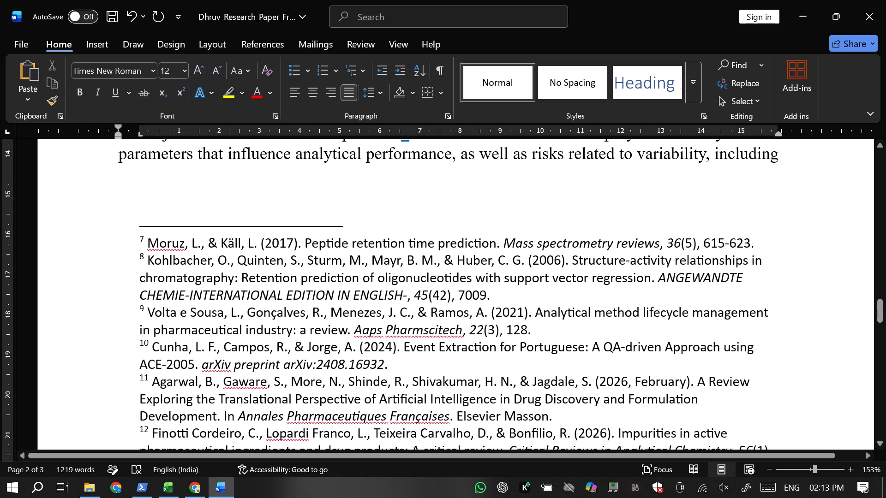
scroll(505, 252, down, 3)
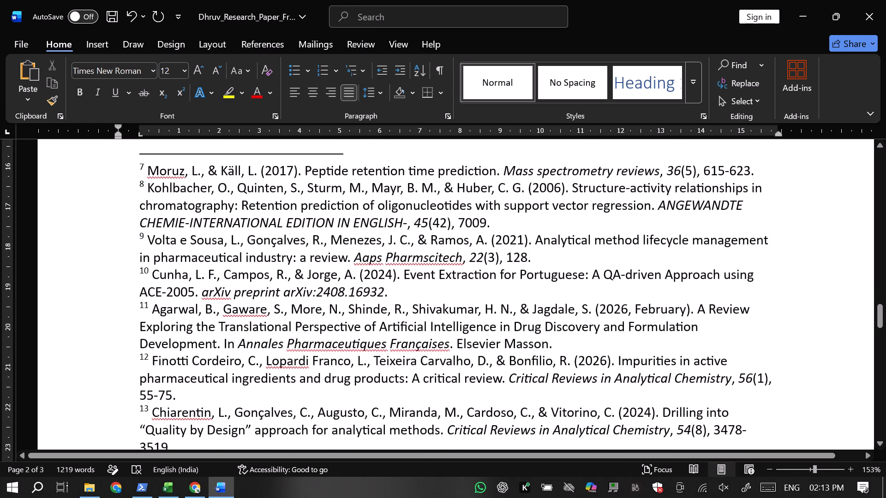
scroll(505, 252, down, 1)
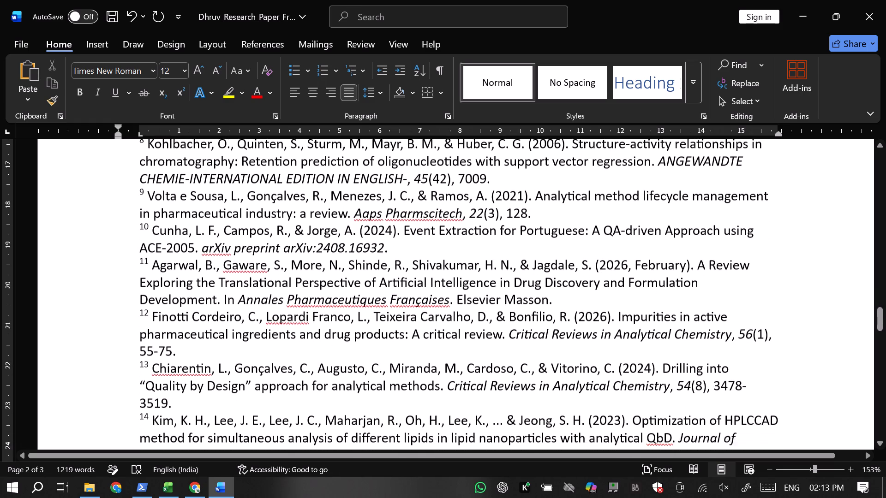
scroll(505, 252, down, 1)
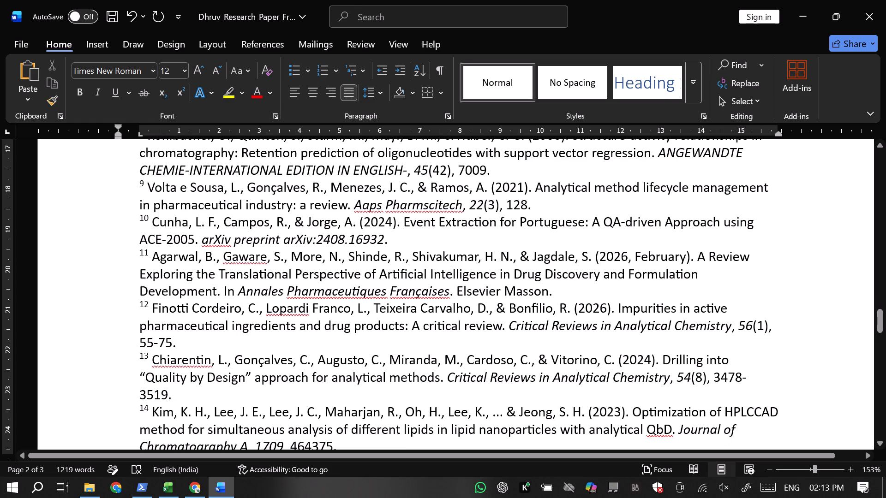
scroll(505, 252, up, 1)
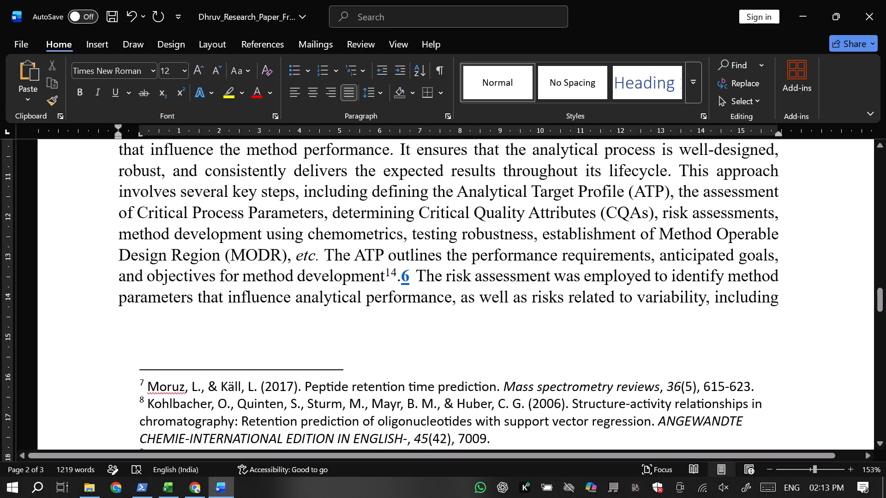
Insert the in-text citation "(kim et al., 2023)" between "method development" and footnote mark 14, preceded by a space.
click(383, 277)
click(383, 277)
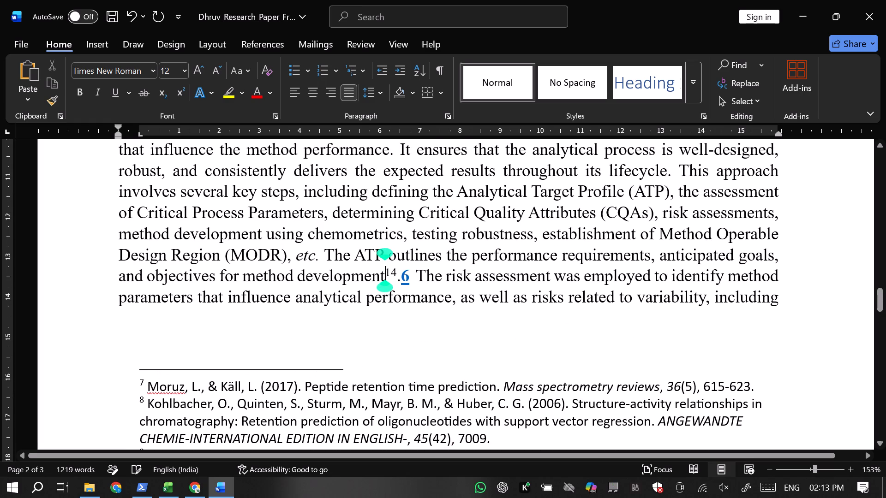
key(shift+parenleft)
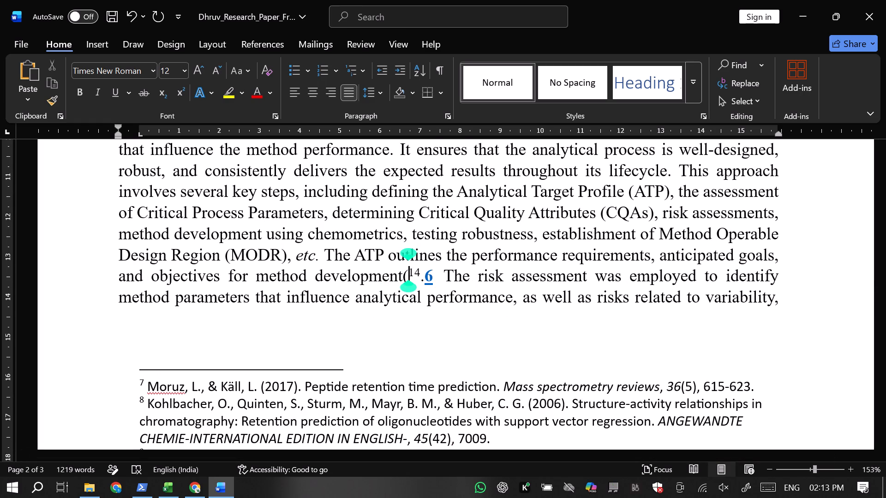
key(Left)
key(space)
key(Right)
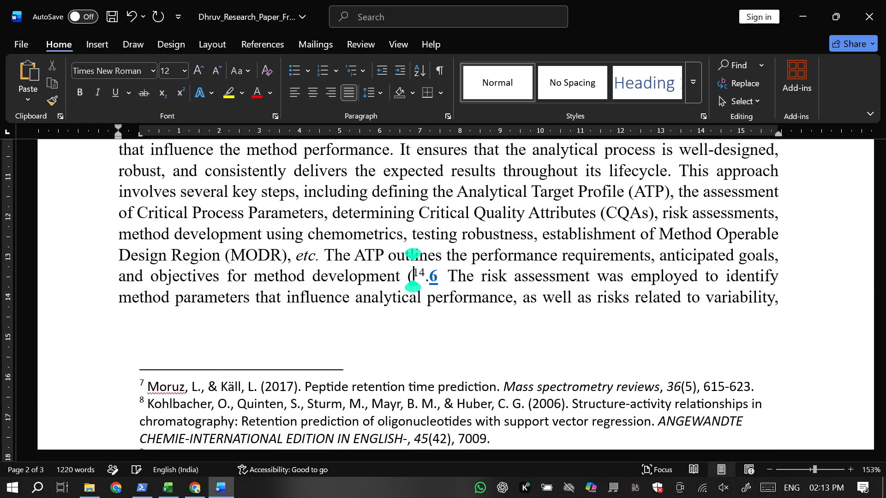
text(kim)
key(space)
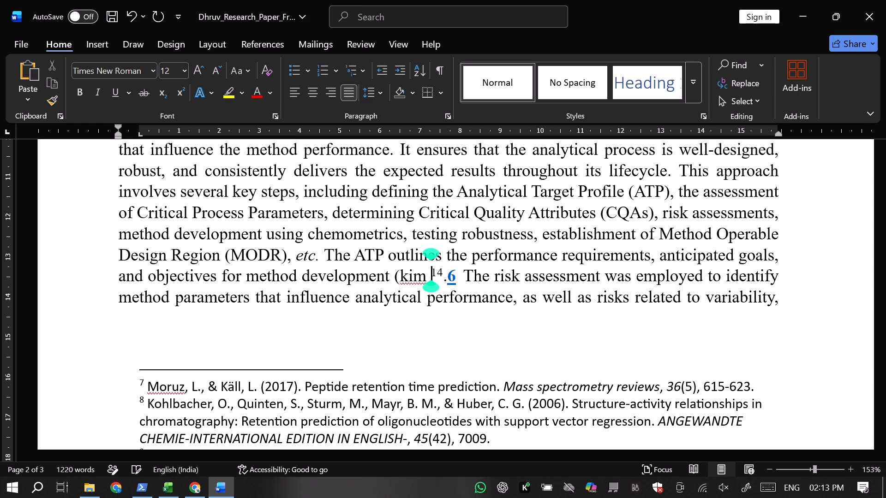
text(et al)
key(BackSpace)
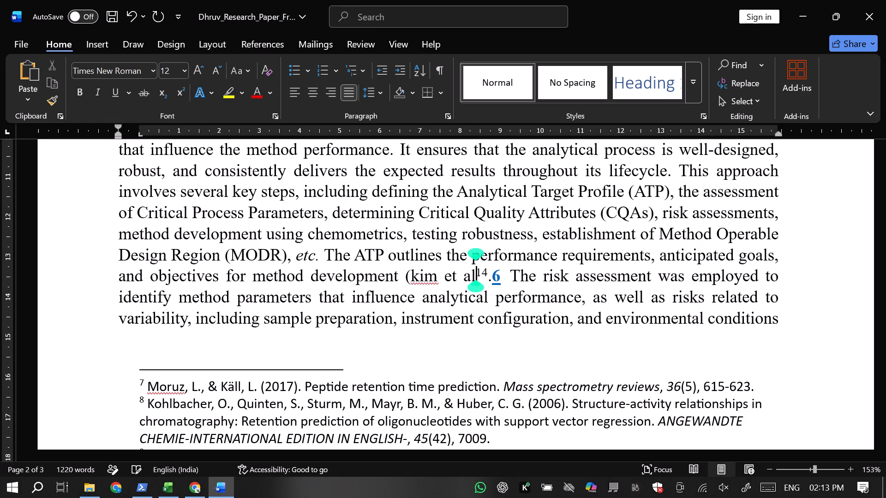
text(l., 20230)
key(BackSpace)
key(shift+parenright)
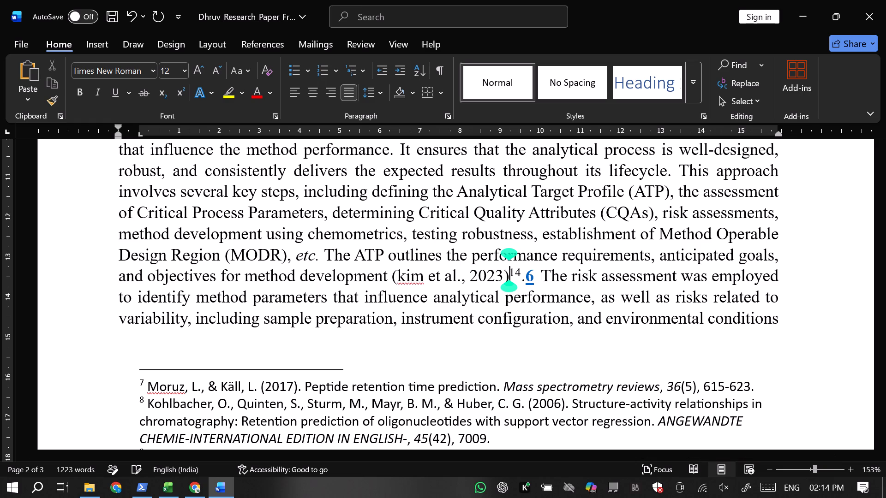
Check the author in footnote 14 and capitalise the surname in its in-text citation as "Kim".
scroll(455, 303, right, 1)
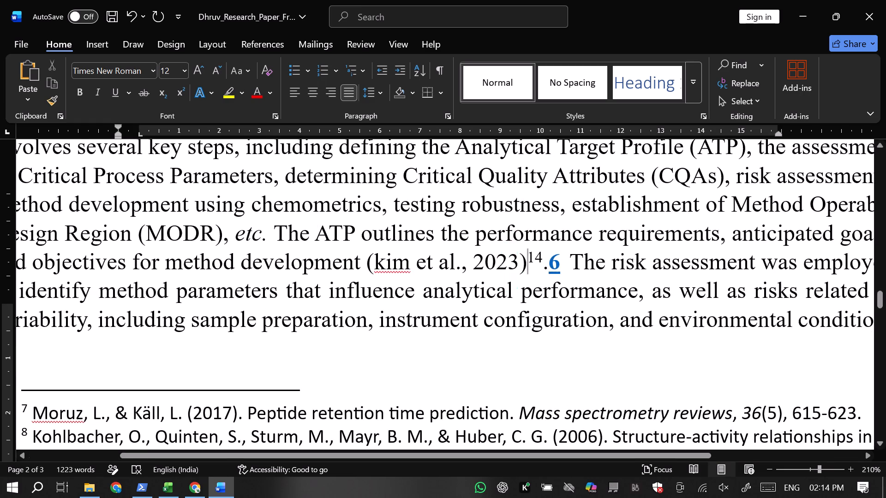
scroll(455, 303, down, 6)
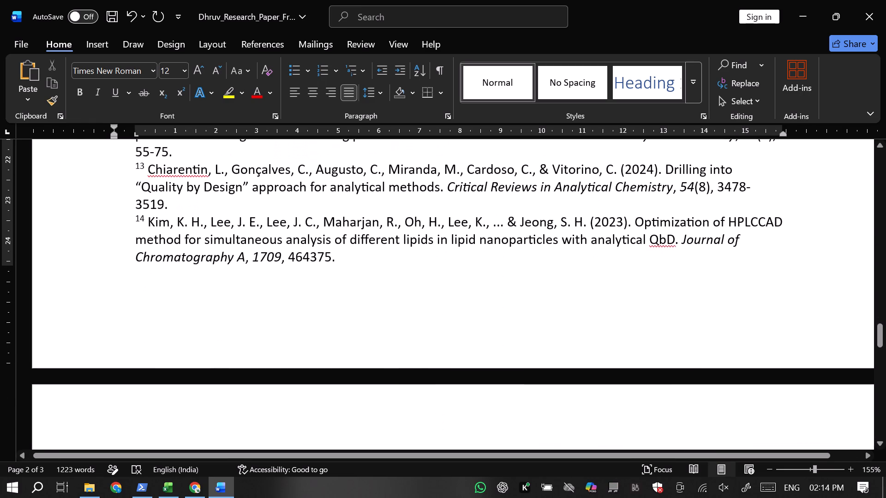
scroll(455, 303, up, 3)
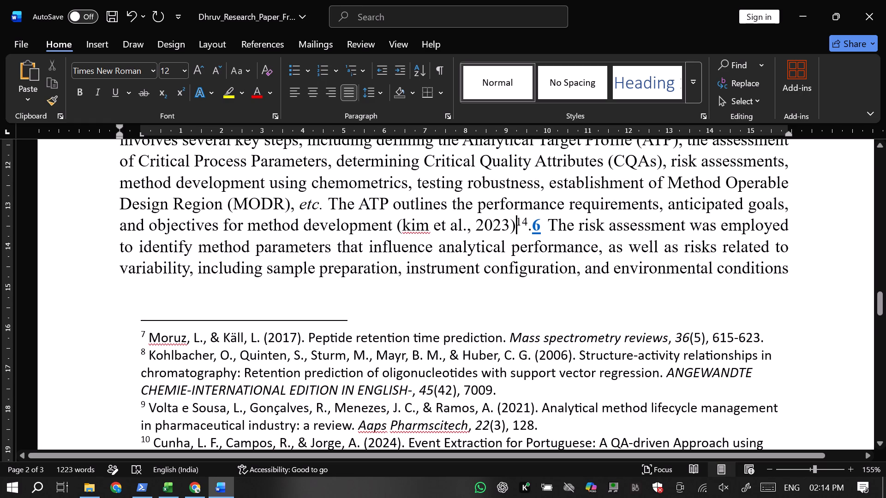
click(414, 231)
key(Left)
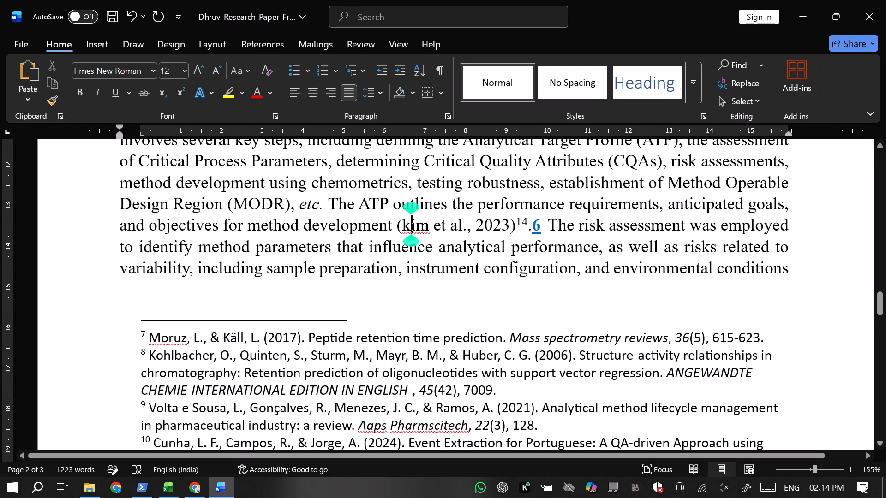
key(BackSpace)
key(shift+k)
Copy the first author's surname, "Volta e Sousa", from footnote 9.
scroll(414, 231, up, 1)
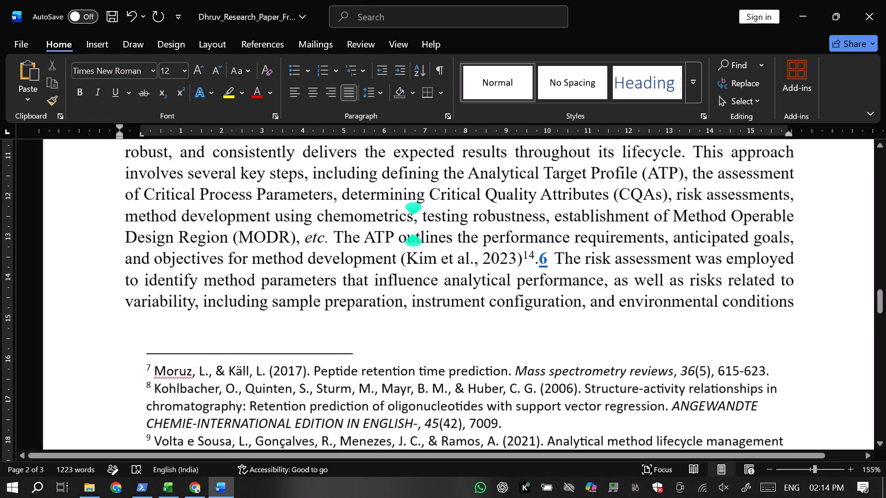
scroll(414, 231, up, 1)
scroll(416, 306, up, 1)
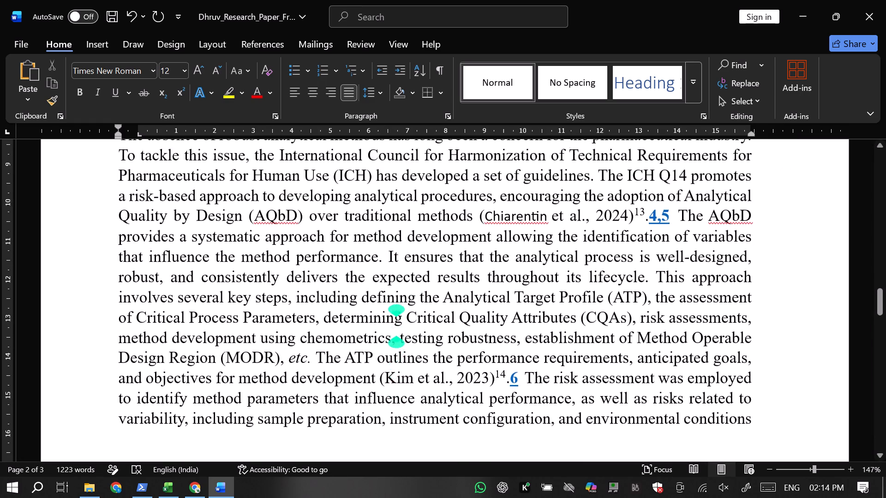
scroll(416, 306, down, 3)
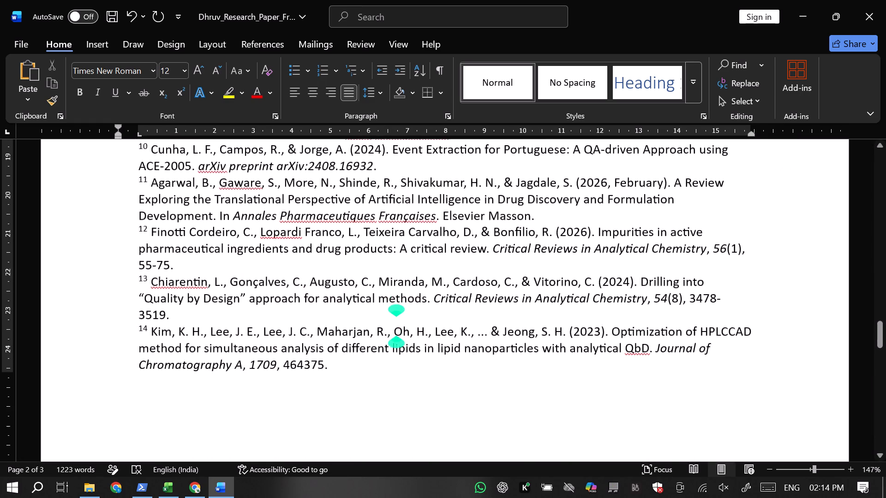
scroll(416, 306, down, 1)
scroll(416, 306, up, 2)
scroll(416, 306, right, 1)
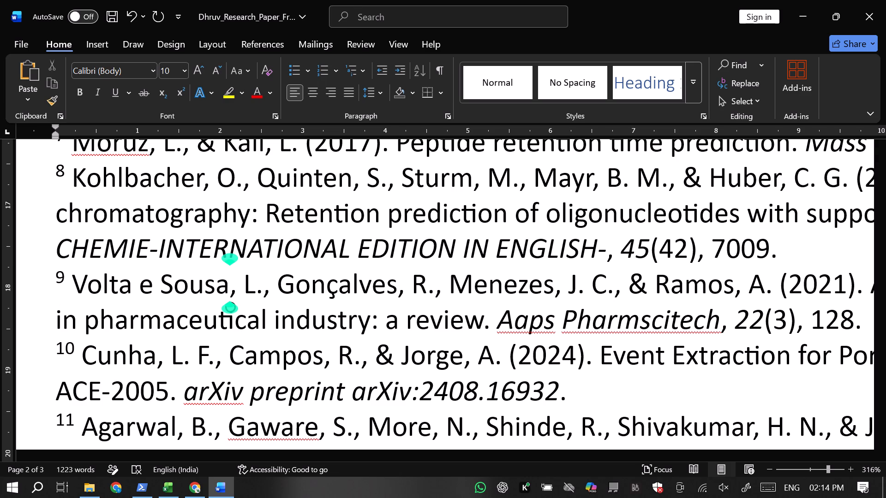
drag(227, 287, 213, 288)
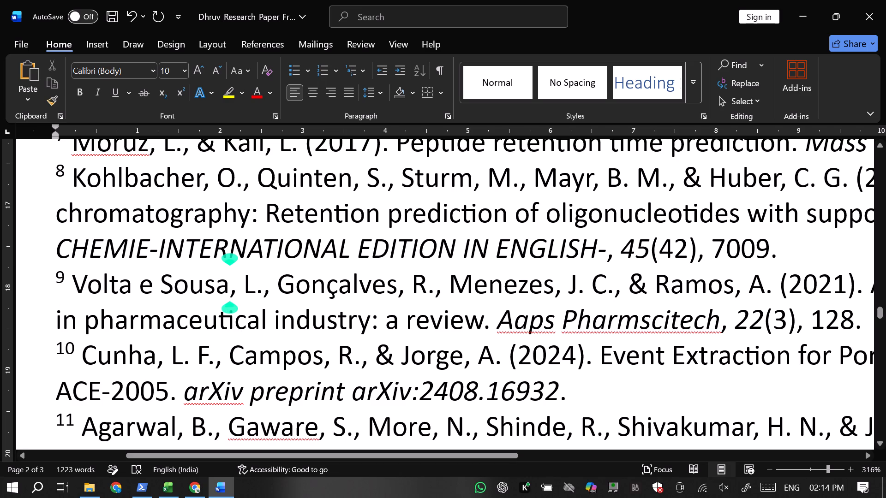
drag(213, 288, 96, 283)
key(ctrl+c)
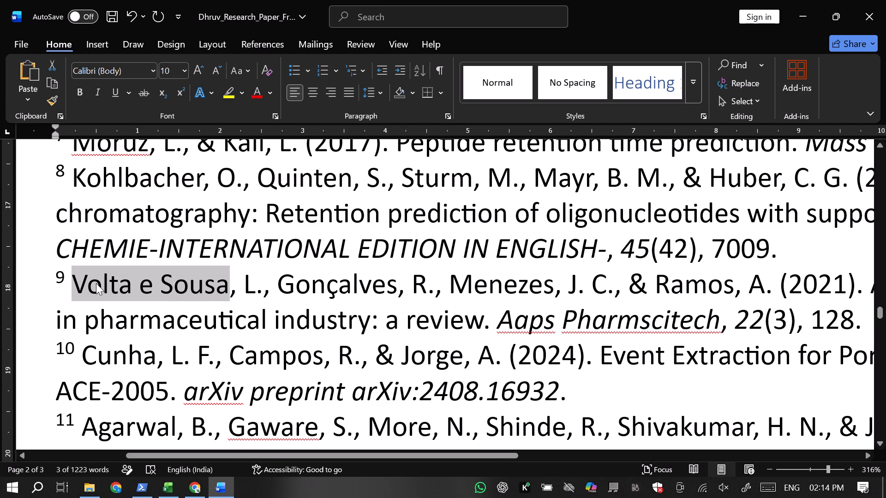
Paste the copied surname between "[1]" and footnote mark 9, after a space, and extend it to "Volta e Sousa et al., 2021)".
ctrl+scroll(214, 316, down, 2)
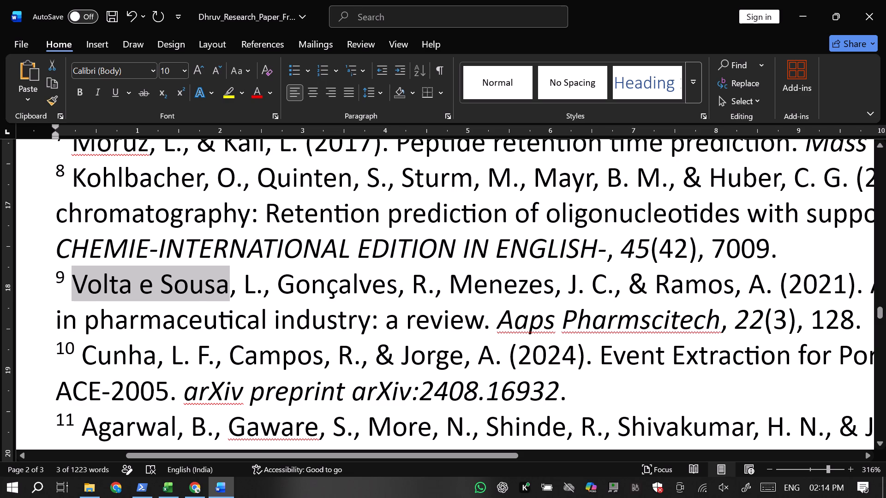
scroll(448, 307, up, 4)
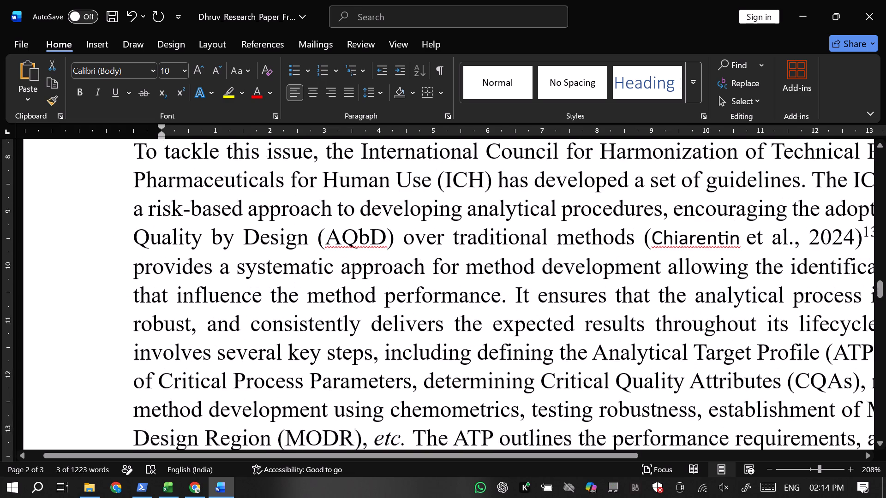
scroll(448, 307, up, 1)
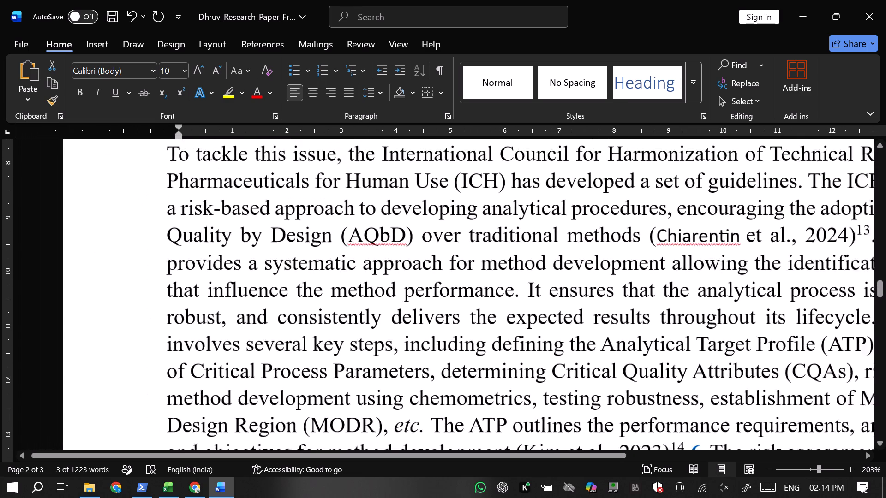
scroll(448, 307, left, 1)
scroll(448, 307, up, 1)
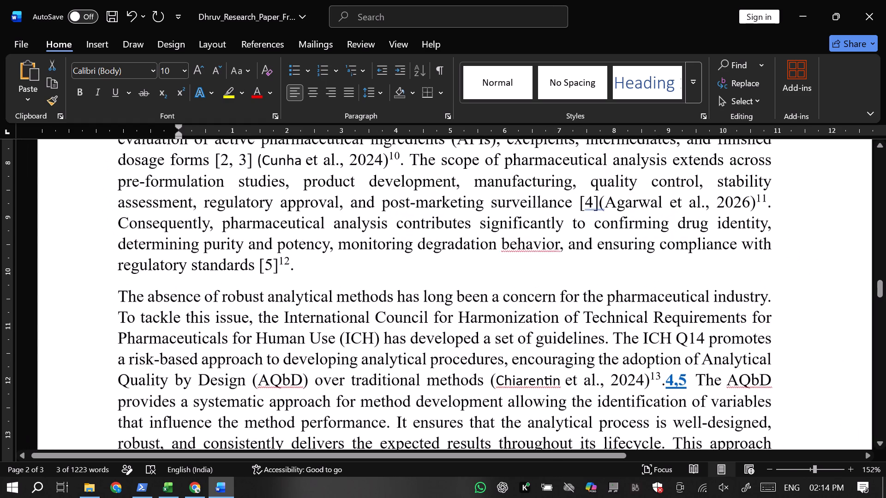
scroll(448, 307, up, 1)
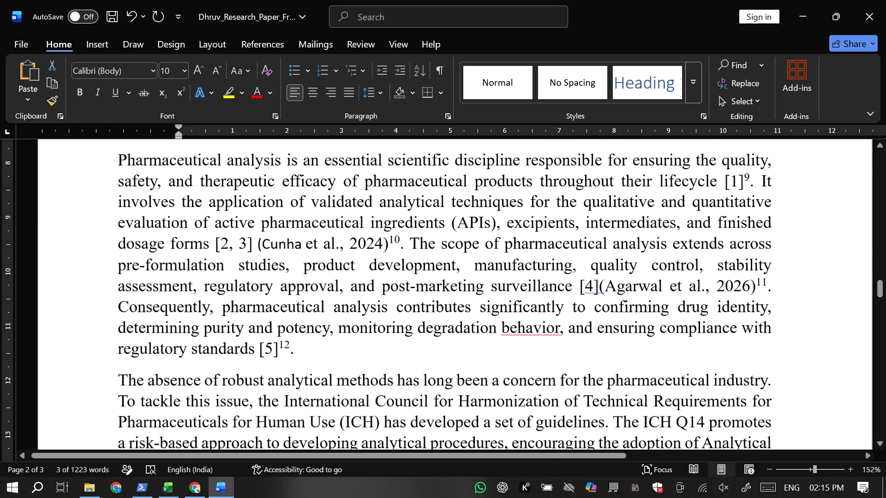
scroll(448, 307, up, 1)
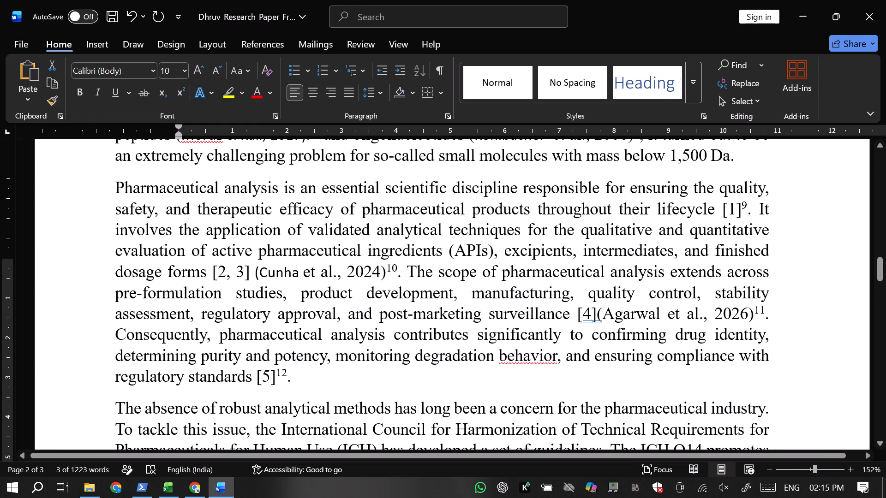
click(739, 208)
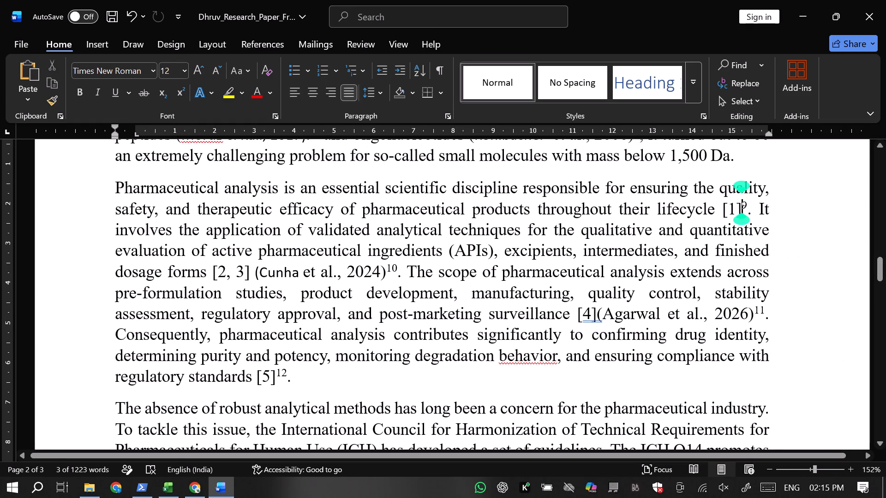
key(space)
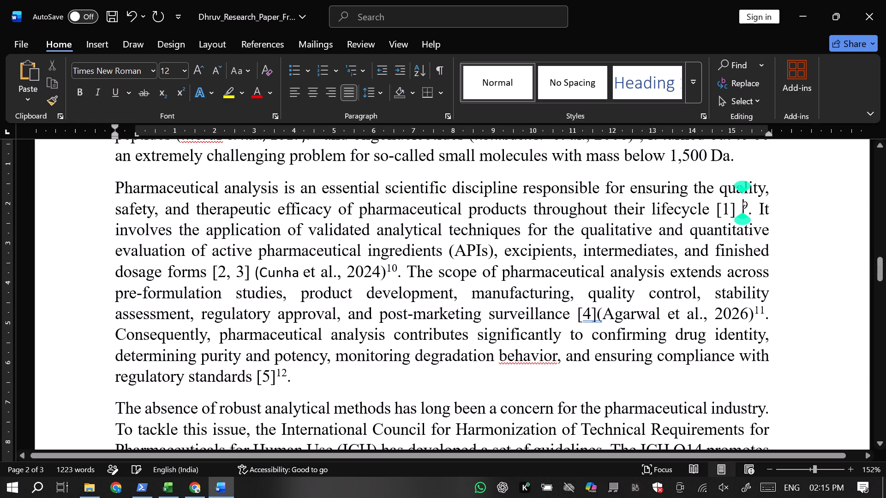
key(ctrl+v)
text(et a)
text(l., 2021)
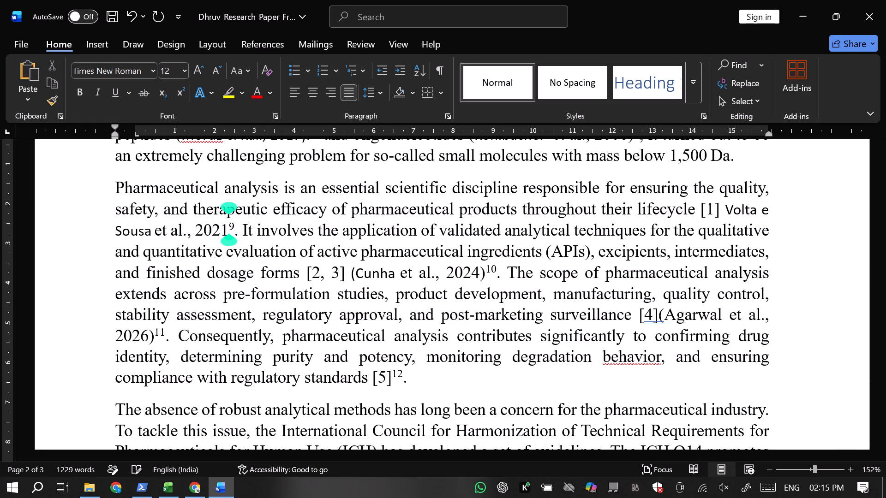
key(shift+parenright)
Add the missing opening parenthesis before "Volta e Sousa et al., 2021)" at footnote mark 9.
key(Left)
key(Left)
key(Left)
key(Left)
key(Left)
key(Left)
key(Left)
key(Left)
key(Left)
key(Left)
key(Left)
key(Left)
key(Left)
key(Left)
key(Left)
key(Left)
key(Left)
key(Left)
key(Left)
key(Left)
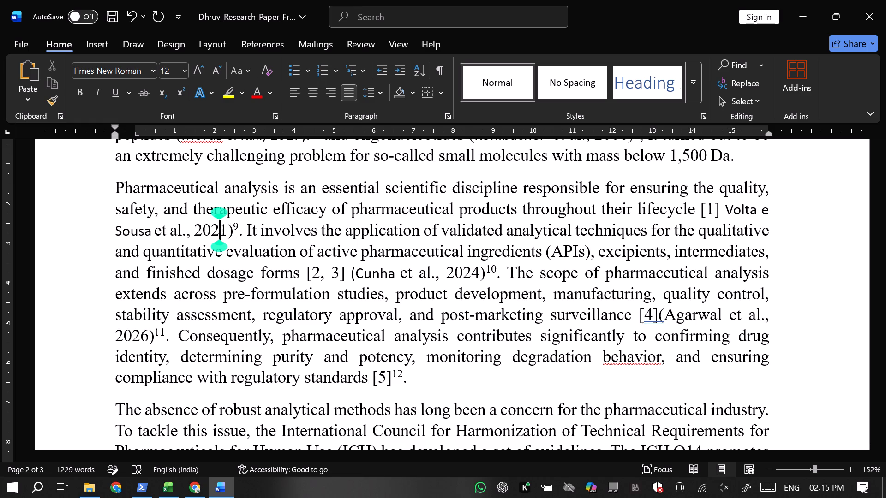
key(Left)
key(Left)
key(Left)
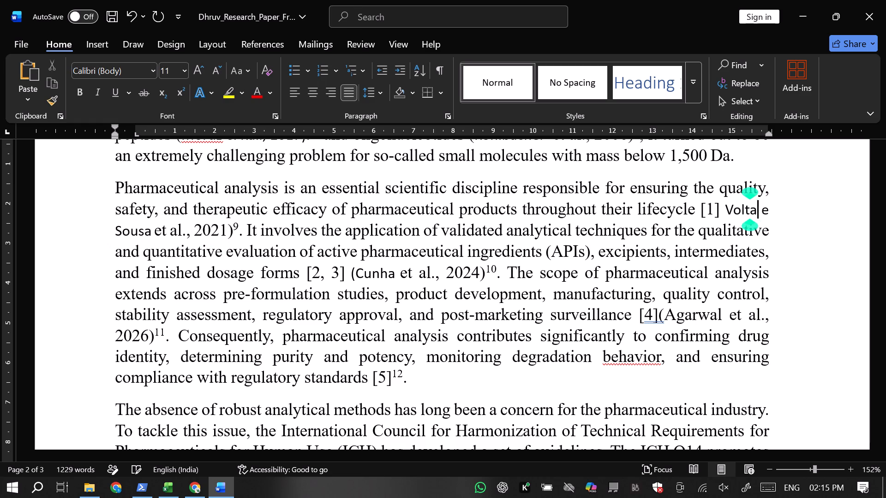
key(Left)
key(Left)
key(Left)
key(Left)
key(shift+parenleft)
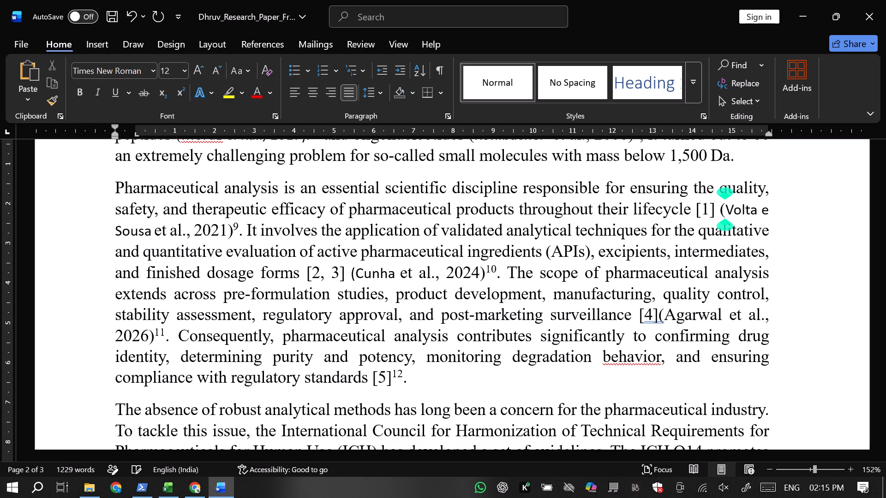
Copy the first author's surname, "Finotti Cordeiro", from footnote 12.
scroll(623, 263, down, 1)
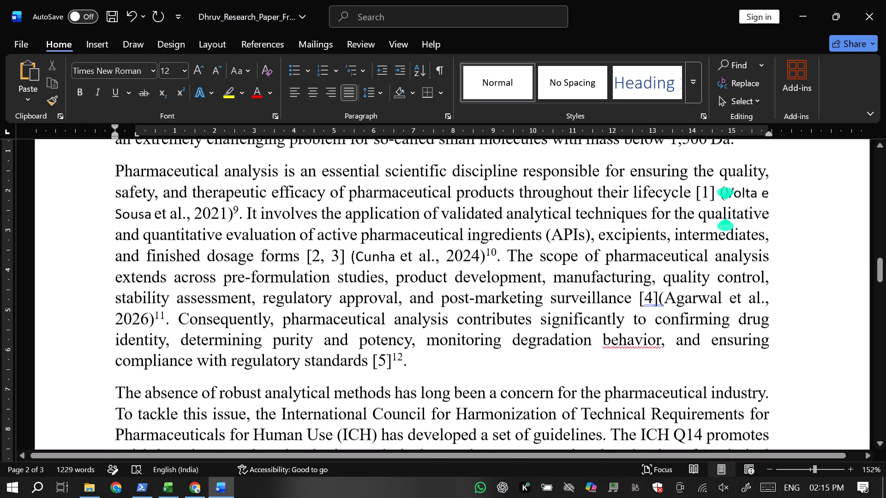
scroll(623, 263, down, 2)
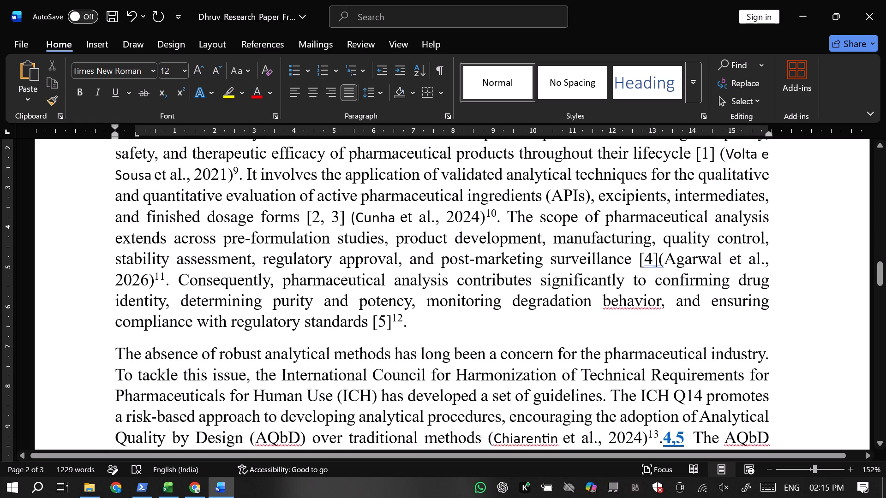
scroll(623, 263, up, 1)
scroll(623, 263, down, 2)
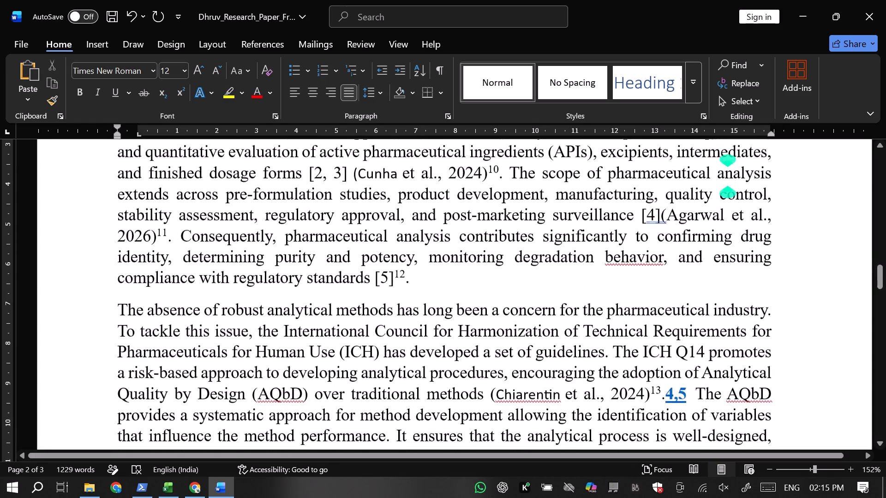
scroll(623, 263, down, 3)
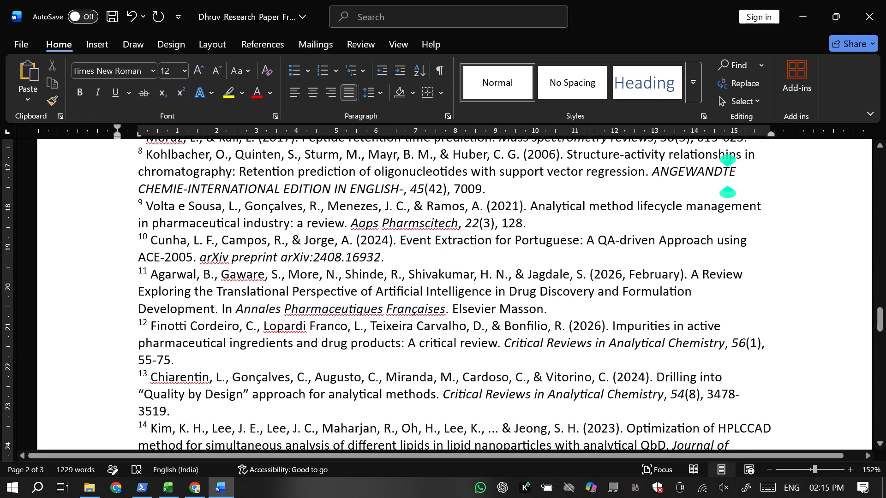
scroll(623, 263, down, 1)
scroll(334, 277, down, 1)
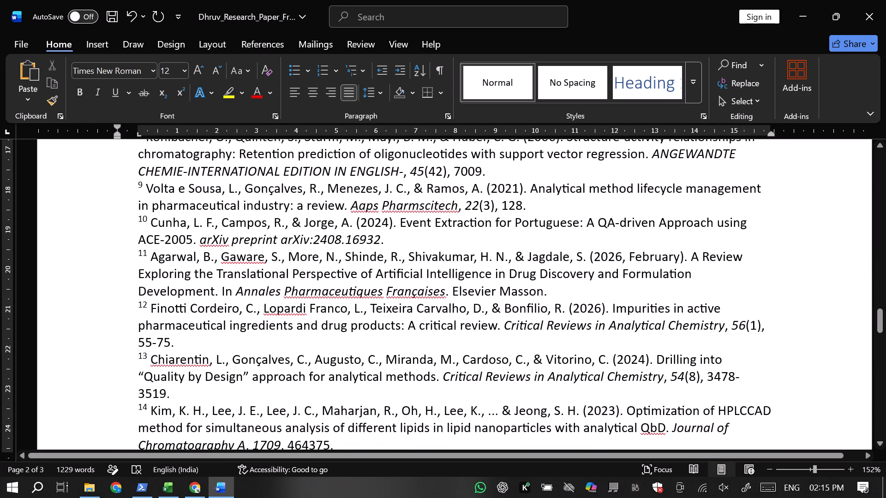
drag(239, 308, 228, 308)
drag(228, 308, 156, 312)
key(ctrl+c)
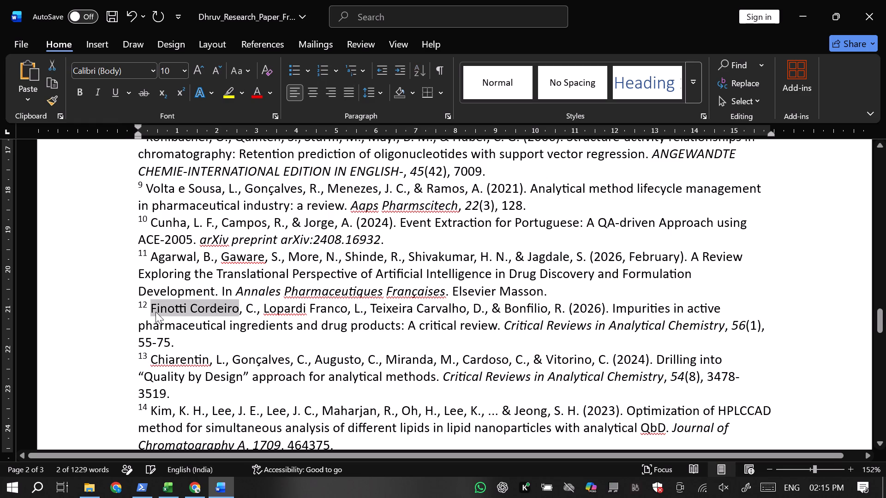
Insert the citation "(Finotti Cordeiro et al., 2026)" between "[5]" and footnote mark 12, pasting the copied surname after a space.
scroll(247, 268, up, 2)
scroll(403, 249, up, 1)
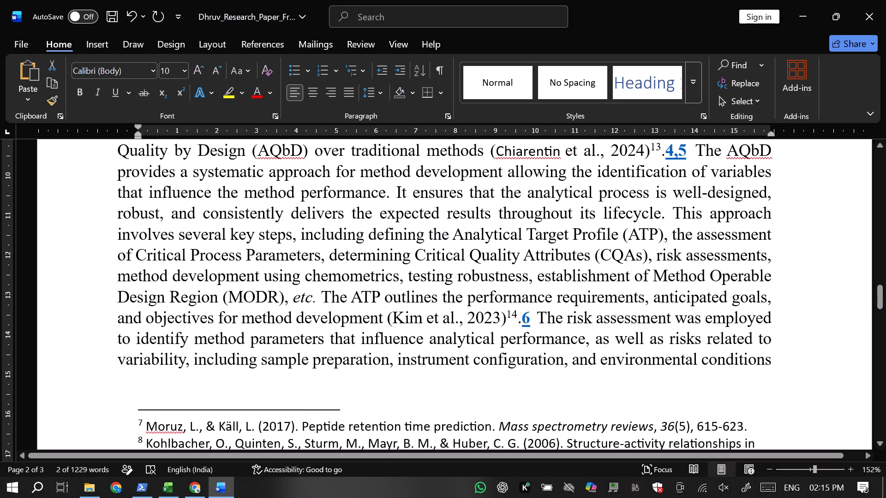
scroll(403, 249, up, 2)
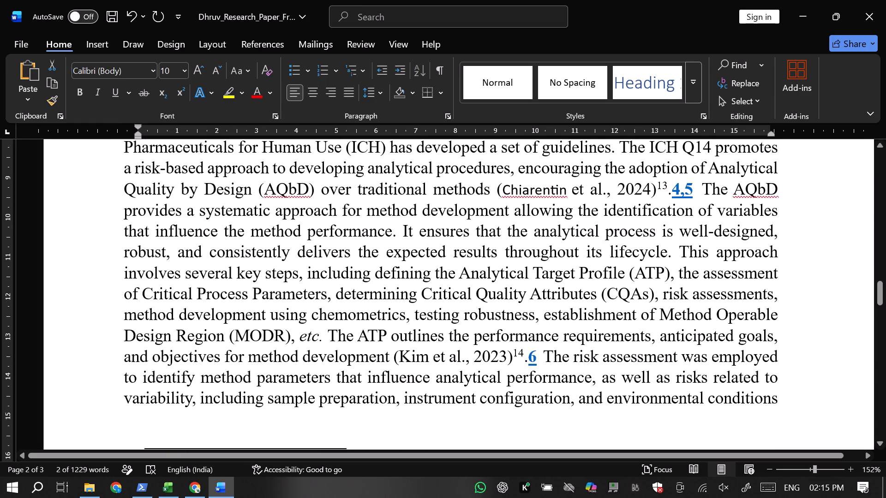
scroll(379, 243, up, 1)
scroll(550, 217, up, 1)
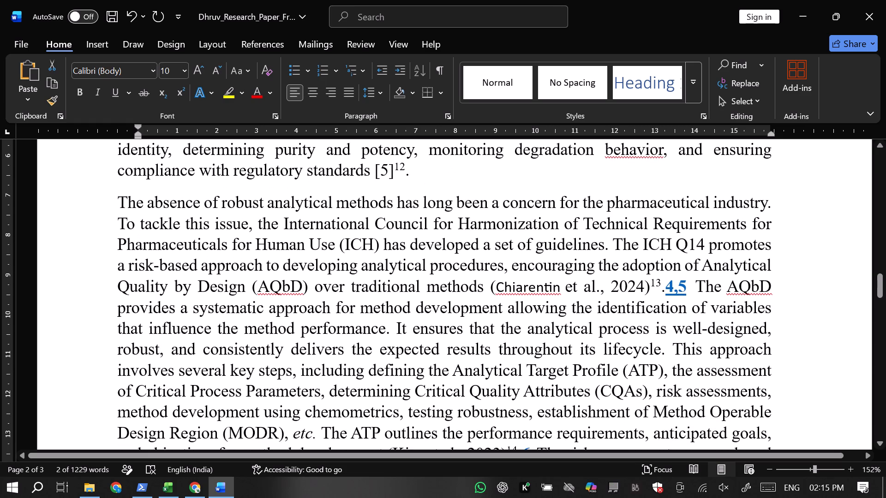
scroll(550, 217, up, 1)
click(393, 177)
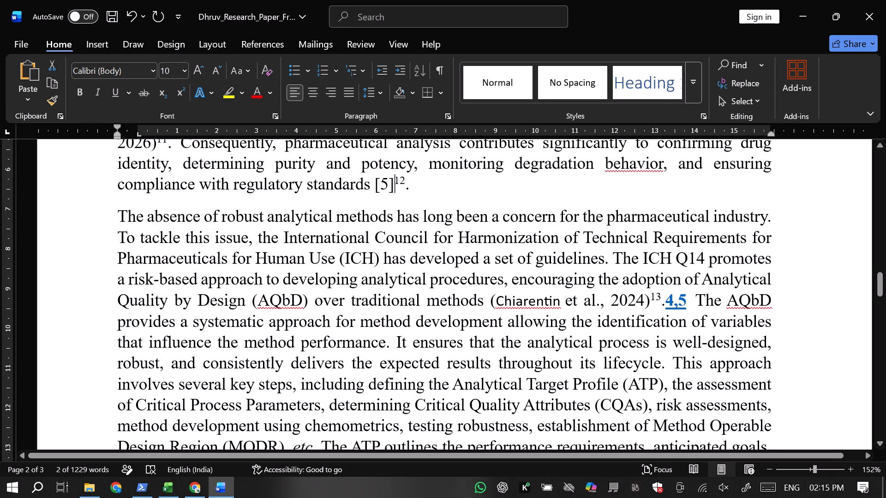
key(space)
text(()
key(ctrl+v)
key(space)
text(et a)
text(l., 202)
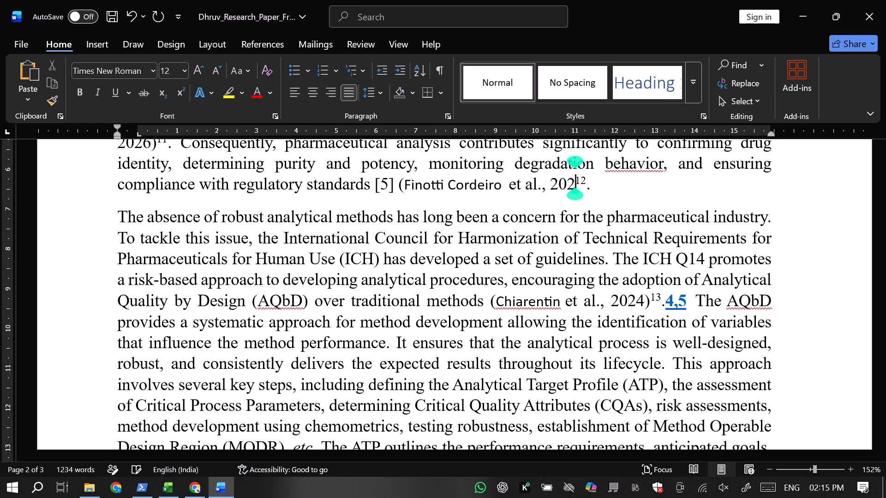
text(^))
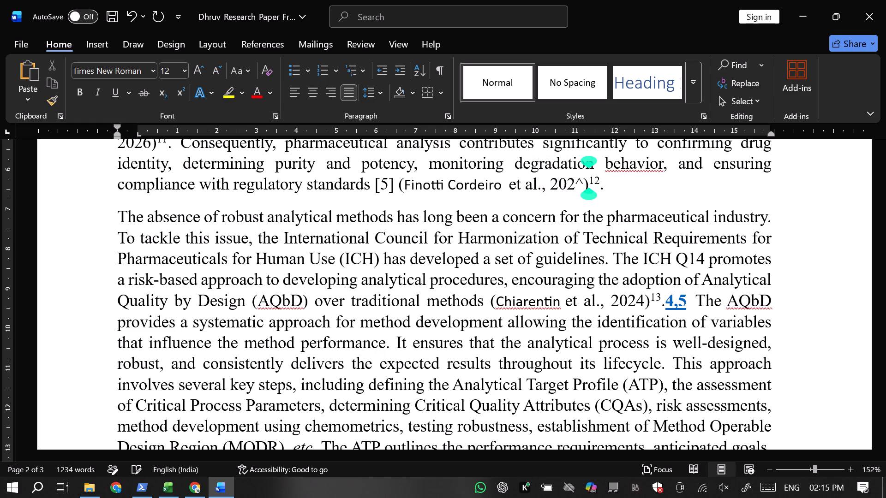
key(BackSpace)
key(BackSpace)
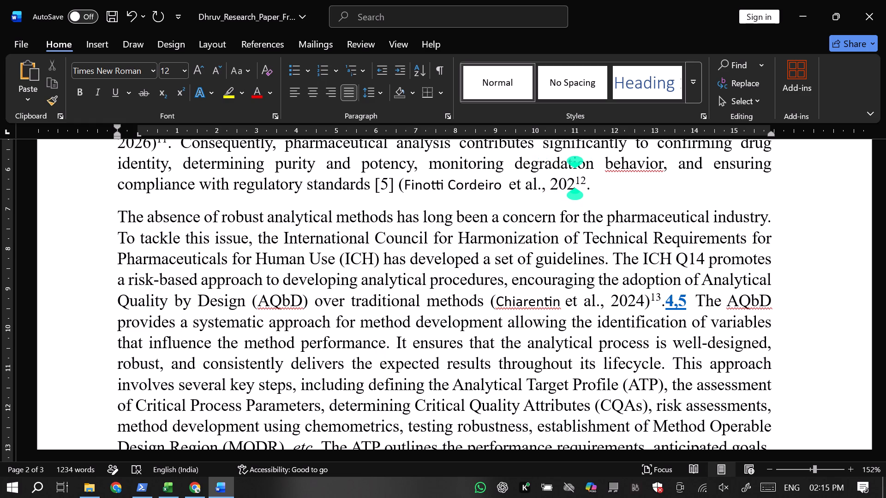
text(6))
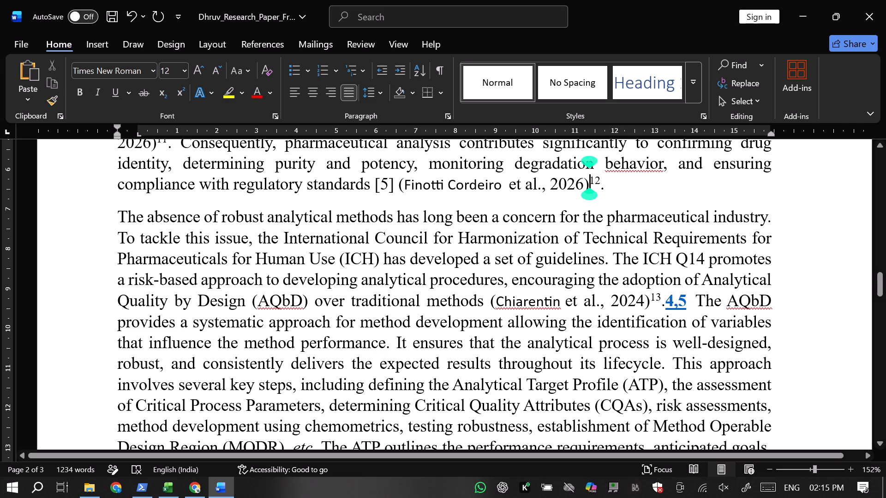
Format the pasted name "Finotti Cordeiro" in the citation at footnote mark 12 as Times New Roman, size 12.
drag(501, 185, 421, 193)
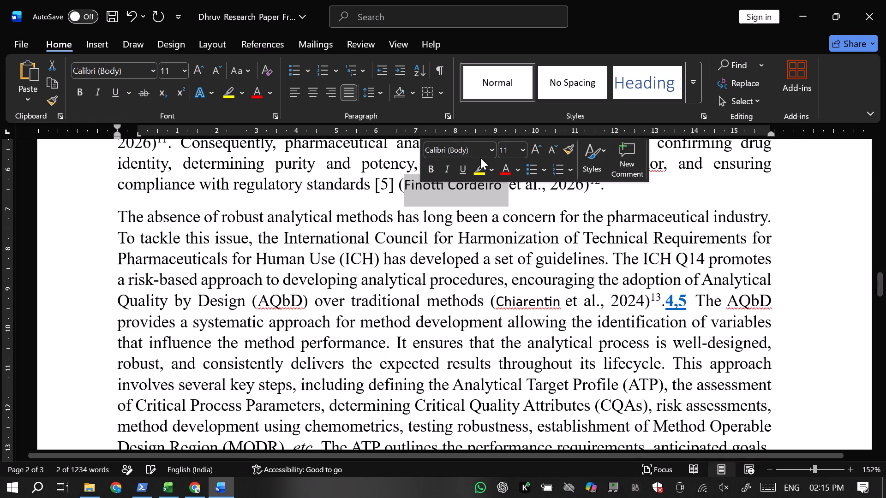
click(491, 154)
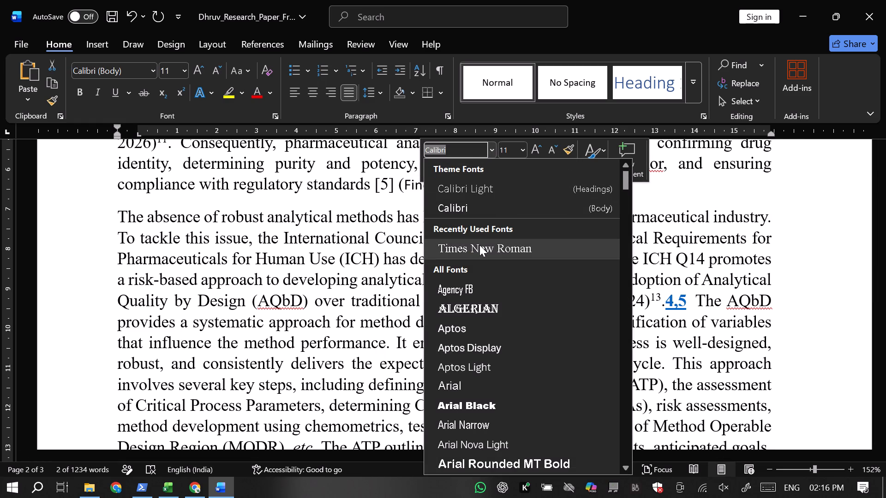
click(479, 245)
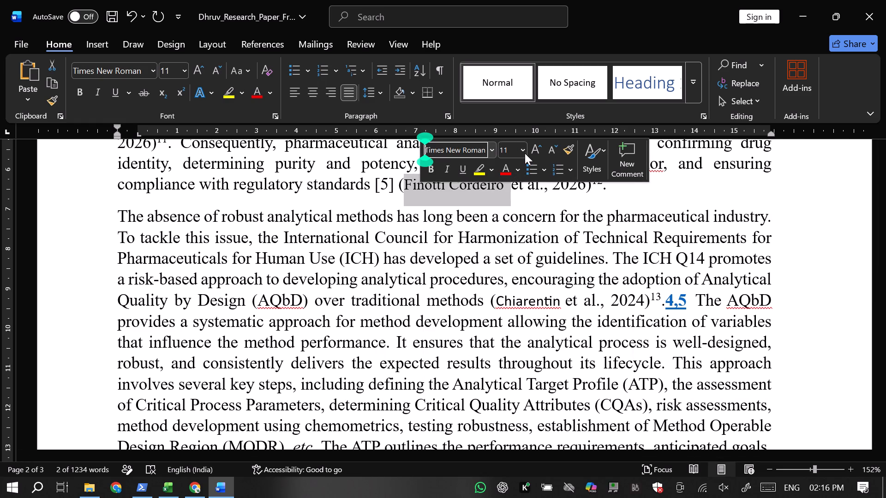
click(525, 153)
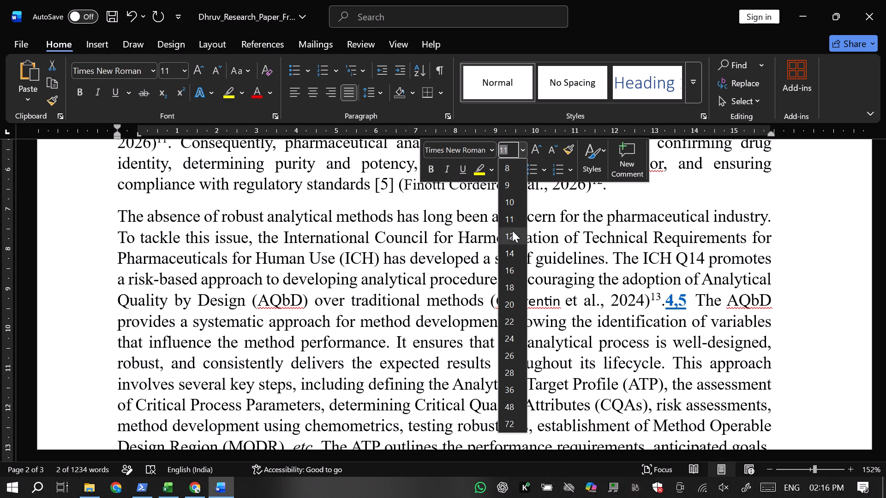
click(512, 231)
scroll(538, 250, down, 1)
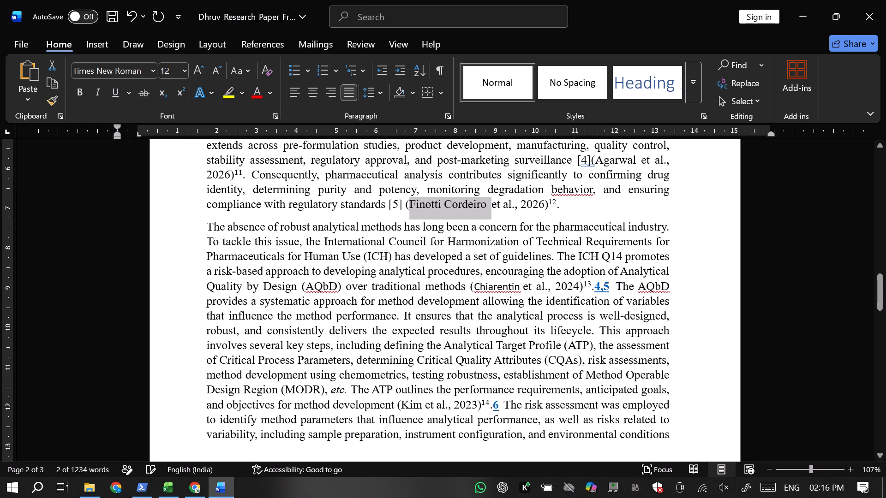
click(688, 251)
Review the body text and footnotes across the pages to find footnote marks still lacking an author-year citation.
scroll(688, 251, up, 5)
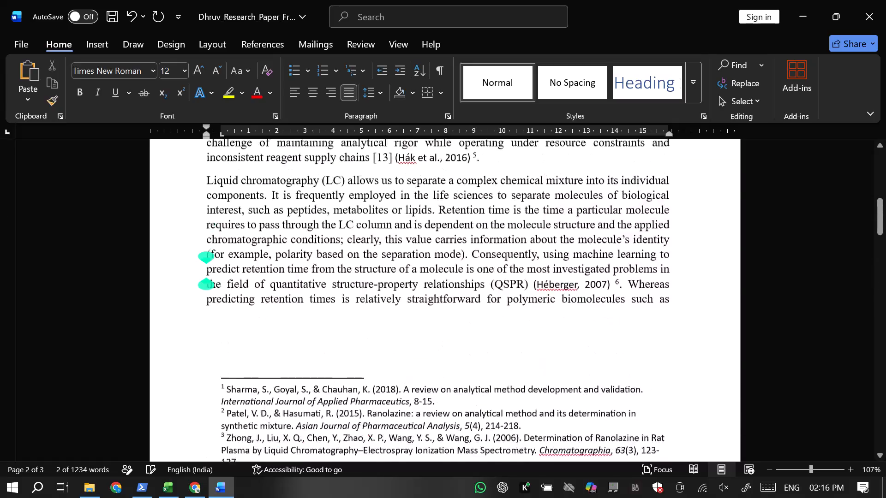
scroll(688, 251, up, 1)
scroll(688, 251, down, 5)
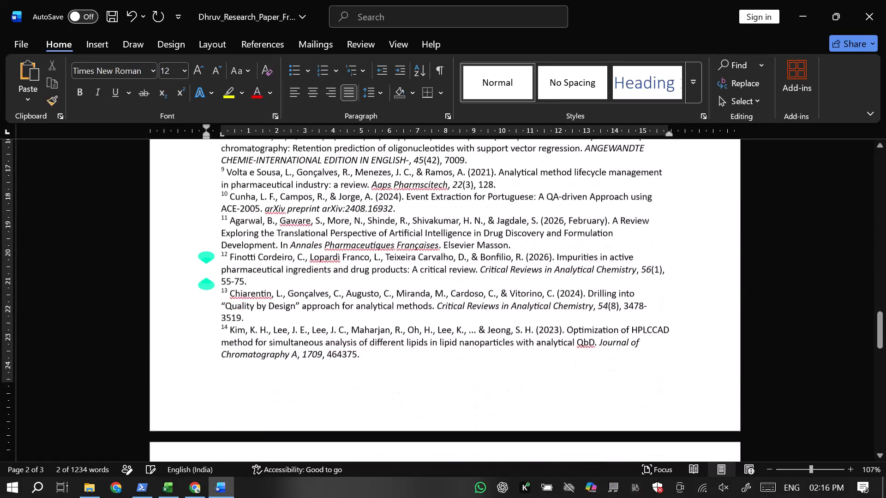
scroll(688, 251, down, 4)
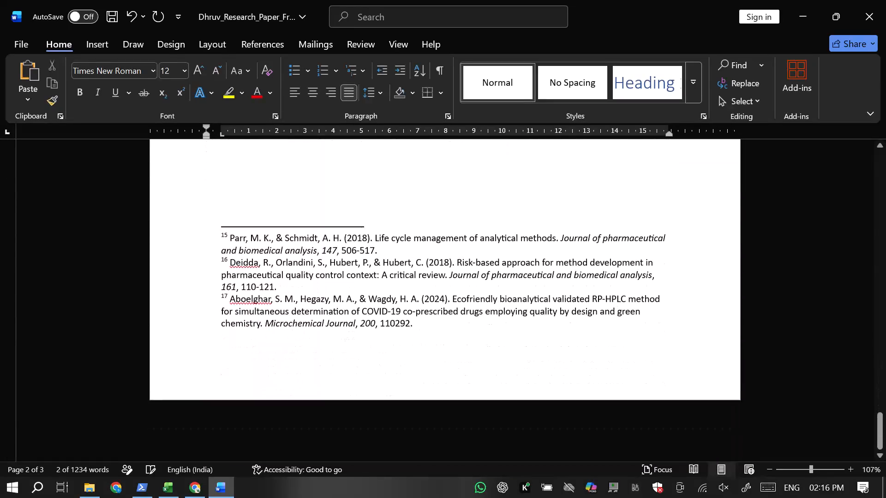
scroll(687, 241, down, 1)
scroll(593, 244, up, 1)
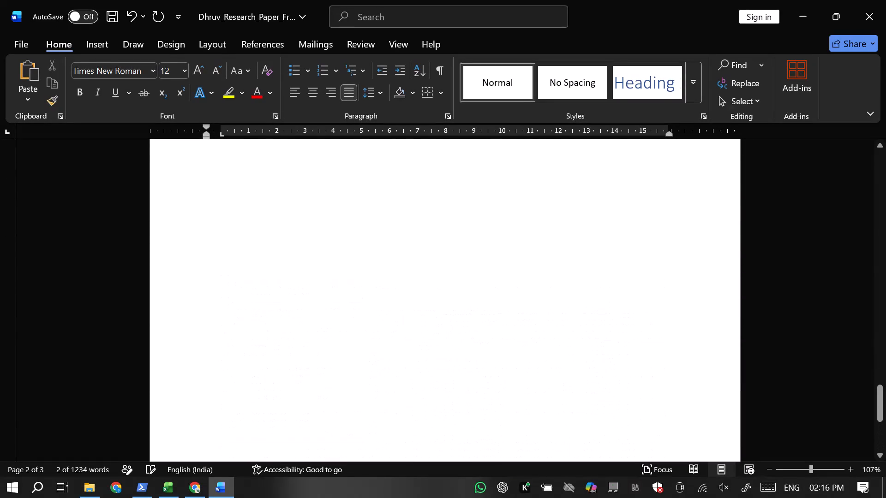
scroll(593, 244, up, 4)
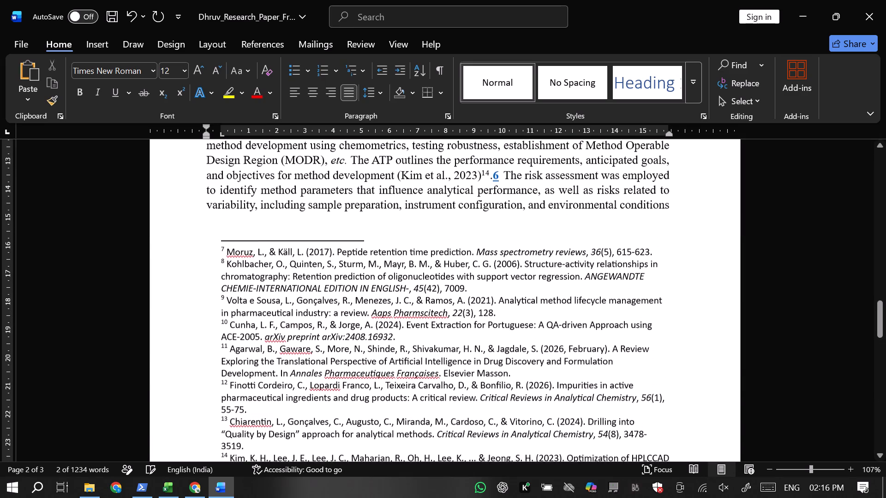
scroll(593, 244, down, 1)
scroll(593, 244, up, 3)
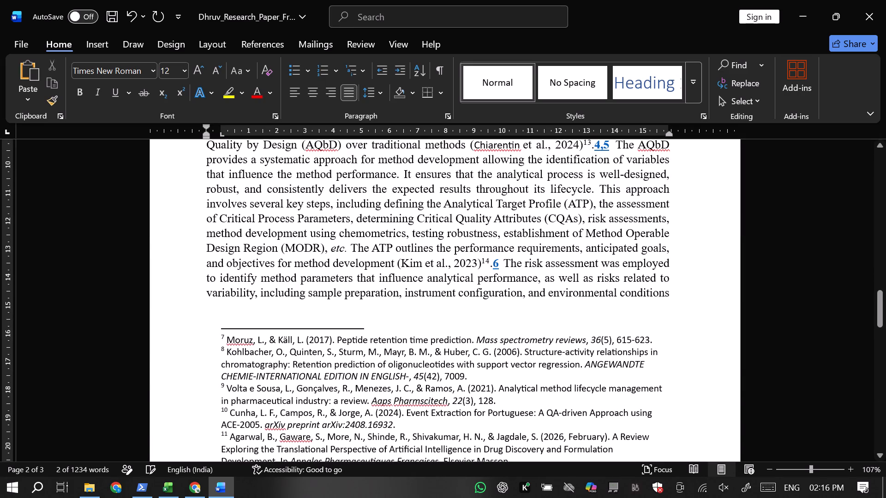
scroll(584, 227, down, 3)
scroll(584, 227, up, 1)
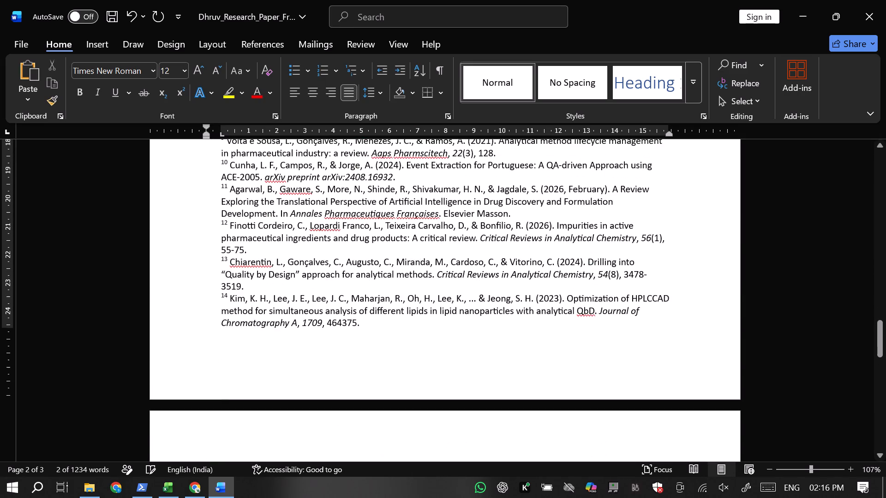
scroll(584, 227, up, 2)
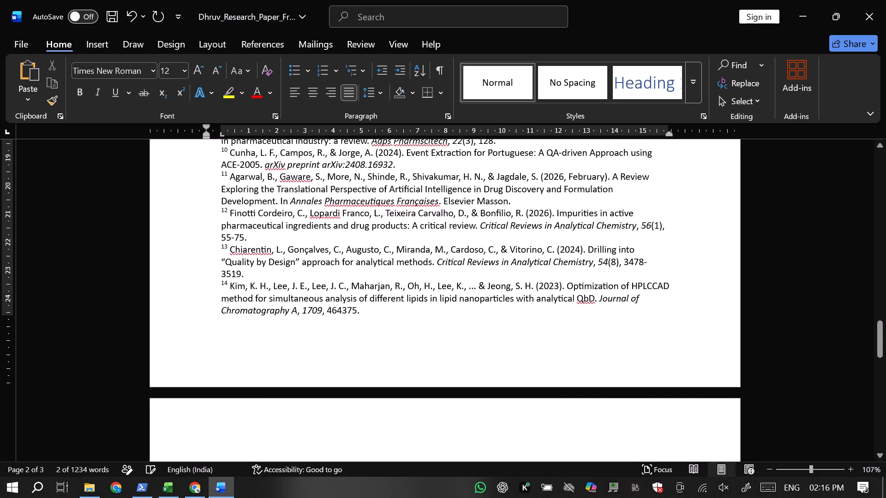
scroll(584, 227, up, 1)
scroll(584, 227, down, 2)
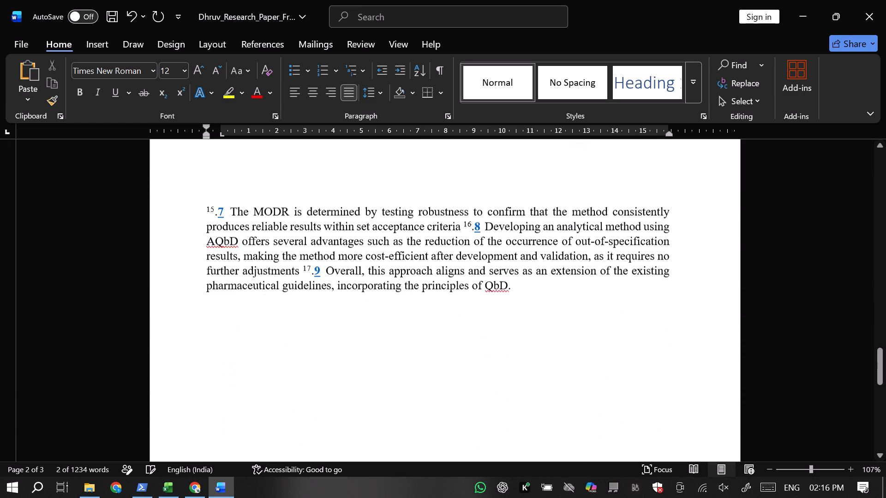
Copy the first author's surname, "Deidda", from footnote 16.
scroll(584, 227, down, 2)
click(577, 198)
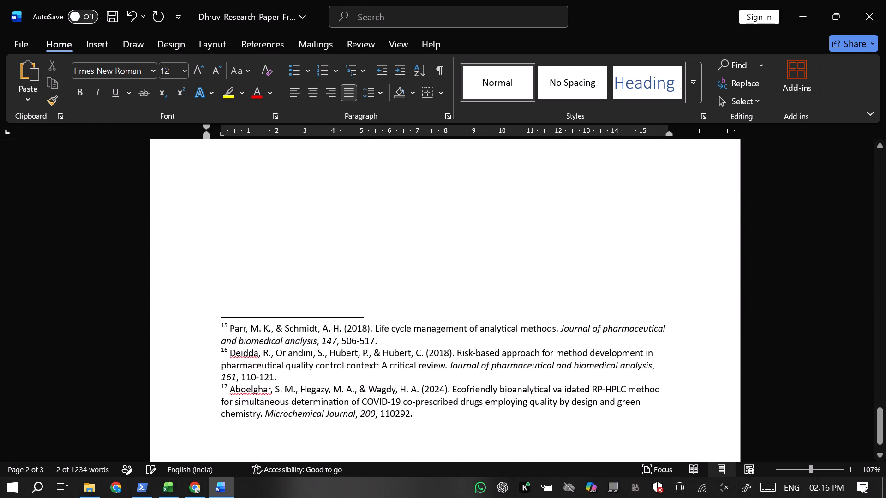
scroll(455, 254, right, 1)
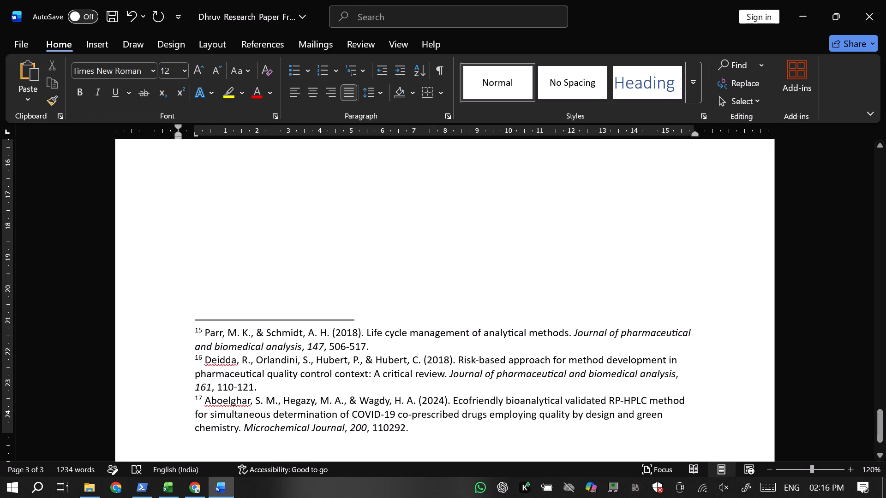
scroll(228, 373, down, 1)
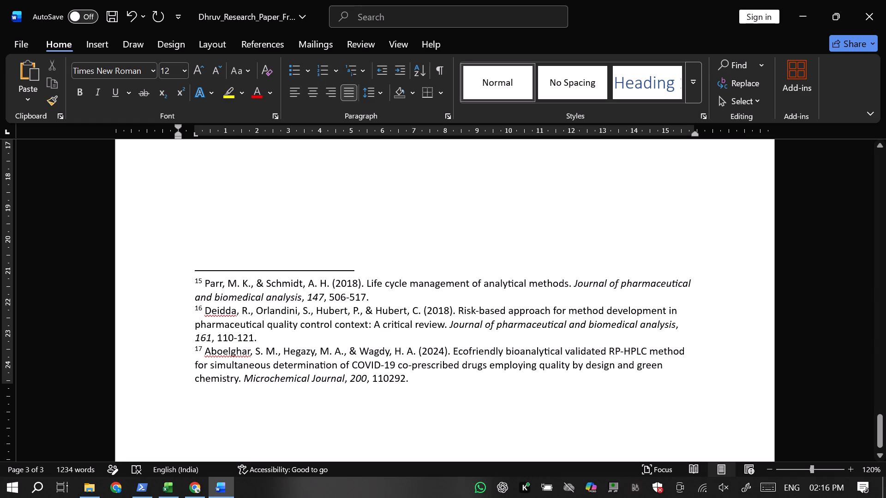
drag(235, 314, 206, 314)
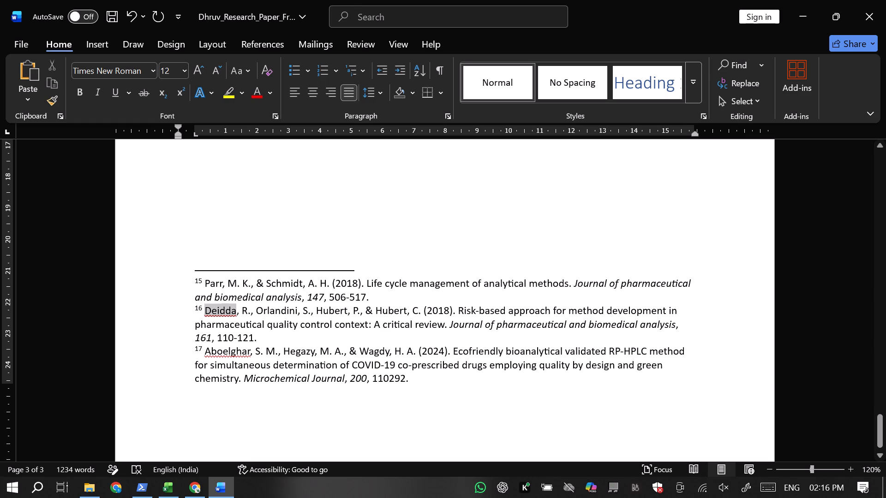
key(ctrl+c)
Paste the copied surname before footnote mark 16, after "acceptance criteria", and extend it to "Deidda et al., 2018)".
scroll(333, 250, up, 4)
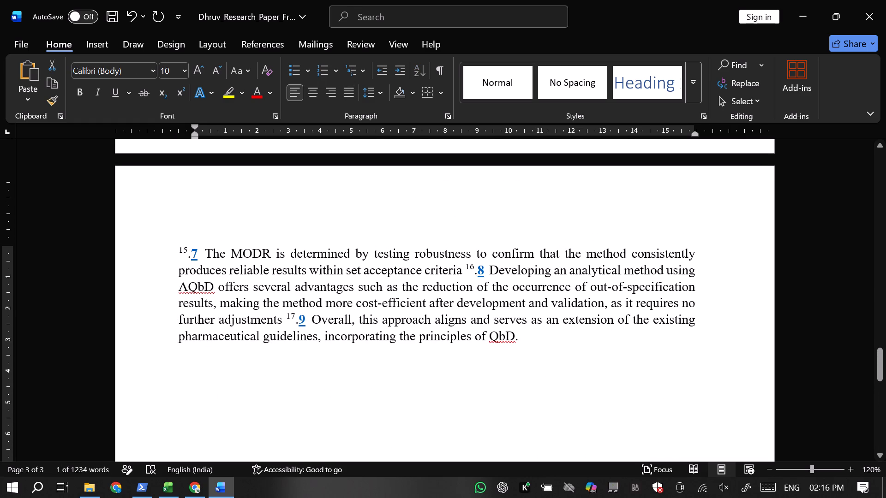
click(464, 266)
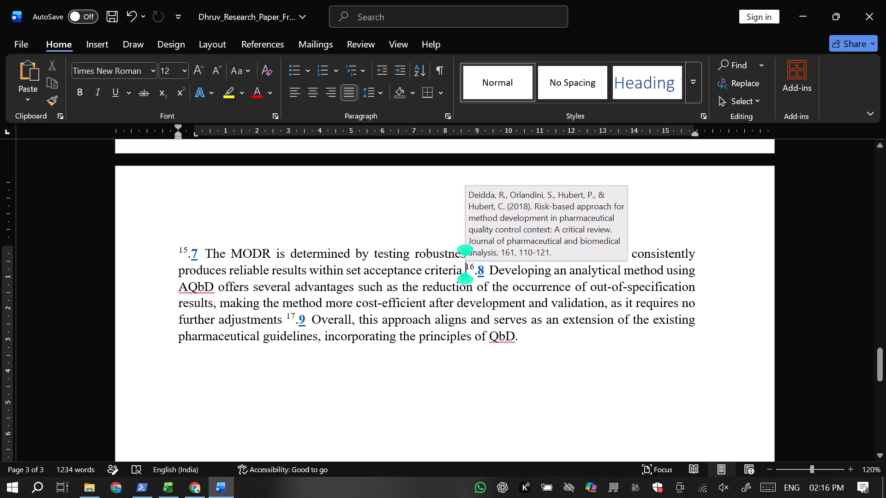
key(ctrl+v)
text(et al., 2018))
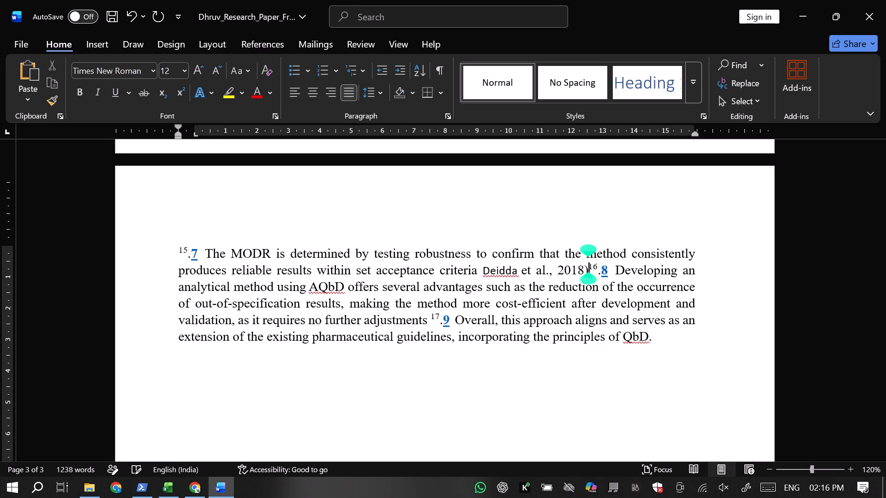
Add the missing opening parenthesis before "Deidda et al., 2018)" at footnote mark 16.
key(Left)
key(Left)
key(Left)
key(Left)
key(Left)
key(Left)
key(Left)
key(Left)
key(Left)
key(Left)
key(Left)
key(Left)
key(Left)
key(Left)
key(Left)
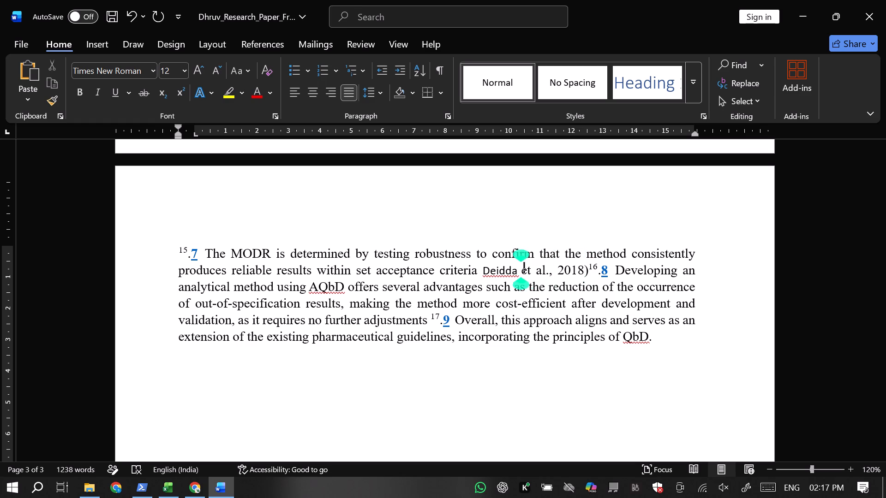
key(Left)
key(Left)
key(Left)
key(Left)
key(Left)
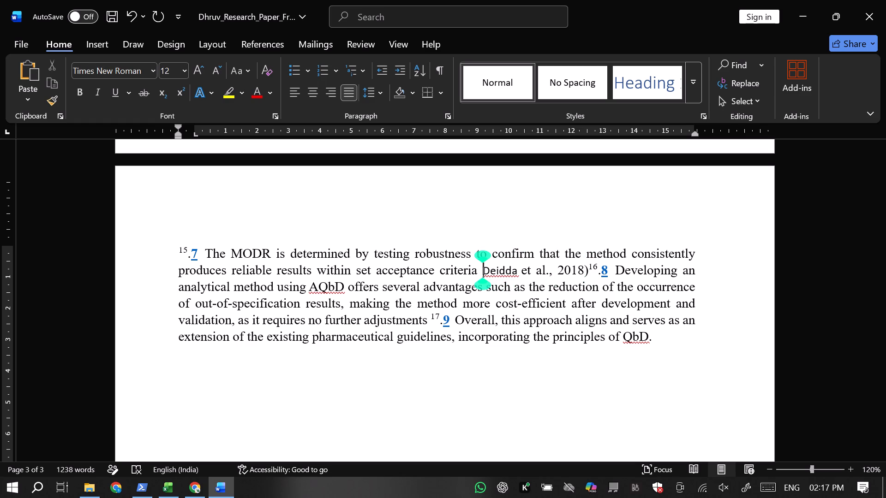
key(shift+parenleft)
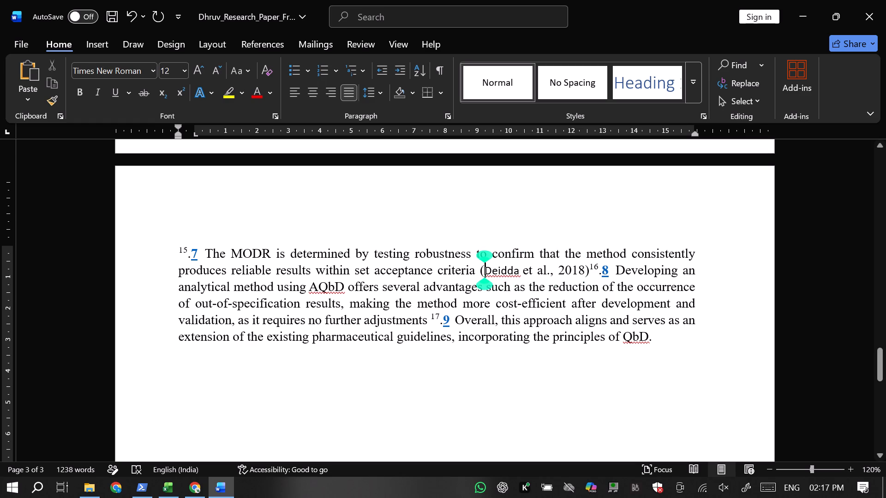
Insert the in-text citation "(Parr et al., 2018)" directly before footnote mark 15 at the start of page 3.
click(176, 251)
key(shift+parenleft)
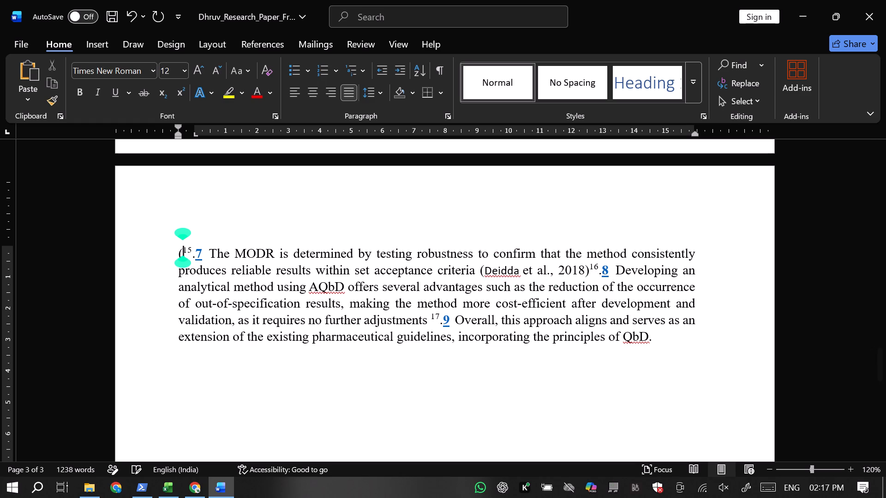
text(Paee)
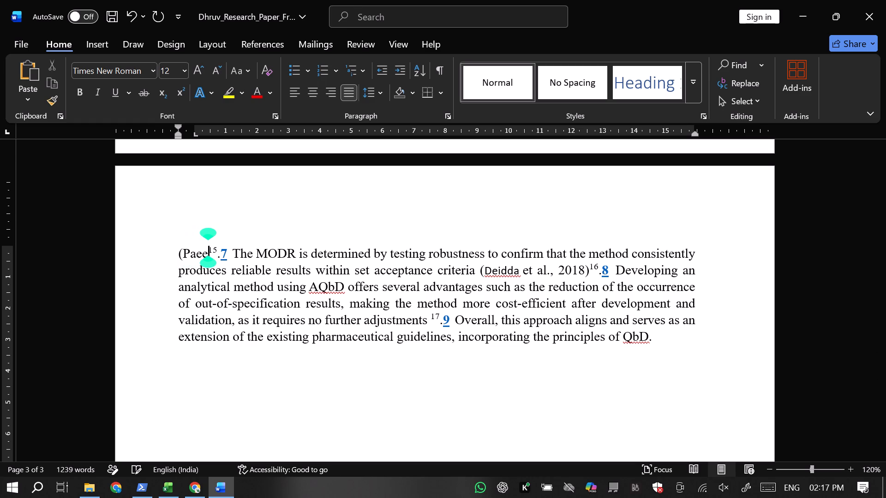
key(BackSpace)
key(BackSpace)
text(rr et al., 201)
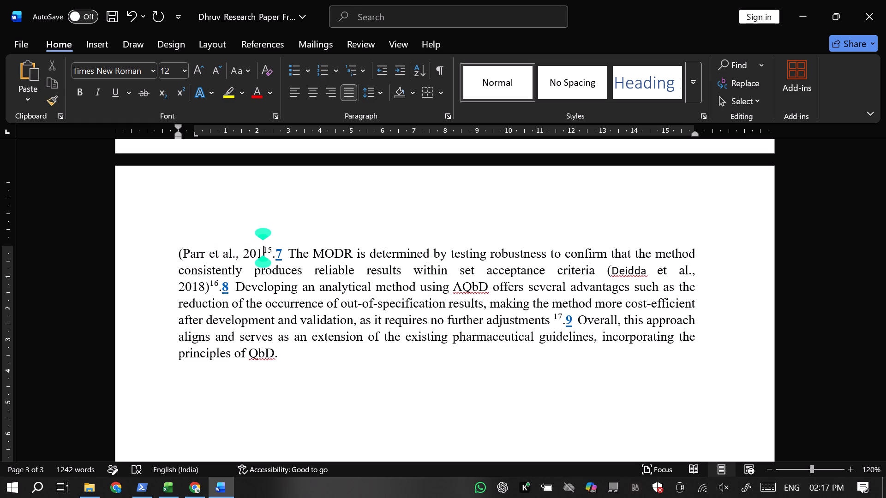
key(8)
key(shift+parenright)
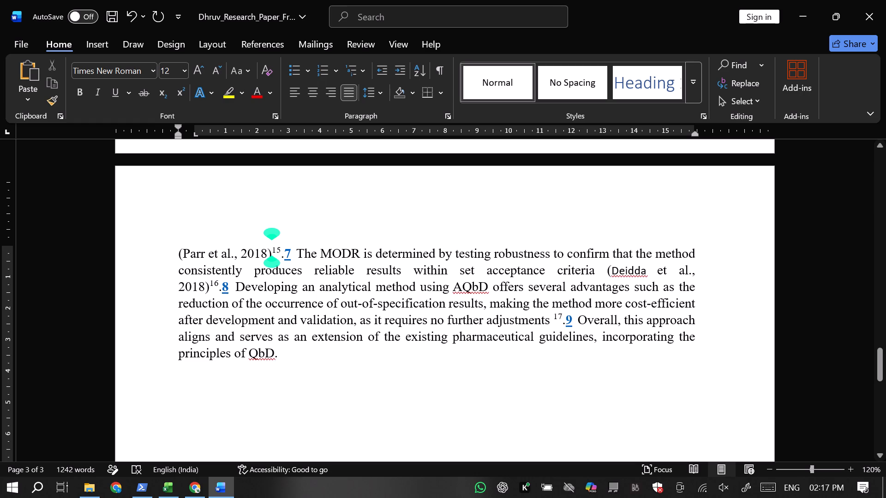
Copy the first author's surname, "Aboelghar", from footnote 17.
scroll(479, 350, down, 3)
scroll(348, 384, down, 1)
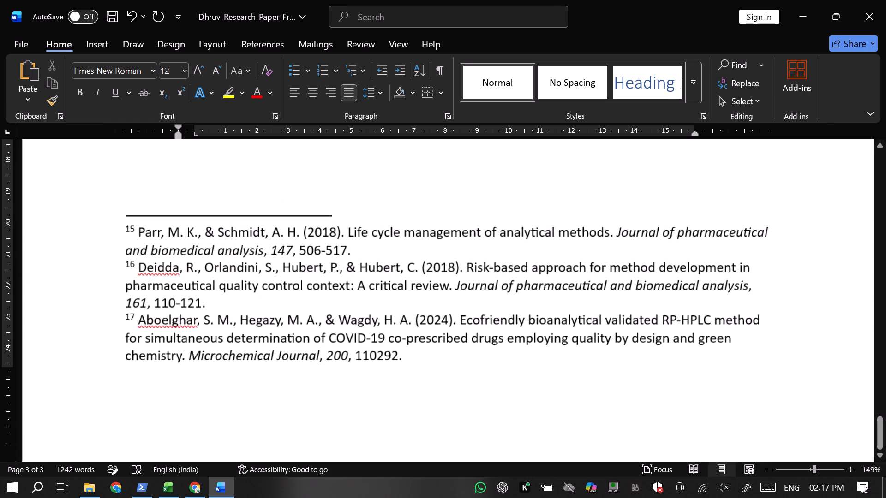
drag(196, 323, 171, 323)
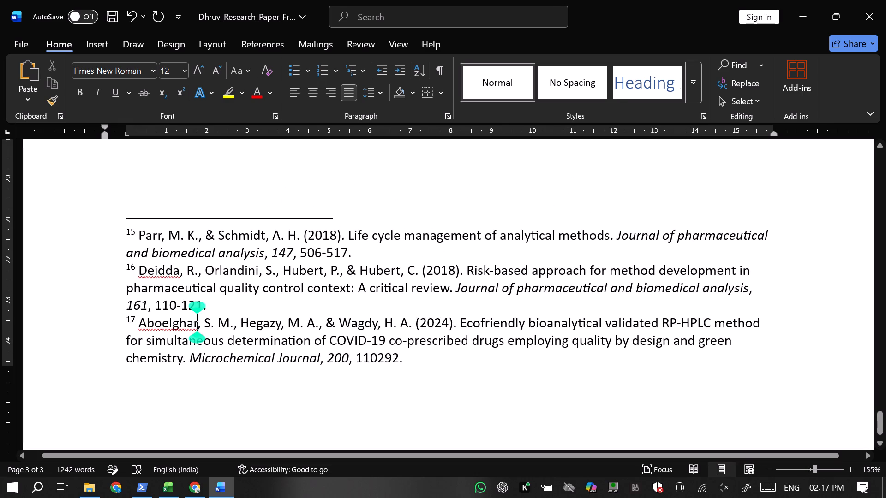
drag(171, 323, 138, 326)
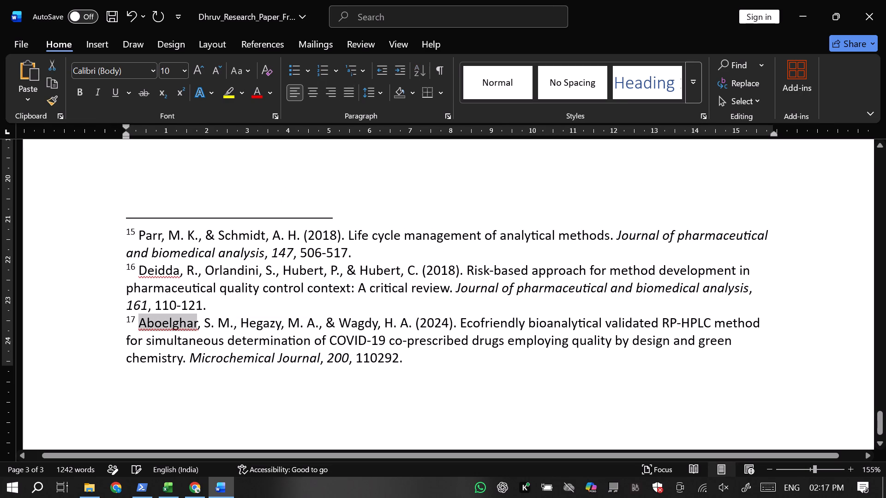
key(ctrl+c)
Add an opening parenthesis and paste the copied surname before footnote mark 17, after "no further adjustments".
scroll(344, 363, up, 2)
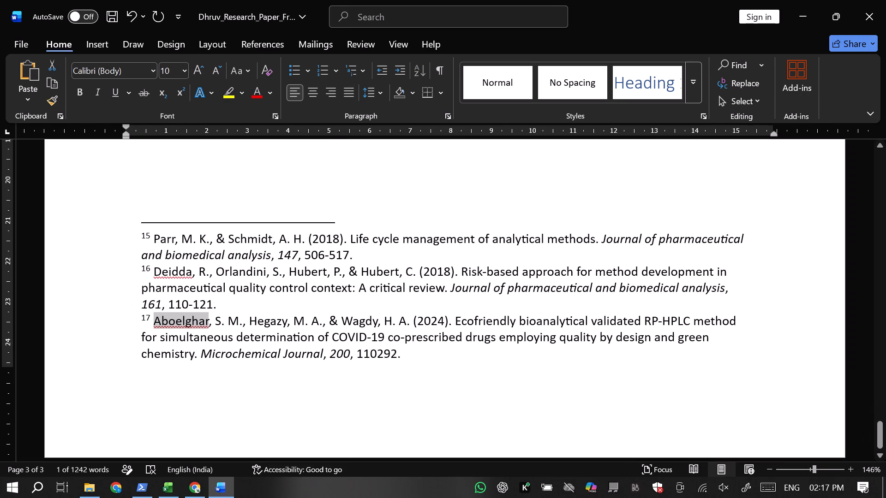
scroll(344, 363, up, 3)
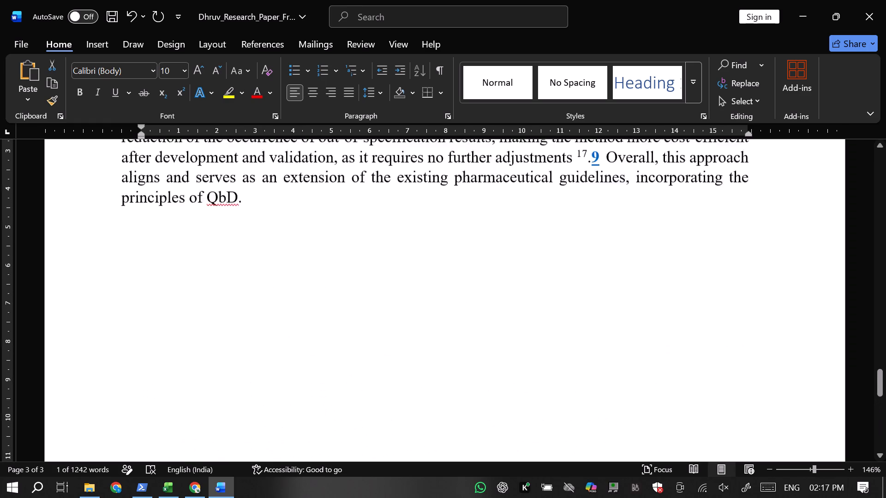
scroll(344, 363, up, 1)
click(579, 235)
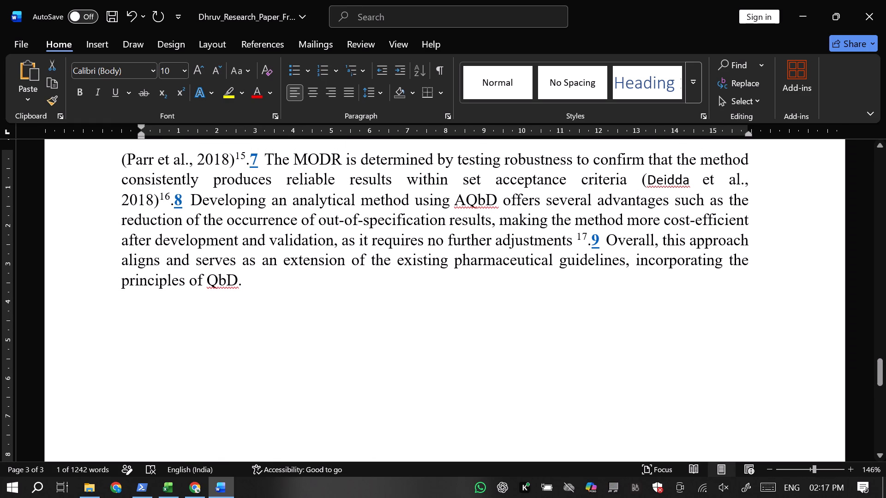
key(shift+parenleft)
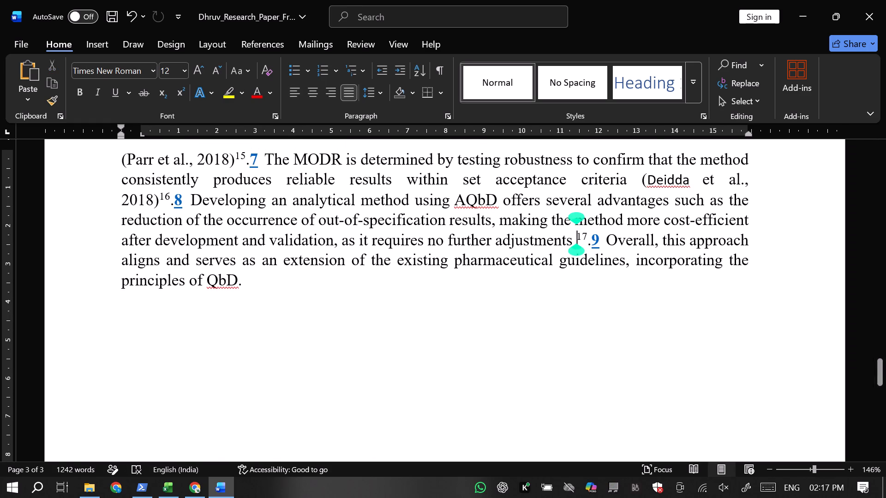
key(ctrl+v)
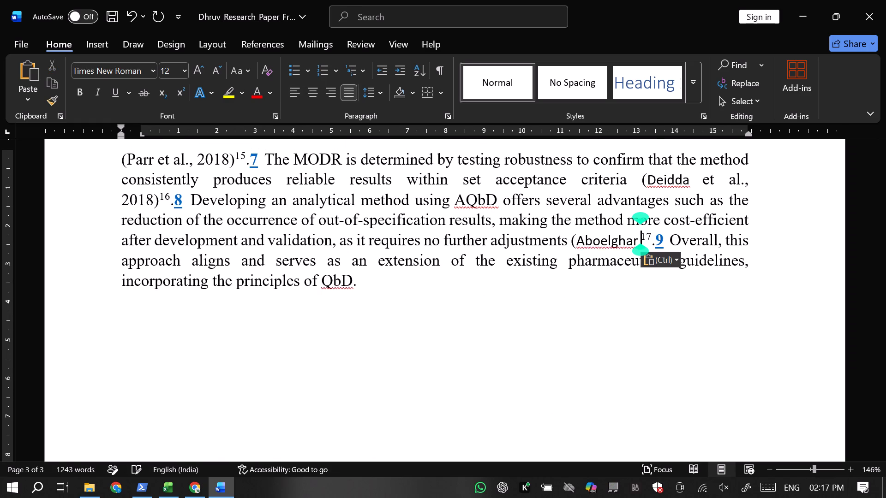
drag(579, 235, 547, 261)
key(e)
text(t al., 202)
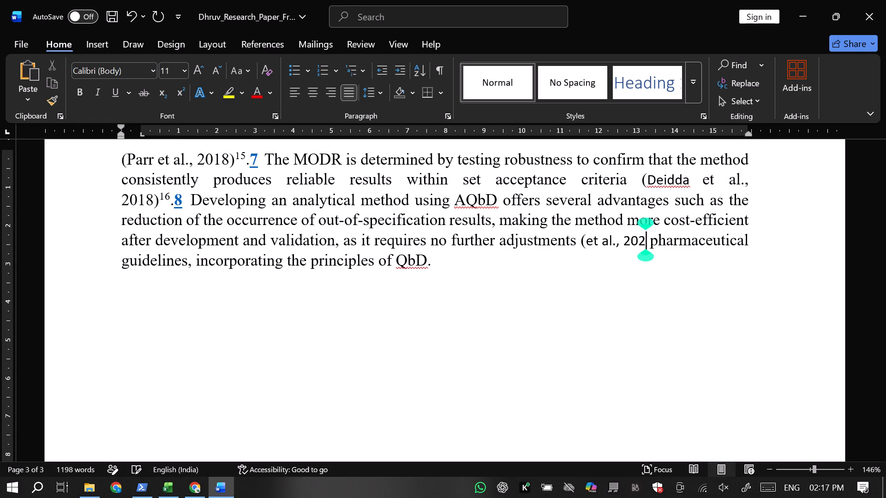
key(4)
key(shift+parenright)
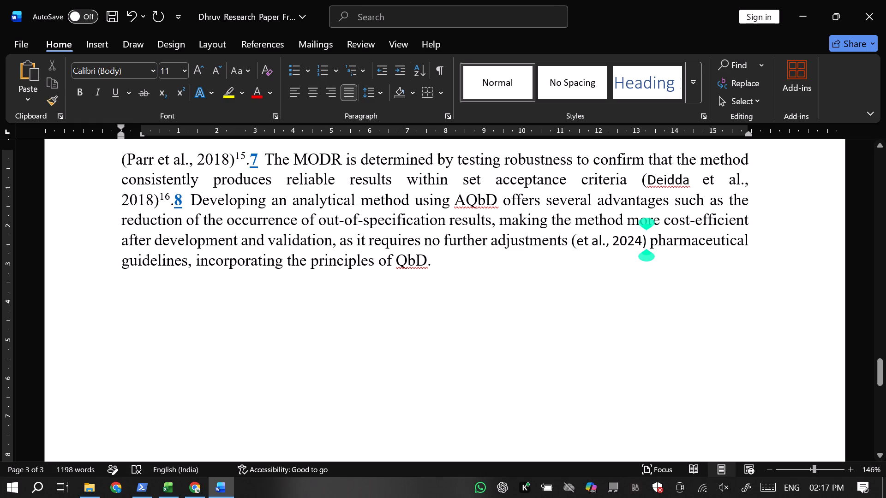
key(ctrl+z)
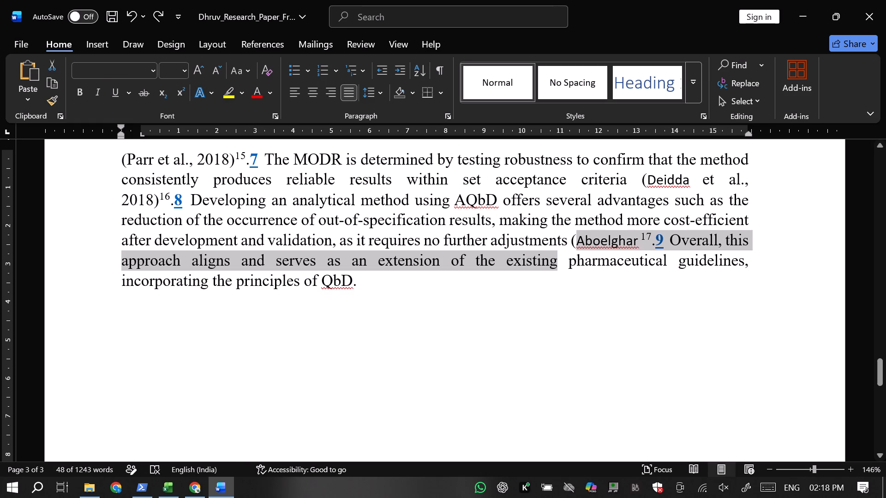
Complete the citation before footnote mark 17 by adding "et al., 2024)" after "Aboelghar".
click(645, 238)
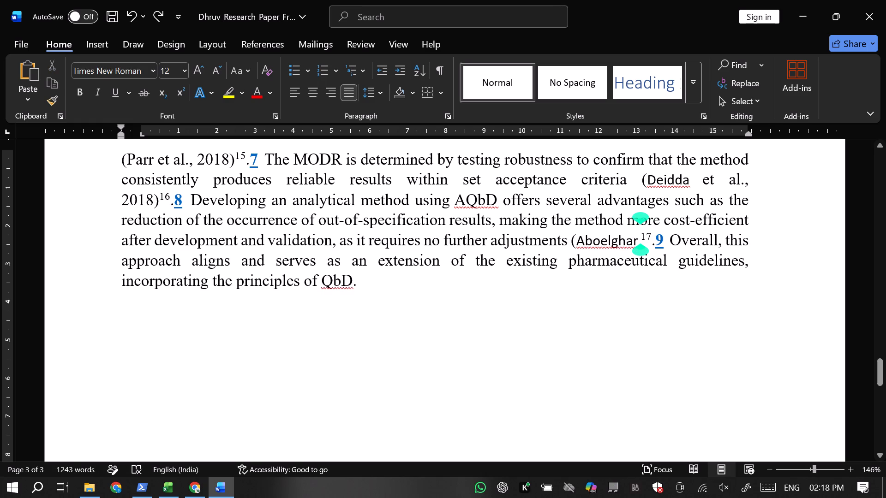
text(et al.,)
key(space)
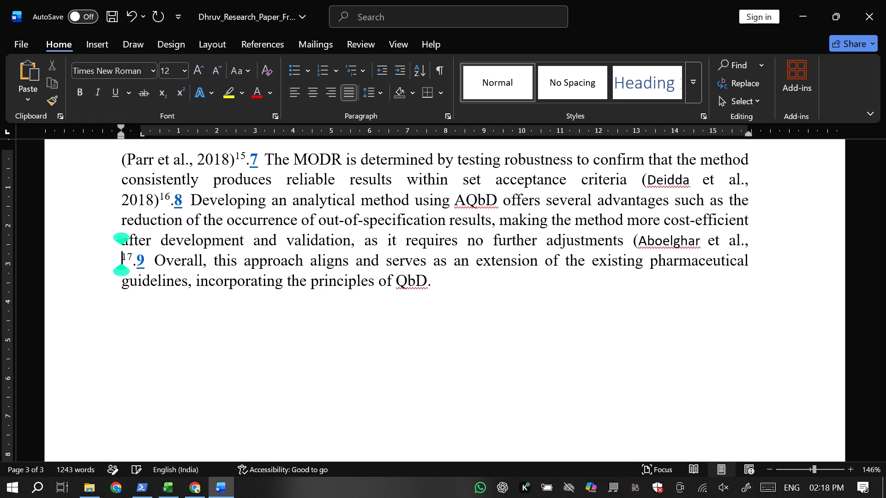
text(202)
key(4)
key(shift+parenright)
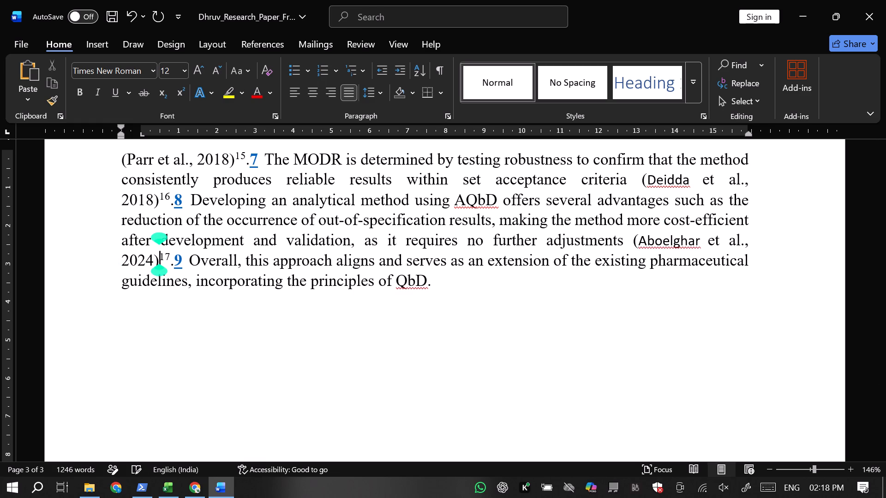
Review the footnotes and body text from the last page back to the Introduction for leftover bracketed reference numbers.
scroll(688, 274, down, 5)
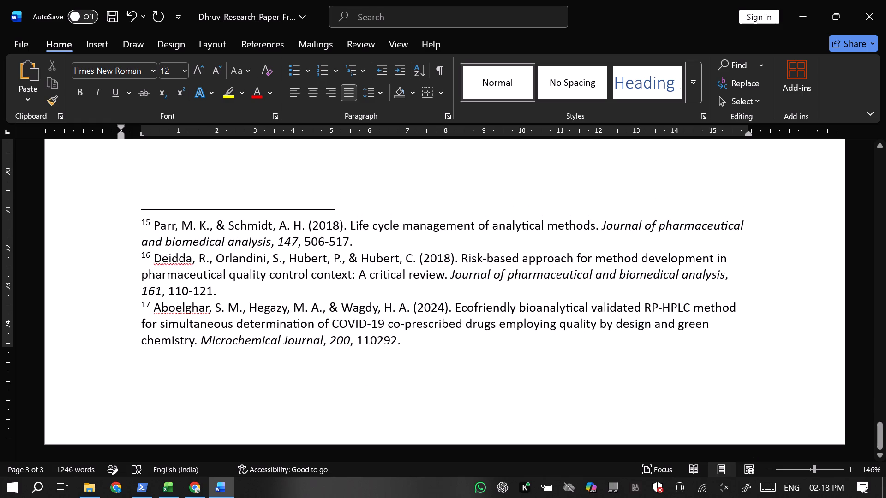
scroll(714, 338, up, 6)
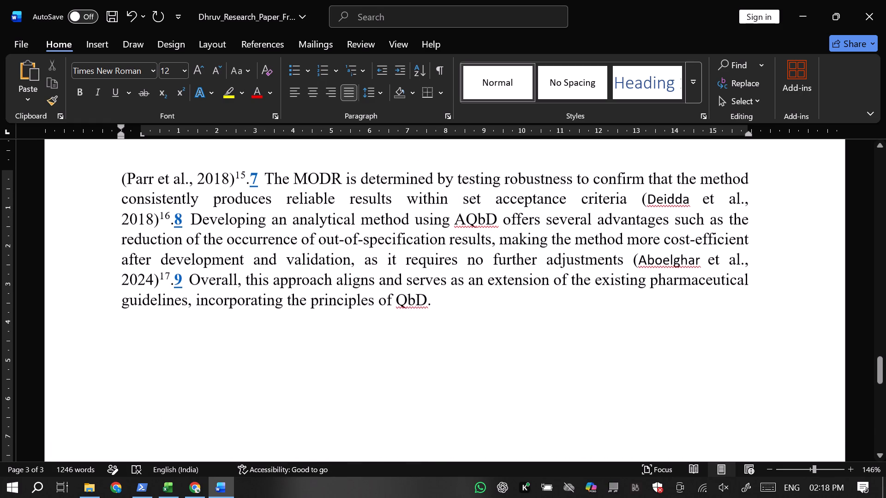
scroll(714, 338, up, 2)
scroll(714, 338, down, 1)
scroll(714, 338, up, 1)
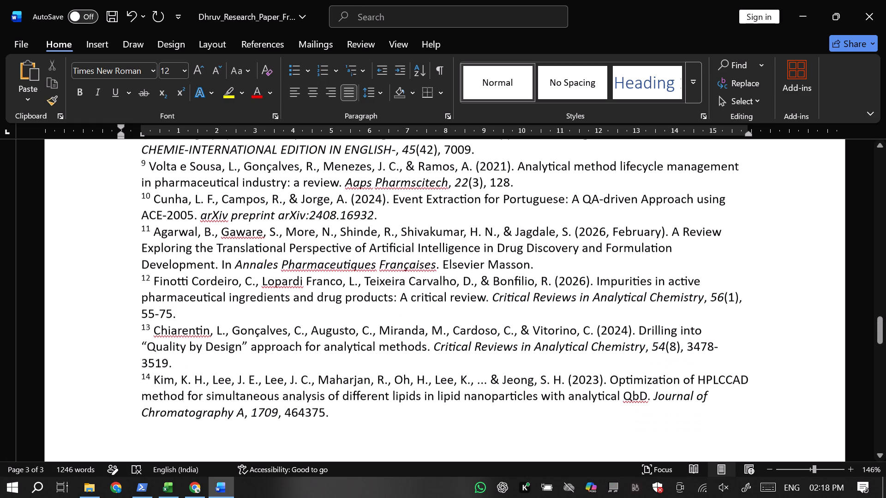
scroll(714, 338, up, 6)
scroll(714, 338, down, 1)
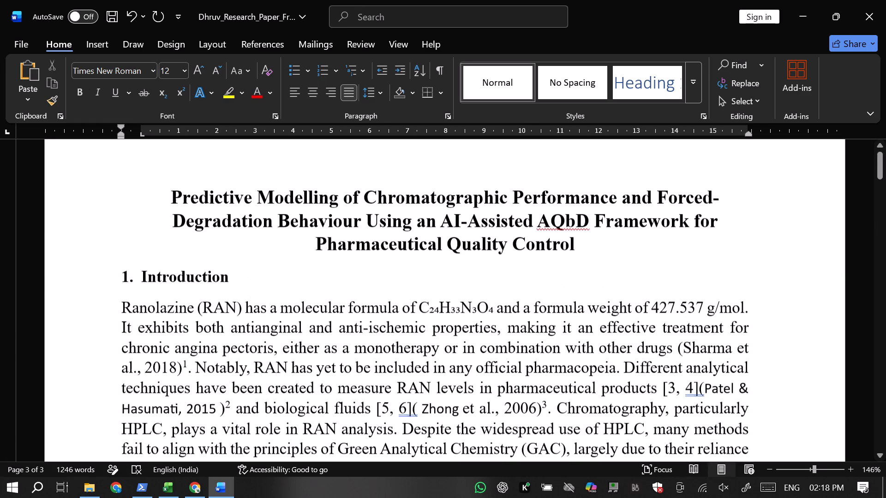
scroll(714, 338, down, 1)
scroll(687, 317, up, 1)
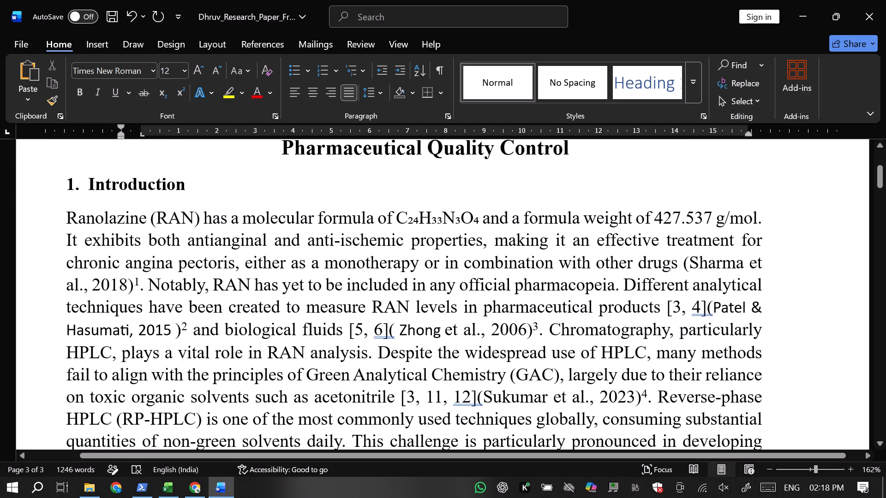
scroll(612, 309, down, 1)
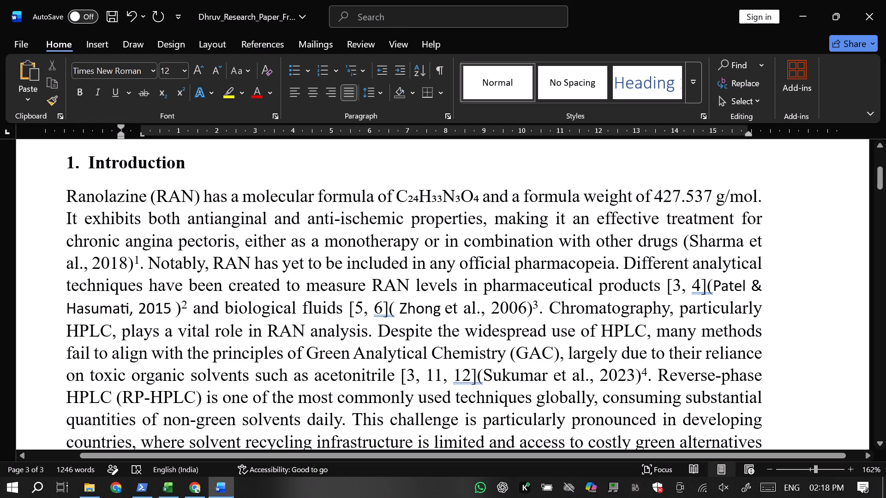
Delete the bracketed reference "[3, 4]" before the Patel & Hasumati, 2015 citation in the Introduction.
click(710, 290)
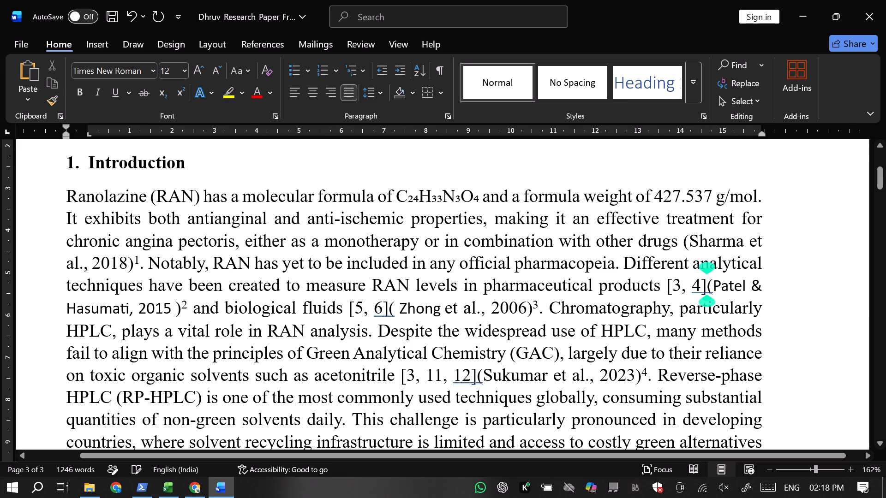
key(BackSpace)
key(BackSpace)
key(BackSpace)
key(BackSpace)
key(BackSpace)
key(BackSpace)
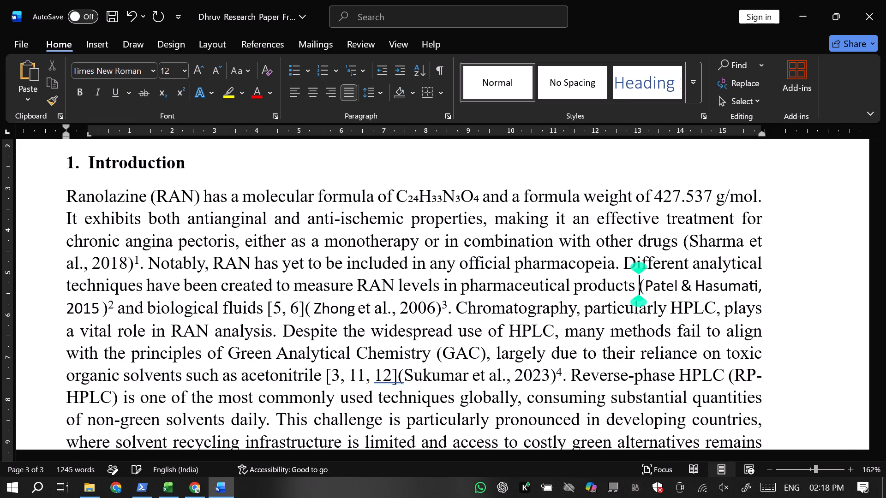
Delete the bracketed reference "[5, 6]" before the Zhong et al., 2006 citation, after "biological fluids".
scroll(710, 290, down, 1)
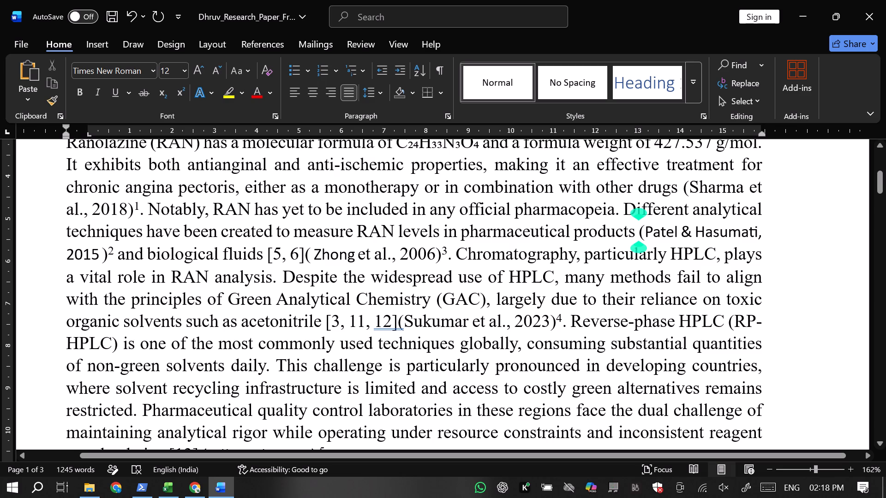
click(304, 251)
text(===)
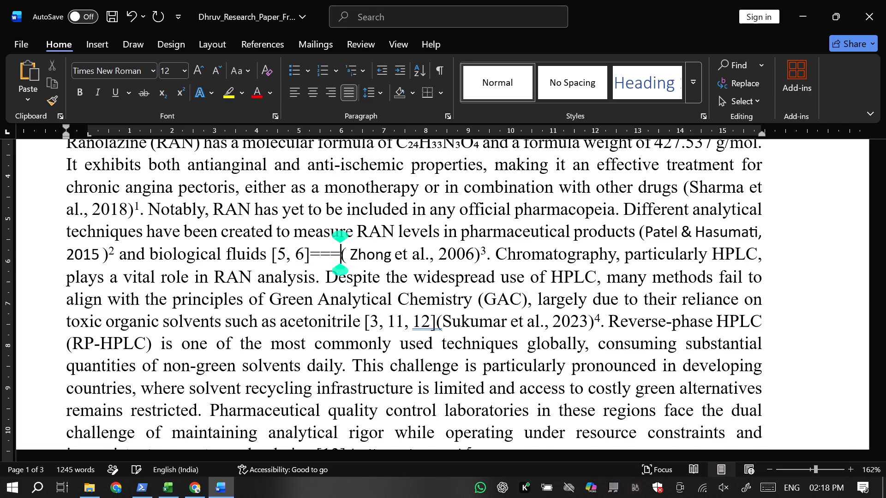
key(BackSpace)
key(BackSpace)
key(BackSpace)
key(BackSpace)
key(BackSpace)
key(BackSpace)
key(BackSpace)
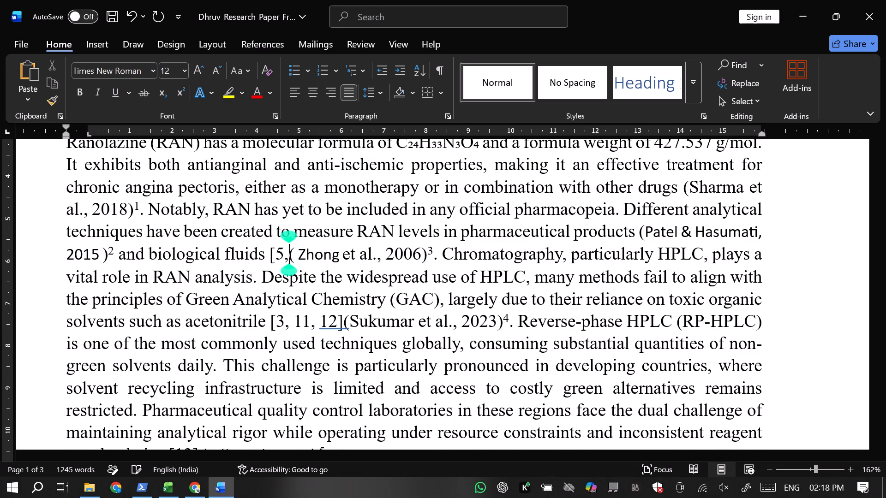
key(BackSpace)
key(BackSpace)
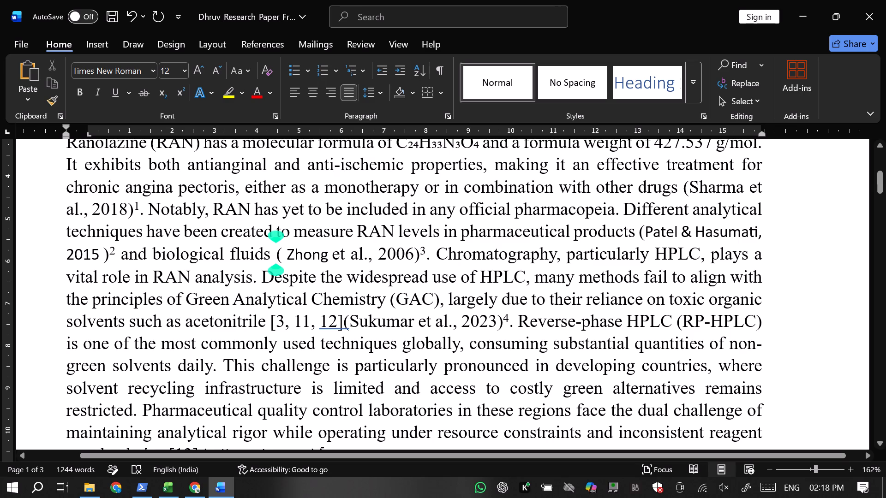
Delete the bracketed reference "[3, 11, 12]" before the Sukumar et al., 2023 citation, keeping one space after "acetonitrile".
click(347, 321)
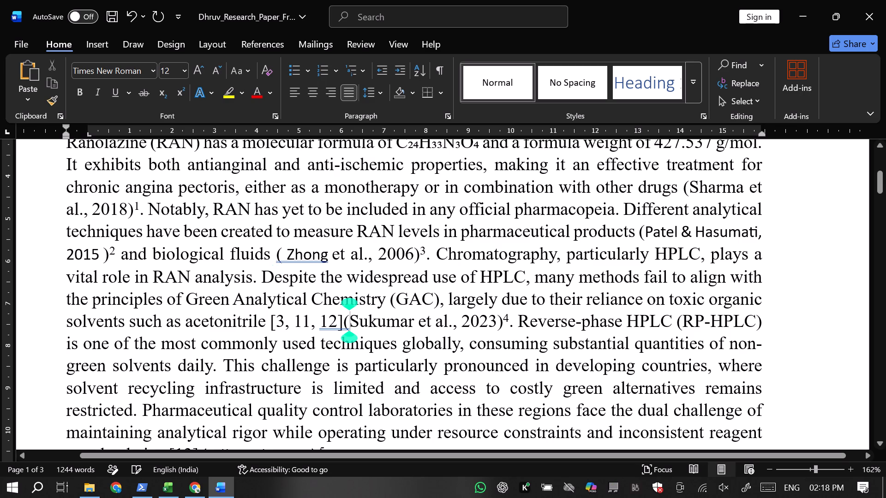
key(Left)
key(BackSpace)
key(BackSpace)
key(BackSpace)
key(BackSpace)
key(BackSpace)
key(BackSpace)
key(BackSpace)
key(BackSpace)
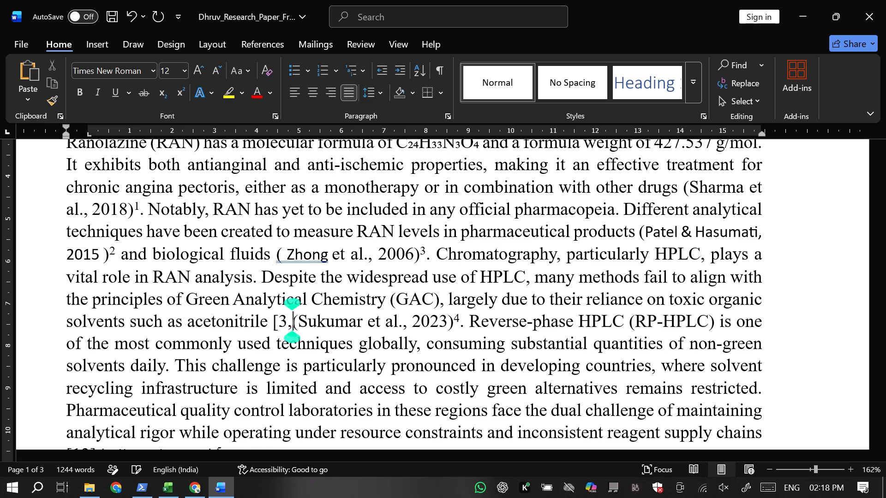
key(BackSpace)
key(BackSpace)
key(BackSpace)
key(BackSpace)
key(space)
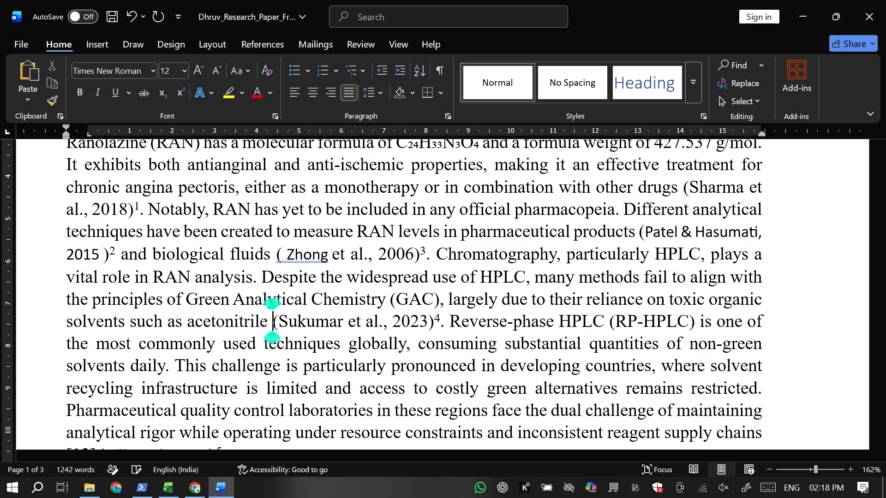
Delete the bracketed reference "[13]" before the Hák et al., 2016 citation, keeping one space after "supply chains".
scroll(347, 321, down, 2)
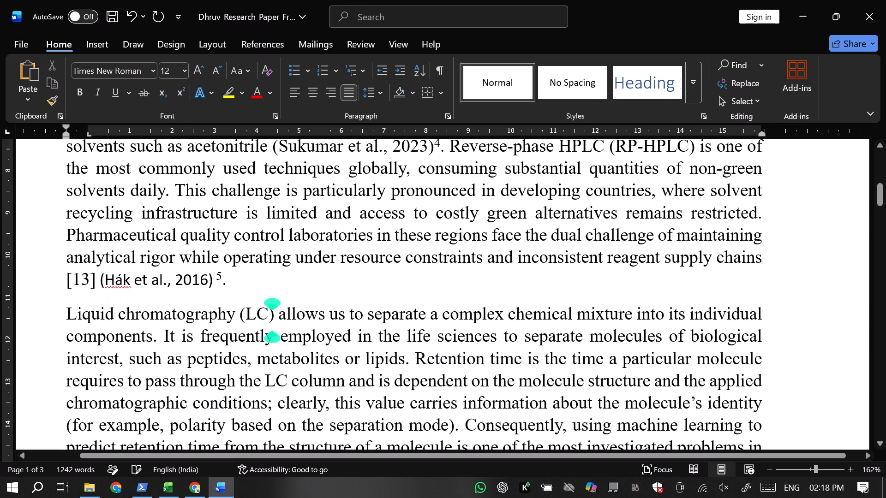
click(100, 278)
key(BackSpace)
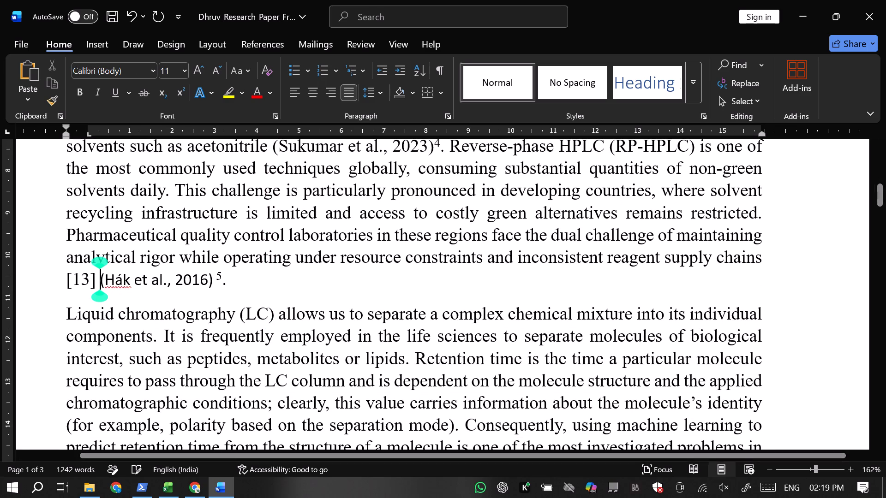
key(BackSpace)
key(BackSpace)
key(BackSpace)
key(BackSpace)
key(BackSpace)
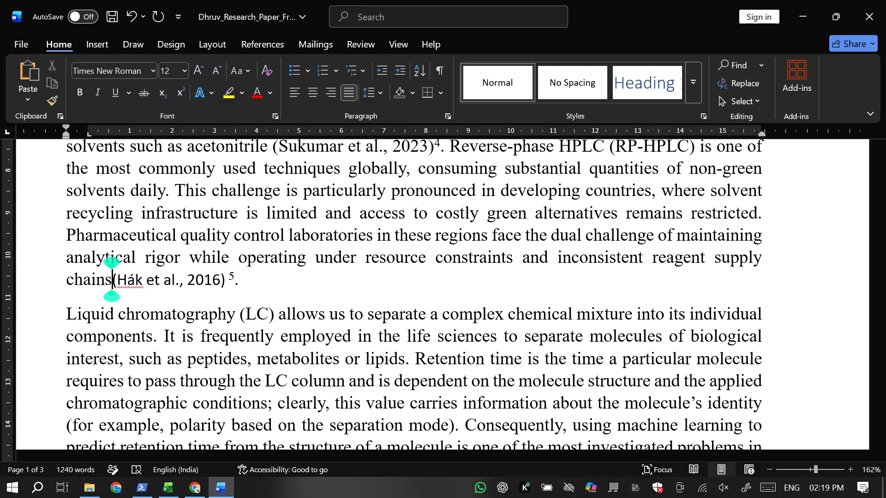
key(space)
Delete the bracketed reference "[1]" before the Volta e Sousa et al., 2021 citation, after "throughout their lifecycle".
scroll(100, 278, down, 1)
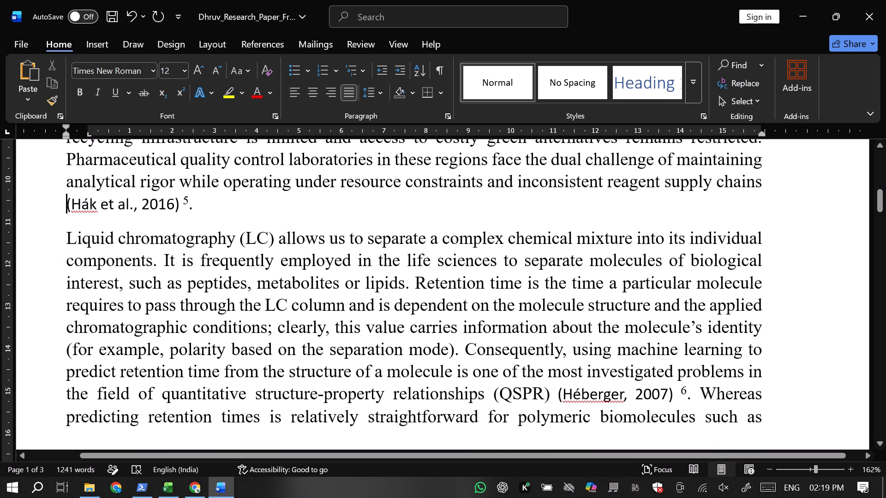
scroll(255, 273, down, 2)
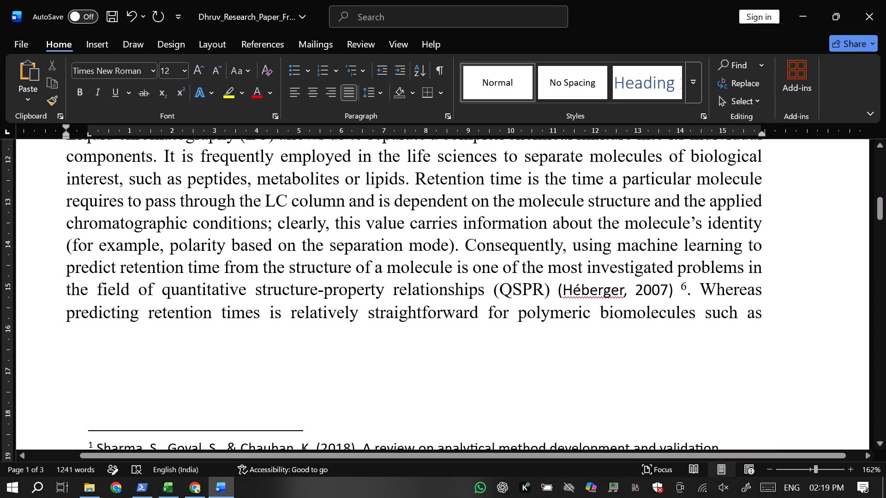
scroll(622, 292, down, 1)
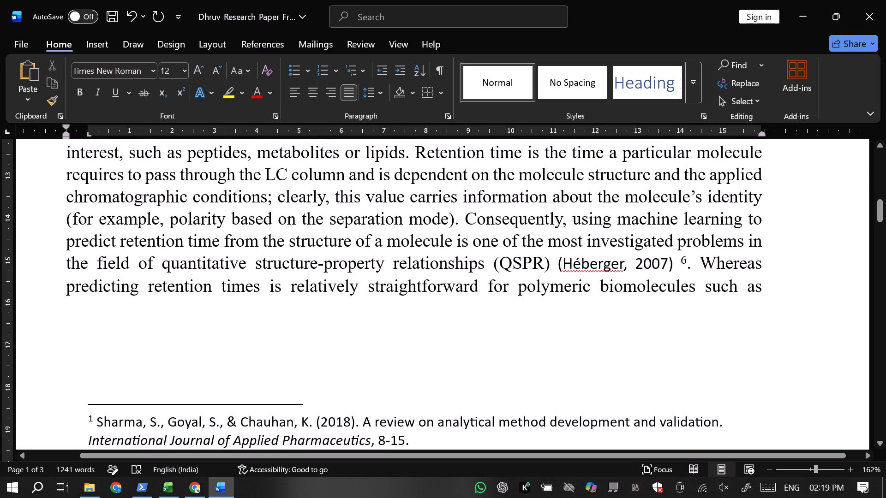
scroll(605, 298, down, 3)
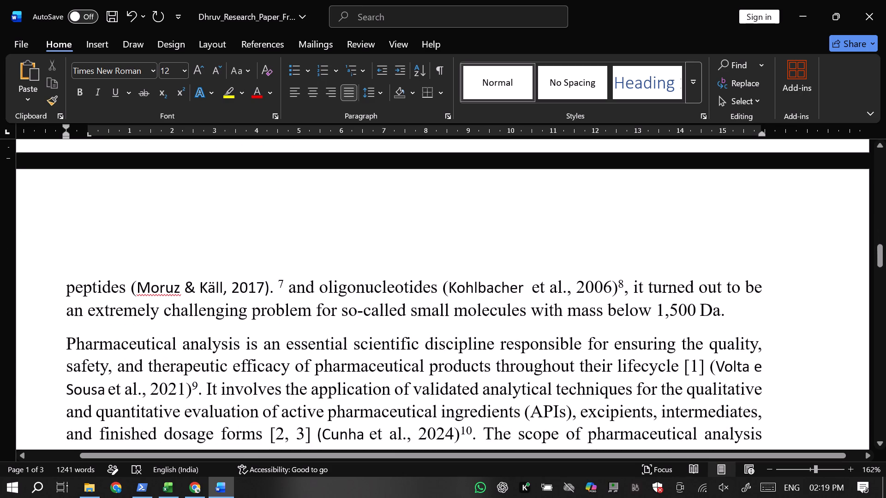
scroll(605, 298, down, 1)
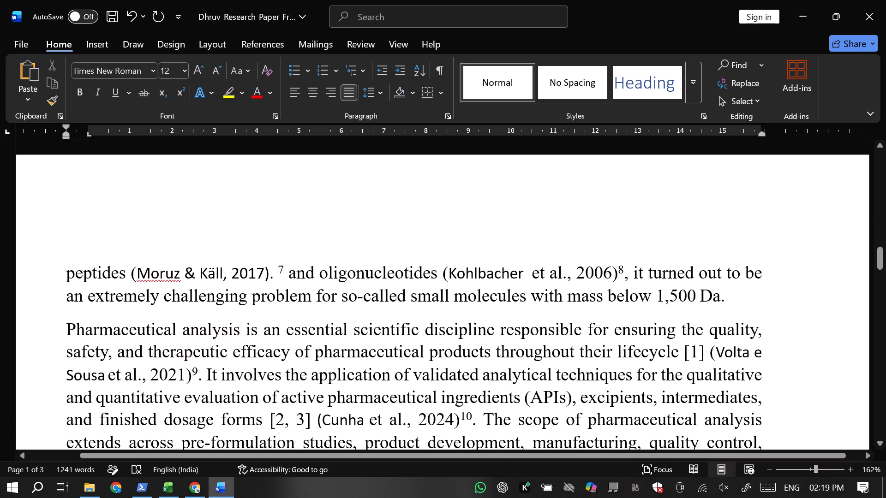
scroll(605, 298, down, 2)
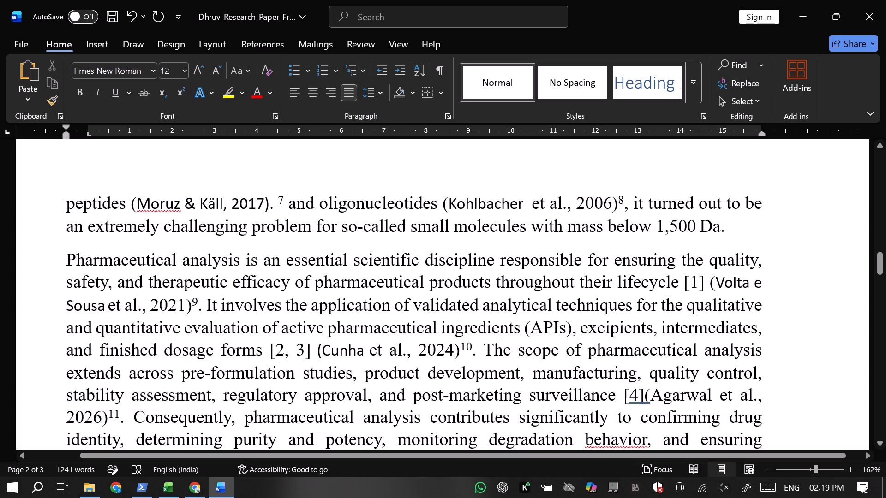
click(709, 286)
key(BackSpace)
key(BackSpace)
key(BackSpace)
key(BackSpace)
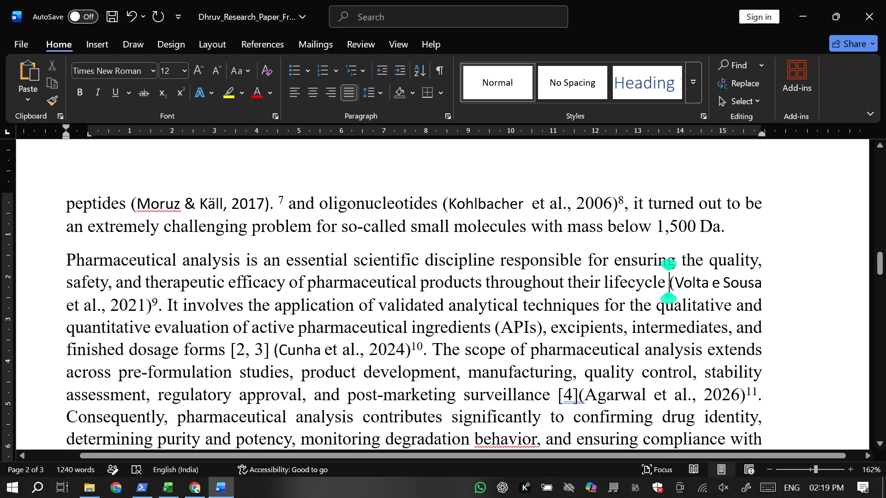
Delete the bracketed reference "[2, 3]" before the Cunha et al., 2024 citation, after "finished dosage forms".
click(271, 348)
key(Right)
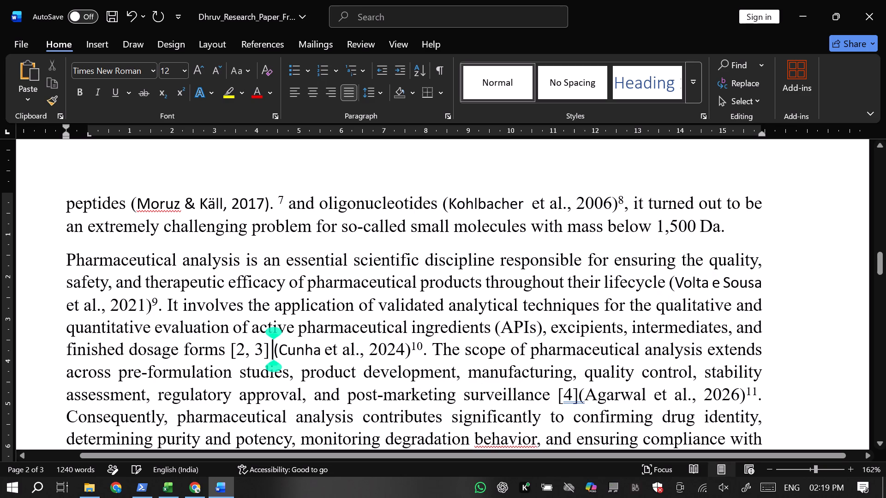
key(BackSpace)
key(BackSpace)
key(BackSpace)
key(BackSpace)
key(BackSpace)
key(BackSpace)
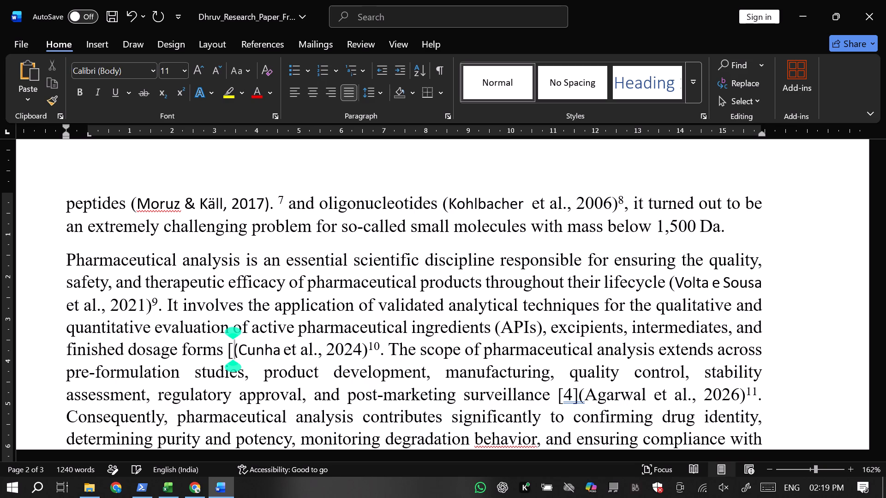
key(BackSpace)
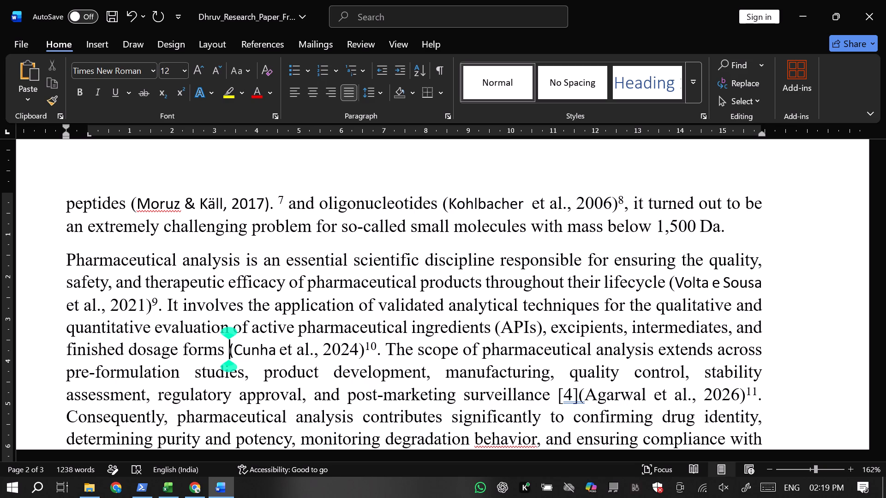
Replace the bracketed reference "[4]" before the Agarwal et al., 2026 citation with a single space after "surveillance".
scroll(439, 357, down, 1)
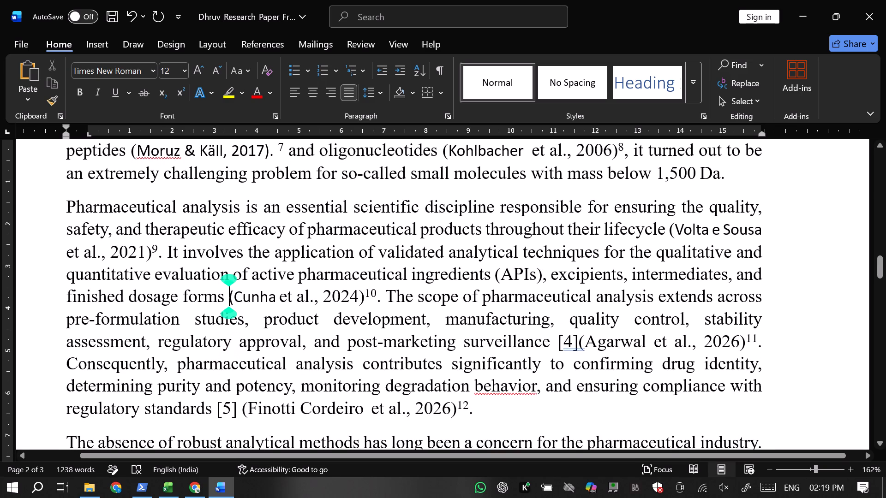
click(580, 340)
key(BackSpace)
key(BackSpace)
key(BackSpace)
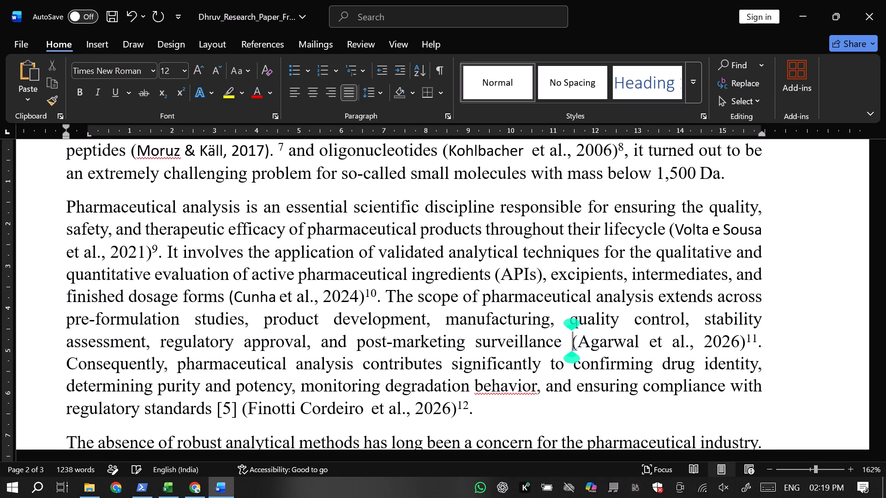
key(BackSpace)
key(space)
Delete the bracketed reference "[5]" before the Finotti Cordeiro et al., 2026 citation, after "regulatory standards".
scroll(580, 340, down, 1)
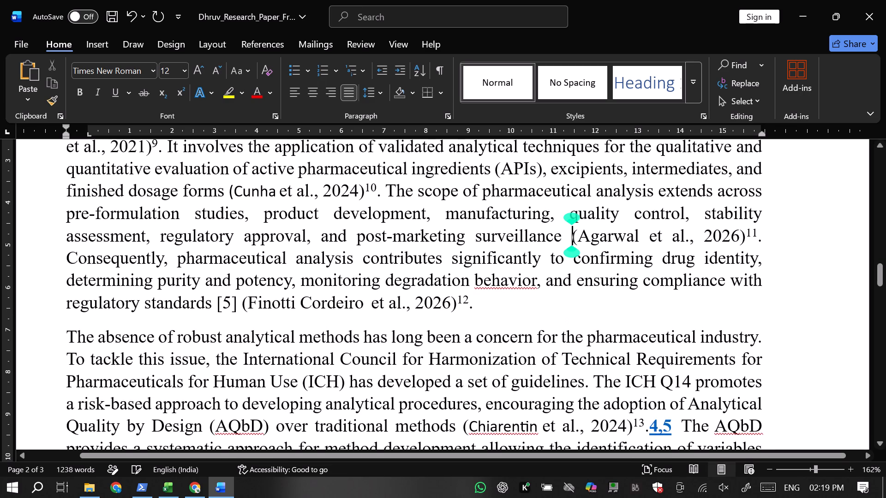
click(241, 300)
key(BackSpace)
key(BackSpace)
key(BackSpace)
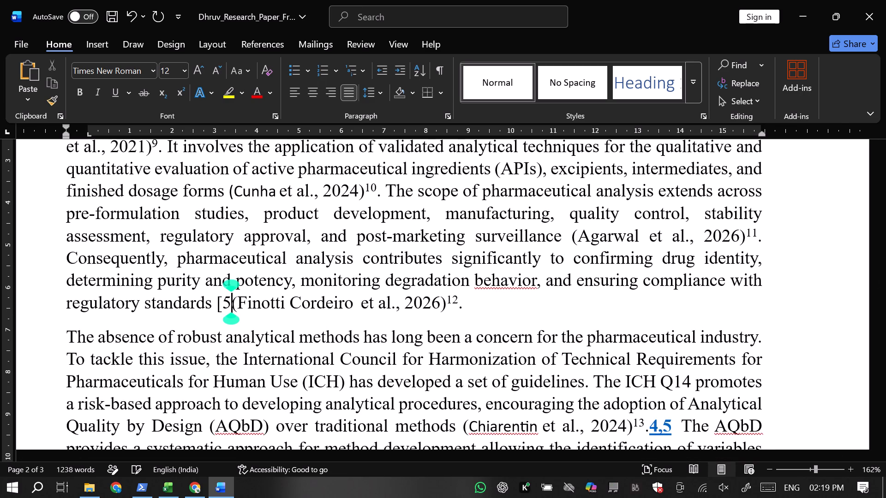
key(BackSpace)
Delete the linked reference number "4,5" after the Chiarentin et al., 2024 citation, keeping footnote mark 13 and the full stop.
scroll(241, 300, down, 1)
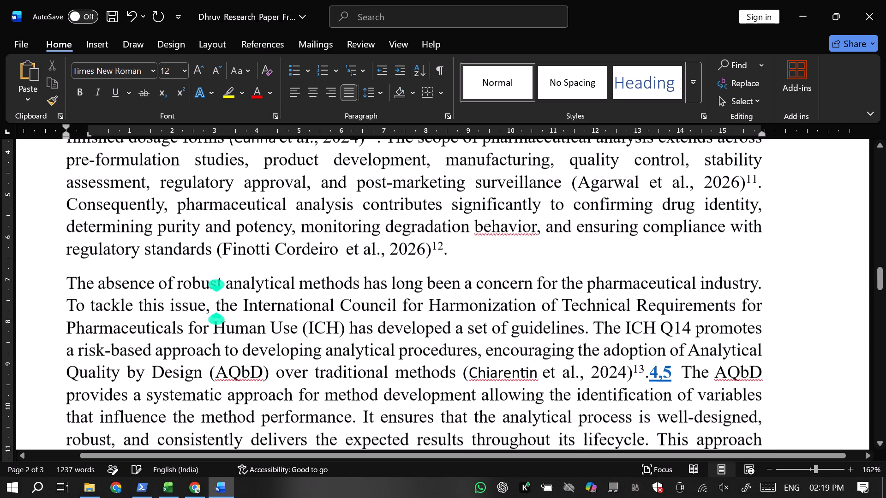
scroll(241, 300, down, 1)
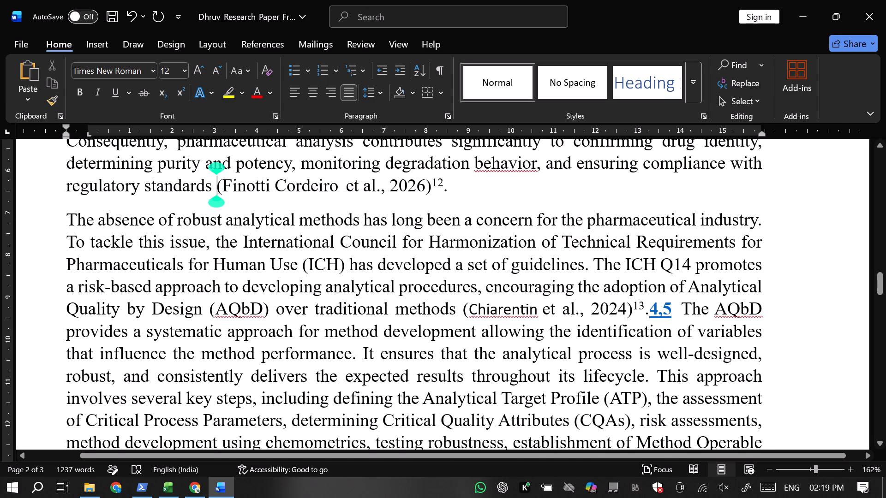
click(673, 311)
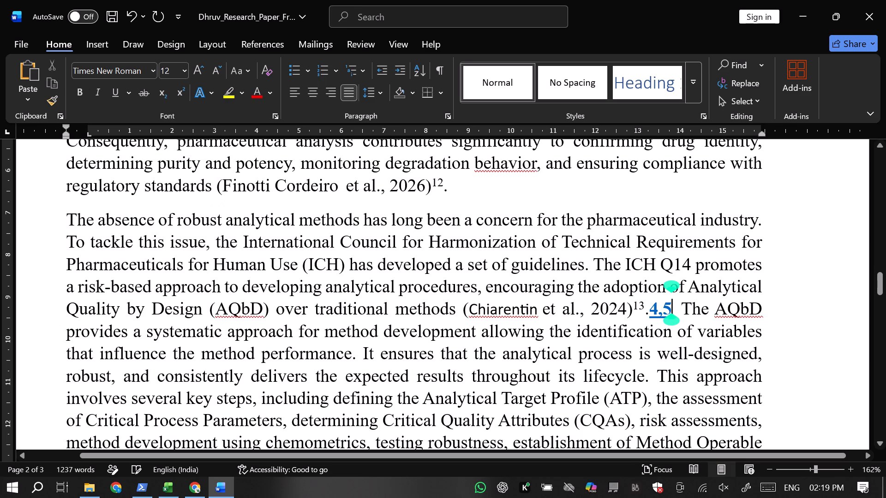
key(BackSpace)
key(BackSpace)
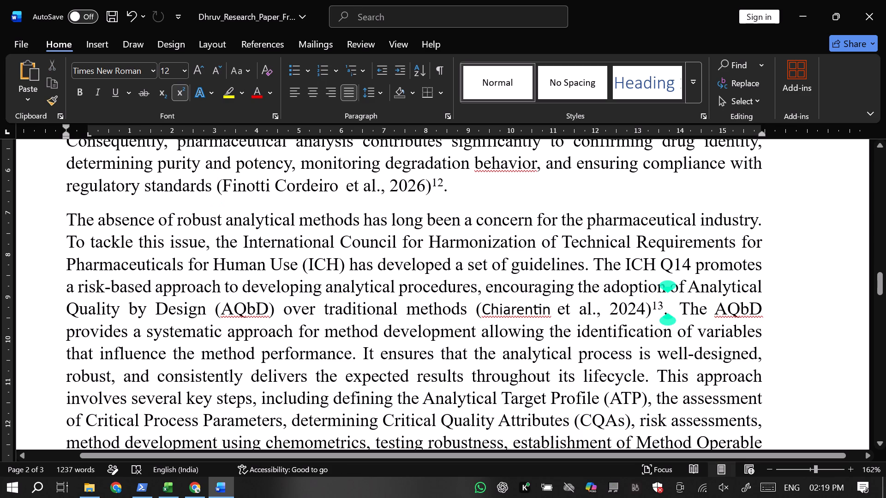
Delete the linked reference number "6" after the Kim et al., 2023 citation, leaving one space before "The risk assessment".
scroll(673, 311, down, 3)
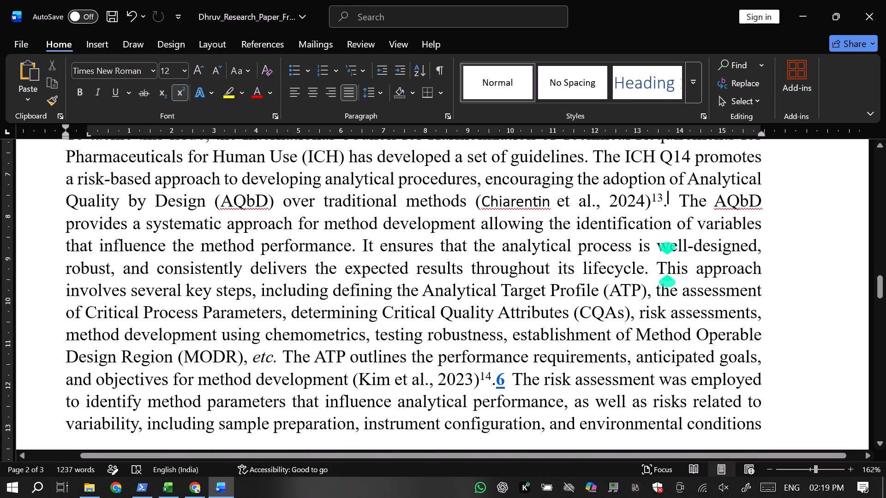
scroll(505, 377, down, 1)
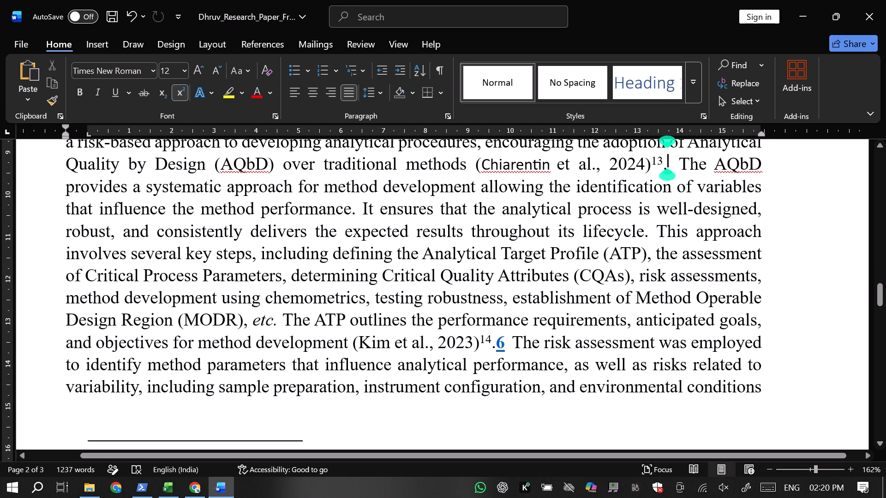
click(507, 348)
key(BackSpace)
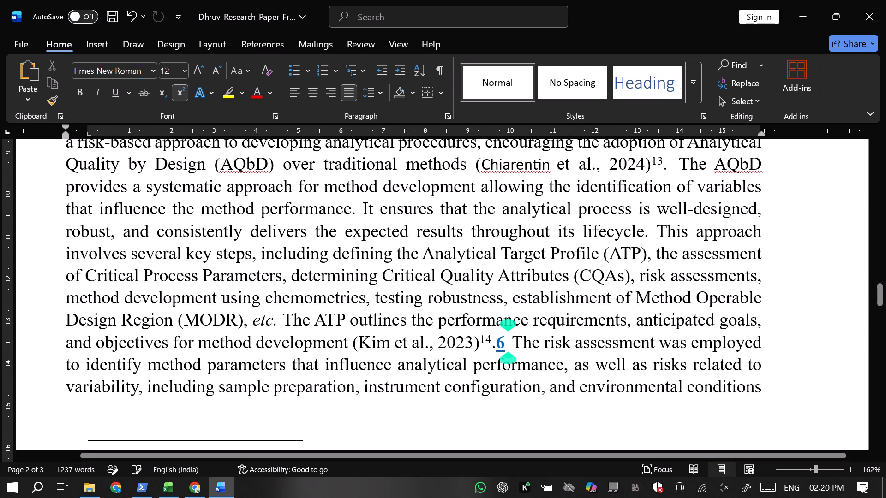
key(BackSpace)
key(BackSpace)
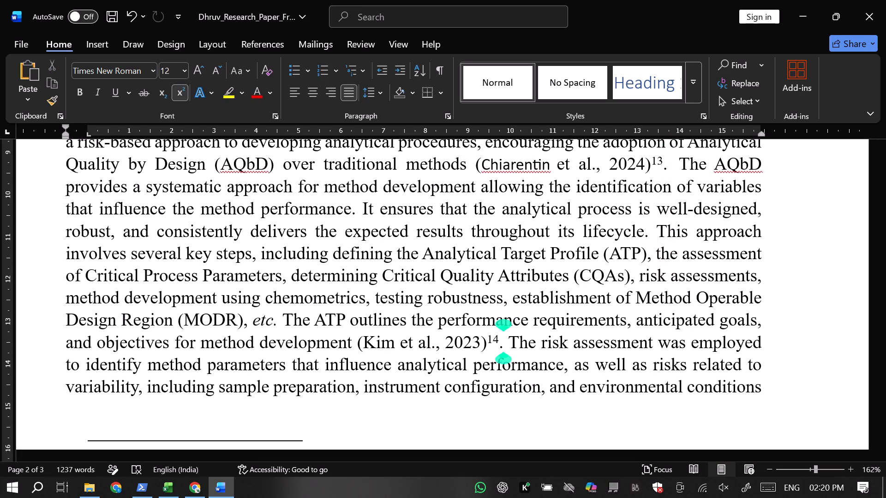
Delete the linked reference number "7" after the Parr et al., 2018 citation at the start of page 3.
scroll(507, 348, down, 2)
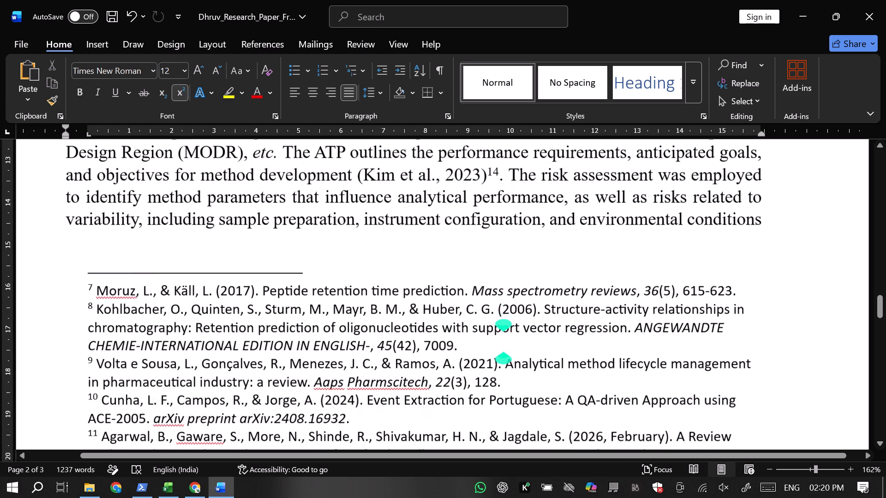
scroll(507, 348, down, 3)
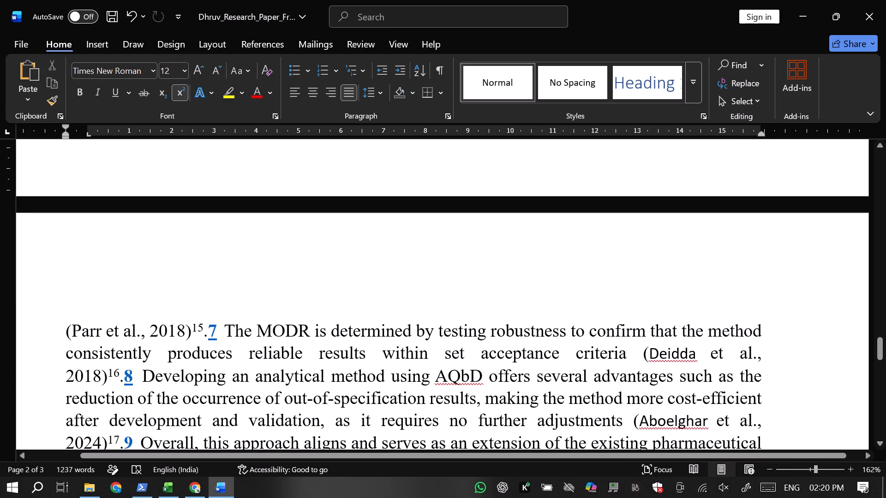
click(218, 332)
key(BackSpace)
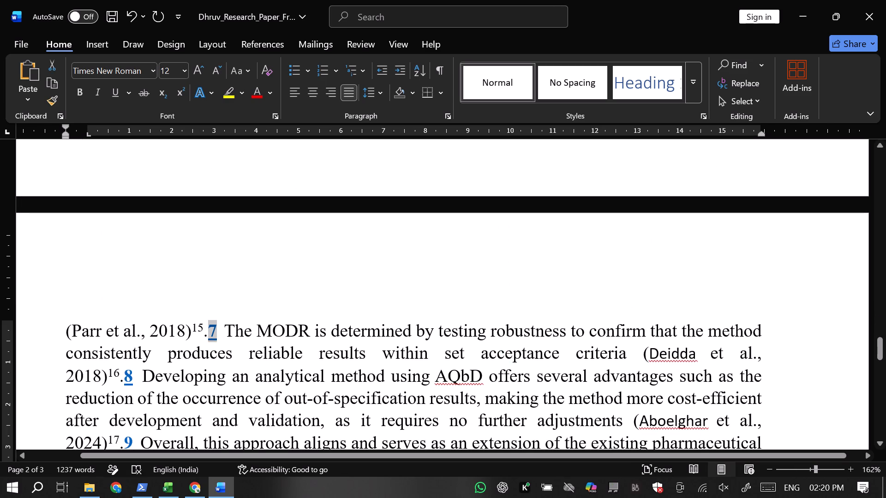
key(BackSpace)
Delete the linked reference number "8" after the Deidda et al., 2018 citation, keeping footnote mark 16 and the full stop.
click(135, 374)
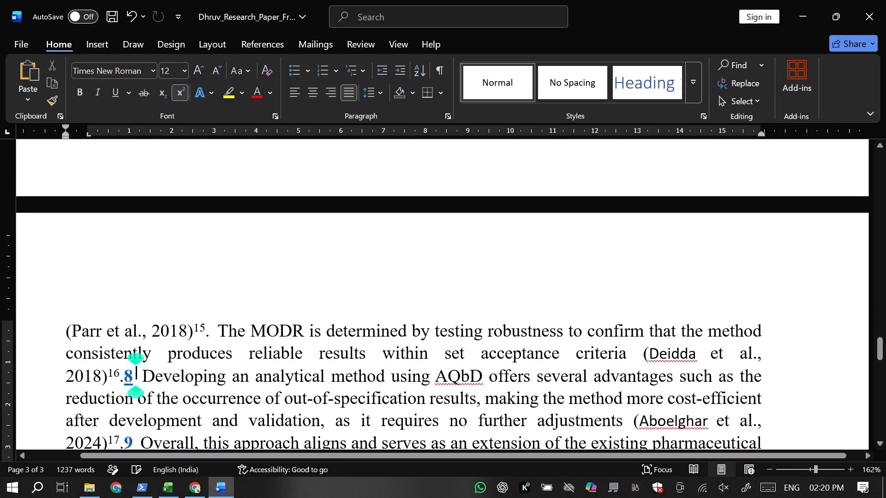
key(BackSpace)
key(BackSpace)
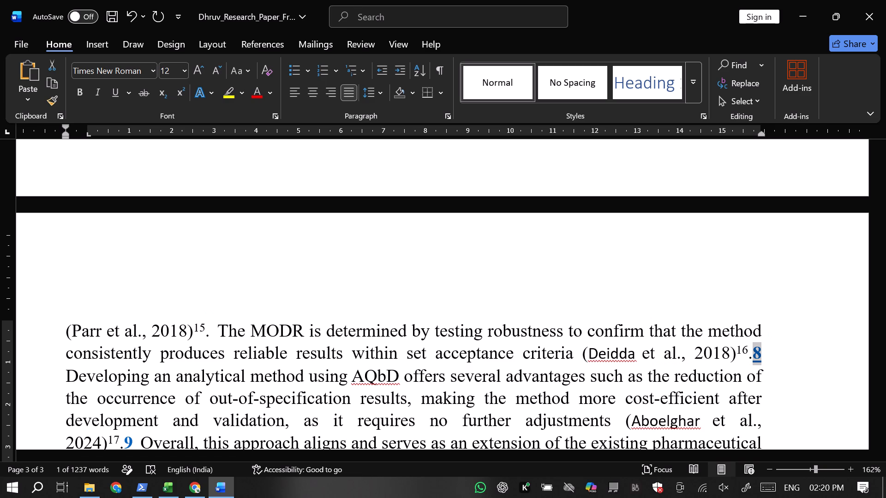
key(BackSpace)
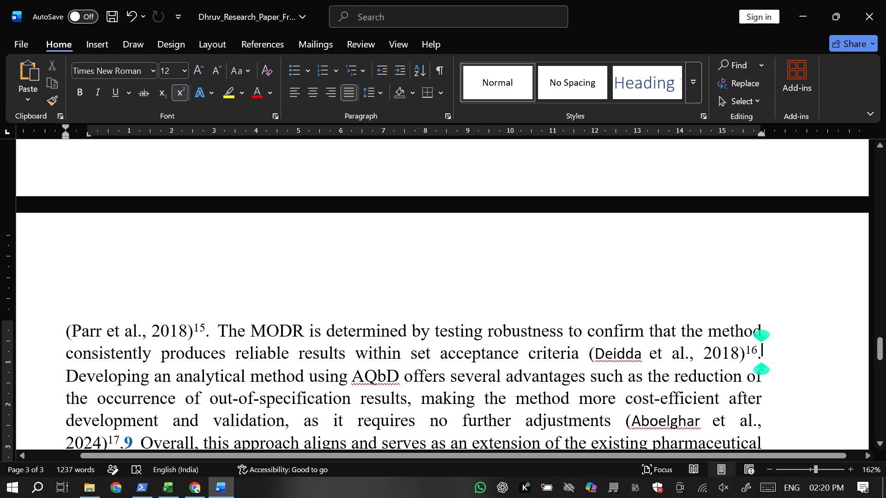
Delete the linked reference number "9" after the Aboelghar et al., 2024 citation in the last paragraph, keeping the full stop.
scroll(164, 353, down, 2)
click(136, 341)
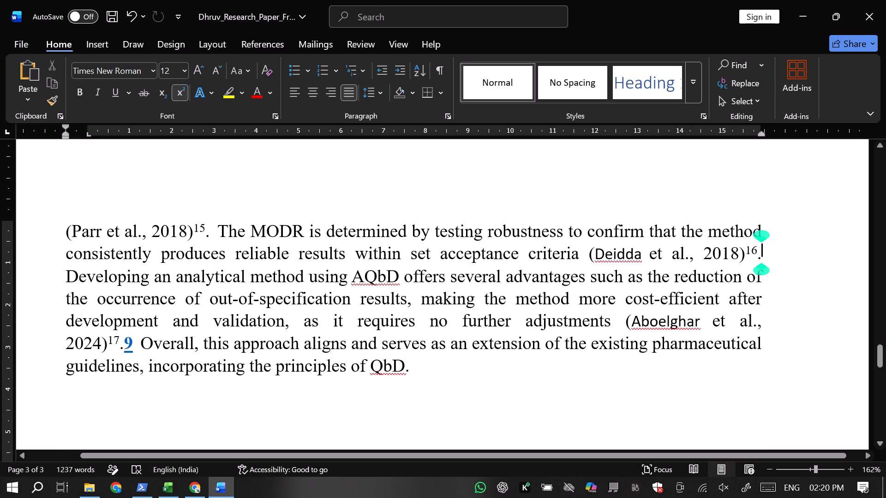
key(BackSpace)
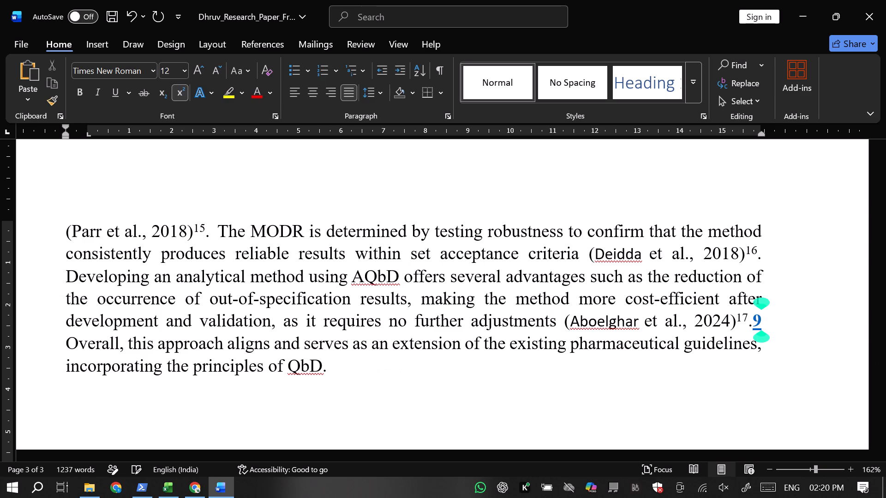
key(BackSpace)
key(BackSpace)
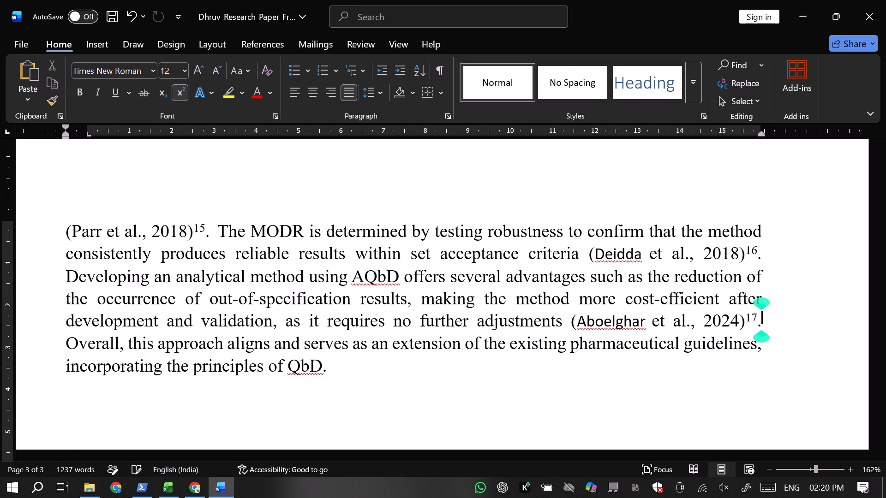
Look back over the citations and footnote marks from the last paragraph on page 3 up to the Introduction.
scroll(136, 341, down, 1)
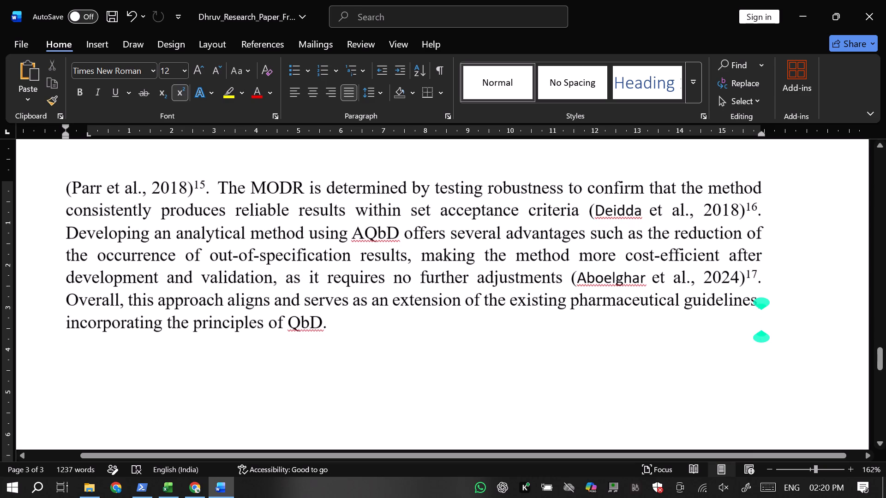
scroll(136, 341, down, 1)
scroll(136, 341, up, 4)
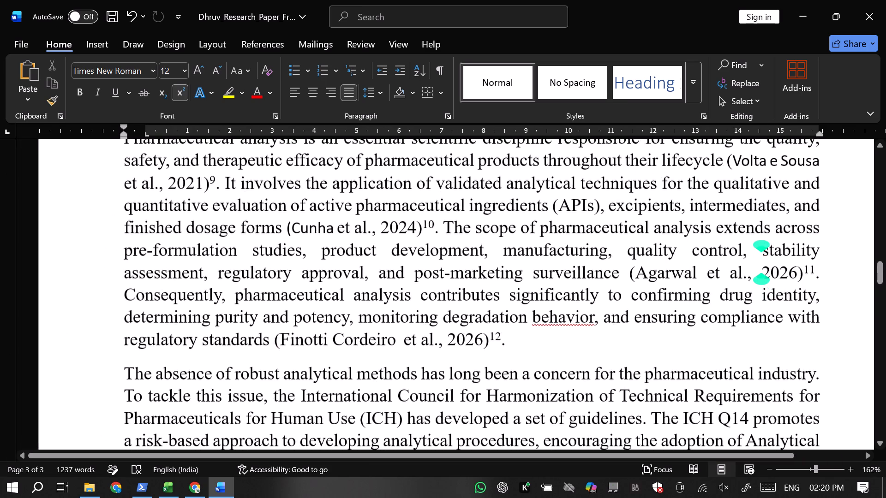
scroll(136, 341, up, 5)
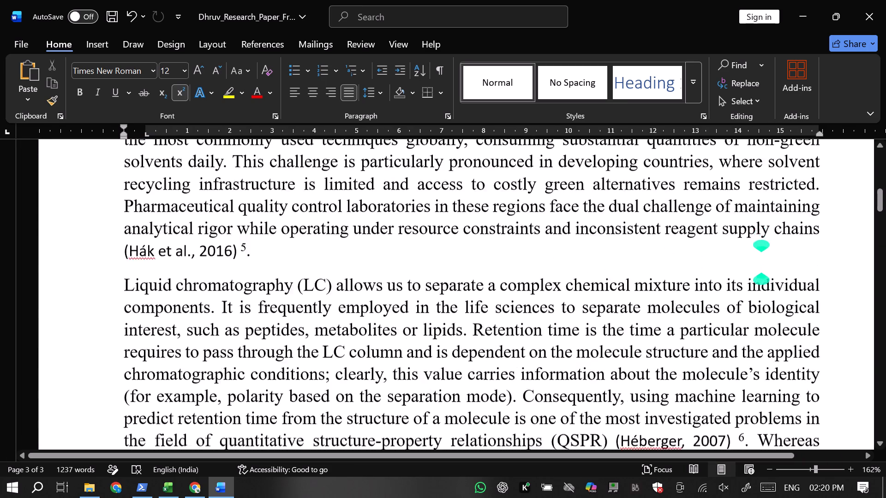
scroll(136, 341, up, 2)
scroll(136, 341, down, 2)
scroll(136, 341, up, 1)
ctrl+scroll(0, 333, up, 4)
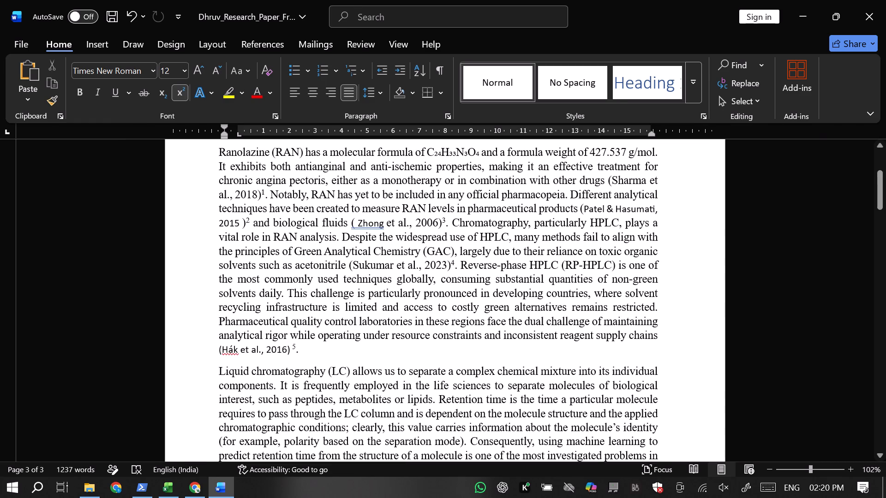
scroll(322, 273, up, 1)
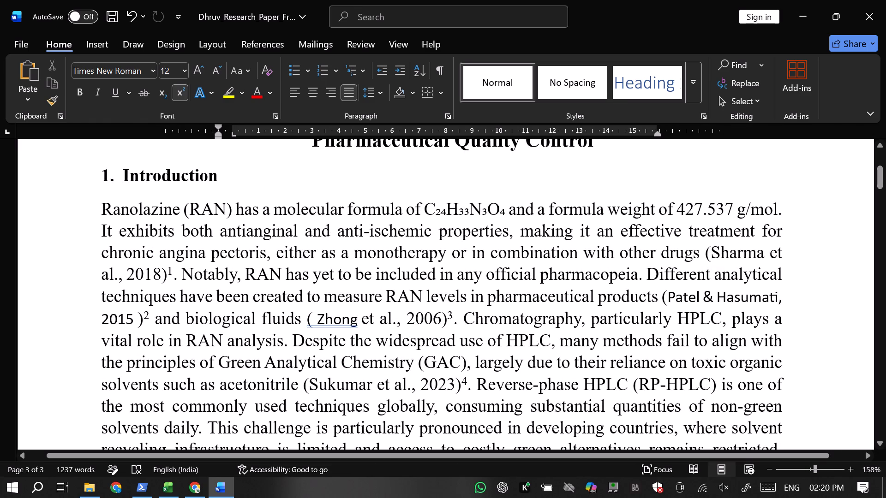
Delete the footnote mark after the Sharma et al., 2018 citation in the Introduction, keeping the full stop.
click(176, 267)
click(171, 268)
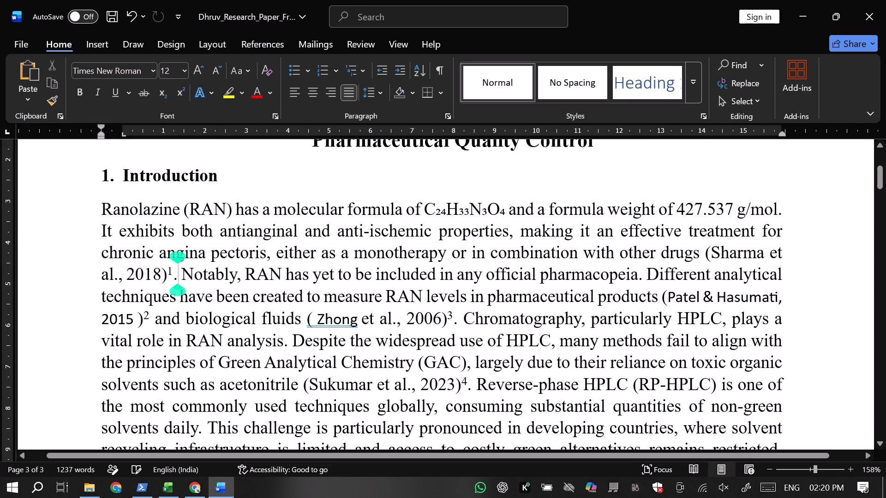
key(Right)
key(BackSpace)
key(BackSpace)
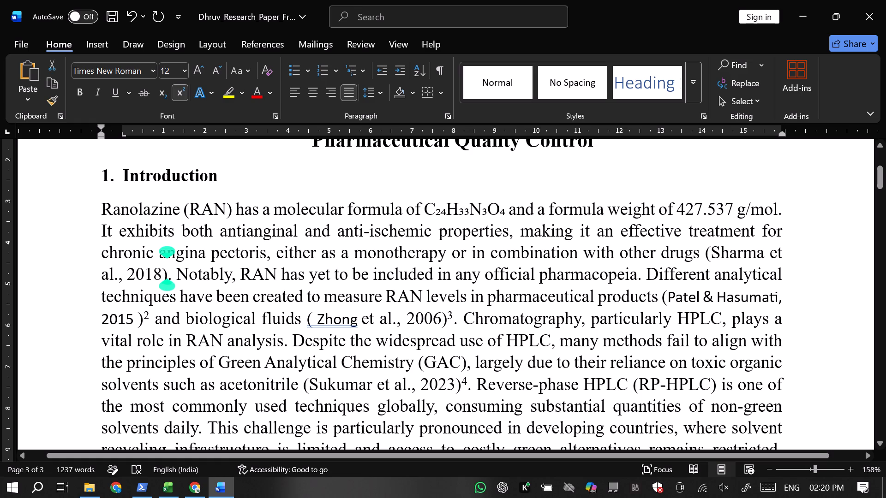
Delete the footnote mark after the Patel & Hasumati, 2015 citation, keeping the space before "and biological fluids".
click(144, 316)
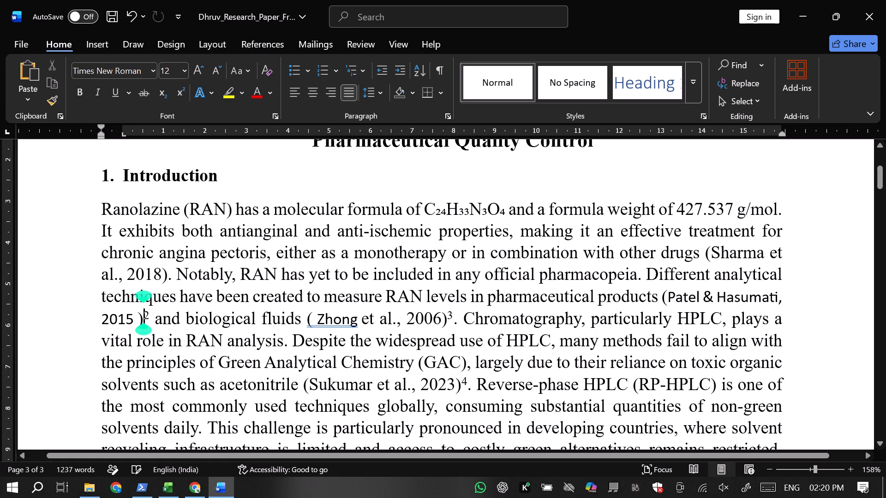
key(Right)
key(BackSpace)
key(BackSpace)
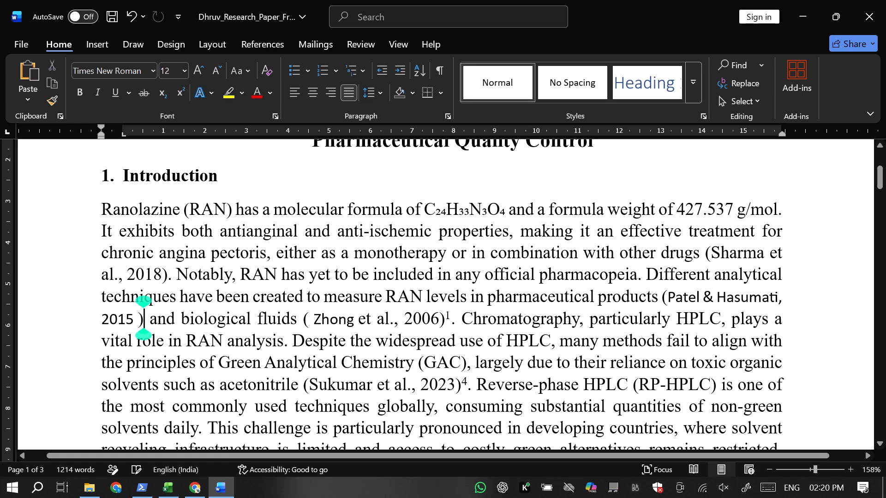
Delete the footnote mark after the Sukumar et al., 2023 citation, keeping the full stop.
click(467, 376)
key(BackSpace)
key(BackSpace)
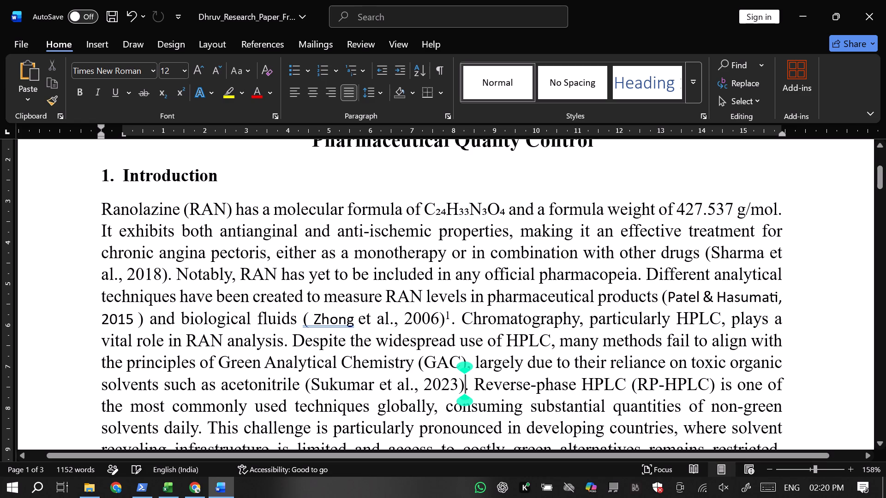
Delete the footnote mark after the Zhong et al., 2006 citation, keeping the full stop before "Chromatography".
click(448, 320)
key(Right)
key(BackSpace)
key(BackSpace)
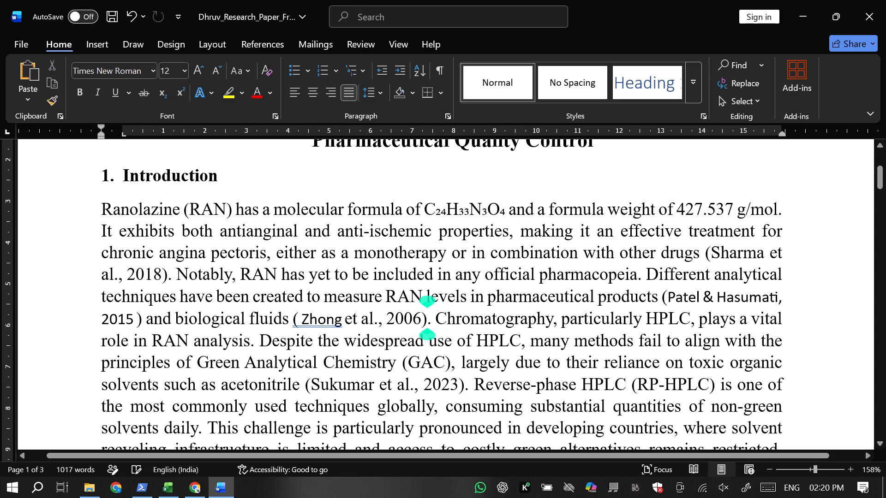
Delete the footnote mark and the space before it after the Hák et al., 2016 citation, keeping the full stop.
scroll(455, 391, down, 3)
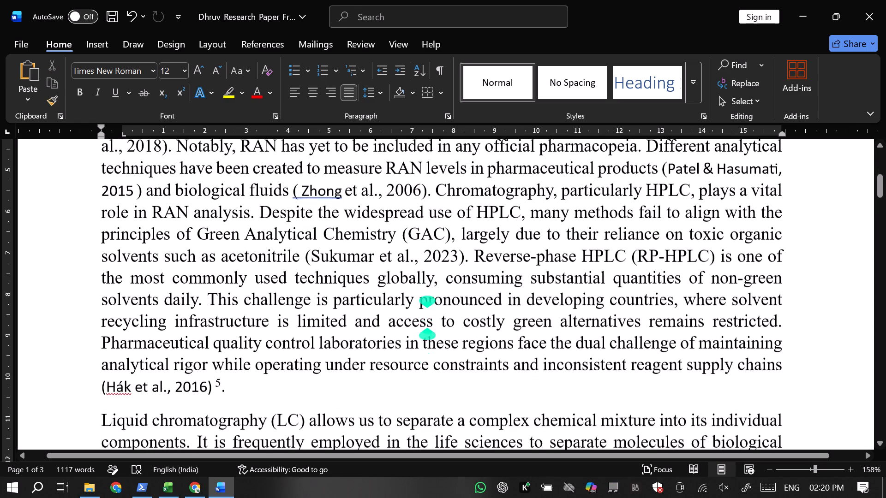
scroll(455, 391, down, 2)
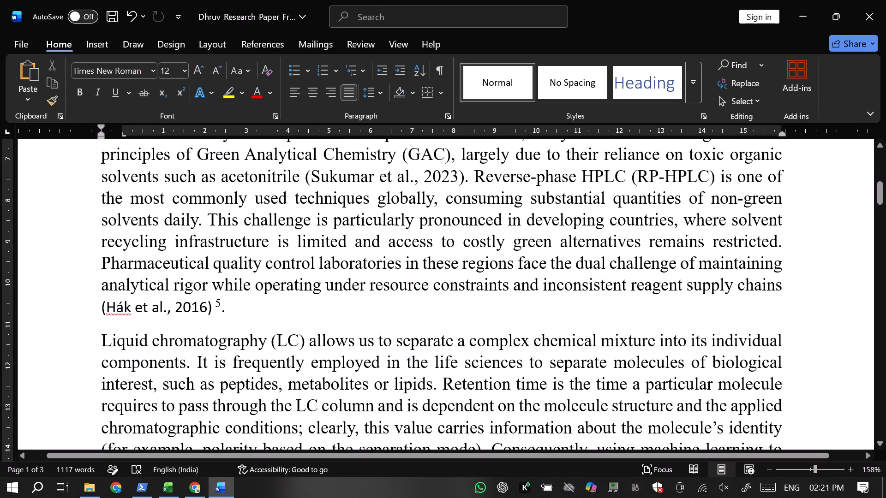
click(221, 300)
key(BackSpace)
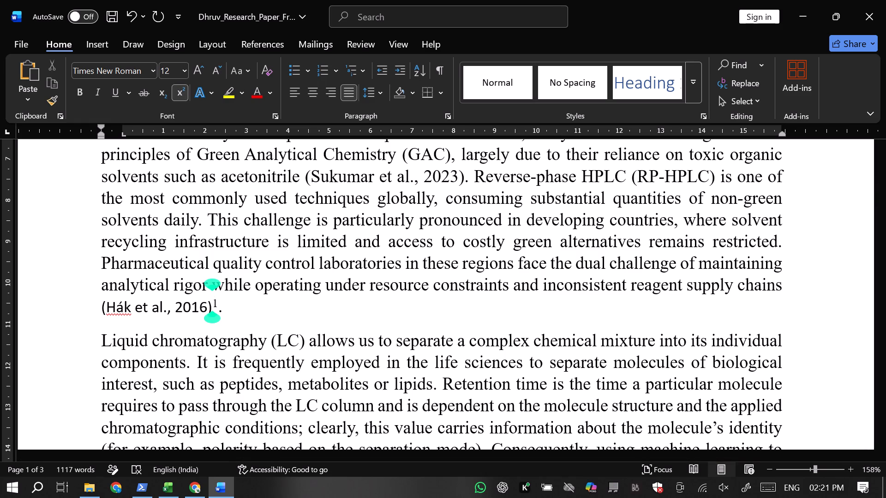
key(Right)
key(BackSpace)
key(BackSpace)
click(221, 300)
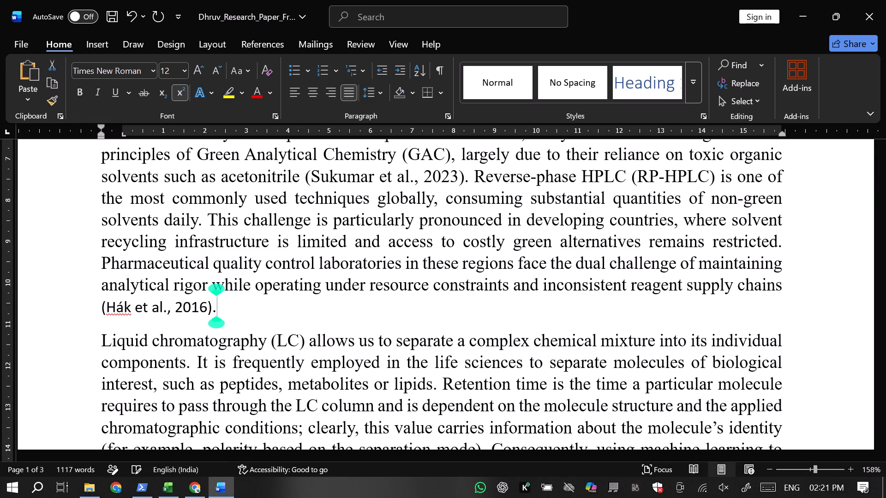
Delete the footnote mark and the space before it after the Héberger, 2007 citation in the liquid chromatography paragraph.
scroll(272, 380, down, 2)
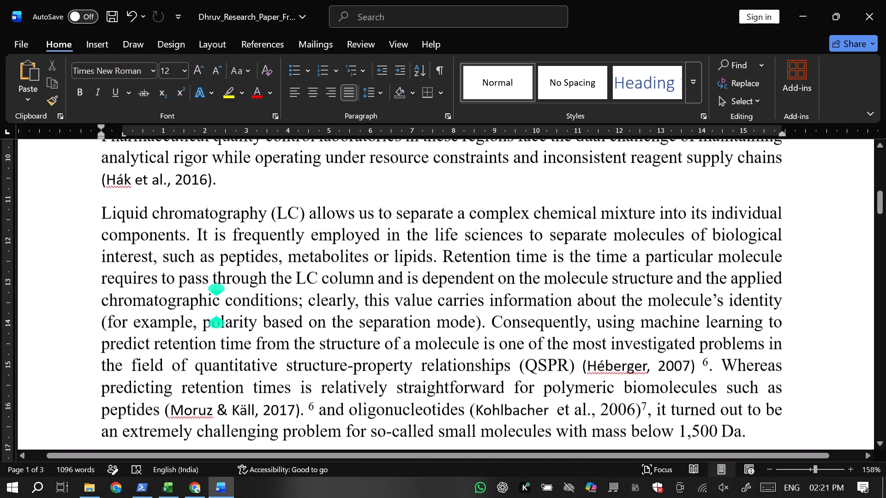
scroll(272, 380, down, 1)
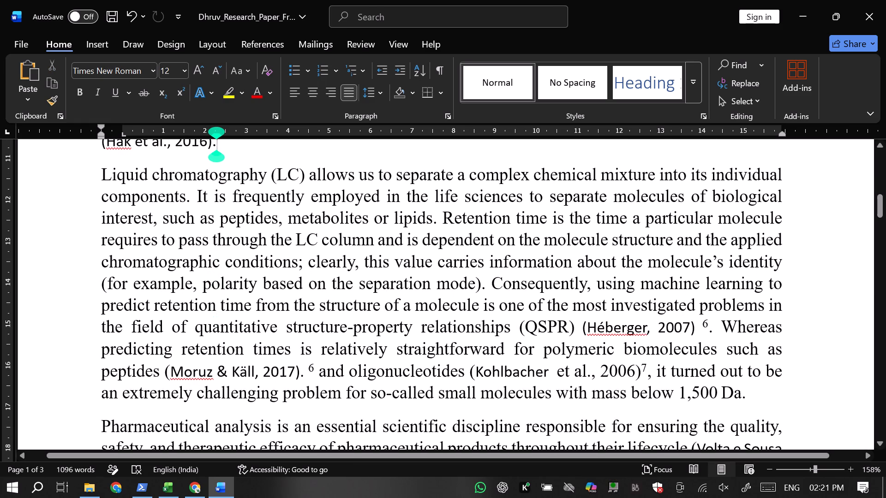
click(714, 327)
key(Left)
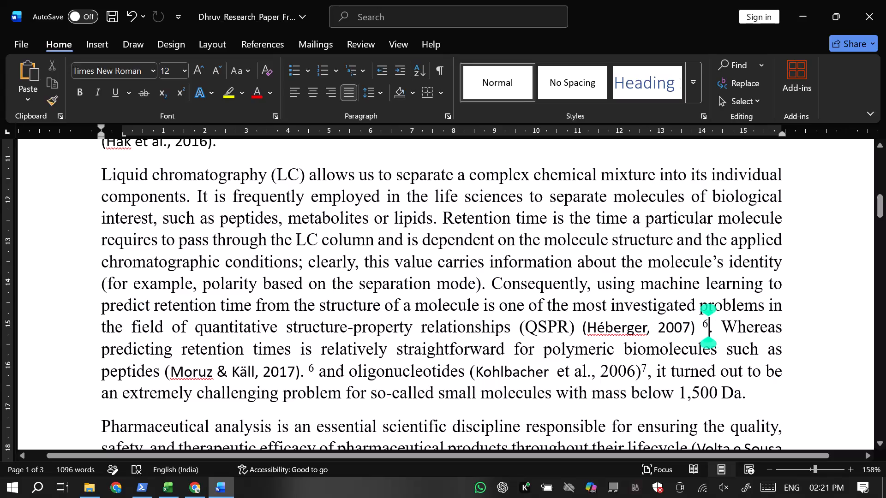
key(BackSpace)
key(BackSpace)
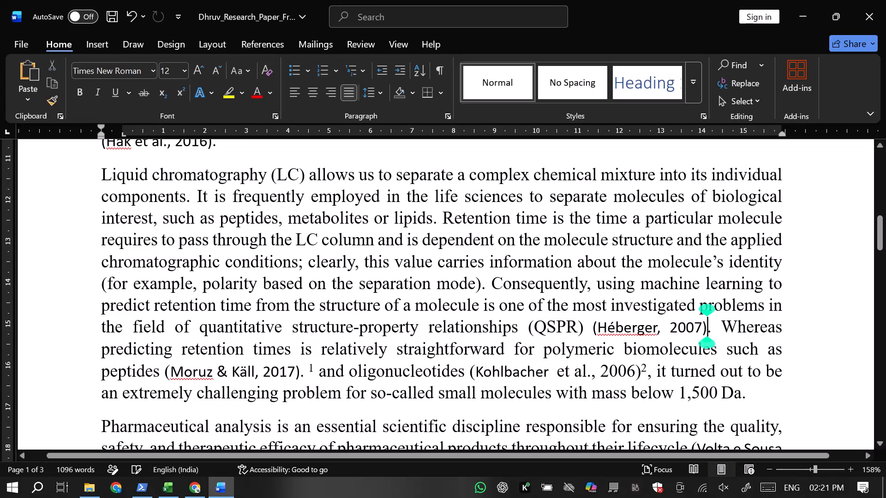
Delete the footnote mark and stray full stop after the Moruz & Käll, 2017 citation, leaving one space before "and oligonucleotides".
click(317, 369)
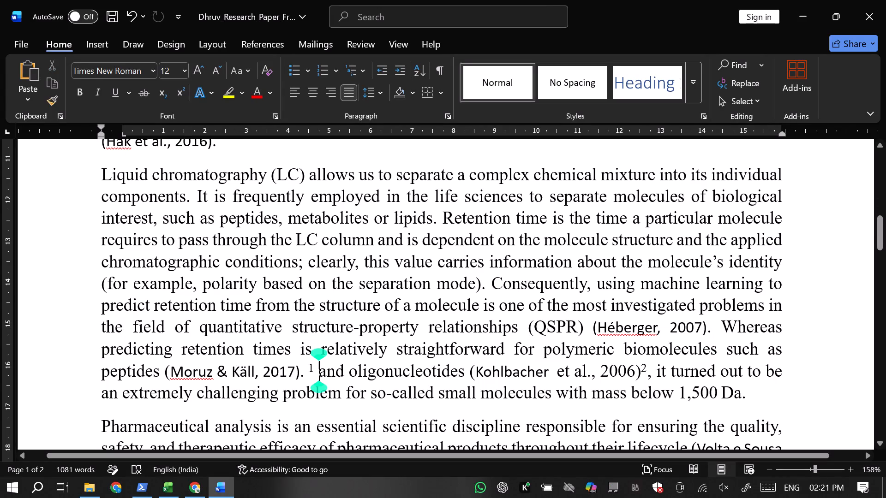
key(BackSpace)
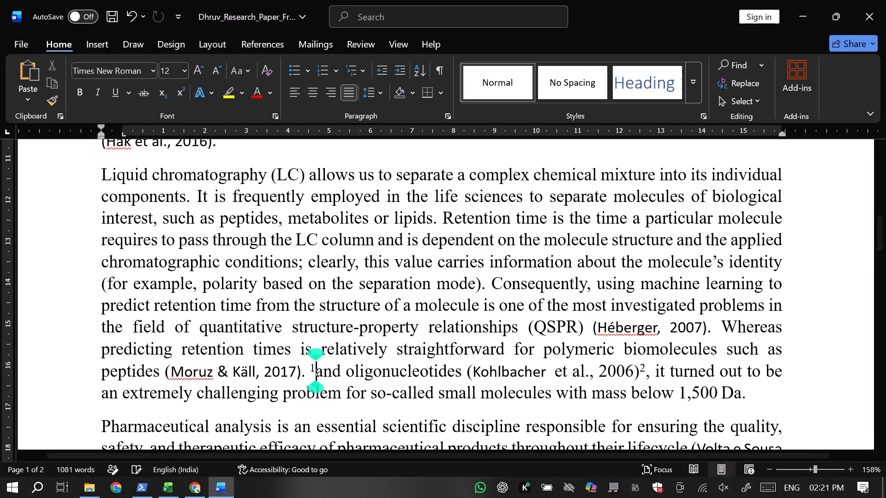
key(BackSpace)
key(BackSpace)
key(BackSpace)
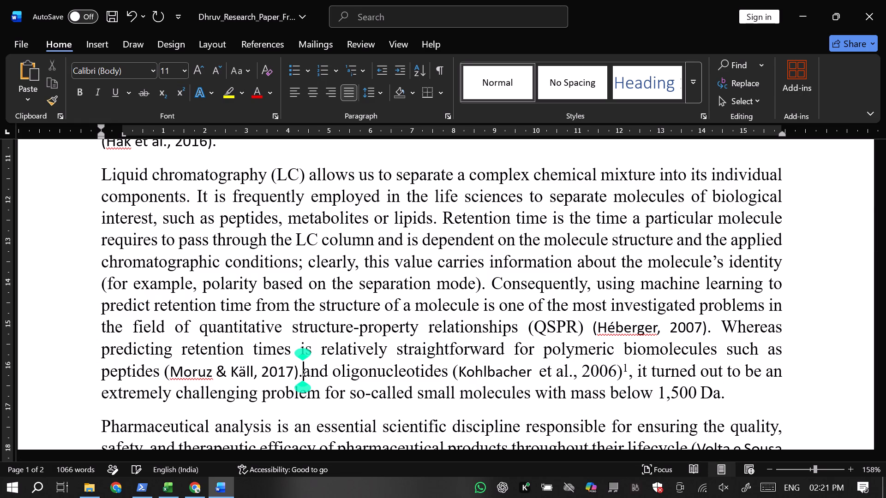
key(BackSpace)
key(space)
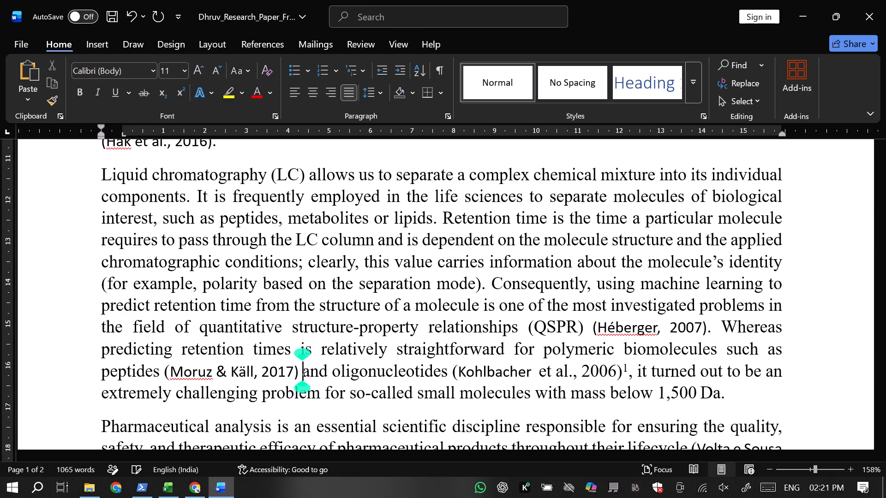
Delete the footnote mark after the Kohlbacher et al., 2006 citation, keeping the comma.
click(631, 364)
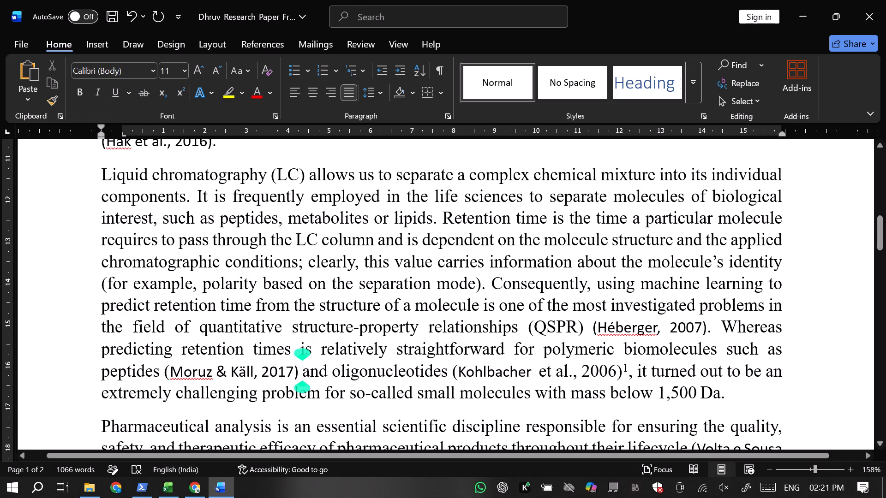
key(Left)
key(BackSpace)
key(BackSpace)
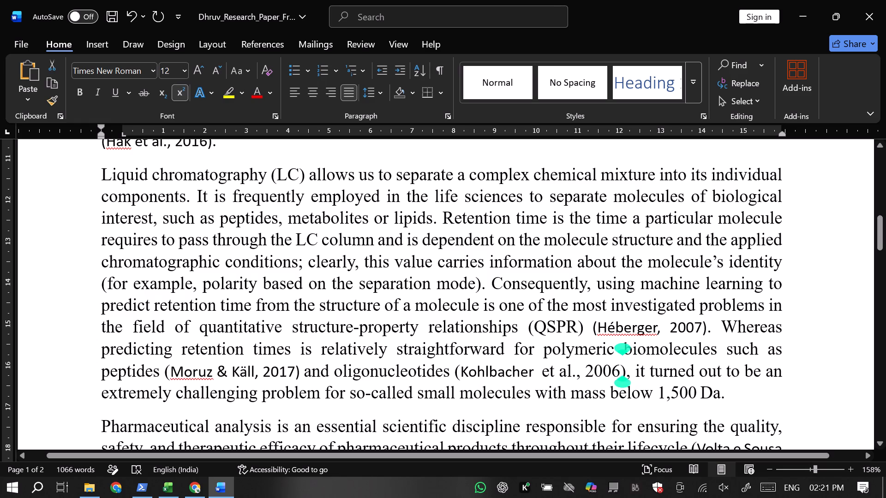
Delete the footnote mark after the Volta e Sousa et al., 2021 citation in the pharmaceutical analysis paragraph, keeping the full stop.
scroll(631, 364, down, 1)
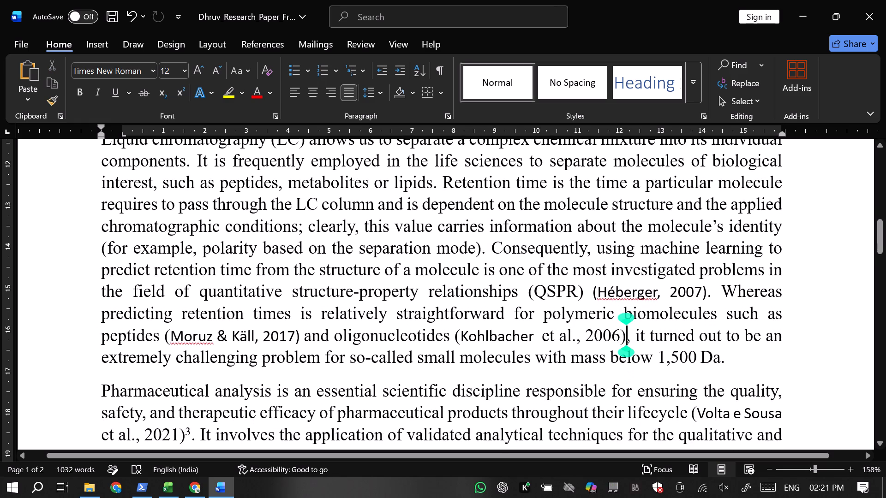
scroll(631, 364, down, 2)
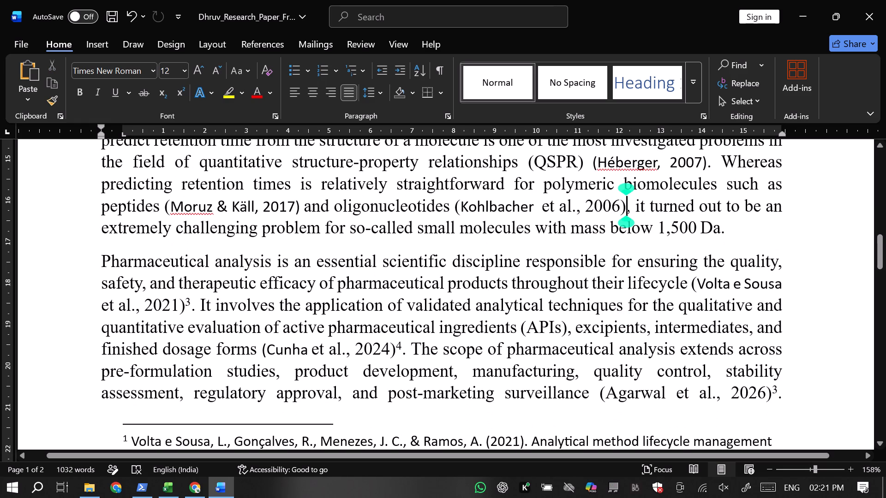
click(188, 305)
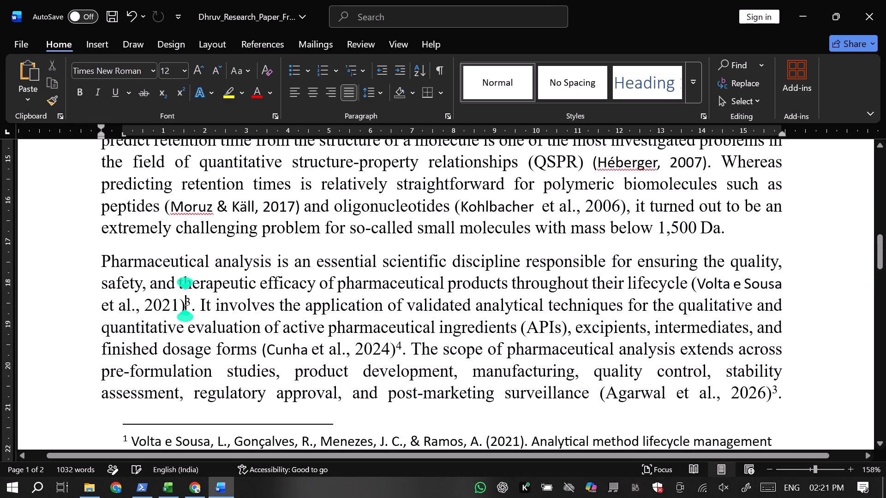
key(Right)
key(BackSpace)
key(BackSpace)
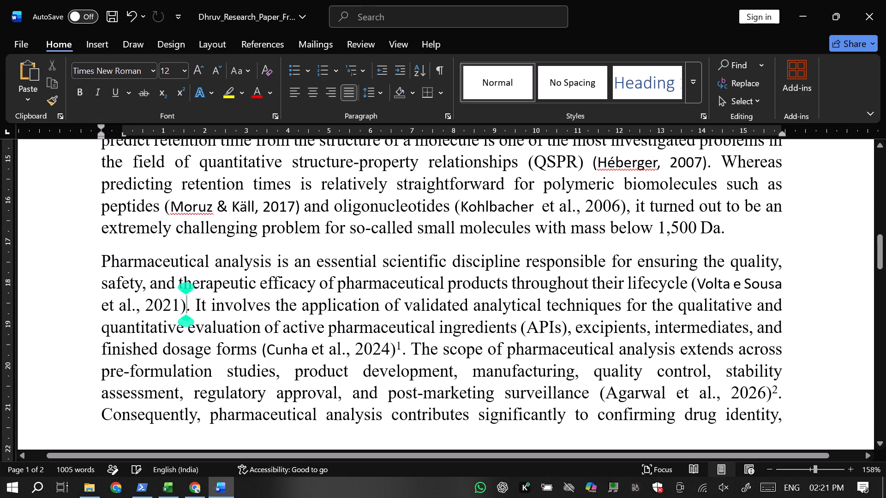
Delete the footnote mark after the Cunha et al., 2024 citation, keeping the full stop before "The scope".
scroll(360, 343, down, 1)
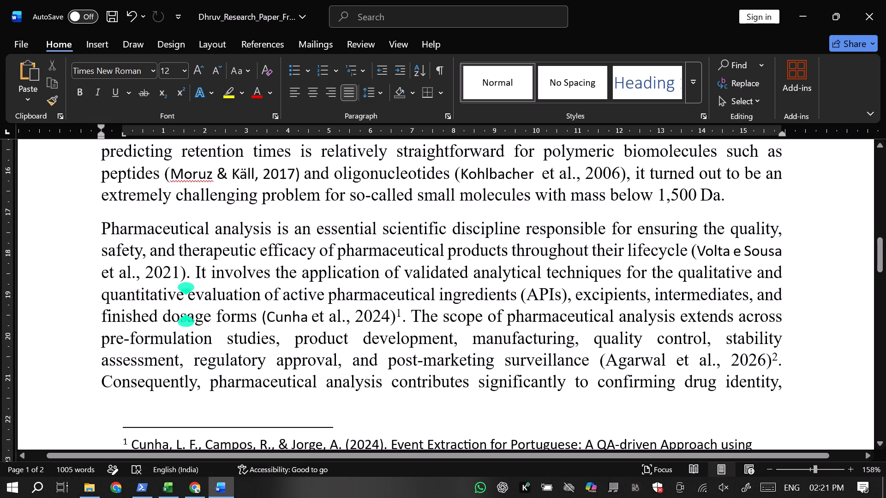
click(400, 315)
key(Right)
key(BackSpace)
key(BackSpace)
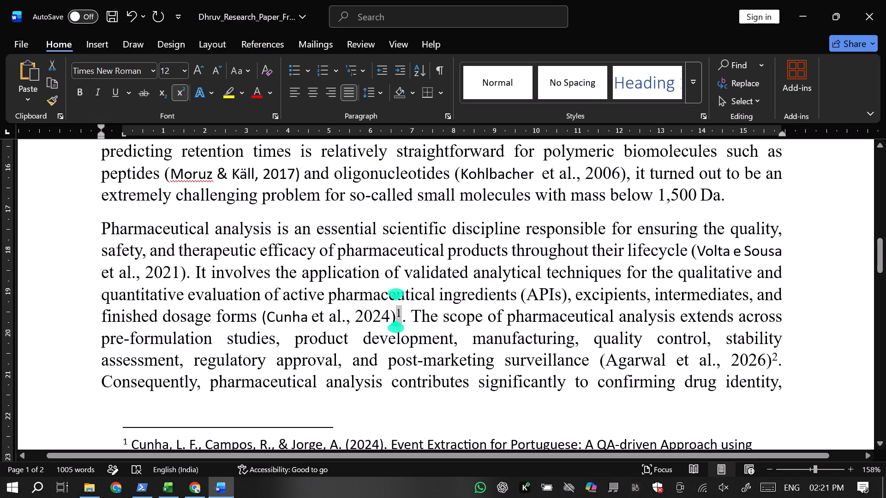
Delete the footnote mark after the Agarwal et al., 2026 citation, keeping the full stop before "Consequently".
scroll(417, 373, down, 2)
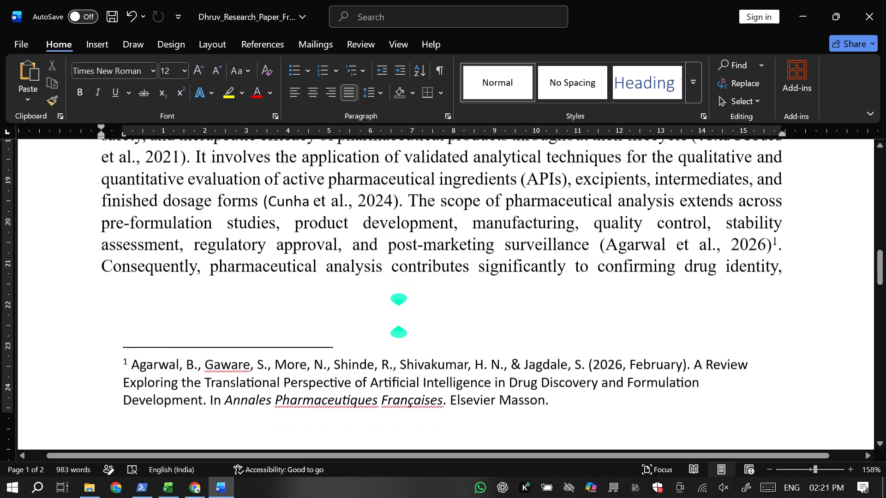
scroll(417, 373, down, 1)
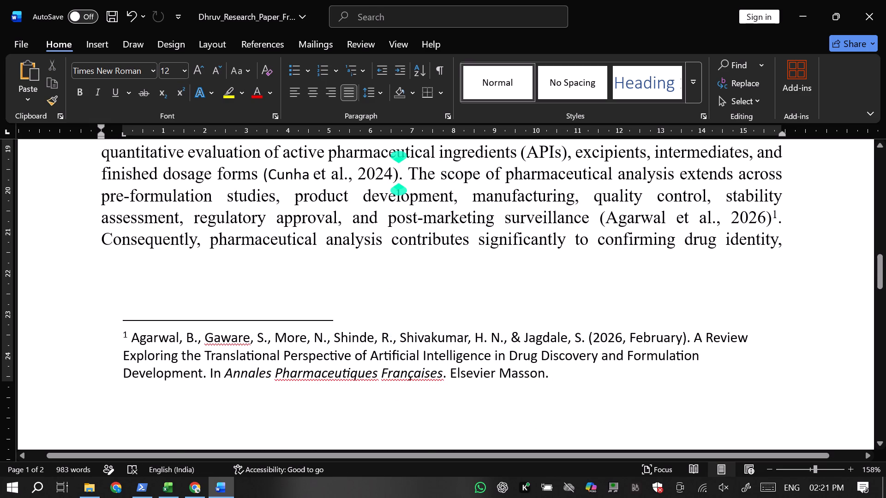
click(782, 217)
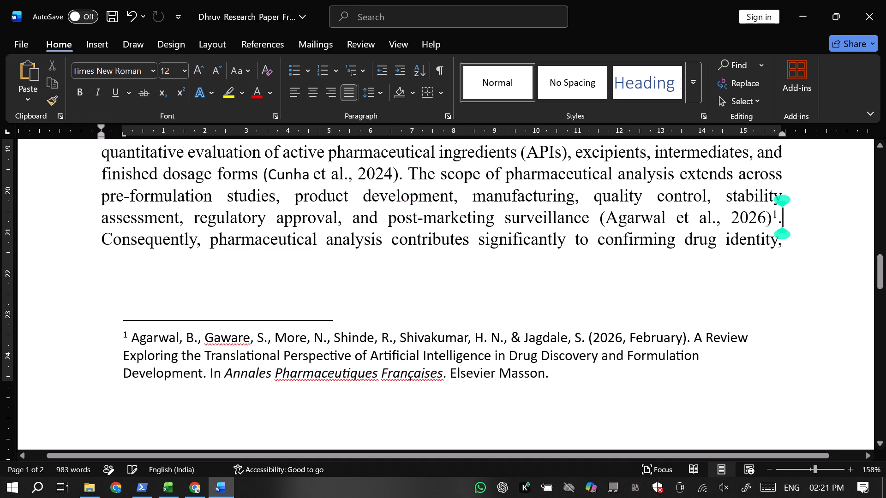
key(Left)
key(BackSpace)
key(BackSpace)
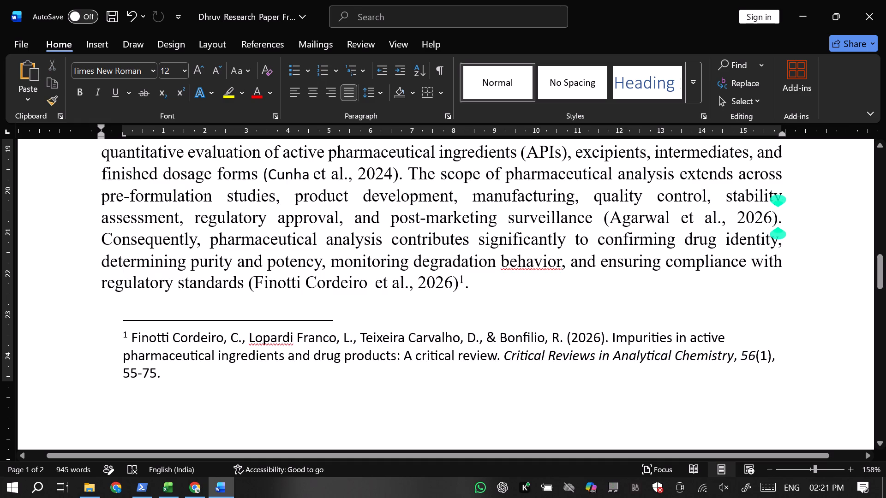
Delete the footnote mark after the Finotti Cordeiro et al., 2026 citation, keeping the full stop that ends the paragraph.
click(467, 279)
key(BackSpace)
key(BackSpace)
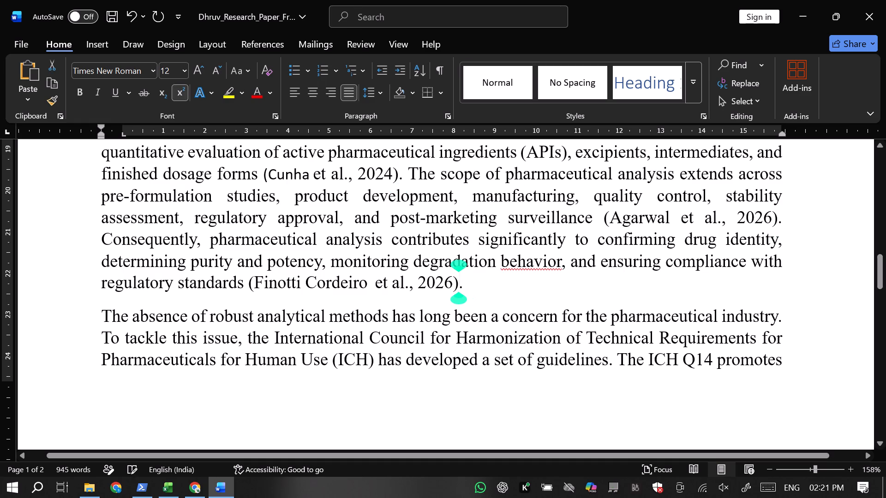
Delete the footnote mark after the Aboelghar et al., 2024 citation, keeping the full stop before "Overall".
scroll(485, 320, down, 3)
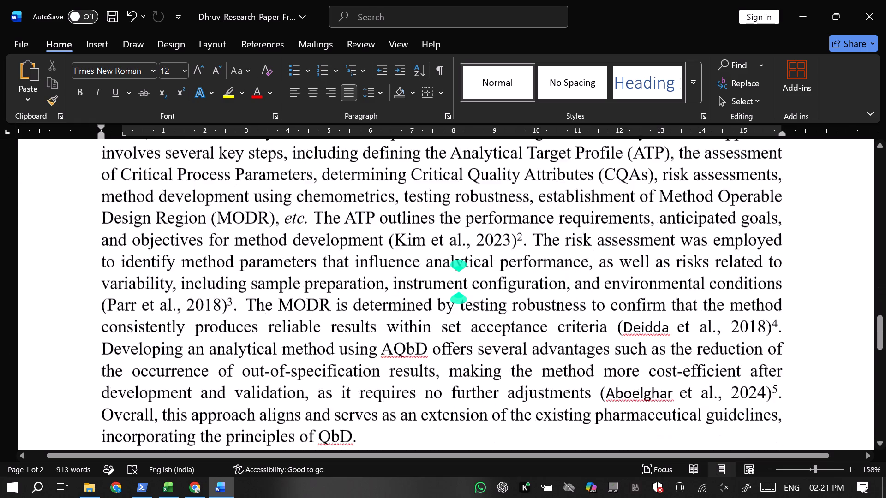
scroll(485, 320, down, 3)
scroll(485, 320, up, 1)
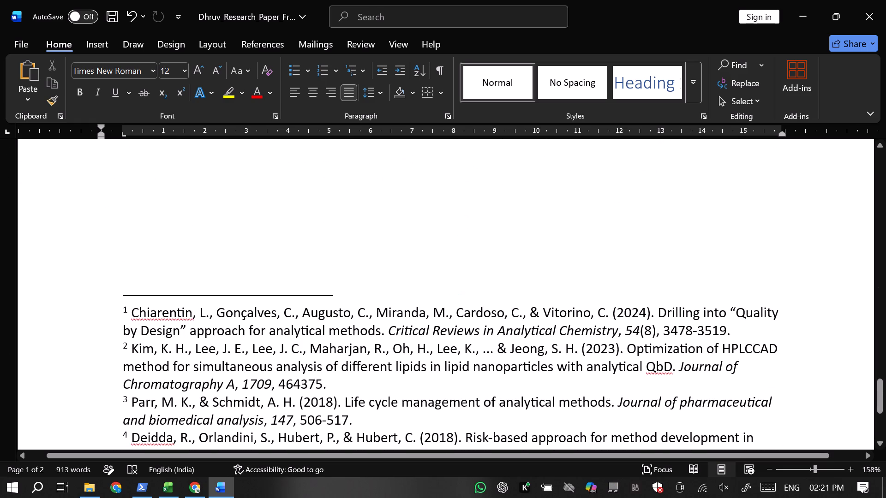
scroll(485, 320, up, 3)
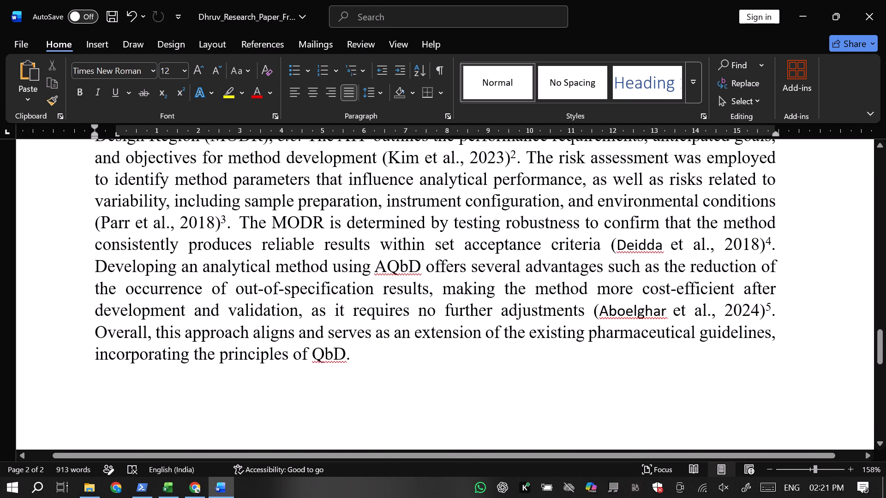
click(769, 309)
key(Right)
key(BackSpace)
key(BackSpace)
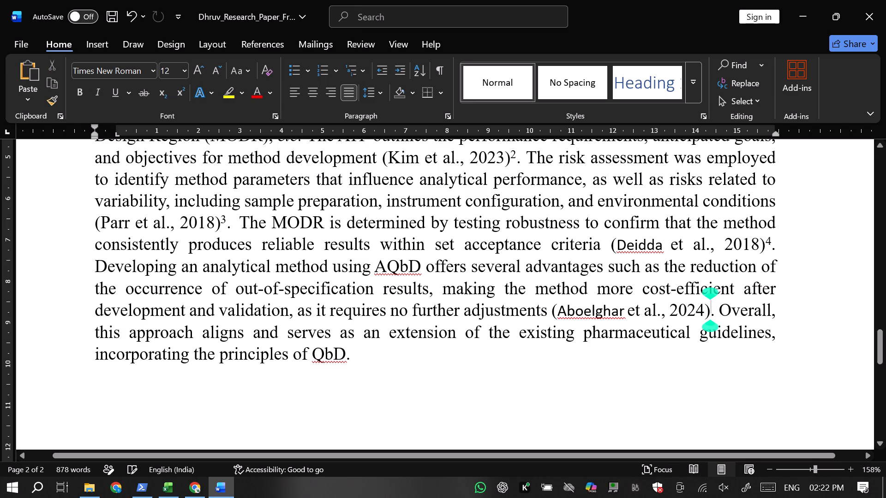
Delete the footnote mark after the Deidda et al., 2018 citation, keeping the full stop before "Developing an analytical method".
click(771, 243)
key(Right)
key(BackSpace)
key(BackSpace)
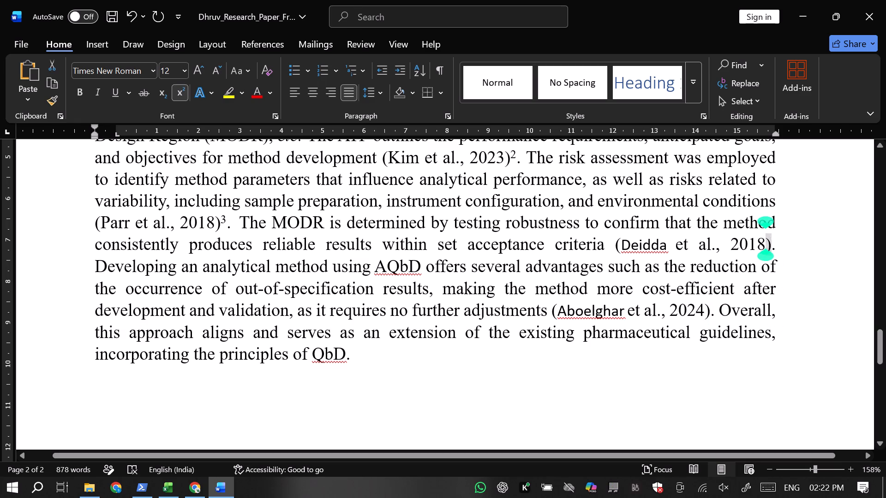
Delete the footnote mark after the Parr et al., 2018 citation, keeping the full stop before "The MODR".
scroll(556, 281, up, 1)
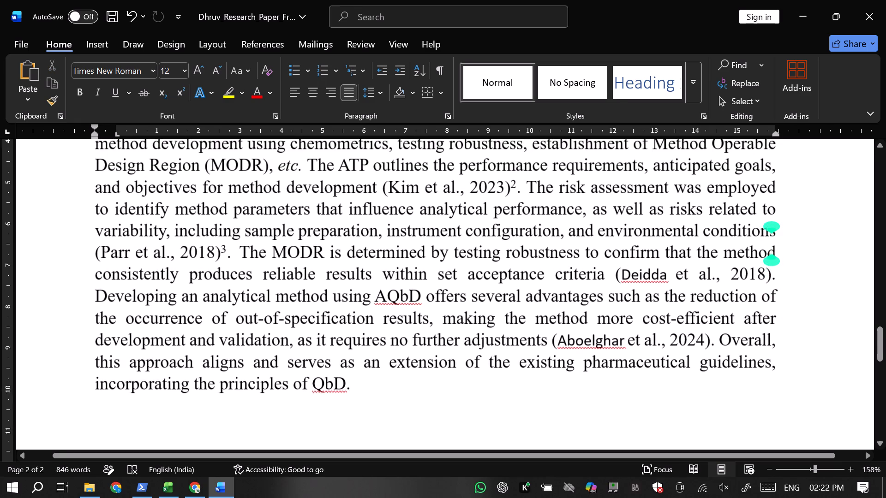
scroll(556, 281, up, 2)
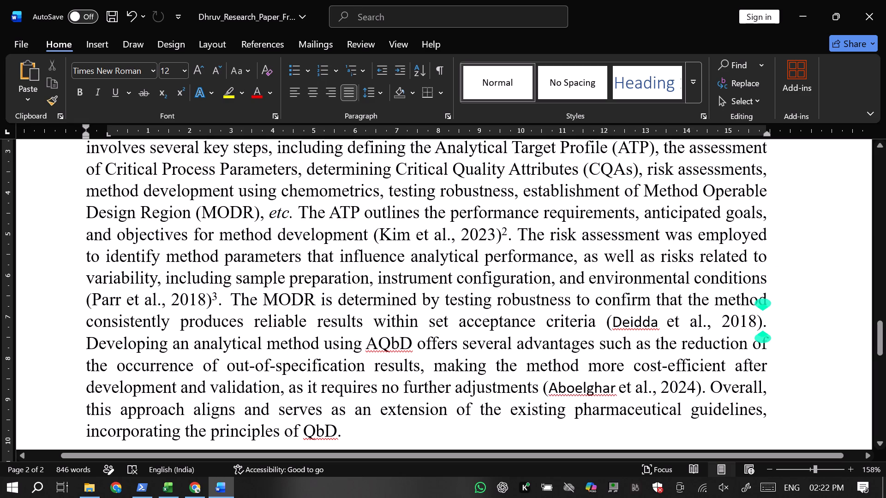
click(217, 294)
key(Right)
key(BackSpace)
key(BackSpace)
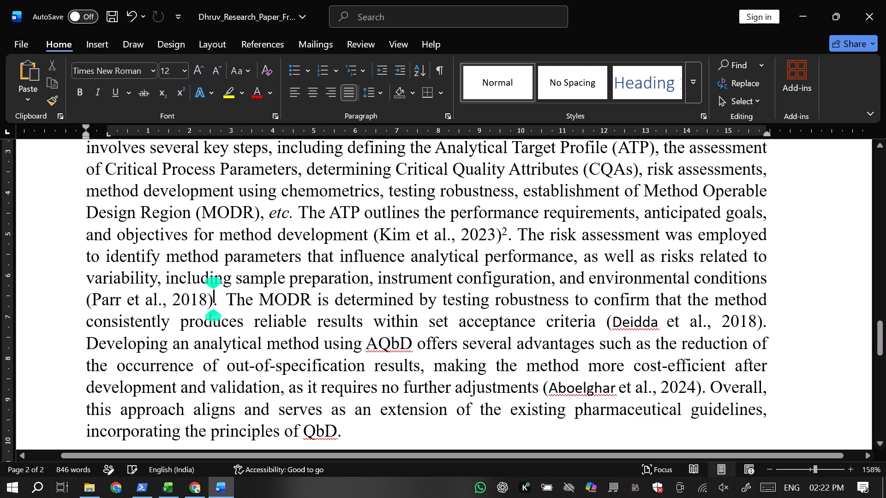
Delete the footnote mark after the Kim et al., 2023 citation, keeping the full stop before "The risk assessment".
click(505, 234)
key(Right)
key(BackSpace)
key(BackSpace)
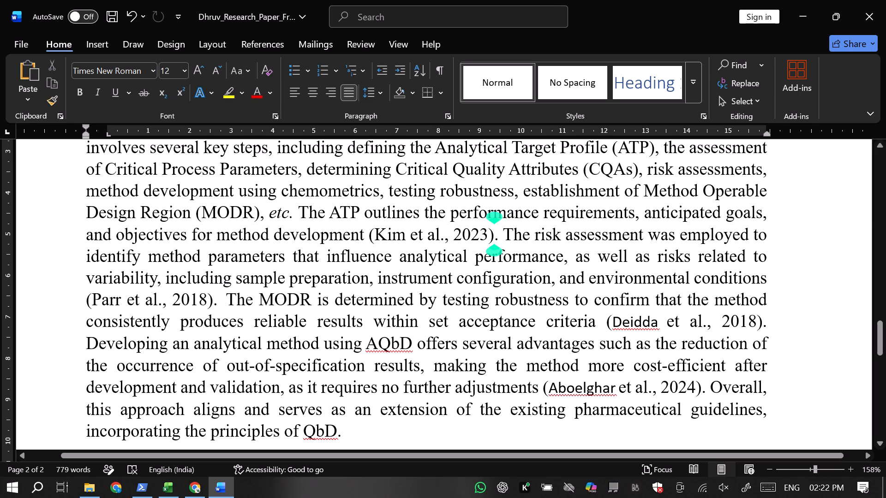
Examine the footnote mark after the Chiarentin et al., 2024 citation and the rest of that page.
scroll(466, 261, up, 1)
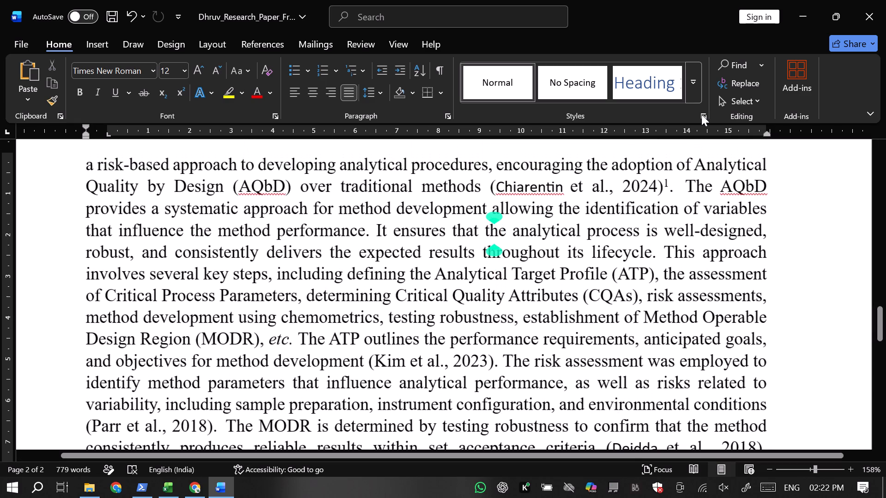
click(674, 192)
scroll(674, 192, down, 4)
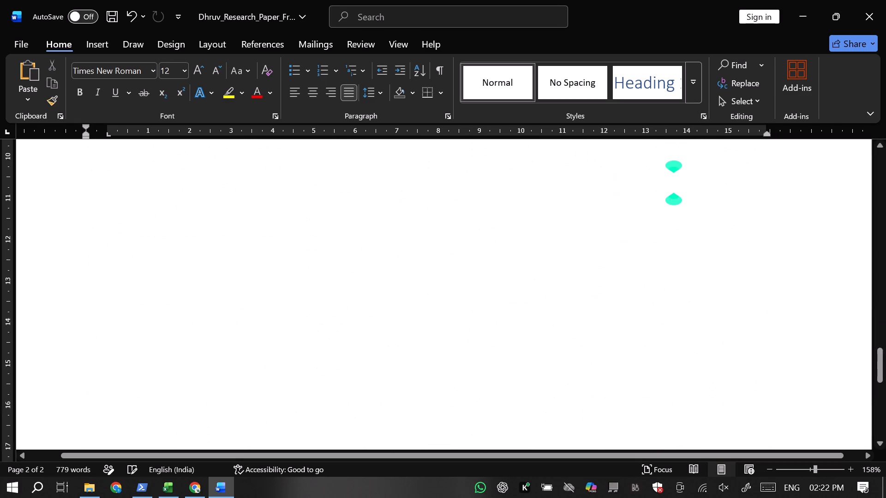
scroll(674, 192, down, 1)
scroll(674, 192, up, 4)
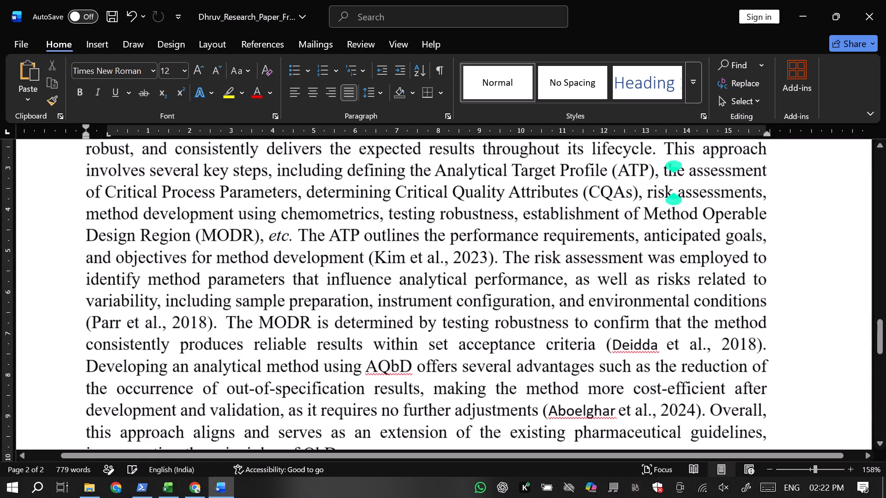
scroll(674, 192, up, 2)
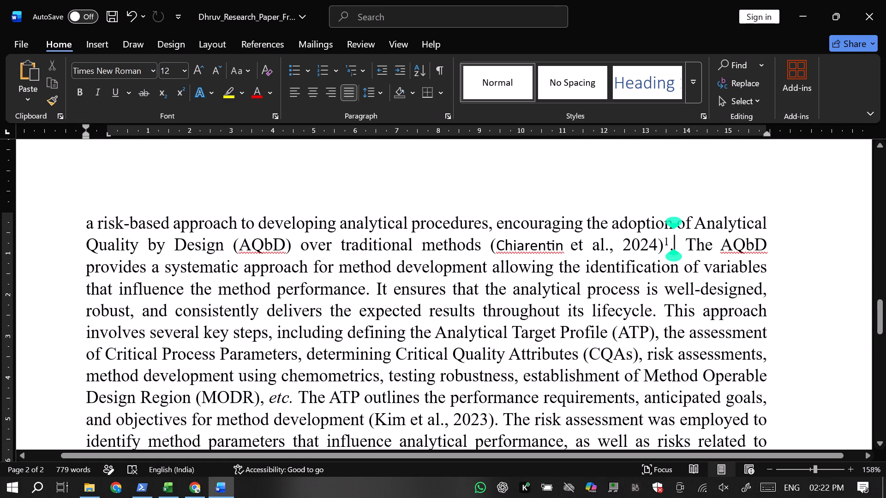
click(671, 241)
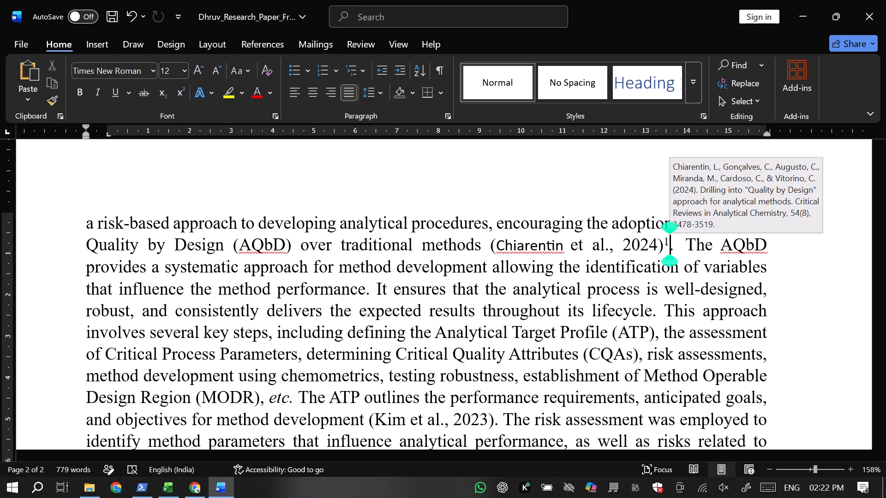
Undo the footnote mark deletions and the preceding reference number removals, back to the "[2" before the Cunha et al., 2024 citation.
key(ctrl+z)
key(ctrl+z)
key(ctrl+z)
key(ctrl+z)
key(ctrl+z)
key(ctrl+z)
key(ctrl+z)
key(ctrl+z)
key(ctrl+z)
key(ctrl+z)
key(ctrl+z)
key(ctrl+z)
key(ctrl+z)
key(ctrl+z)
key(ctrl+z)
key(ctrl+z)
key(ctrl+z)
key(ctrl+z)
key(ctrl+z)
key(ctrl+z)
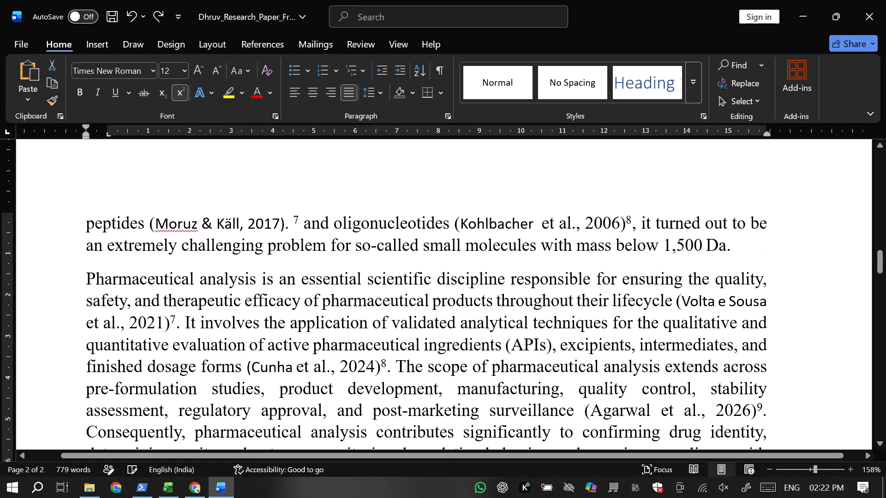
key(ctrl+z)
key(ctrl+z)
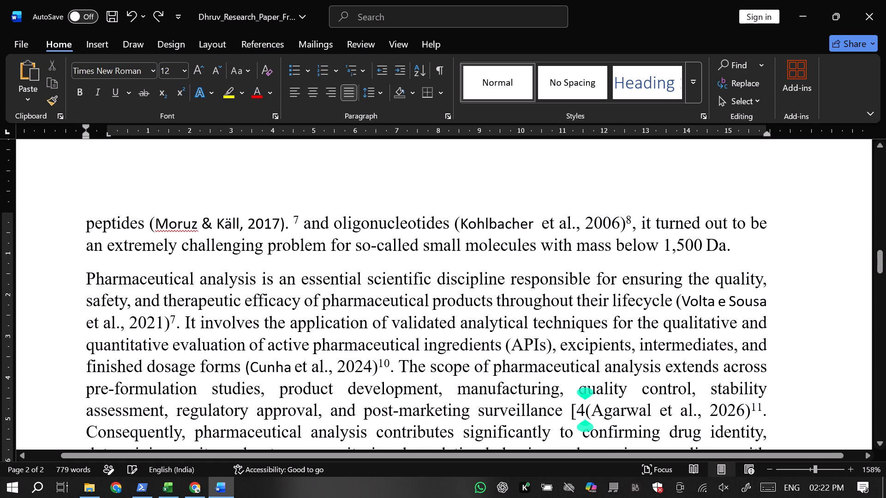
key(ctrl+z)
key(ctrl+z)
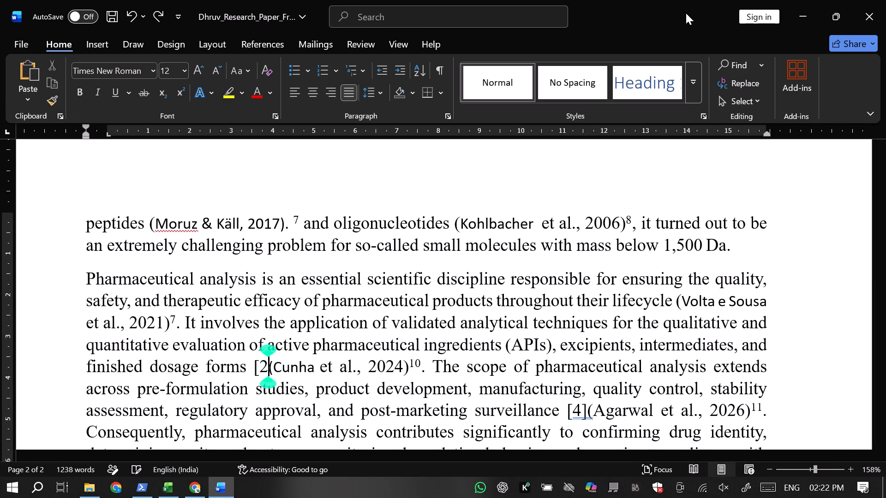
Review the restored footnotes at the page bottoms and their marks beside the citations in the introduction.
scroll(686, 13, down, 2)
scroll(540, 243, down, 4)
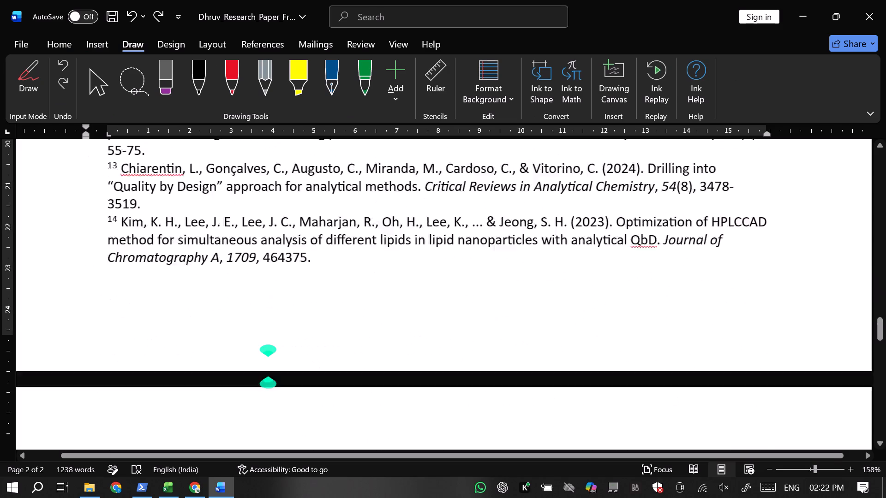
scroll(540, 243, up, 3)
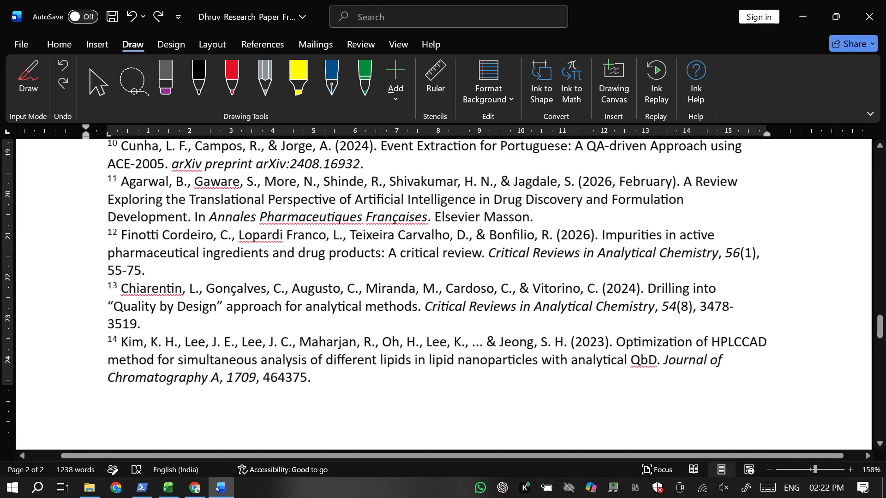
scroll(546, 253, down, 4)
scroll(546, 253, up, 4)
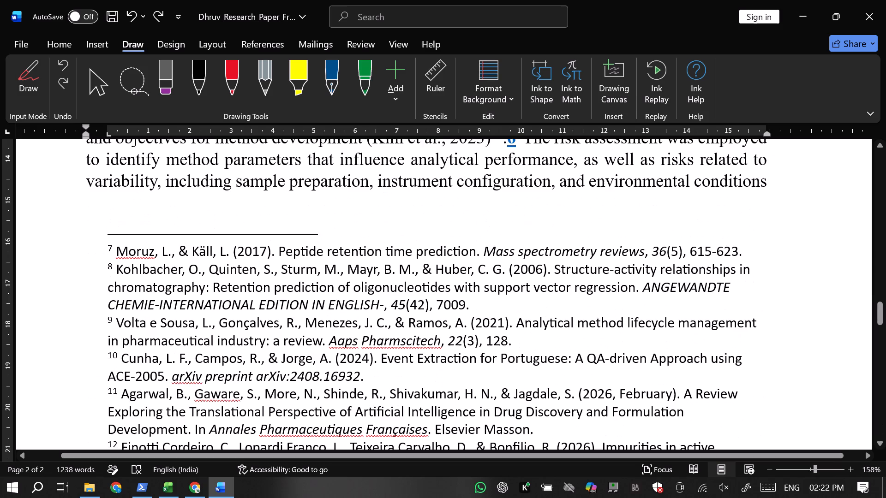
scroll(546, 253, up, 7)
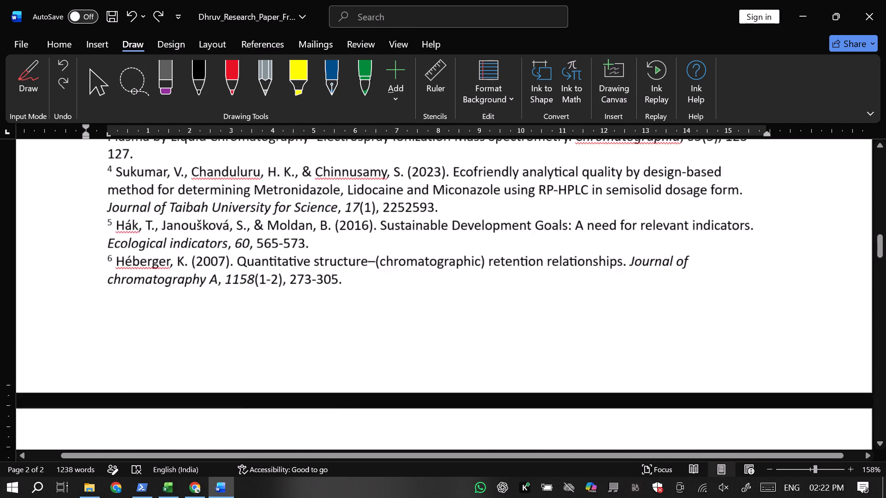
scroll(547, 260, up, 5)
scroll(547, 260, down, 2)
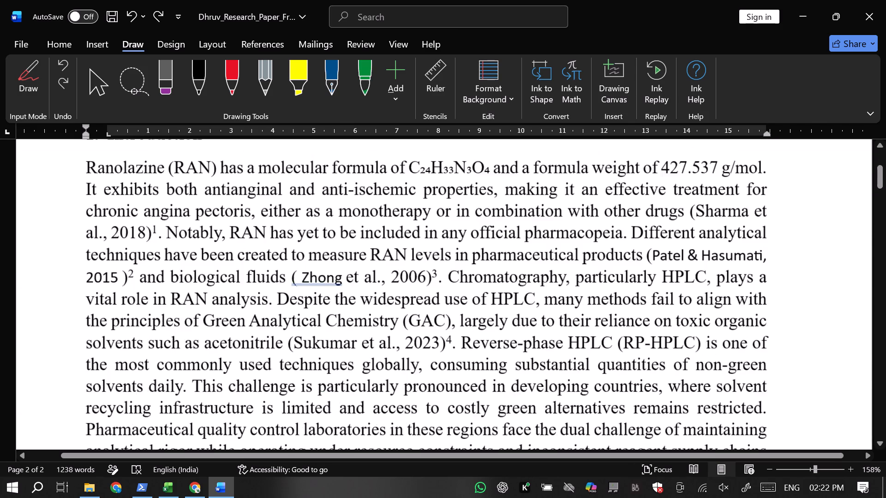
scroll(547, 260, down, 2)
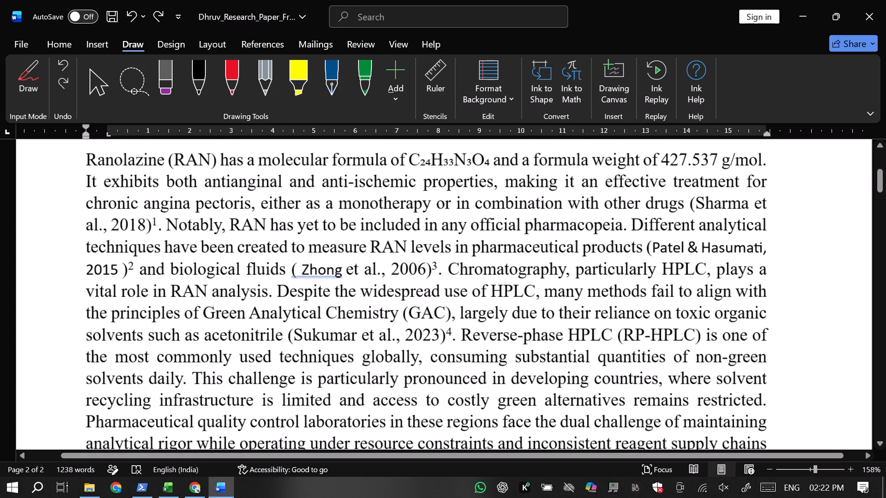
scroll(547, 260, down, 3)
scroll(547, 260, up, 1)
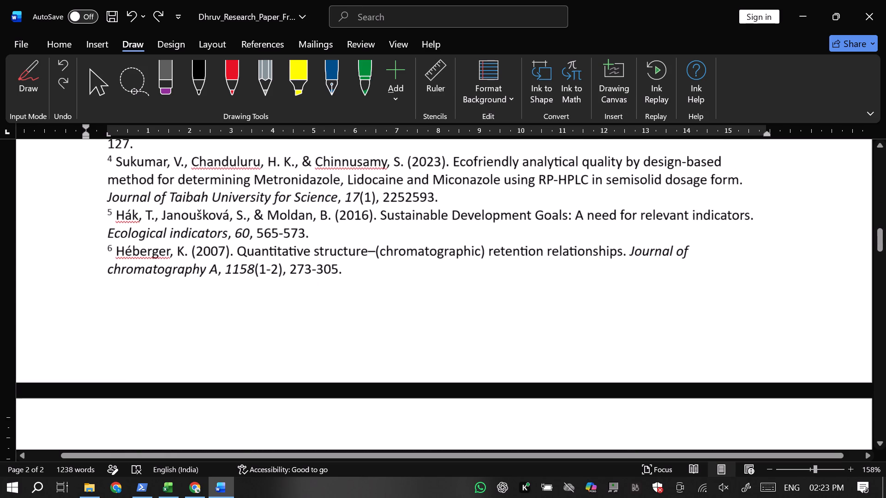
scroll(547, 260, up, 1)
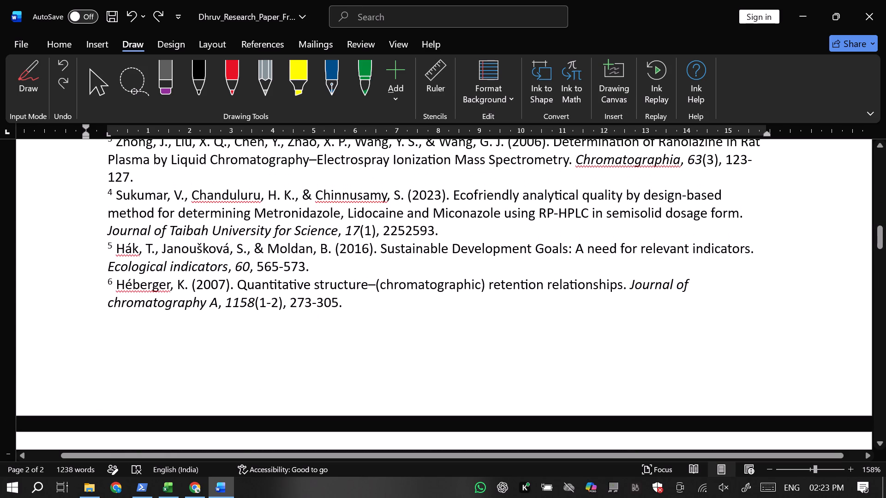
Copy the full text of all the footnote references in the paper.
scroll(547, 260, up, 1)
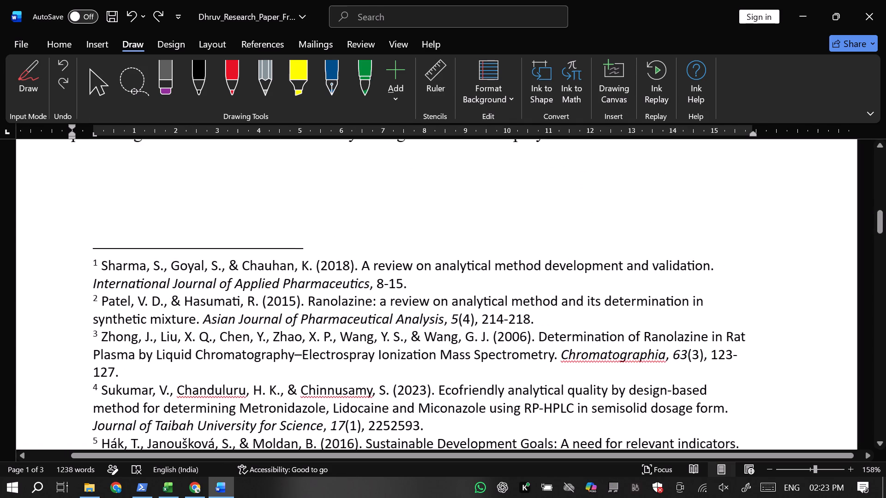
scroll(547, 260, up, 1)
click(94, 264)
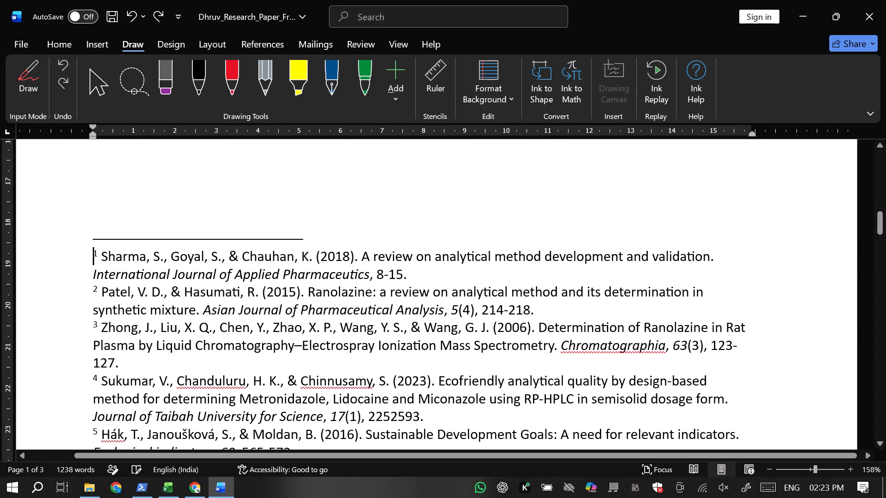
key(ctrl+a)
click(106, 264)
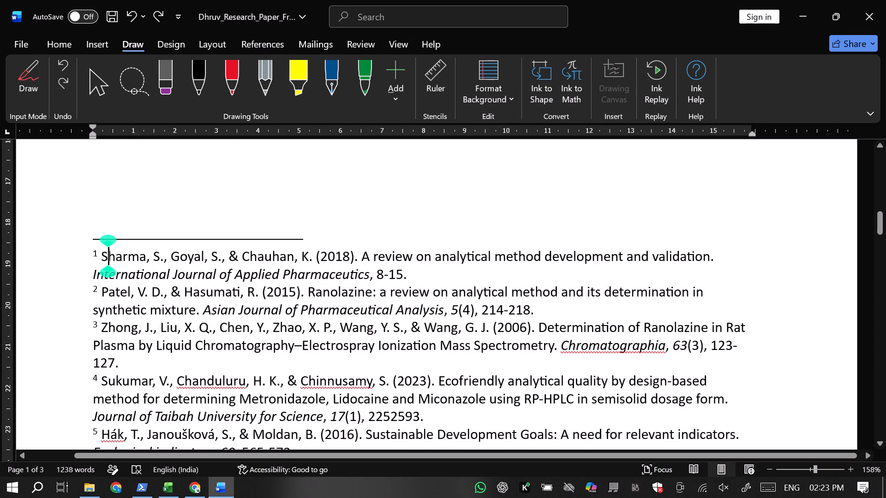
key(ctrl+a)
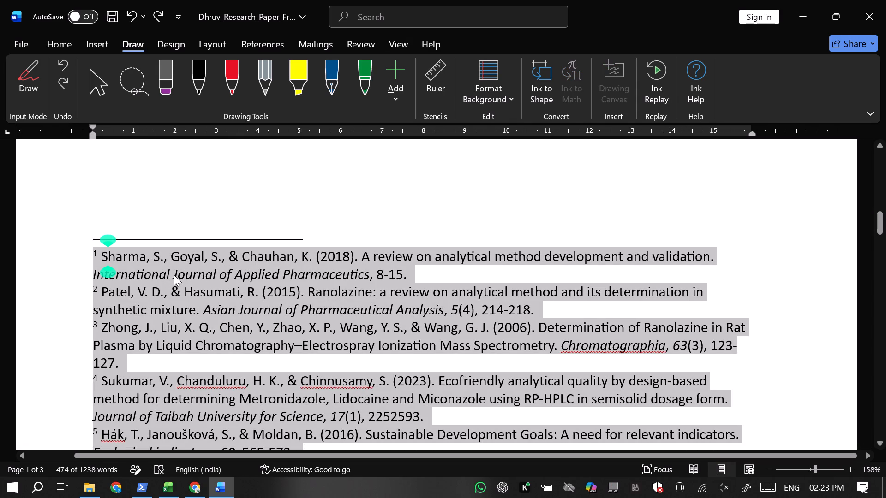
click(174, 274)
scroll(244, 306, up, 1)
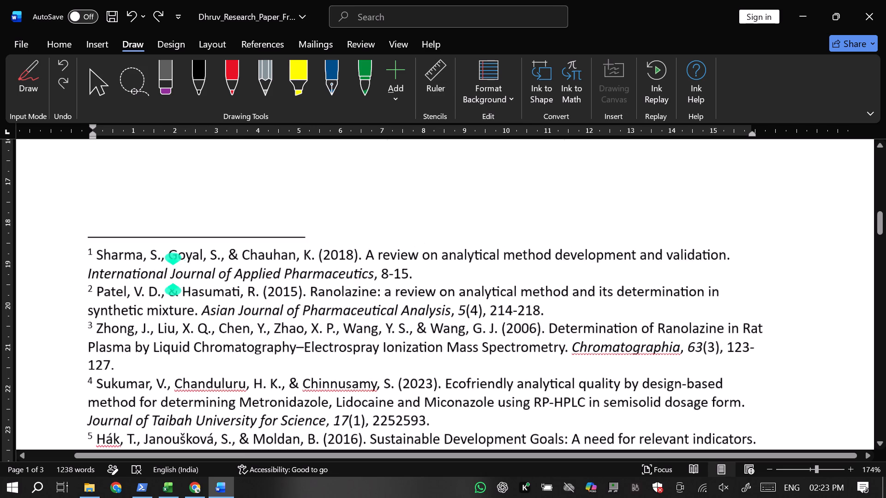
key(ctrl+a)
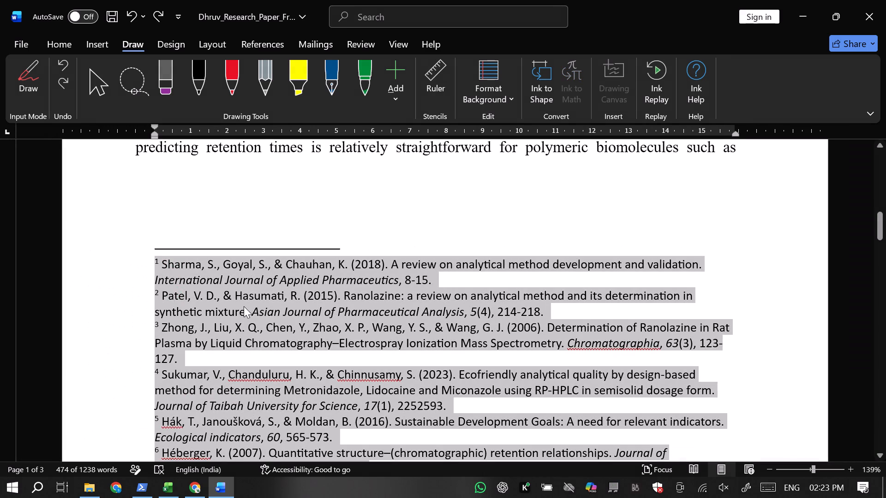
key(ctrl+c)
key(ctrl+c)
Add a "References" heading on a new line below the final paragraph, after "incorporating the principles of QbD.".
scroll(244, 306, down, 12)
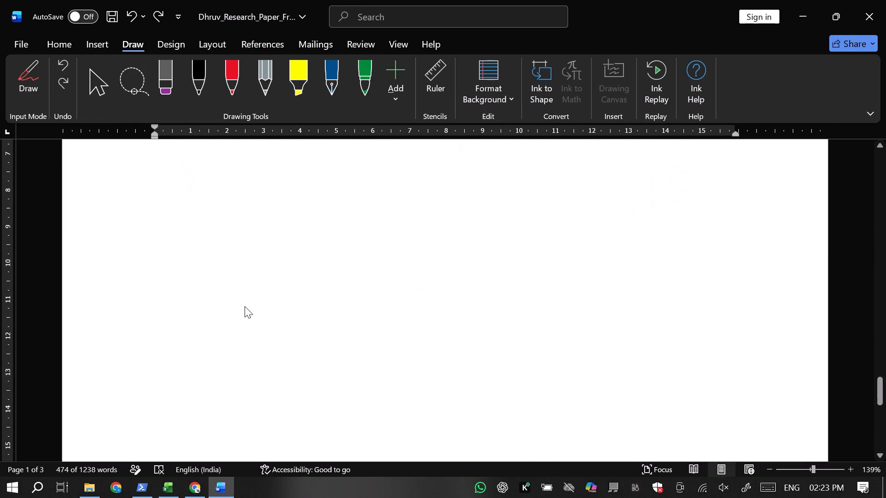
scroll(245, 306, up, 1)
scroll(245, 306, down, 4)
scroll(245, 306, up, 1)
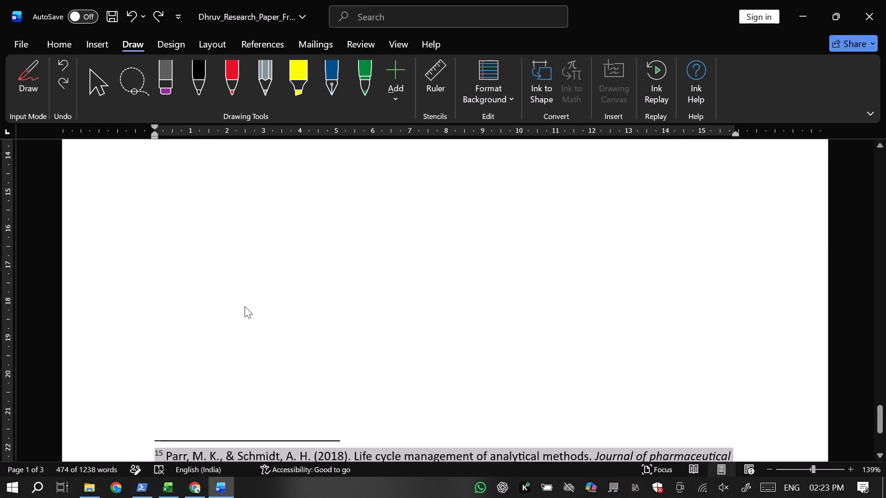
scroll(245, 306, up, 1)
scroll(389, 244, up, 2)
click(458, 308)
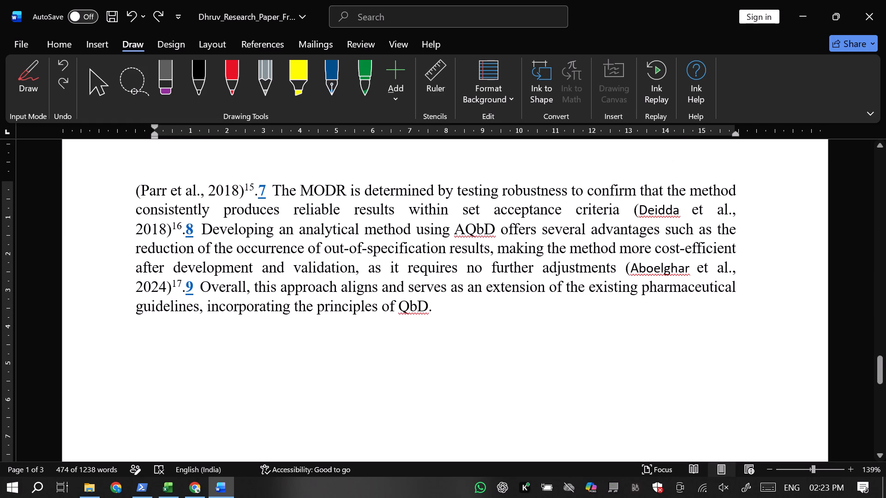
key(Return)
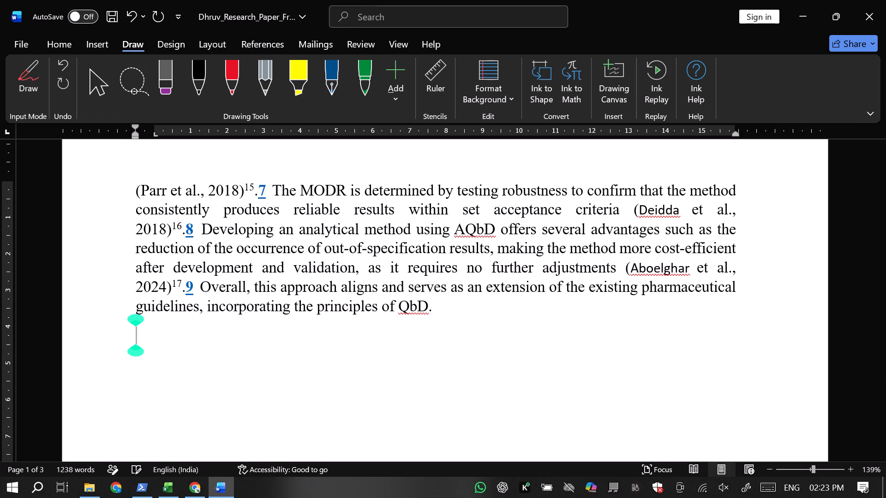
text(ref)
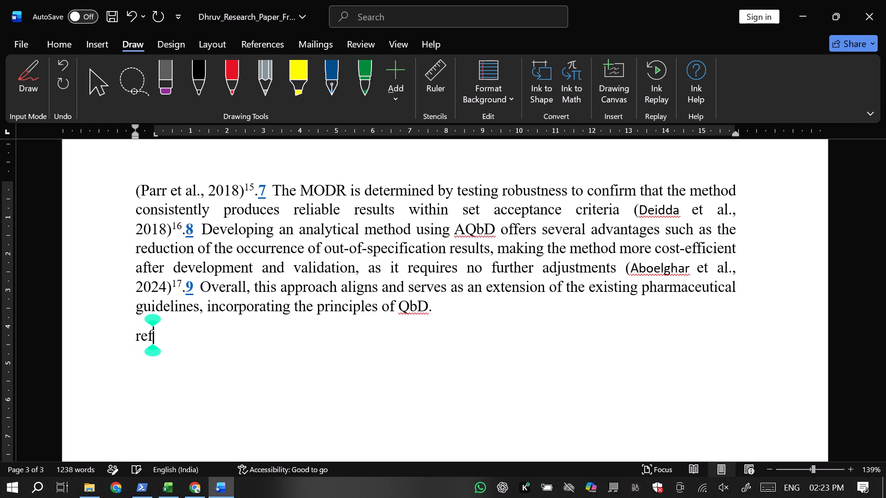
key(BackSpace)
key(BackSpace)
key(BackSpace)
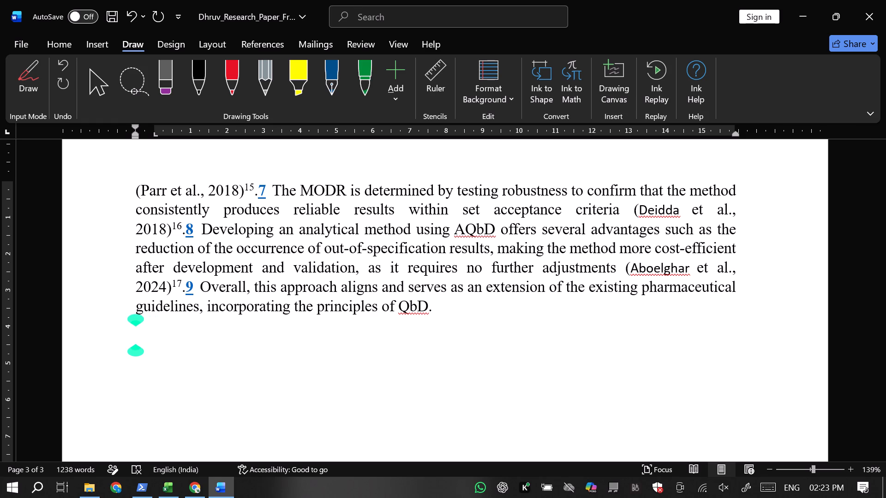
key(r)
key(BackSpace)
key(r)
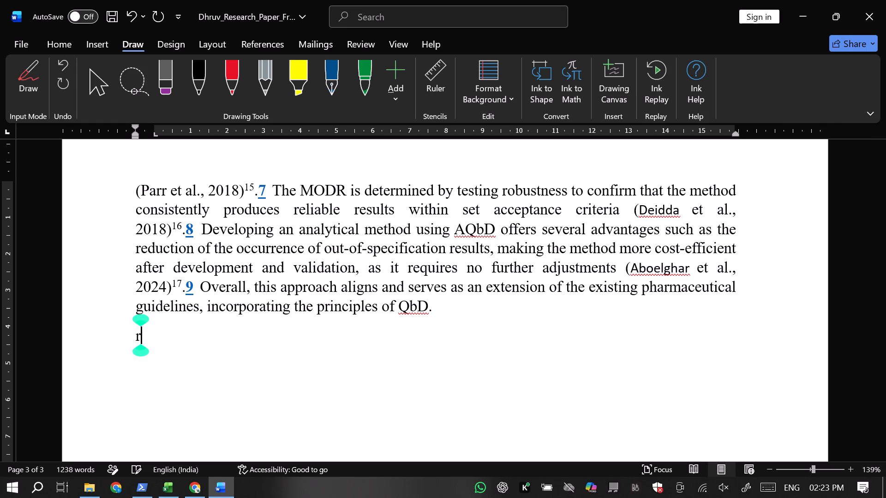
key(BackSpace)
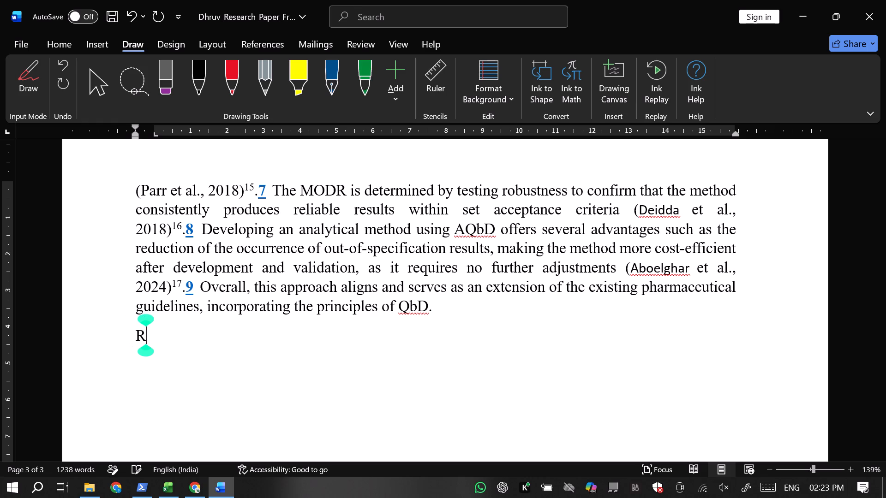
text(EFERE)
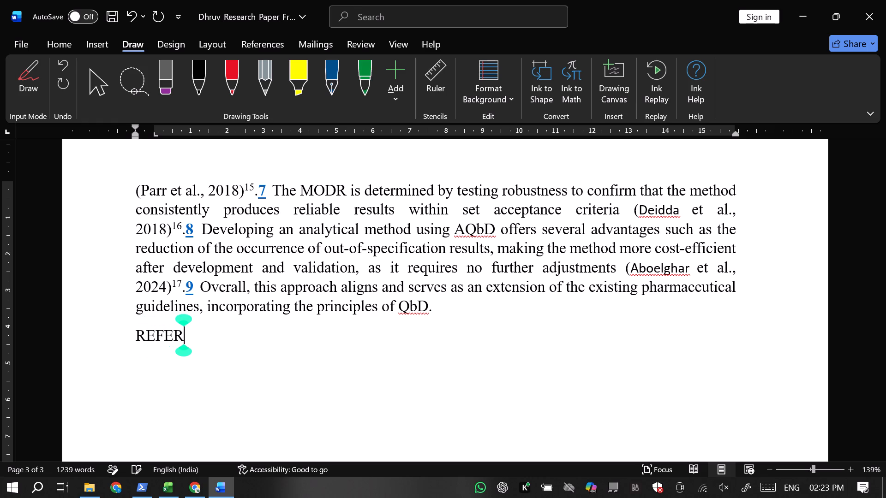
key(BackSpace)
key(BackSpace)
key(BackSpace)
key(BackSpace)
key(e)
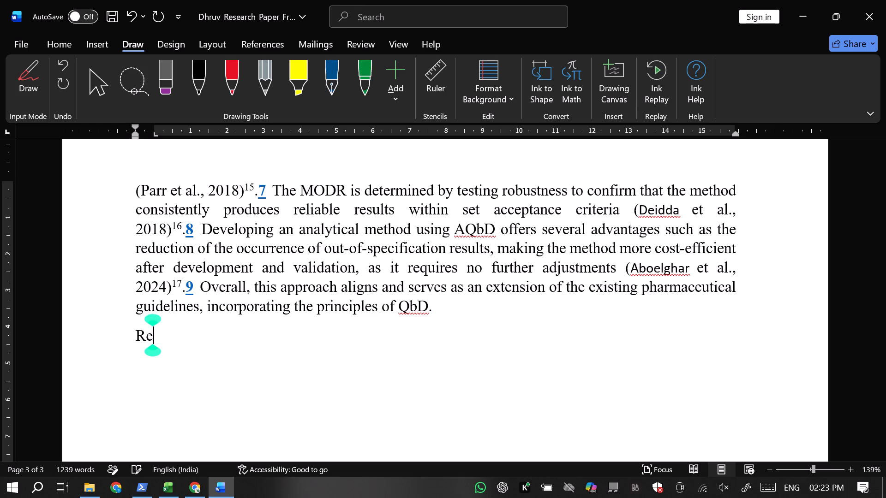
text(fere)
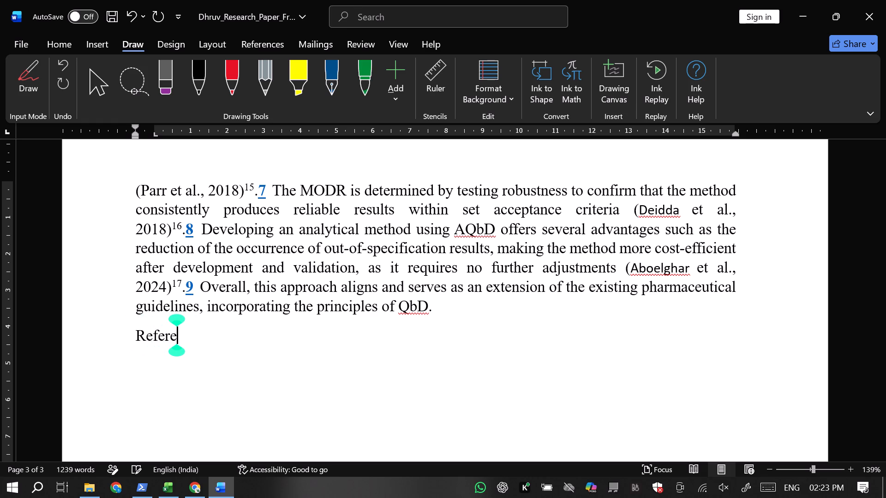
text(nces)
key(space)
key(BackSpace)
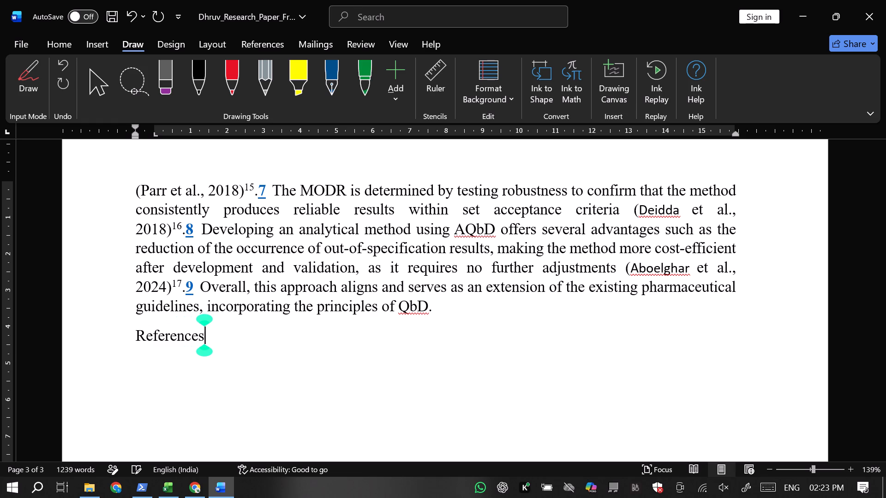
Make the "References" heading bold.
drag(222, 347, 134, 339)
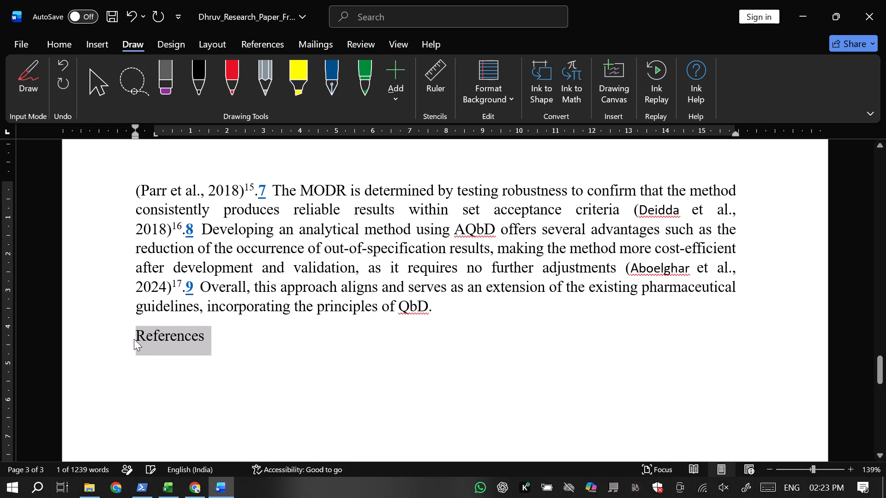
key(ctrl+b)
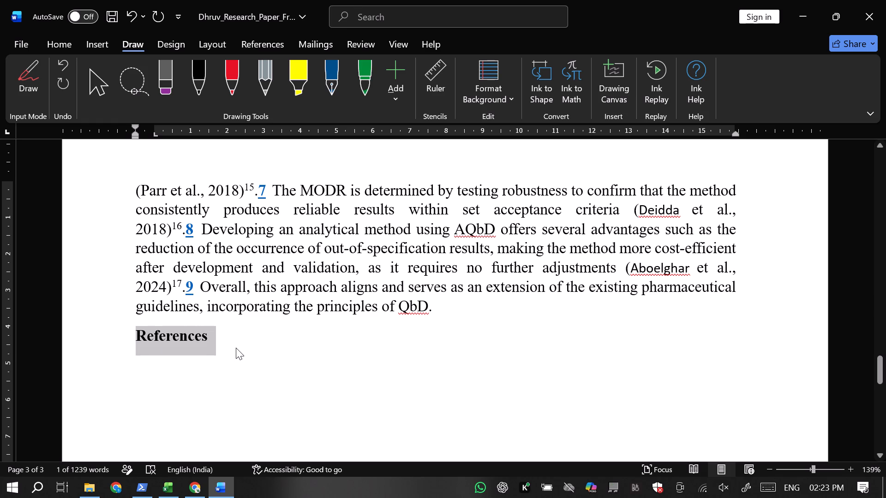
Paste the copied footnote references on a new line below the "References" heading.
click(236, 348)
key(Return)
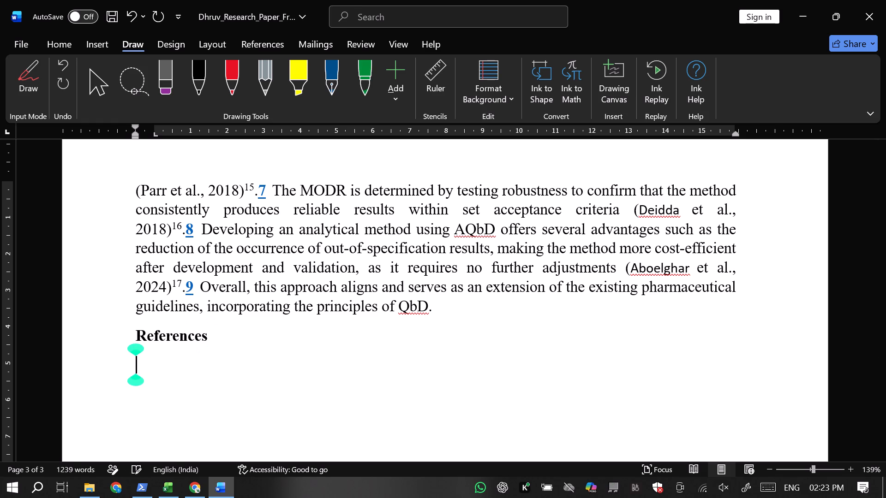
key(ctrl+v)
Review the pasted reference list across its pages and compare it with the footnotes still at the page bottom.
scroll(236, 343, up, 4)
scroll(236, 343, down, 1)
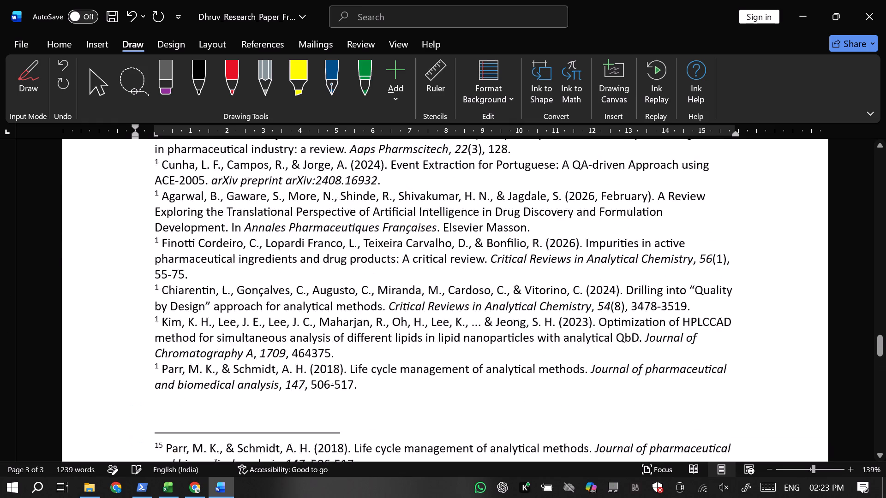
scroll(236, 343, down, 3)
scroll(236, 343, up, 3)
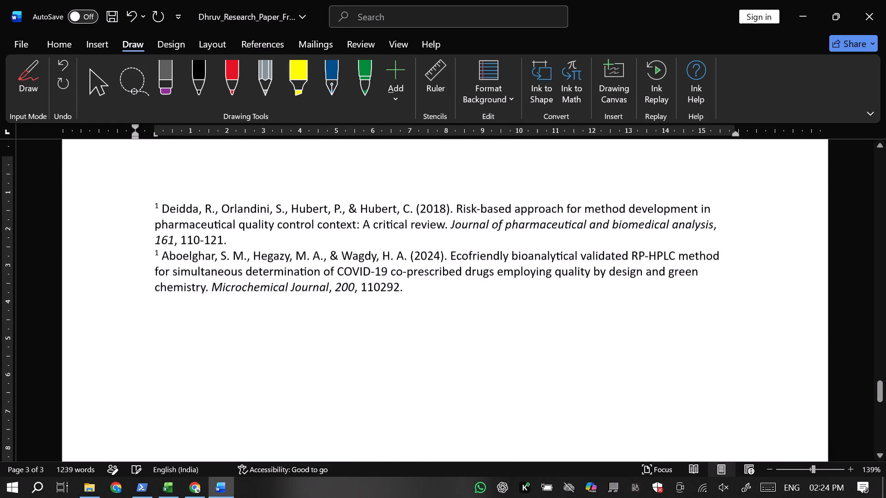
scroll(236, 343, up, 3)
scroll(236, 343, down, 1)
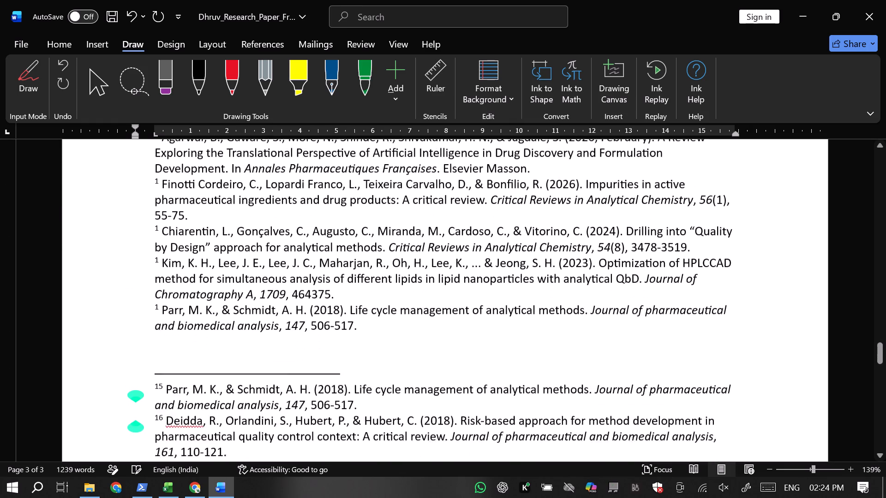
scroll(236, 343, down, 1)
scroll(236, 343, up, 1)
scroll(236, 343, down, 3)
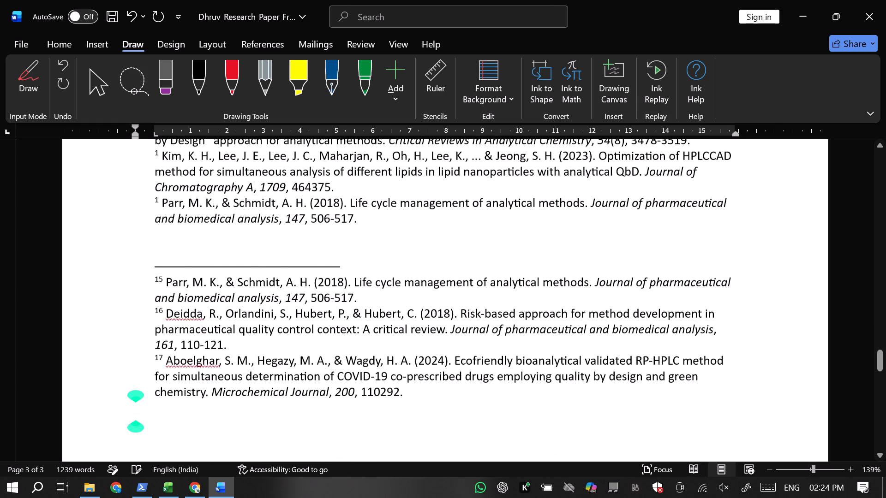
scroll(236, 343, down, 2)
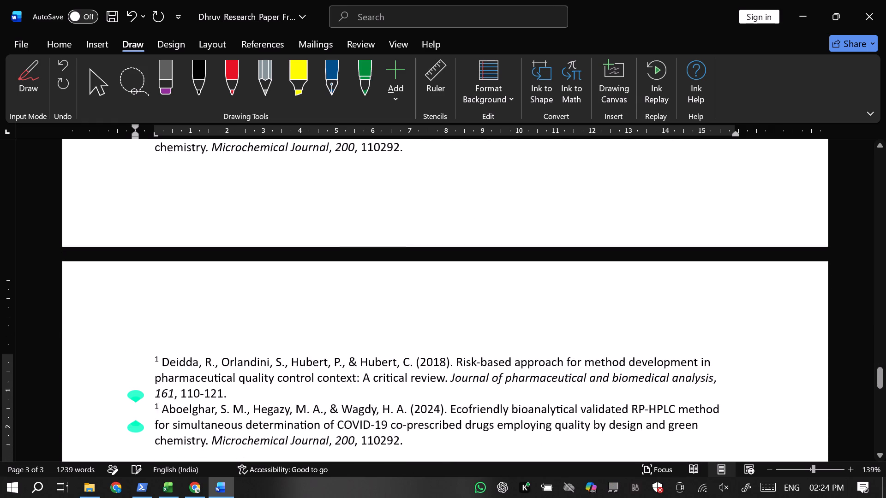
scroll(236, 343, up, 1)
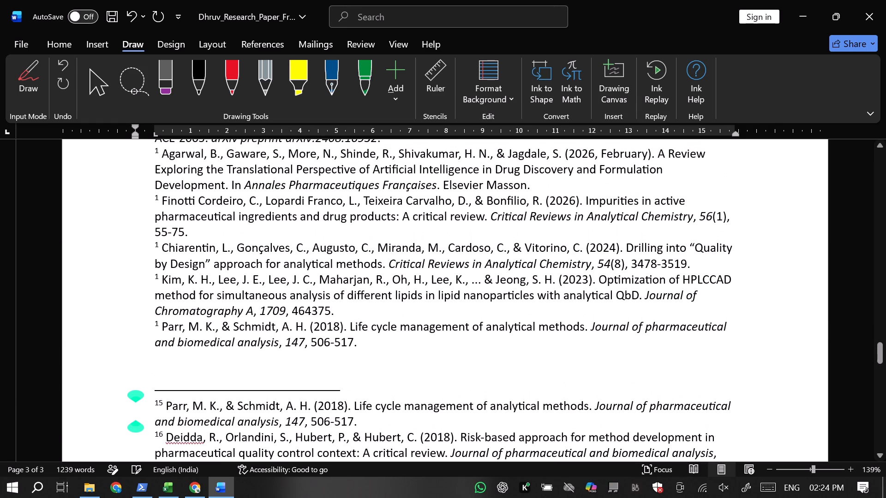
scroll(236, 343, down, 2)
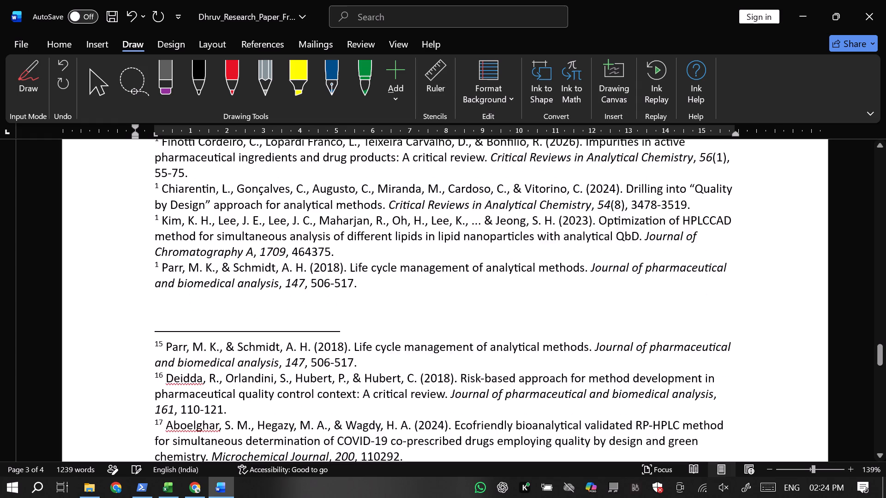
scroll(236, 343, down, 2)
scroll(236, 343, up, 2)
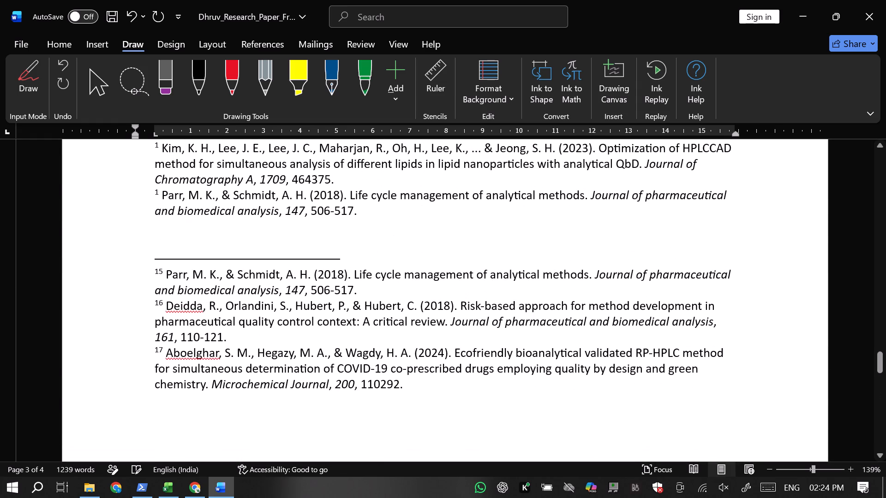
click(407, 406)
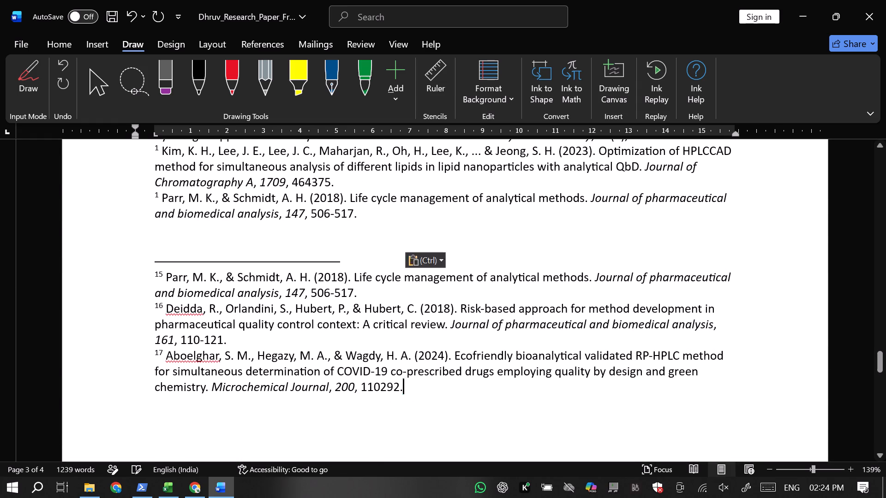
scroll(407, 406, down, 1)
scroll(407, 406, up, 4)
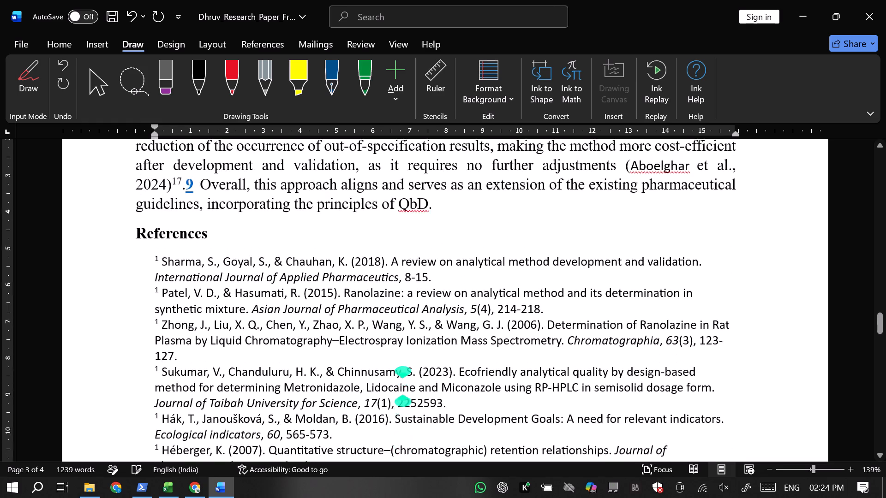
scroll(407, 406, down, 4)
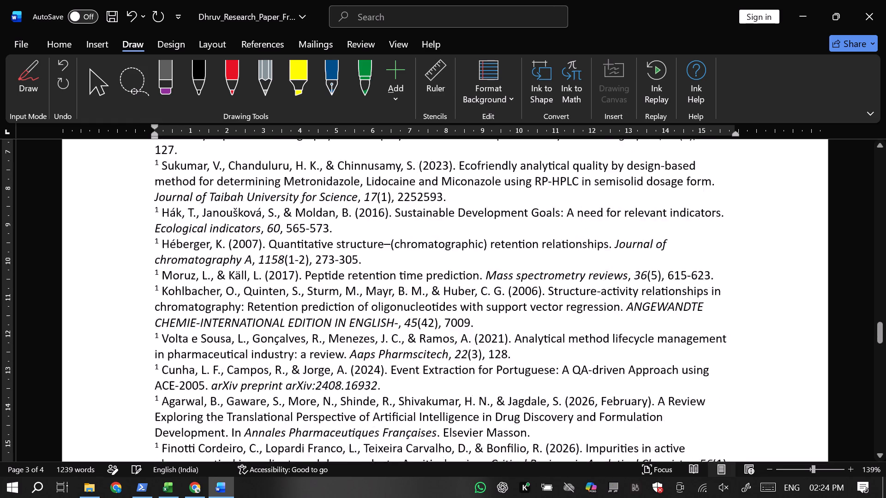
scroll(407, 406, down, 3)
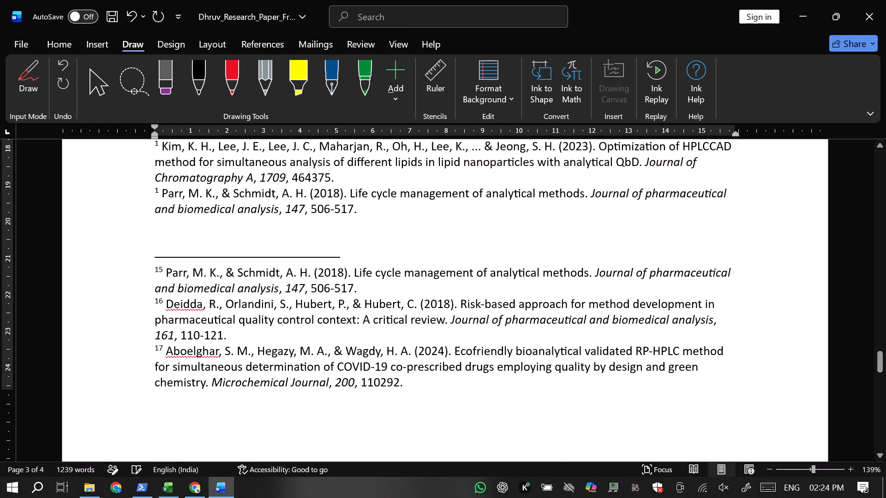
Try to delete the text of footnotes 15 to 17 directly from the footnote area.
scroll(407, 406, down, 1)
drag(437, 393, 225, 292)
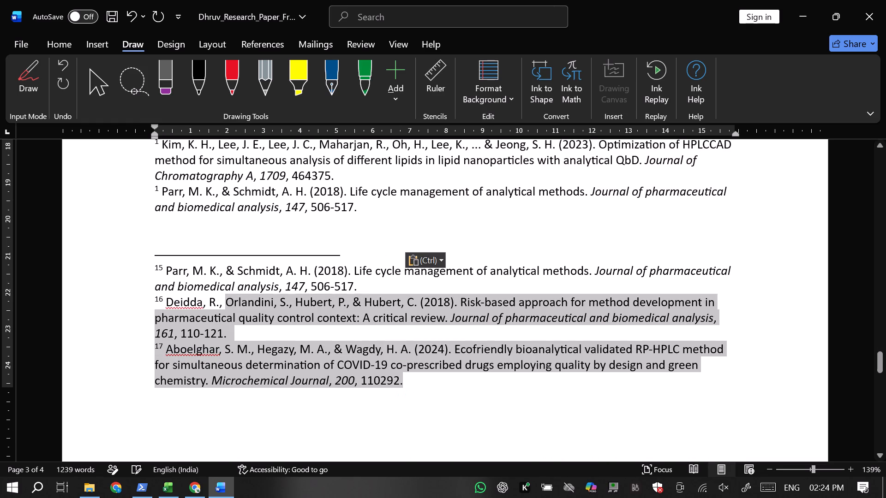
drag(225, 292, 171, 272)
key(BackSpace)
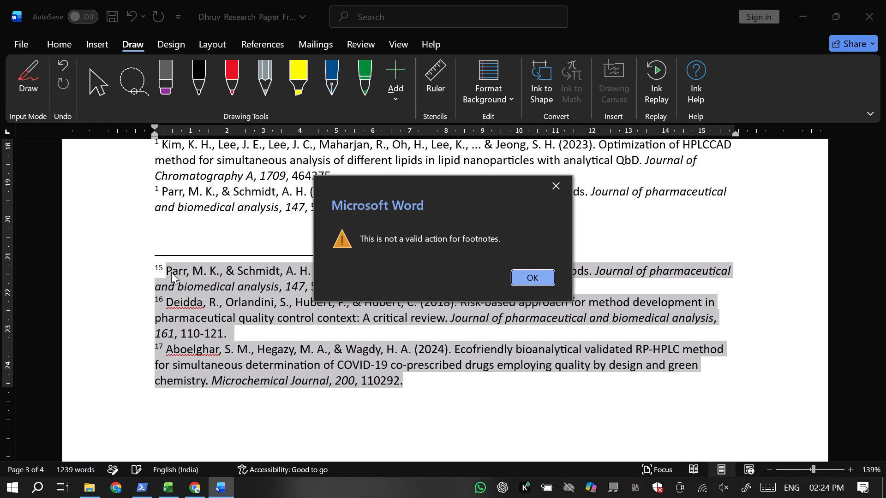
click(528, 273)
Review the in-text citations with their superscript footnote marks and the matching footnotes, from the References list back to the Introduction.
scroll(387, 285, down, 2)
scroll(387, 285, up, 1)
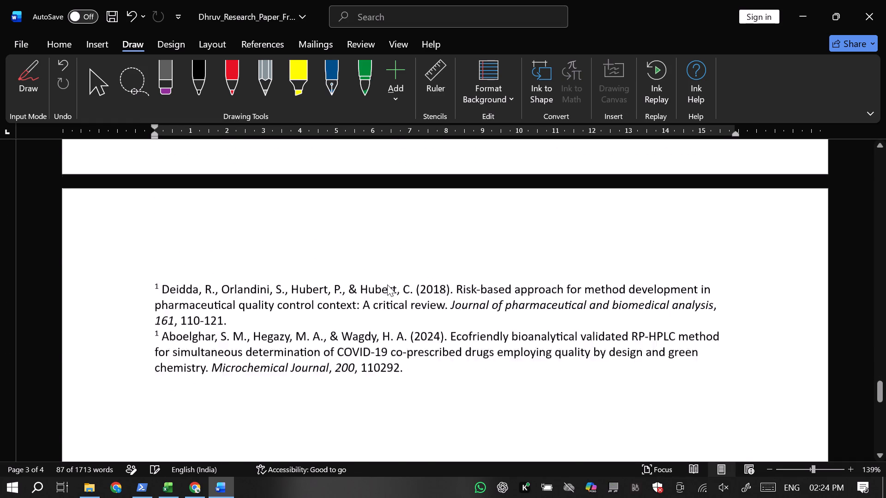
scroll(387, 285, up, 4)
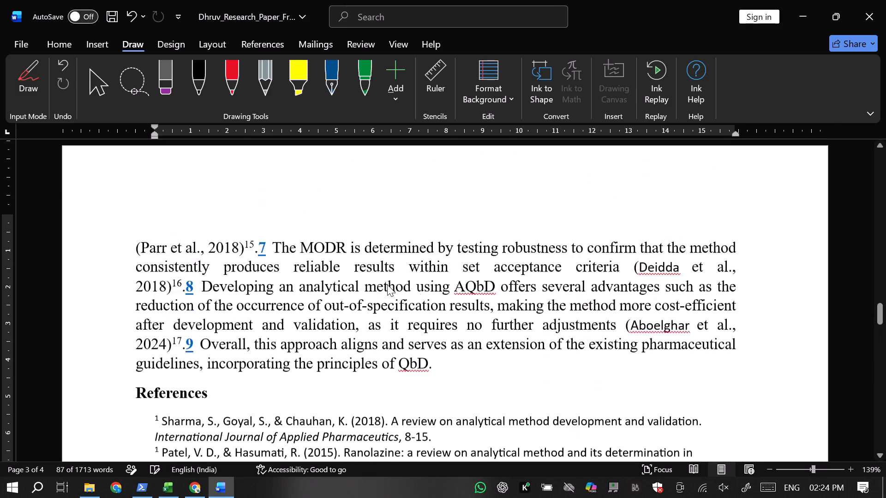
scroll(387, 285, up, 1)
scroll(387, 285, down, 1)
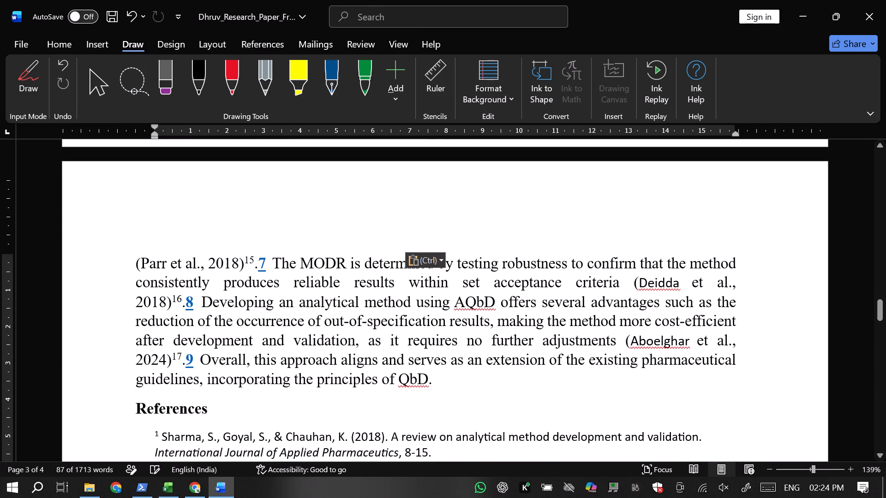
scroll(294, 285, up, 2)
scroll(413, 219, up, 1)
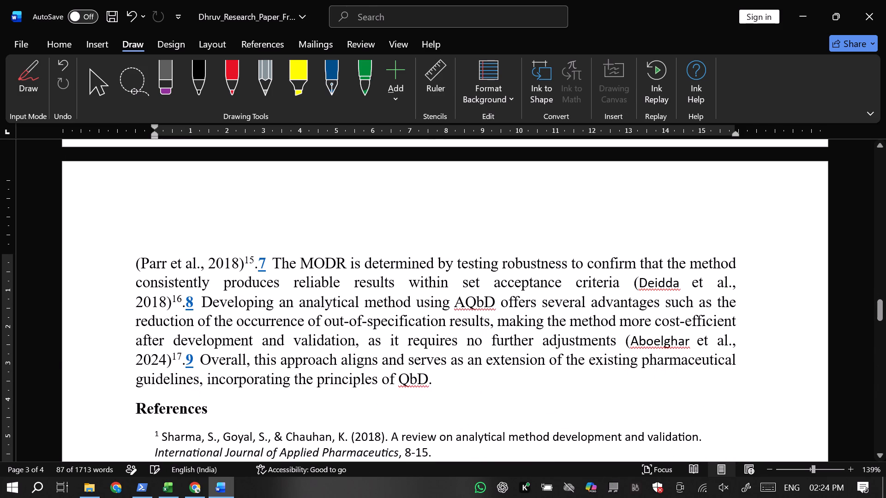
scroll(437, 316, up, 1)
scroll(460, 386, up, 1)
scroll(460, 386, down, 1)
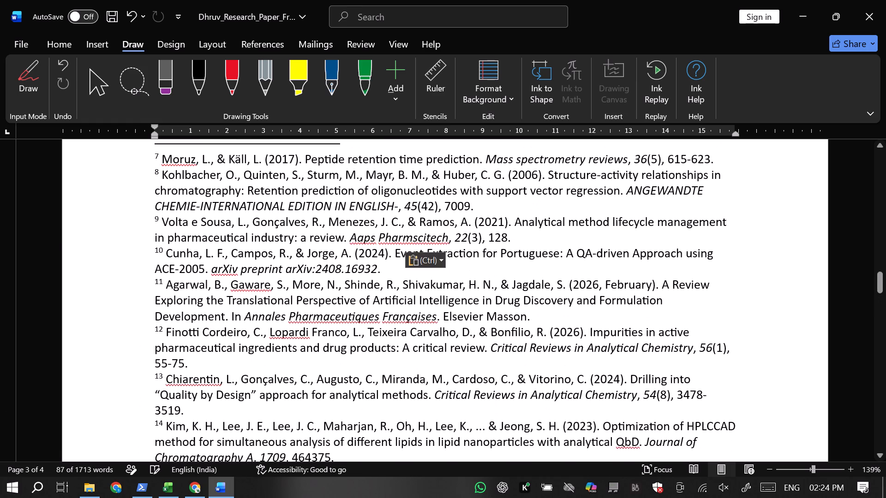
scroll(460, 386, up, 2)
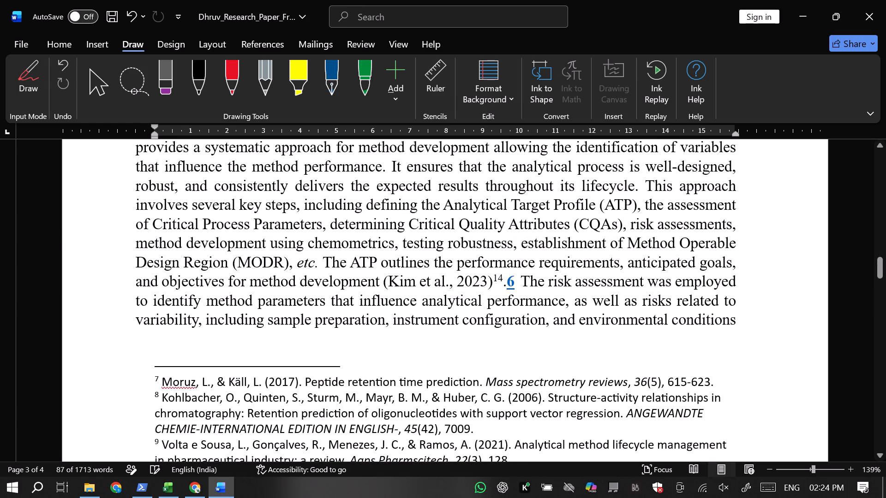
scroll(460, 386, up, 1)
scroll(435, 275, up, 2)
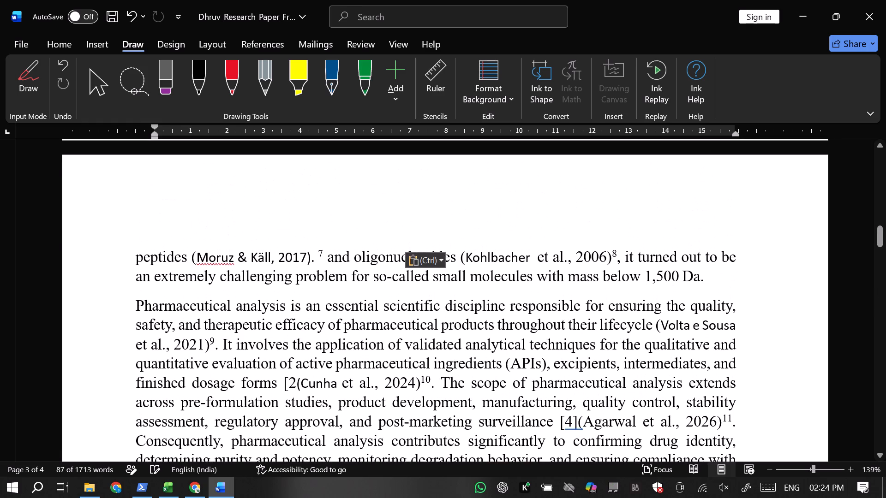
scroll(435, 275, down, 2)
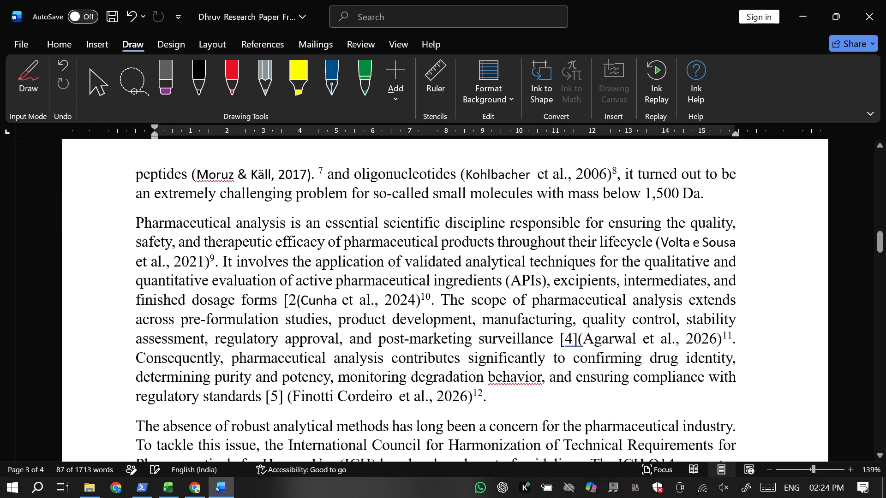
scroll(435, 275, down, 1)
scroll(435, 275, up, 1)
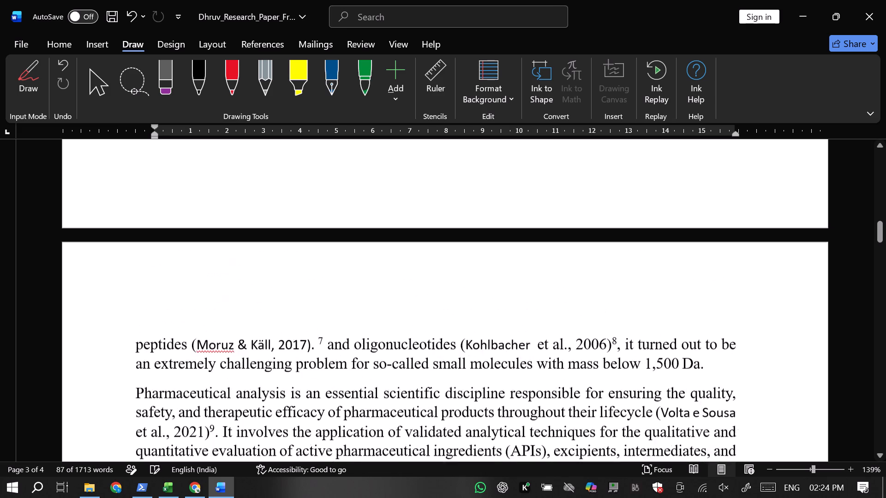
scroll(435, 275, up, 5)
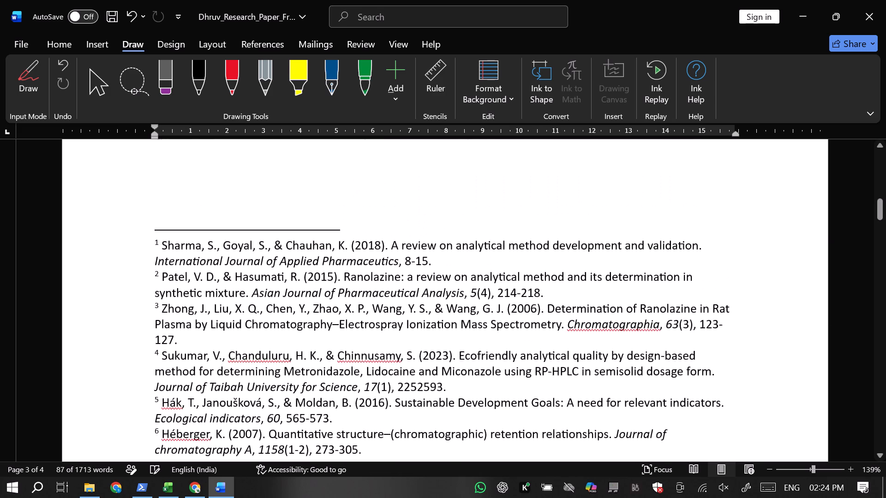
scroll(435, 275, up, 2)
scroll(435, 275, down, 1)
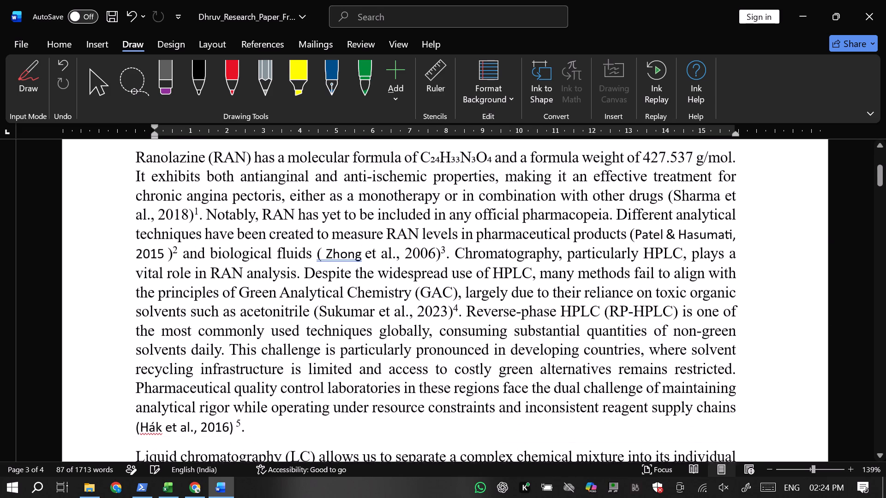
scroll(435, 275, down, 5)
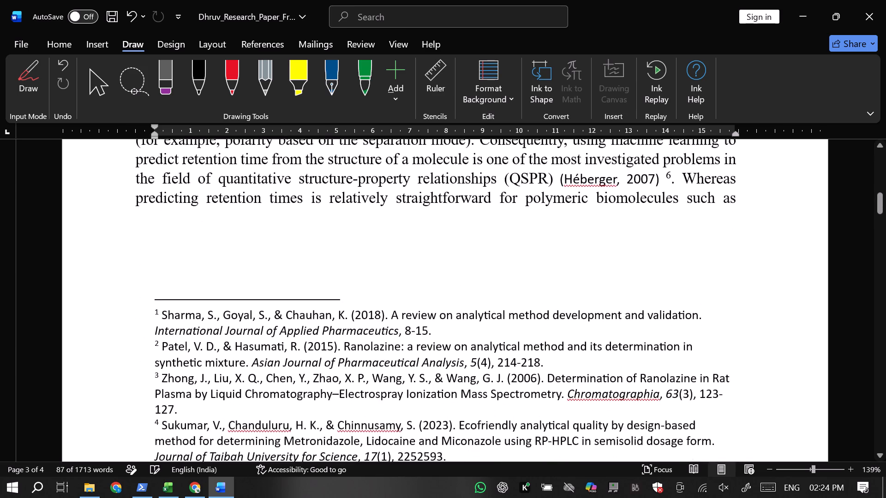
scroll(435, 275, down, 3)
scroll(435, 275, up, 1)
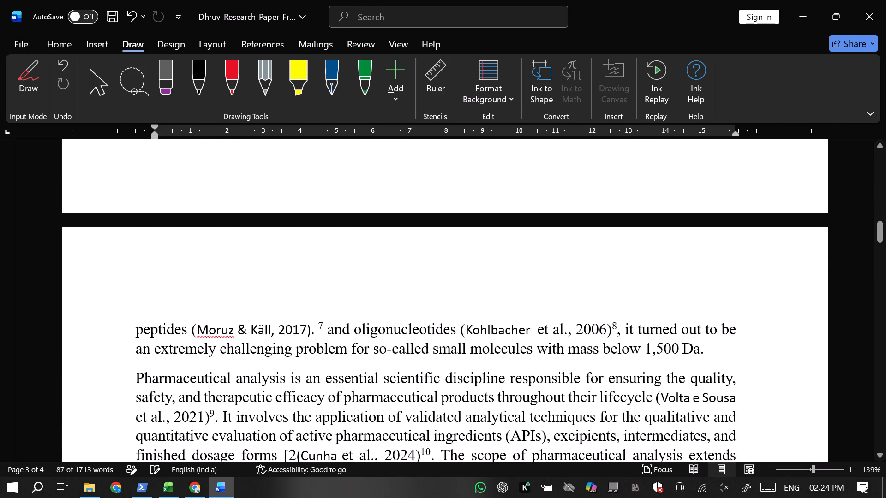
scroll(435, 275, up, 1)
scroll(435, 275, right, 1)
scroll(435, 275, up, 2)
scroll(497, 272, up, 2)
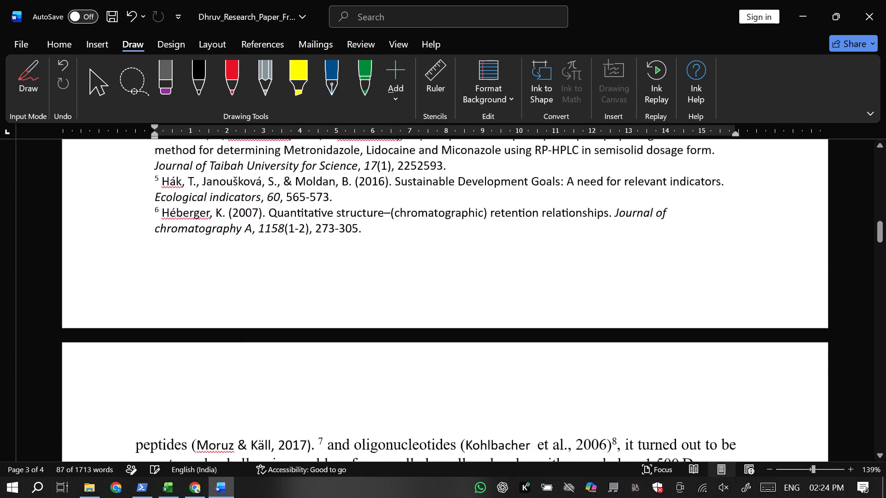
scroll(497, 272, down, 1)
scroll(497, 272, up, 1)
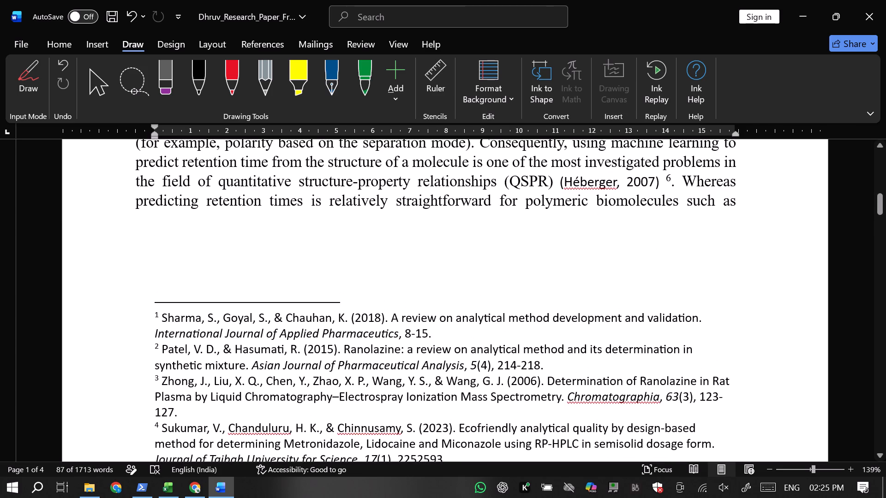
Remove the space between the "(Héberger, 2007)" citation and its superscript footnote mark.
click(663, 179)
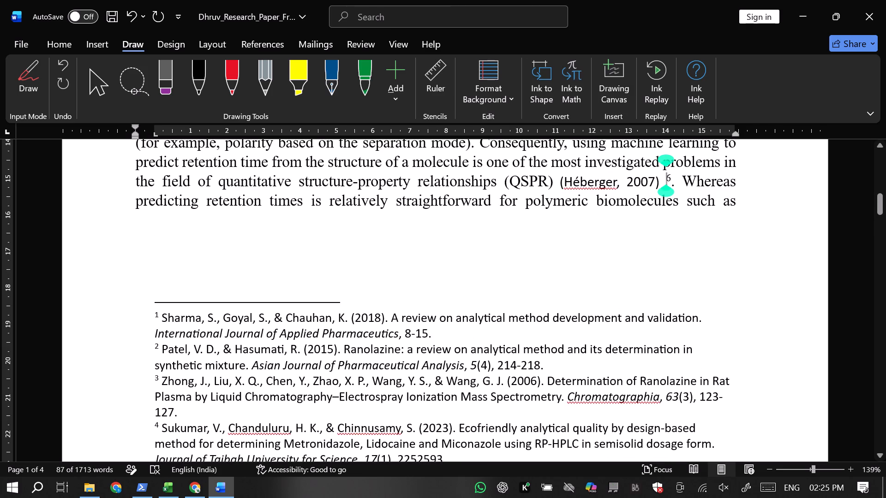
key(BackSpace)
Delete the superscript footnote mark after "(Sharma et al., 2018)" in the first Introduction paragraph.
scroll(663, 189, up, 1)
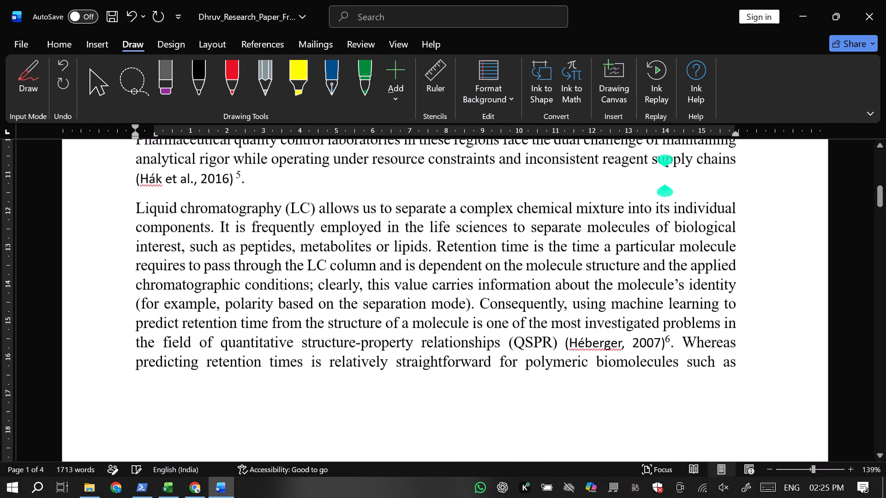
scroll(663, 189, up, 3)
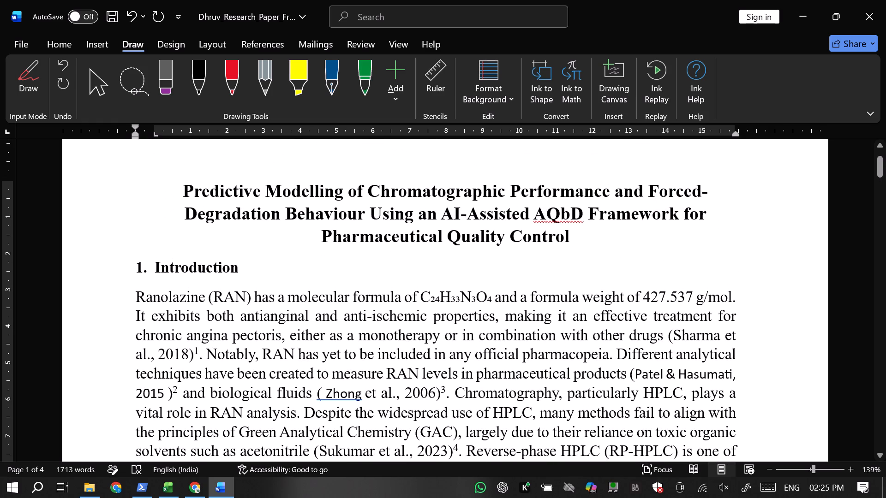
click(199, 350)
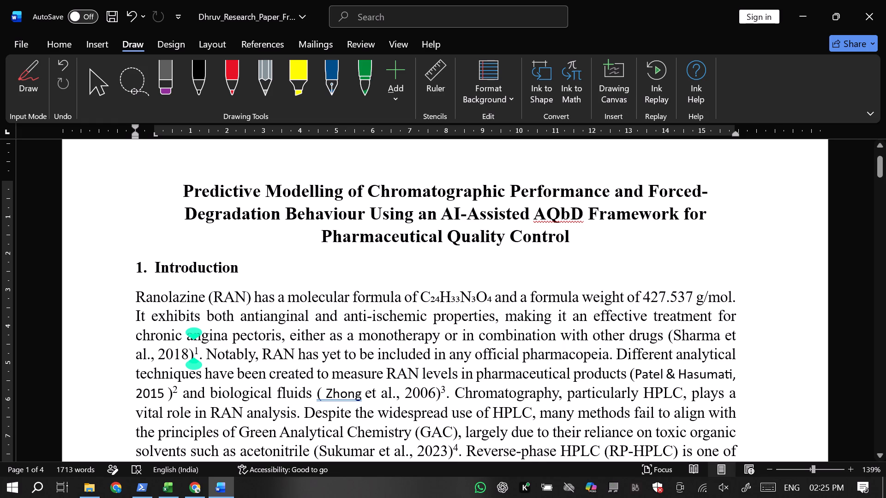
key(Right)
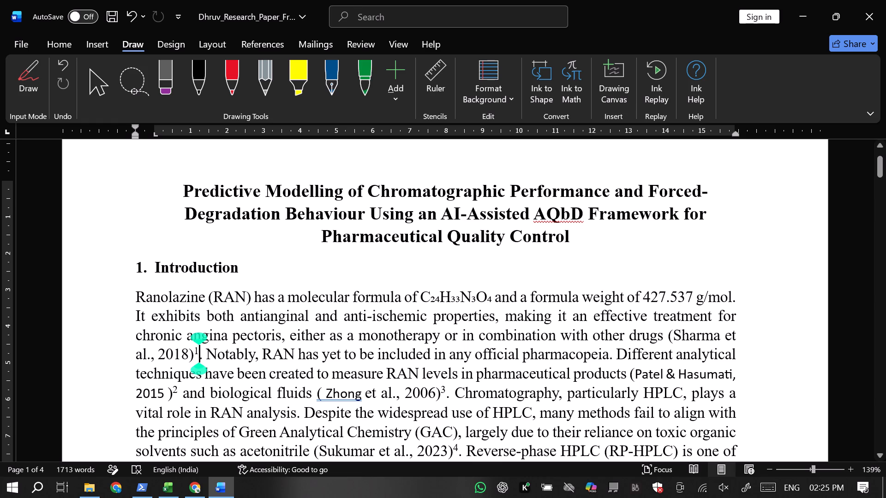
key(BackSpace)
key(BackSpace)
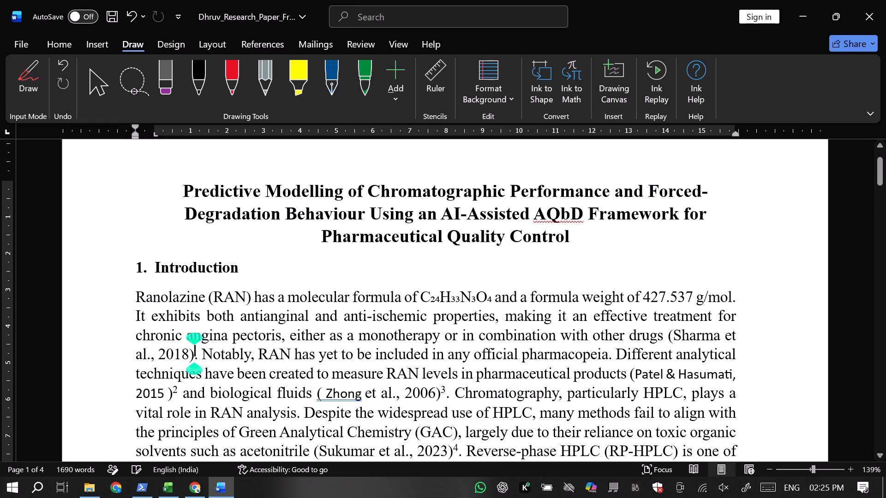
Delete the superscript footnote mark after the "Zhong et al., 2006" citation in the first Introduction paragraph.
scroll(515, 399, down, 1)
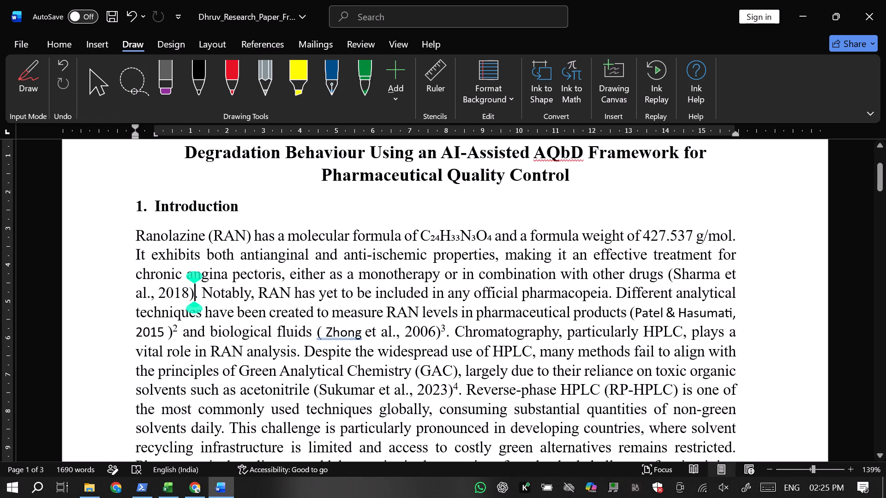
click(446, 323)
key(Right)
key(BackSpace)
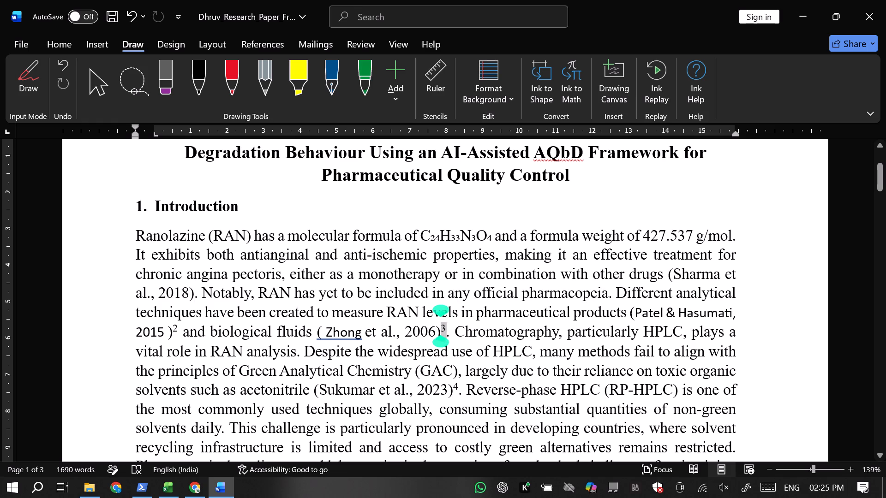
key(BackSpace)
Delete the superscript footnote mark after "(Sukumar et al., 2023)" in the first Introduction paragraph.
scroll(503, 312, down, 1)
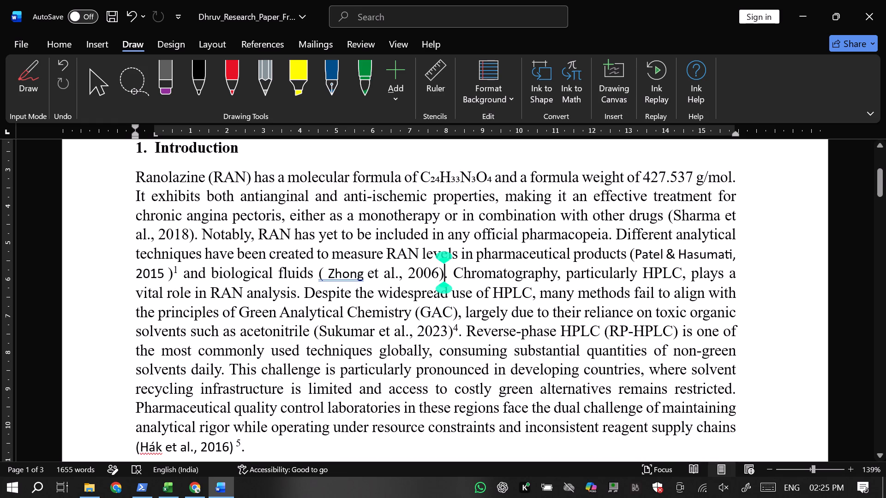
click(455, 332)
key(Right)
key(BackSpace)
key(BackSpace)
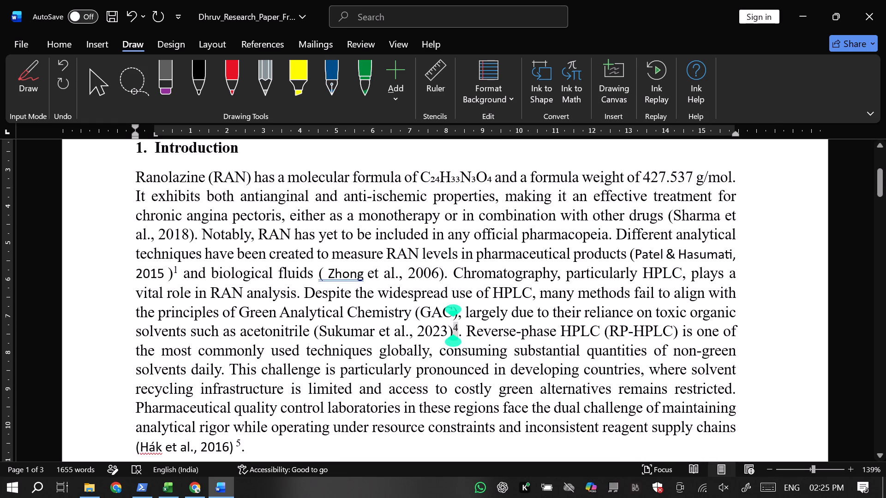
Delete the superscript footnote mark and the space before it after "(Hák et al., 2016)", keeping the full stop.
scroll(455, 332, down, 1)
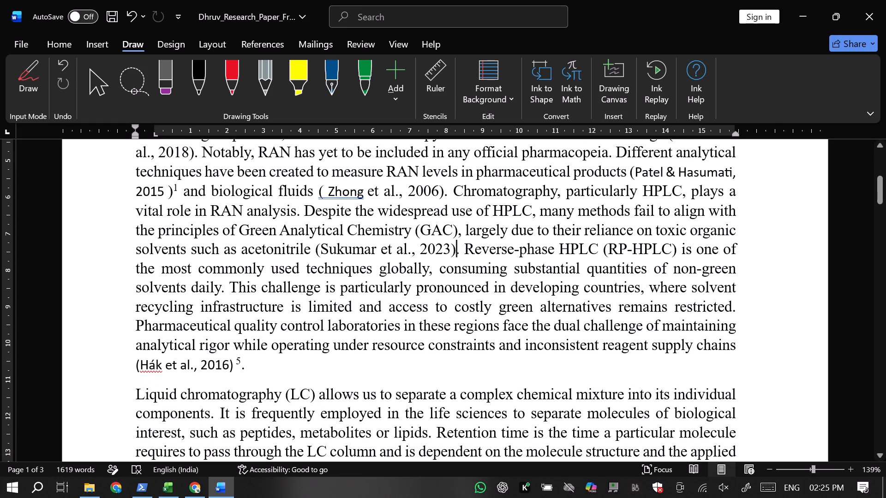
click(239, 361)
key(Right)
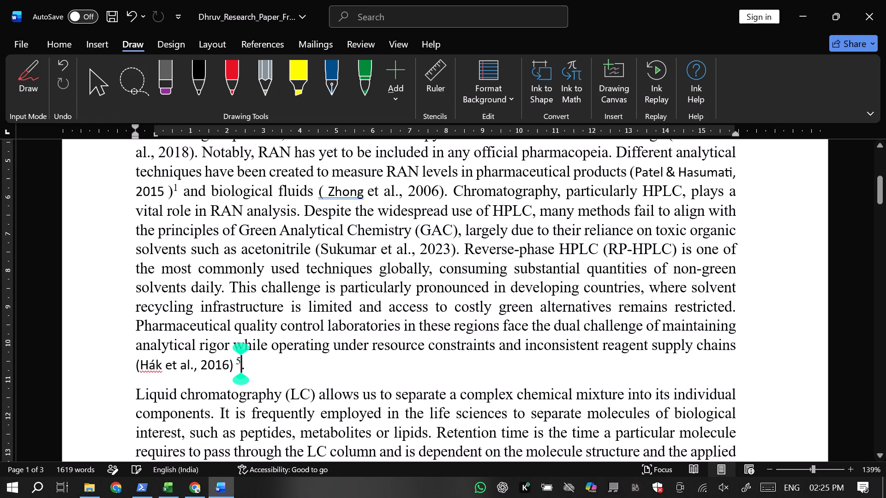
key(BackSpace)
key(BackSpace)
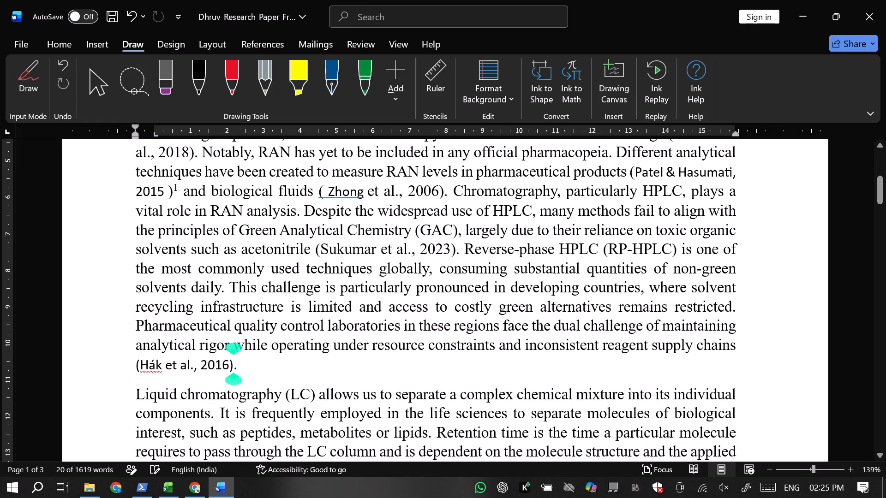
Delete the superscript footnote mark after "(Héberger, 2007)" in the Liquid chromatography paragraph.
scroll(239, 361, down, 2)
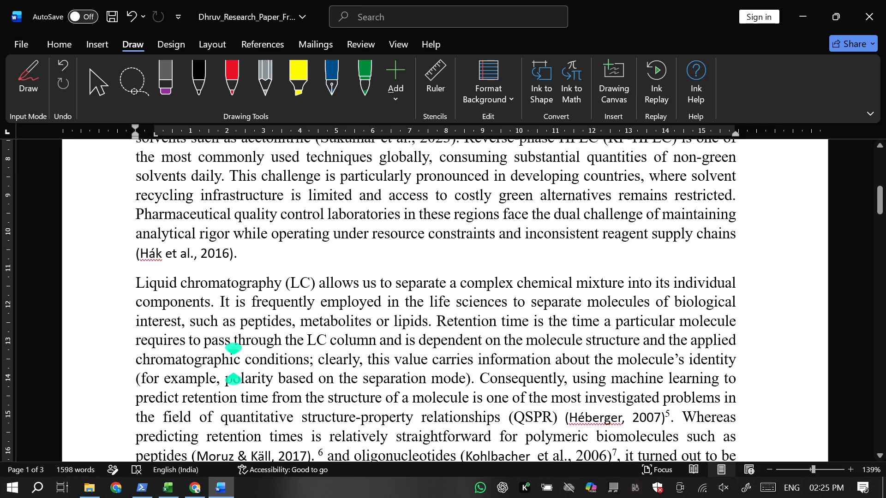
scroll(366, 347, down, 1)
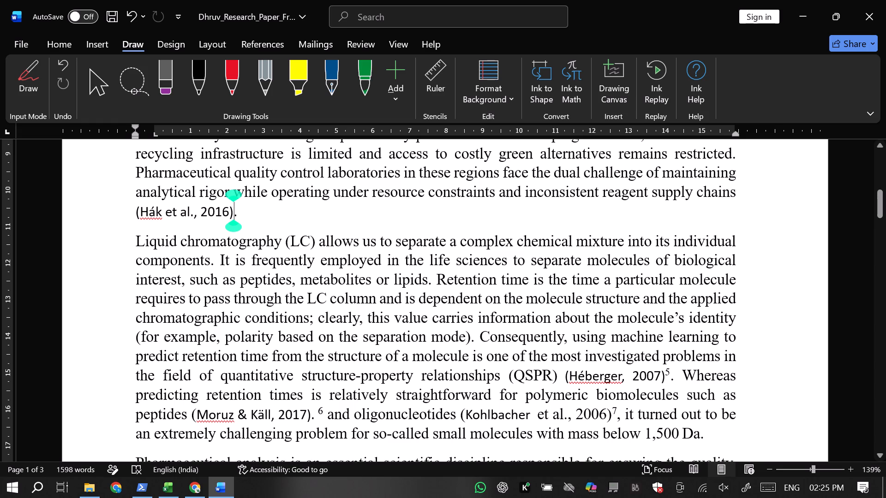
click(671, 371)
key(BackSpace)
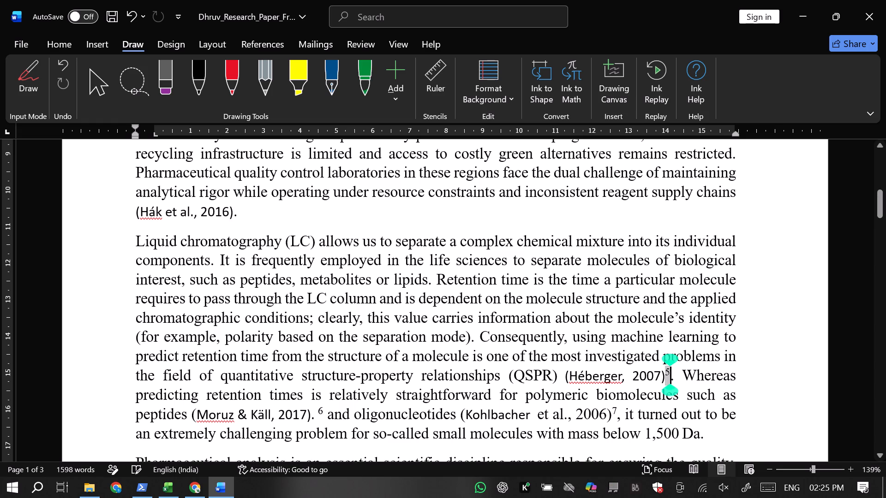
key(BackSpace)
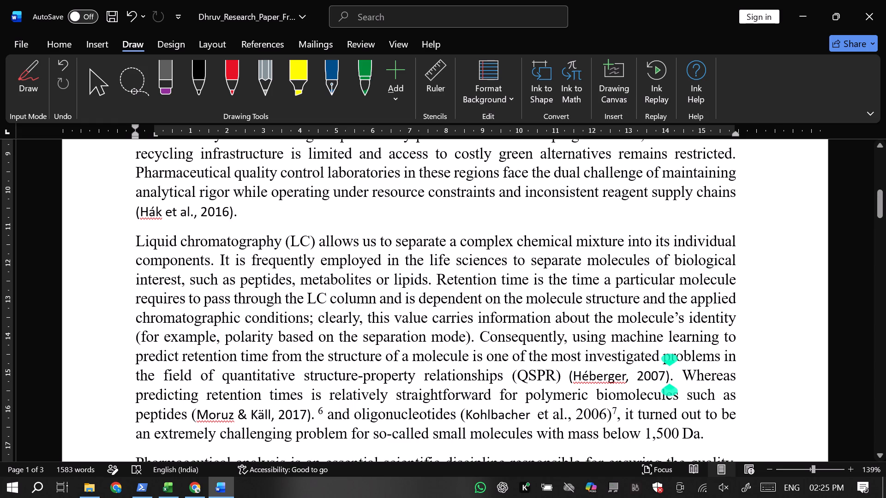
Delete the superscript footnote mark and the stray full stop after "(Moruz & Käll, 2017)", leaving one space before "and oligonucleotides".
scroll(560, 400, down, 1)
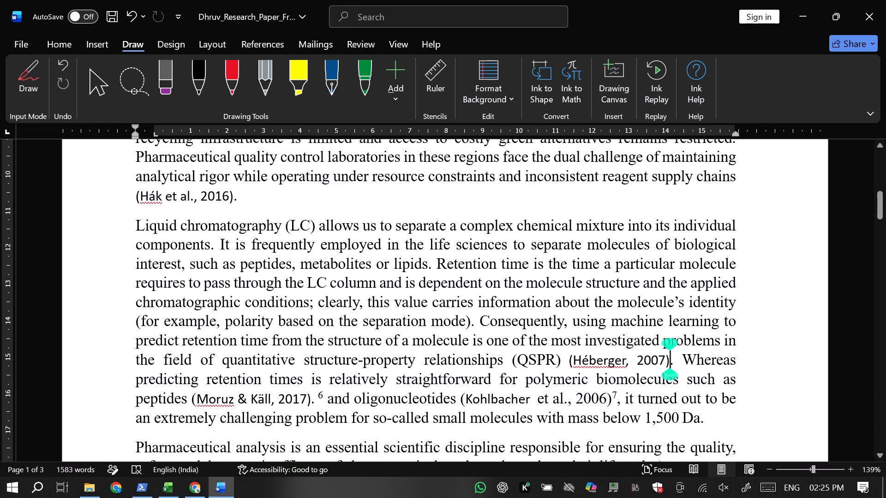
click(322, 398)
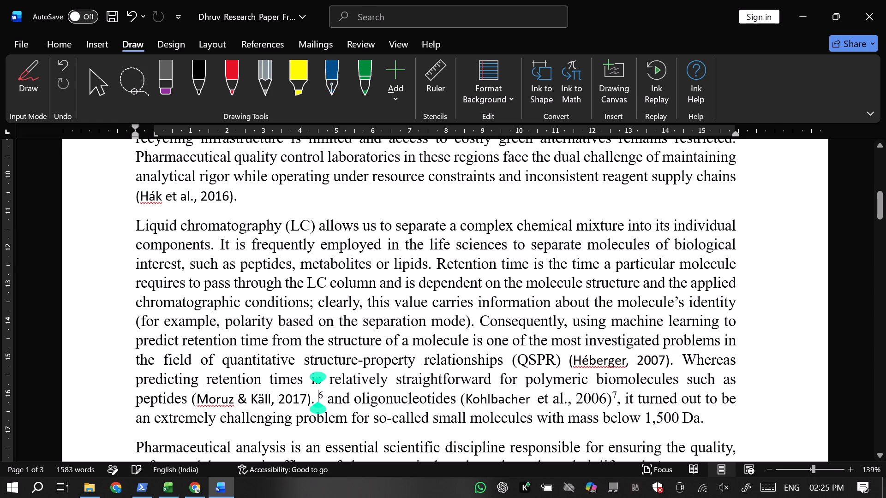
key(Right)
key(BackSpace)
key(BackSpace)
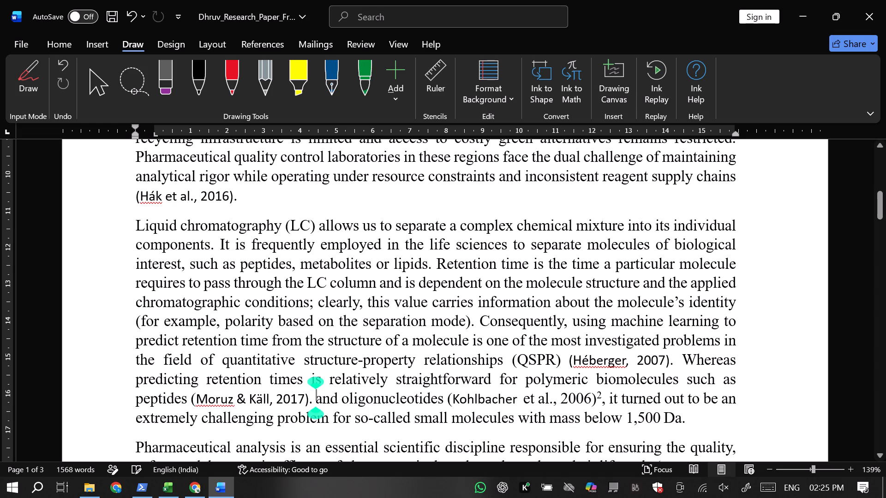
key(BackSpace)
key(BackSpace)
key(space)
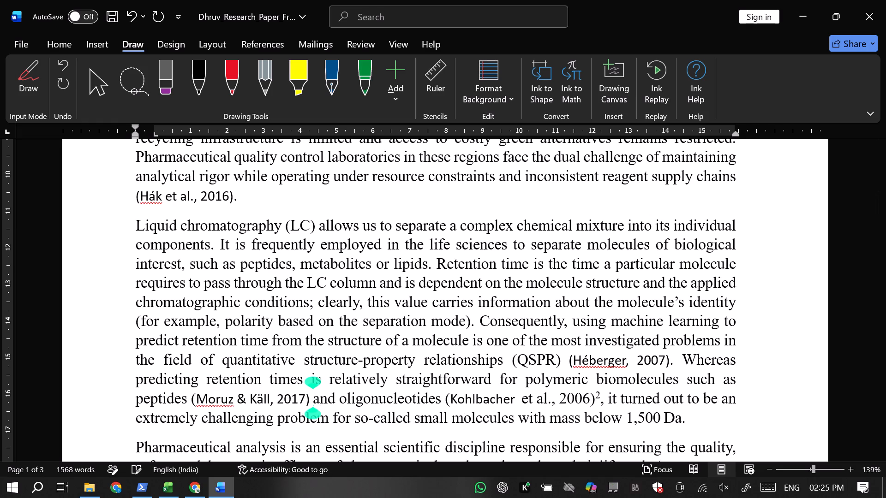
Delete the superscript footnote mark after "(Kohlbacher et al., 2006)", keeping the comma.
click(603, 399)
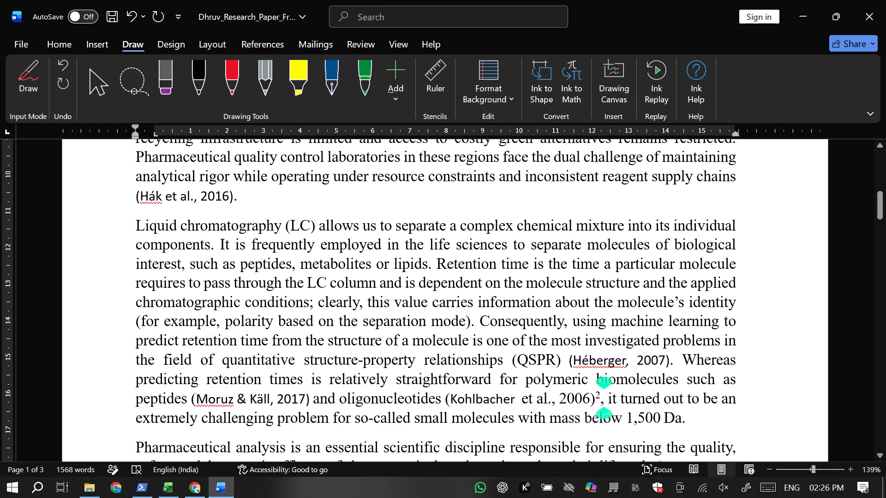
key(Left)
key(BackSpace)
key(BackSpace)
Delete the superscript footnote mark after "(Volta e Sousa et al., 2021)" in the Pharmaceutical analysis paragraph, keeping the full stop.
scroll(605, 392, down, 1)
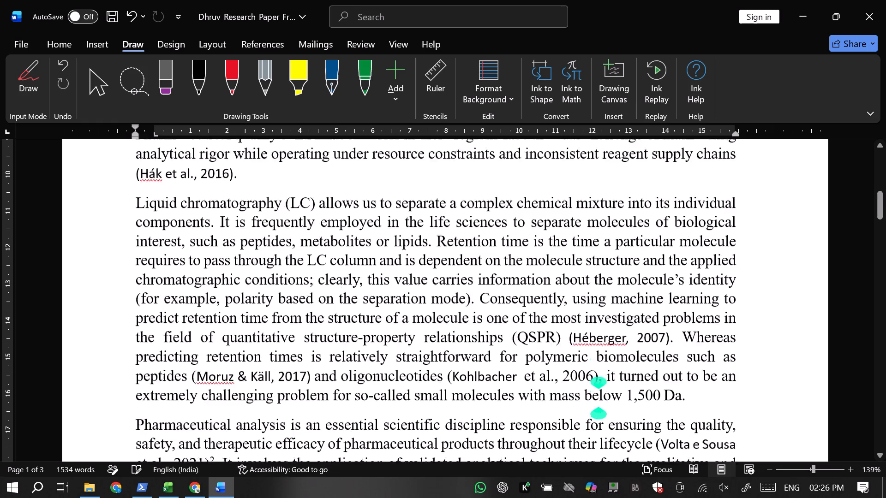
scroll(605, 392, down, 3)
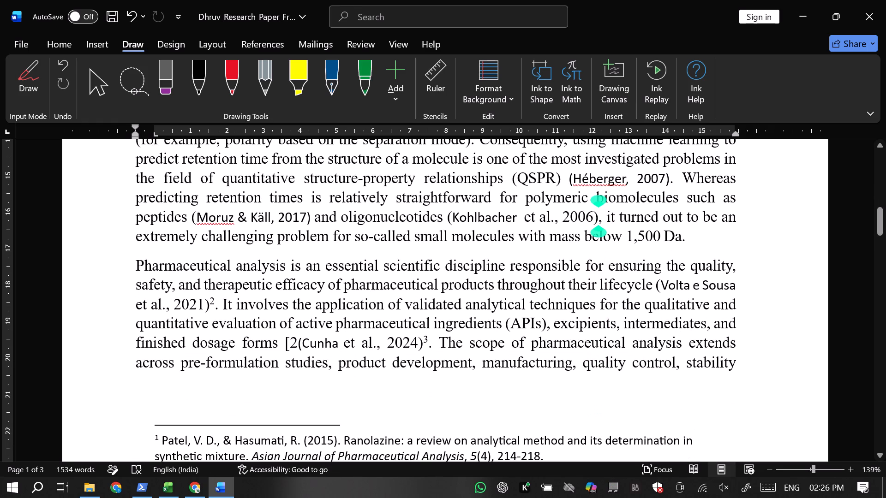
key(Right)
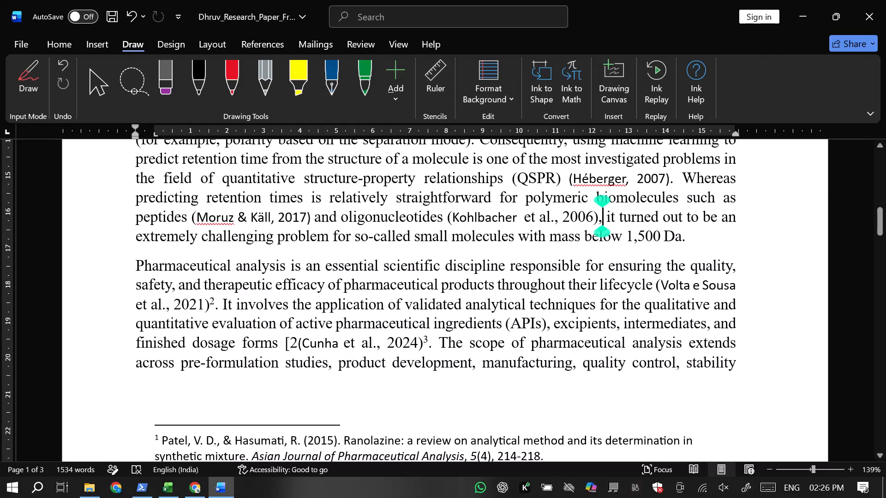
key(Right)
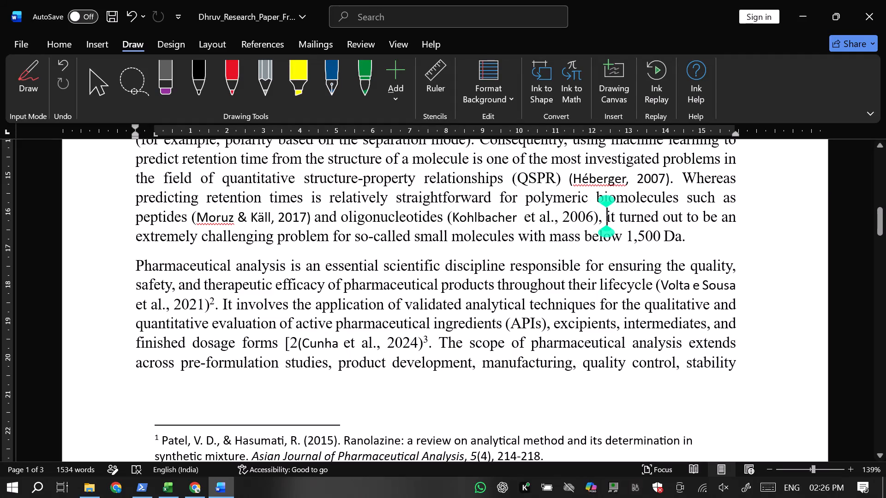
click(217, 306)
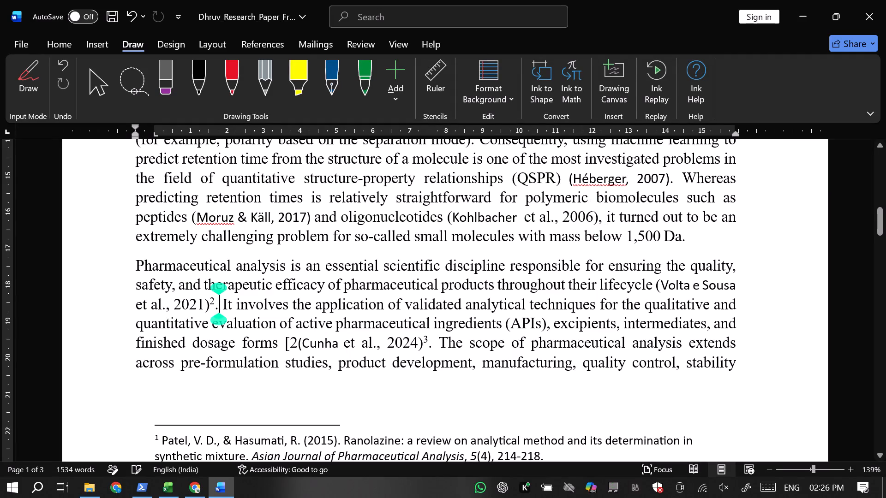
key(Left)
key(BackSpace)
key(BackSpace)
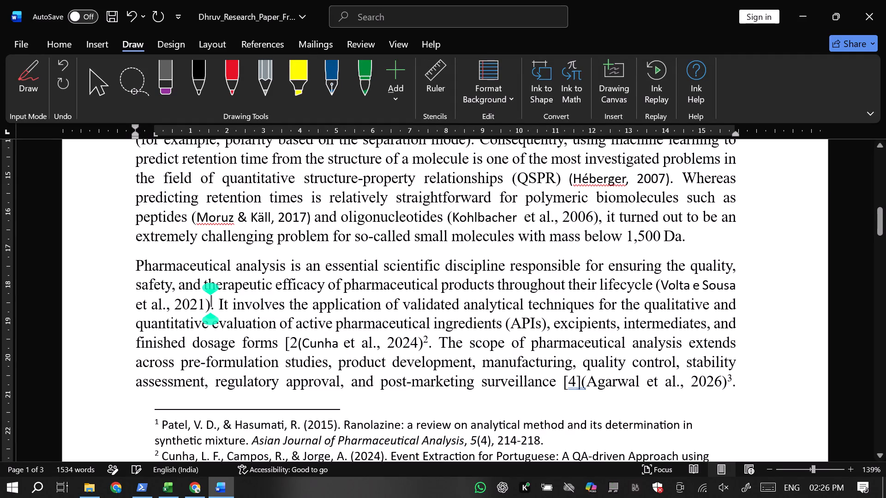
Clean up the "(Cunha et al., 2024)" citation by deleting its superscript footnote mark and the leftover "[2" before it.
click(428, 342)
key(BackSpace)
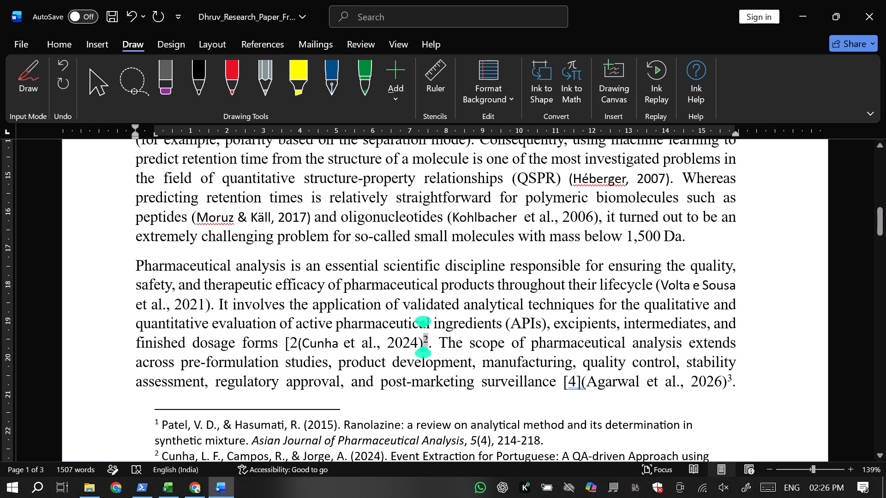
key(BackSpace)
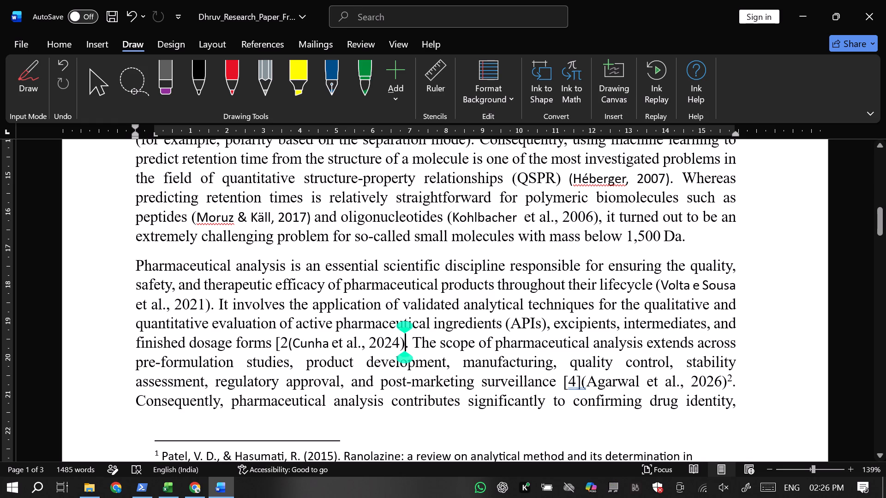
click(286, 348)
key(BackSpace)
key(BackSpace)
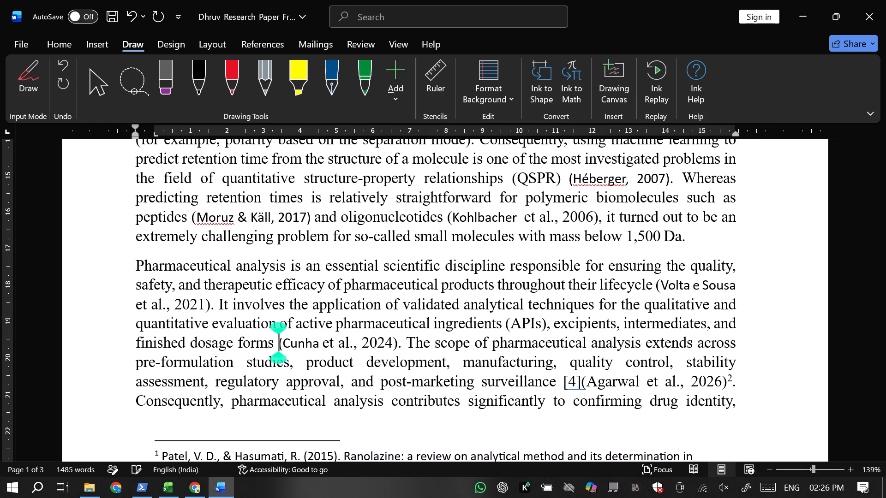
Delete the old bracketed number "[4]" before "(Agarwal et al., 2026)", leaving a single space after "surveillance".
scroll(286, 348, down, 1)
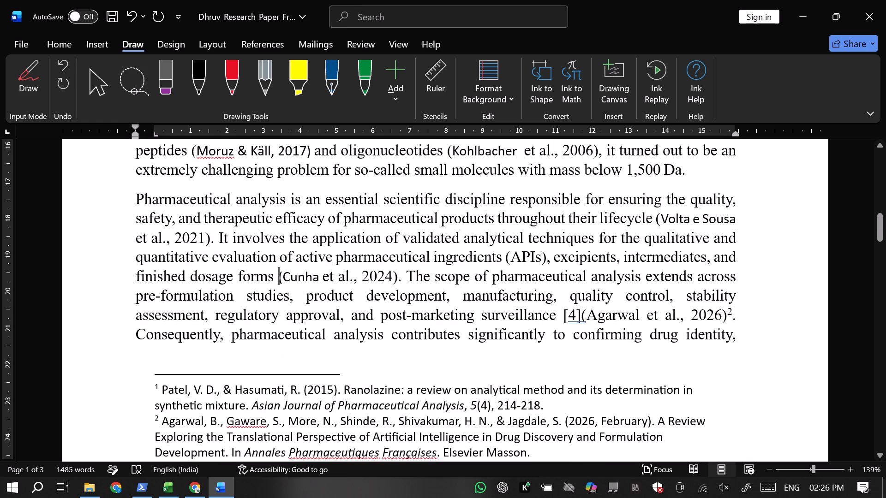
click(578, 313)
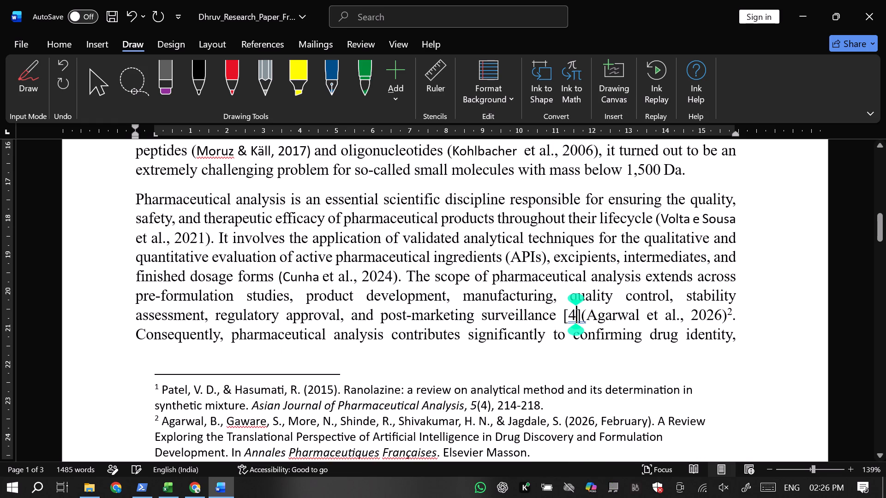
key(Right)
key(BackSpace)
key(BackSpace)
key(BackSpace)
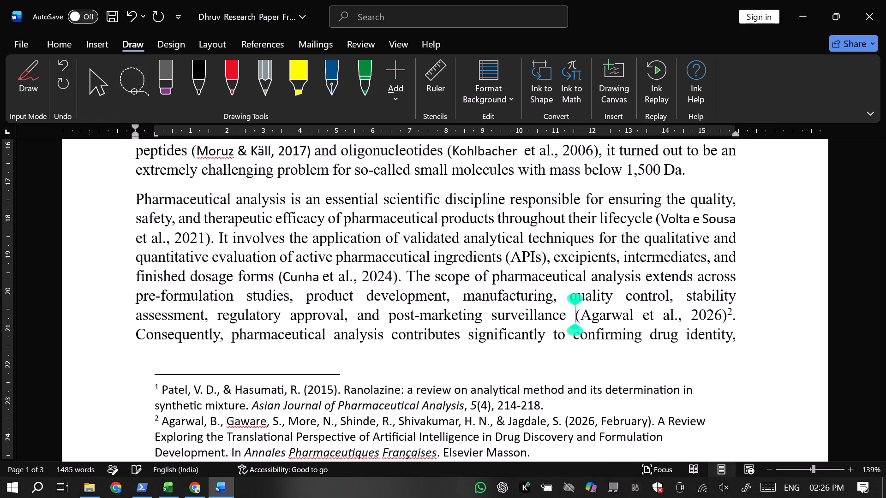
key(BackSpace)
key(space)
Delete the superscript footnote mark after "(Agarwal et al., 2026)", keeping the full stop.
scroll(578, 313, down, 1)
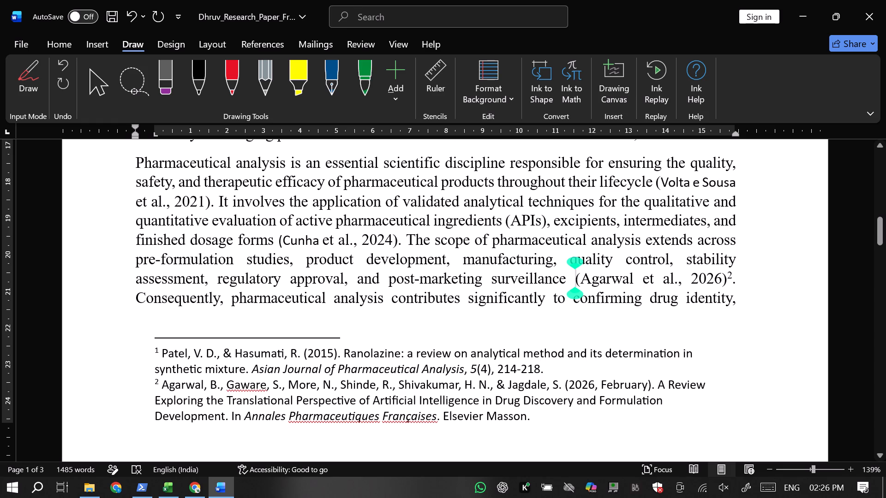
click(737, 277)
key(Left)
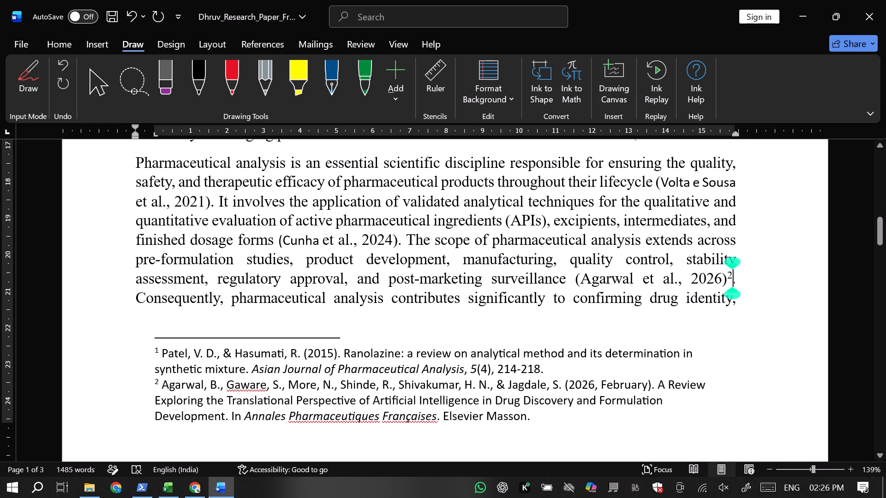
key(BackSpace)
key(BackSpace)
Delete the old bracketed number "[5]" before "(Finotti Cordeiro et al., 2026)", leaving a single space after "standards".
scroll(737, 277, down, 1)
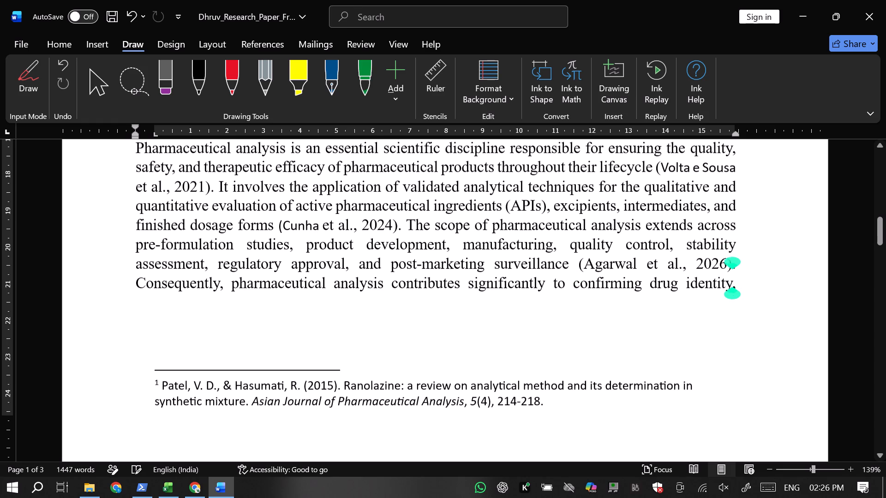
scroll(737, 277, down, 4)
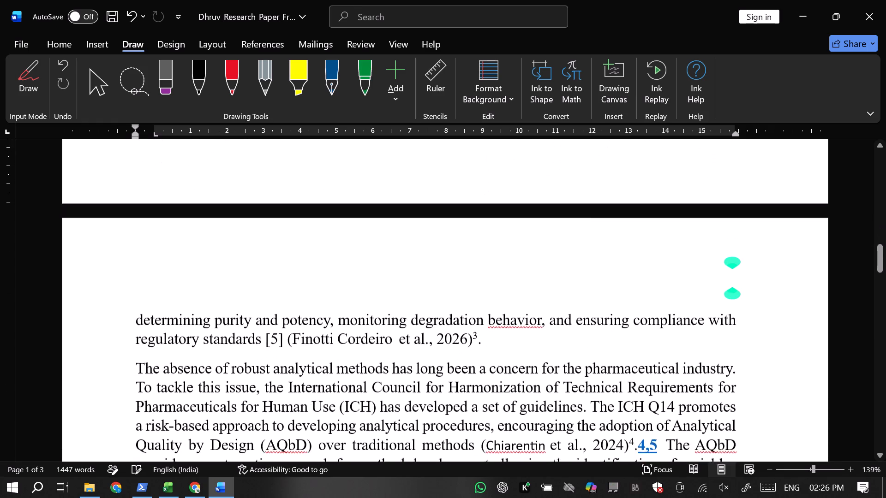
scroll(737, 277, down, 1)
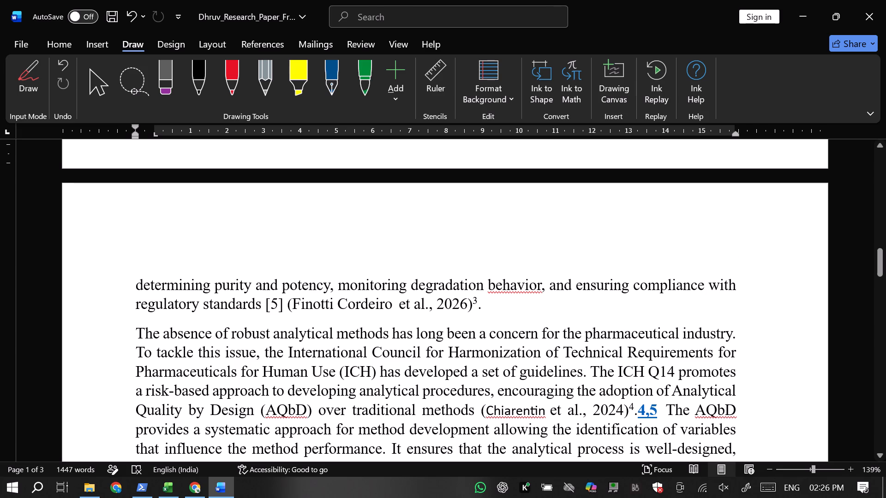
click(286, 302)
key(BackSpace)
key(BackSpace)
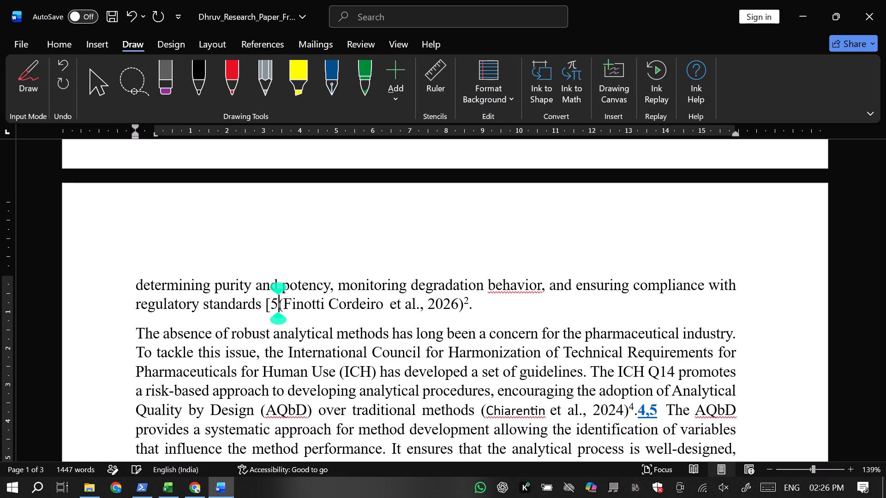
key(BackSpace)
key(BackSpace)
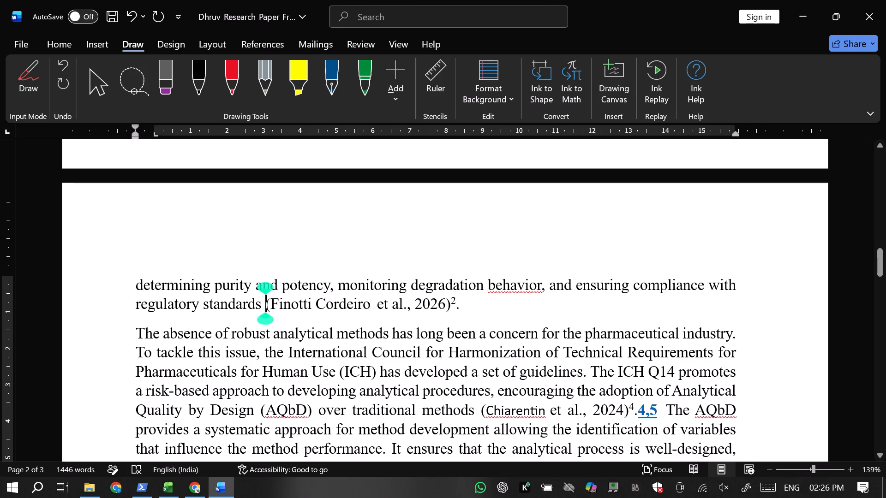
Delete the superscript footnote mark after "(Finotti Cordeiro et al., 2026)", keeping the full stop.
click(457, 294)
key(Up)
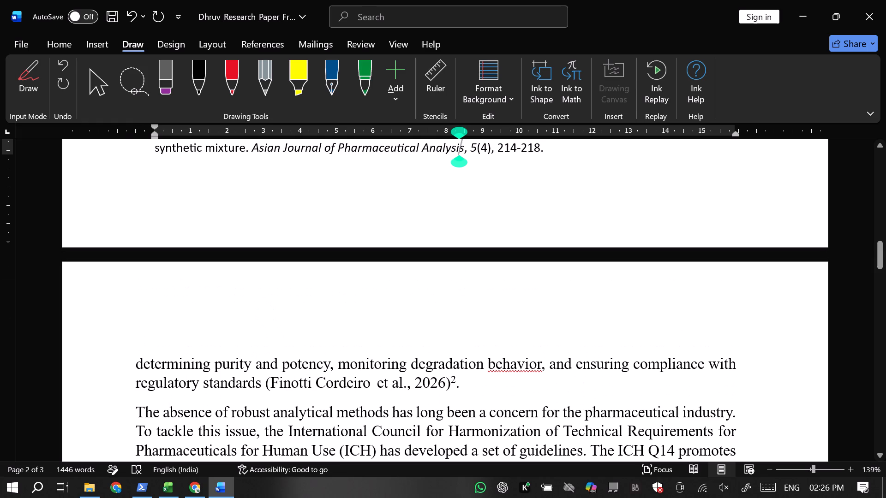
click(454, 380)
key(Right)
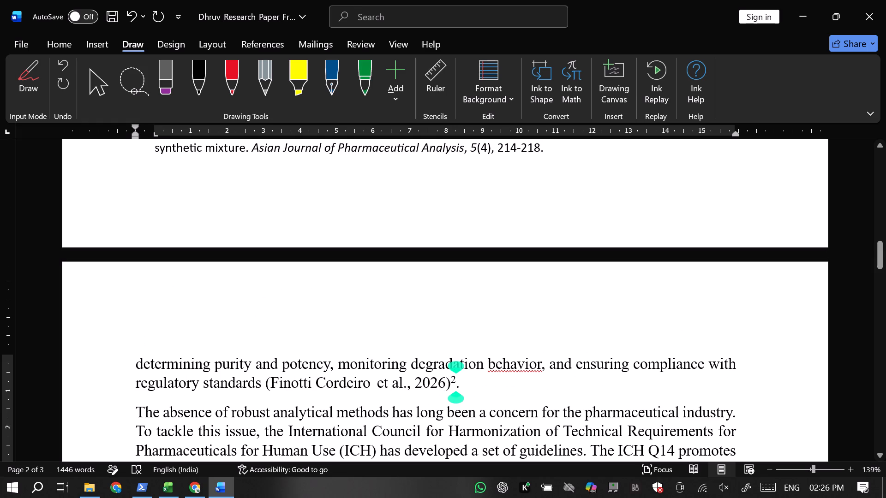
key(BackSpace)
key(BackSpace)
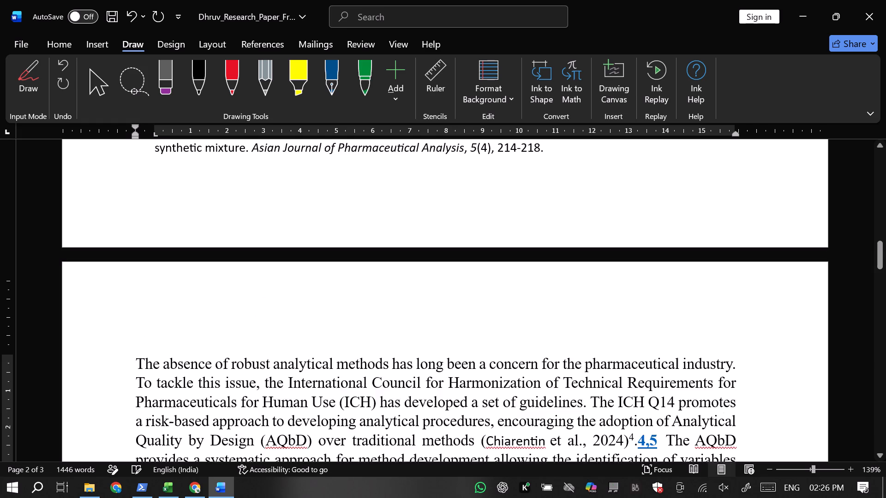
Delete the superscript footnote mark after "(Chiarentin et al., 2024)", keeping the full stop.
scroll(456, 355, down, 3)
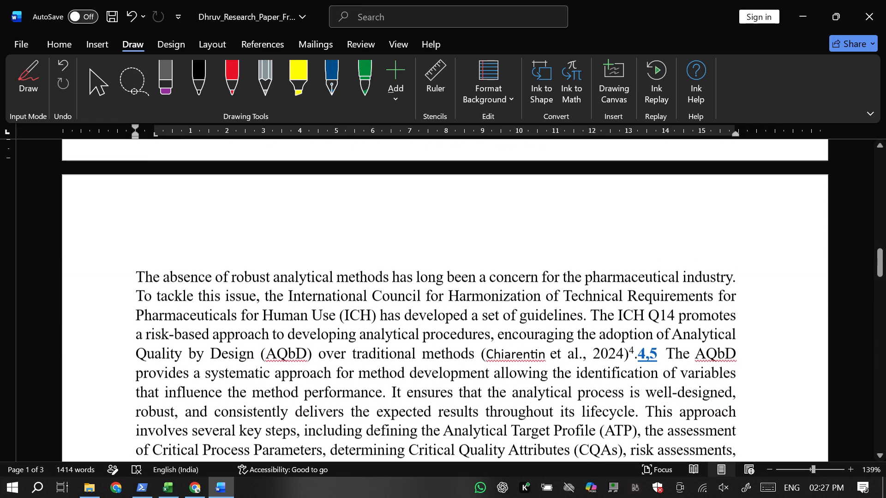
scroll(456, 355, down, 2)
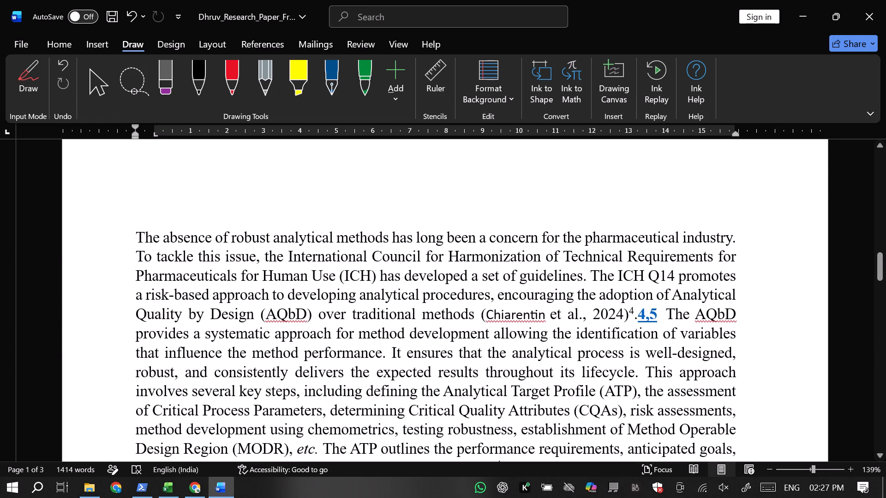
click(636, 313)
key(Left)
key(BackSpace)
key(BackSpace)
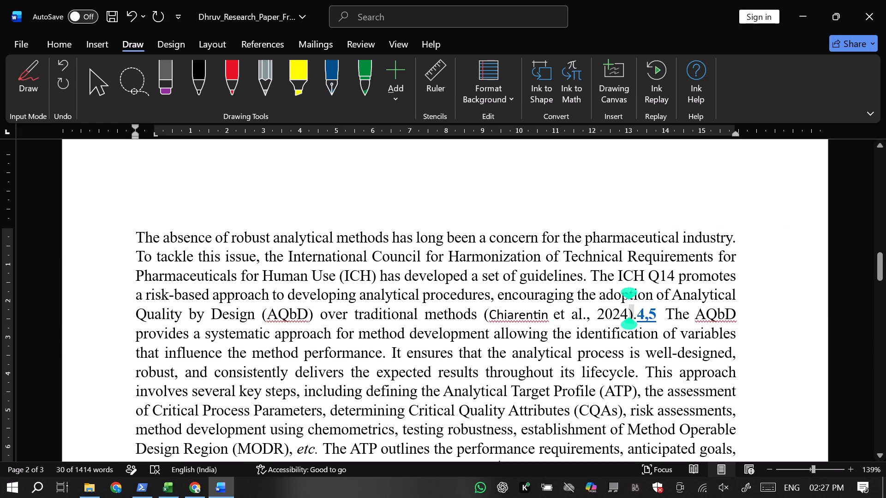
Delete the old linked number "4,5" after "(Chiarentin et al., 2024).", leaving a single space before "The AQbD".
click(659, 313)
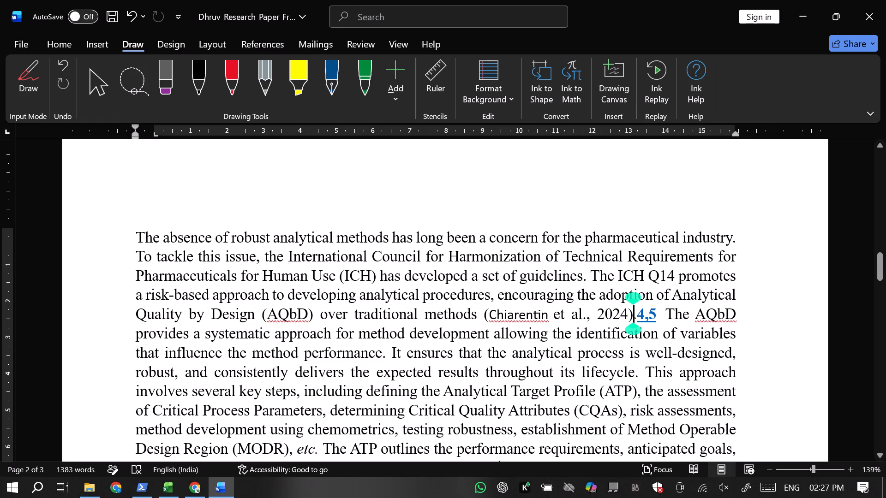
key(BackSpace)
key(BackSpace)
key(BackSpace)
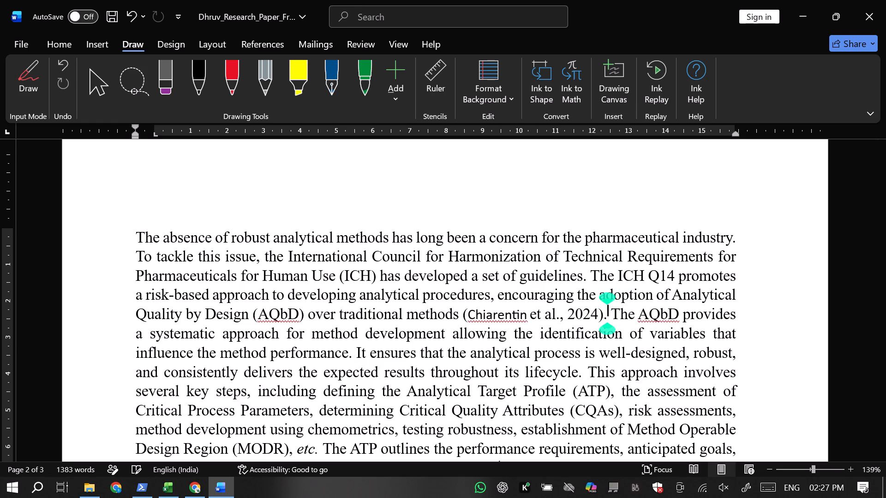
Delete the old linked number "6" after "(Kim et al., 2023)", keeping the full stop and a single space before "The risk assessment".
scroll(562, 342, down, 1)
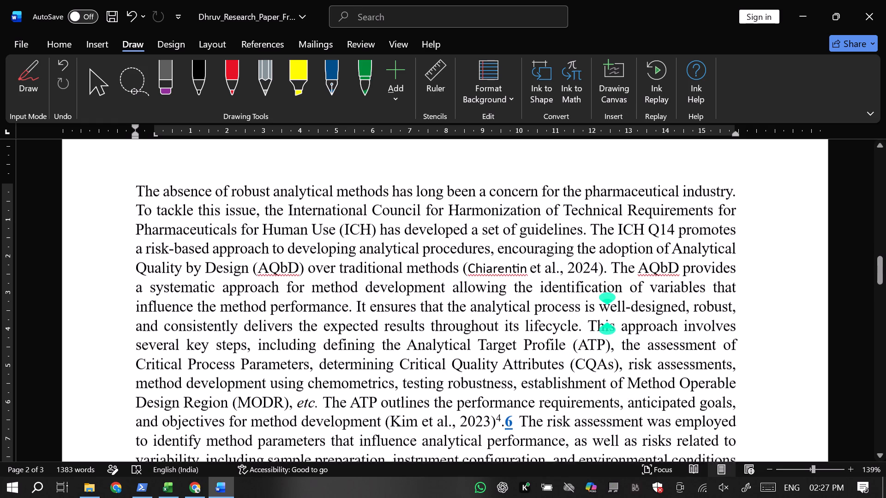
scroll(562, 342, down, 2)
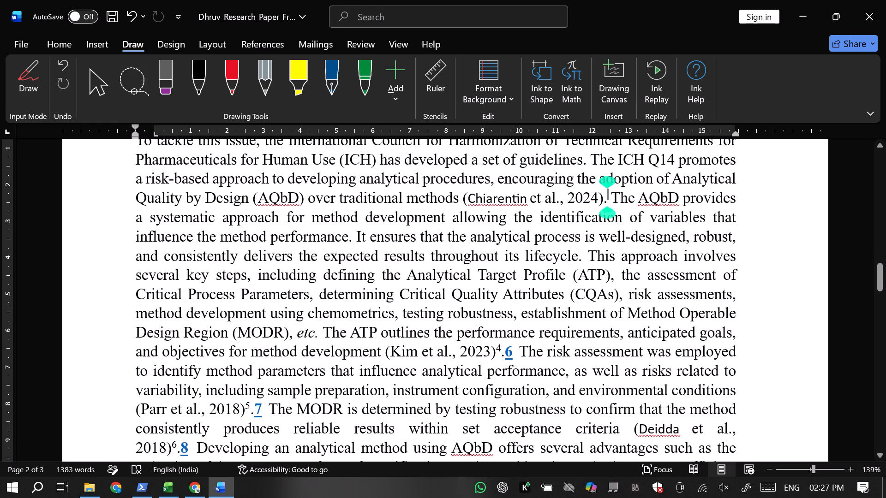
click(521, 357)
key(BackSpace)
key(BackSpace)
key(BackSpace)
key(BackSpace)
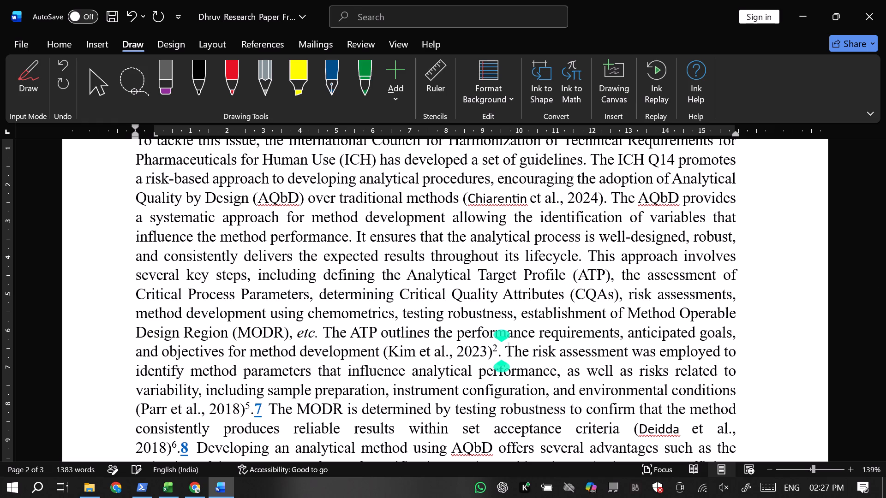
Delete the old linked number "7" after "(Parr et al., 2018)", keeping the full stop and a single space before "The MODR".
scroll(521, 357, down, 2)
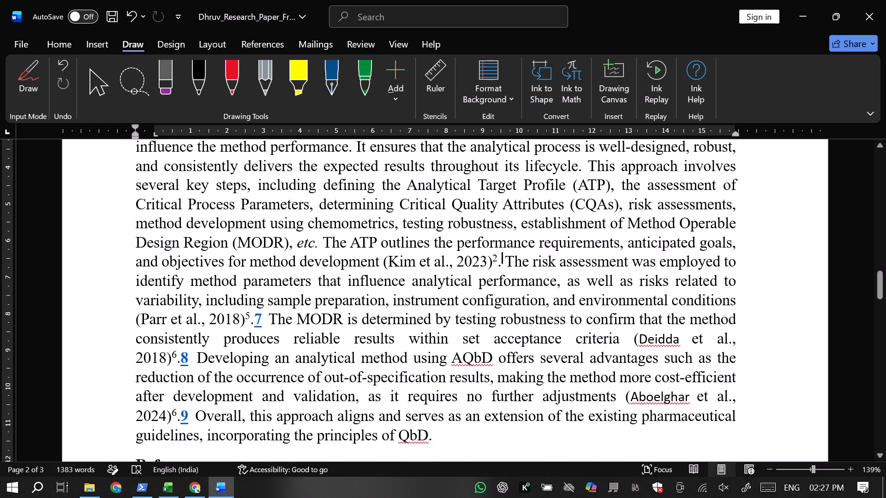
click(269, 321)
key(BackSpace)
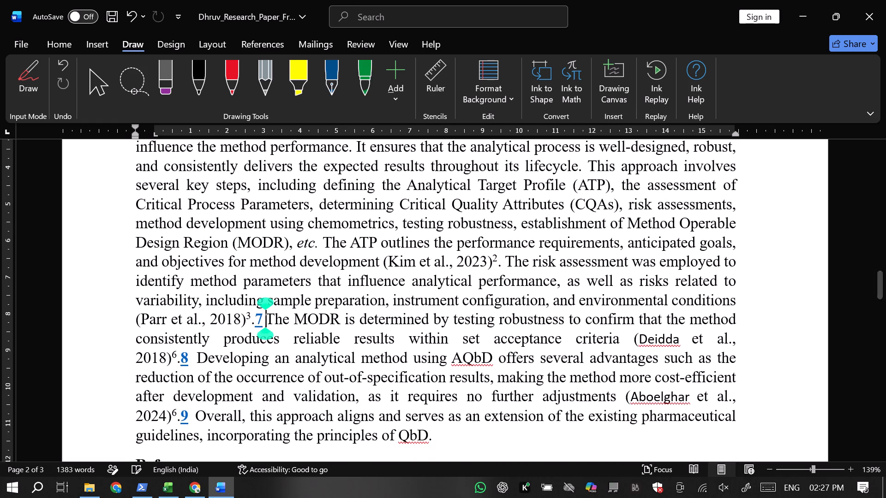
key(BackSpace)
key(BackSpace)
key(BackSpace)
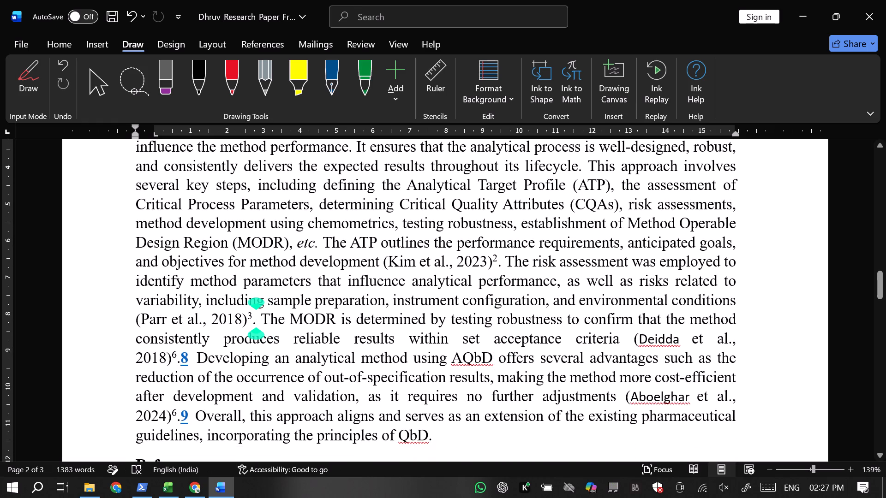
key(Right)
key(BackSpace)
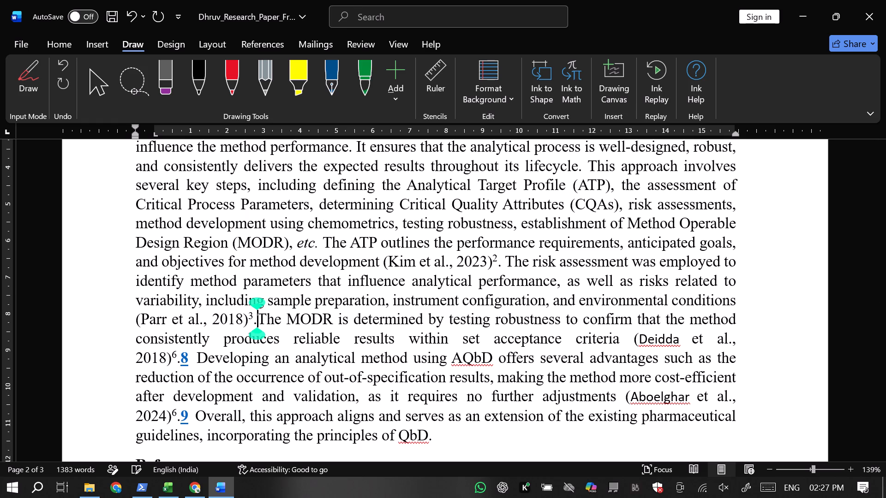
key(space)
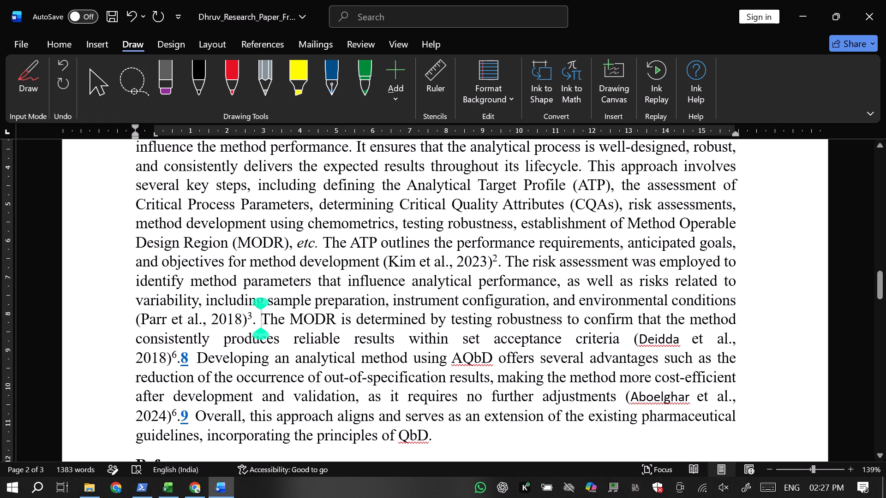
Delete the old linked number "8" after "(Deidda et al., 2018)", keeping the full stop before "Developing an analytical method".
click(194, 360)
key(BackSpace)
key(BackSpace)
key(BackSpace)
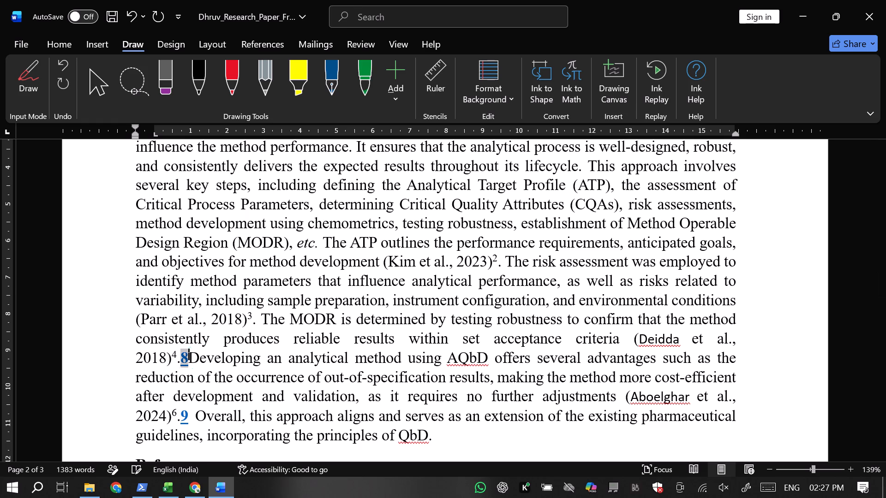
key(BackSpace)
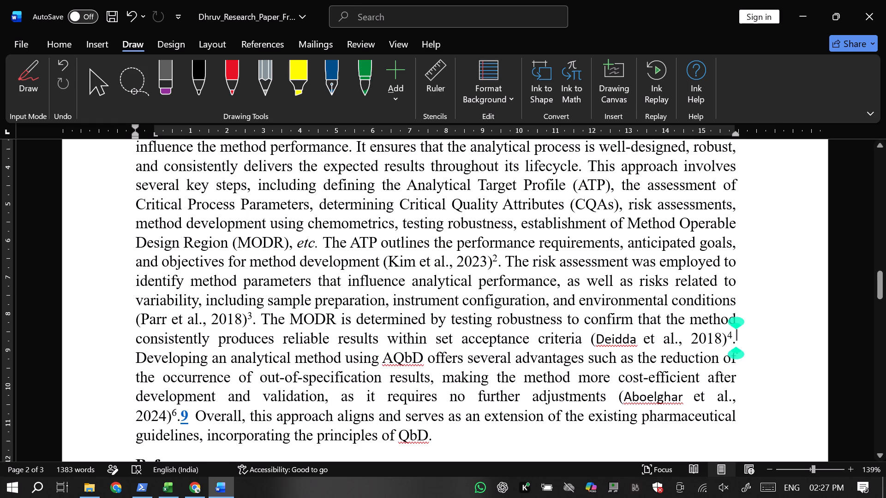
Delete the old linked number "9" after "(Aboelghar et al., 2024)", keeping the full stop and a single space before "Overall".
click(192, 414)
key(BackSpace)
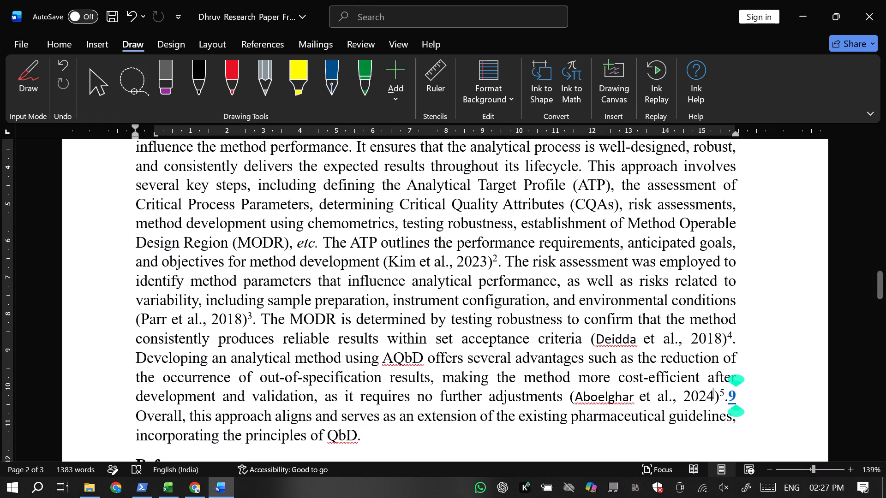
key(BackSpace)
key(BackSpace)
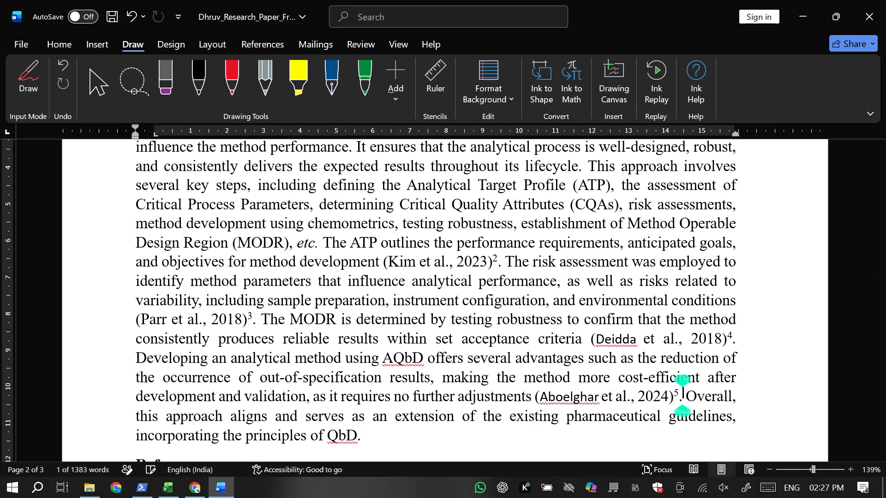
Review the References list and the body text back to the title for leftover footnote marks and old citation numbers.
scroll(192, 414, down, 2)
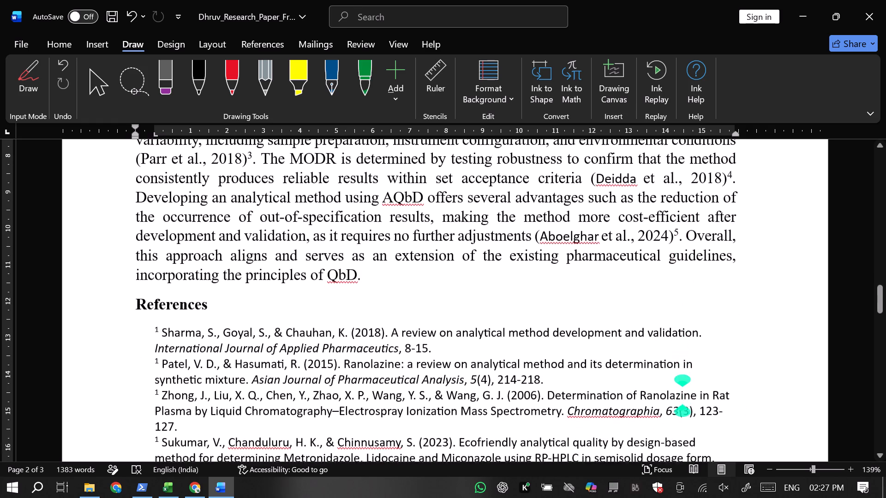
scroll(192, 414, down, 4)
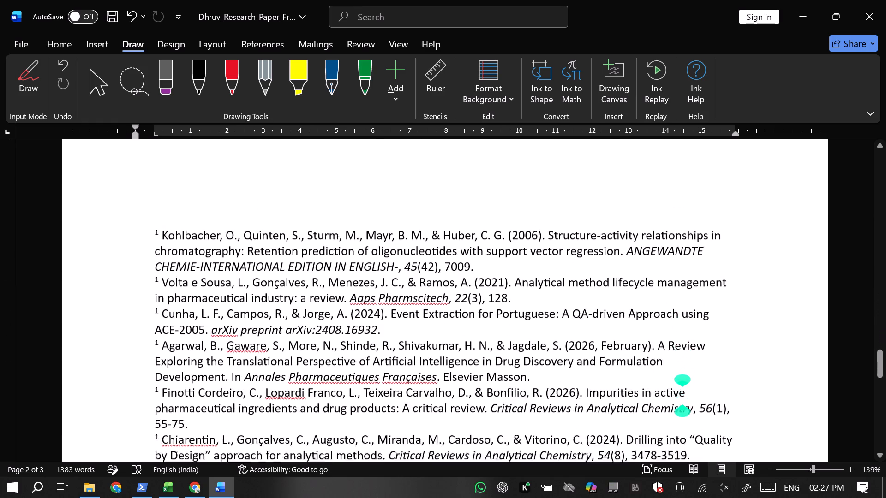
scroll(192, 414, down, 3)
scroll(192, 414, up, 1)
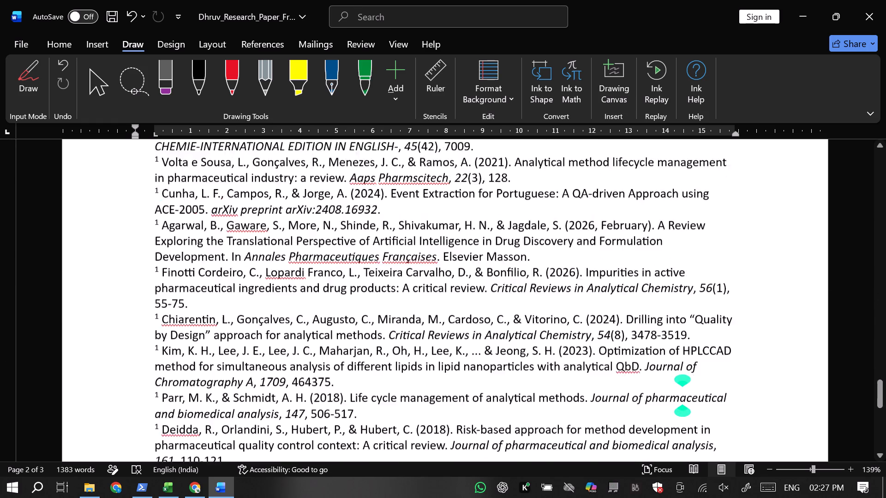
scroll(192, 414, up, 6)
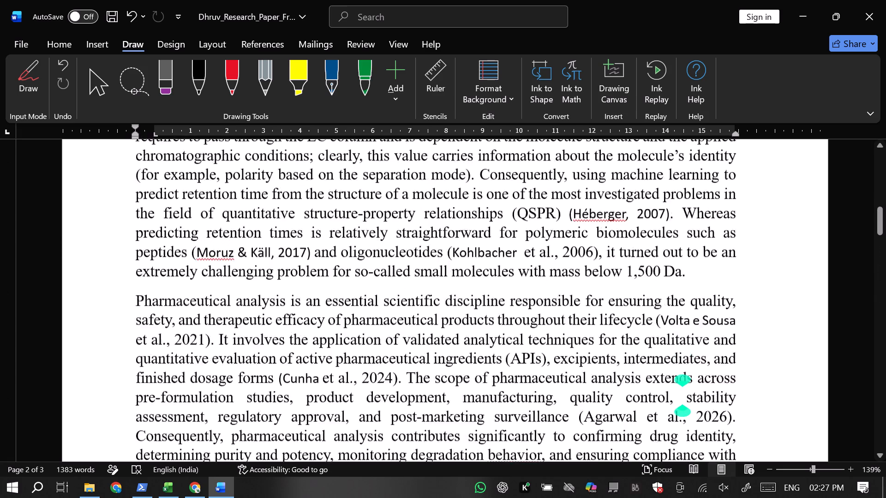
scroll(192, 414, up, 2)
scroll(192, 414, down, 4)
scroll(192, 414, up, 1)
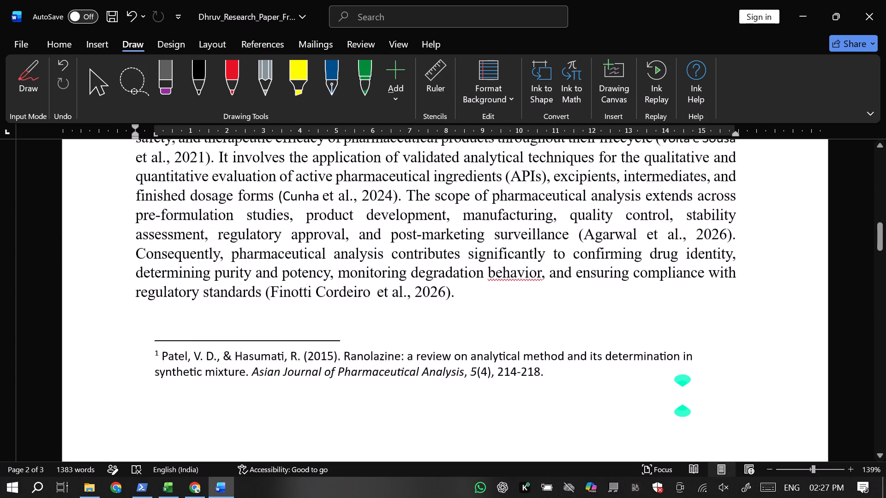
scroll(192, 414, up, 2)
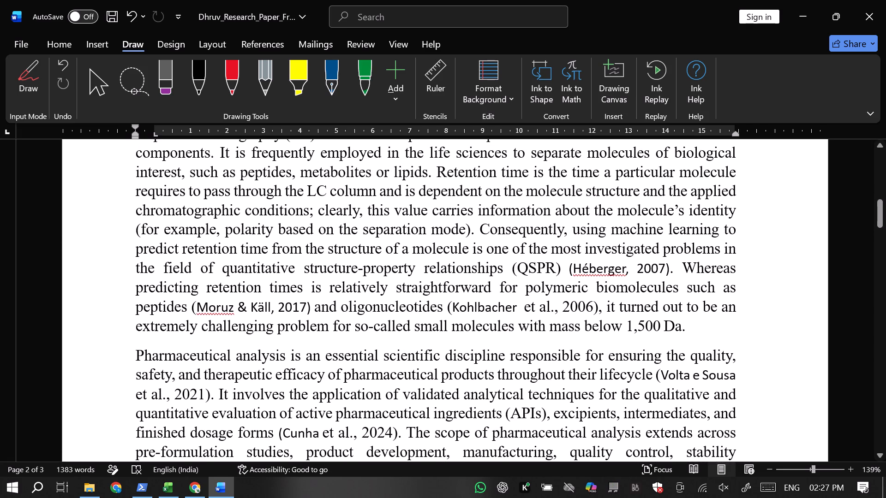
scroll(192, 414, up, 3)
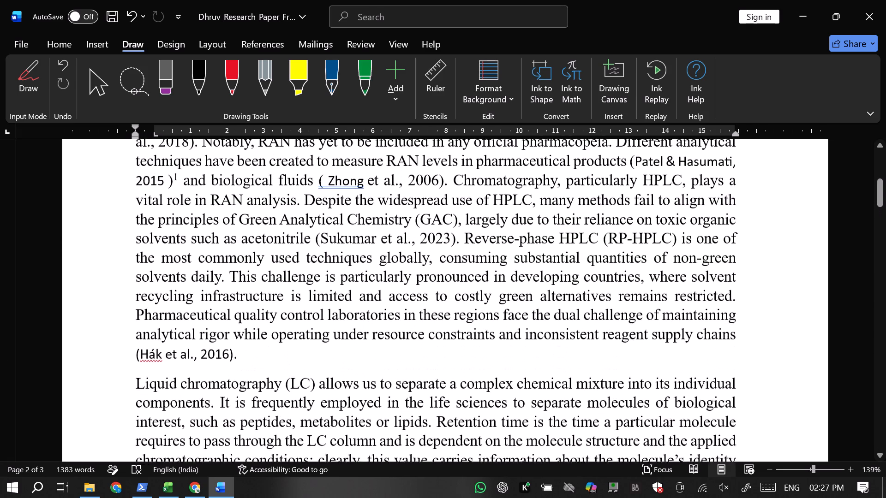
scroll(192, 414, up, 1)
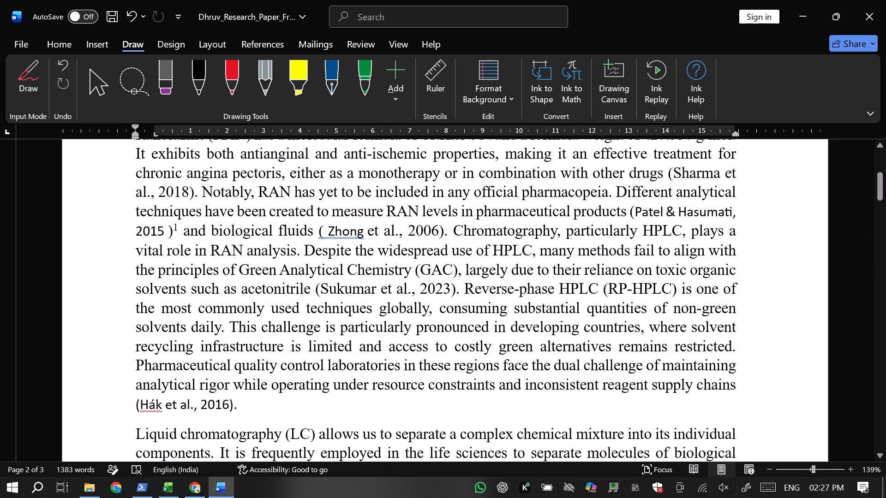
scroll(192, 414, down, 2)
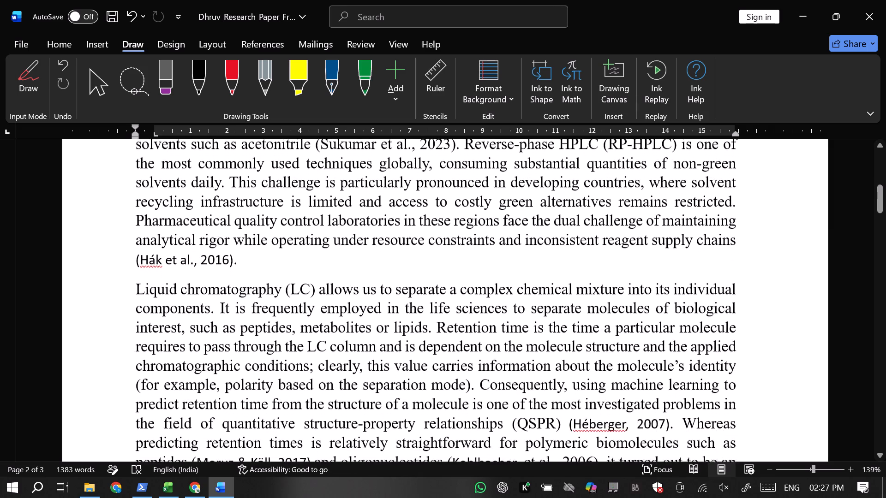
scroll(192, 414, down, 2)
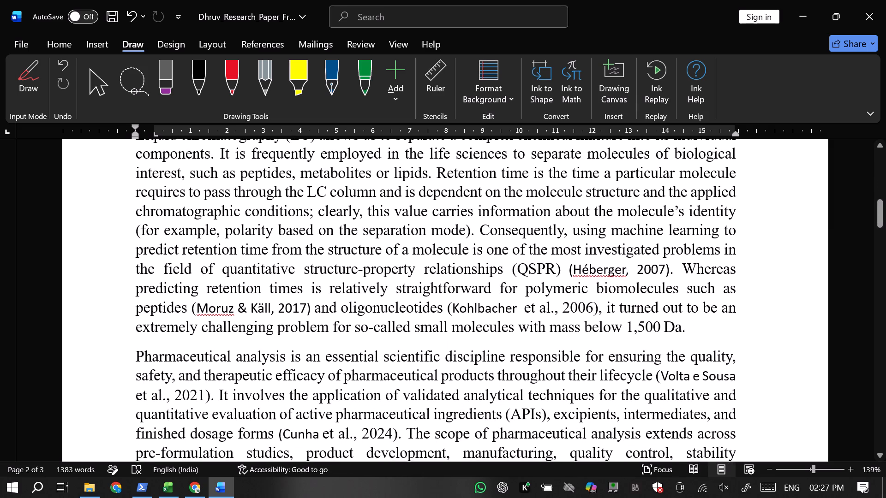
scroll(192, 414, up, 2)
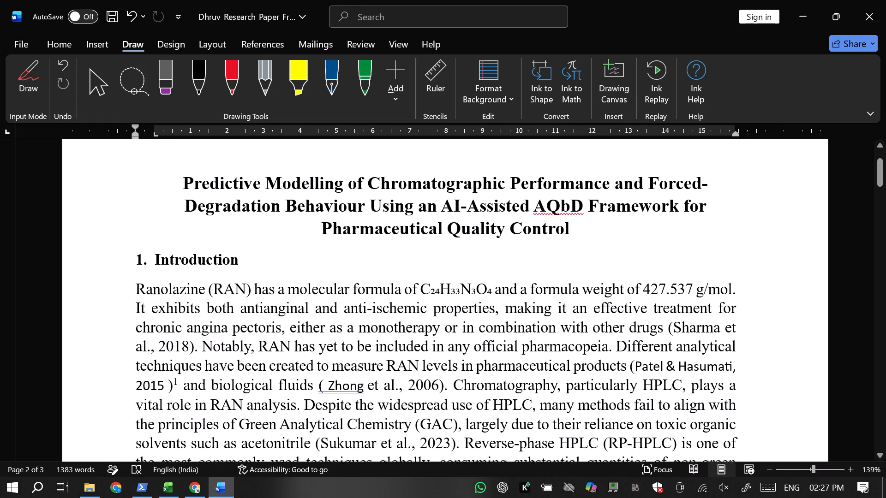
Delete the superscript footnote mark after "(Patel & Hasumati, 2015)" in the Introduction, leaving a single space before "and biological fluids".
scroll(192, 414, down, 1)
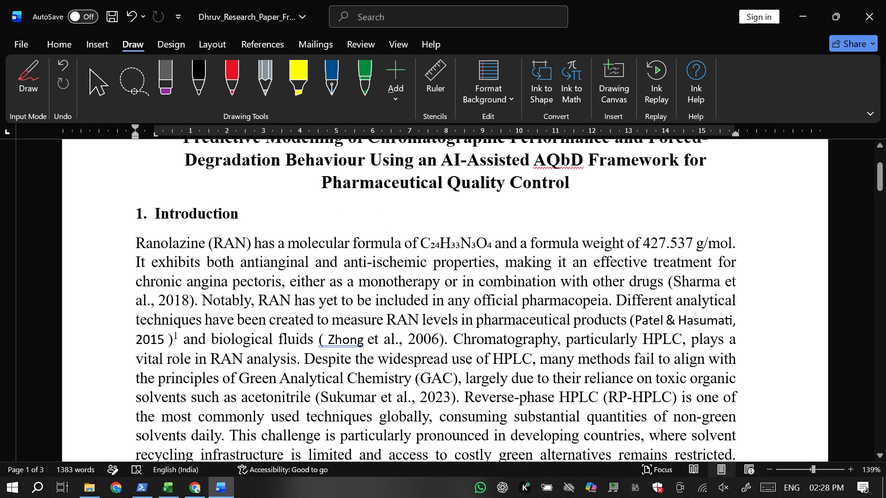
click(187, 343)
key(Left)
key(BackSpace)
key(BackSpace)
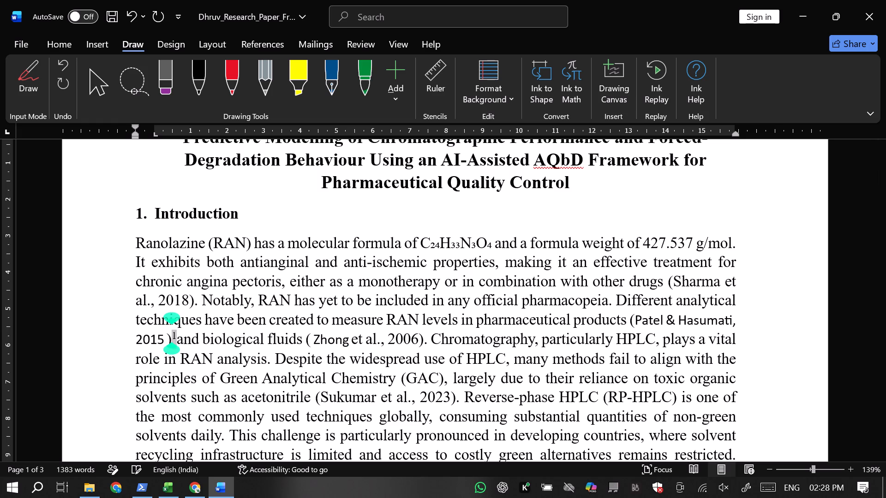
key(BackSpace)
Review the body text and the References list across the pages for remaining footnote marks and inconsistent formatting.
scroll(285, 367, down, 4)
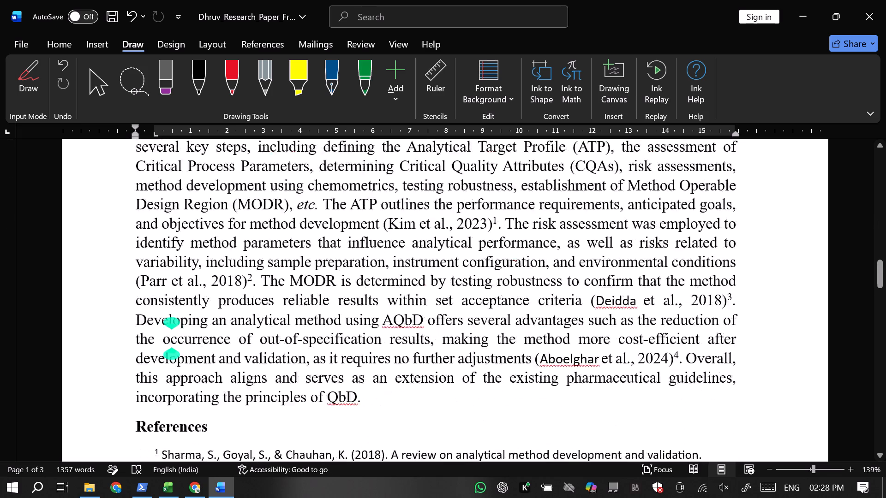
scroll(285, 367, up, 1)
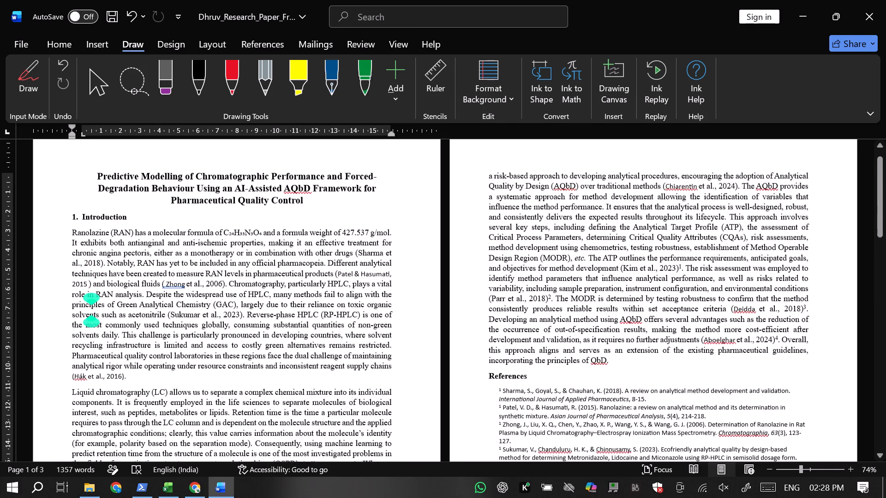
scroll(285, 367, down, 3)
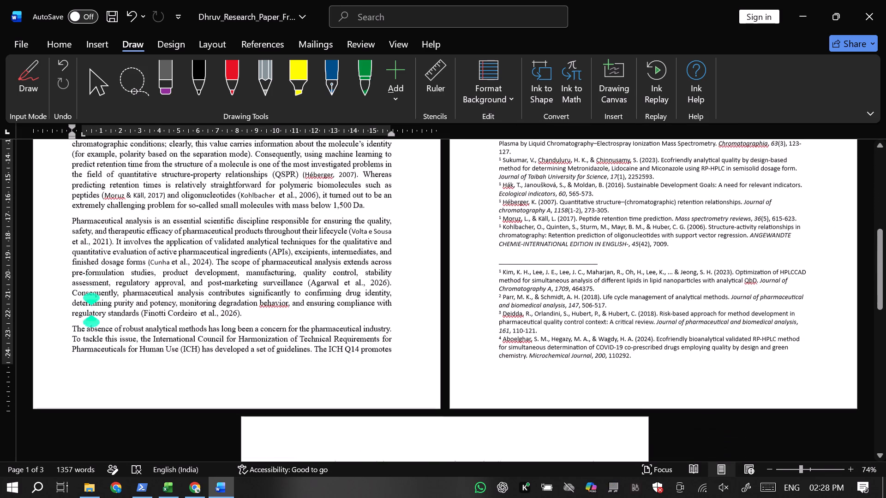
scroll(285, 367, up, 4)
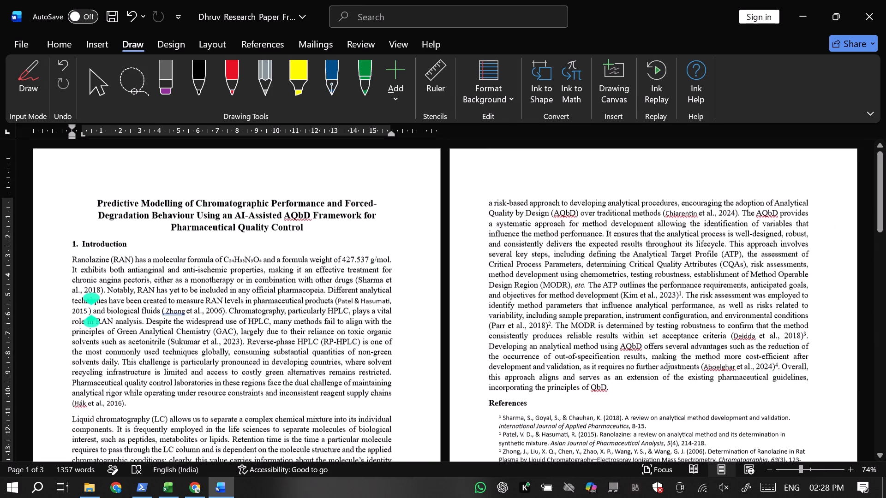
scroll(285, 367, down, 3)
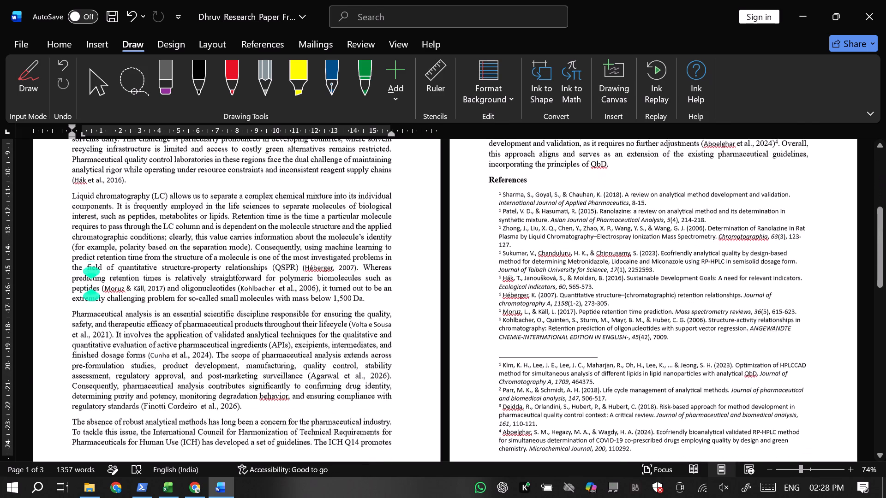
scroll(282, 368, up, 1)
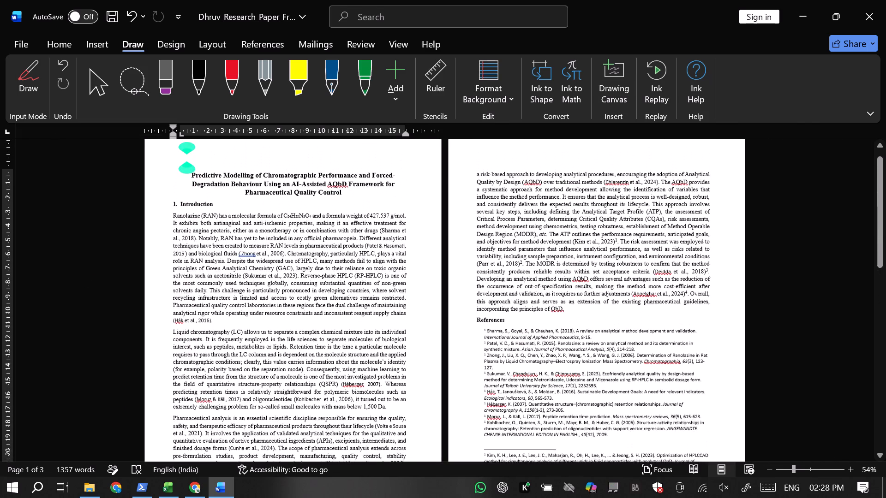
scroll(282, 368, down, 1)
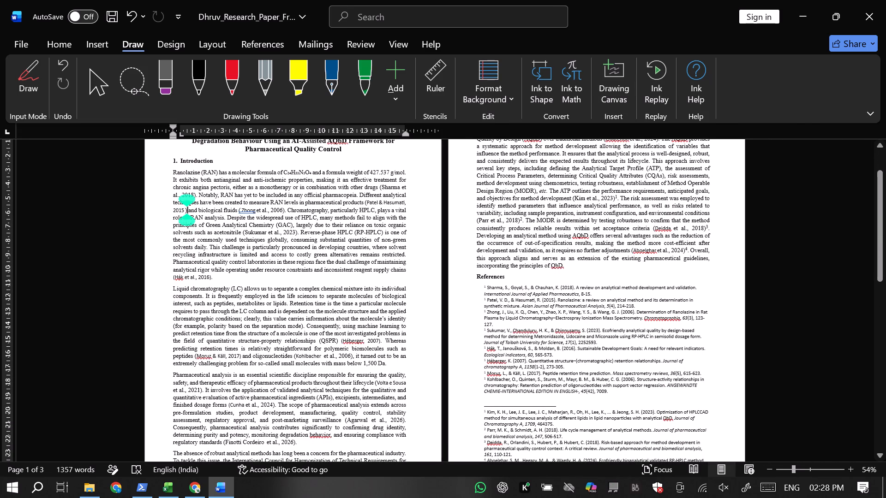
Set the font of the entire document to Times New Roman.
key(ctrl+a)
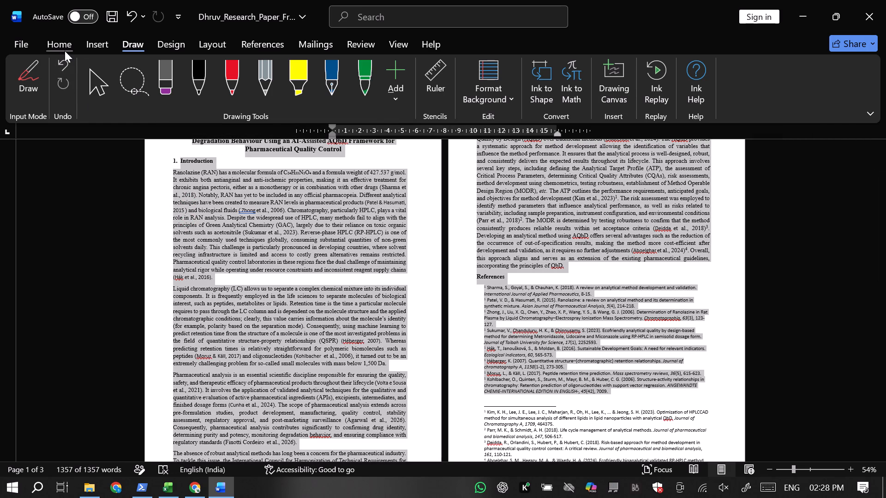
click(65, 51)
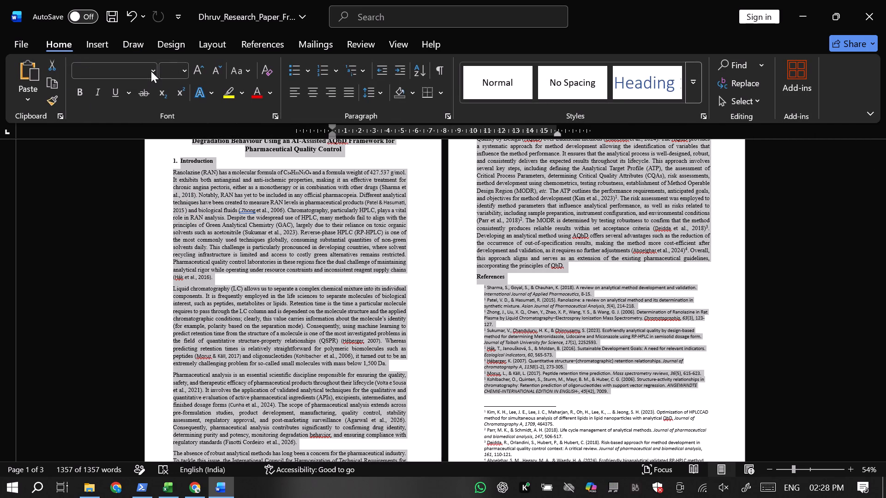
click(150, 71)
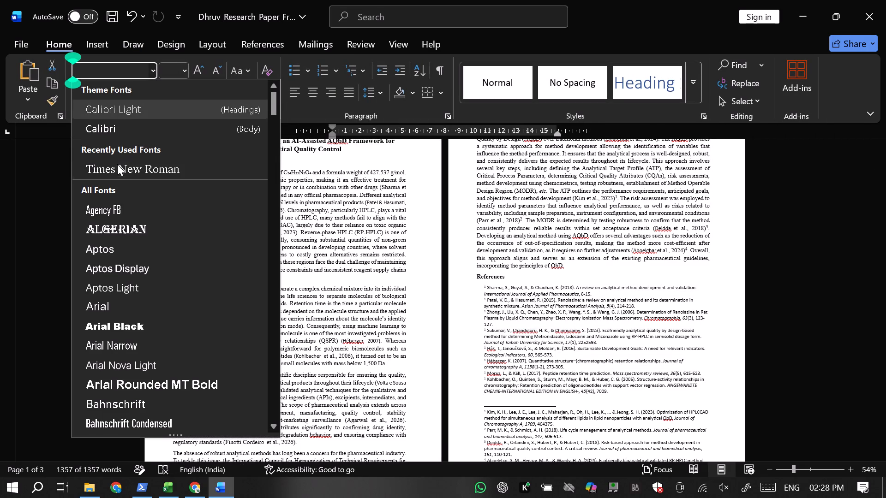
click(115, 167)
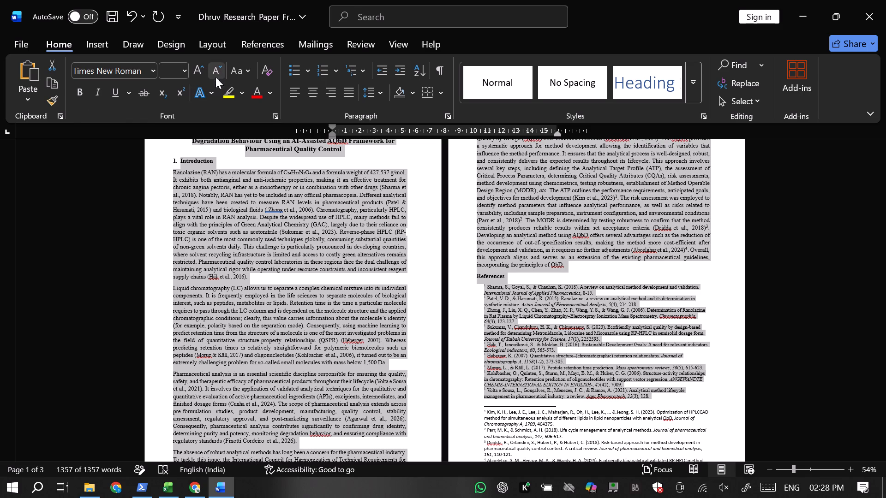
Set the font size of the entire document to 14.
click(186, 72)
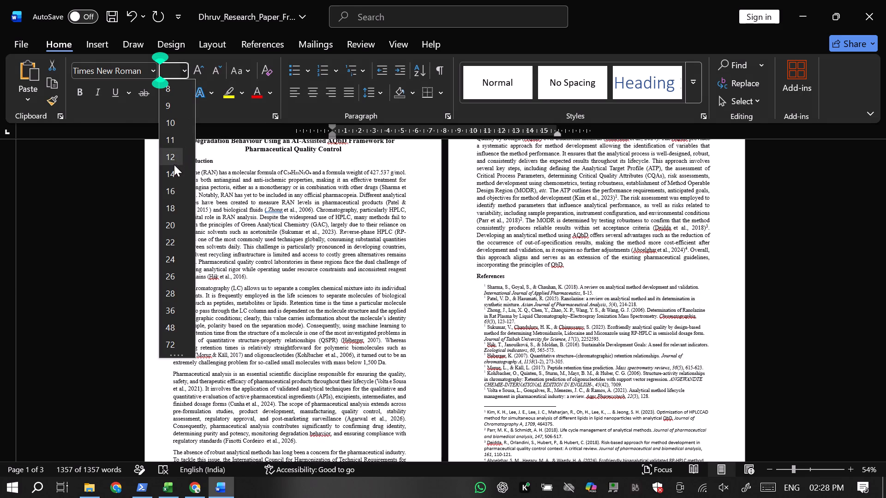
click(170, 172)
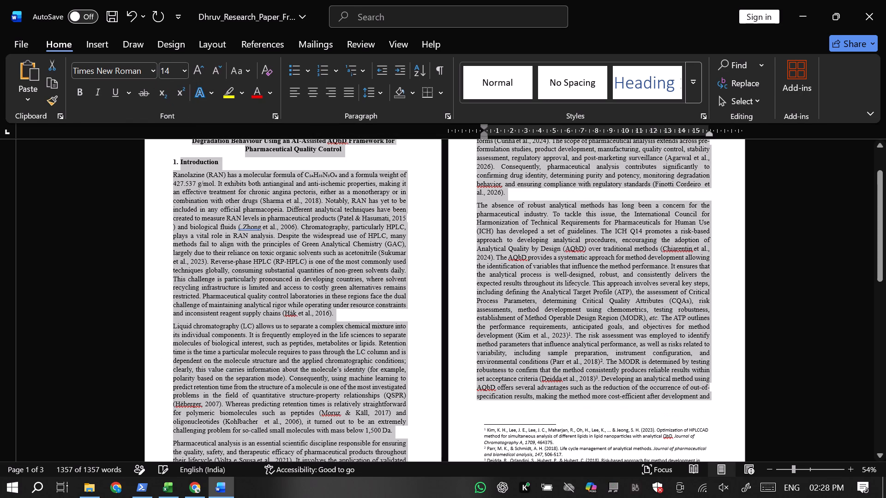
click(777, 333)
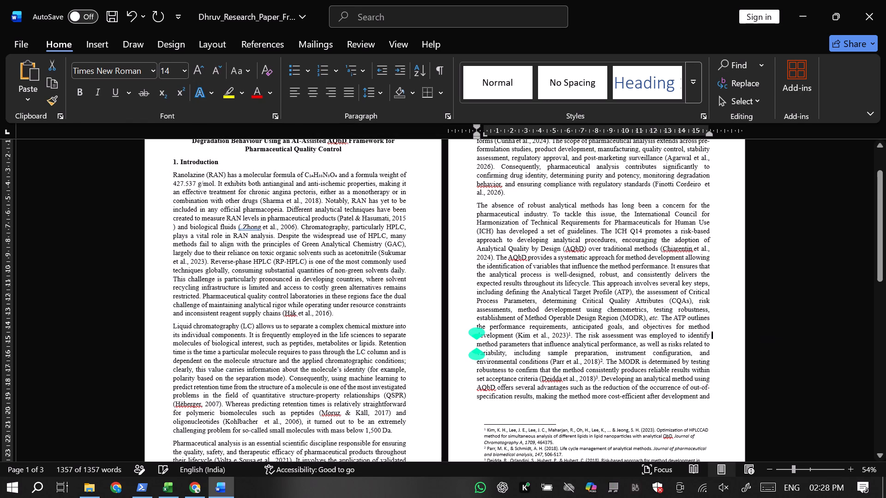
Set the font size of the entire document to 12.
scroll(777, 333, up, 1)
scroll(442, 312, down, 1)
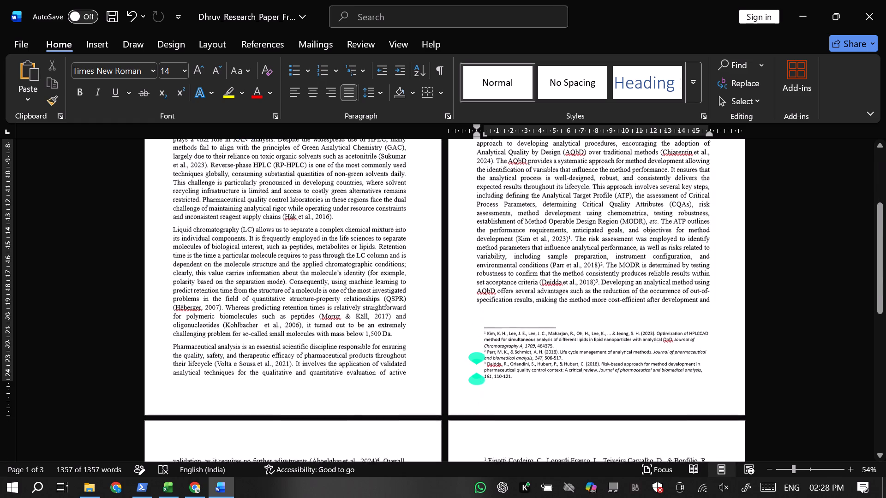
scroll(442, 312, up, 1)
scroll(319, 307, down, 2)
scroll(319, 307, up, 1)
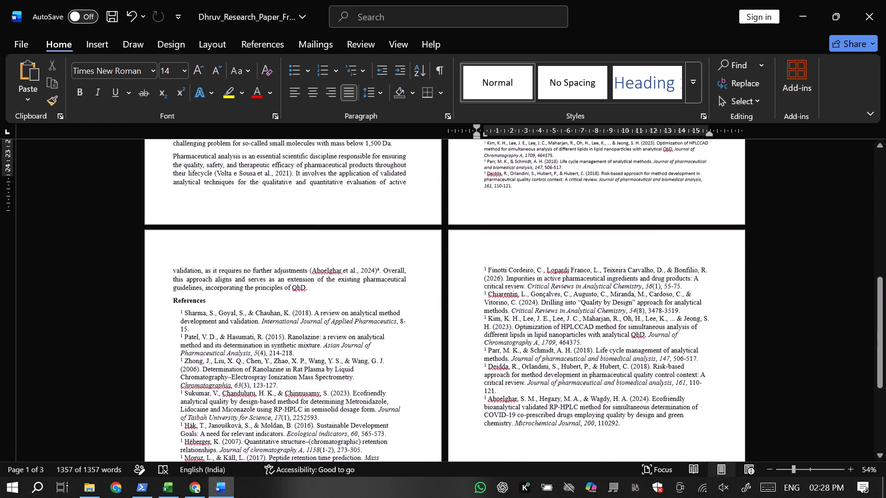
scroll(319, 307, up, 2)
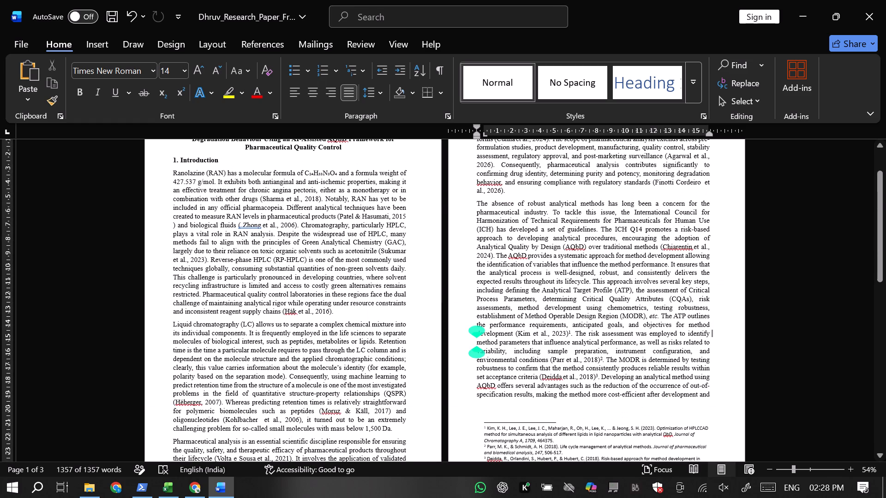
key(ctrl+a)
click(186, 66)
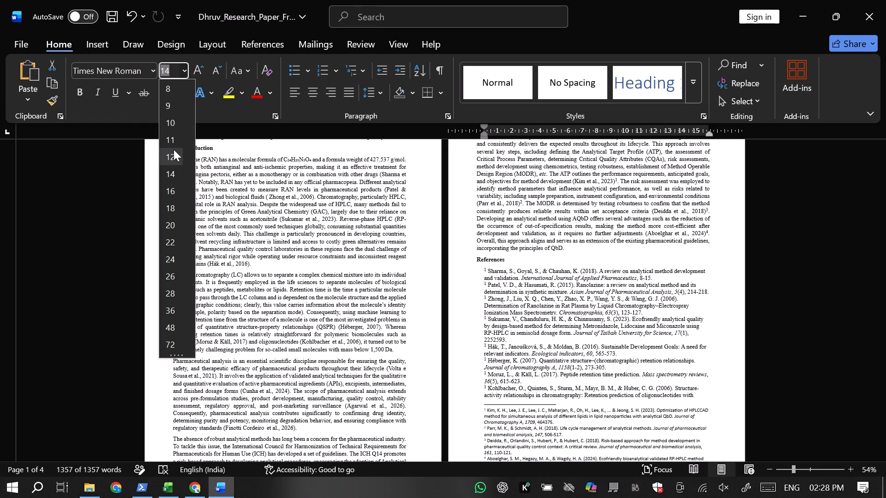
click(174, 149)
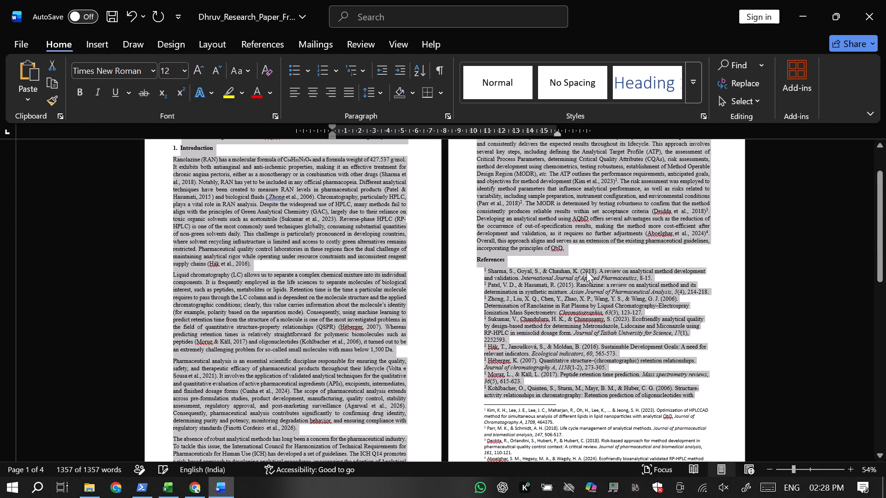
click(574, 262)
scroll(574, 262, up, 1)
scroll(574, 262, down, 1)
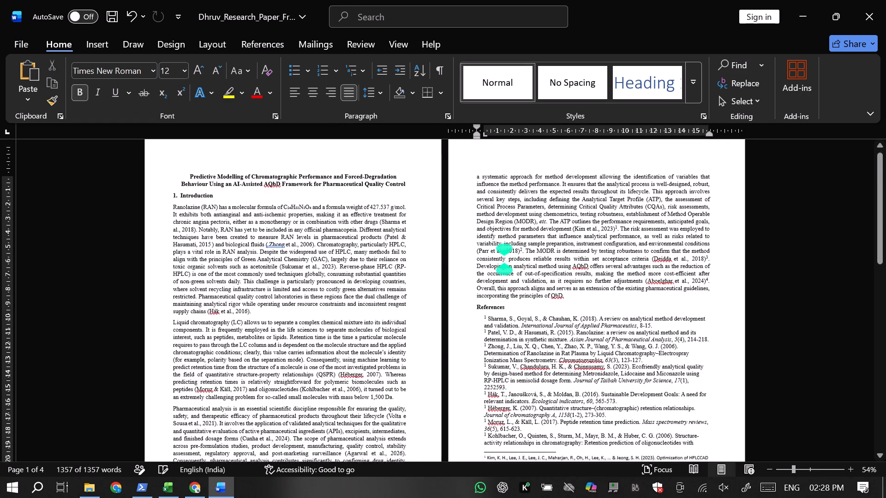
scroll(574, 262, down, 2)
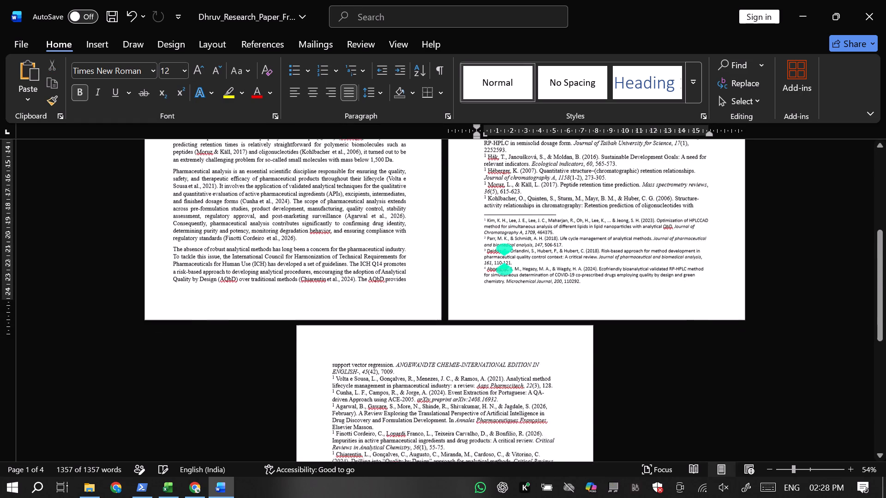
scroll(574, 262, up, 1)
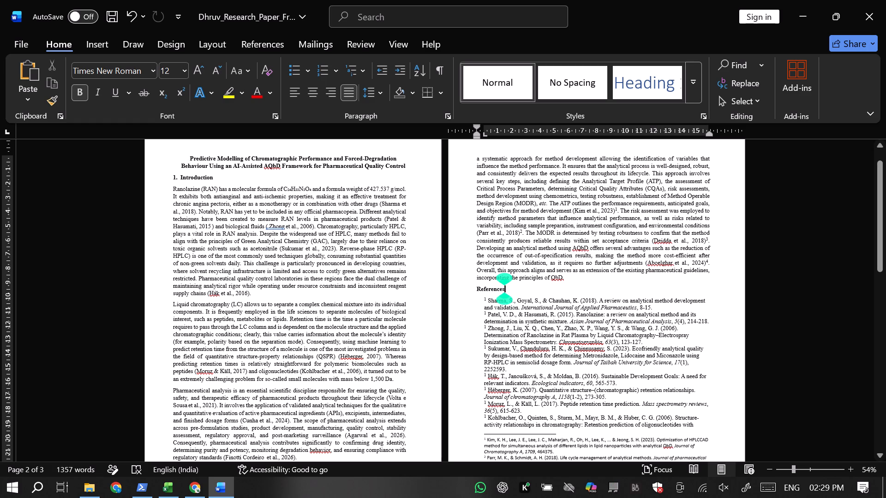
drag(186, 156, 545, 199)
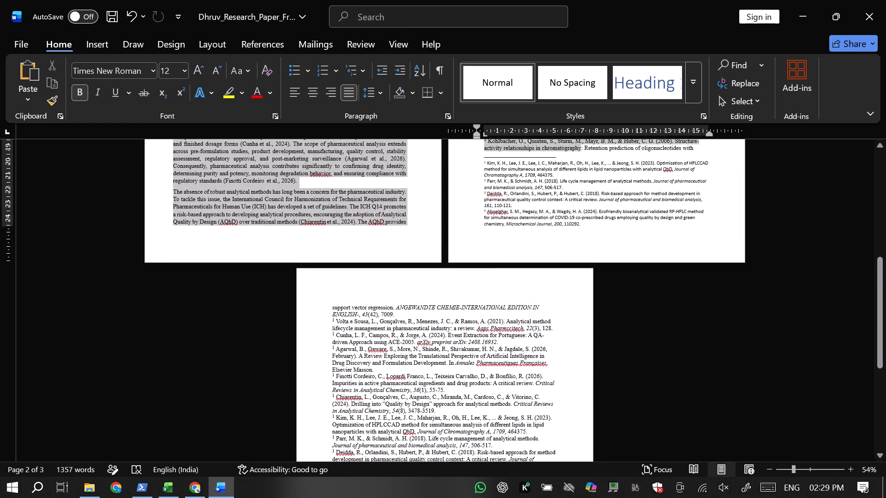
drag(545, 199, 582, 253)
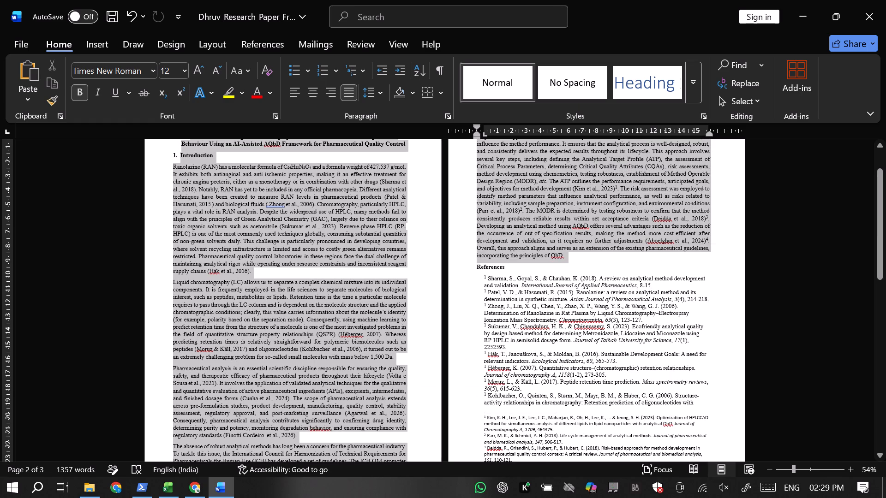
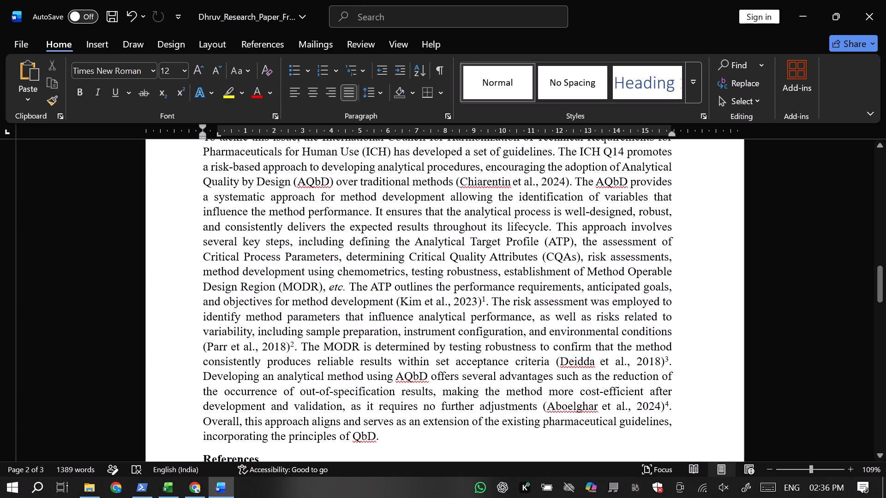
click(497, 307)
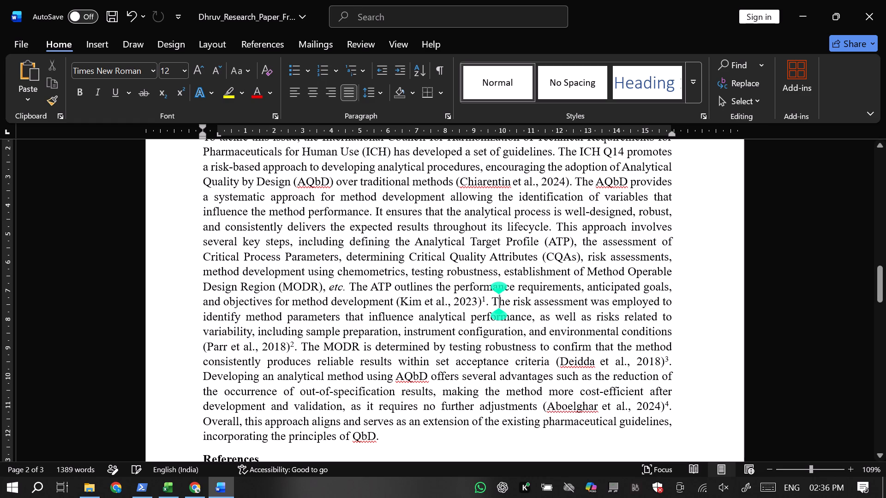
Examine the rest of the section 1.4. text, the reference list and the footnotes at the page's end.
scroll(479, 328, down, 2)
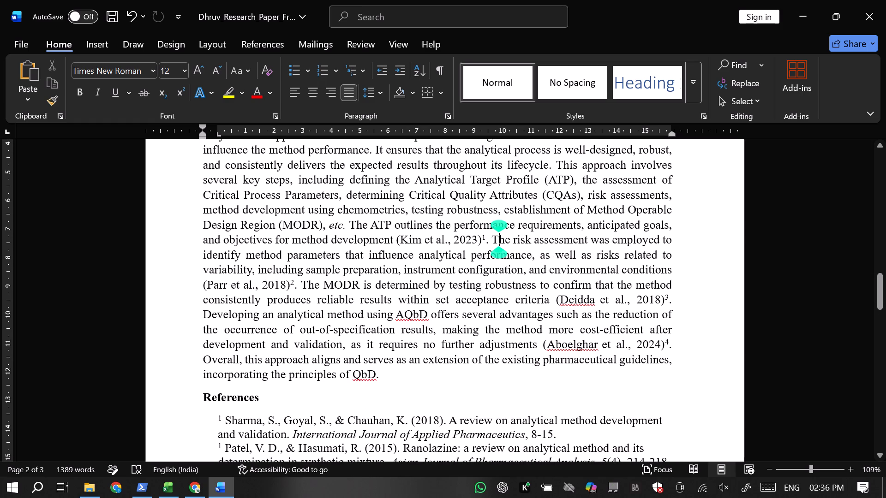
scroll(482, 274, up, 1)
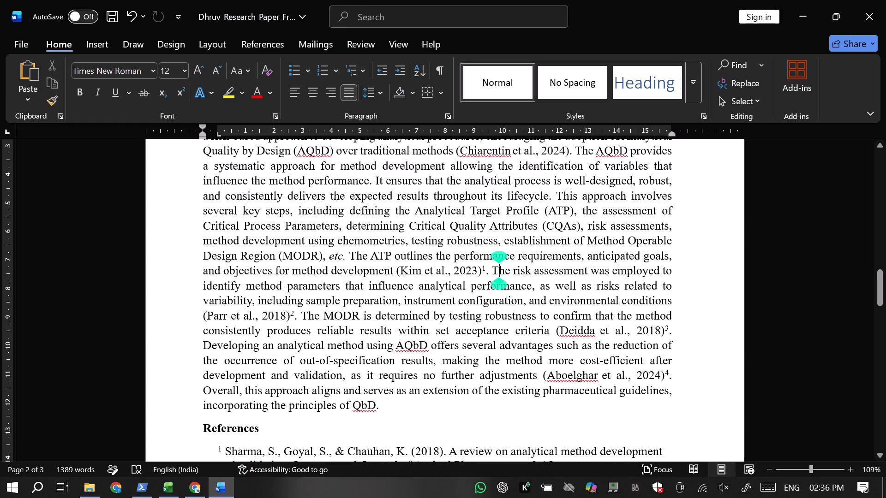
scroll(436, 290, down, 5)
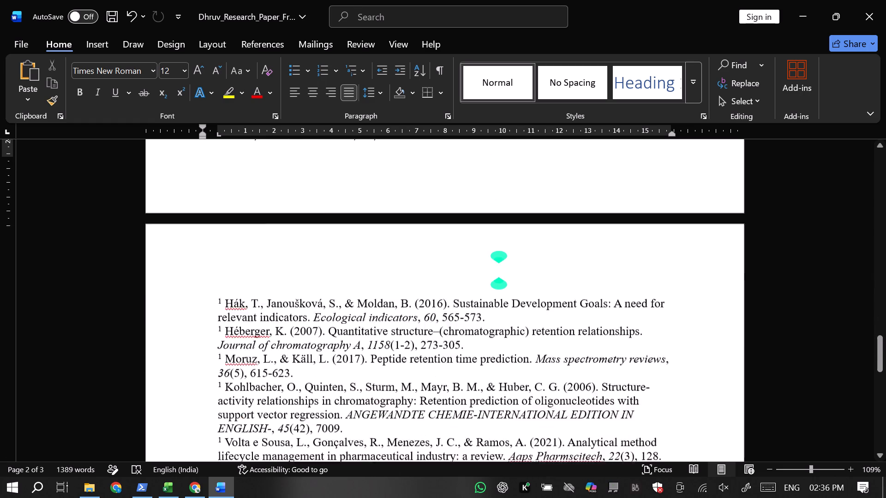
scroll(436, 290, down, 3)
scroll(436, 290, up, 7)
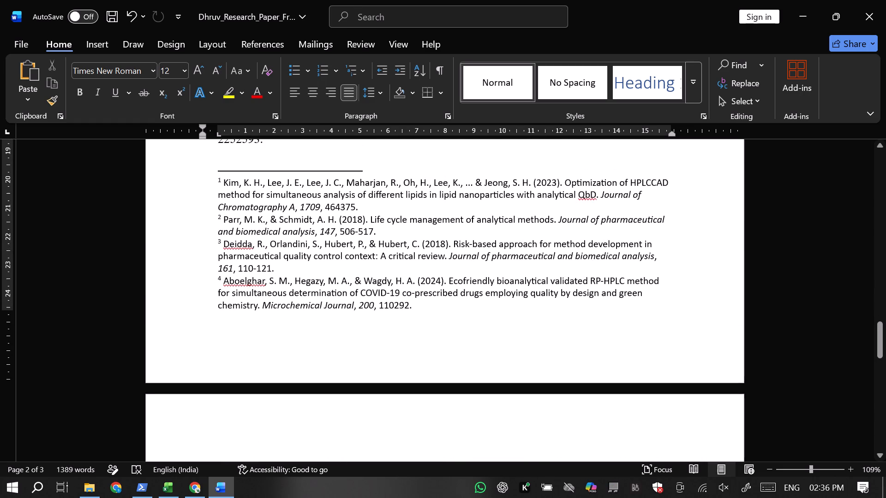
scroll(502, 441, up, 2)
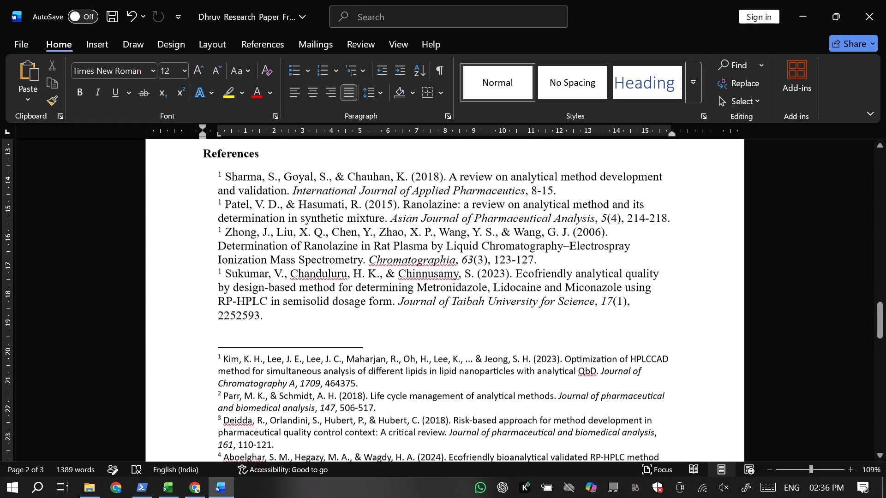
scroll(502, 441, up, 2)
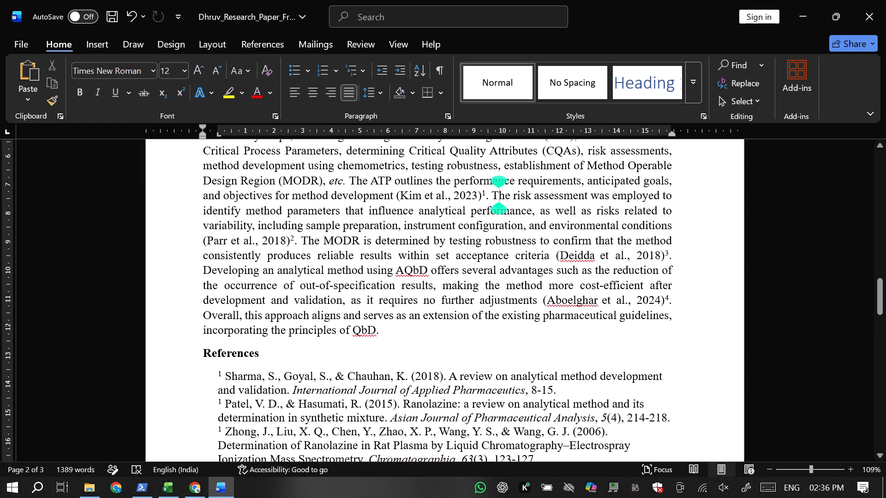
Delete the superscript footnote references after the Kim et al., 2023, Parr et al., 2018 and Aboelghar et al., 2024 citations in section 1.4.
click(483, 195)
key(Right)
key(BackSpace)
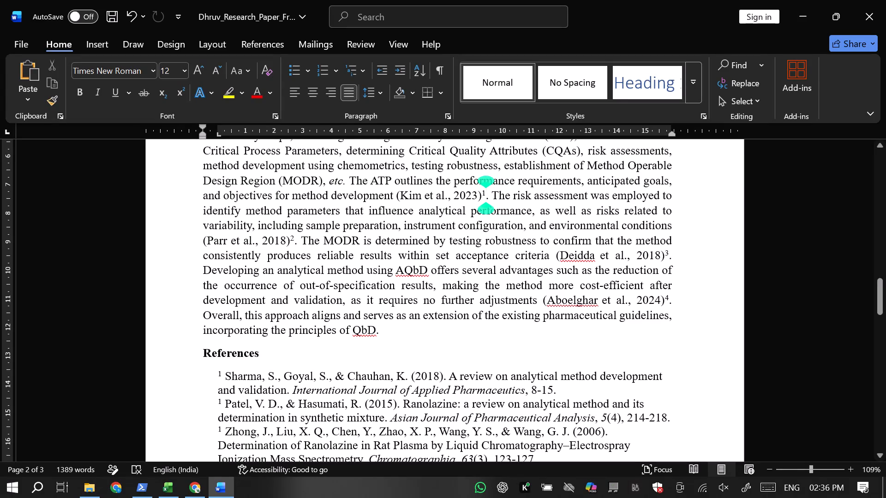
key(BackSpace)
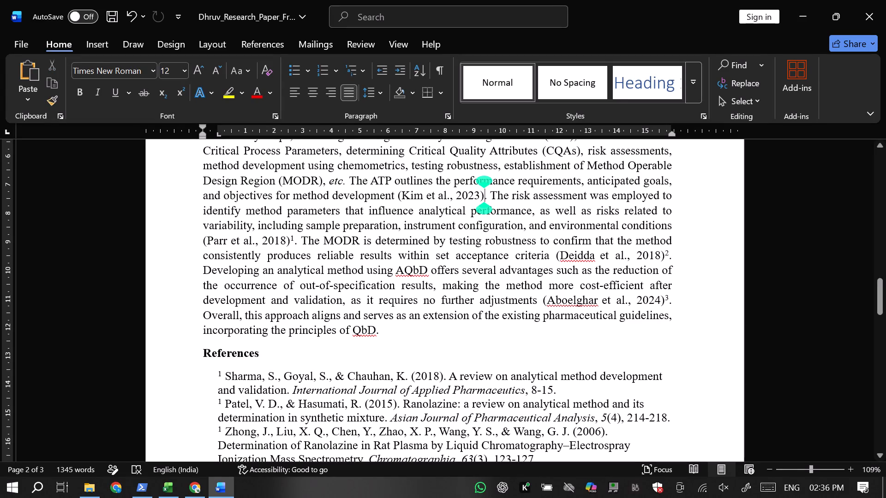
click(303, 237)
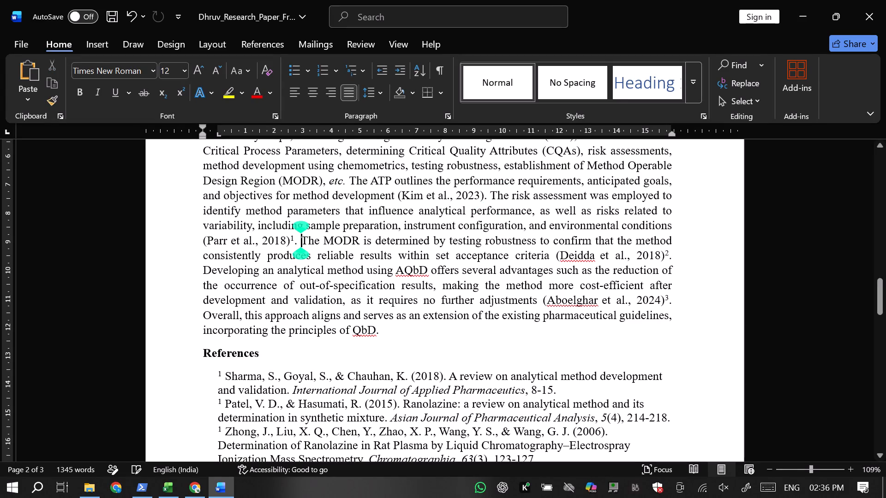
click(295, 239)
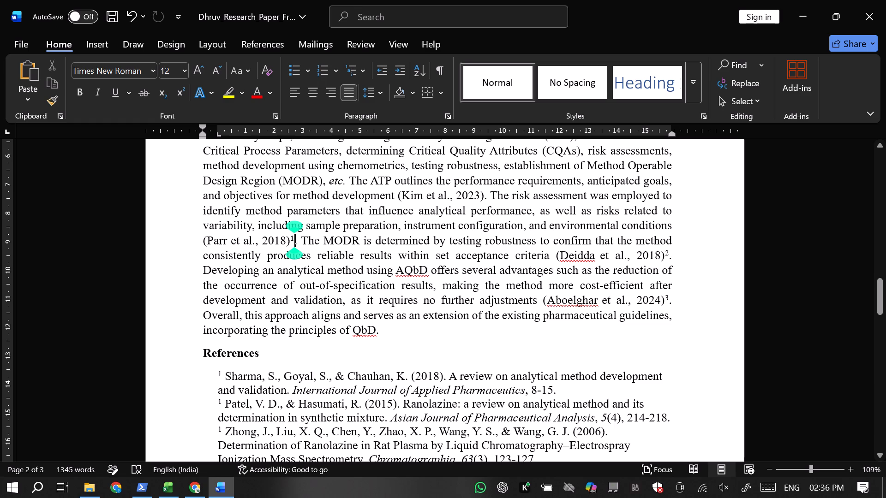
key(BackSpace)
key(BackSpace)
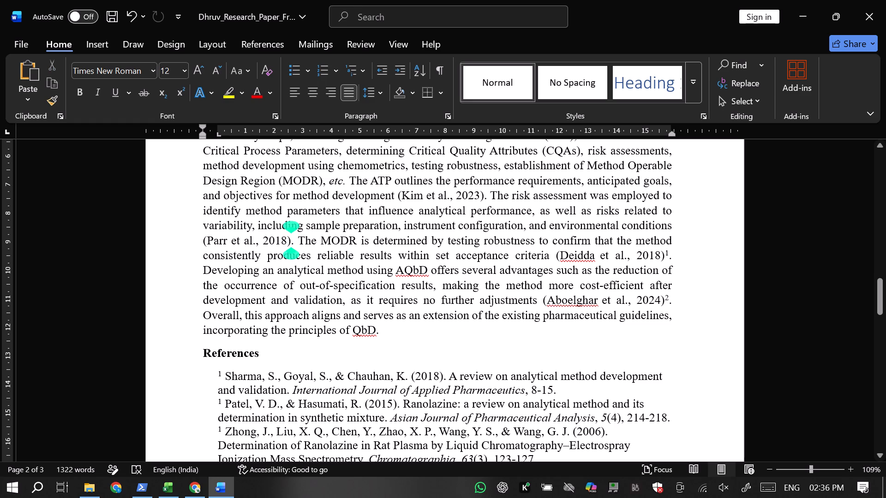
click(672, 293)
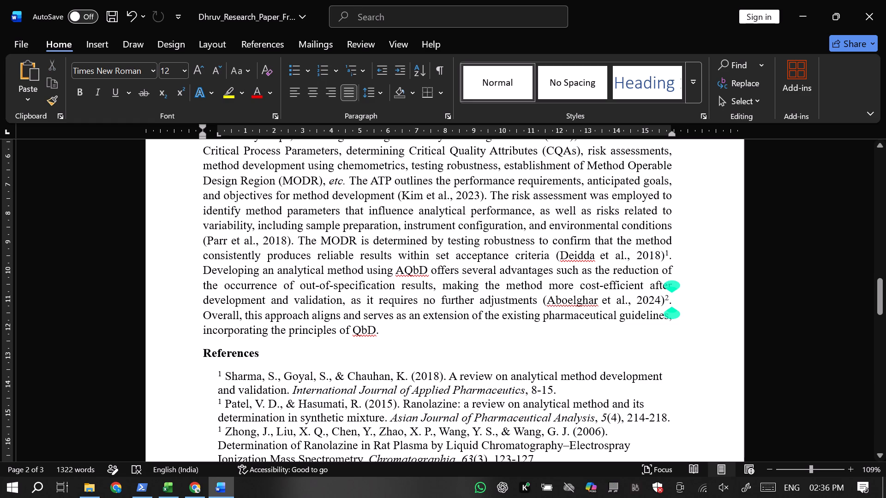
click(668, 293)
key(Right)
key(BackSpace)
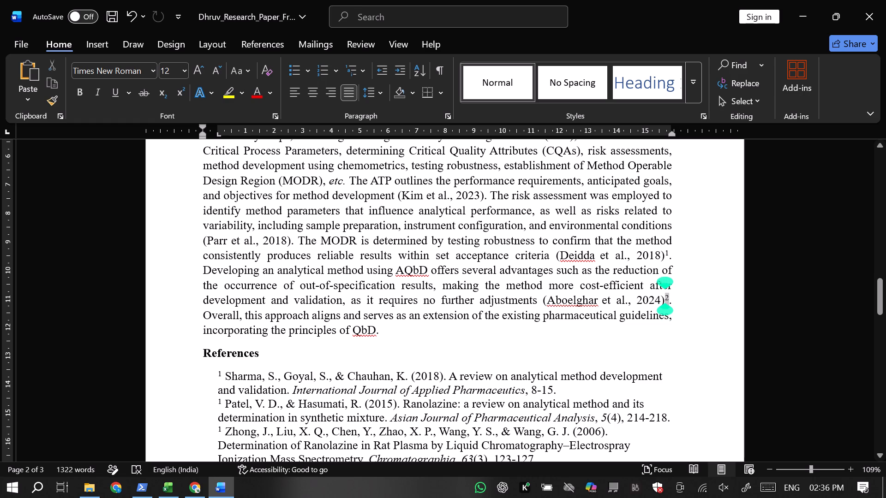
key(BackSpace)
Examine the reference list and the footnotes at the end of page 2, continuing onto page 3.
scroll(585, 314, down, 1)
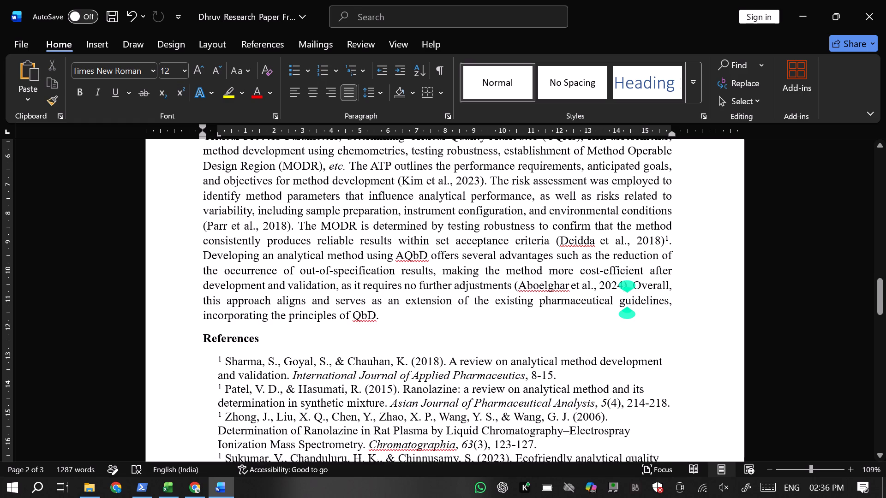
scroll(585, 314, down, 5)
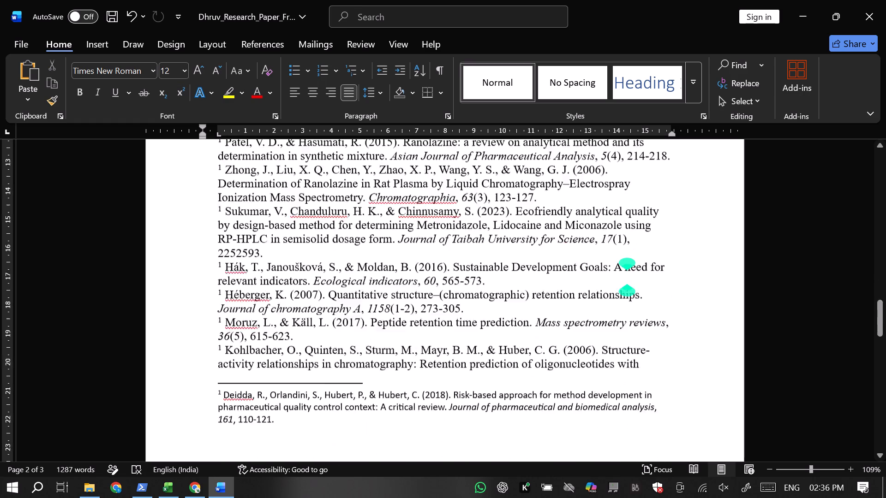
scroll(585, 314, down, 2)
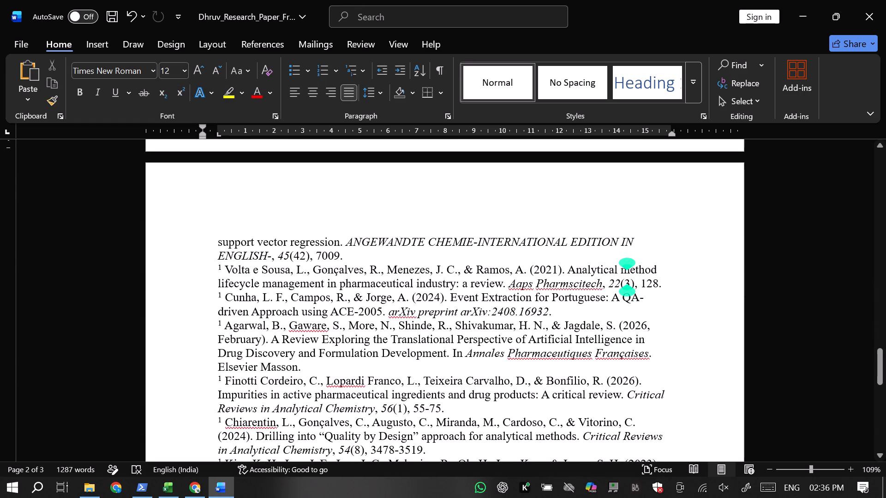
scroll(585, 314, down, 4)
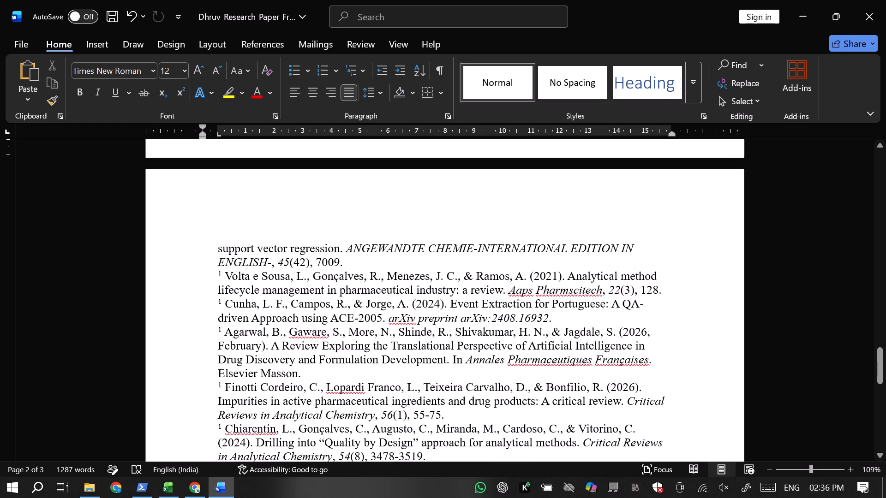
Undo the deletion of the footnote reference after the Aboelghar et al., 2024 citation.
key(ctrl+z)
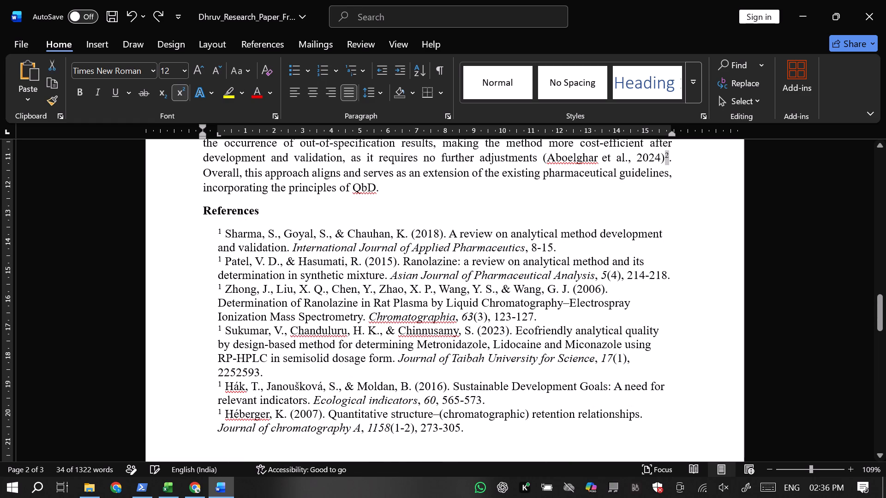
Examine the Deidda and Aboelghar footnotes at the end of page 2 alongside the surrounding reference list.
scroll(585, 314, down, 3)
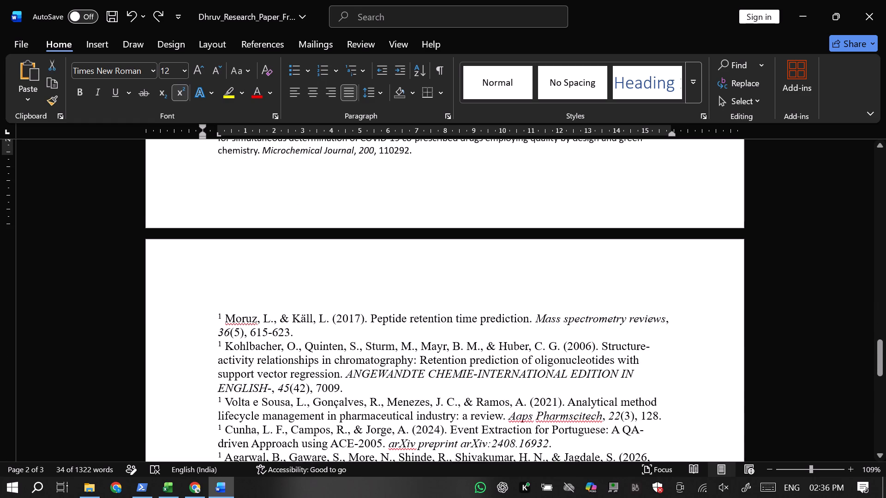
scroll(585, 314, down, 1)
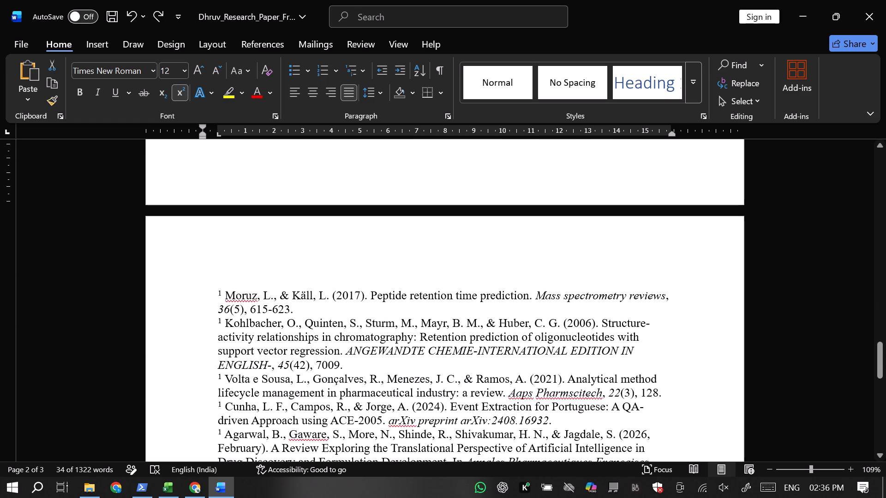
drag(639, 355, 543, 349)
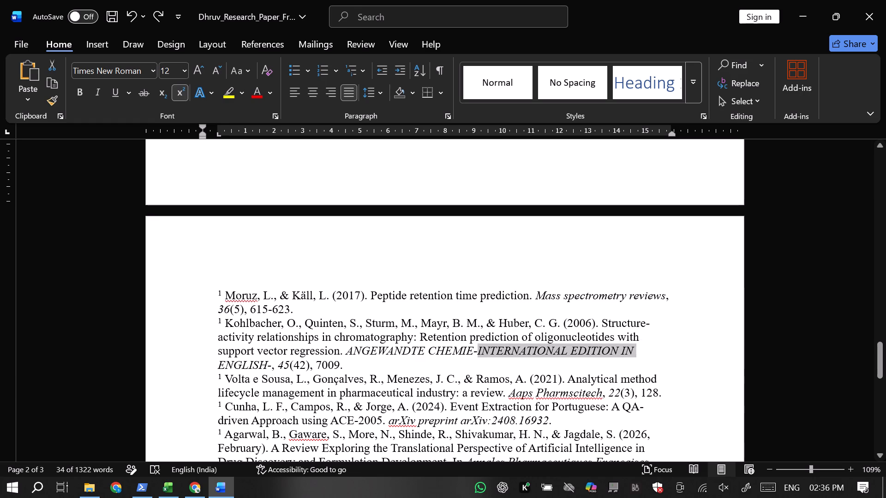
click(460, 265)
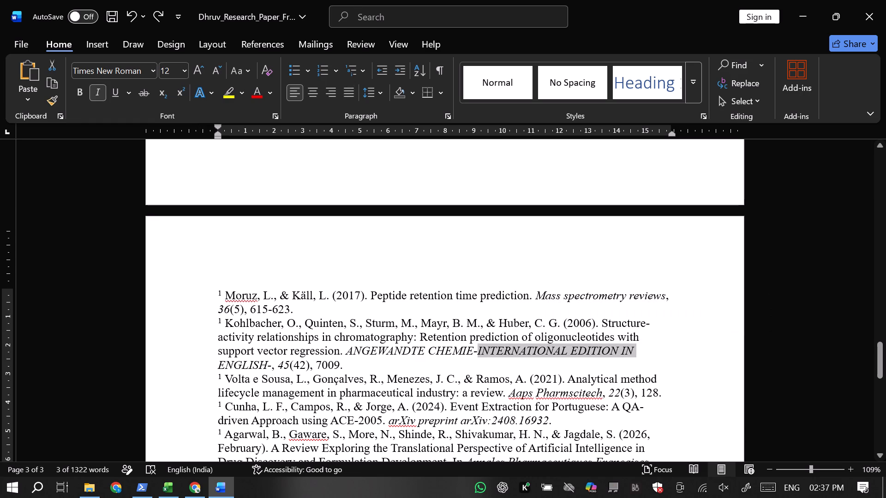
scroll(460, 265, up, 2)
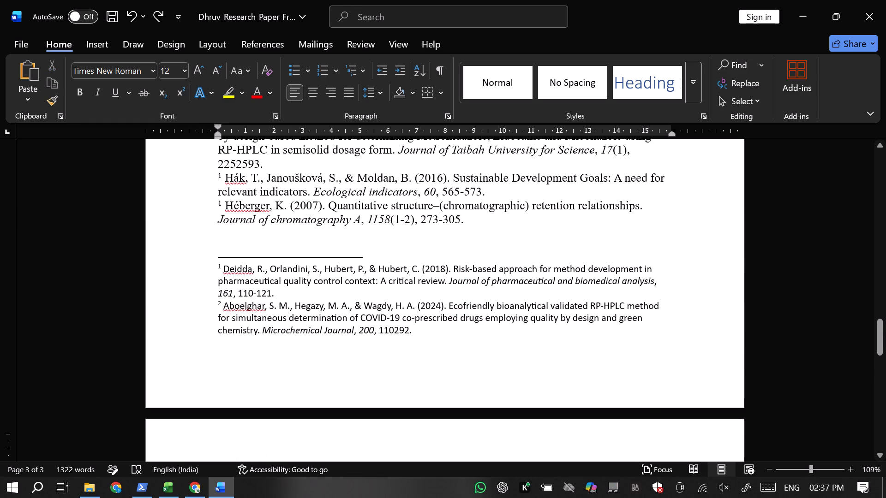
scroll(460, 265, up, 1)
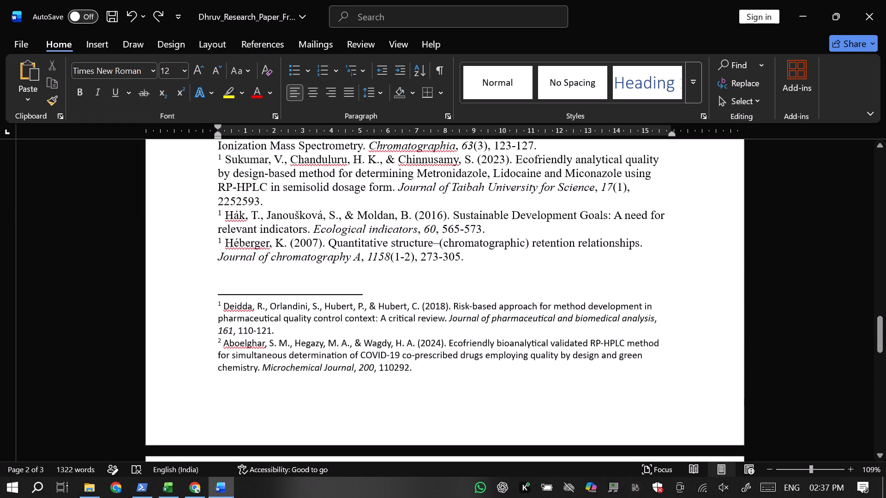
scroll(460, 265, up, 1)
scroll(460, 265, right, 1)
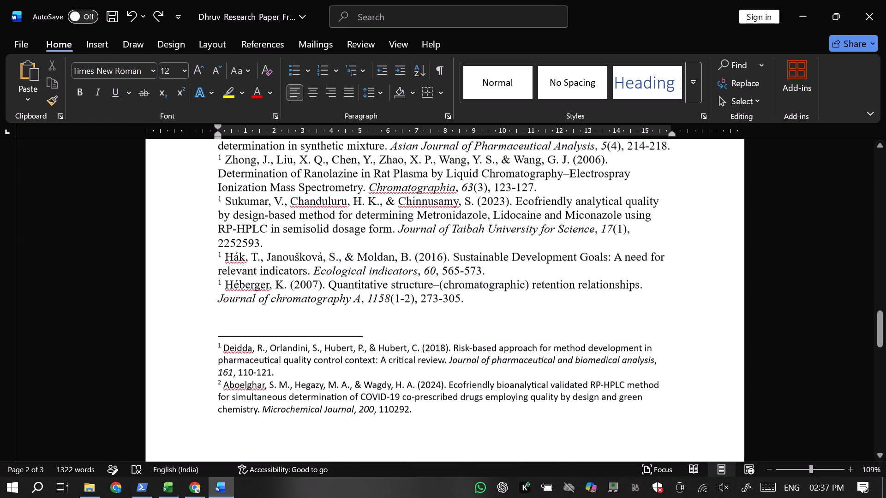
scroll(460, 265, right, 2)
scroll(460, 265, up, 1)
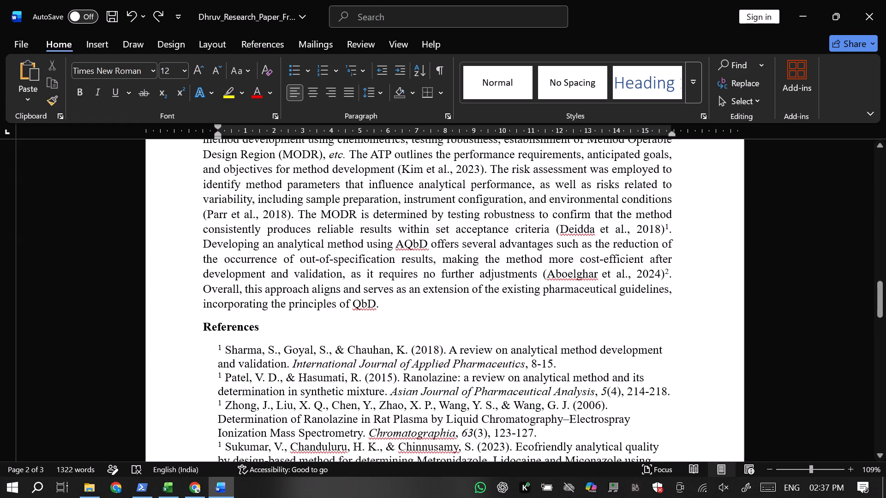
Delete the superscript footnote references after the Deidda et al., 2018 and Aboelghar et al., 2024 citations in section 1.4.
click(665, 229)
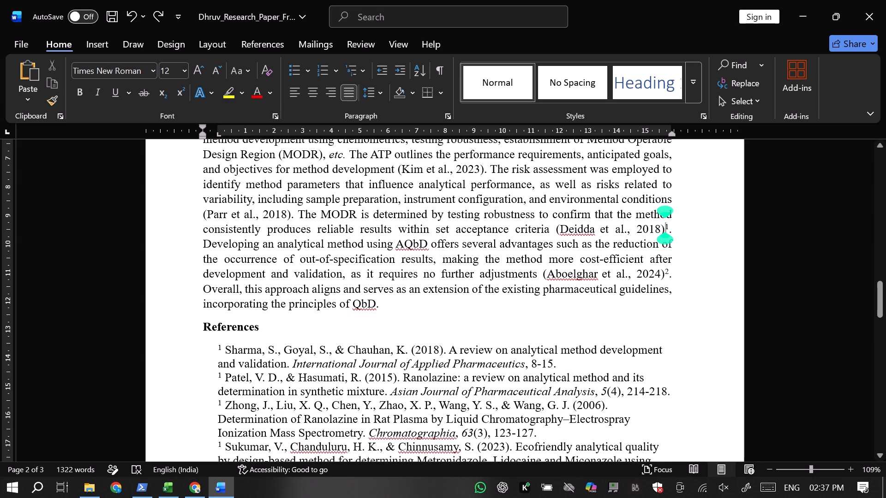
key(Right)
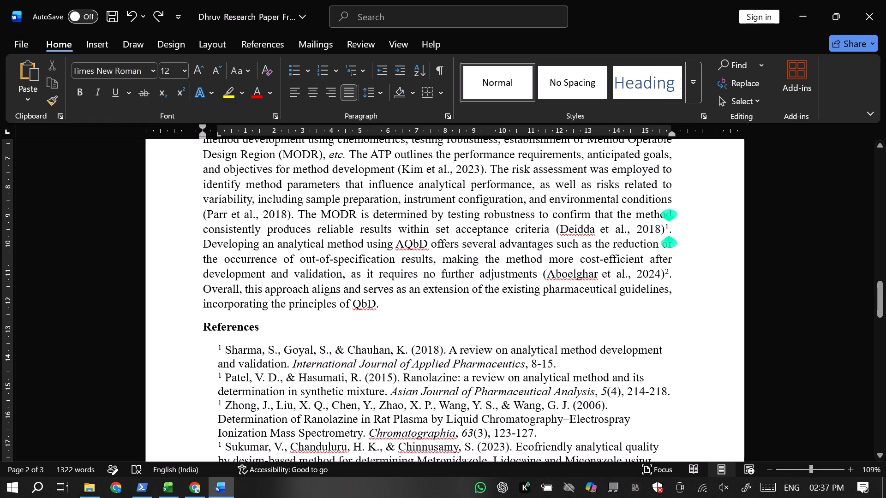
key(BackSpace)
key(BackSpace)
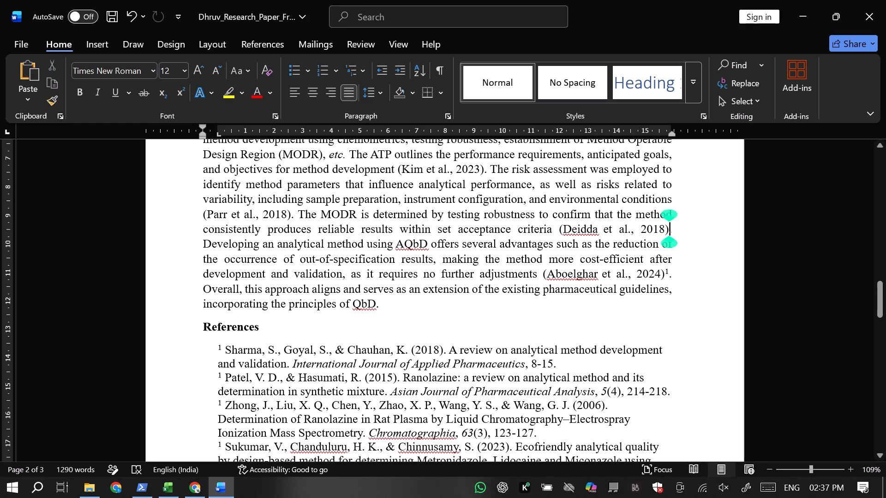
click(672, 279)
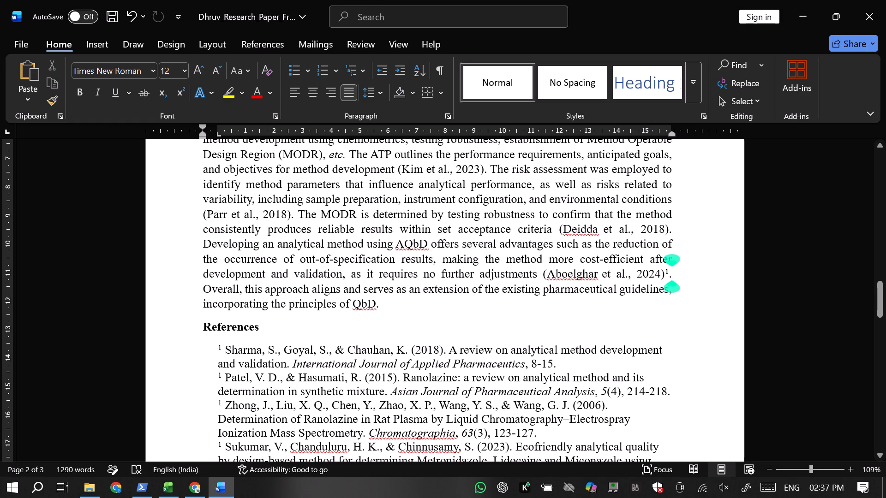
click(672, 279)
click(671, 279)
key(Left)
key(BackSpace)
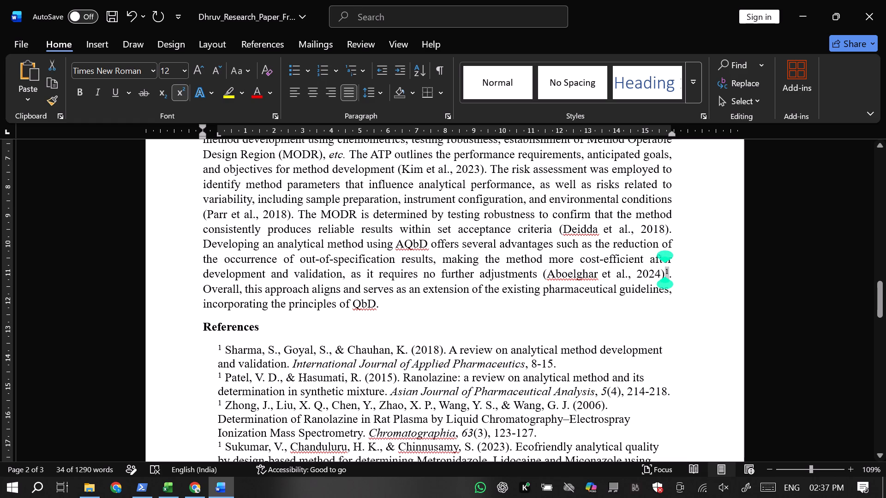
key(BackSpace)
Check the page ends and the reference list through its last entry for leftover footnotes.
scroll(671, 279, down, 1)
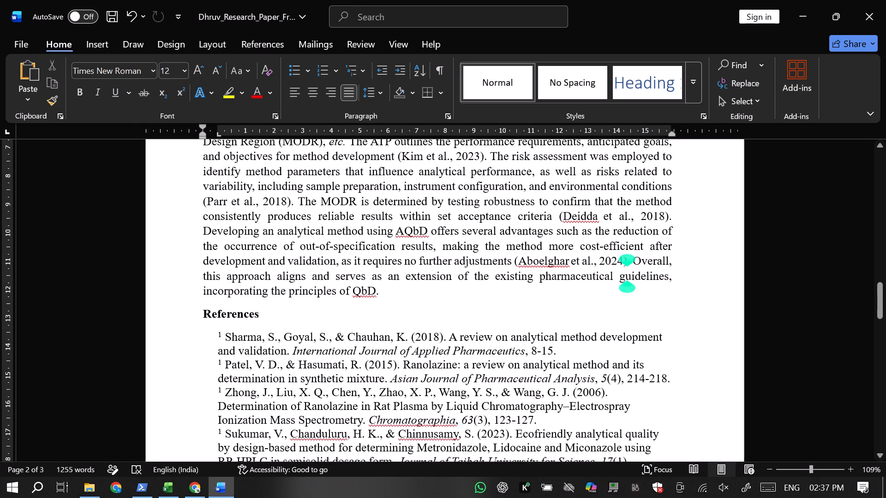
scroll(671, 279, down, 2)
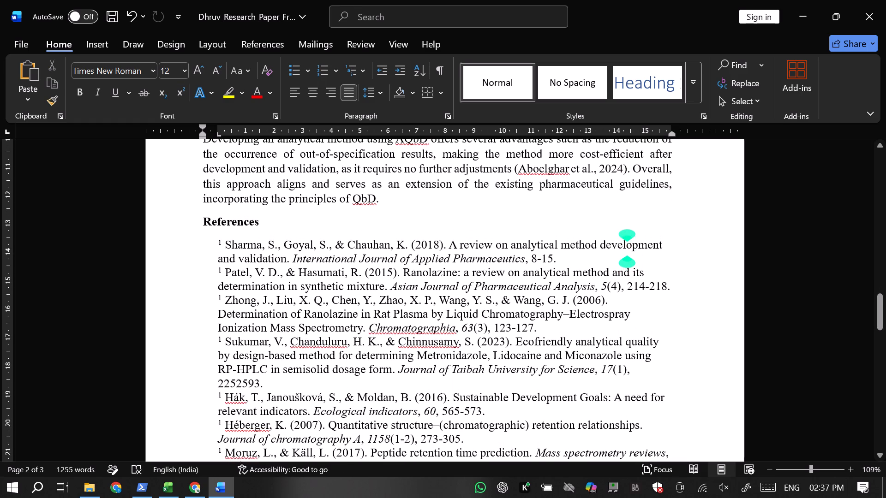
scroll(671, 279, down, 2)
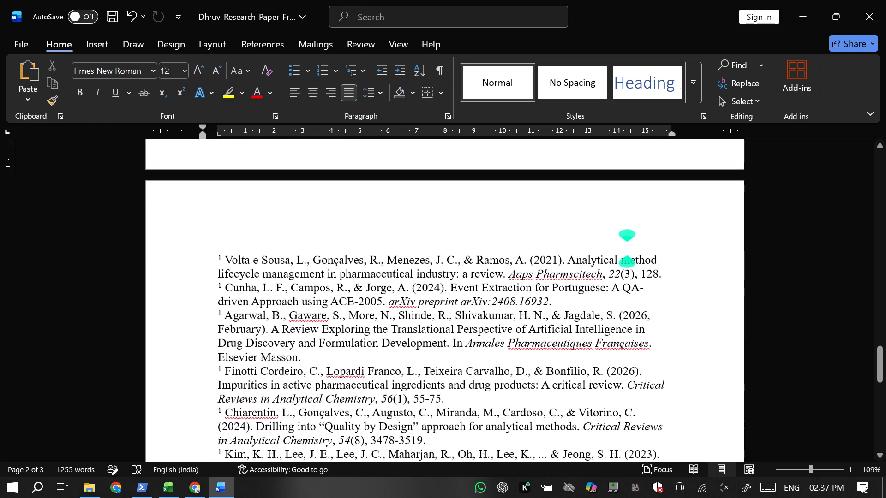
scroll(671, 279, down, 3)
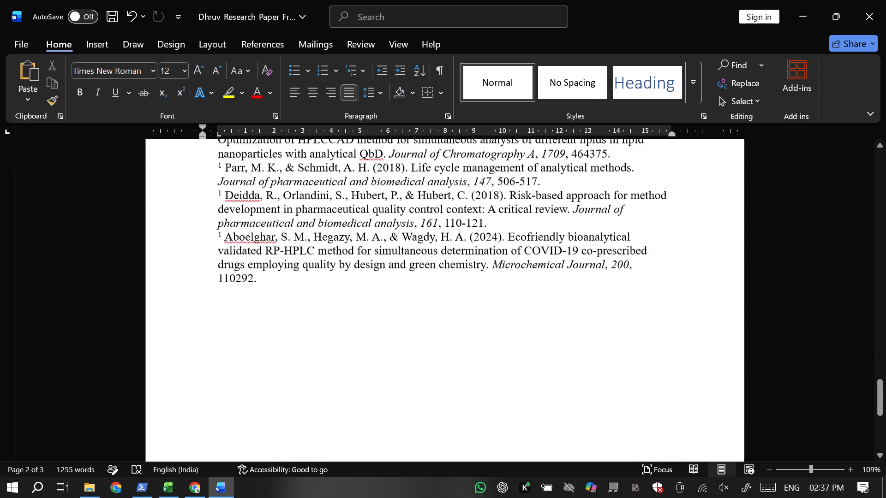
scroll(671, 279, down, 2)
scroll(671, 279, up, 5)
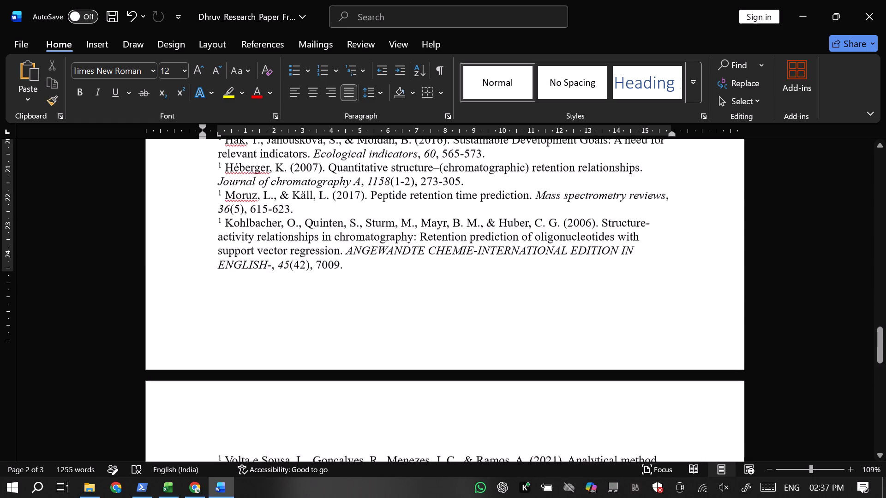
Split the section 1.4 text before "The risk assessment was employed" and add a separate line numbered 1.5. above that sentence.
scroll(671, 279, up, 3)
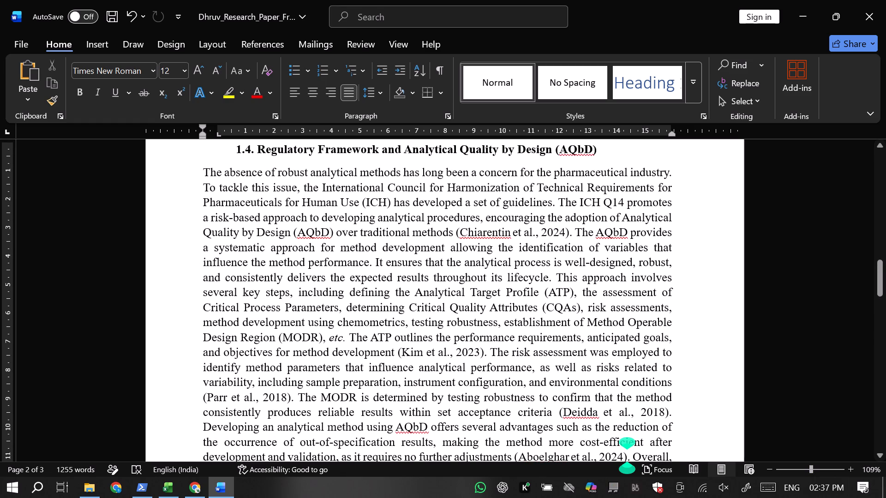
scroll(765, 367, down, 1)
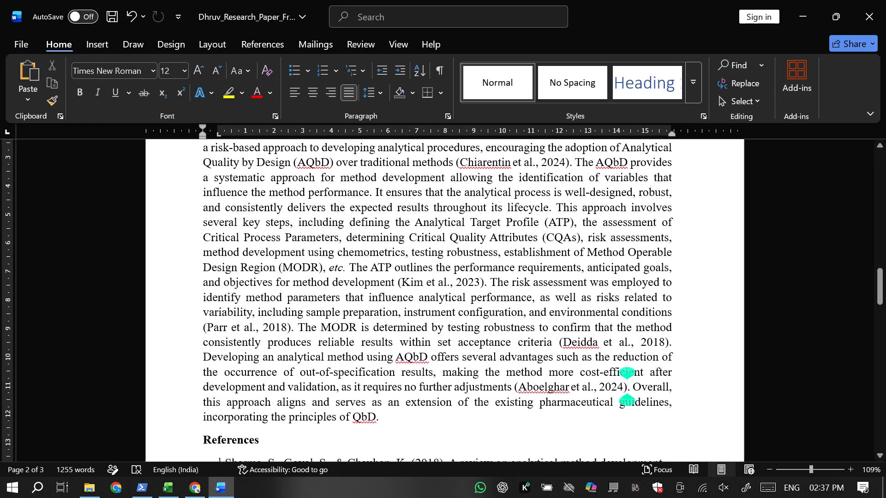
click(491, 279)
key(Return)
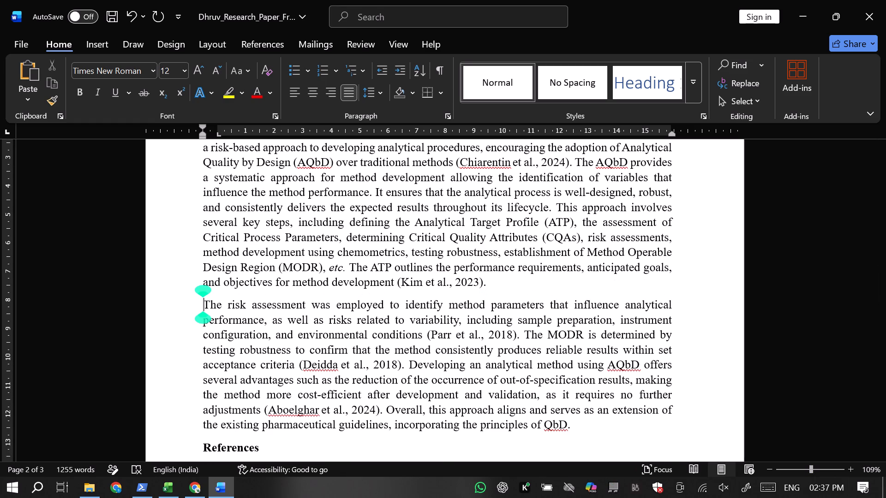
key(Up)
key(Down)
key(Return)
key(Up)
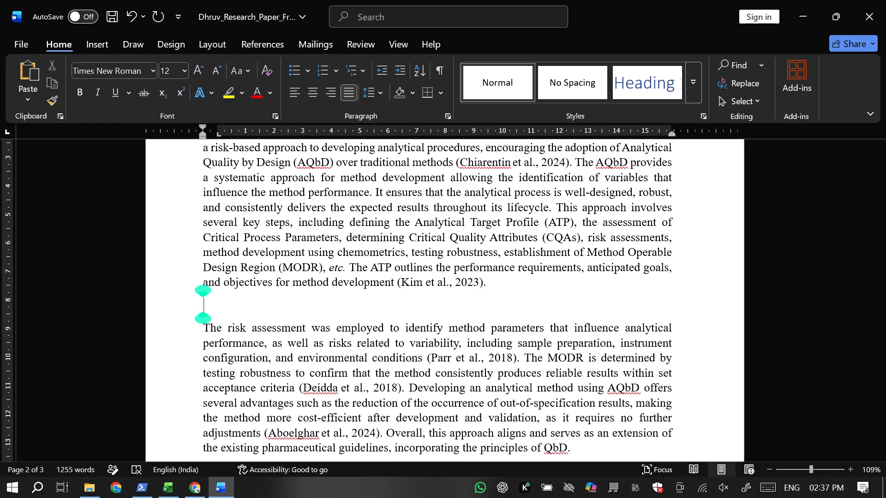
text(1,)
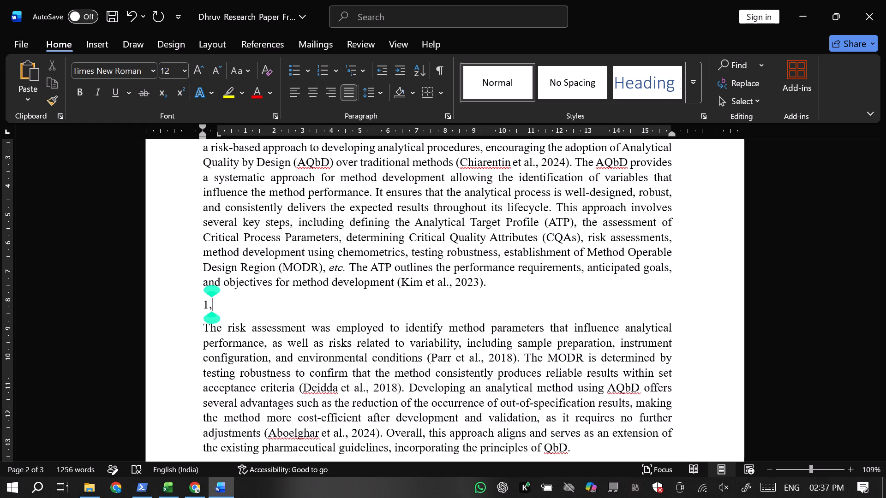
text(5.)
key(BackSpace)
key(BackSpace)
key(BackSpace)
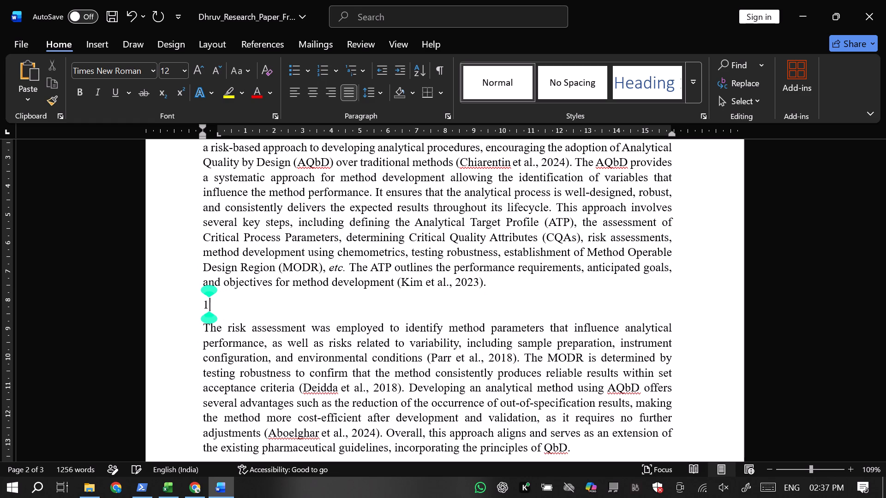
text(.5.)
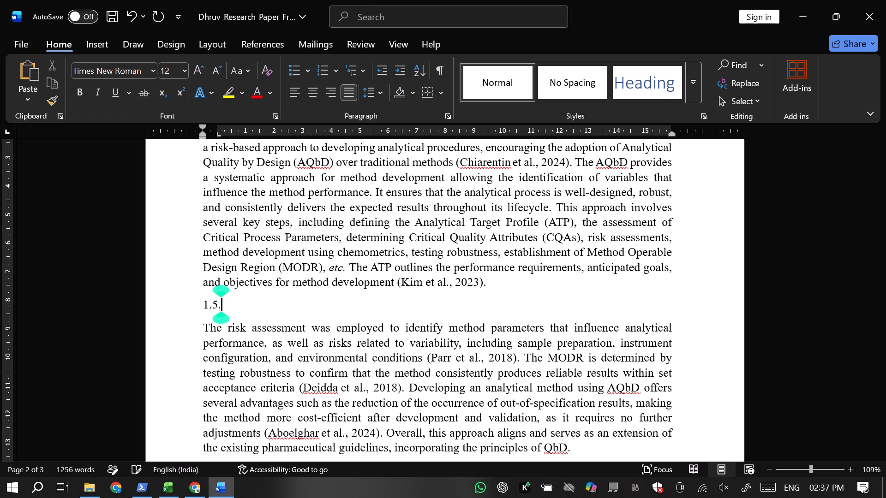
key(space)
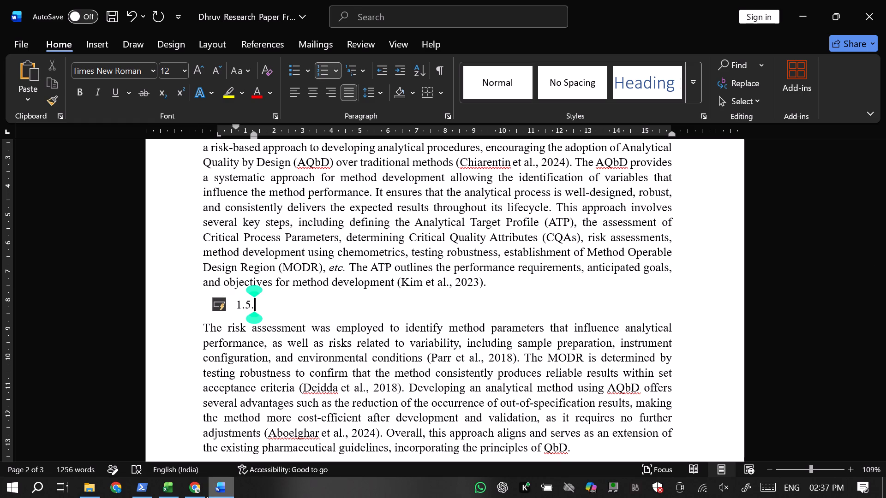
Copy the heading "Risk Assessment, Method Optimization and Lifecycle Management" from the ChatGPT answer and paste it after 1.5. in Word, separated by a space.
click(200, 489)
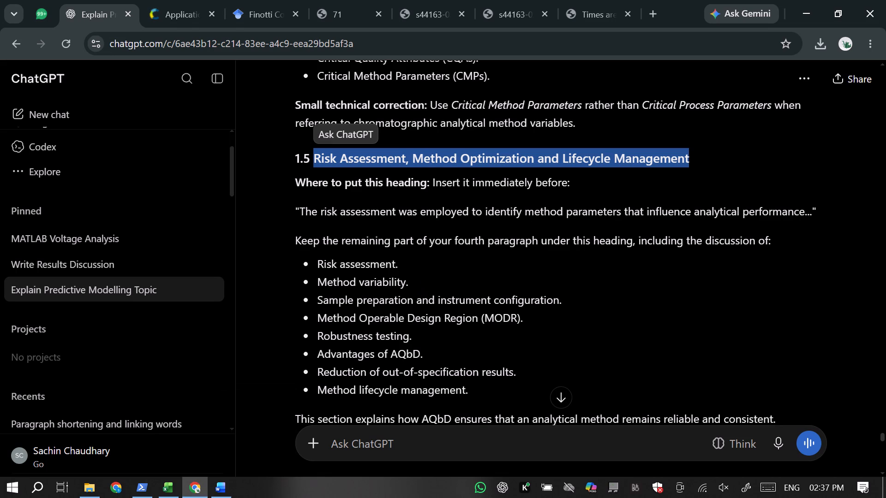
key(ctrl+c)
key(ctrl+c)
click(216, 495)
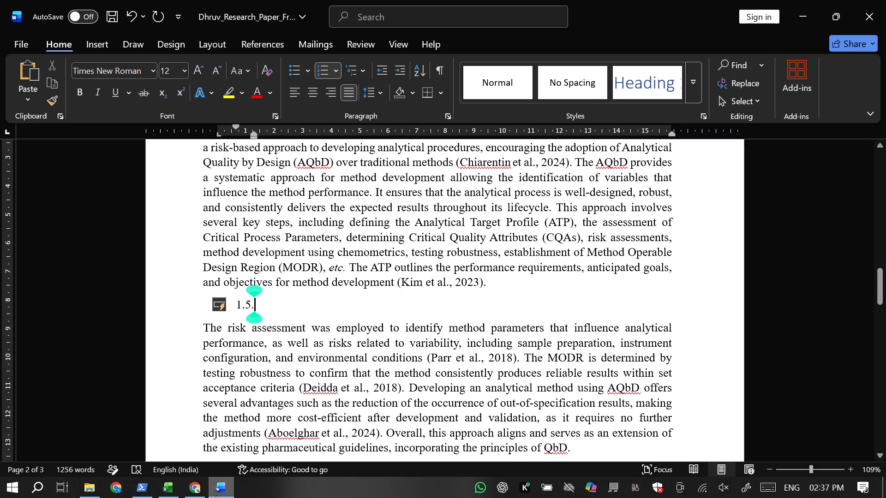
key(ctrl+v)
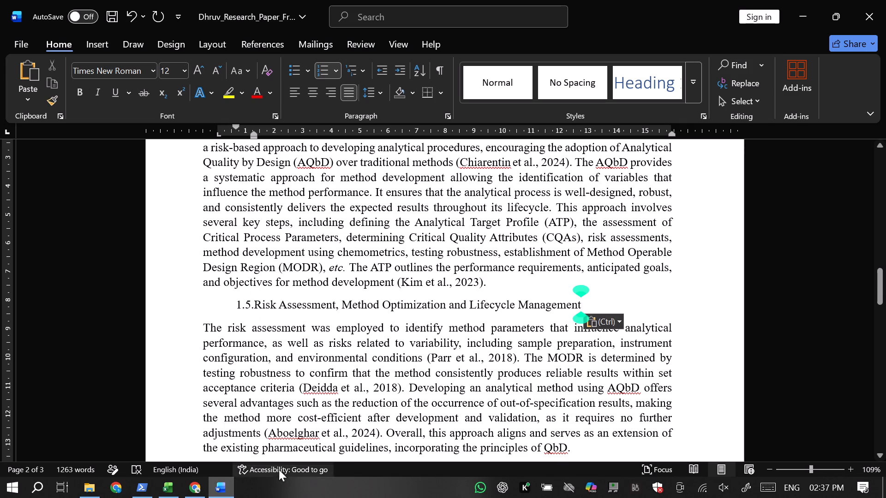
click(256, 306)
key(space)
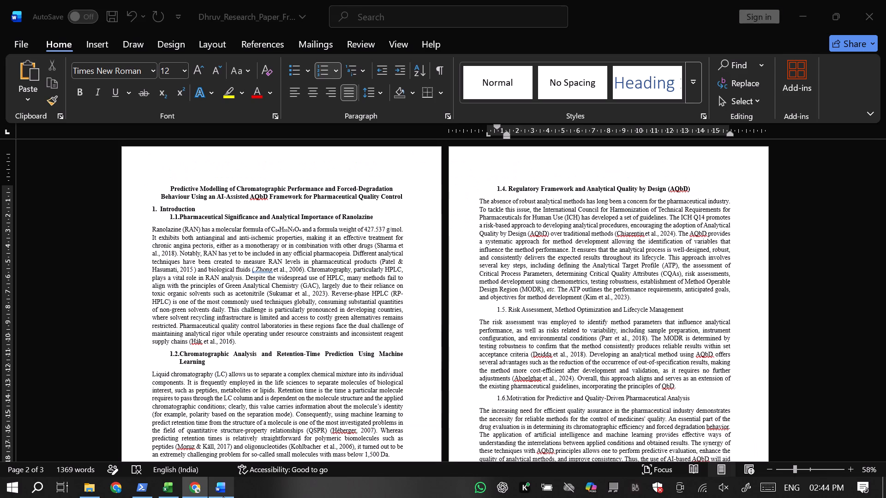
click(200, 211)
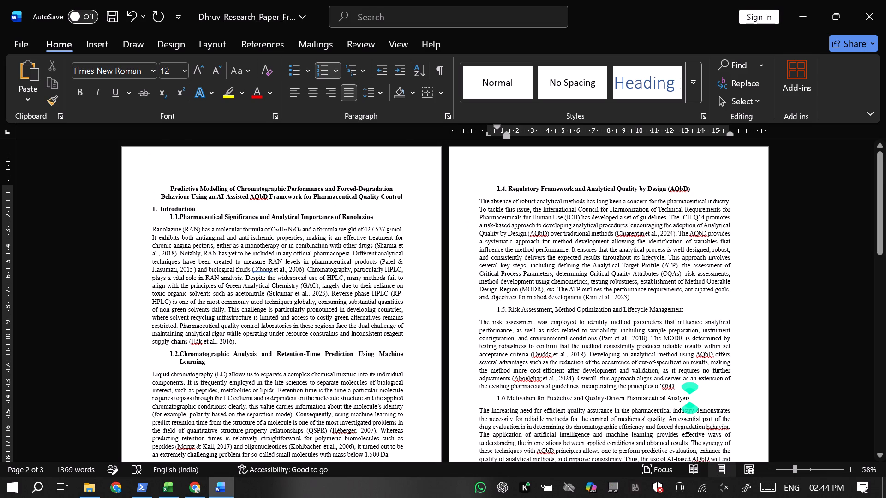
key(Return)
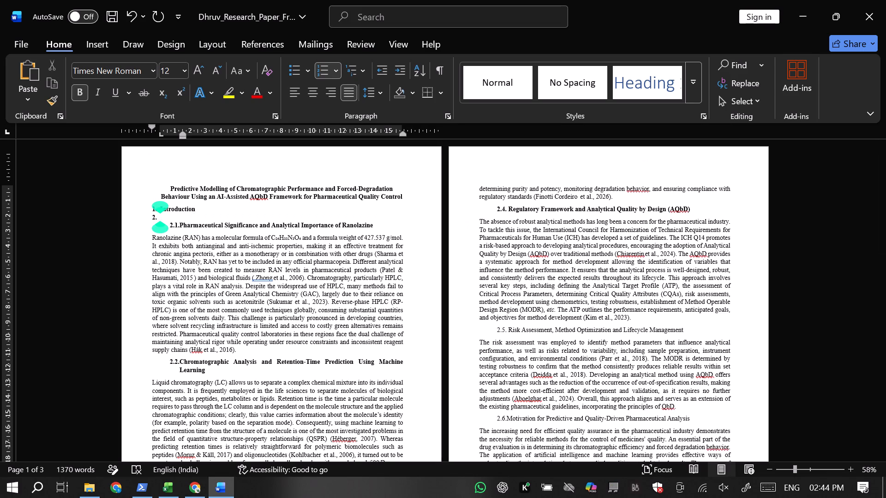
key(BackSpace)
key(ctrl+v)
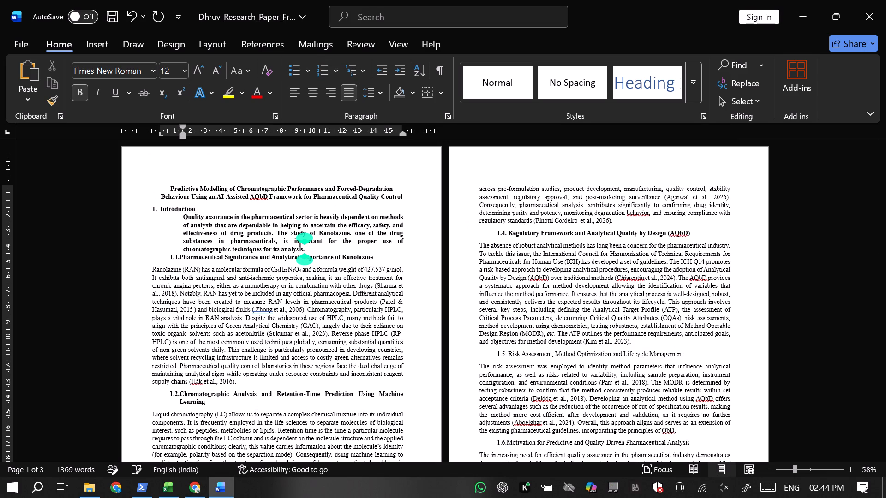
Remove the bold formatting from the pasted transition paragraph and set its alignment to justified.
scroll(544, 321, down, 1)
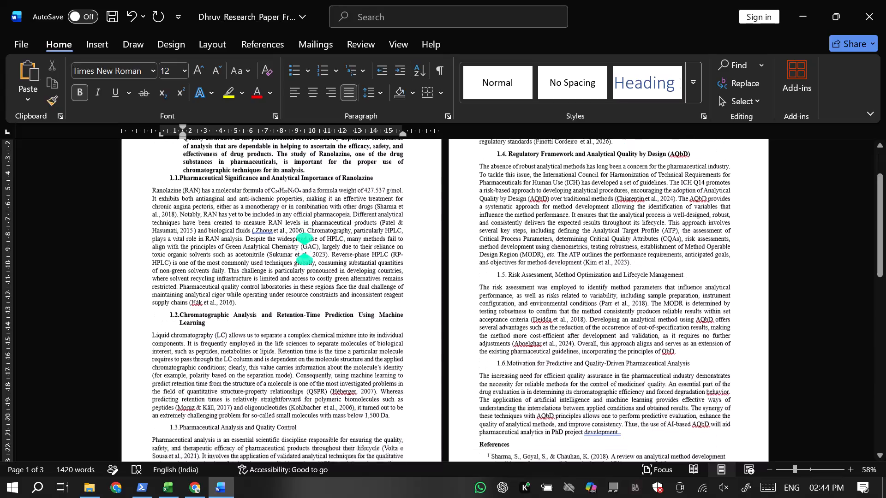
scroll(544, 321, up, 1)
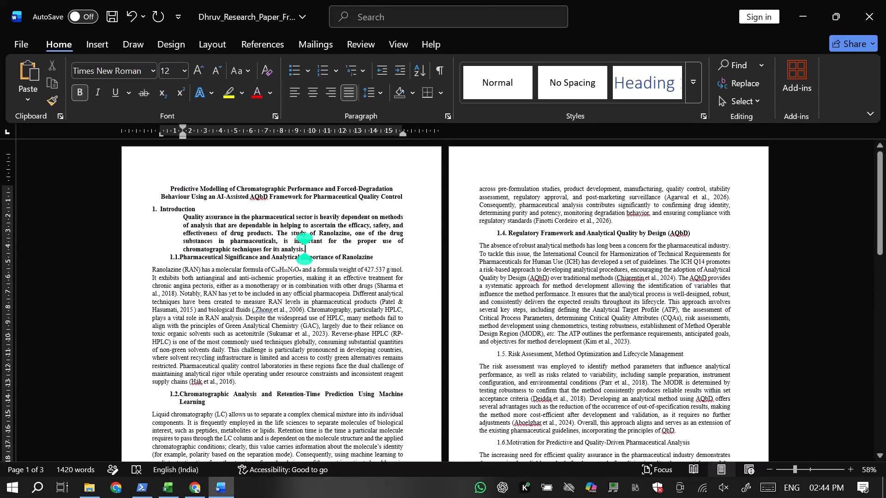
drag(315, 249, 187, 222)
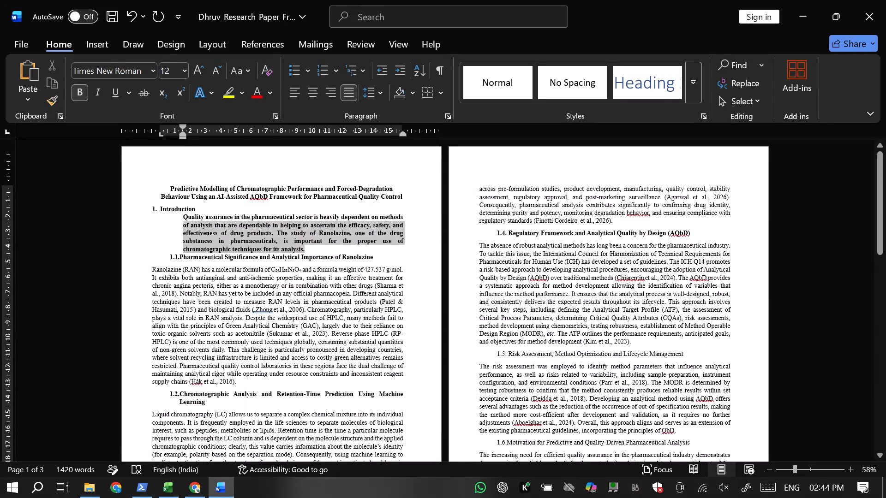
drag(187, 222, 184, 218)
key(ctrl+b)
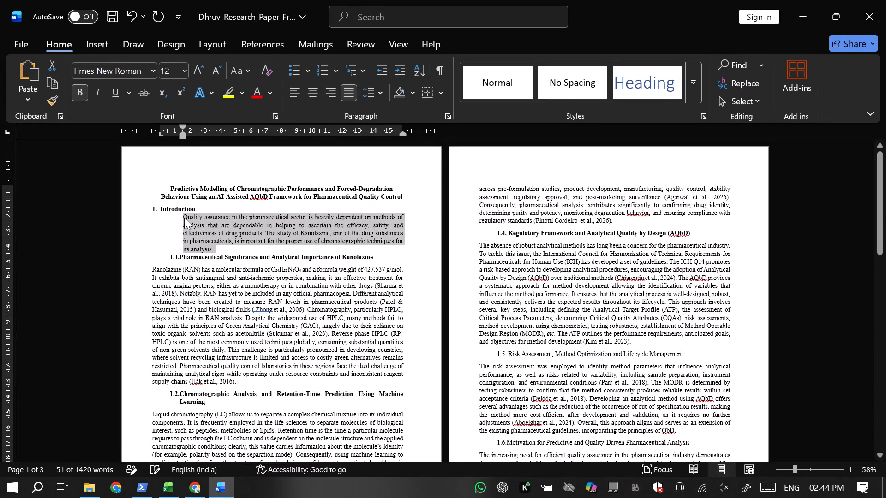
click(294, 99)
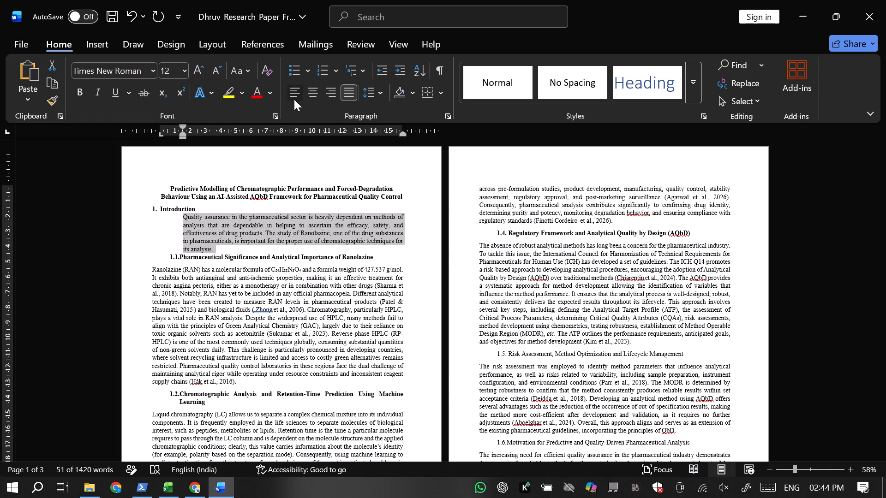
click(347, 94)
scroll(229, 206, down, 1)
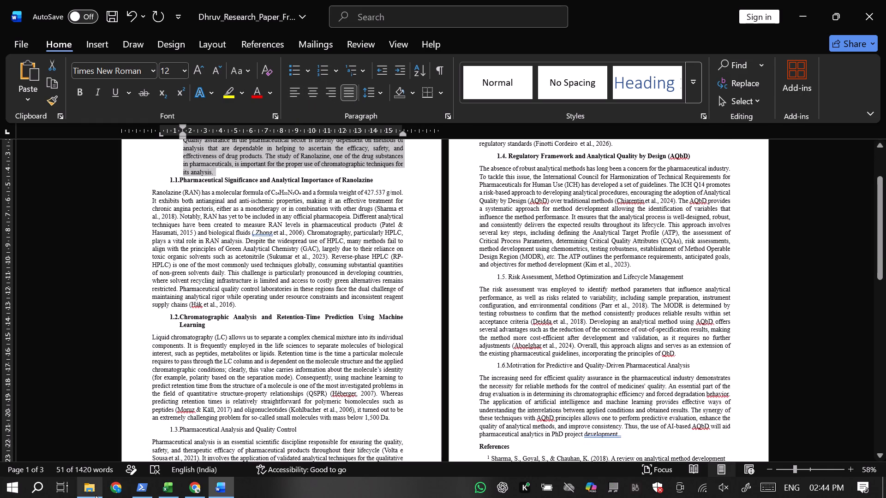
In File Explorer, check Downloads, and open the agriculture_vision folder inside Users > Microsoft Windows on Local Disk (C:).
click(96, 495)
scroll(66, 209, up, 1)
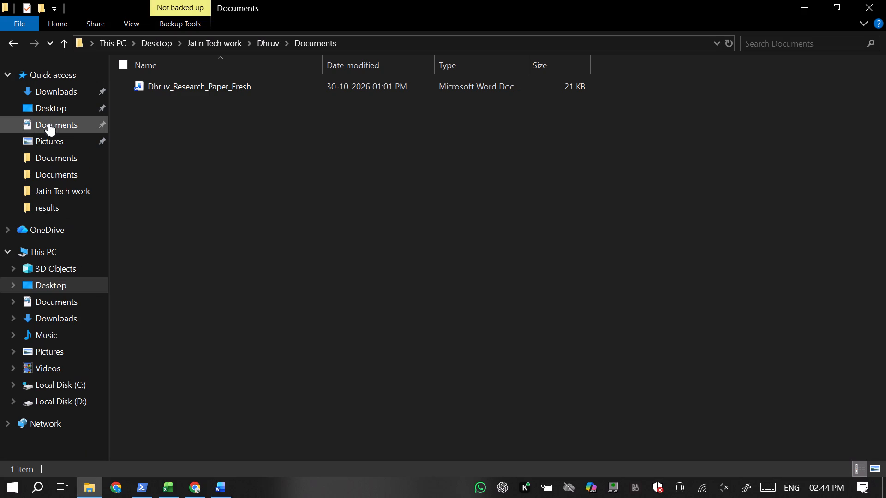
click(52, 90)
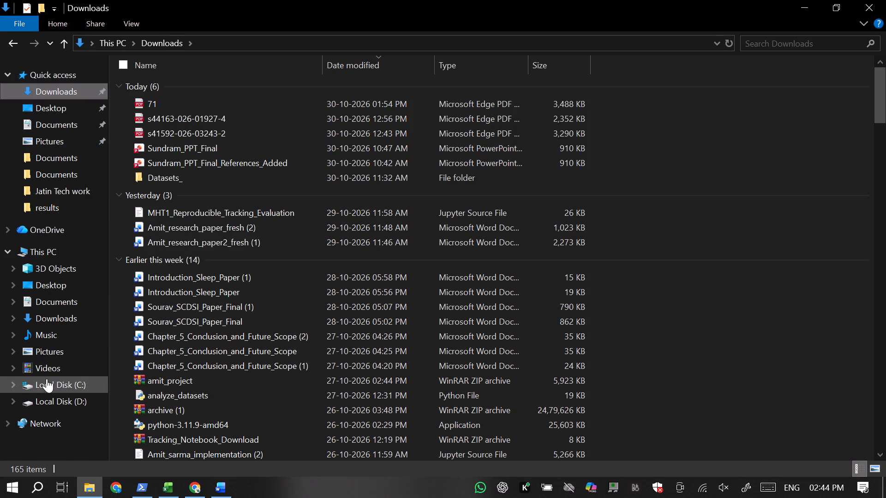
click(40, 249)
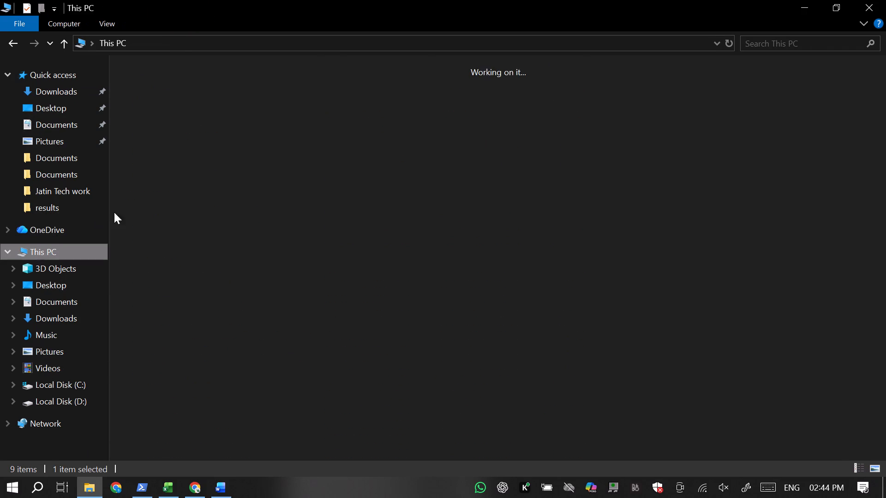
double_click(196, 189)
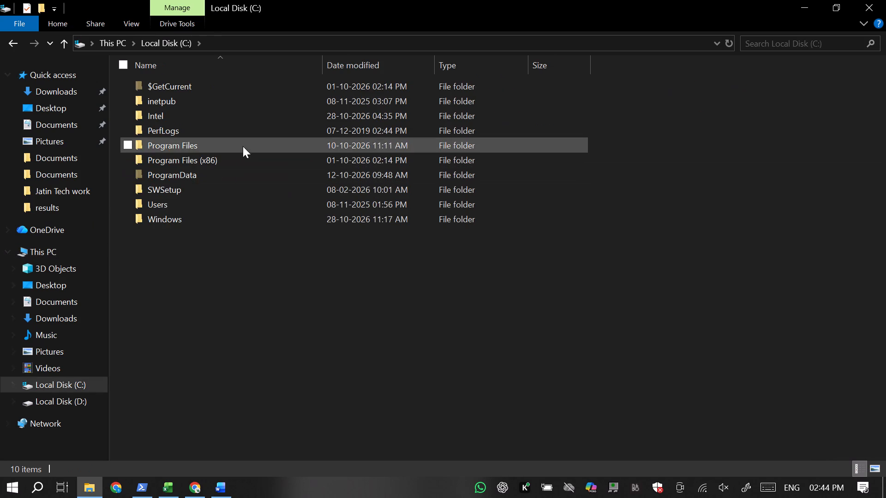
double_click(183, 202)
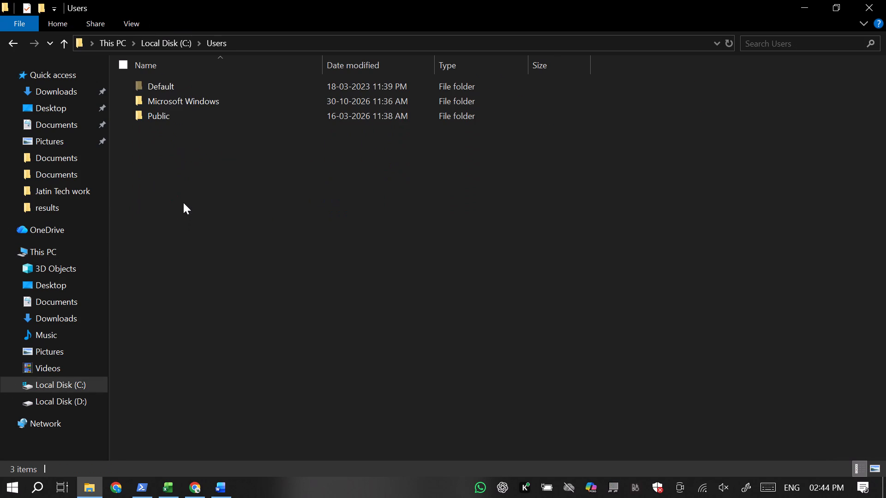
double_click(180, 103)
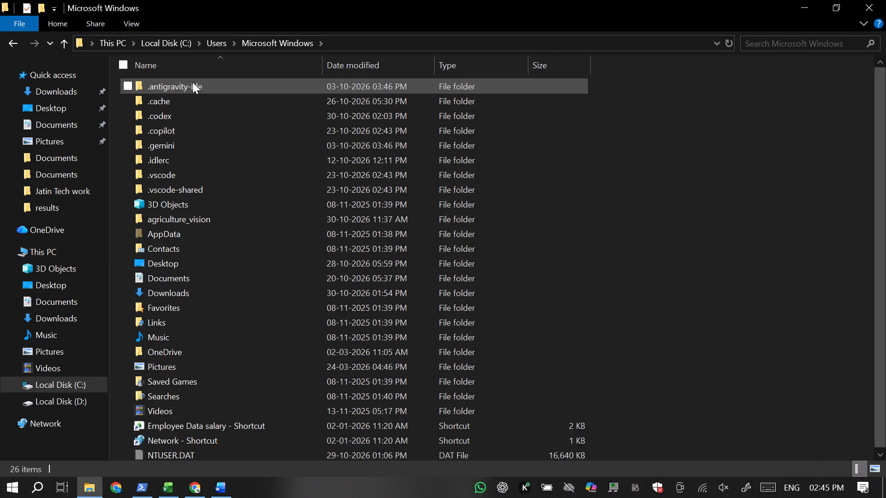
double_click(203, 217)
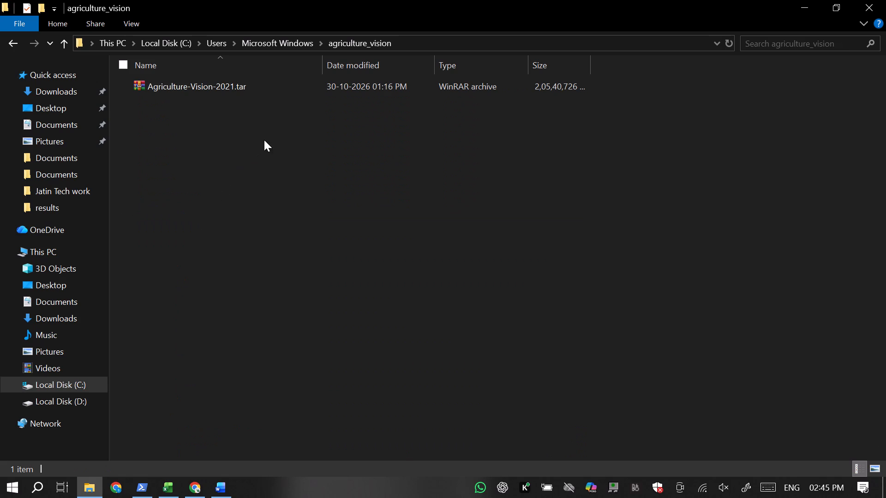
Open the Agriculture-Vision-2021.tar archive in WinRAR and check the download log in PowerShell while its contents load.
click(304, 87)
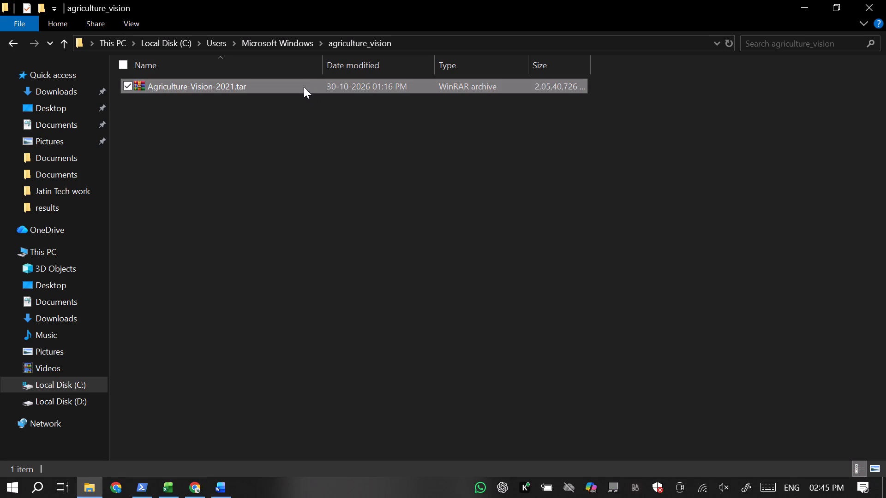
double_click(304, 87)
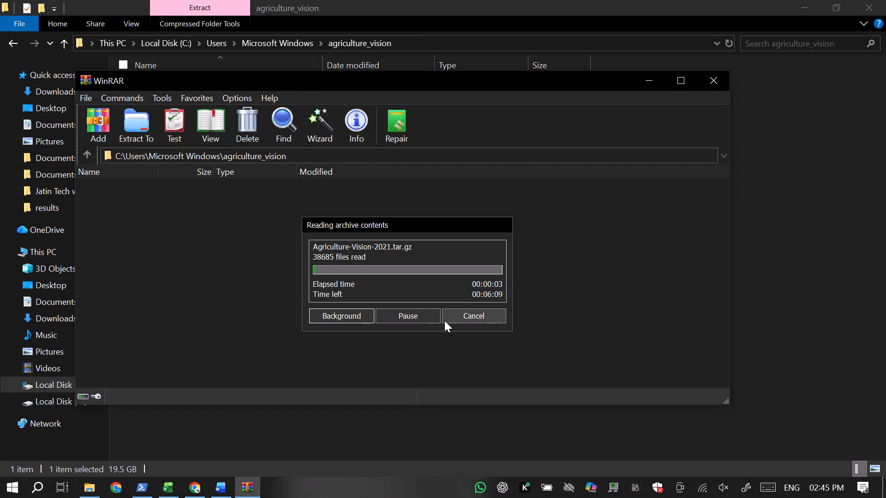
click(457, 314)
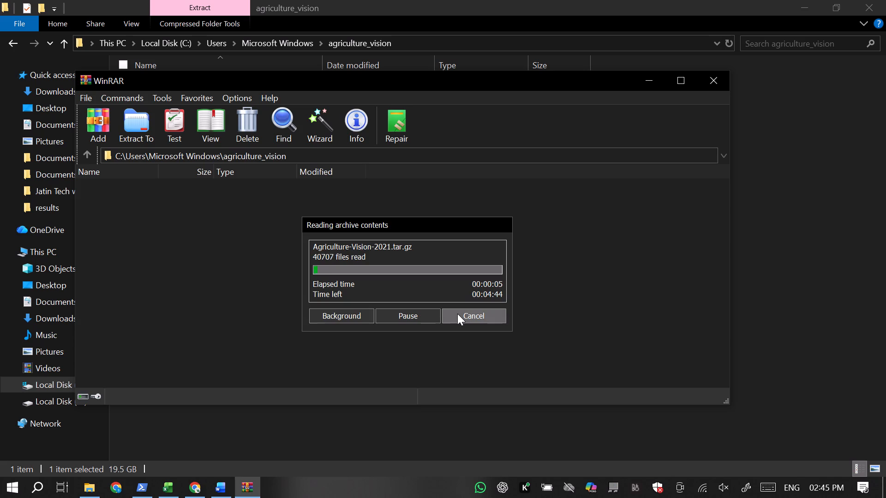
click(424, 83)
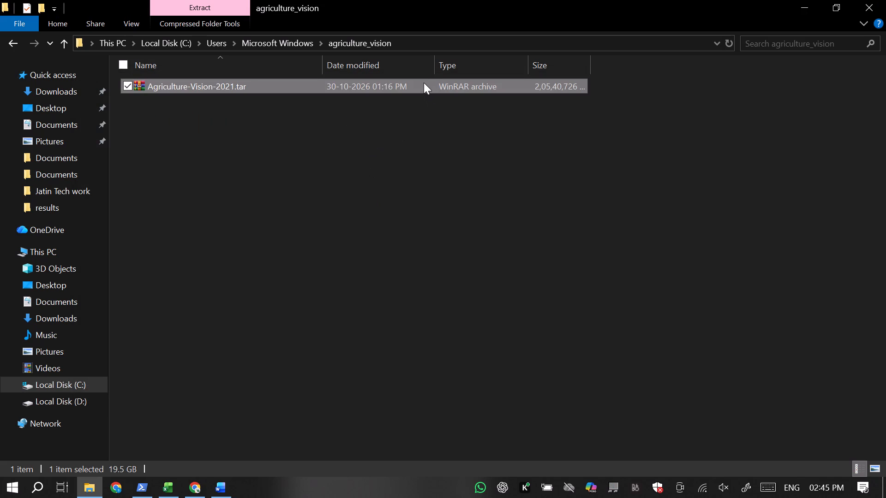
double_click(424, 83)
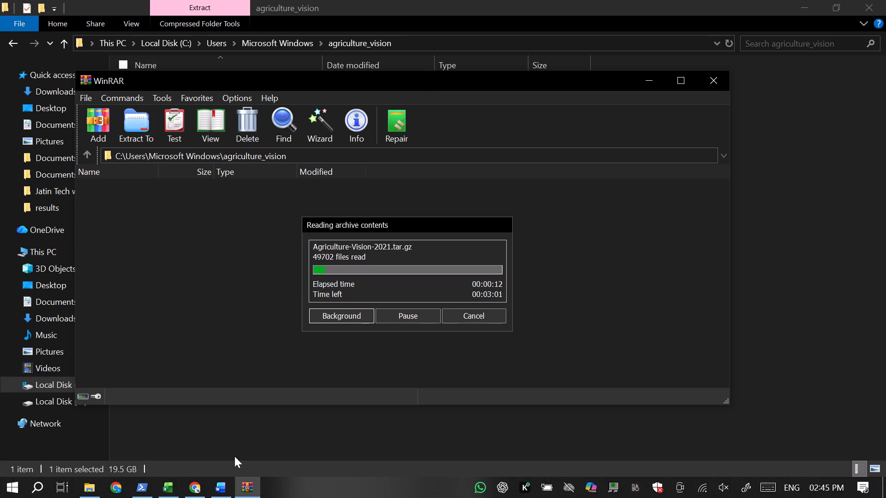
click(150, 493)
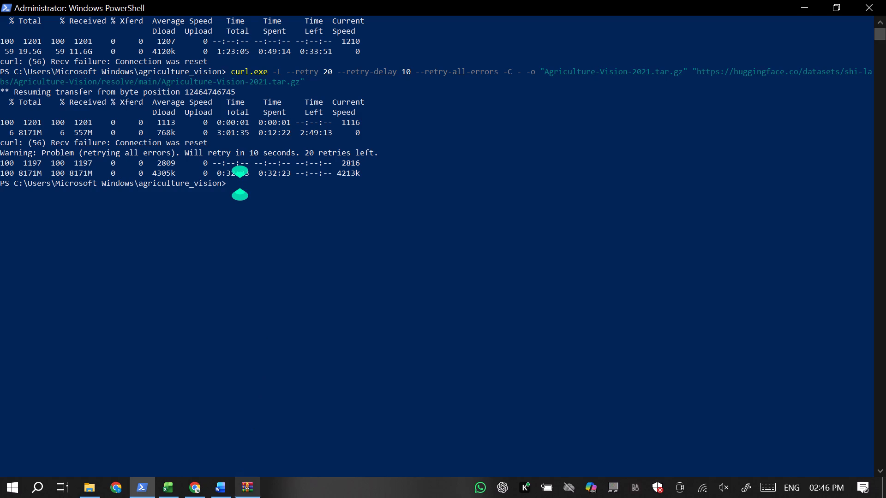
click(247, 489)
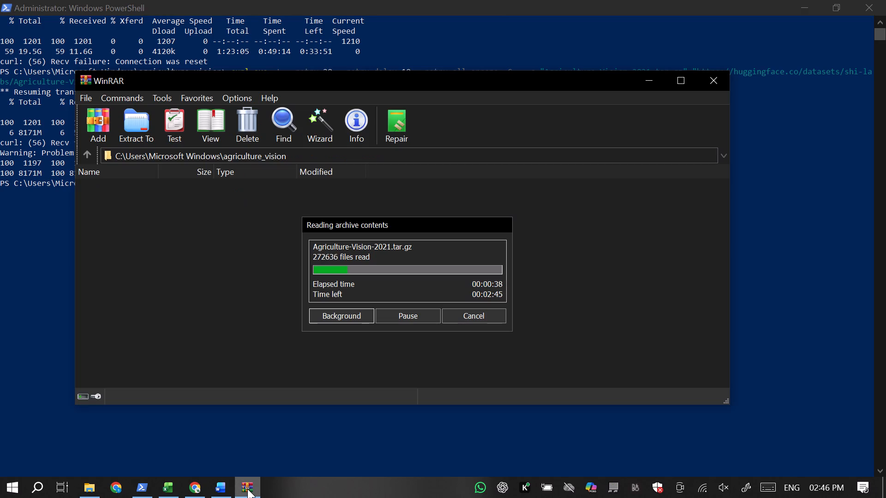
In the Word paper, move the first-line indent of the transition paragraph under "1. Introduction" to about 1 cm.
click(210, 497)
scroll(278, 412, up, 1)
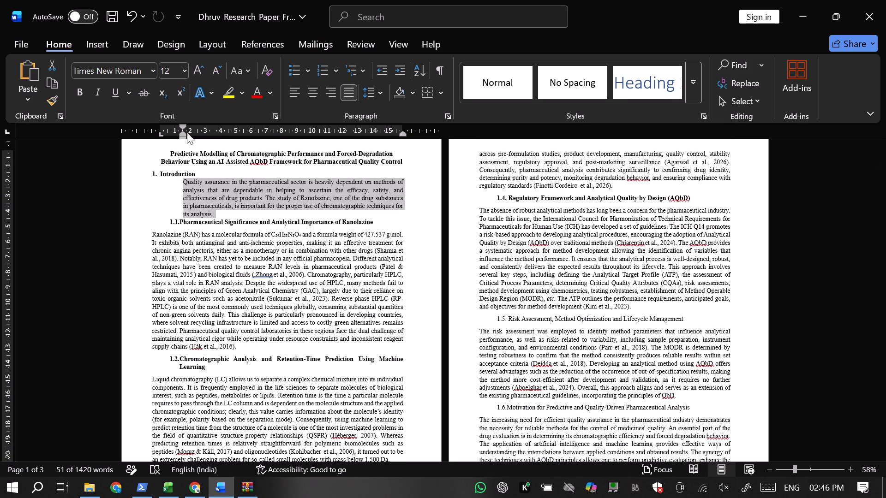
drag(187, 132, 170, 132)
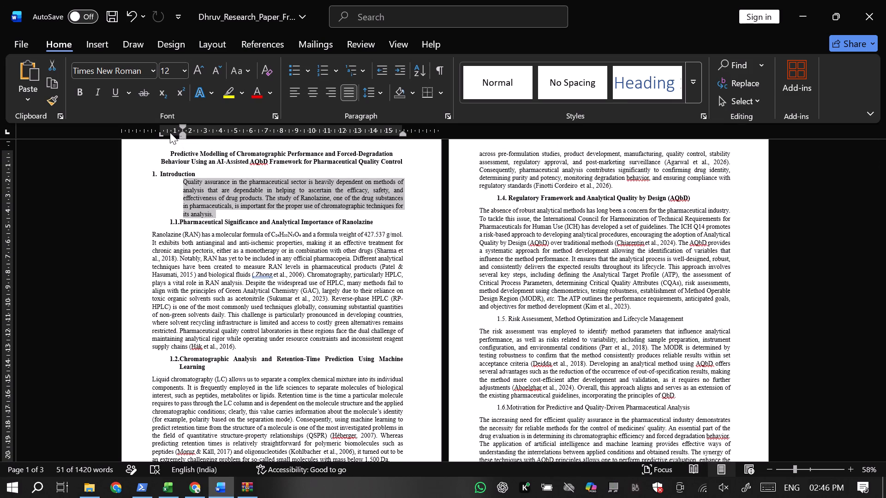
scroll(183, 175, right, 4)
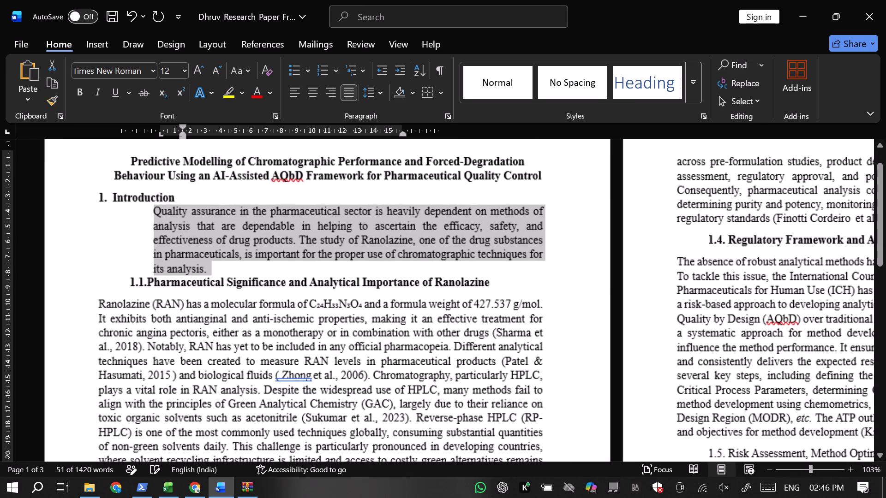
scroll(256, 179, up, 1)
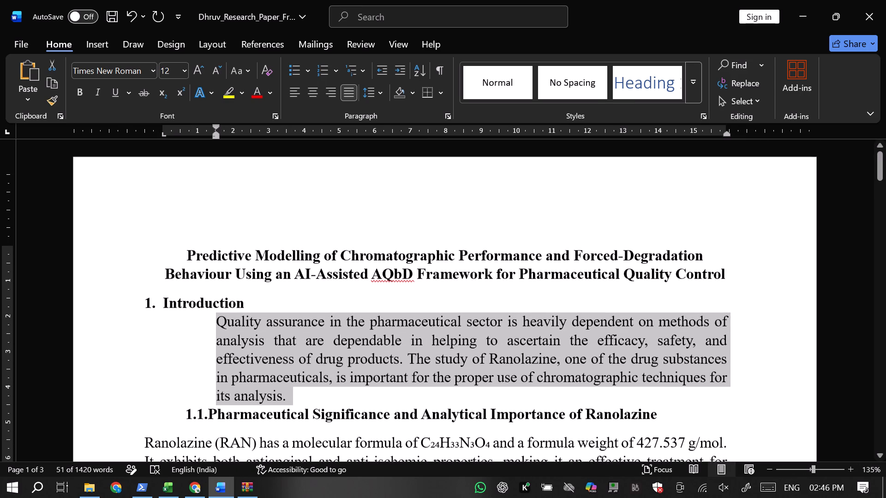
click(222, 131)
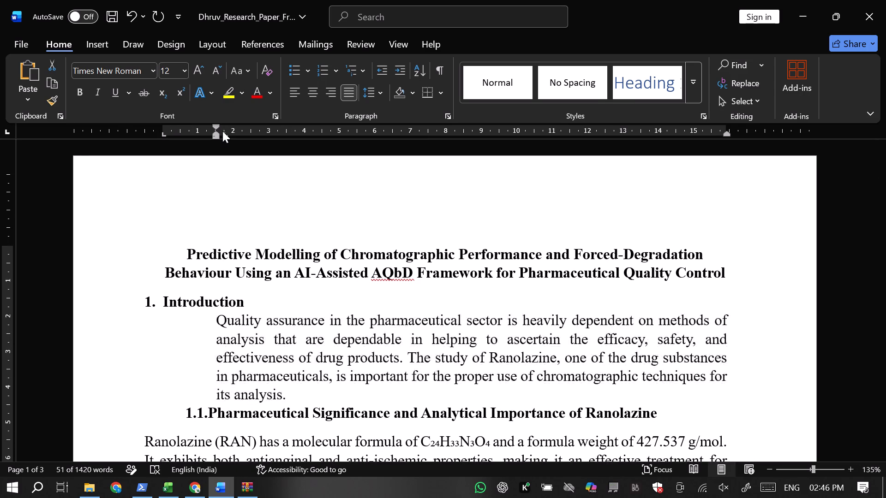
drag(222, 131, 200, 131)
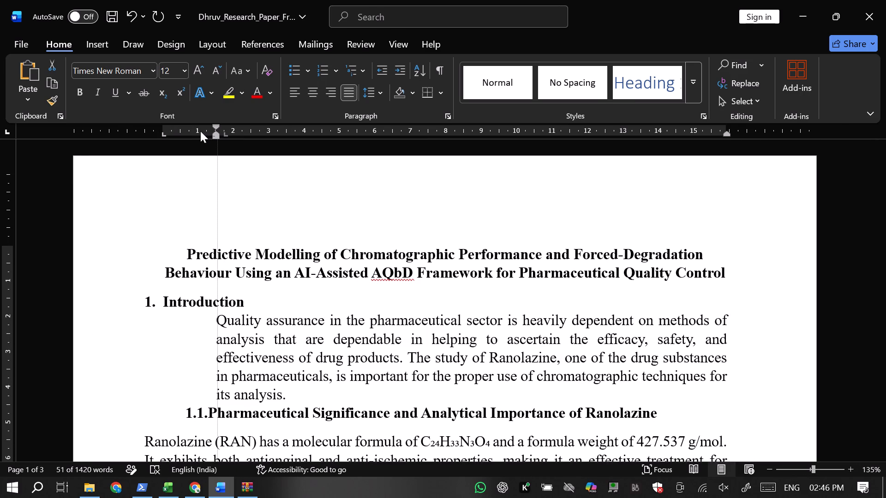
drag(200, 131, 217, 136)
drag(217, 136, 213, 132)
drag(213, 132, 177, 134)
click(177, 134)
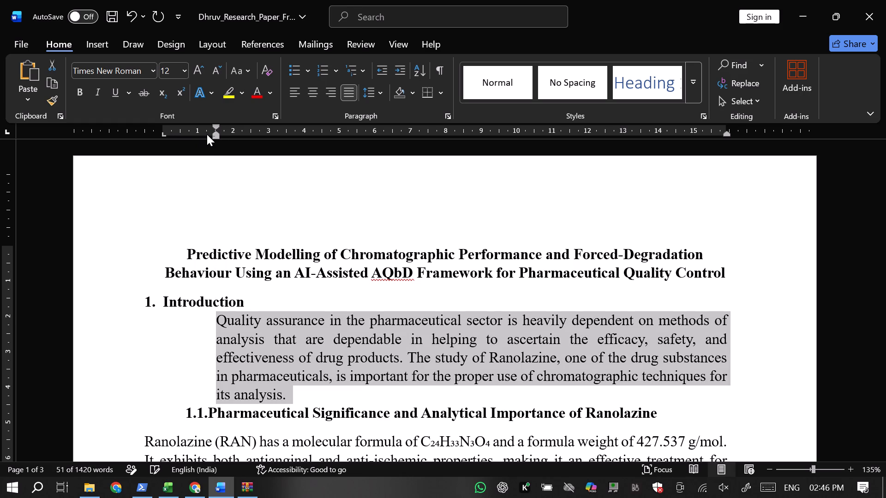
drag(216, 125, 195, 125)
drag(214, 137, 192, 137)
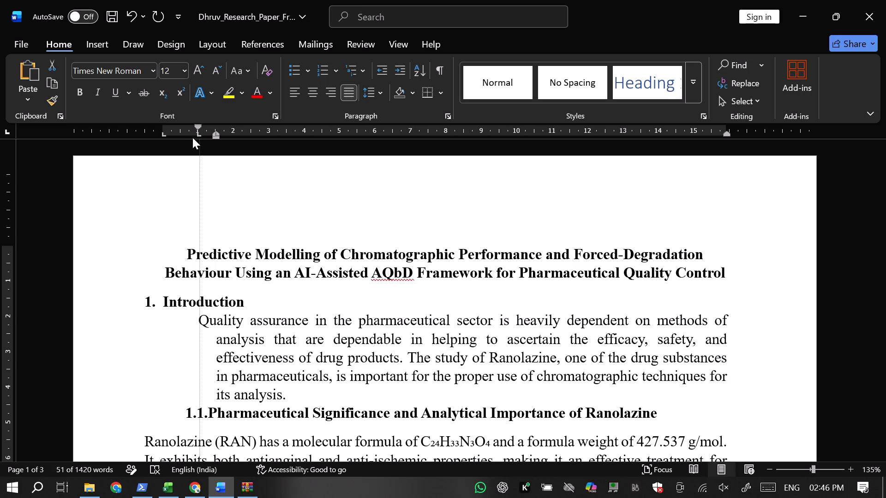
drag(192, 137, 185, 137)
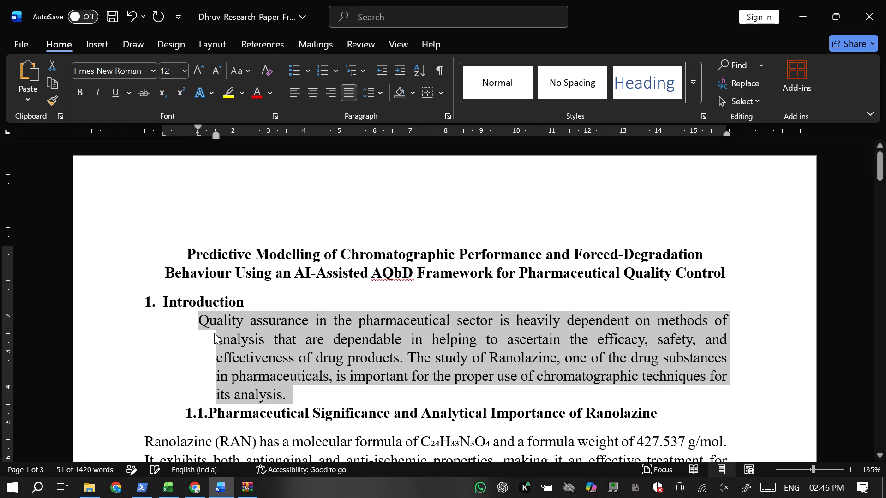
drag(228, 132, 191, 143)
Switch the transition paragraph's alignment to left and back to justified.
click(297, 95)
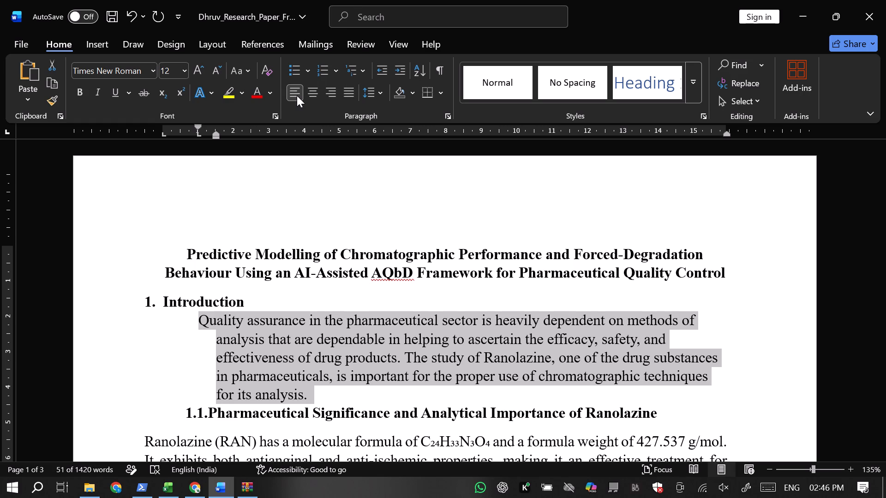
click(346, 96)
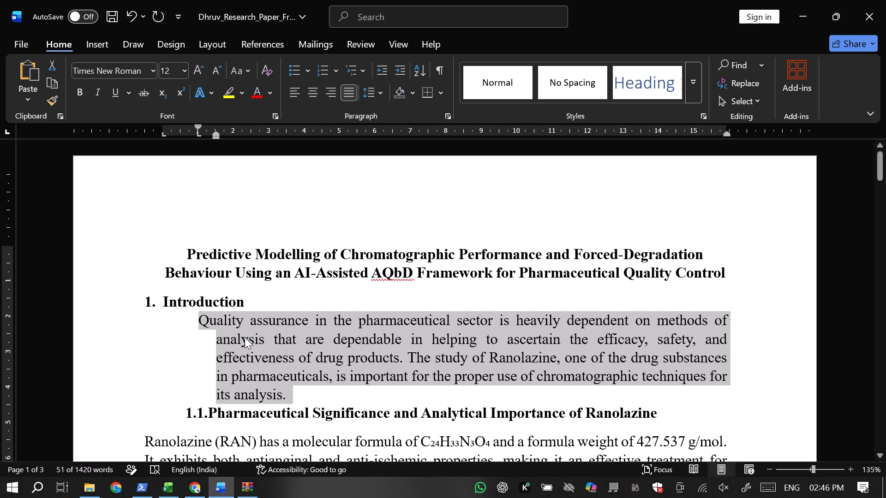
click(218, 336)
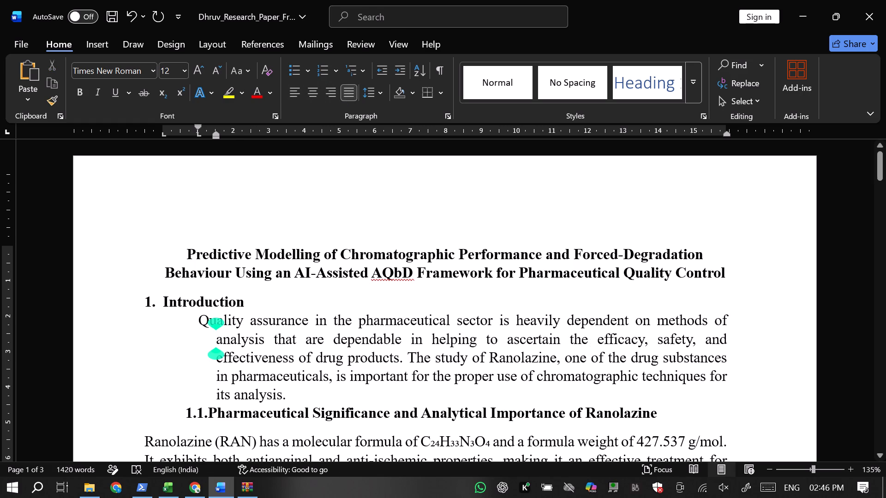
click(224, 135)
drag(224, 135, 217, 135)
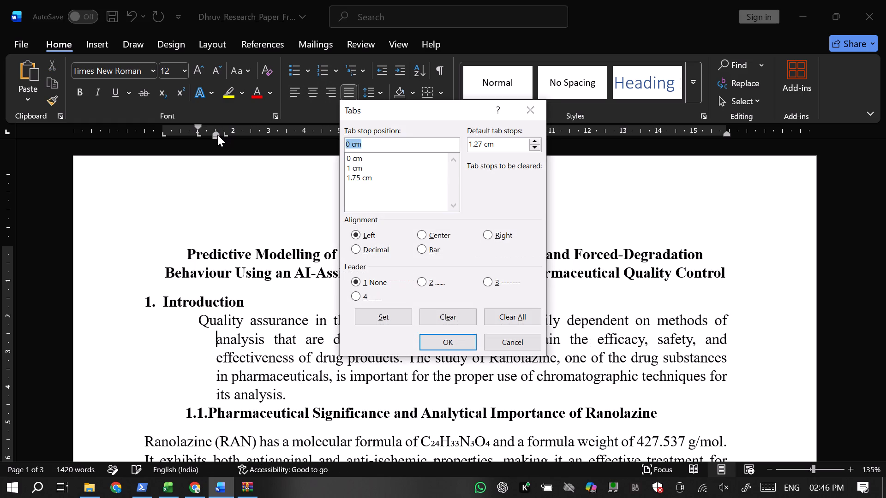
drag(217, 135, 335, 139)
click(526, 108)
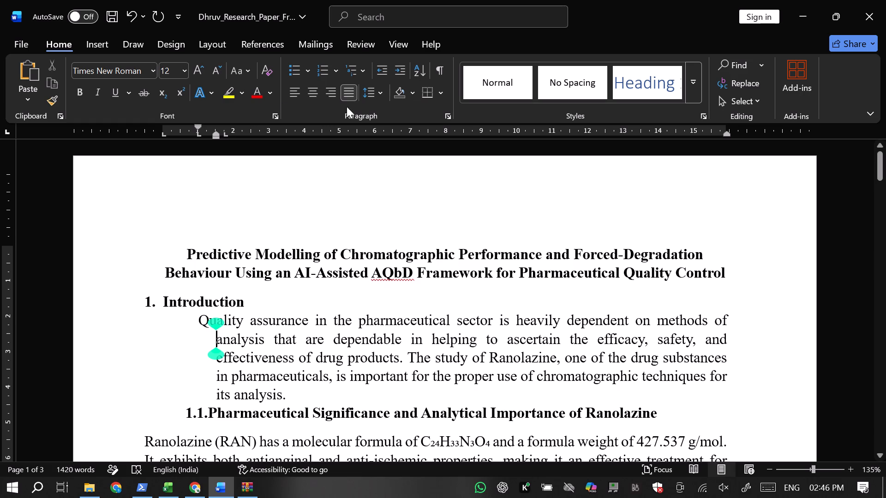
Shift the transition paragraph's indents outward, with the hanging indent at about -0.25 cm and the first line at about -0.75 cm.
drag(215, 136, 188, 136)
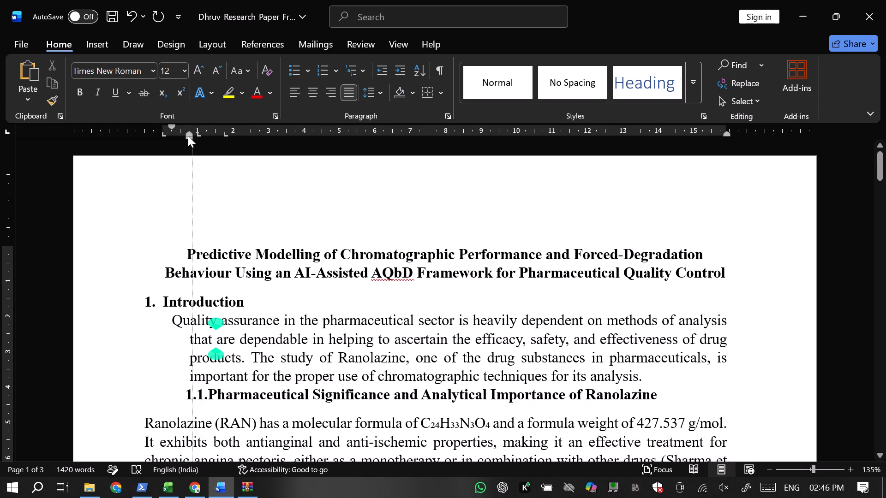
drag(188, 136, 162, 142)
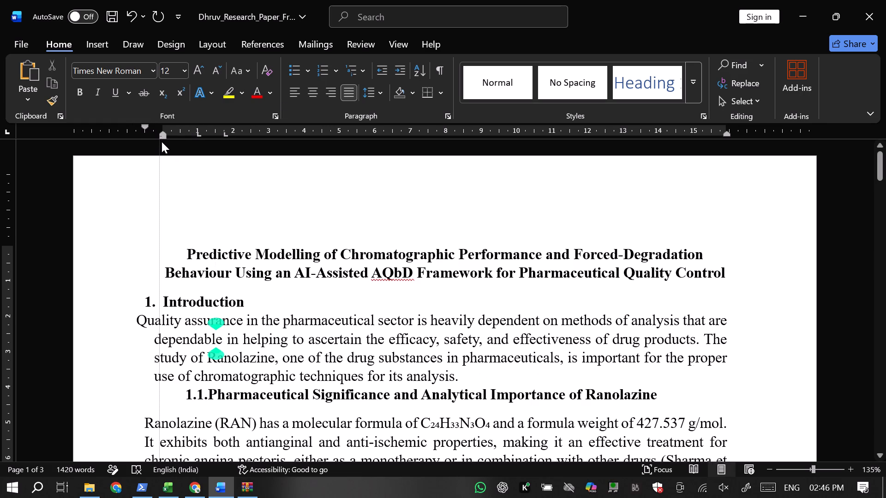
drag(162, 142, 154, 143)
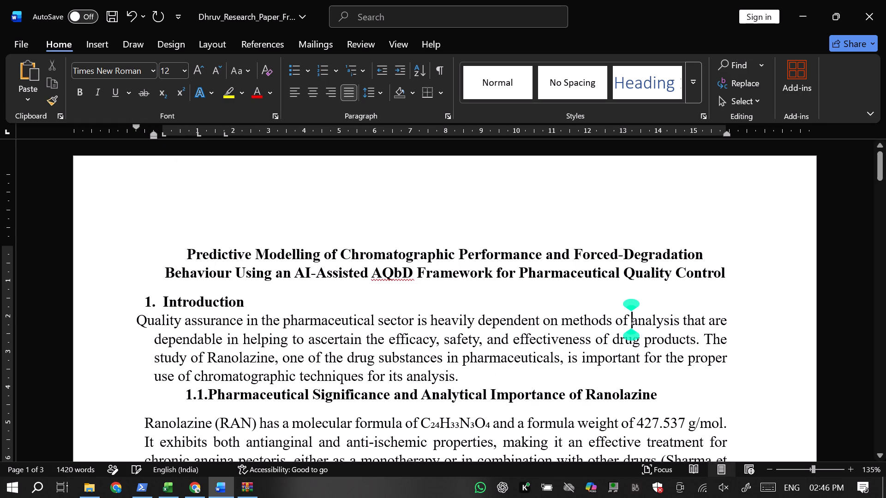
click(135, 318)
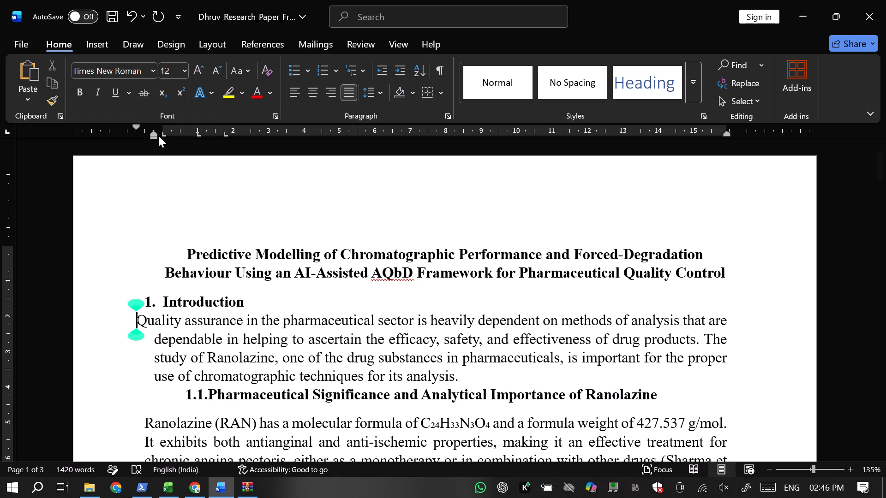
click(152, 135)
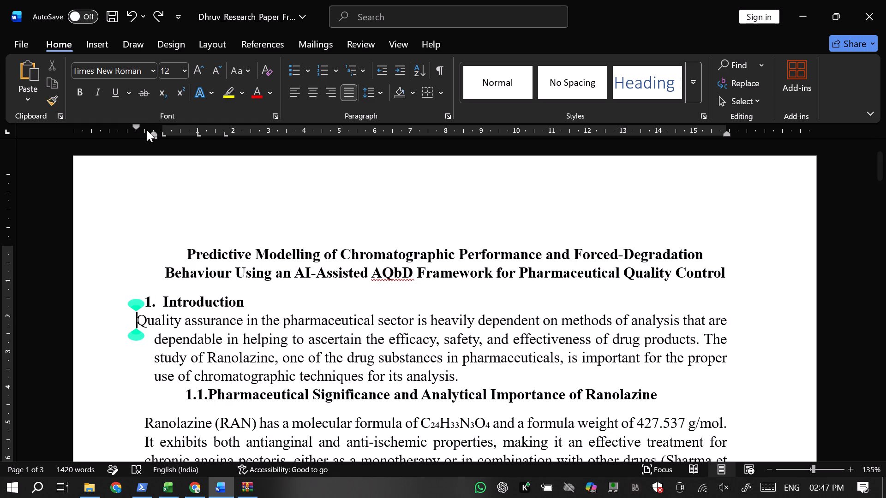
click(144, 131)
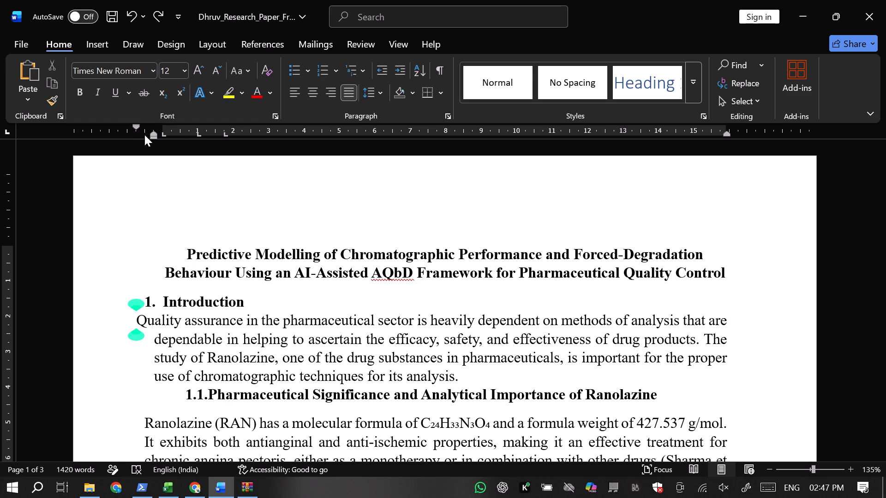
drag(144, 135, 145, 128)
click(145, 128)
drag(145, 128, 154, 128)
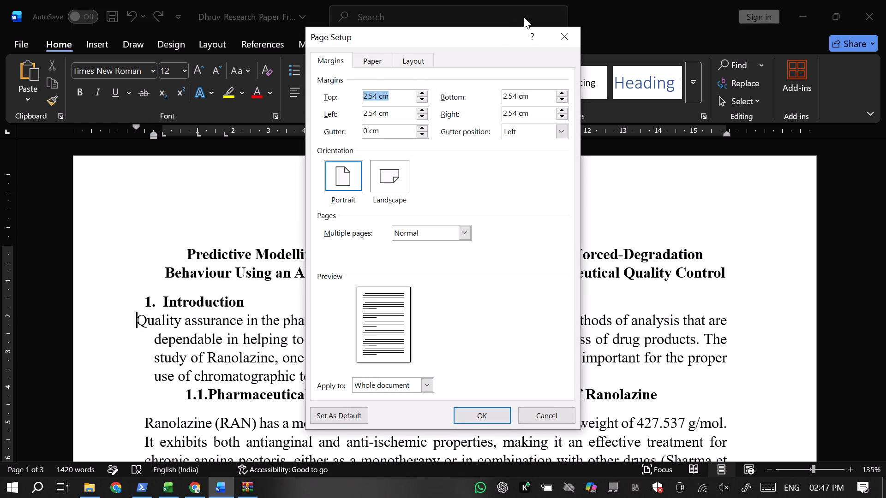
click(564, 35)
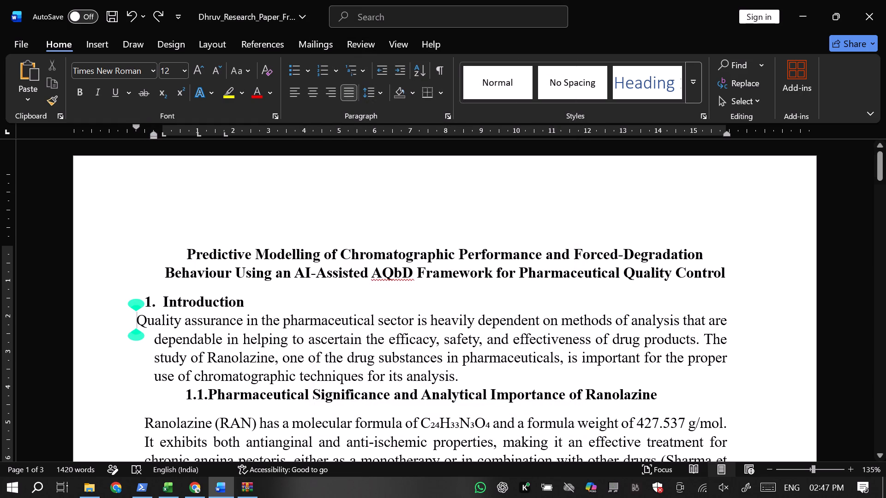
Insert seven spaces before "Quality" at the start of the transition paragraph to push its first line inward.
key(space)
key(space)
key(space)
key(space)
key(space)
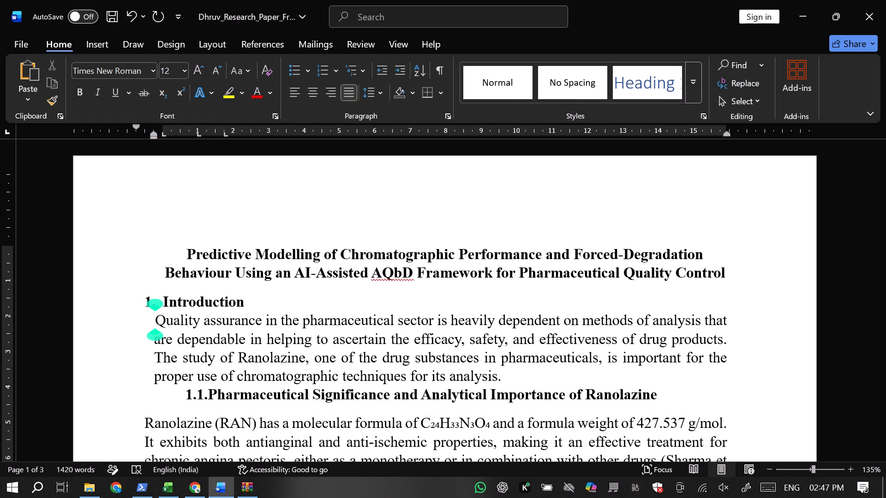
key(space)
key(space)
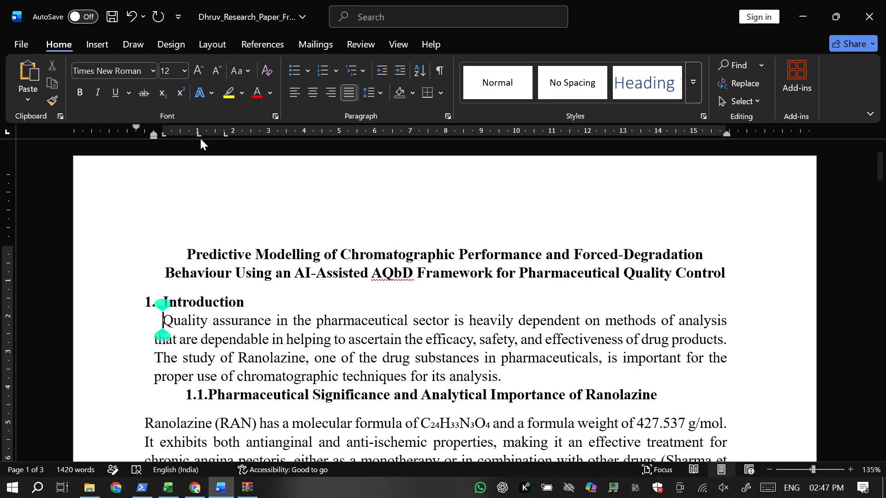
Remove the 1 cm tab stop from the transition paragraph and add a left tab stop at 0.5 cm.
drag(198, 134, 172, 146)
drag(172, 146, 121, 156)
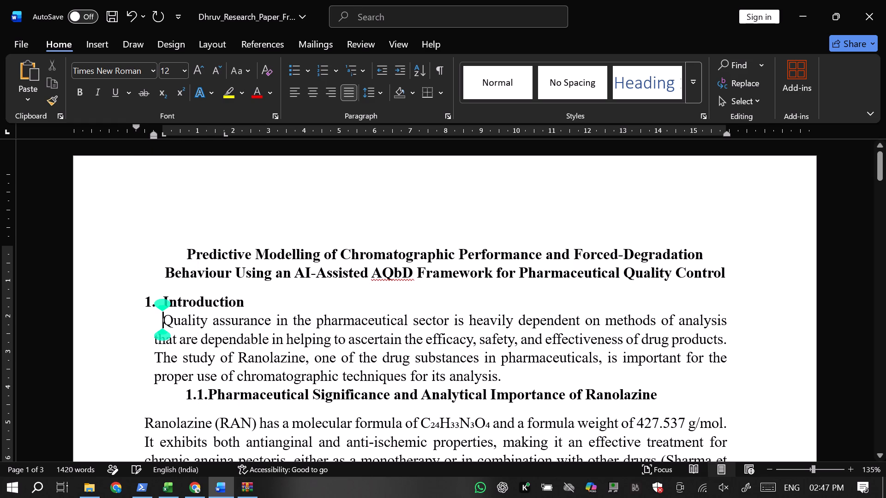
click(177, 139)
click(177, 139)
drag(177, 139, 164, 138)
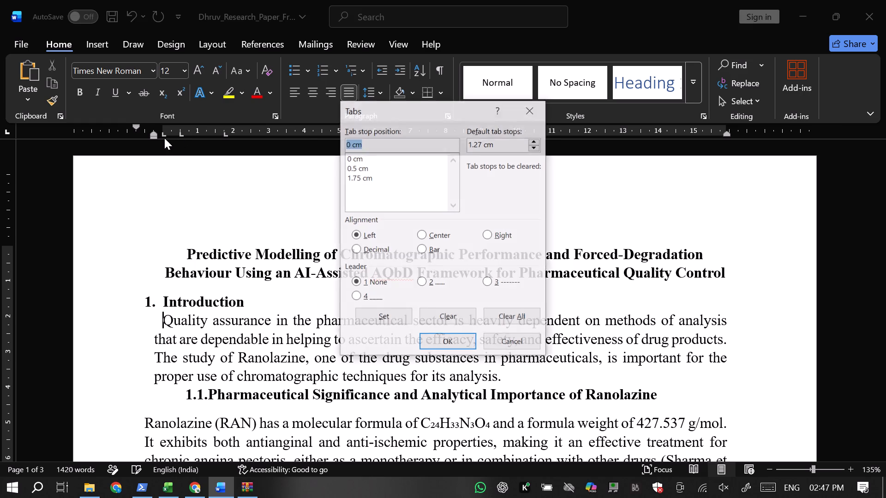
drag(164, 138, 304, 124)
click(528, 114)
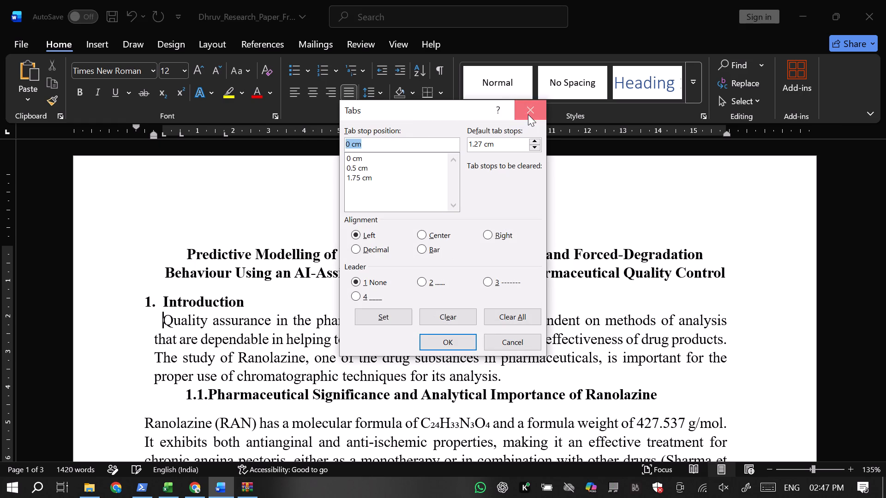
Delete three of the spaces before "Quality" in the transition paragraph and remove its 0 cm tab stop.
key(BackSpace)
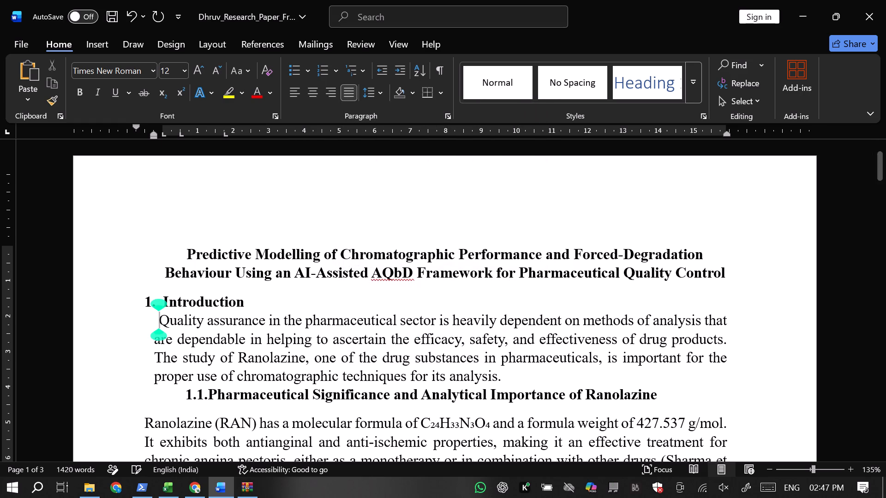
key(BackSpace)
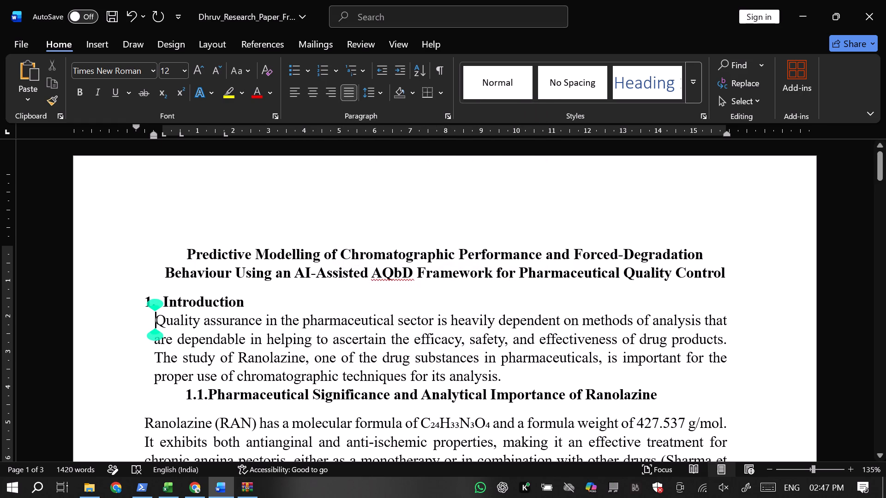
drag(162, 133, 151, 141)
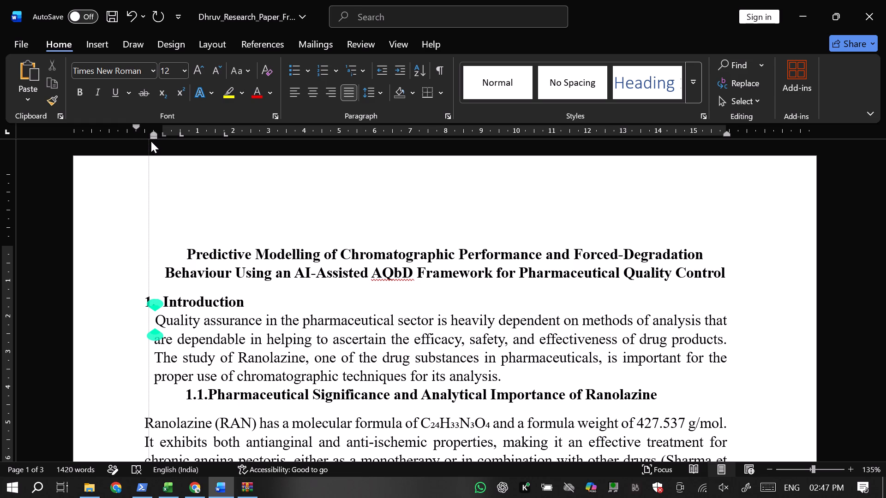
drag(151, 141, 175, 141)
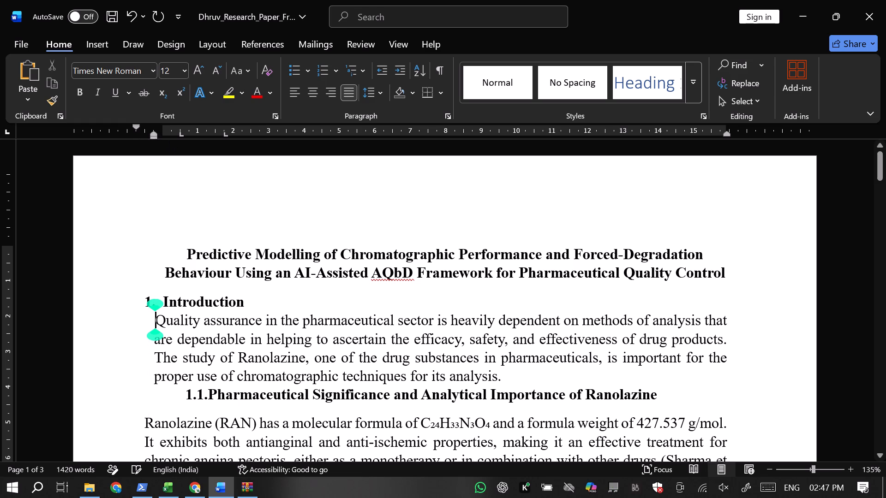
scroll(239, 303, down, 2)
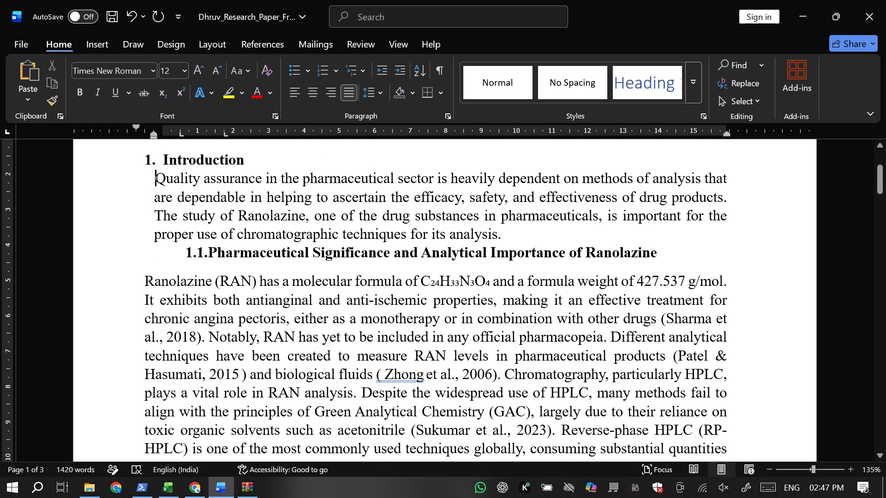
key(BackSpace)
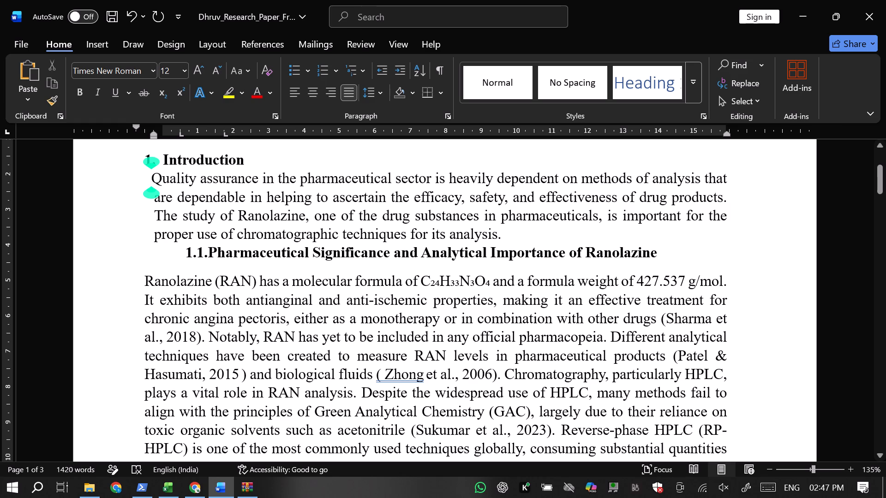
Shift the whole transition paragraph outward, with the hanging indent at about -0.5 cm and the first line at about -1 cm.
click(143, 264)
scroll(127, 282, up, 1)
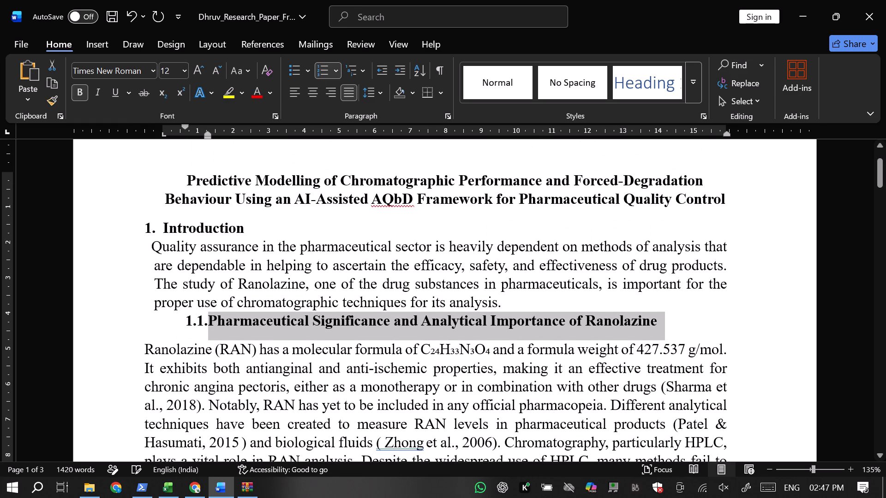
drag(183, 332, 183, 331)
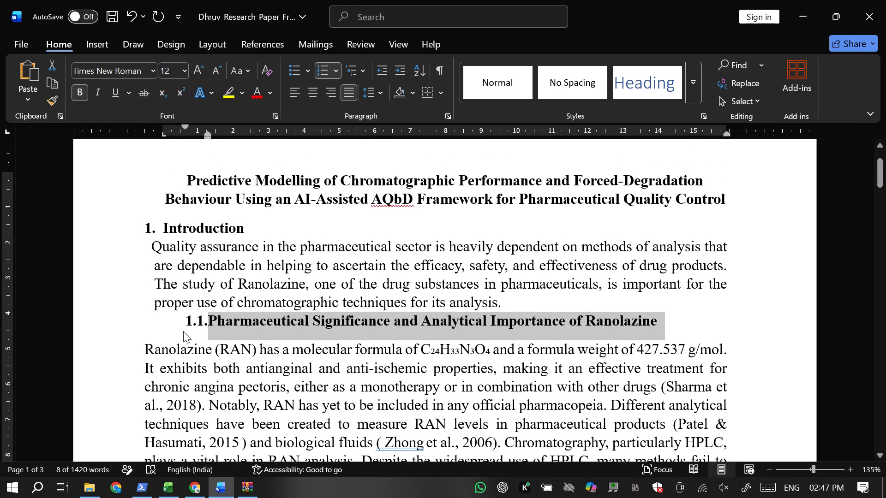
drag(183, 331, 141, 328)
click(141, 328)
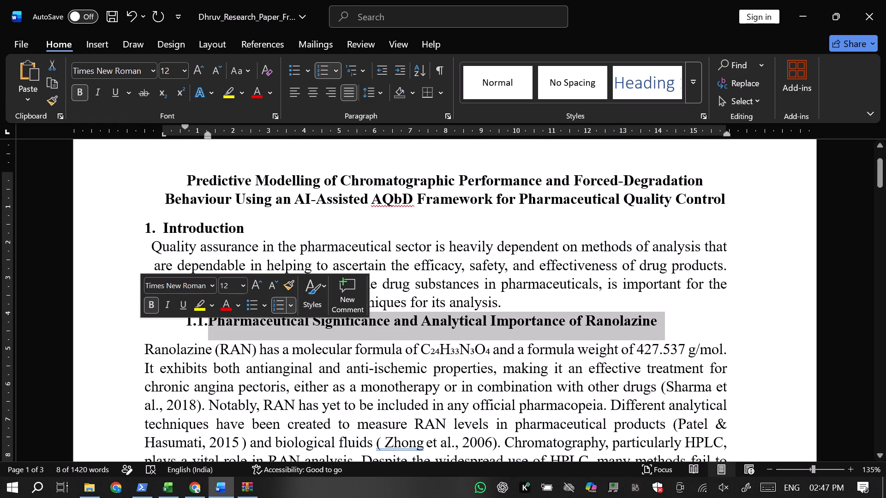
drag(509, 309, 171, 247)
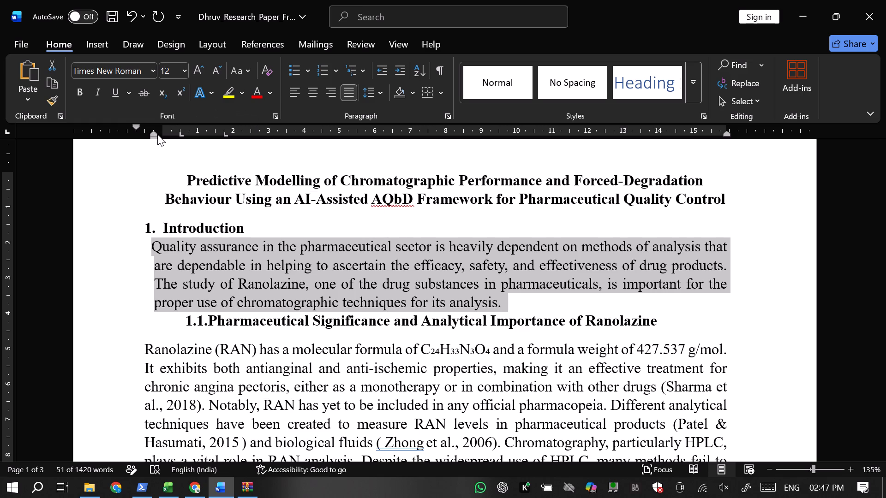
drag(152, 135, 174, 138)
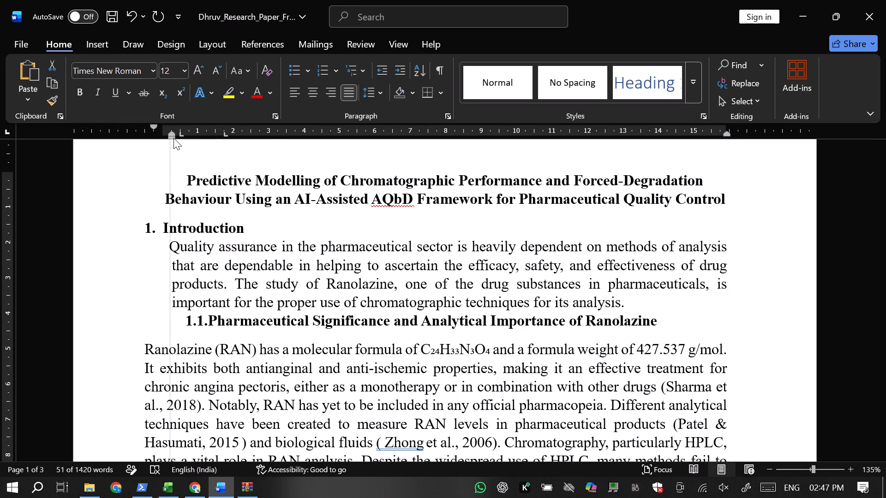
drag(174, 138, 139, 137)
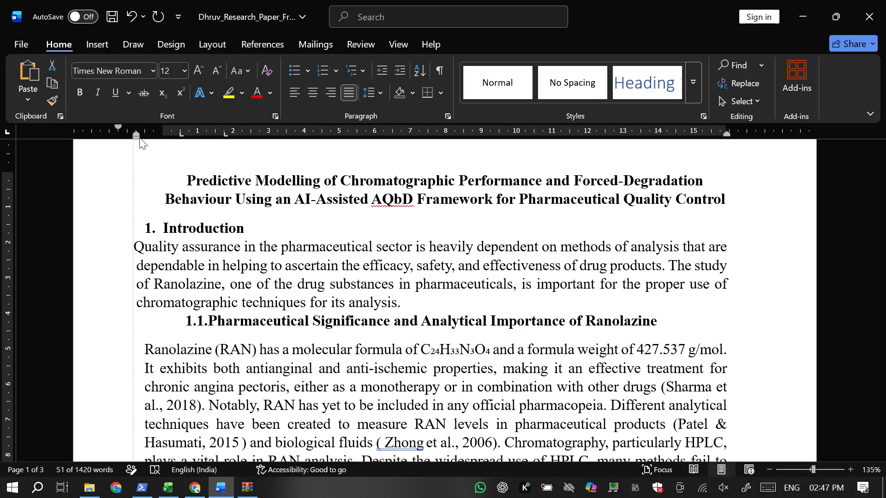
drag(139, 137, 145, 137)
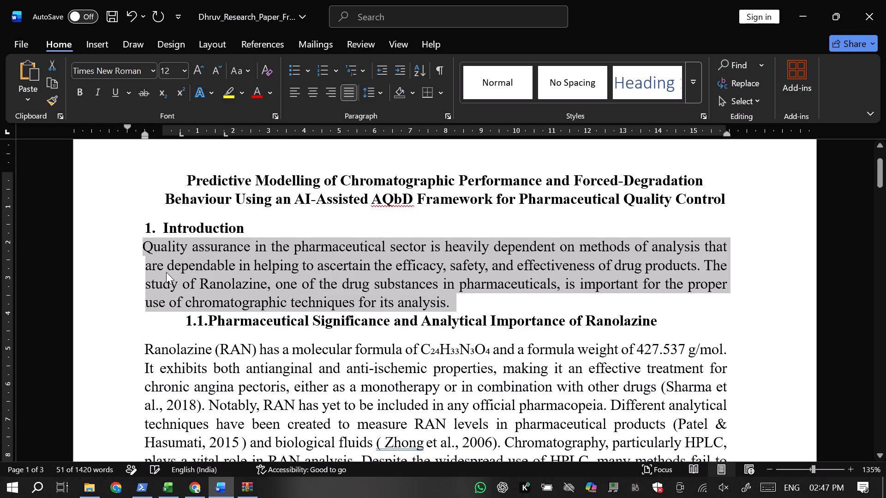
Insert one space before "Quality" to line up the transition paragraph's first line with the lines below.
click(153, 248)
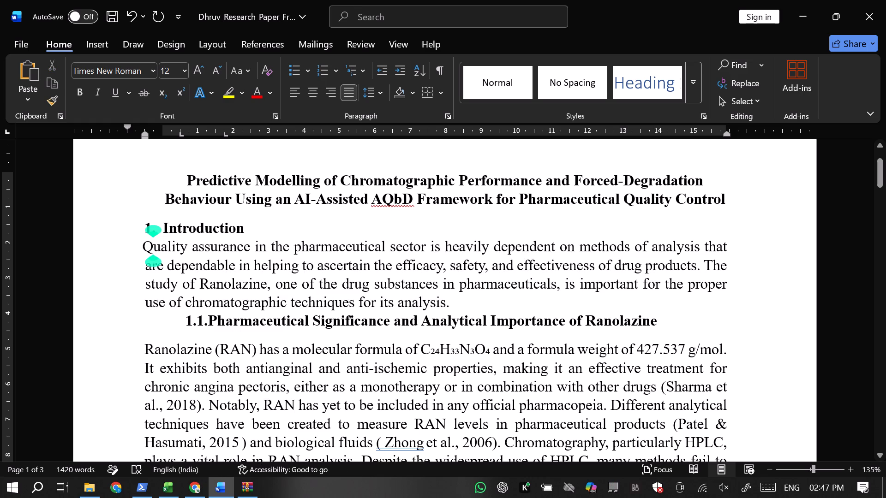
click(144, 247)
key(space)
click(126, 332)
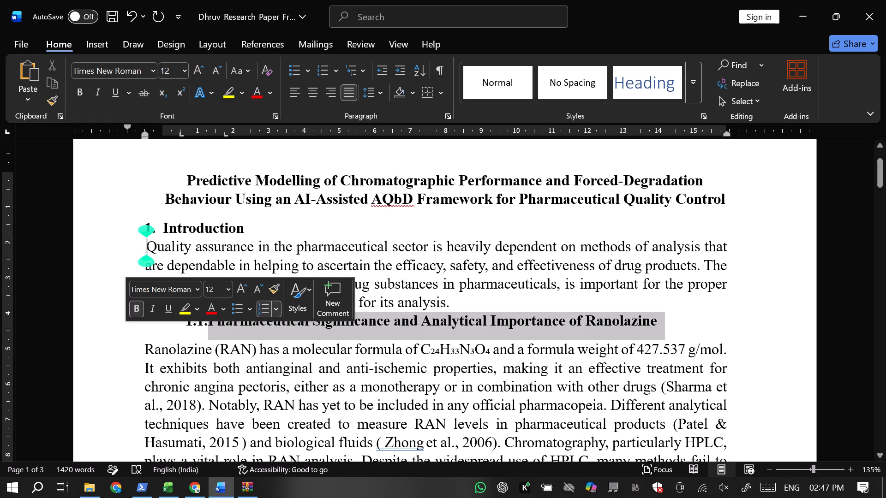
drag(528, 302, 164, 241)
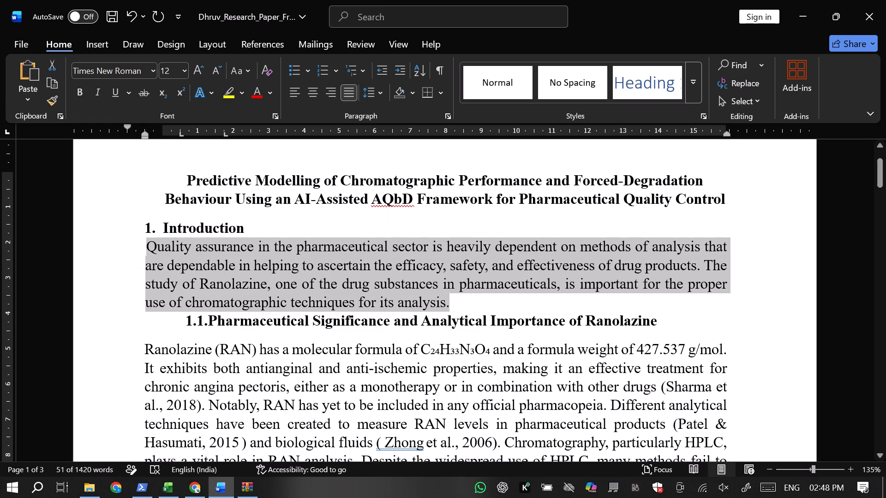
click(162, 329)
Move the indents of heading 1.1 outward, with its number at about -0.5 cm and its text at about 0.5 cm.
scroll(196, 360, down, 1)
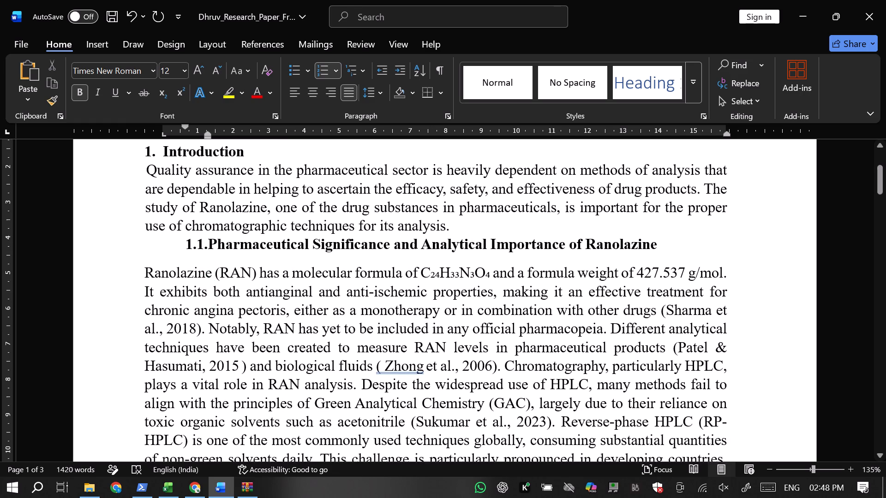
scroll(196, 360, down, 1)
scroll(196, 360, left, 1)
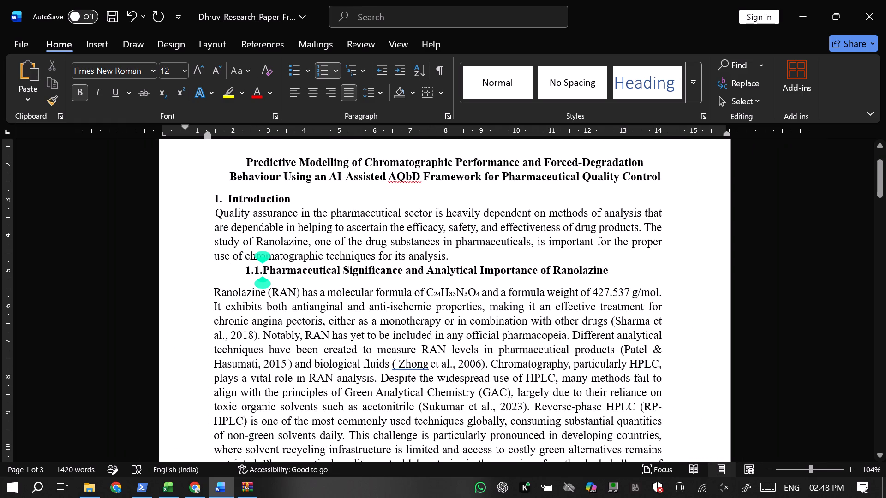
click(247, 273)
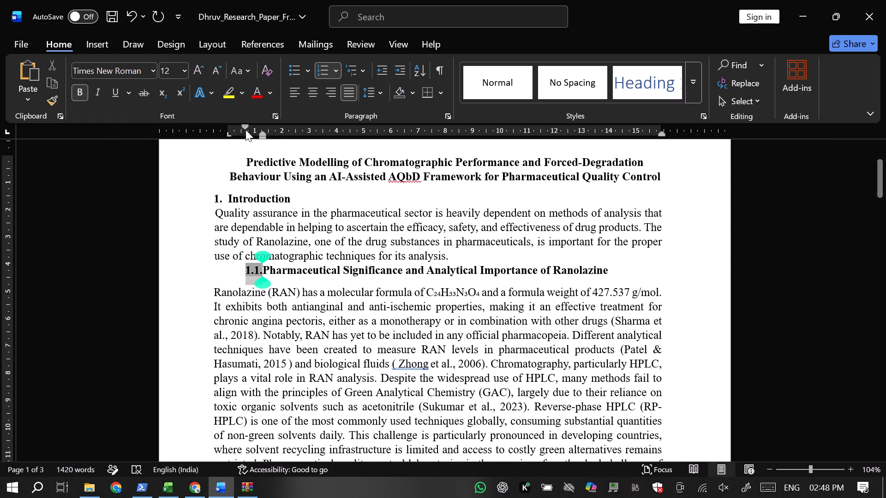
click(244, 122)
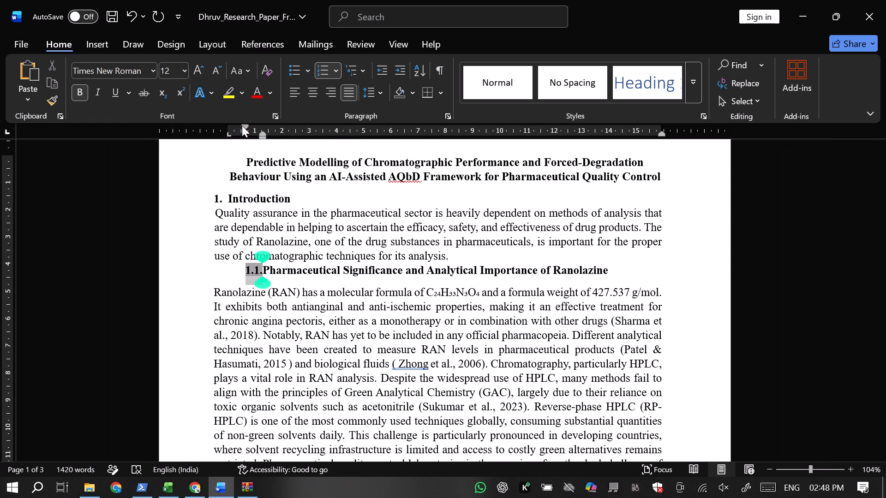
drag(242, 125, 219, 130)
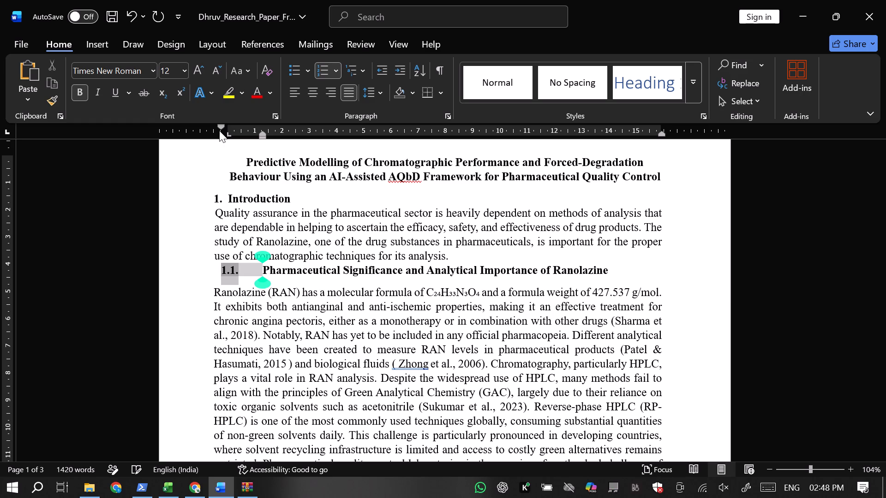
drag(264, 133, 239, 140)
click(219, 125)
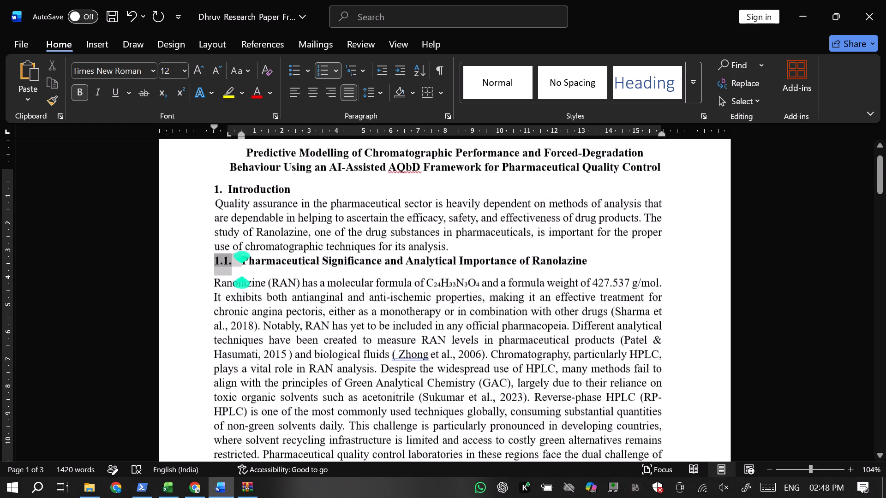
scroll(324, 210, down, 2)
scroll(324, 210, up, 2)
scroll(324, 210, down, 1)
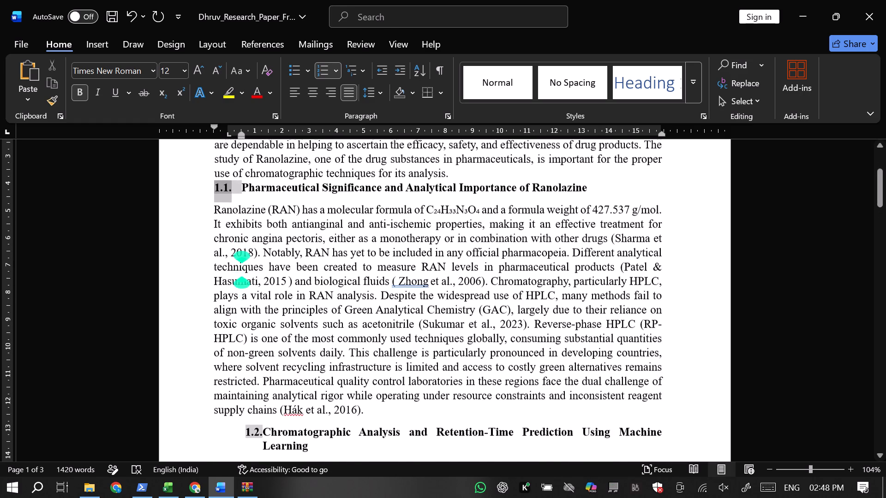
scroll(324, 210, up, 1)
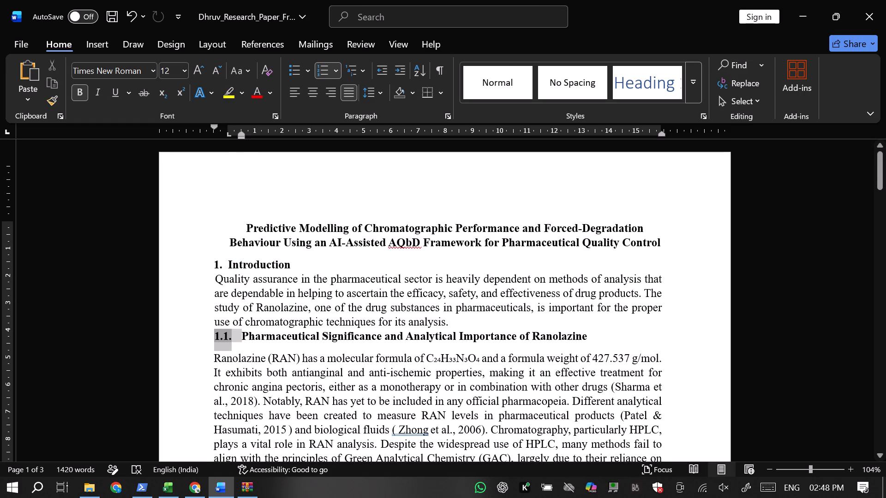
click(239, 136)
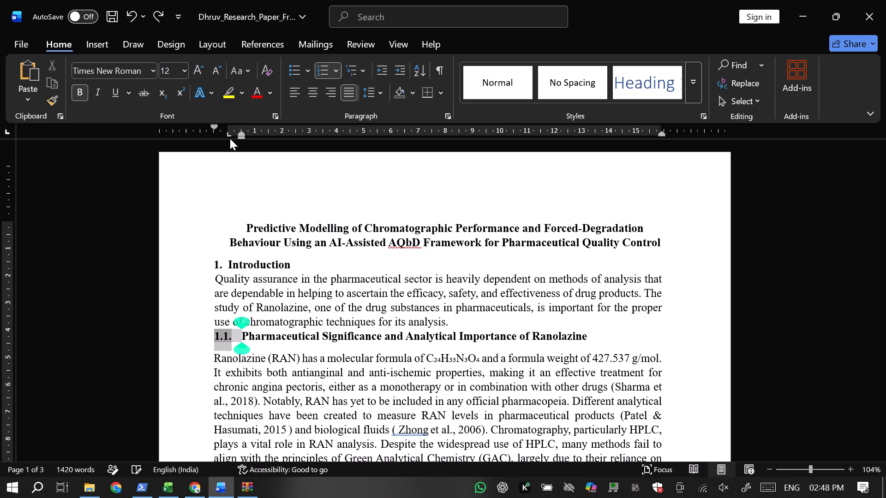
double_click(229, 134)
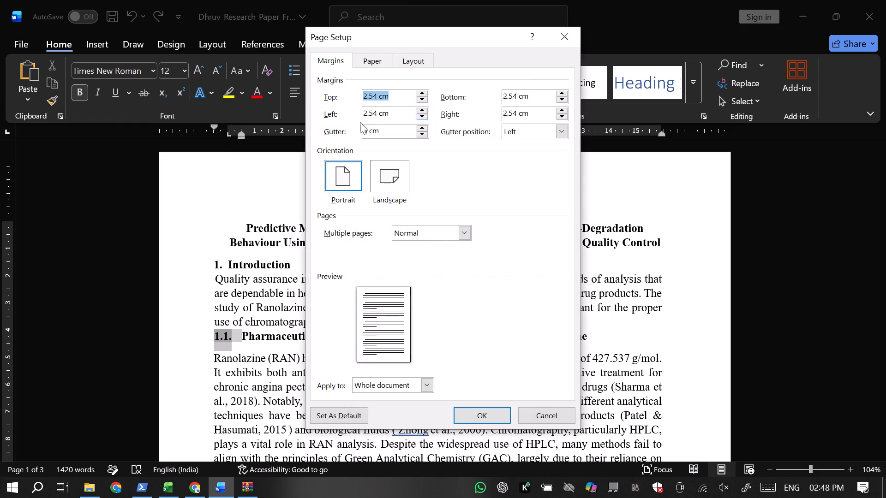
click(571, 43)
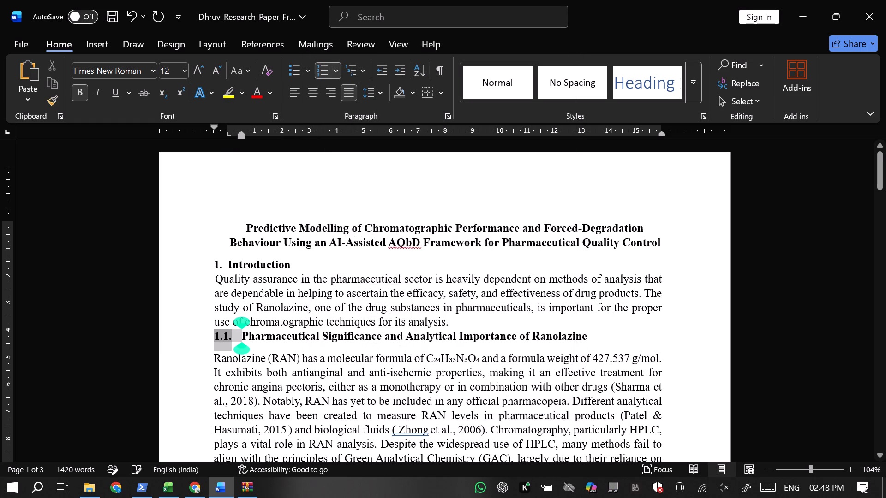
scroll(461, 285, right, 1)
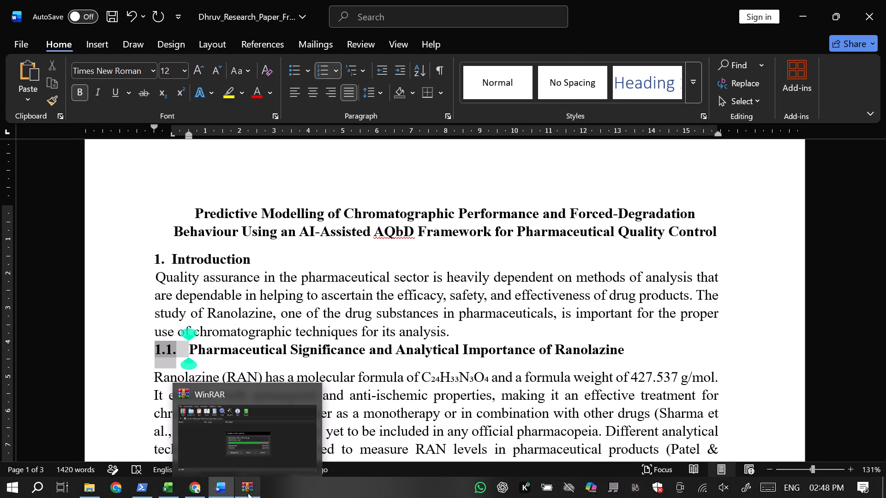
Switch to WinRAR to check the reading progress of Agriculture-Vision-2021.tar.gz, and return to the Word paper.
click(253, 446)
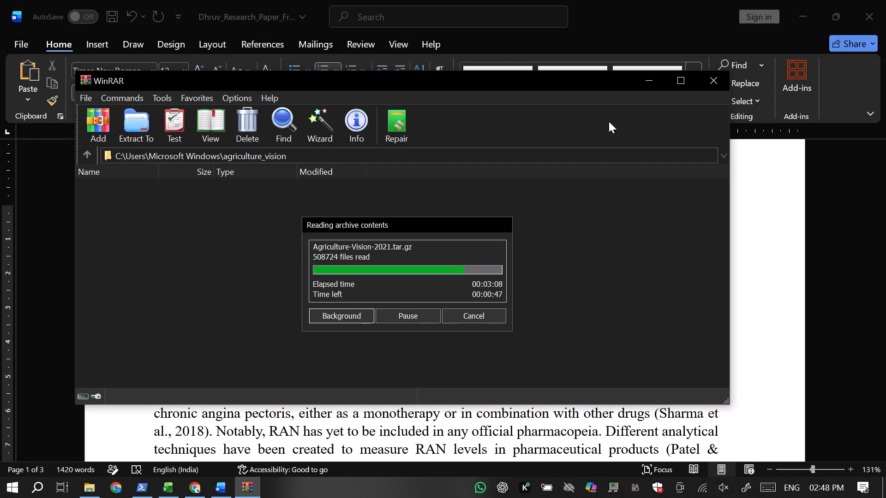
click(617, 26)
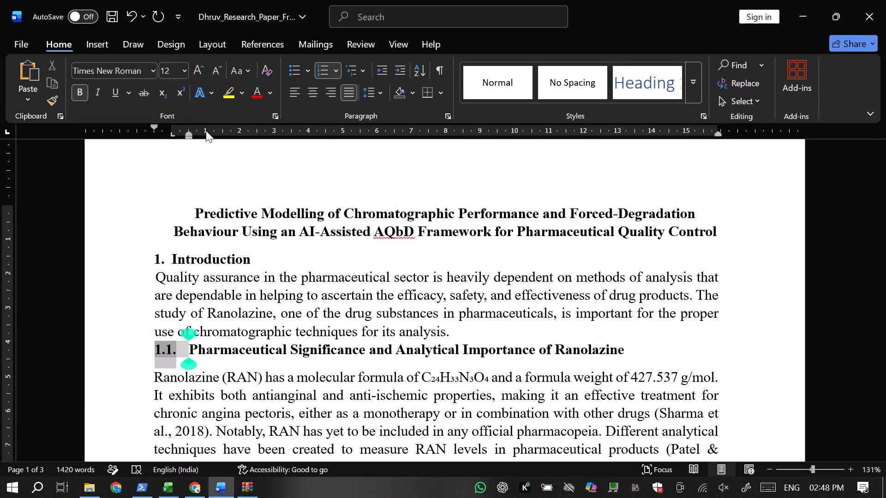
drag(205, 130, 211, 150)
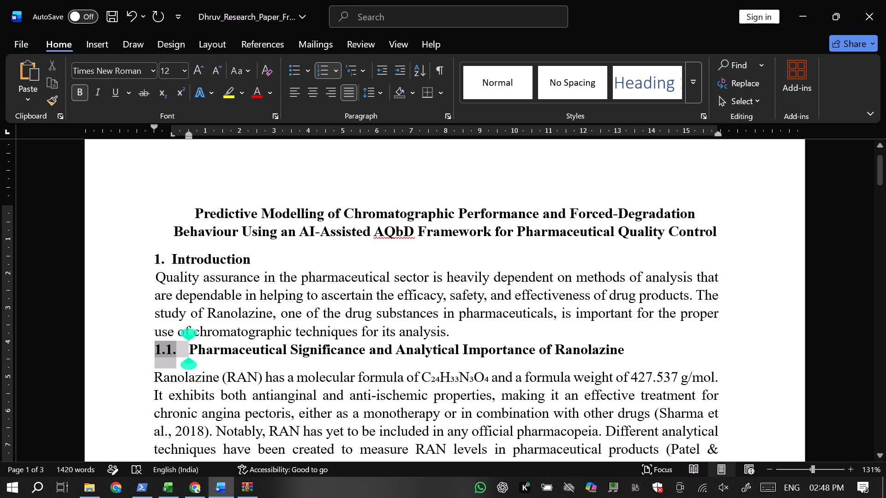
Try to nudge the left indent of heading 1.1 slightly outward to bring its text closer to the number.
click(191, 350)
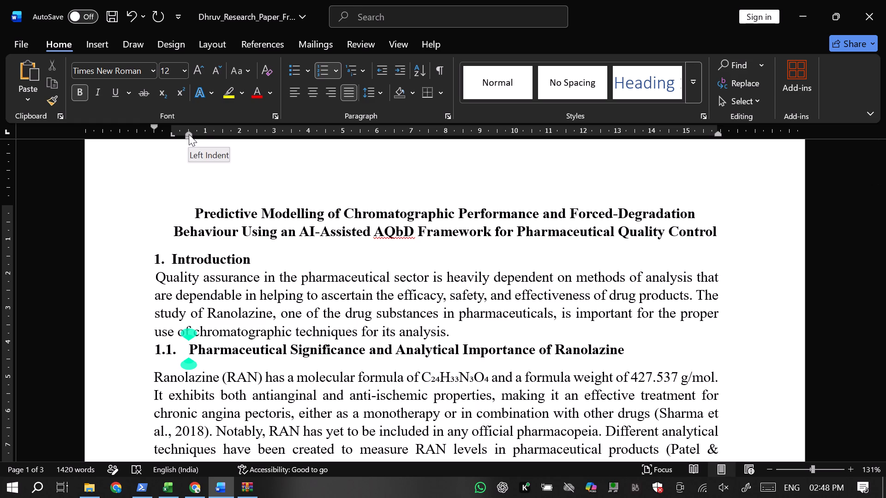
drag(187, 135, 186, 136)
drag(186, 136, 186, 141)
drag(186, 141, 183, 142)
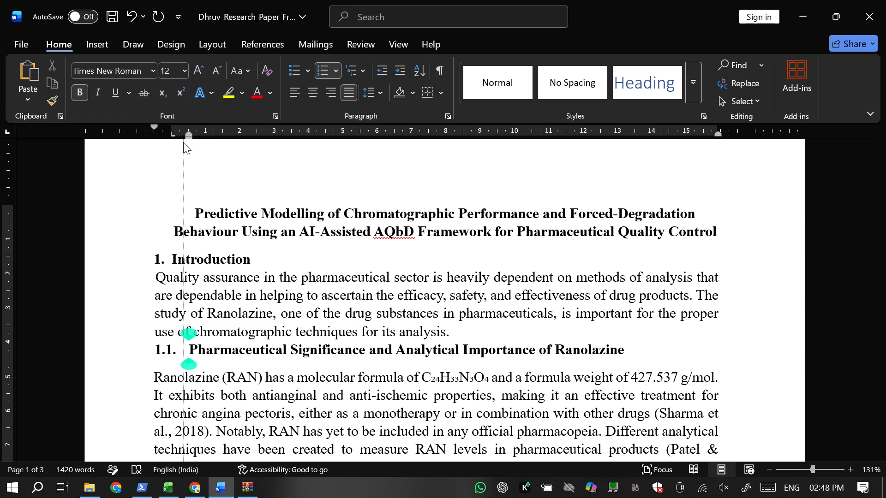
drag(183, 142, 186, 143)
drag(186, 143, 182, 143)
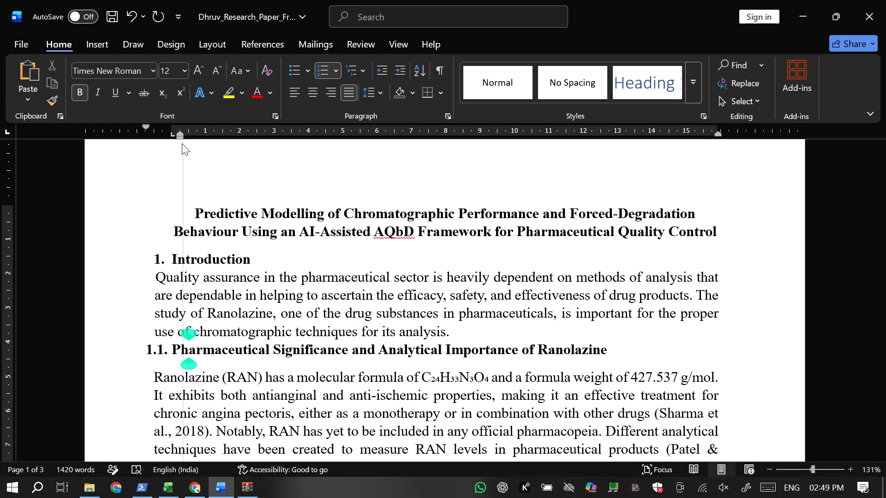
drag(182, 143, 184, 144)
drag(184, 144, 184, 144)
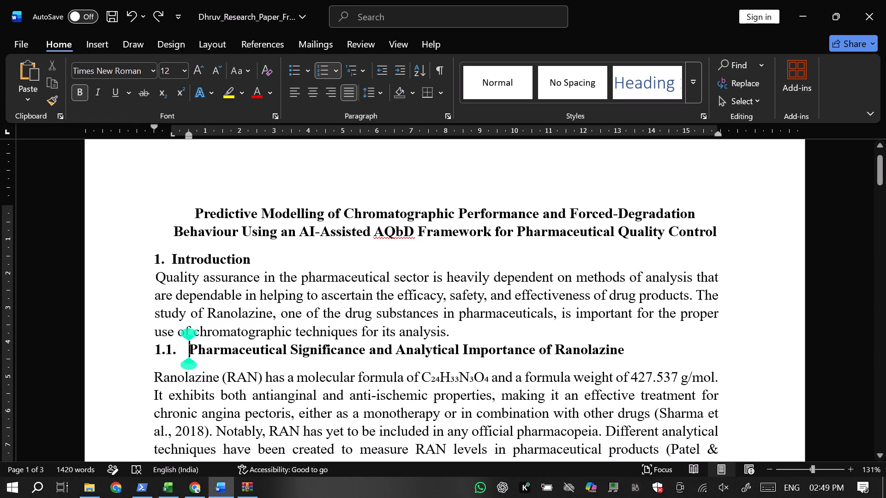
Add a tab stop at about 0.25 cm to heading 1.1 to narrow the gap between its number and text.
drag(196, 133, 190, 134)
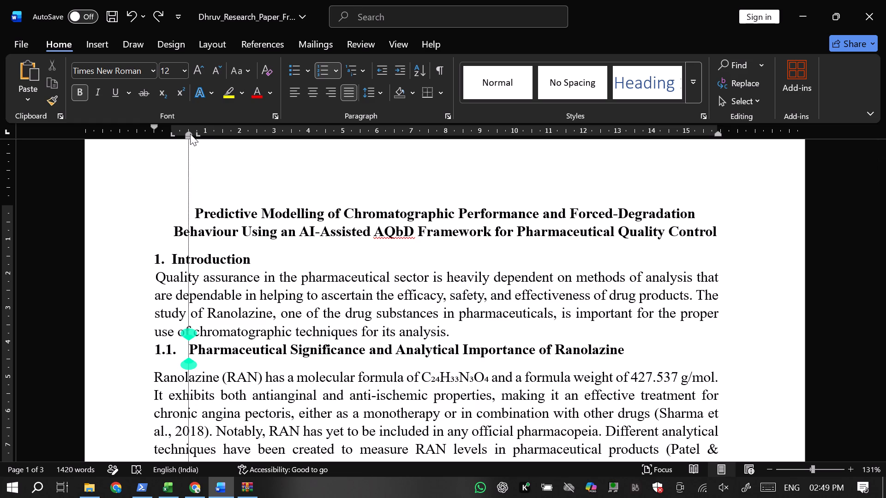
drag(190, 134, 177, 137)
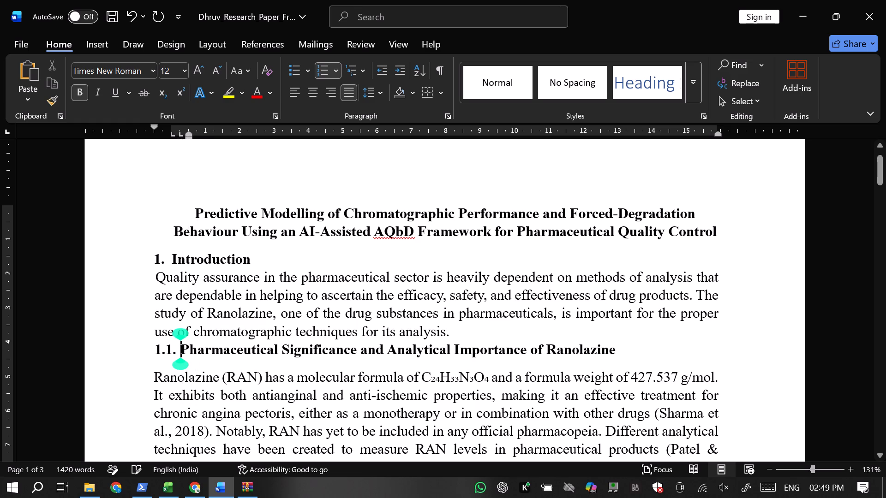
Move the first-line indent of heading 1.2 outward to about -0.5 cm so its number lines up with the body text.
scroll(227, 295, down, 1)
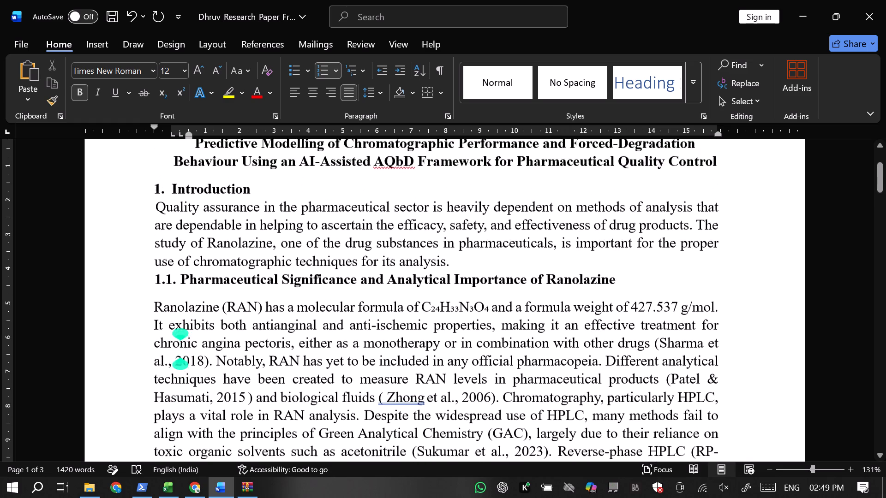
scroll(227, 295, down, 4)
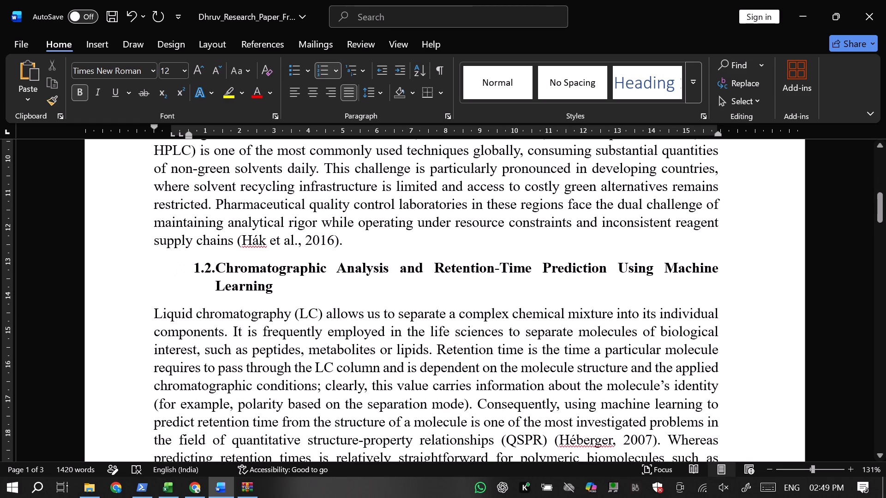
click(192, 271)
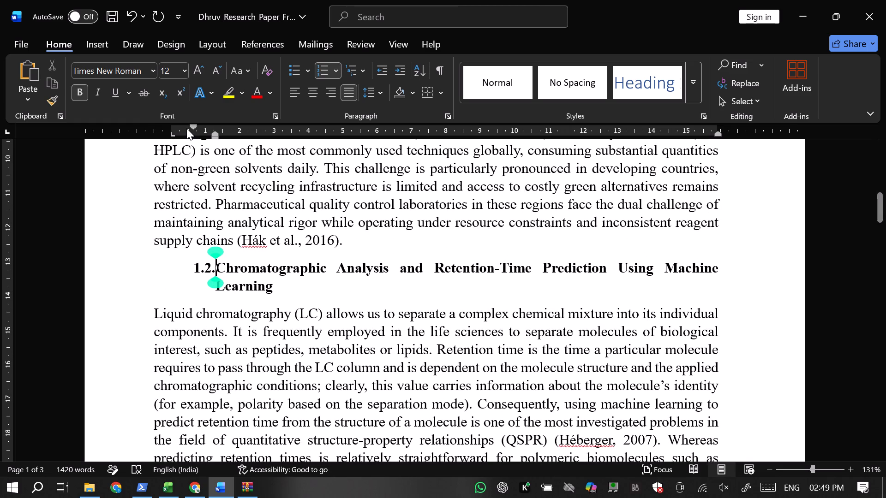
drag(191, 126, 166, 132)
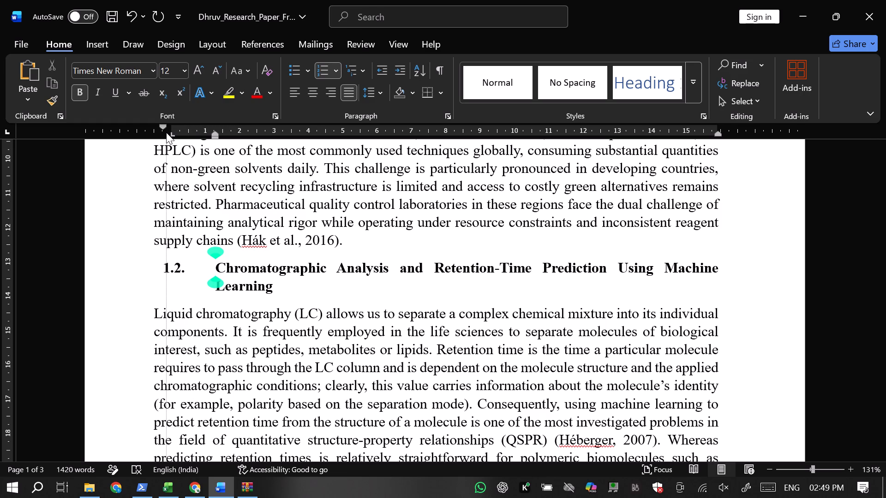
drag(166, 132, 145, 140)
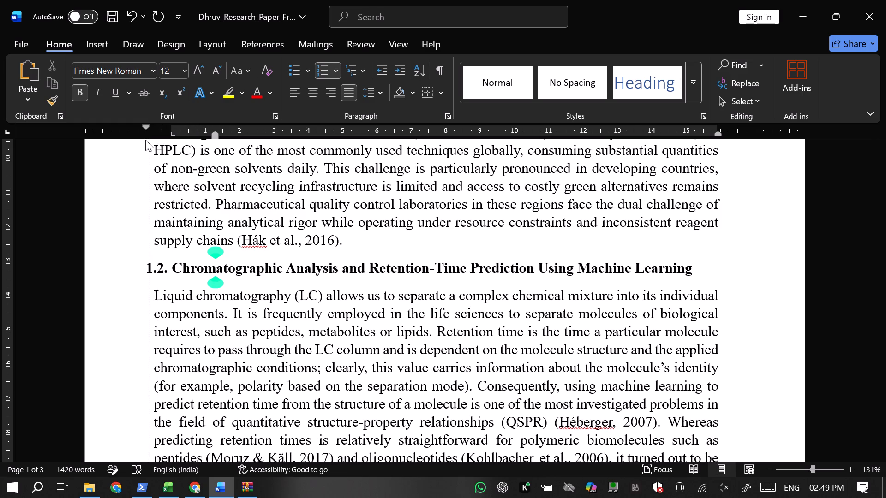
drag(145, 140, 152, 140)
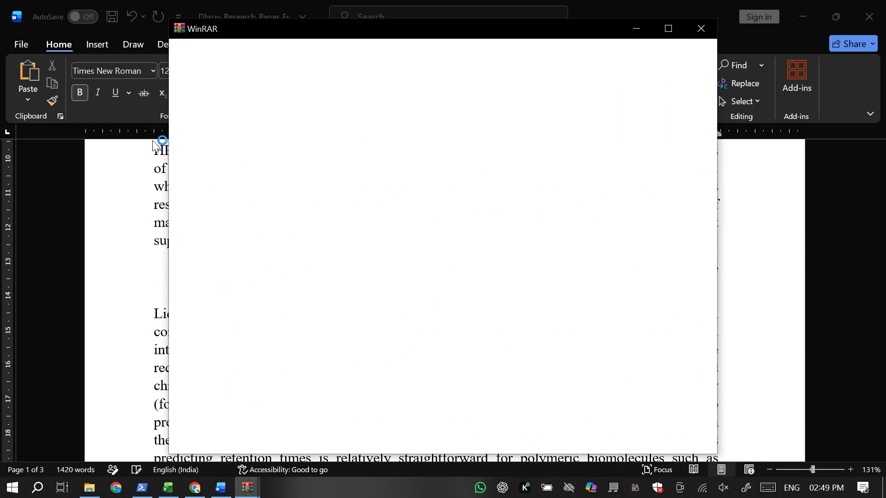
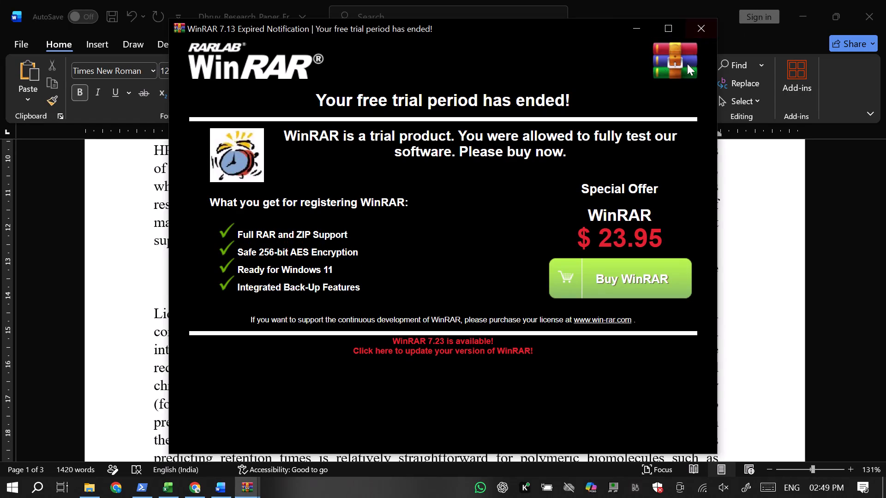
Dismiss the WinRAR trial notice and view the contents of the opened Agriculture-Vision-2021.tar.gz archive.
click(701, 23)
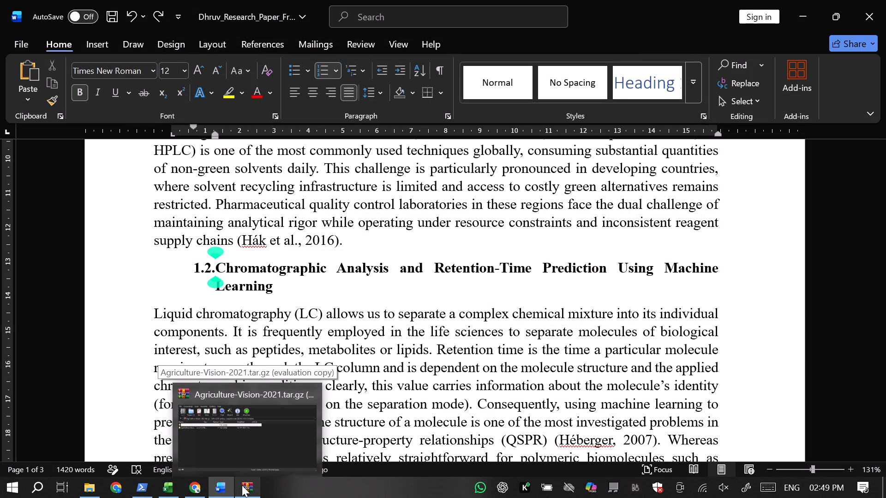
click(233, 445)
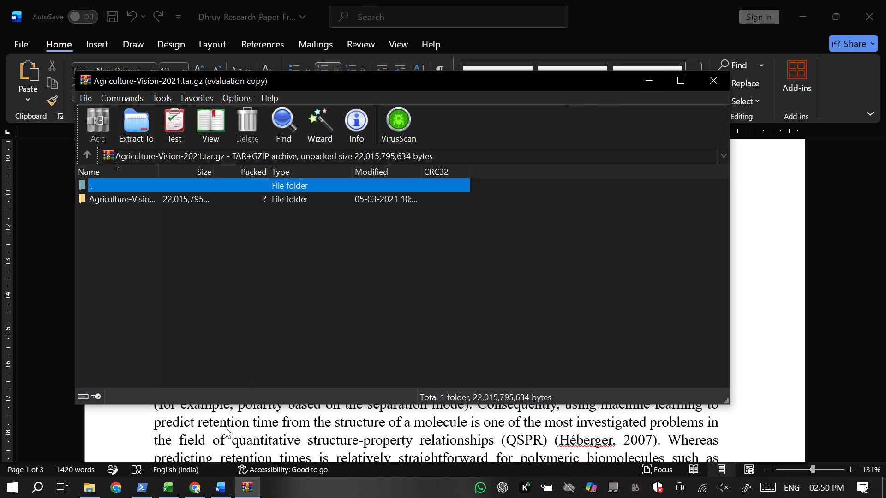
Switch to File Explorer and check the properties of the agriculture_vision folder in the Microsoft Windows user folder.
click(91, 494)
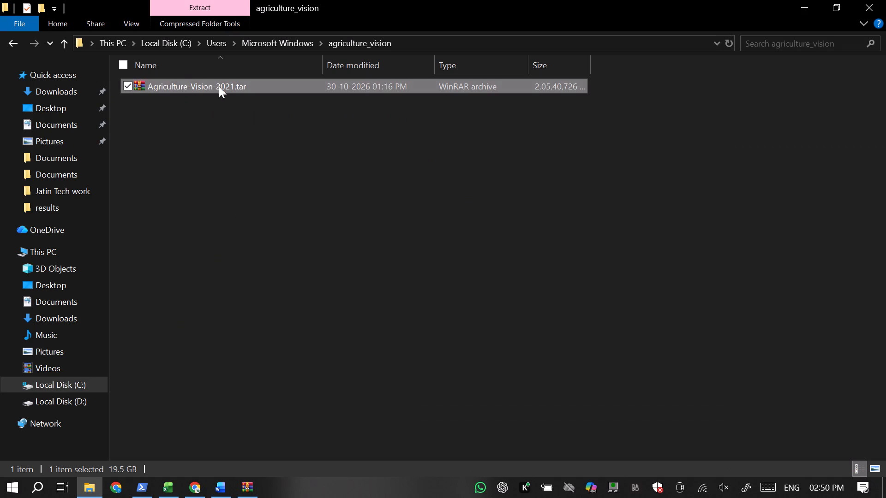
click(66, 37)
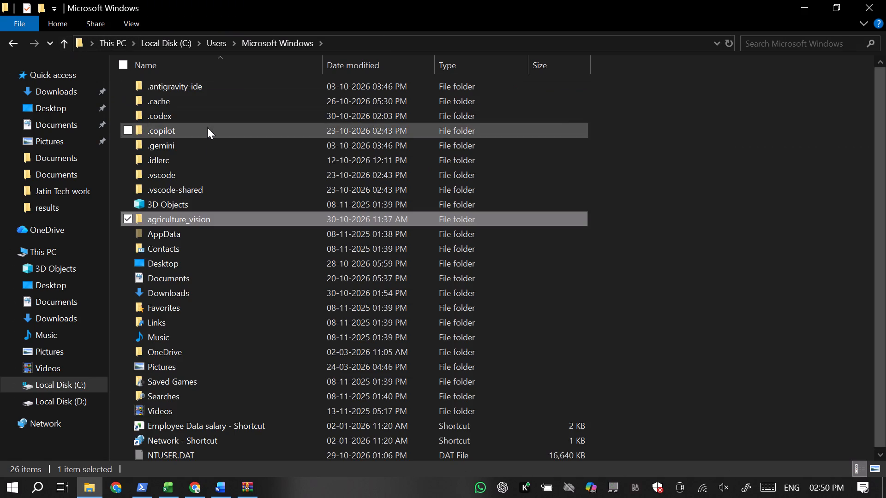
right_click(239, 218)
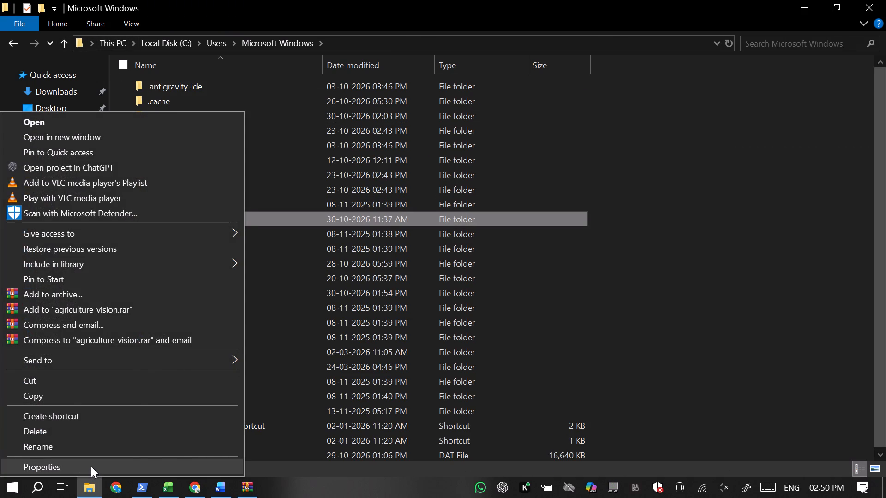
click(91, 466)
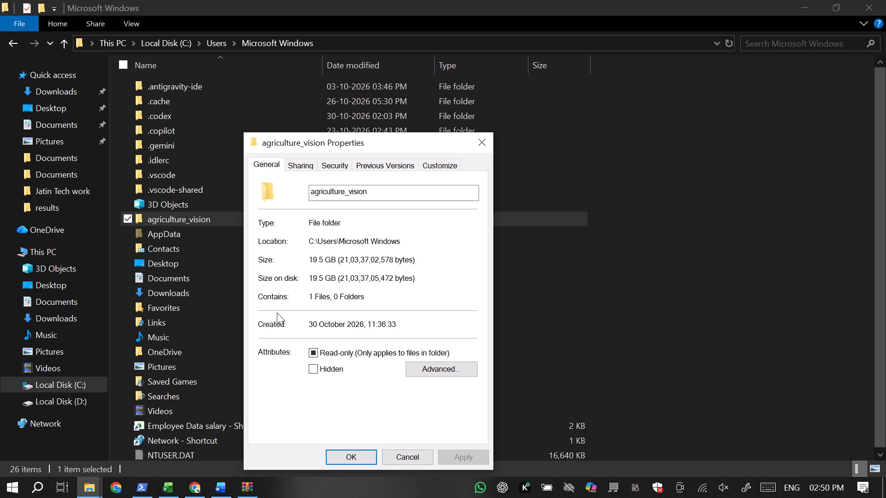
click(478, 141)
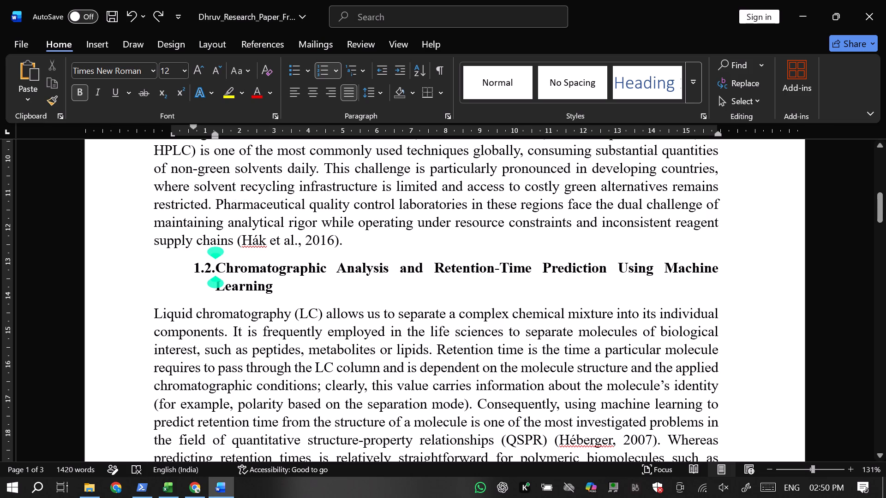
Shift heading 1.2 outward to a left indent of about 0 cm, with a space between its number and text.
drag(214, 136, 192, 139)
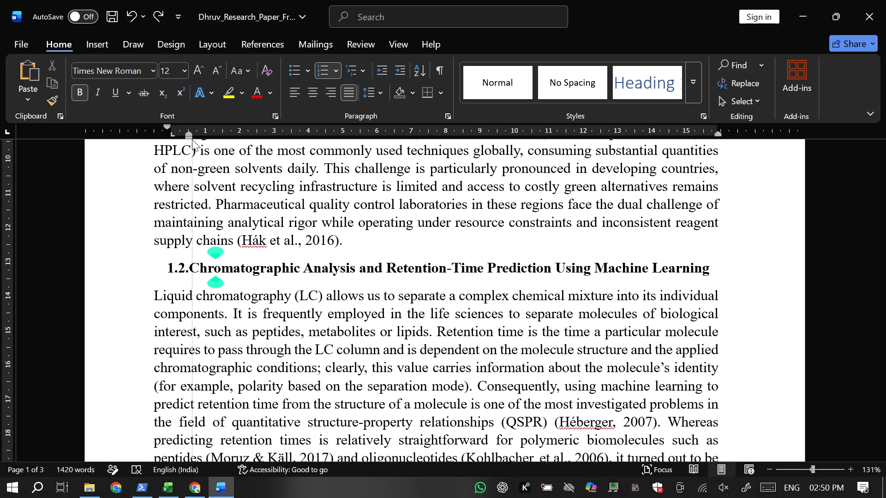
drag(192, 139, 172, 143)
key(space)
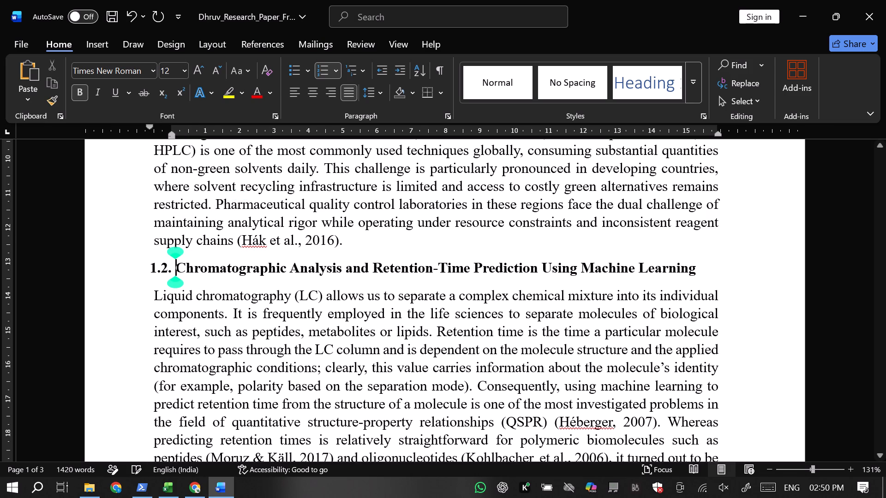
Make heading 1.3, Pharmaceutical Analysis and Quality Control, bold.
scroll(174, 320, down, 2)
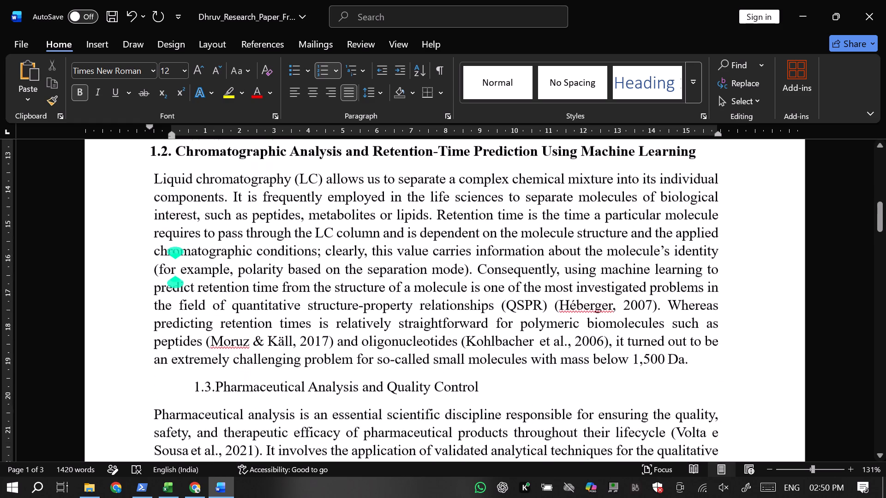
scroll(174, 320, down, 1)
drag(482, 361, 463, 359)
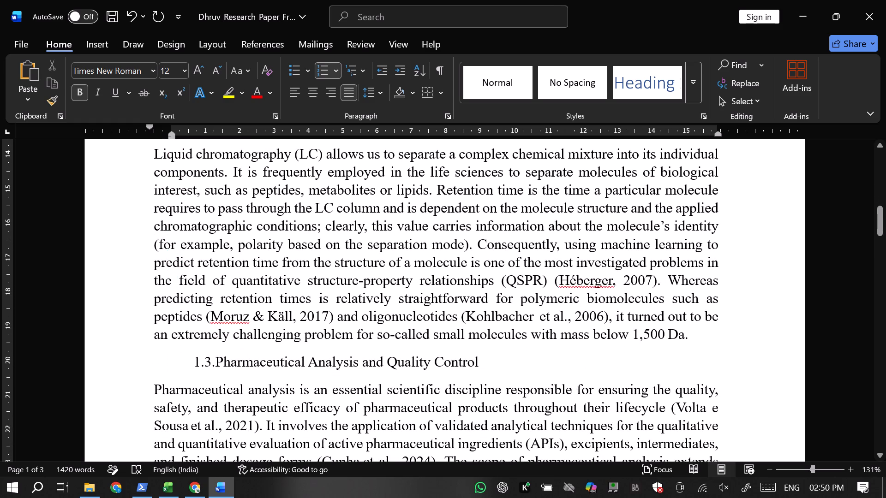
drag(463, 359, 278, 354)
key(ctrl+b)
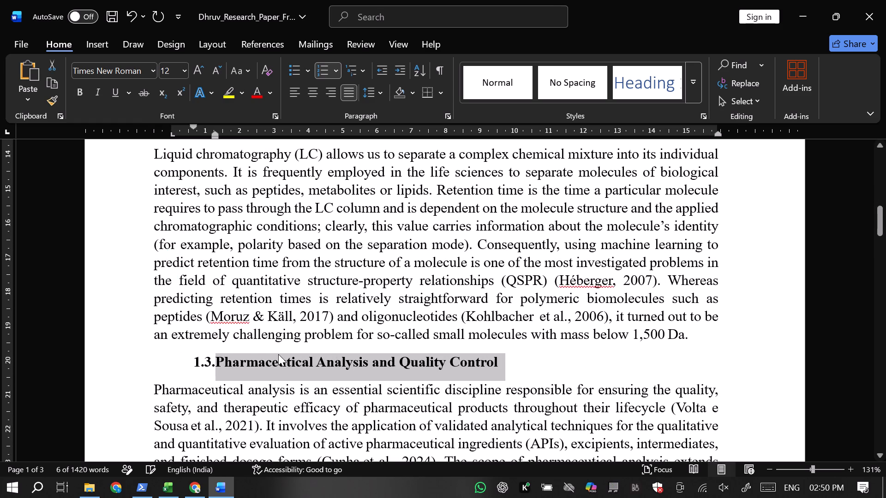
Align heading 1.3 with the body text using a first-line indent of about -0.5 cm and a hanging indent of about 0.25 cm.
click(202, 132)
drag(192, 124, 154, 134)
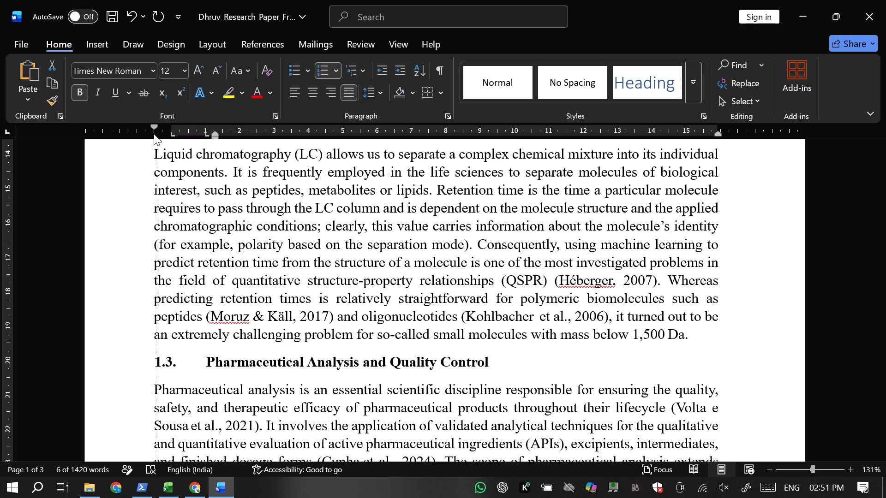
drag(154, 134, 158, 145)
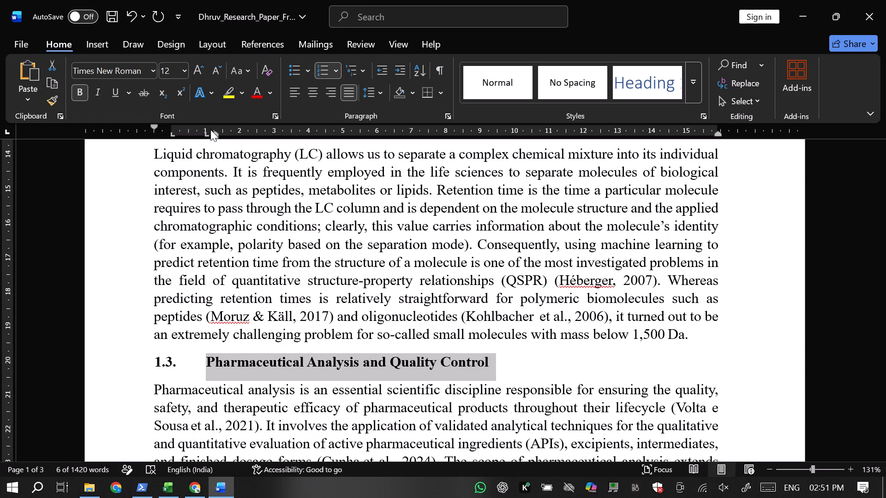
drag(211, 131, 174, 143)
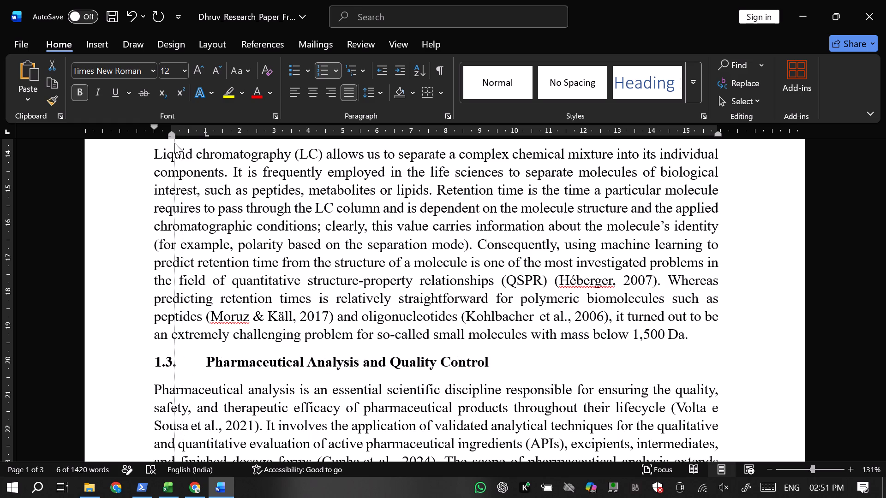
drag(174, 143, 183, 143)
click(266, 346)
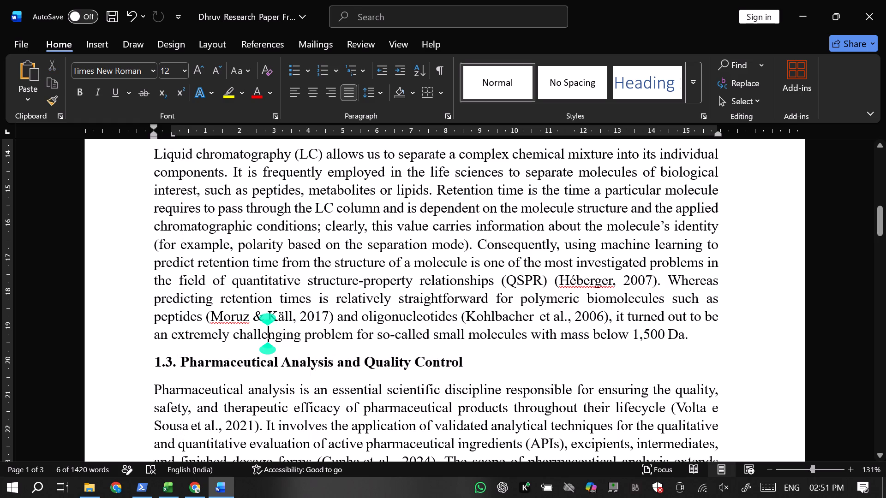
Align heading 1.4 with the body text using a first-line indent of about -0.5 cm and a hanging indent of about 0.25 cm.
scroll(266, 346, up, 1)
scroll(266, 346, down, 2)
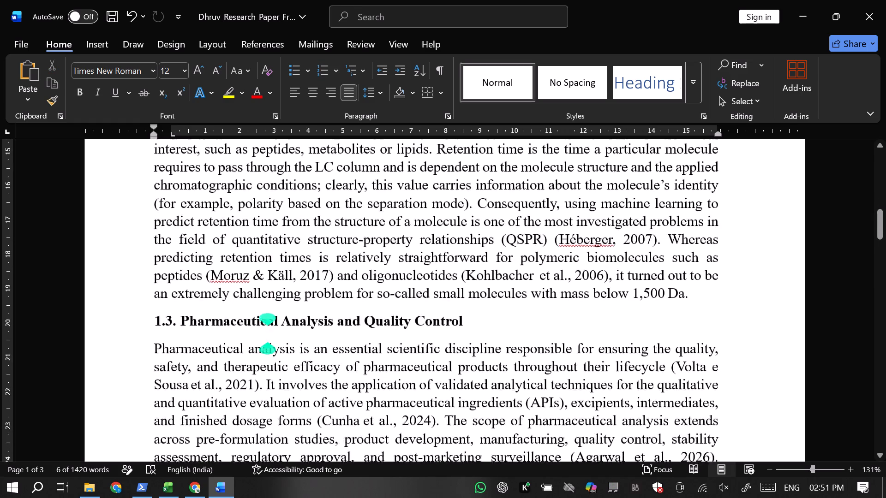
scroll(266, 346, up, 1)
scroll(266, 346, down, 2)
scroll(266, 346, up, 1)
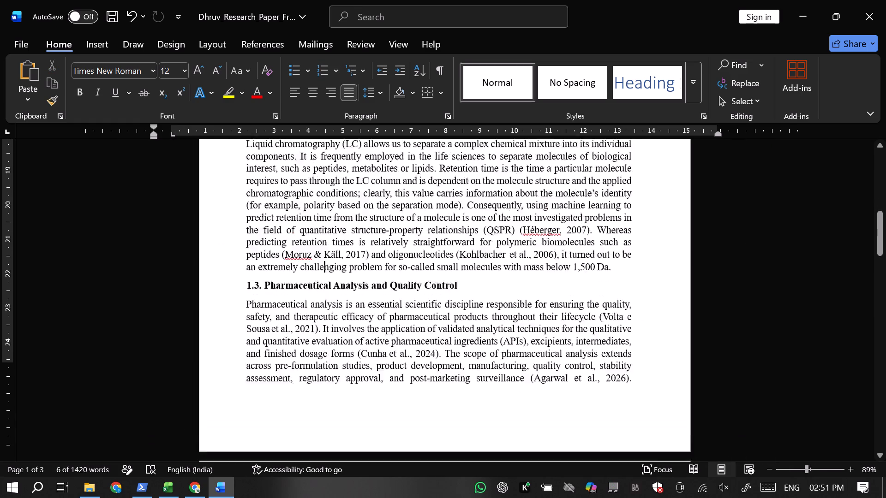
scroll(266, 346, up, 2)
scroll(266, 346, down, 5)
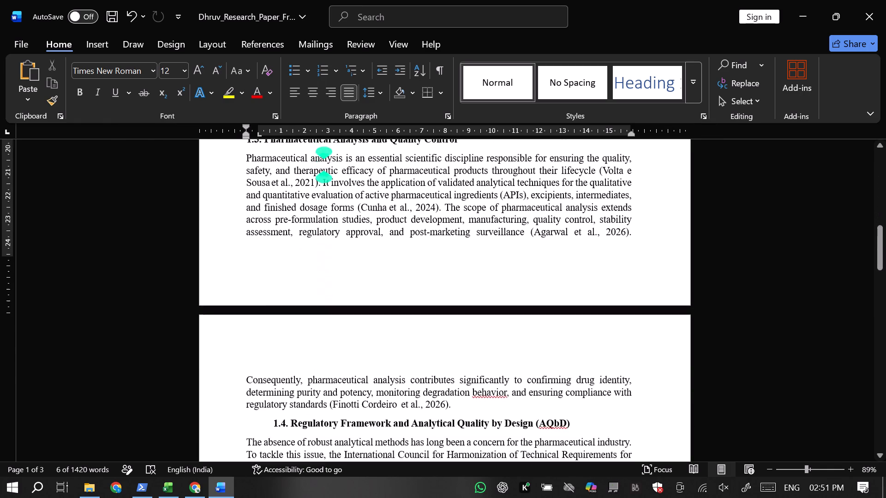
scroll(266, 346, down, 1)
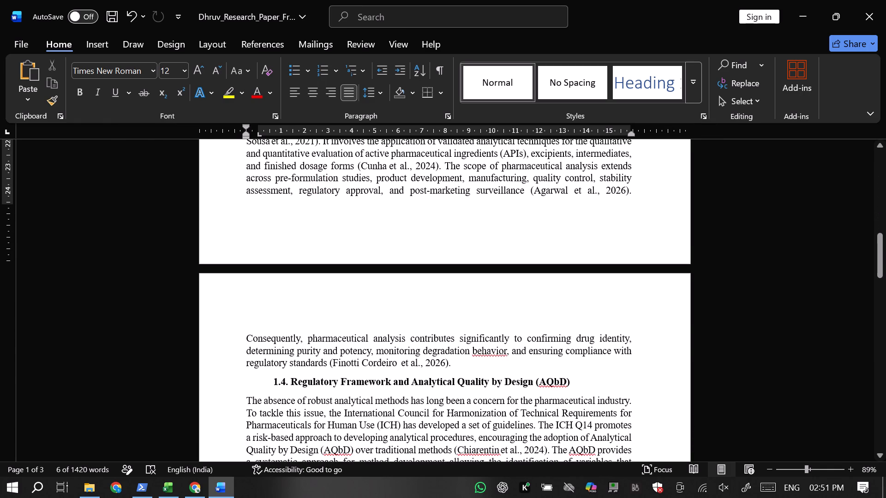
scroll(266, 346, down, 2)
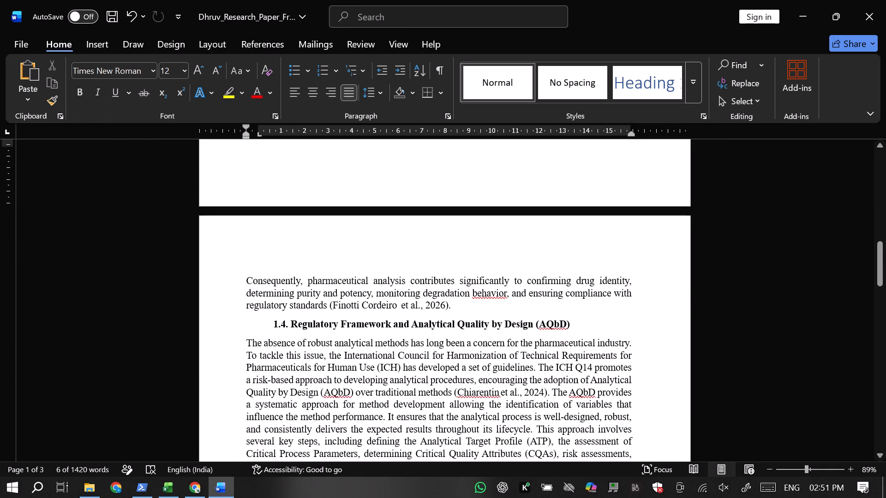
click(269, 317)
click(269, 321)
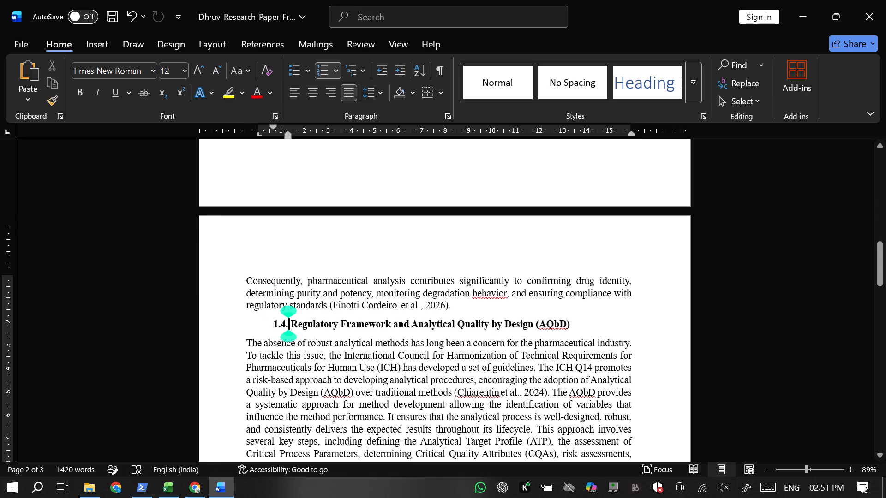
click(271, 123)
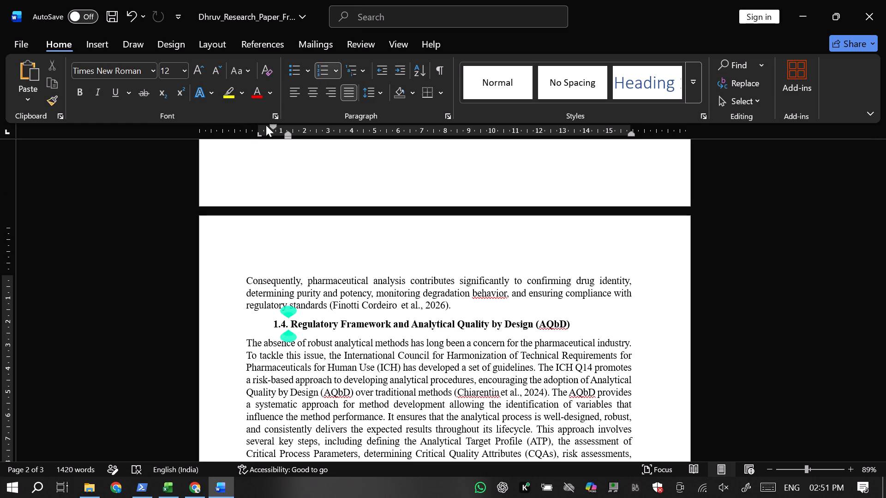
click(273, 122)
drag(274, 124, 249, 133)
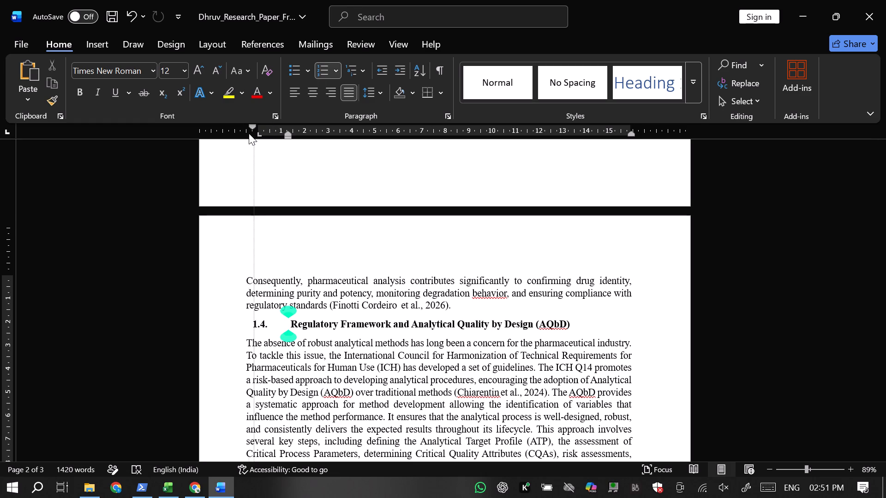
drag(249, 133, 247, 142)
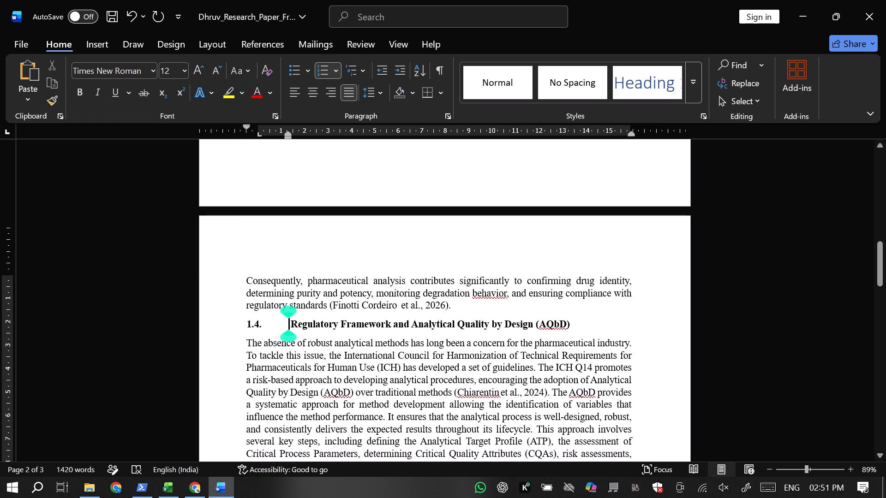
drag(286, 132, 260, 140)
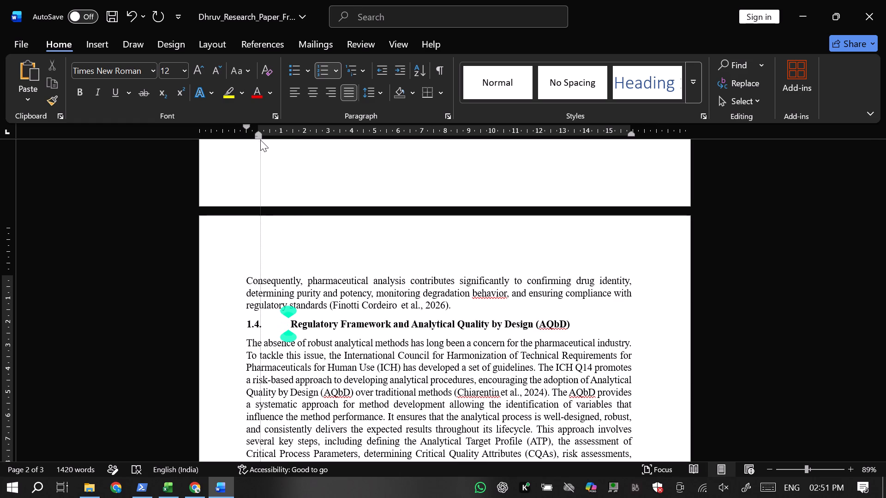
drag(260, 140, 262, 140)
Make heading 1.5, Risk Assessment, Method Optimization and Lifecycle Management, bold.
scroll(353, 308, down, 1)
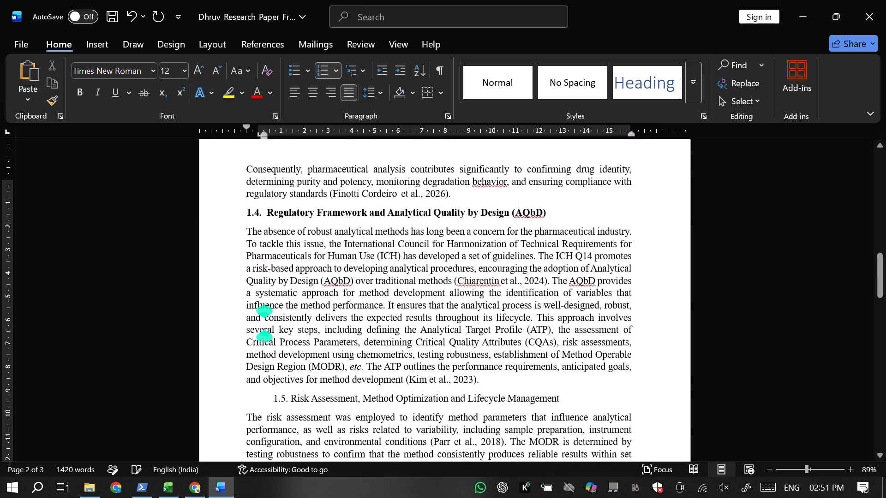
scroll(353, 308, down, 1)
scroll(353, 308, up, 1)
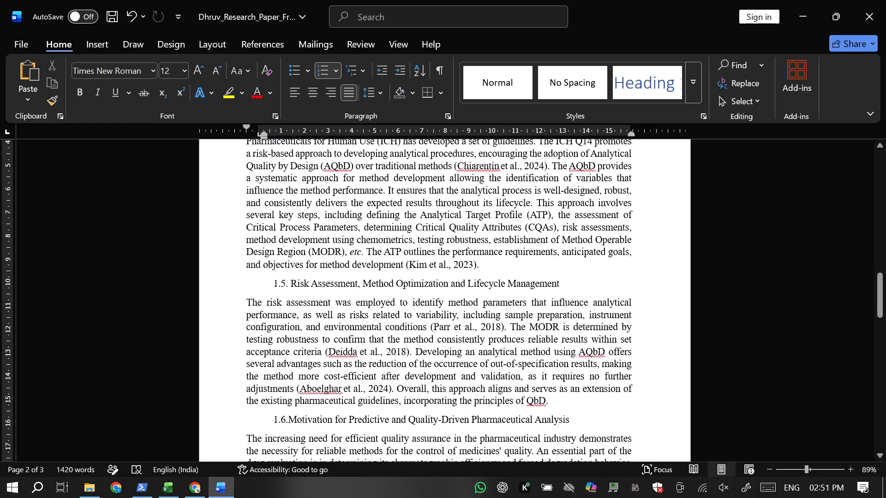
drag(564, 285, 299, 284)
key(ctrl+b)
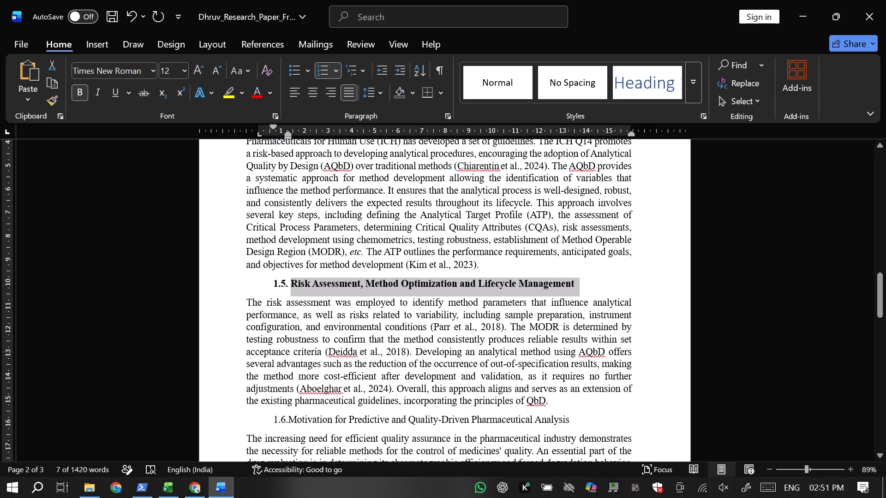
Align heading 1.5 with the body text using a first-line indent of about -0.5 cm and a hanging indent of about 0.25 cm.
drag(272, 127, 245, 142)
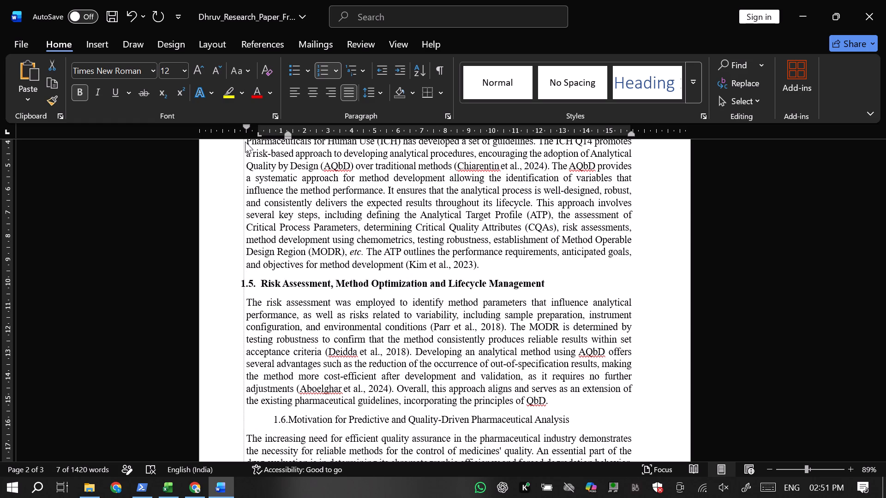
drag(245, 142, 246, 142)
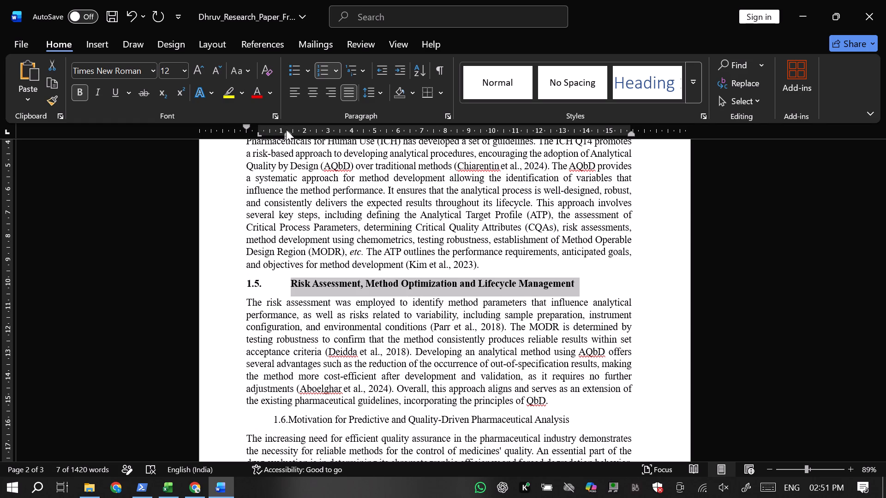
drag(286, 132, 264, 142)
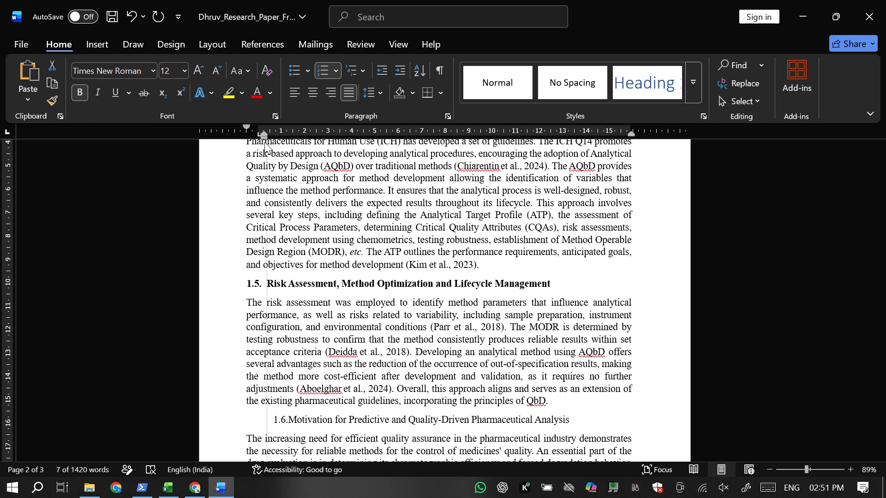
drag(264, 142, 264, 142)
Delete the extra full stop at the end of the paragraph under heading 1.6.
scroll(340, 289, down, 2)
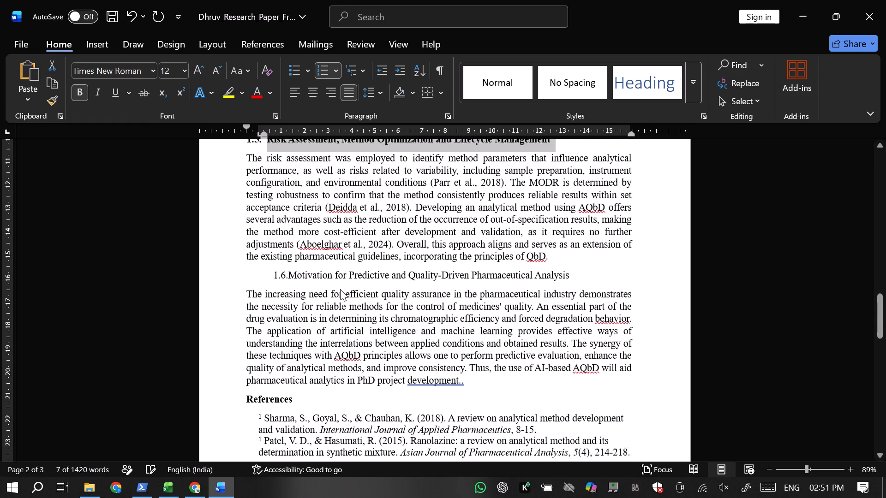
click(581, 285)
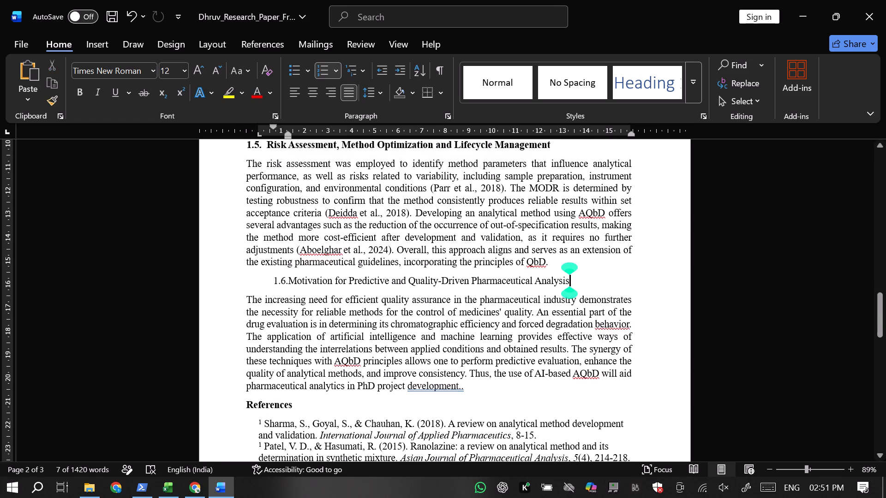
click(488, 400)
click(488, 396)
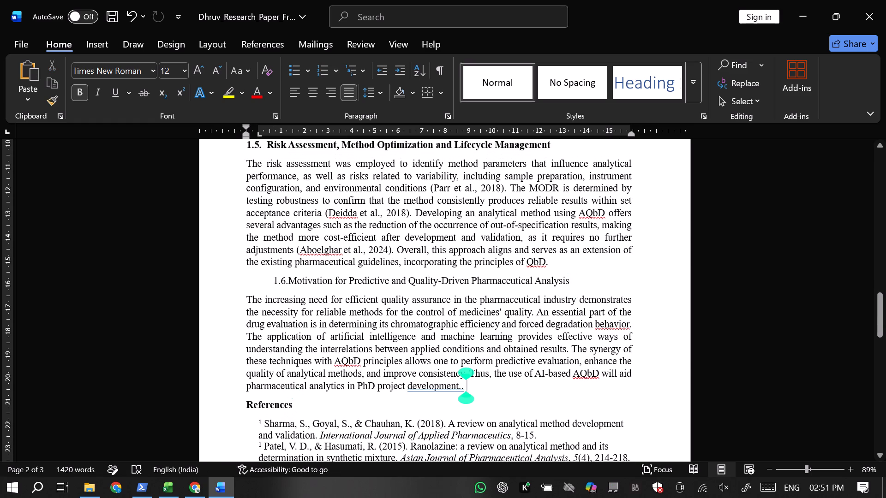
key(BackSpace)
key(BackSpace)
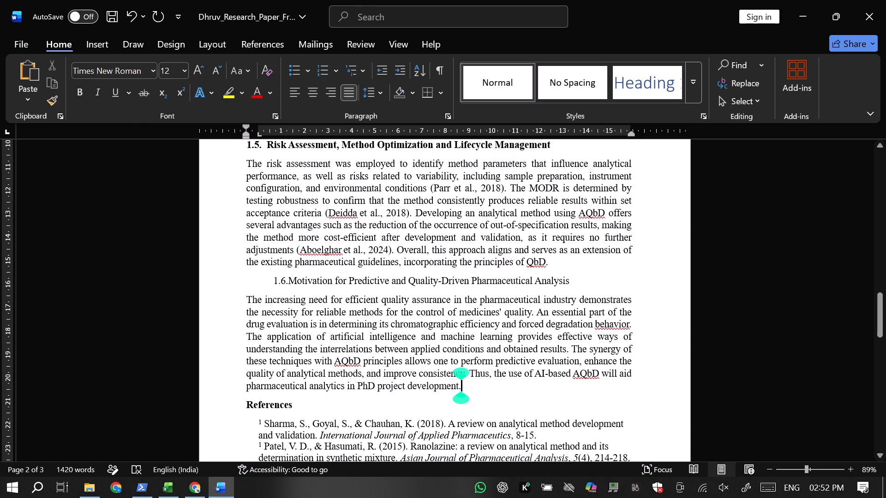
Make heading 1.6, Motivation for Predictive and Quality-Driven Pharmaceutical Analysis, bold.
drag(573, 283, 303, 287)
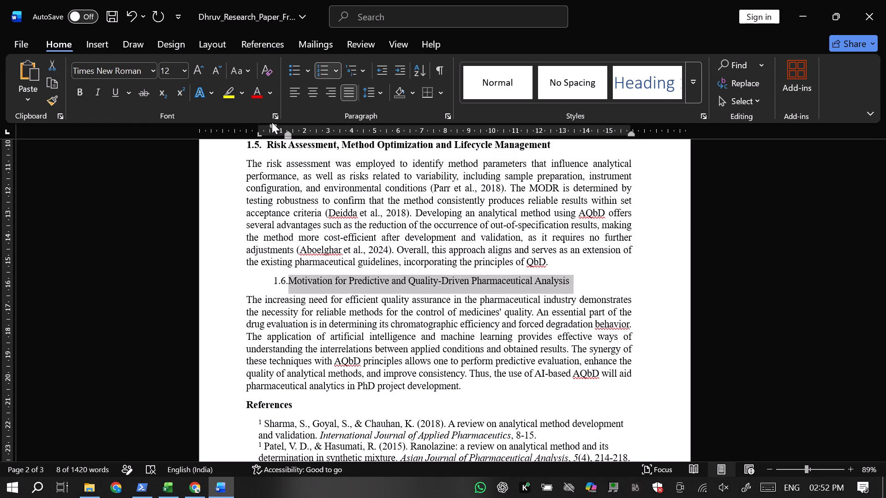
drag(271, 122, 263, 126)
key(ctrl+b)
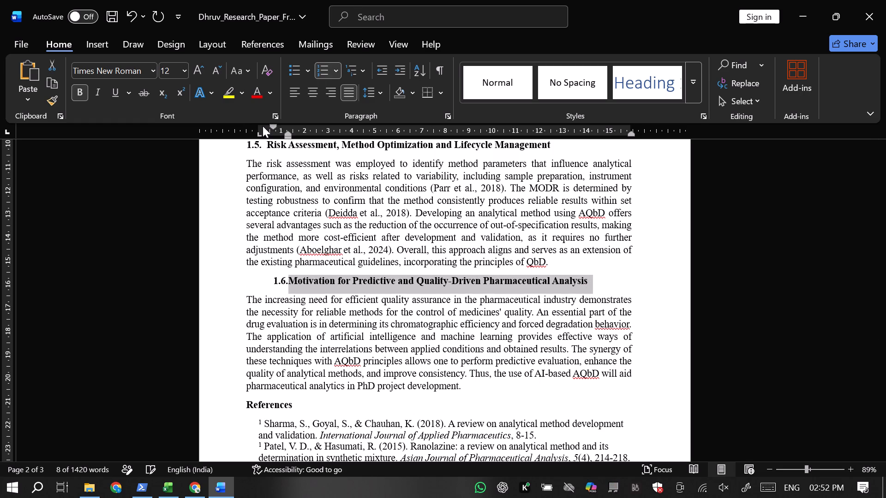
Align heading 1.6 with the body text using a first-line indent of about -0.5 cm and a hanging indent of about 0.25 cm.
drag(272, 125, 271, 125)
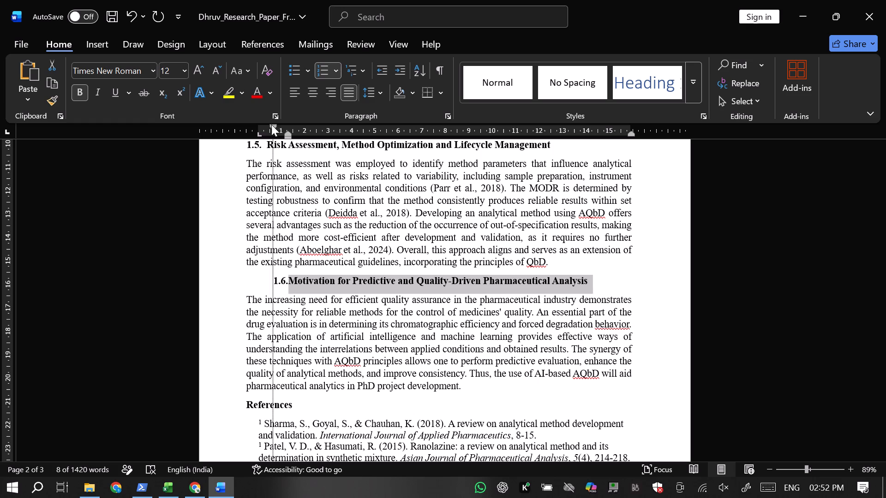
drag(271, 125, 242, 131)
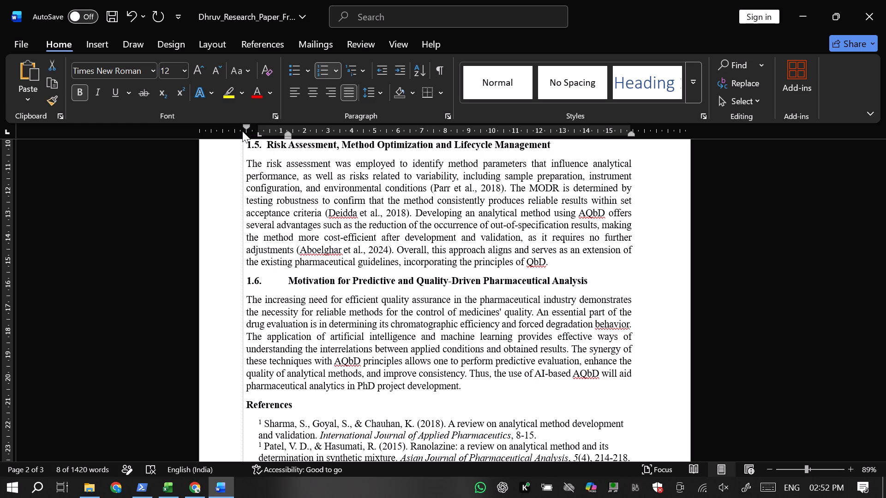
drag(242, 131, 245, 133)
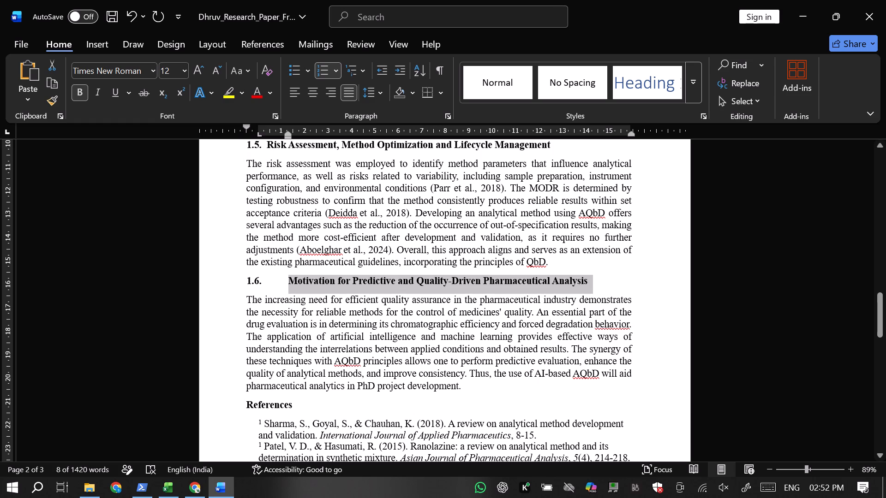
drag(287, 131, 265, 142)
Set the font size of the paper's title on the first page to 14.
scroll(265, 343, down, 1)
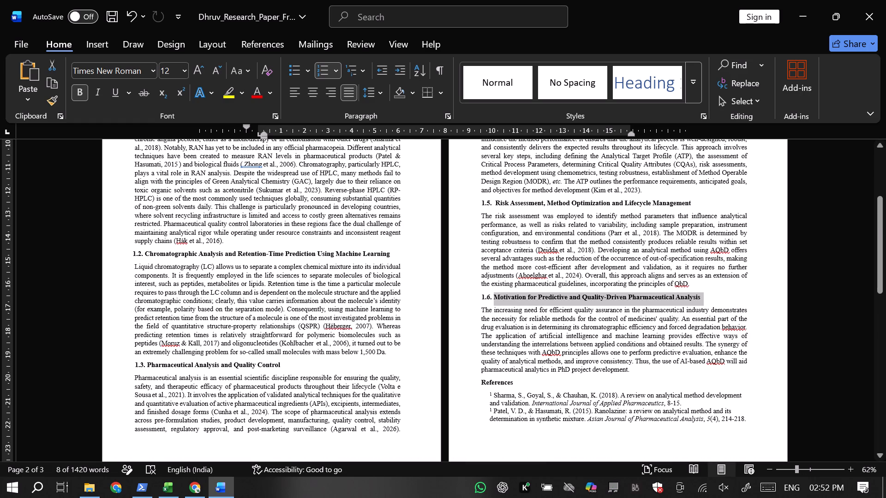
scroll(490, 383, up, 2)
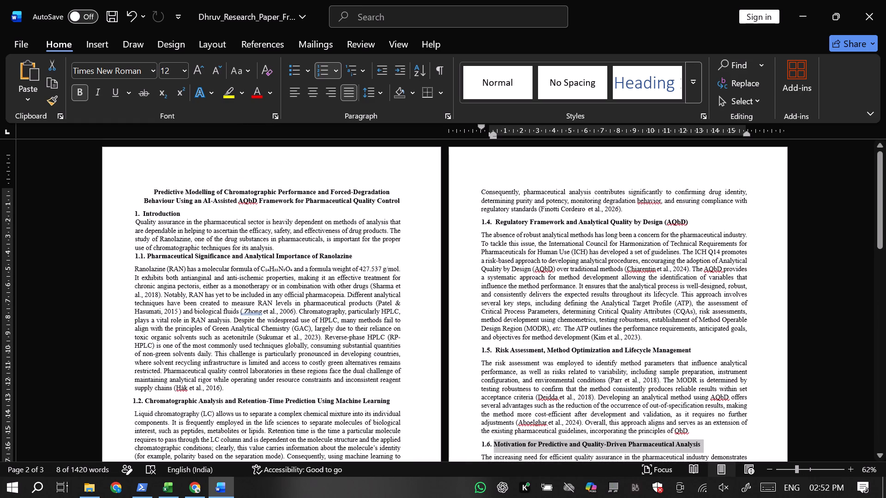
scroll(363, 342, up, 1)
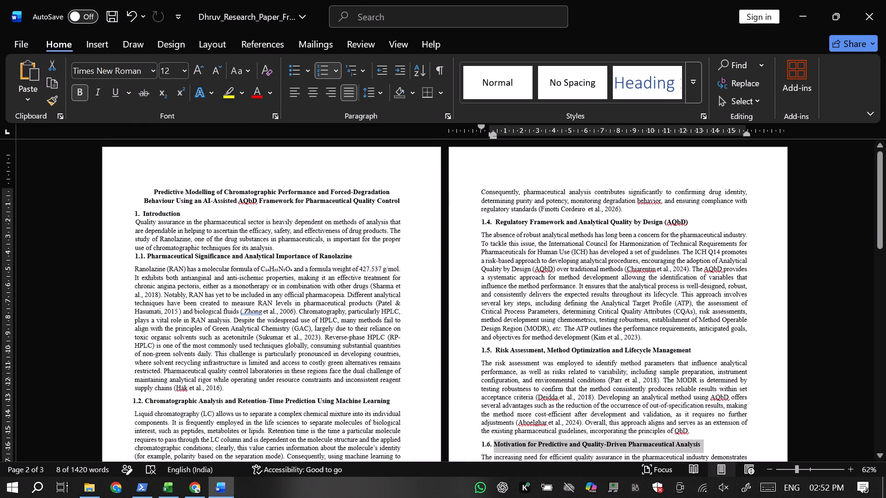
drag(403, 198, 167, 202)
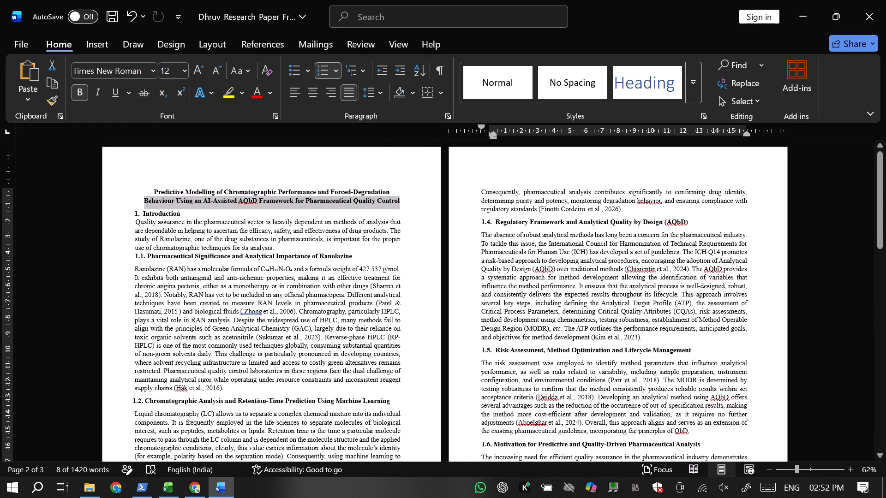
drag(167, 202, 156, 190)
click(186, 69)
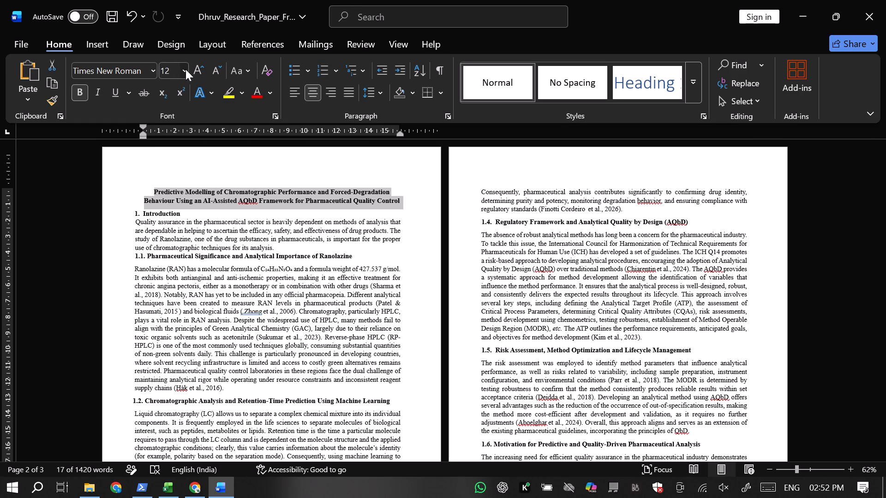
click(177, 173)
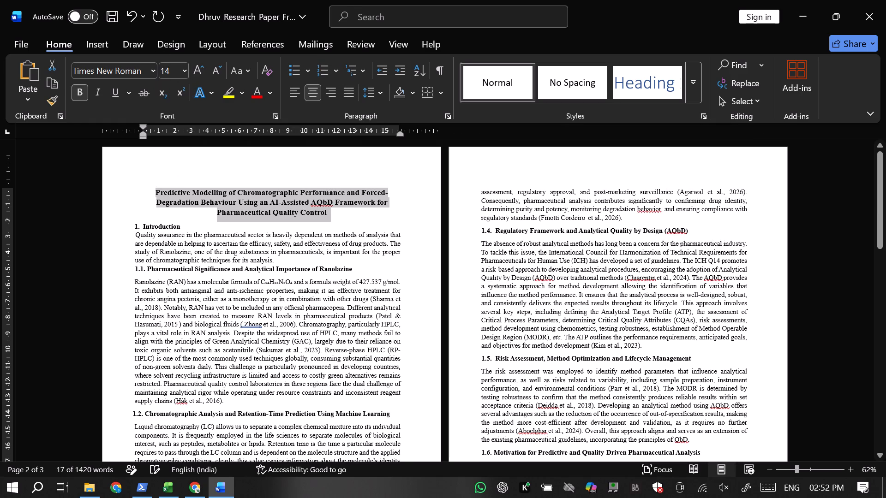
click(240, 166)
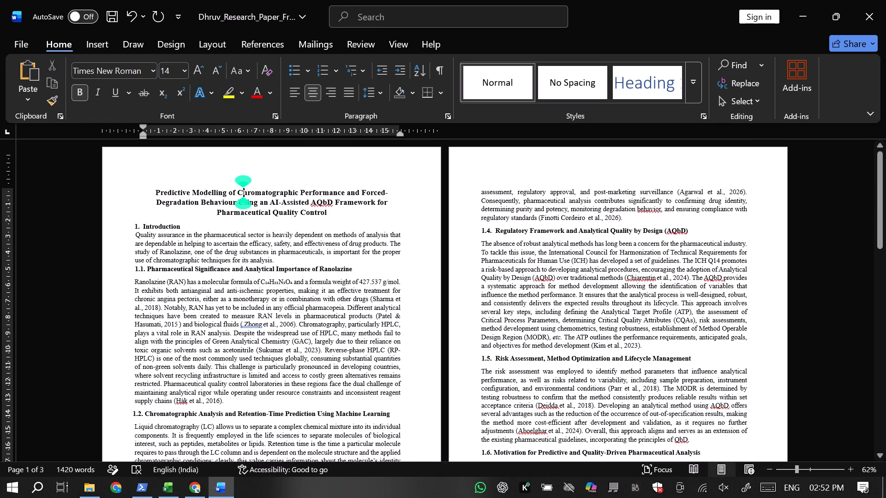
Review the layout of the title, numbered headings, body text and references across the paper's pages.
click(378, 97)
scroll(378, 97, down, 1)
click(282, 189)
scroll(393, 213, down, 2)
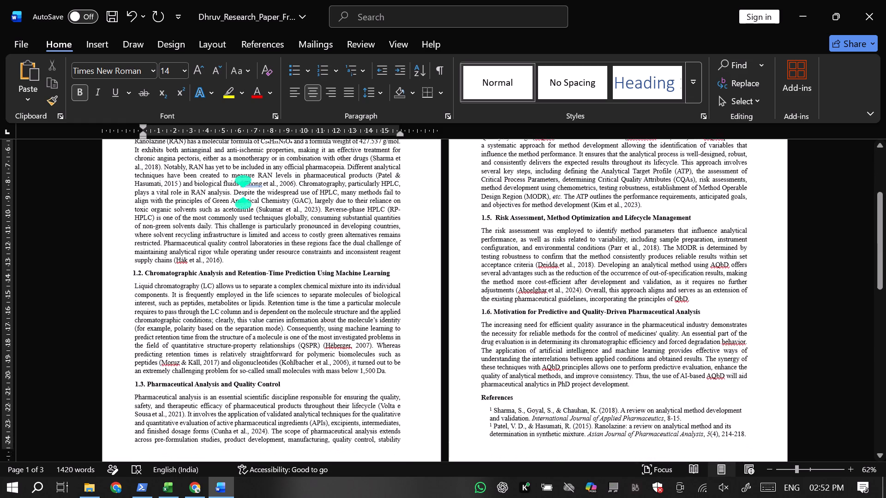
scroll(393, 213, down, 1)
scroll(393, 213, up, 1)
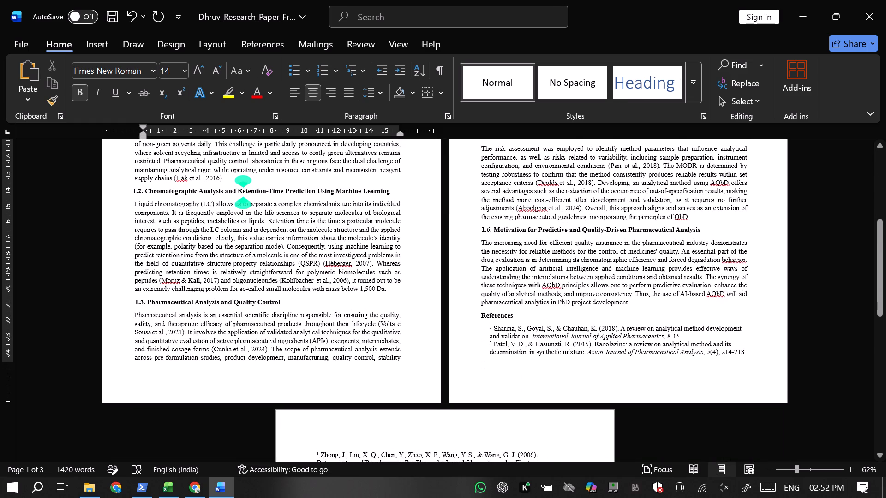
scroll(393, 213, up, 1)
scroll(393, 213, down, 2)
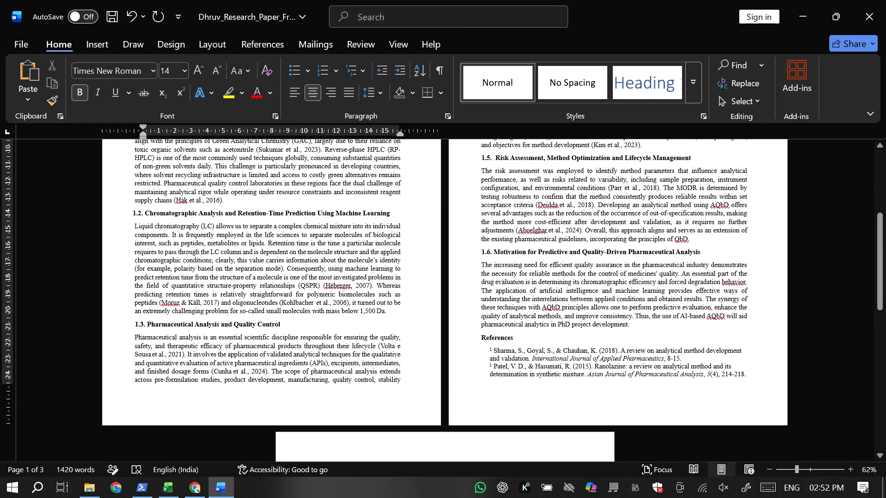
scroll(481, 275, up, 2)
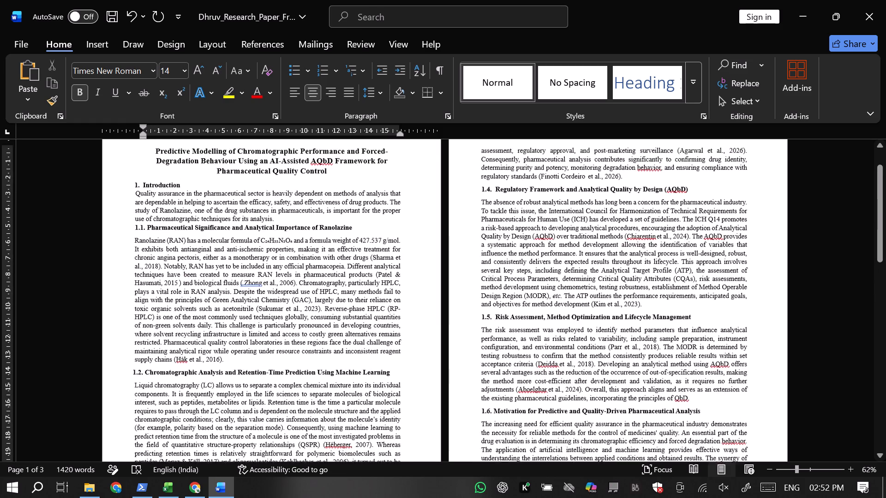
scroll(481, 275, up, 1)
scroll(481, 275, down, 1)
scroll(481, 275, up, 1)
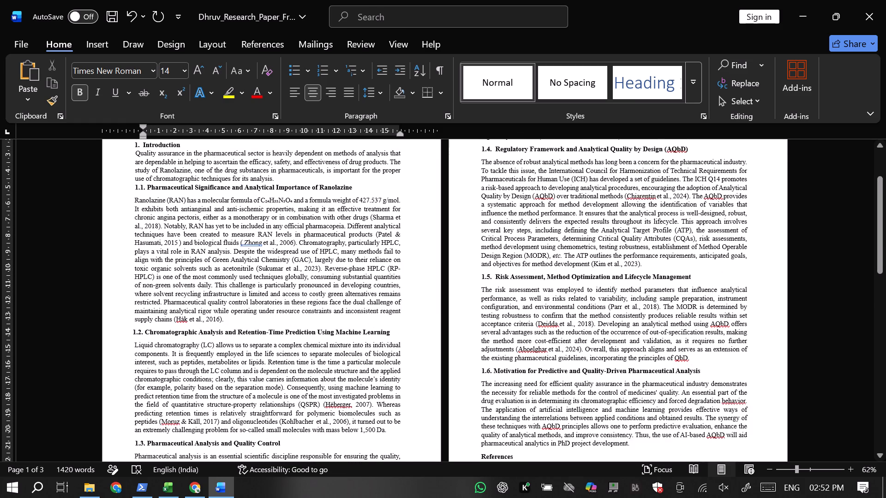
scroll(506, 338, up, 2)
scroll(506, 338, down, 3)
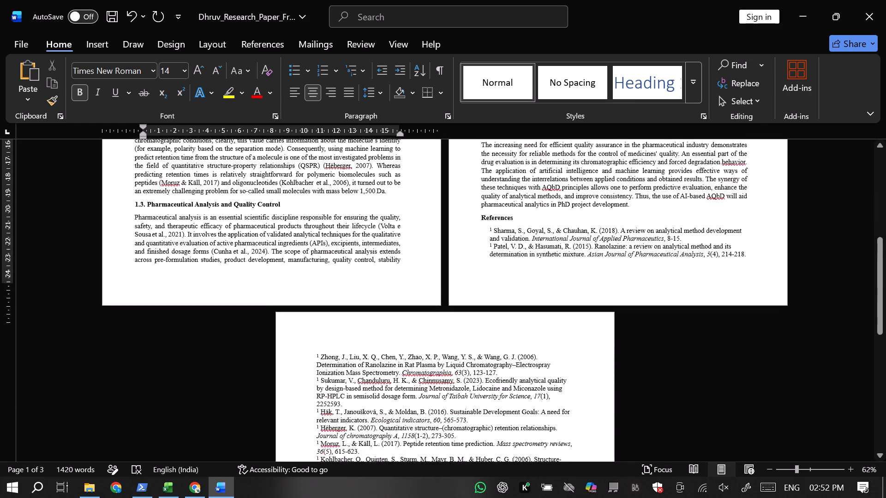
scroll(506, 338, up, 3)
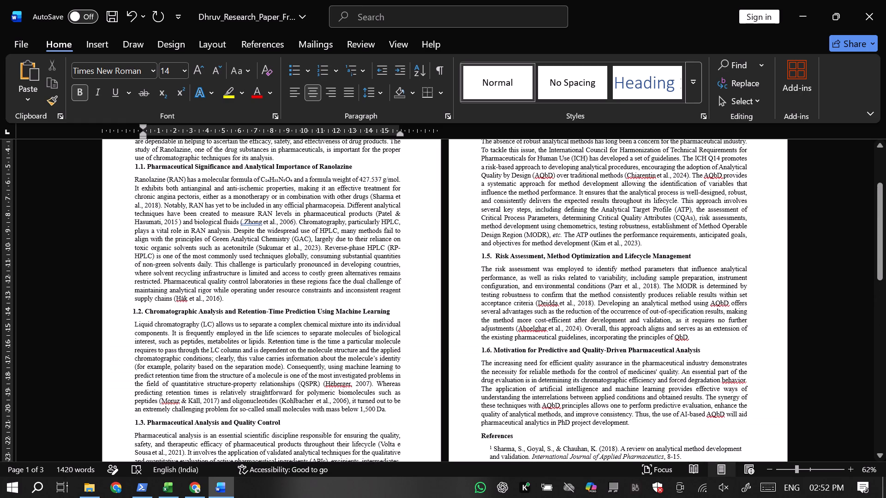
scroll(506, 338, up, 1)
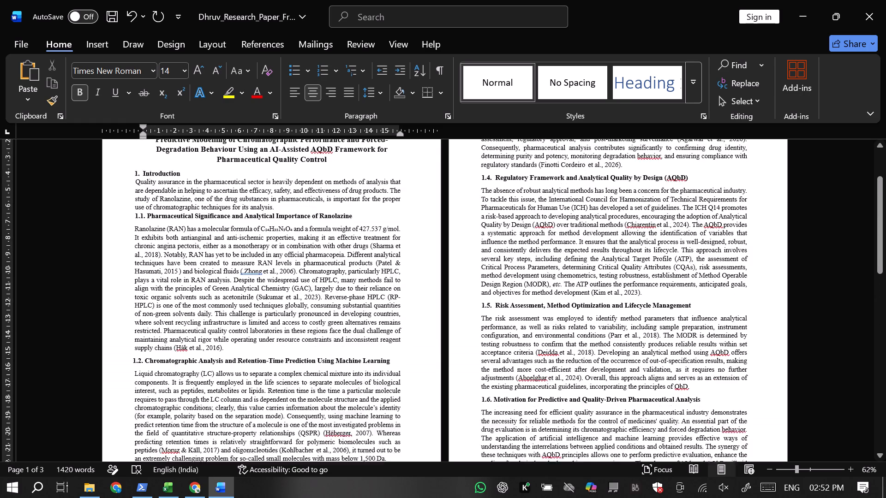
scroll(506, 338, up, 1)
scroll(506, 338, down, 1)
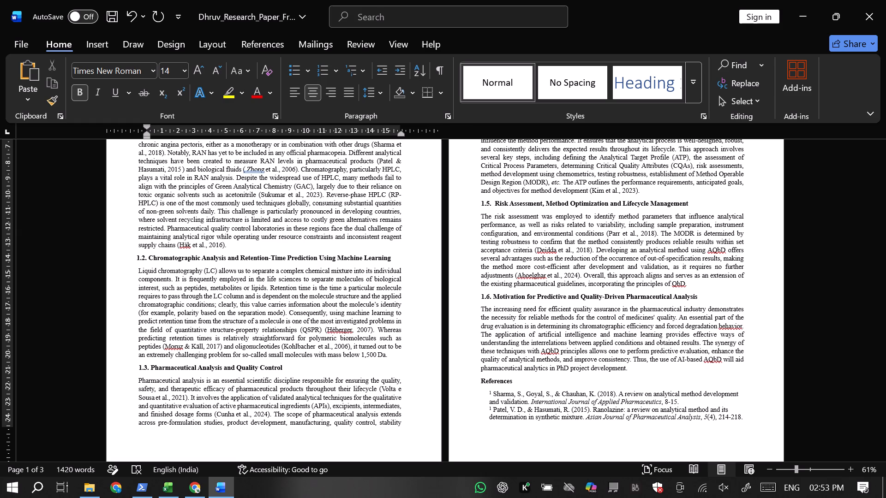
scroll(436, 330, up, 1)
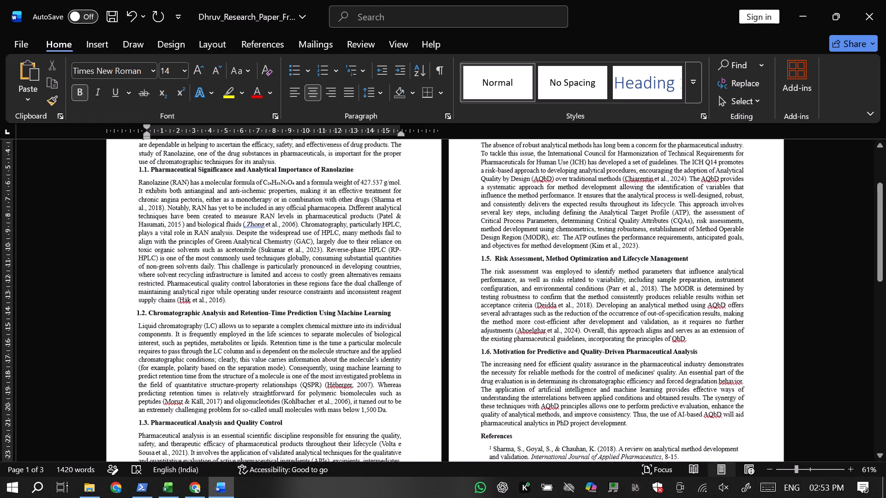
scroll(436, 330, up, 2)
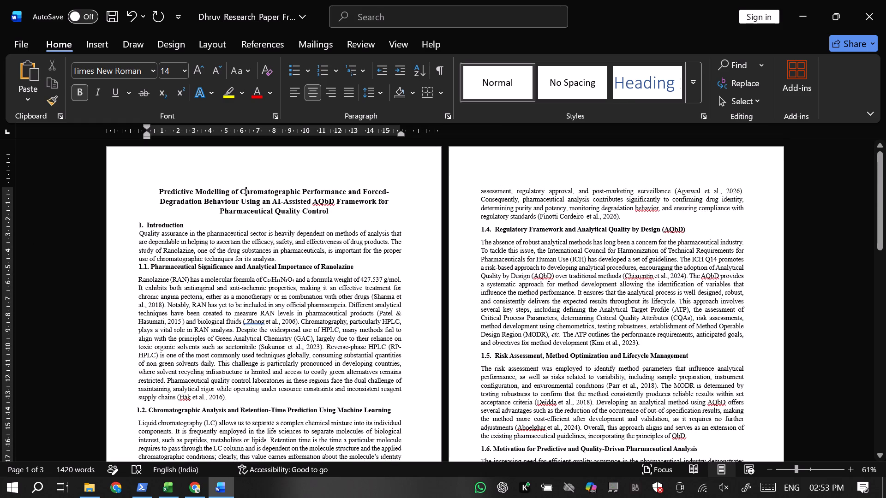
Select the whole document and set its font size to 12.
click(419, 326)
key(ctrl+a)
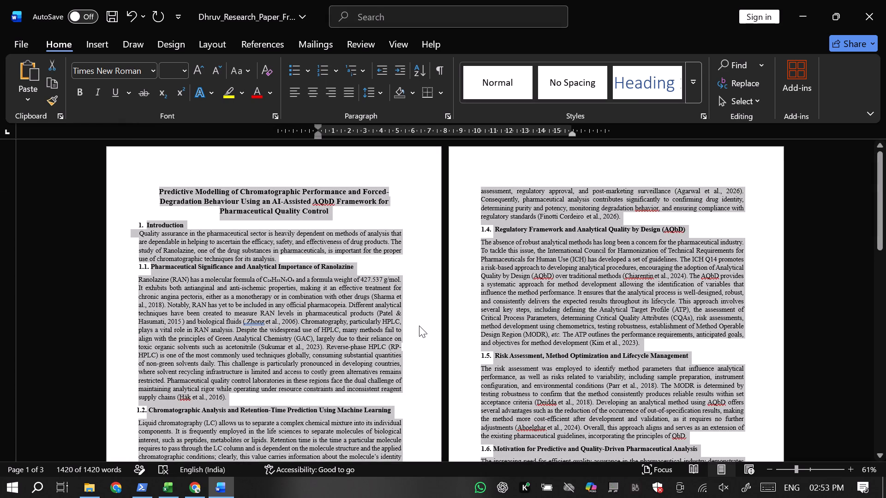
click(184, 71)
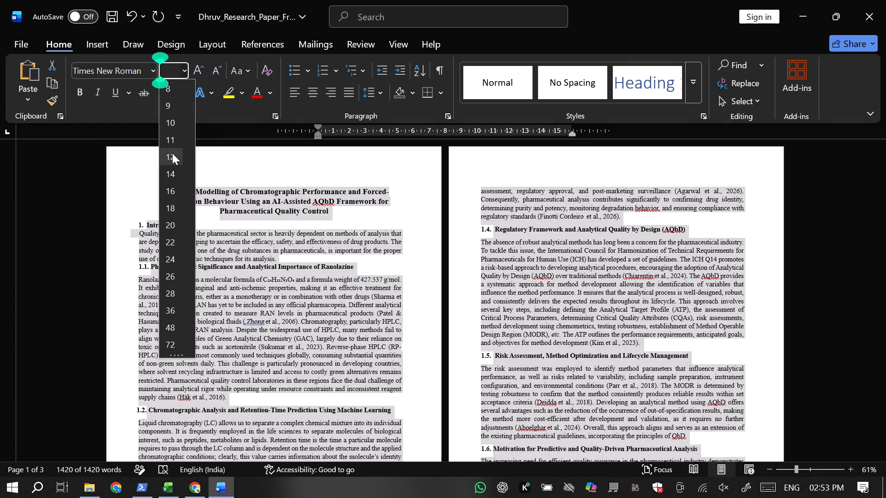
click(172, 153)
Set the line spacing of the whole document to 1.5.
click(369, 92)
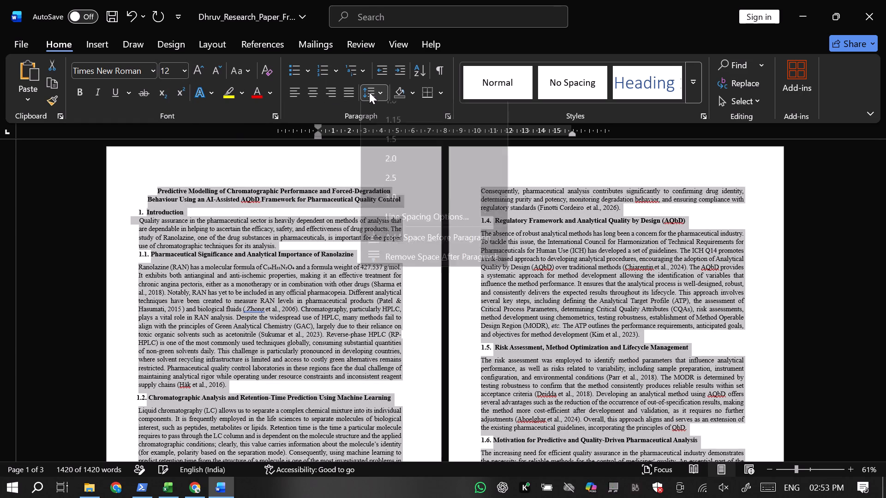
click(394, 153)
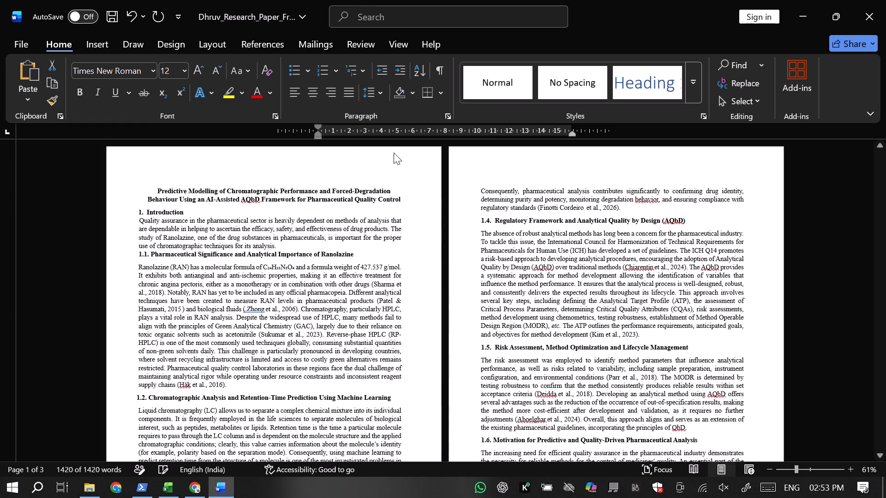
Set the paragraph spacing of the whole document to 6 pt before and 6 pt after.
click(377, 93)
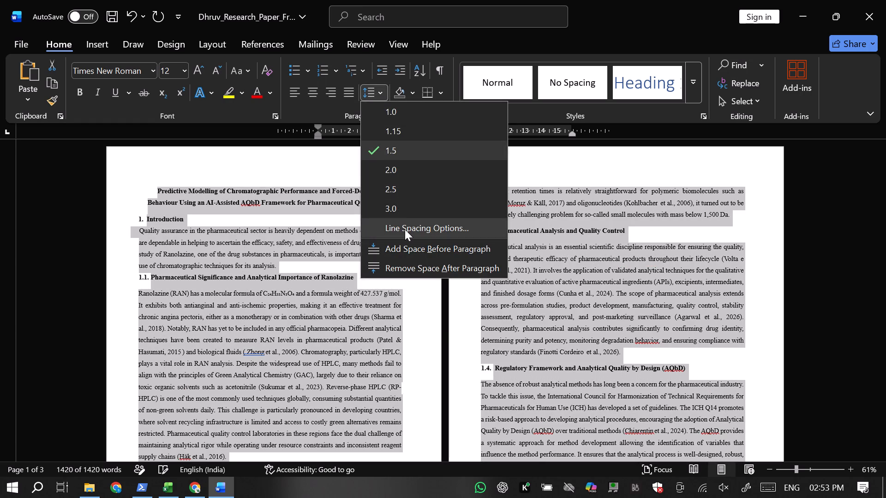
click(405, 229)
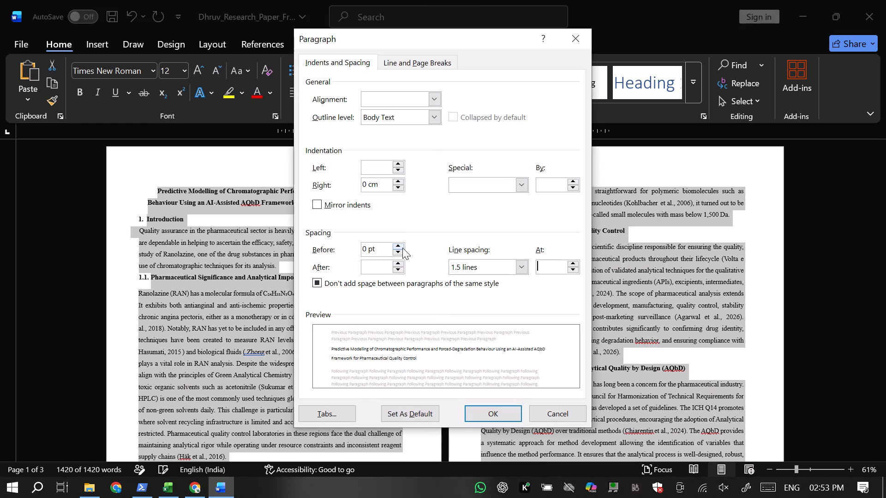
click(402, 248)
click(401, 264)
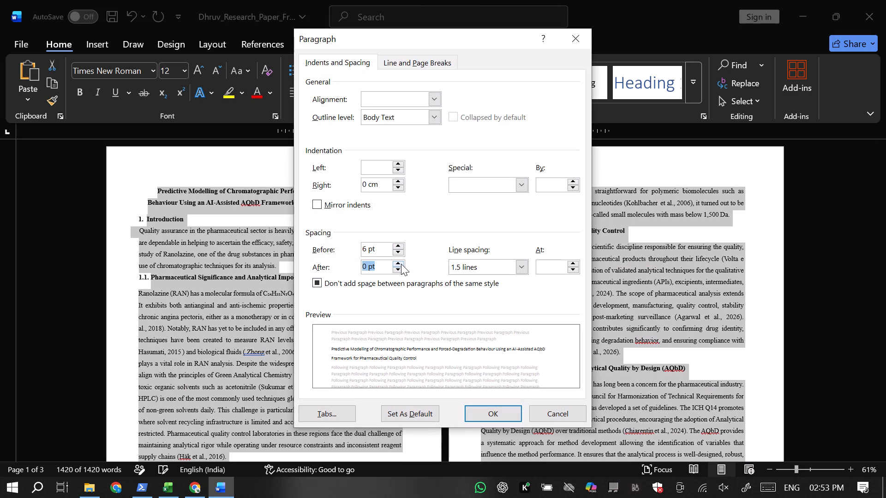
click(401, 264)
click(488, 421)
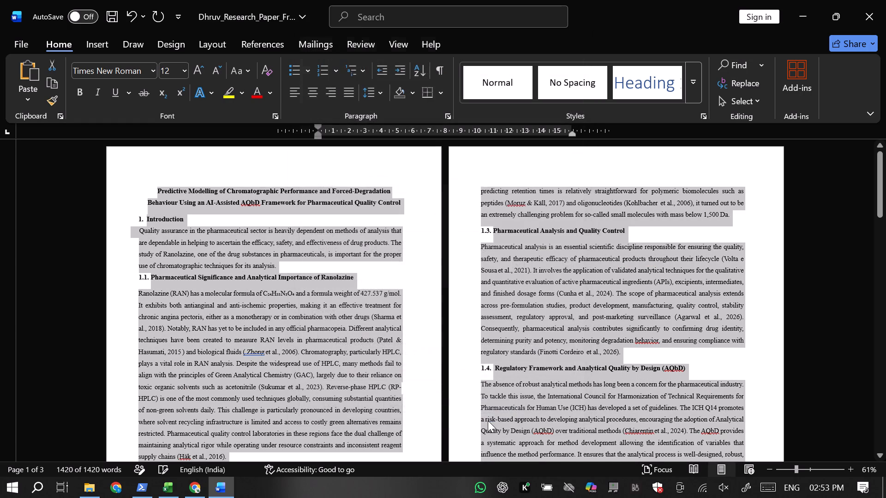
click(428, 348)
Examine the paper's layout and length from the title through sections 1.1 to 1.6 to the references.
scroll(428, 348, down, 2)
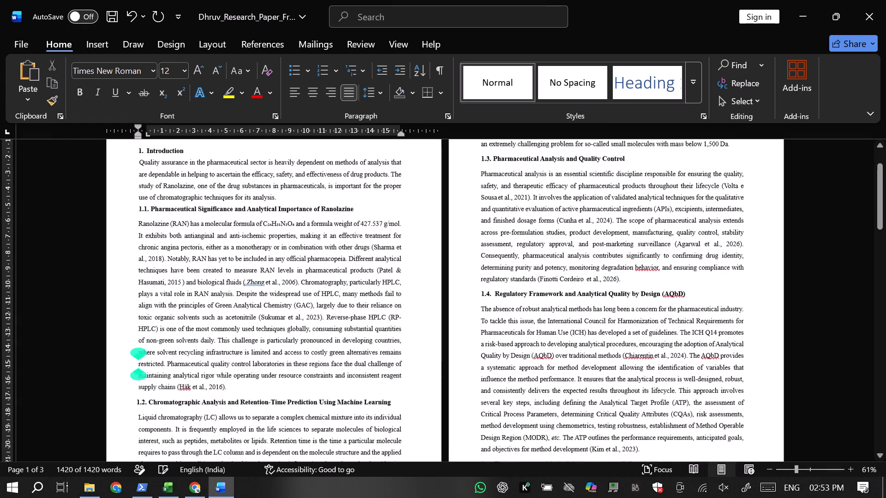
scroll(428, 348, down, 5)
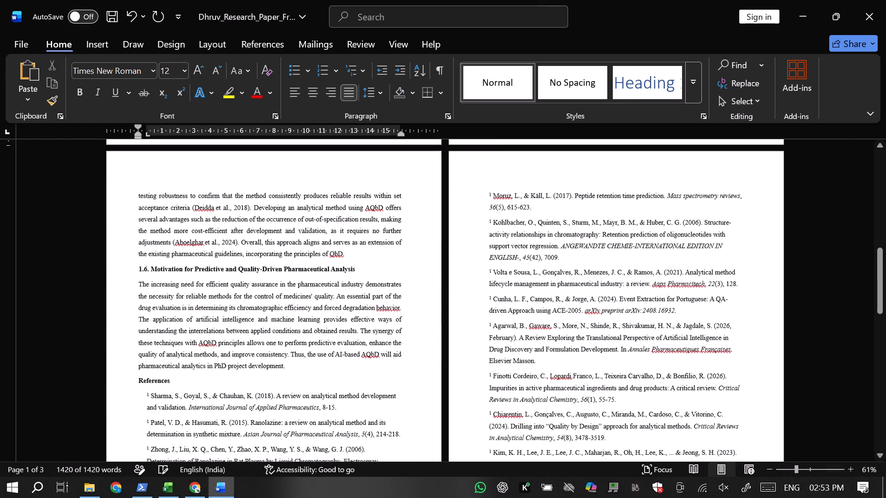
scroll(428, 348, down, 2)
scroll(428, 348, up, 10)
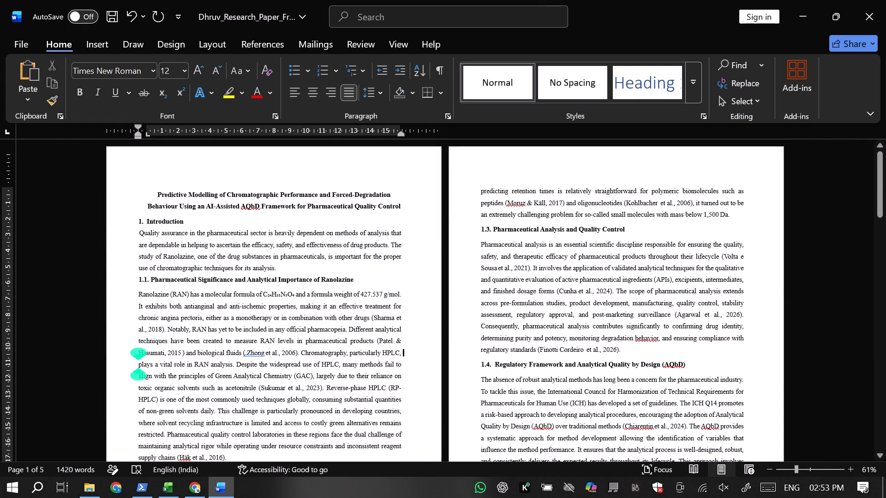
scroll(428, 348, down, 2)
scroll(428, 348, up, 1)
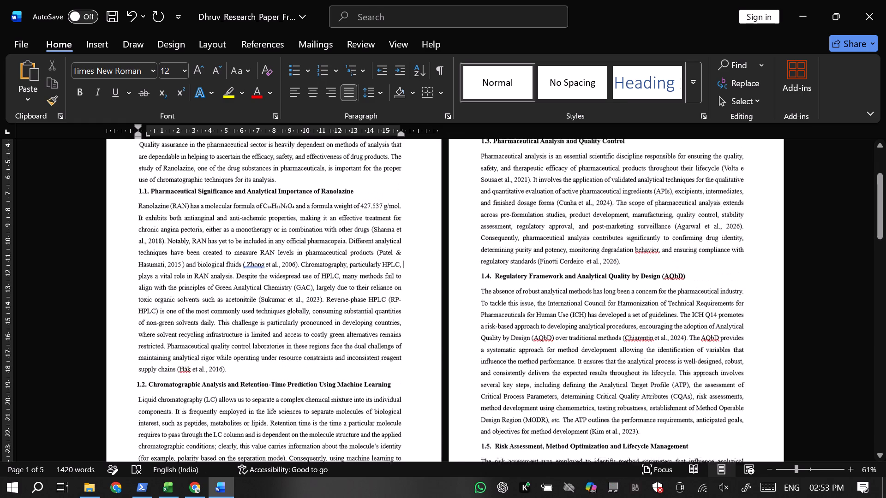
scroll(428, 348, up, 1)
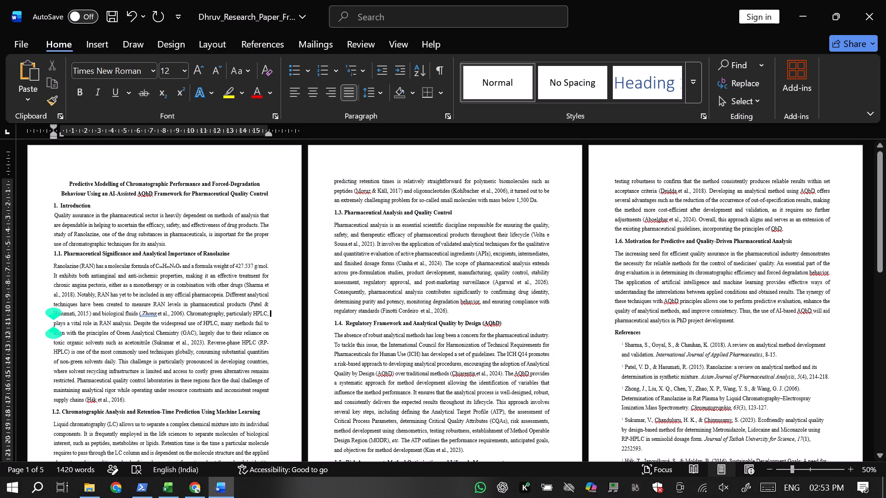
scroll(297, 232, right, 1)
scroll(448, 238, down, 1)
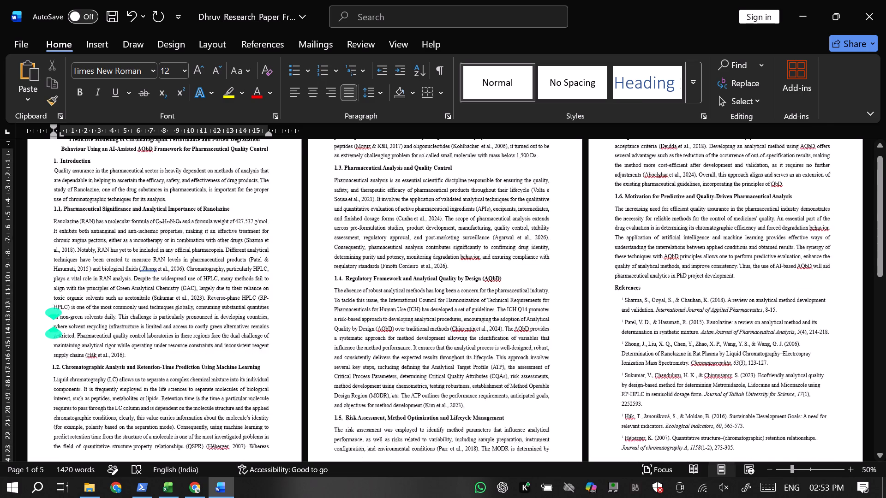
scroll(448, 238, down, 2)
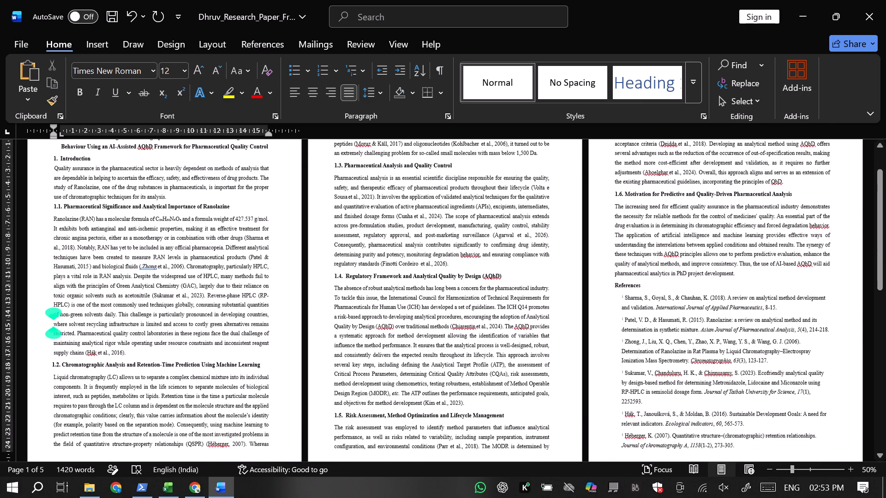
scroll(448, 238, up, 1)
scroll(448, 238, down, 1)
scroll(448, 238, up, 1)
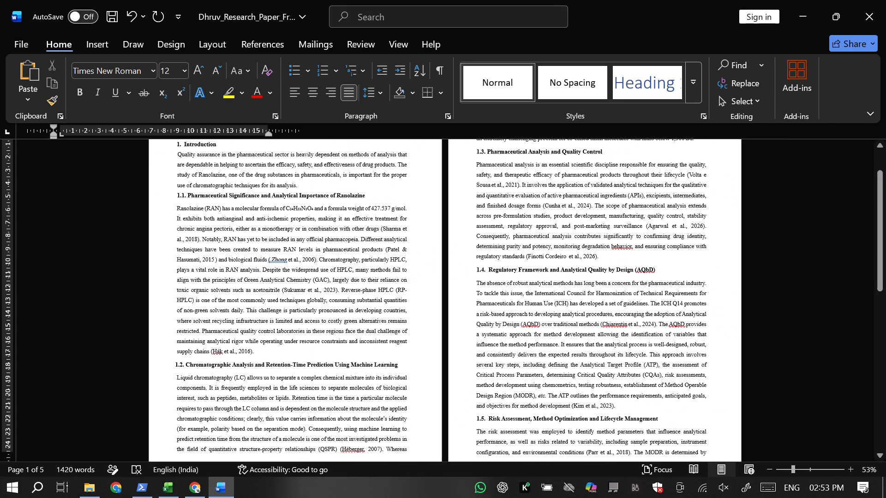
scroll(365, 364, up, 1)
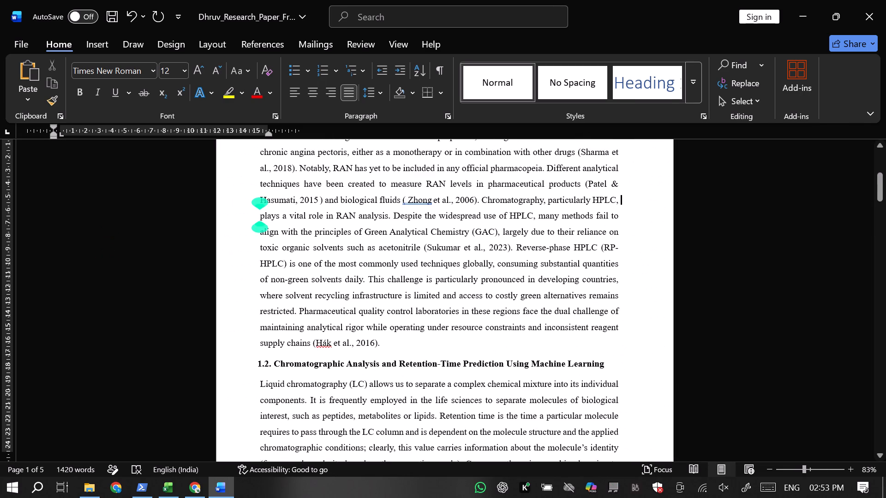
scroll(365, 364, up, 1)
scroll(365, 364, down, 3)
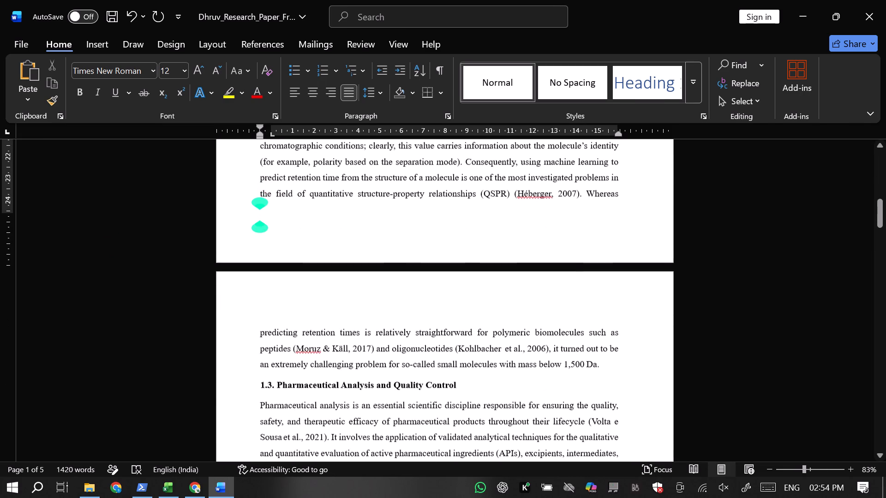
scroll(365, 364, down, 4)
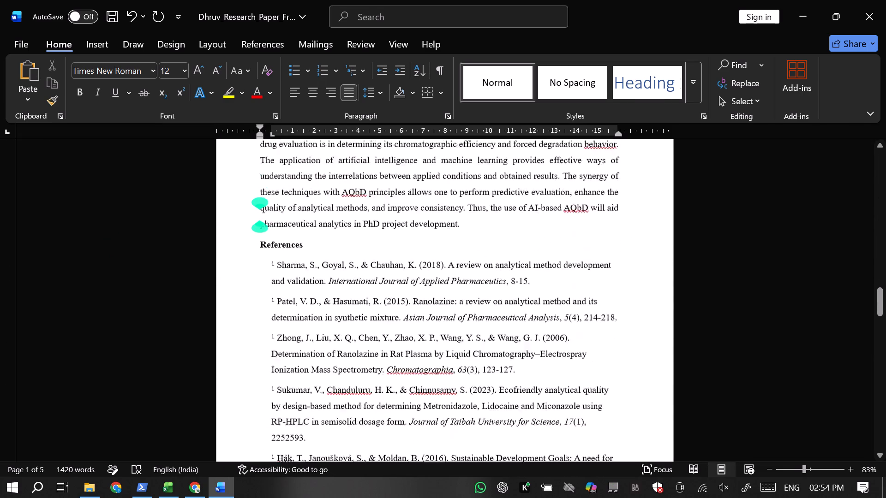
scroll(365, 364, up, 7)
scroll(365, 364, down, 3)
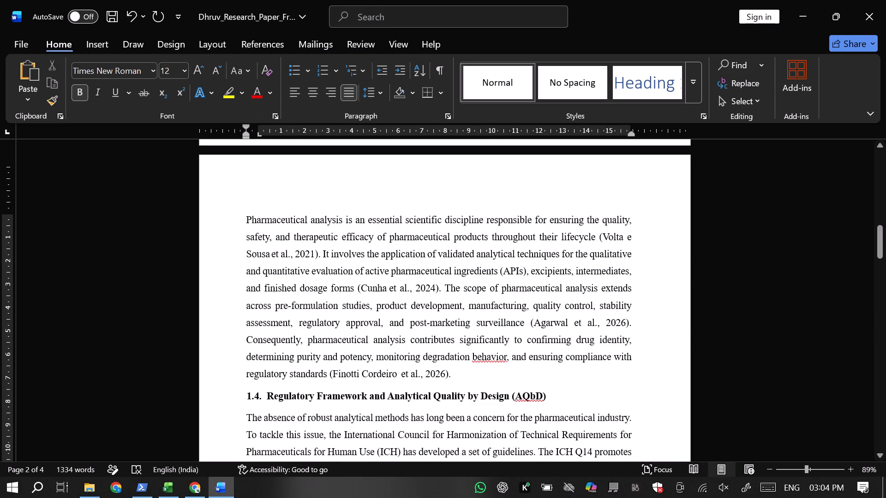
scroll(461, 363, down, 1)
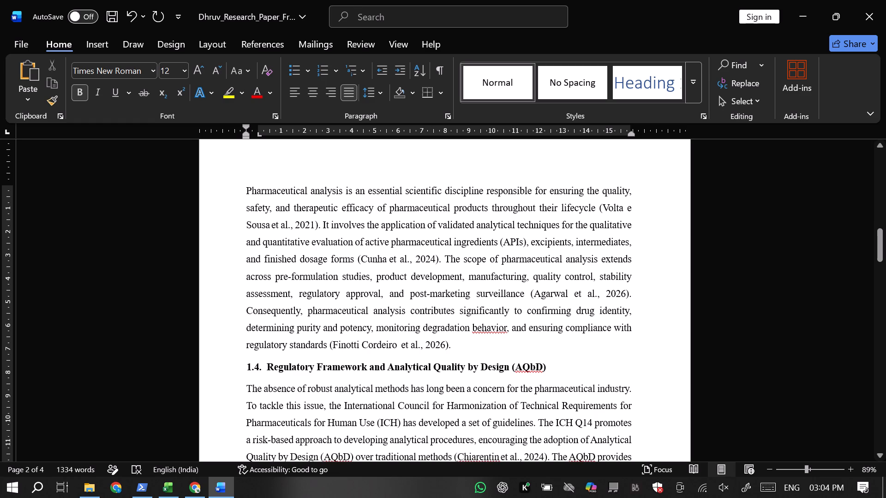
scroll(431, 352, down, 8)
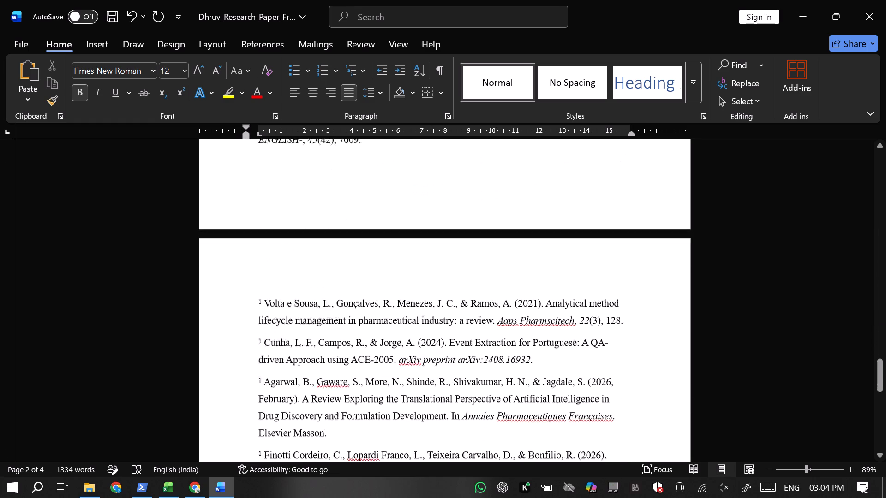
scroll(431, 352, up, 2)
scroll(431, 352, down, 1)
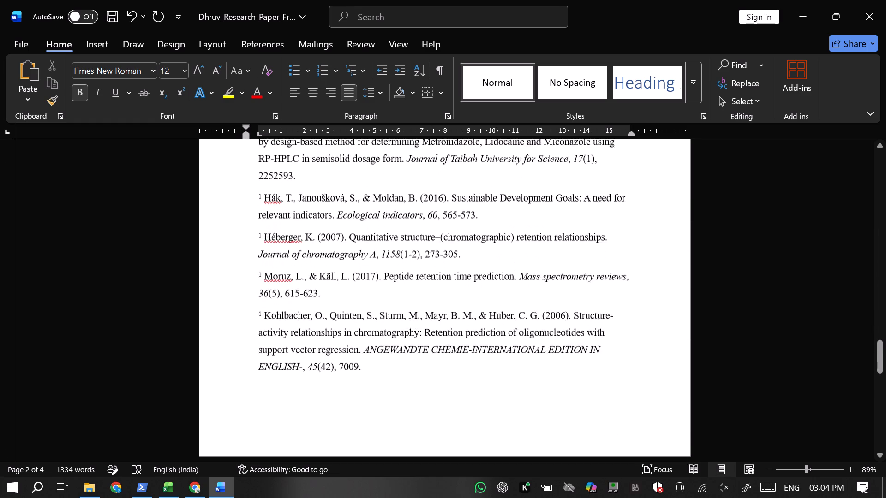
scroll(431, 352, down, 2)
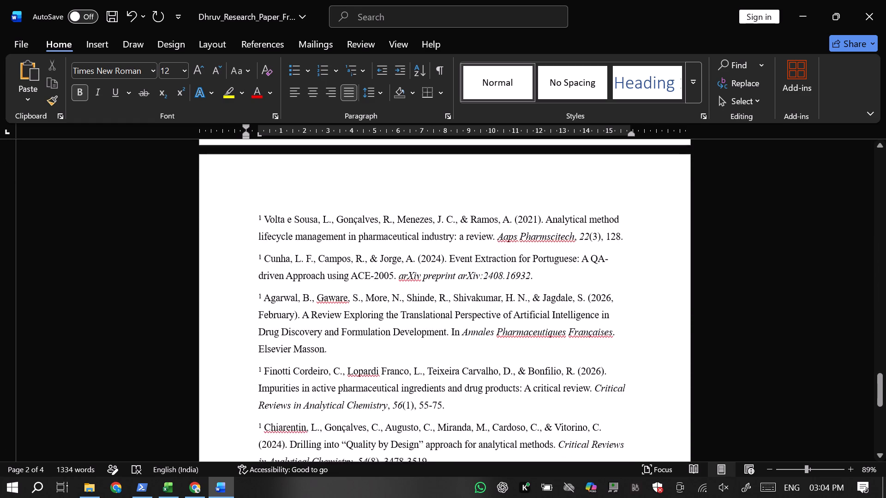
scroll(431, 352, down, 2)
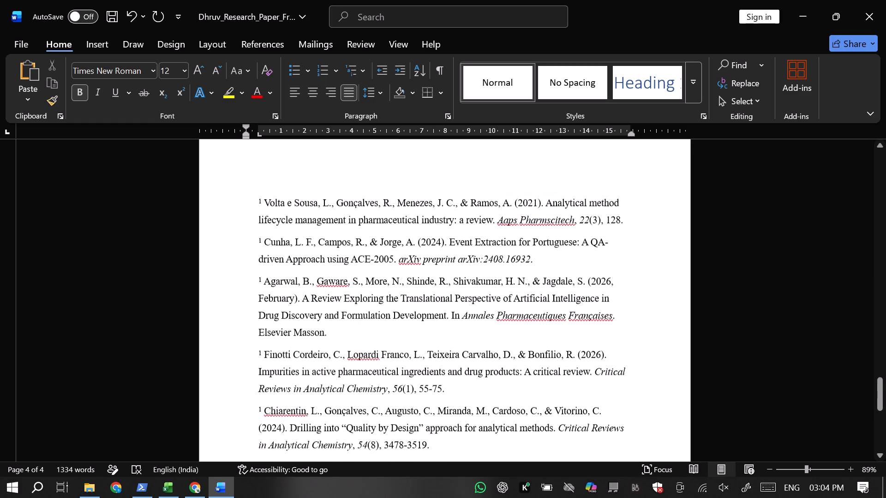
scroll(329, 322, up, 3)
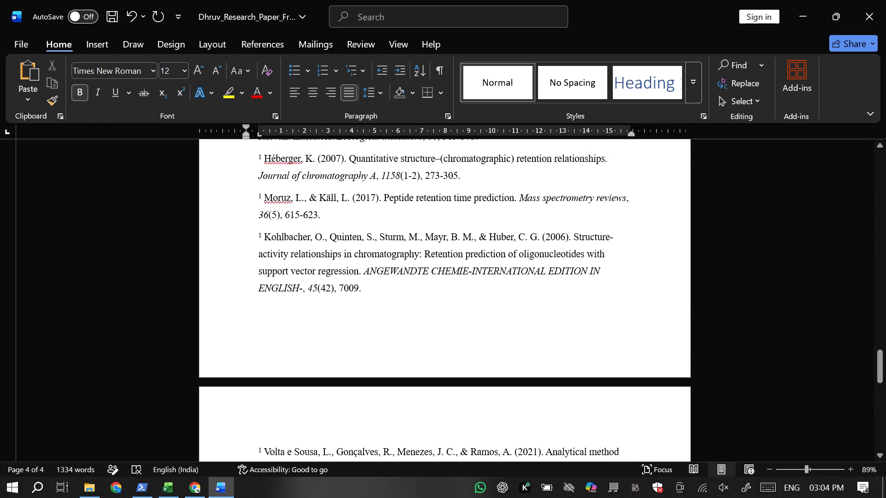
scroll(329, 322, up, 3)
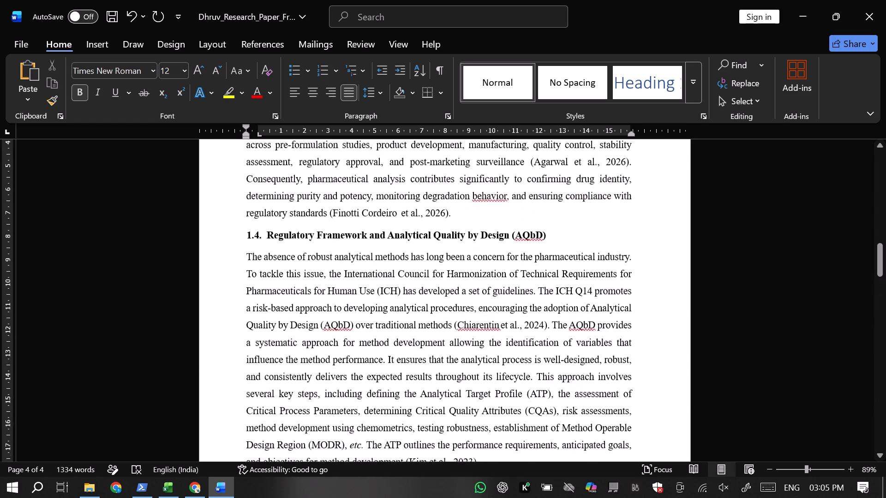
scroll(329, 322, up, 3)
scroll(329, 322, down, 1)
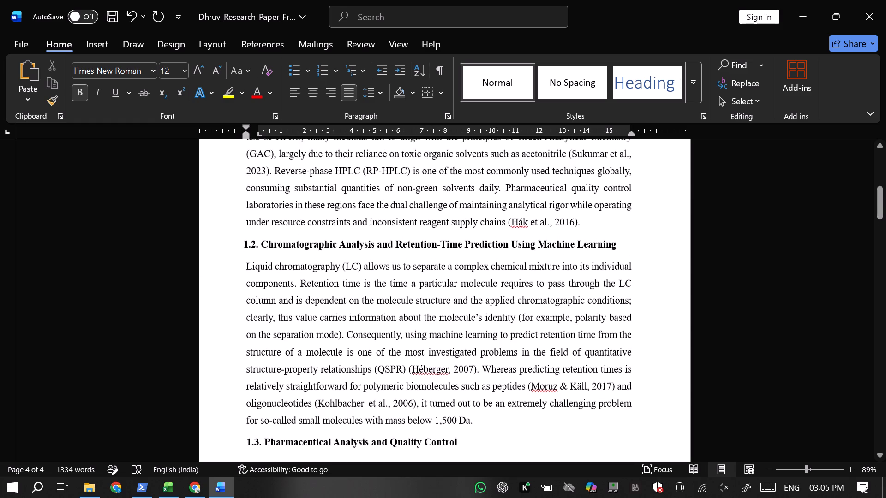
scroll(329, 322, down, 4)
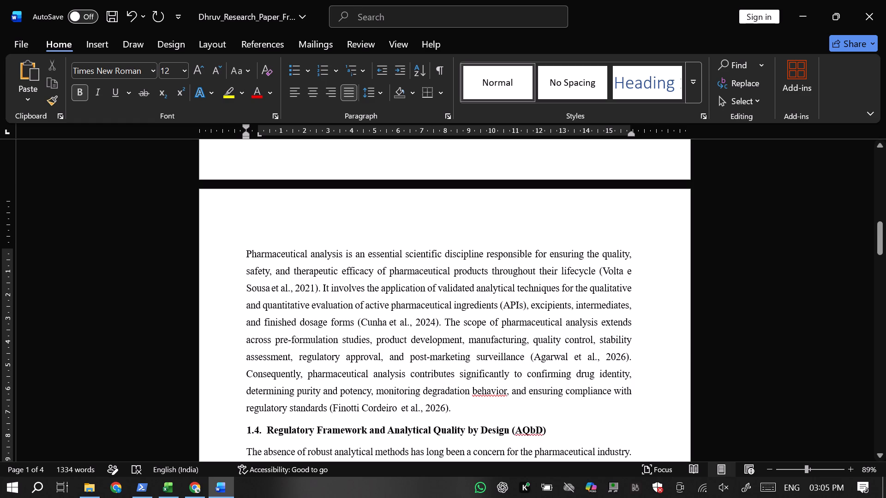
Delete the four references cited in section 1.3, from Volta e Sousa et al. (2021) through Finotti Cordeiro et al. (2026).
scroll(414, 409, down, 6)
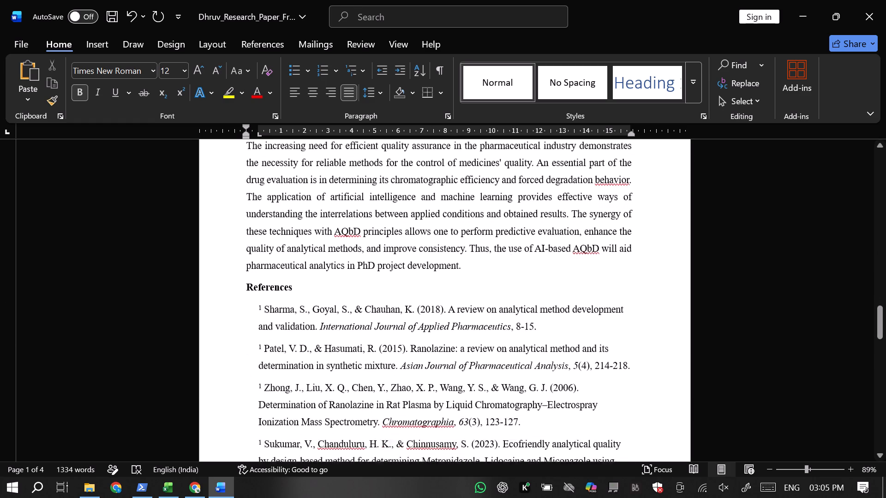
scroll(414, 409, down, 2)
scroll(365, 351, down, 1)
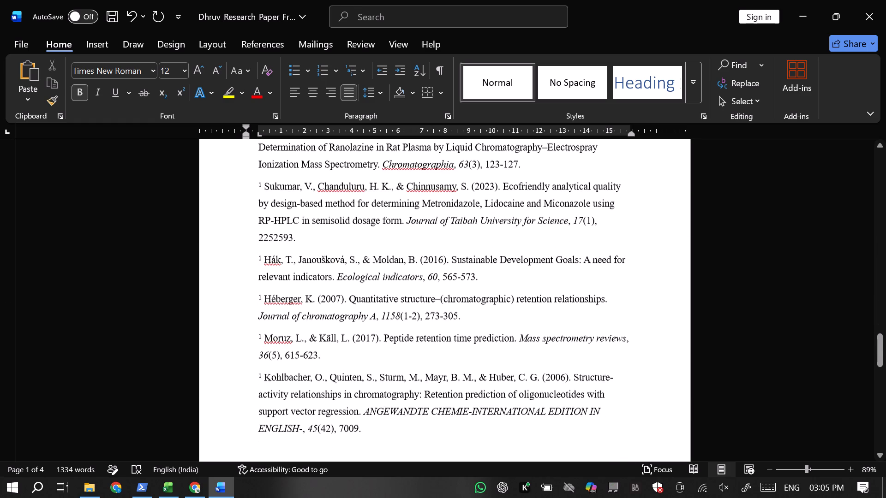
scroll(365, 351, down, 4)
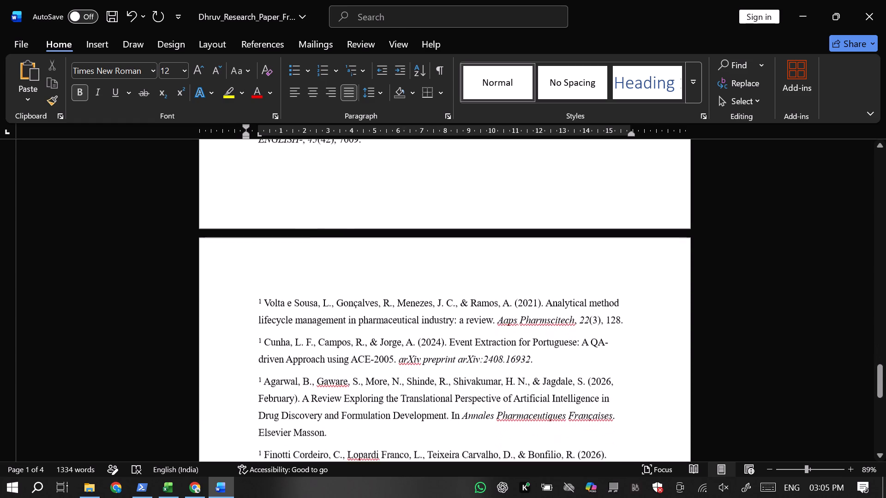
scroll(365, 351, down, 2)
right_click(365, 351)
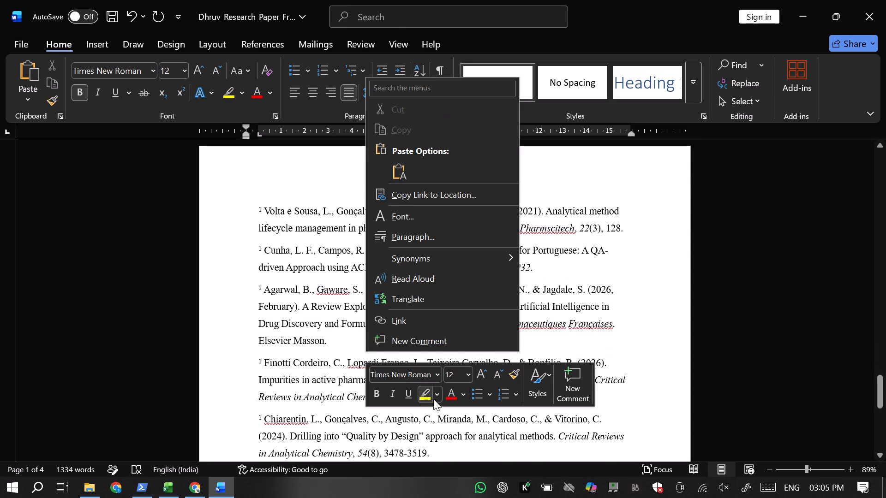
click(595, 353)
drag(449, 399, 268, 214)
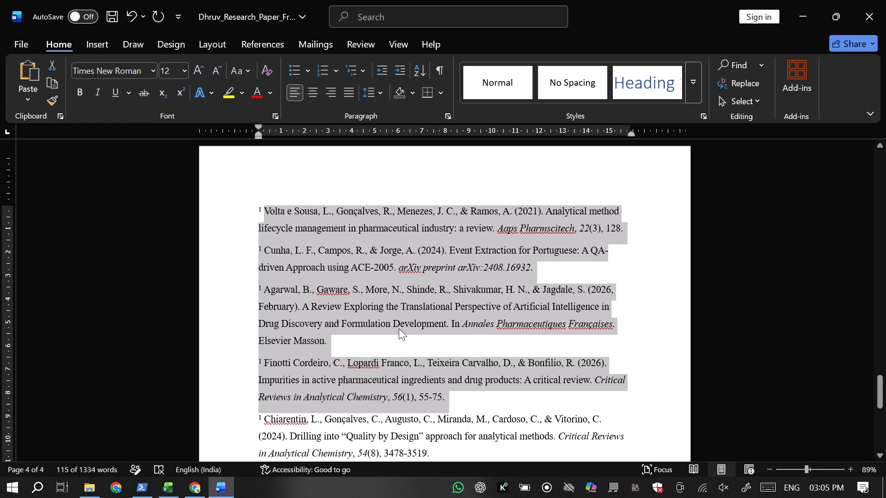
click(471, 408)
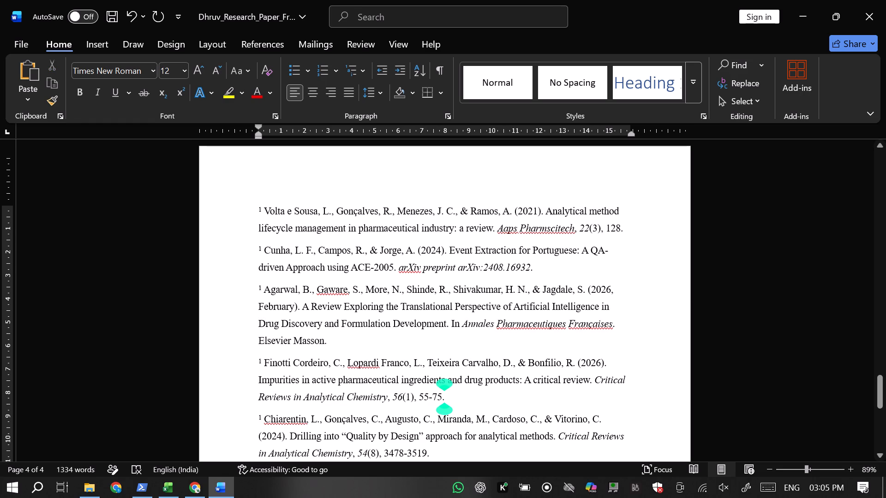
drag(453, 396, 257, 190)
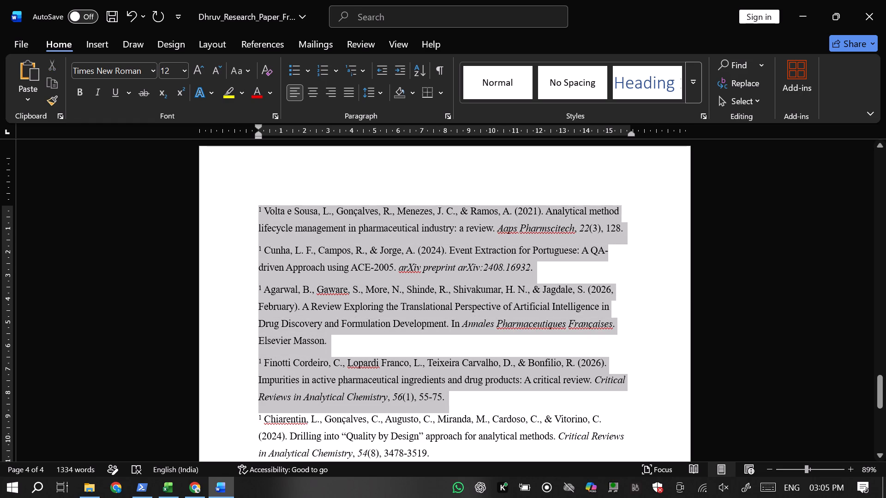
drag(257, 190, 260, 210)
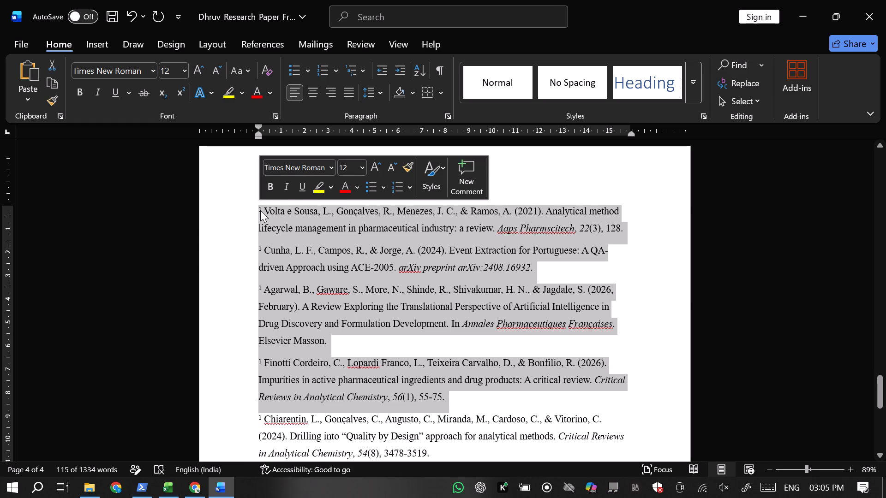
key(BackSpace)
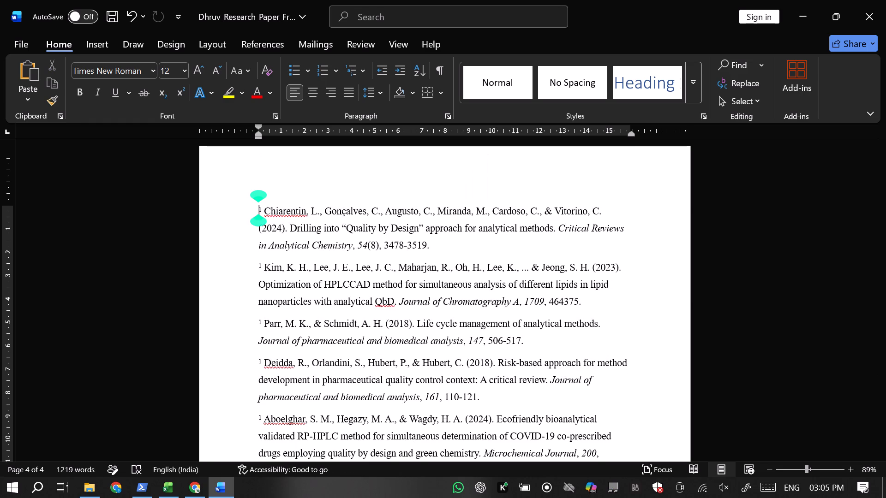
Delete the Pharmaceutical Analysis and Quality Control section, including both its heading text and its full paragraph.
scroll(260, 210, up, 4)
scroll(260, 210, down, 1)
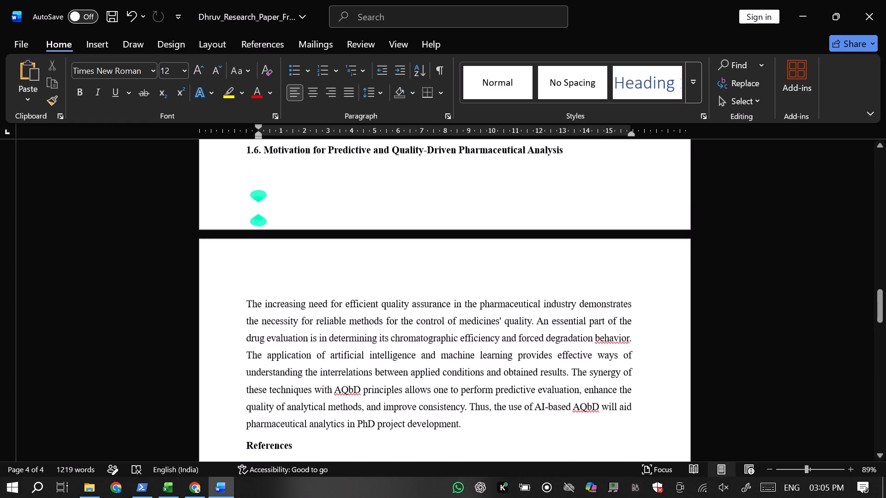
scroll(260, 210, down, 1)
scroll(260, 210, up, 2)
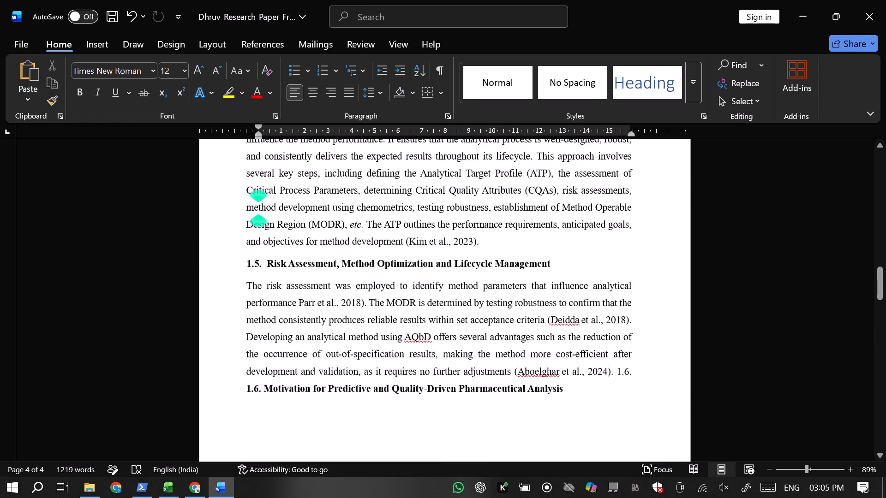
scroll(260, 210, up, 4)
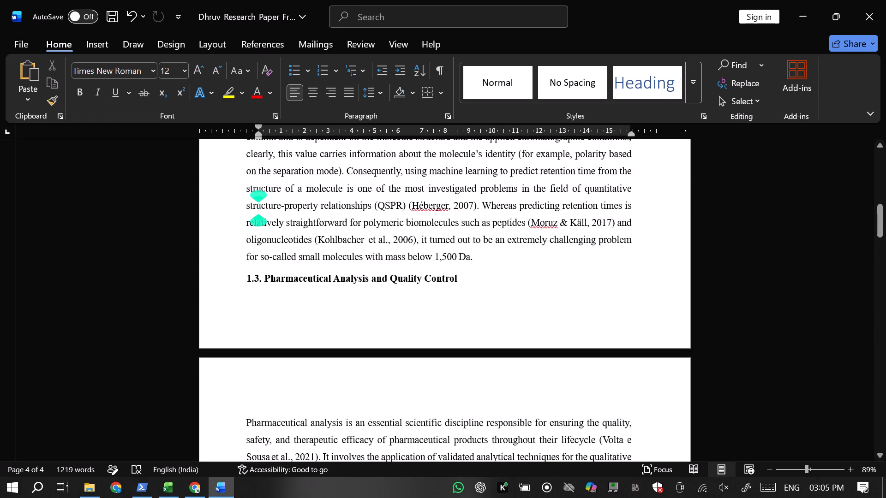
scroll(260, 210, down, 1)
scroll(336, 289, down, 1)
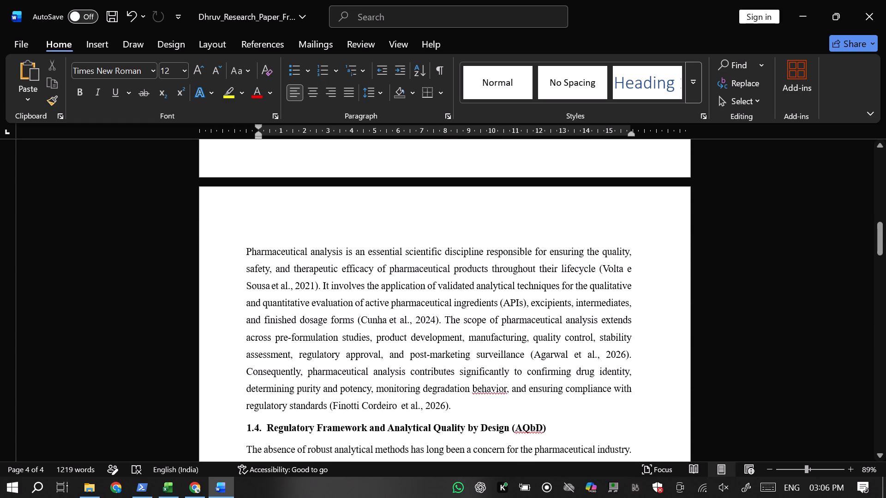
drag(457, 411, 317, 247)
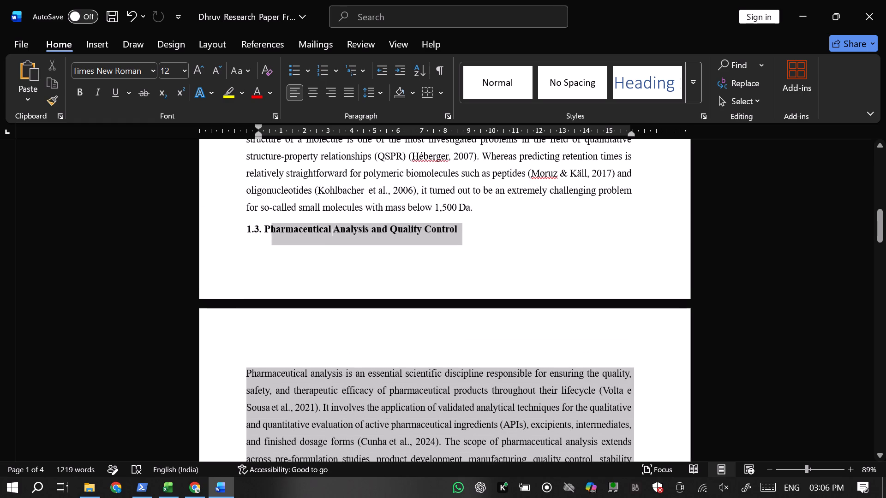
drag(317, 247, 273, 237)
key(BackSpace)
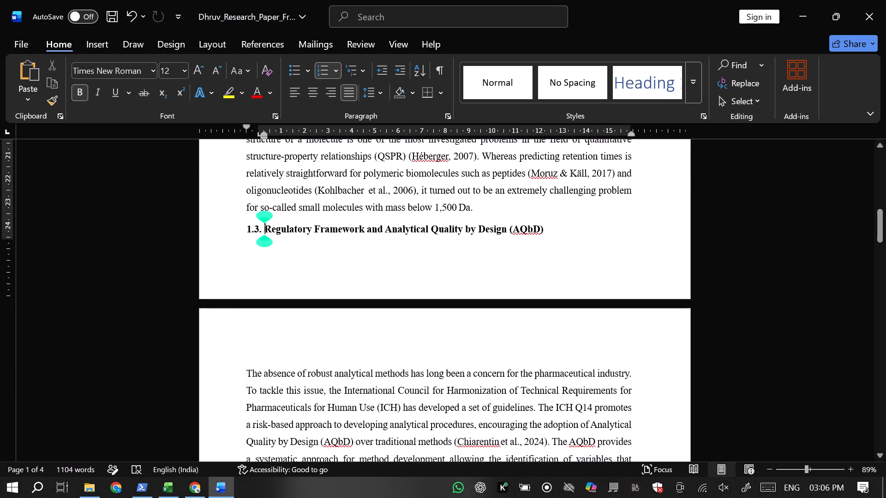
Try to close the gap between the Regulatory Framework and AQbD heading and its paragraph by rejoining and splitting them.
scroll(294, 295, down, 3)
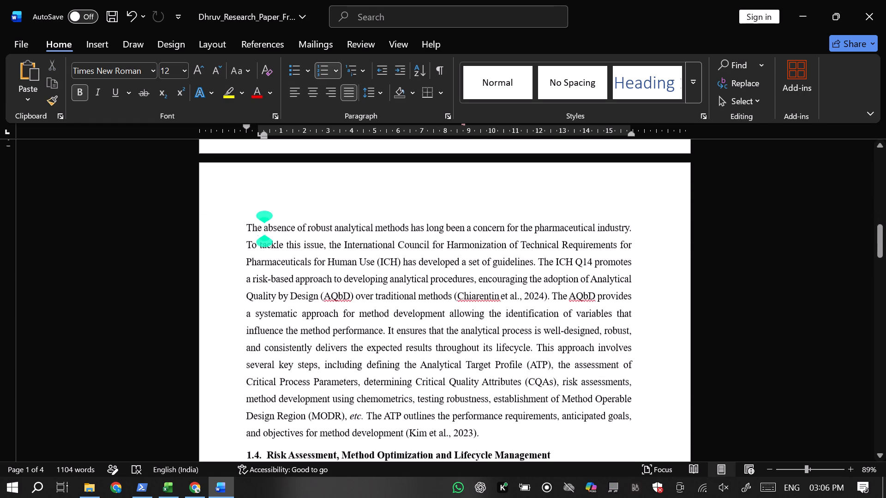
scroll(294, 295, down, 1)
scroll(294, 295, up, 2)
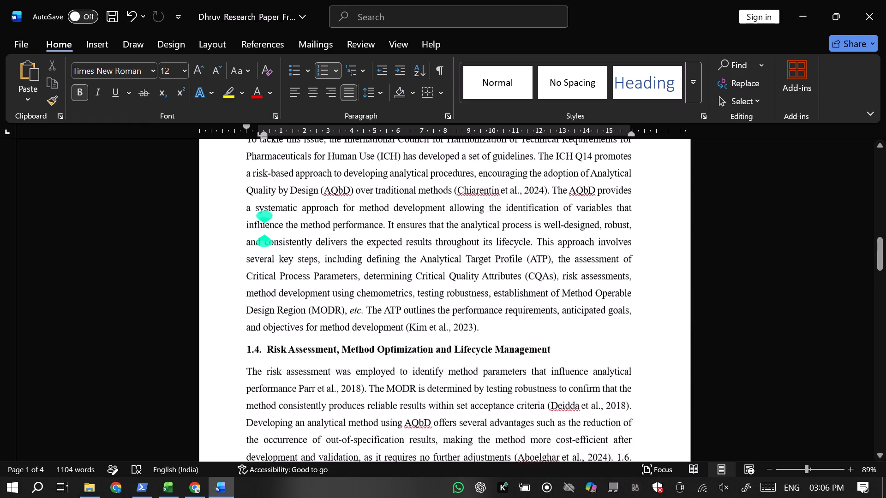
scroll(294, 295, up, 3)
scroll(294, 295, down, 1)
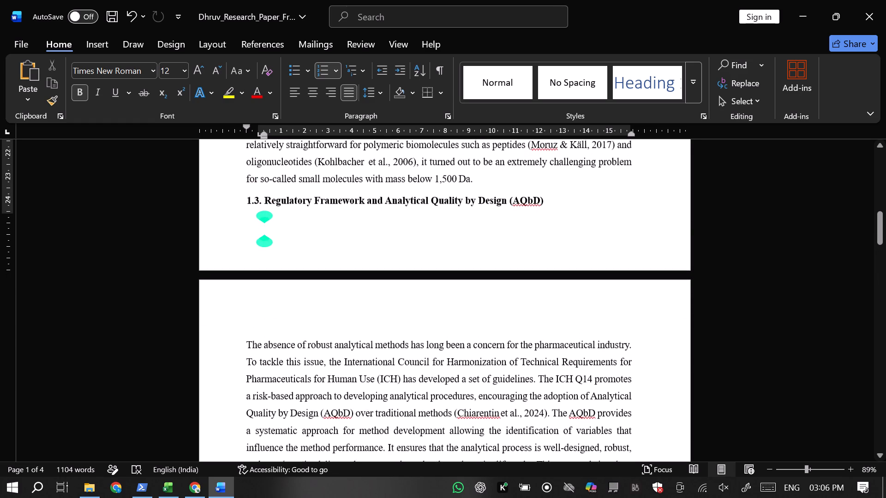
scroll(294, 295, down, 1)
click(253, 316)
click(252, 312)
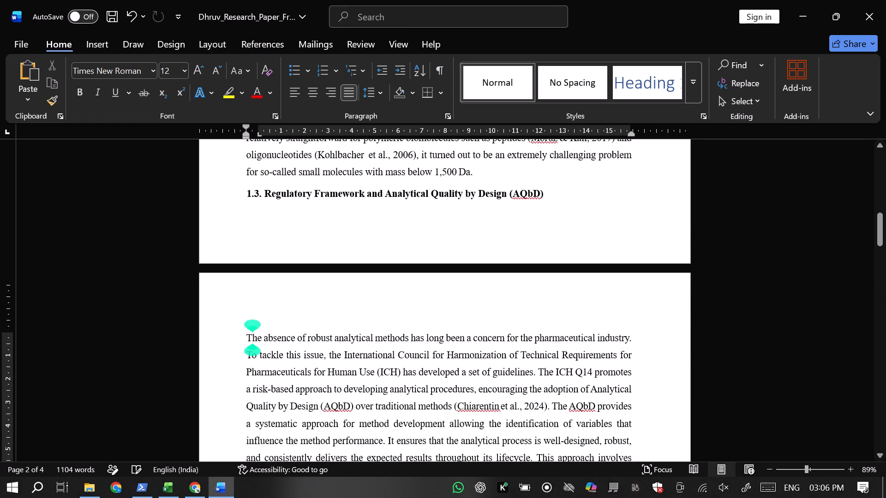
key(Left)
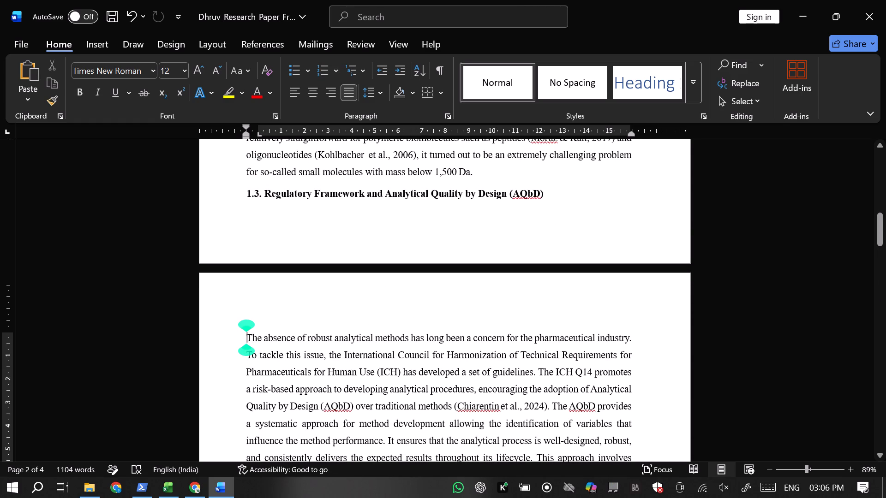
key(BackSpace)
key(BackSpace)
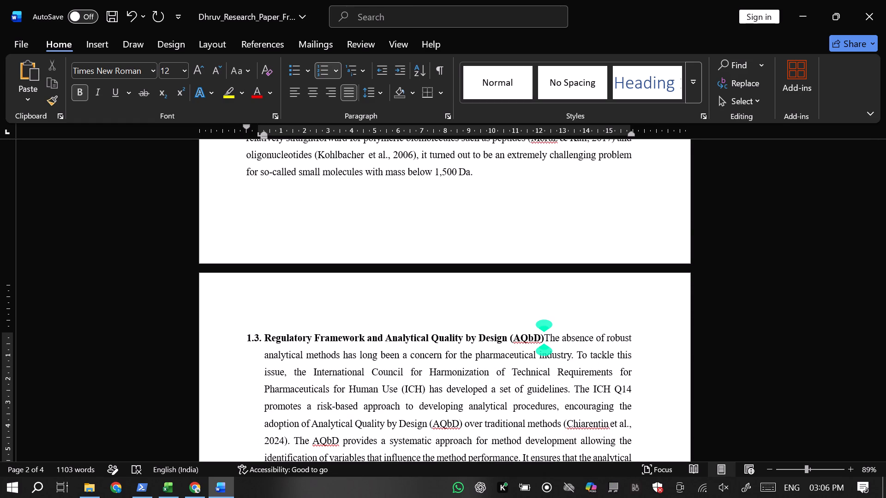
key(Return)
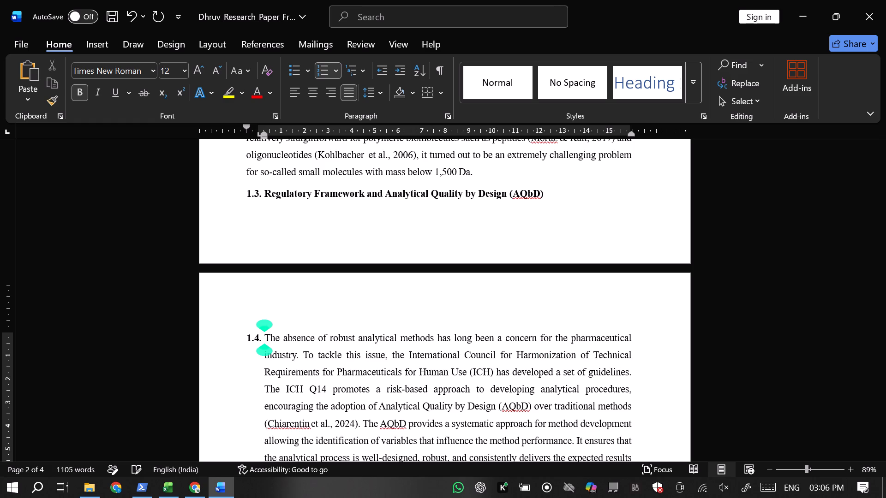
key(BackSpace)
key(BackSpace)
scroll(252, 312, down, 1)
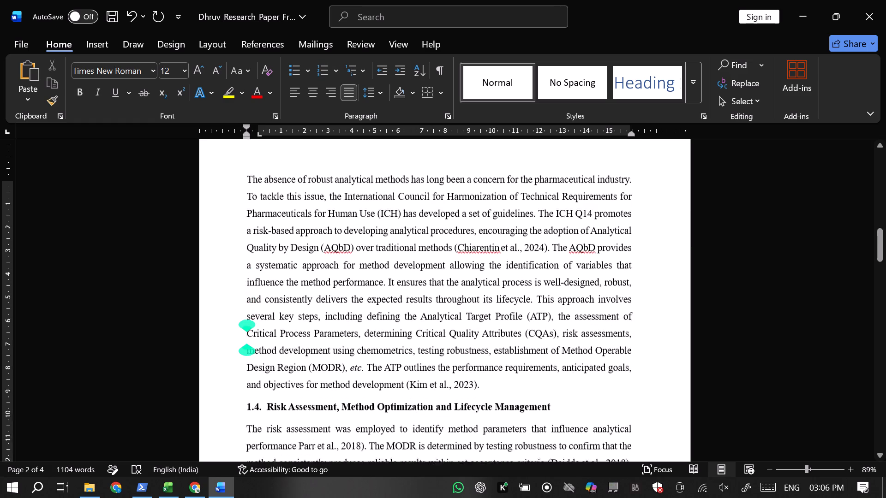
scroll(252, 312, down, 3)
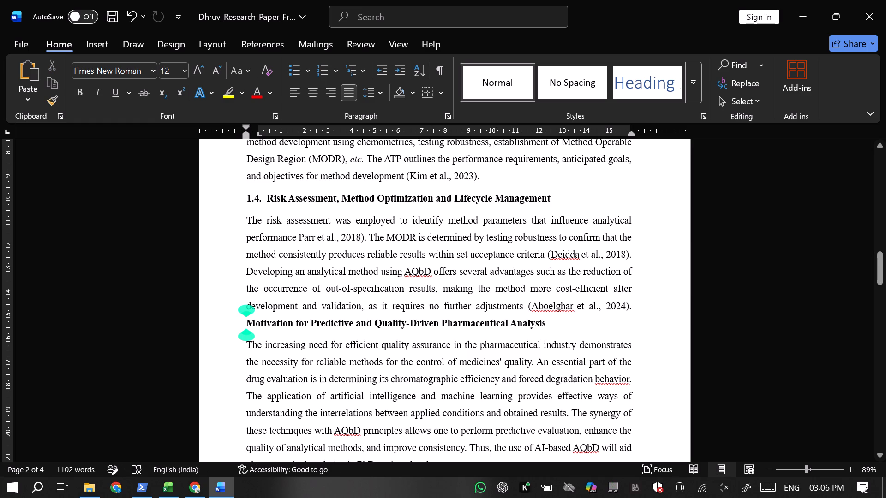
key(space)
key(space)
key(space)
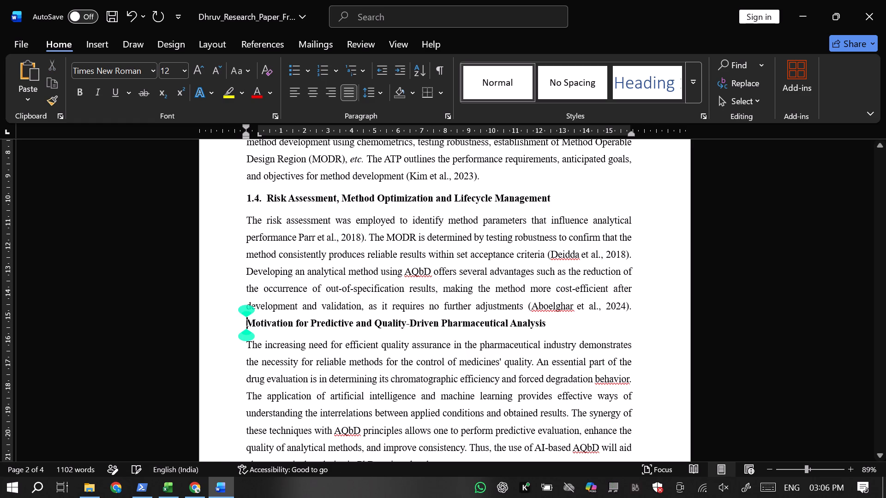
Copy the Motivation heading text, remove it from the end of the section 1.4 paragraph, and clear the trailing spaces there.
click(556, 333)
drag(554, 319, 263, 318)
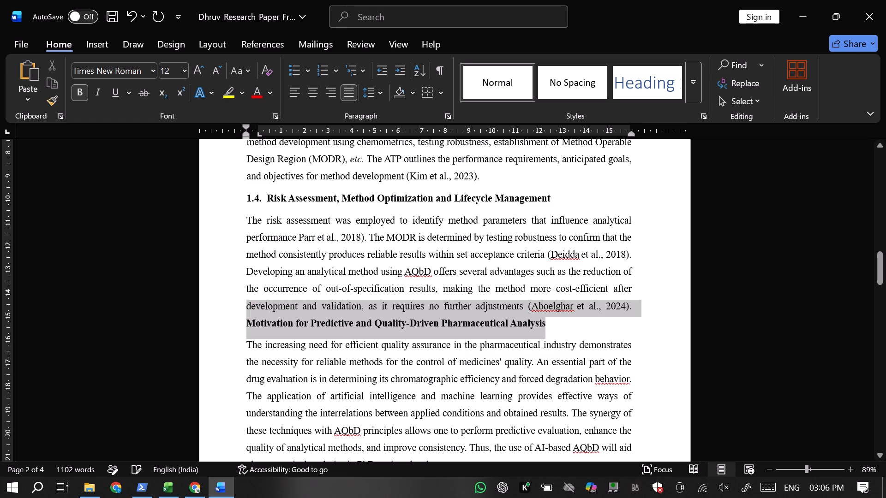
drag(263, 318, 251, 322)
key(ctrl+c)
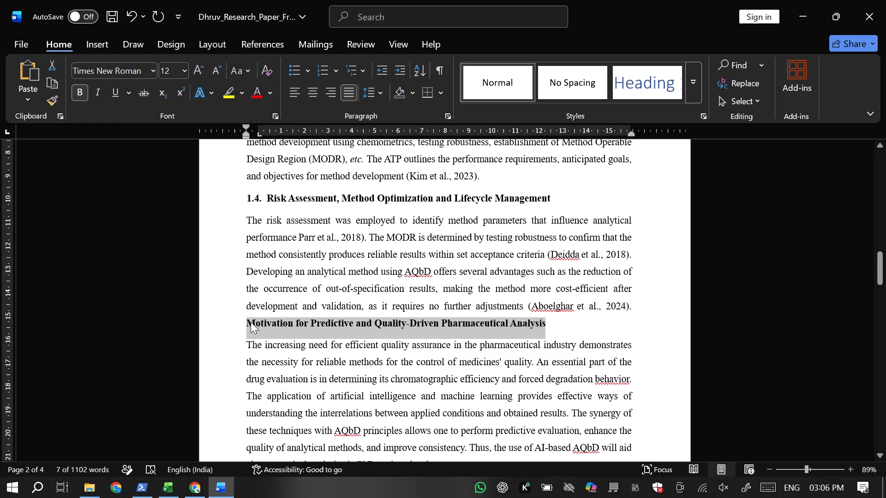
key(BackSpace)
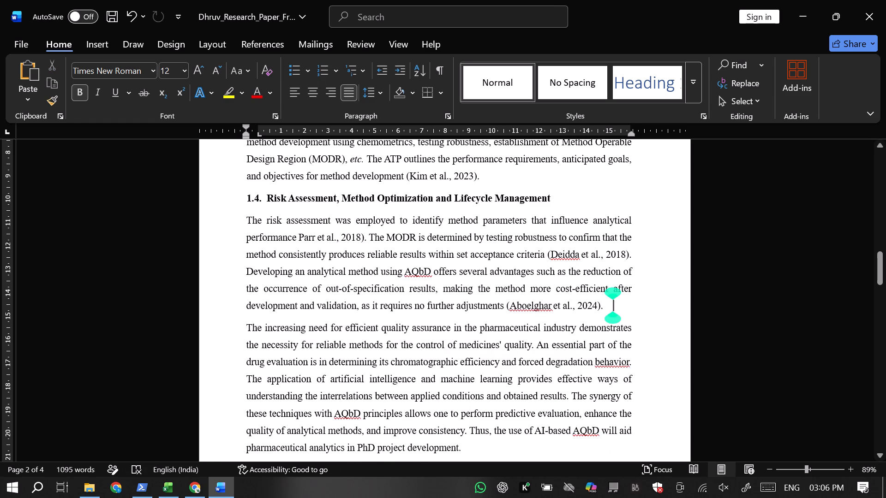
key(BackSpace)
key(BackSpace)
key(BackSpace)
key(BackSpace)
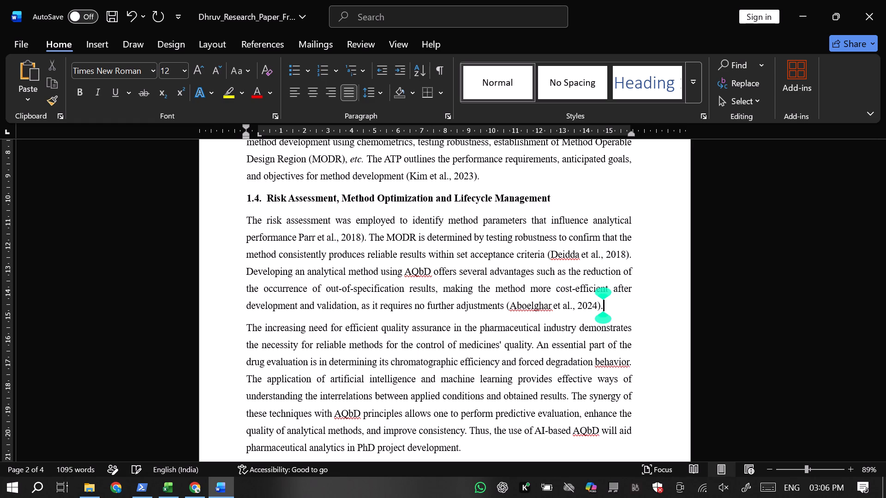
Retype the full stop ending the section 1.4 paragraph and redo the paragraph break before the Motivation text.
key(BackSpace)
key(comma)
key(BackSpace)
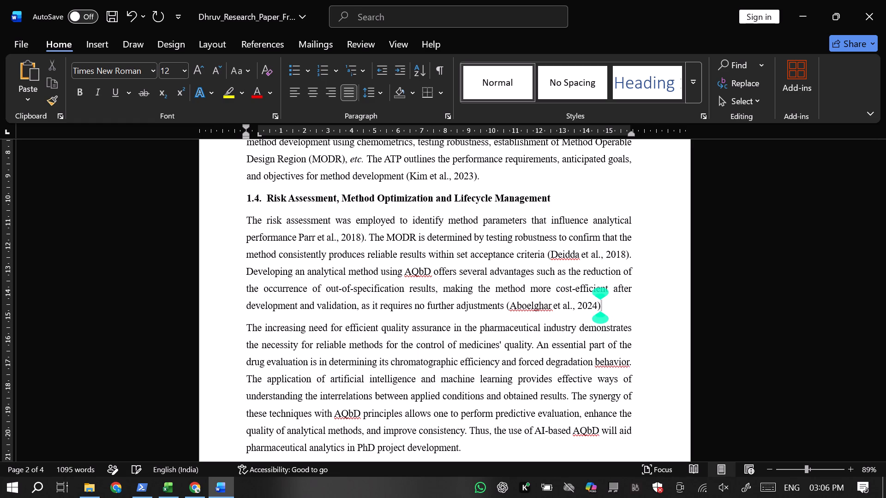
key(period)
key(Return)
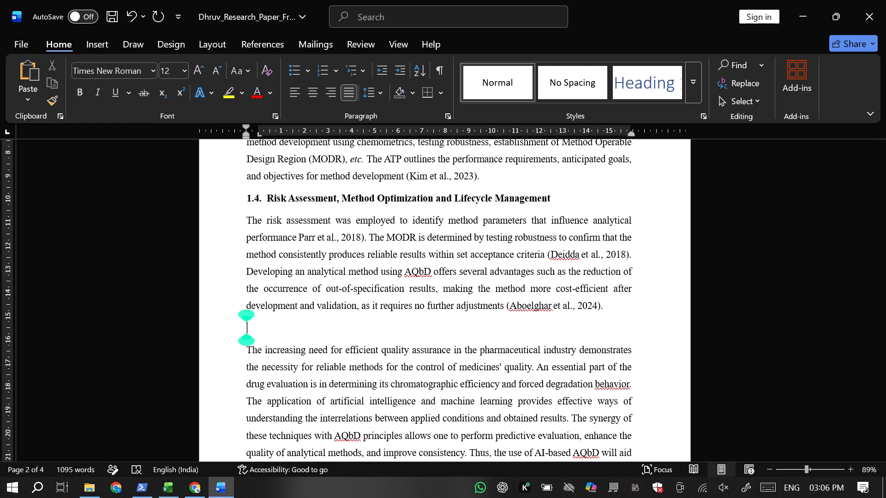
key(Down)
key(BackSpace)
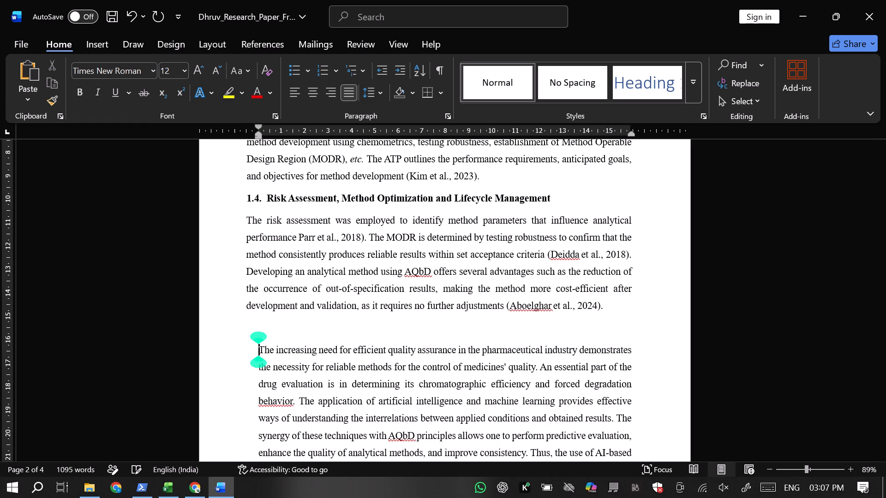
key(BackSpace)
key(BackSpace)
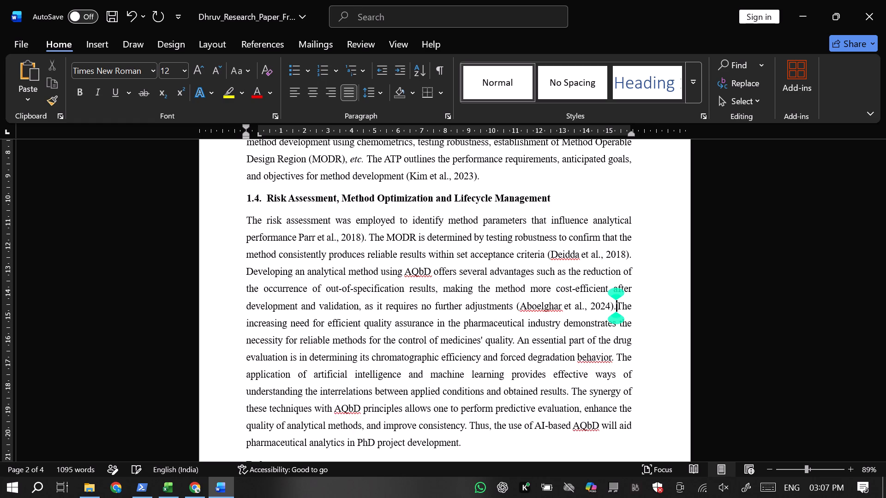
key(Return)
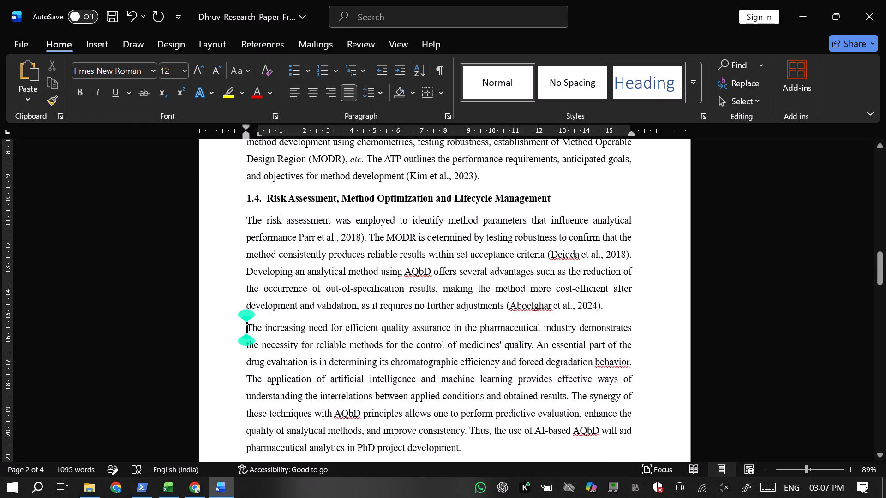
Paste the copied Motivation heading as its own paragraph between the section 1.4 text and the Motivation text.
click(618, 315)
key(Return)
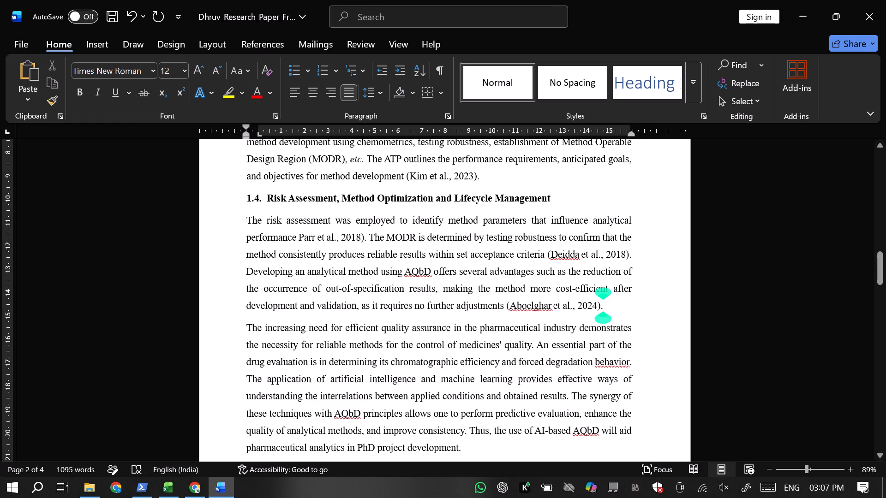
key(ctrl+v)
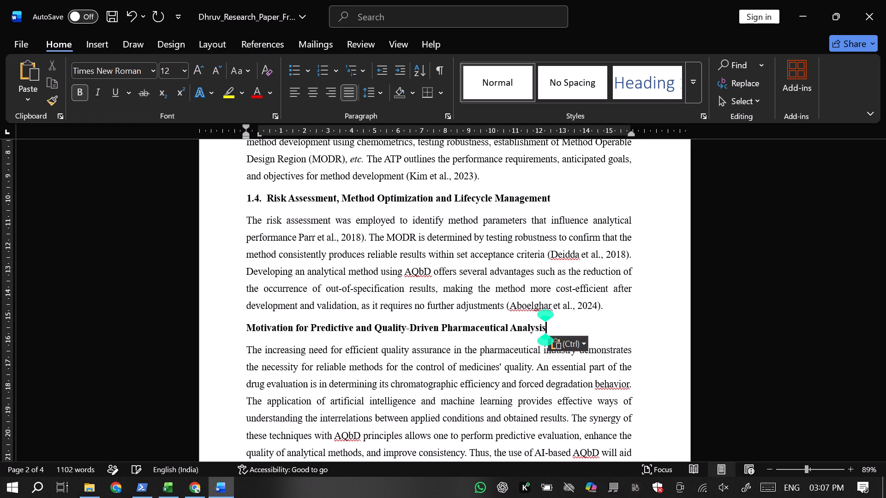
Number the Motivation for Predictive and Quality-Driven Pharmaceutical Analysis heading as 1.5.
click(247, 326)
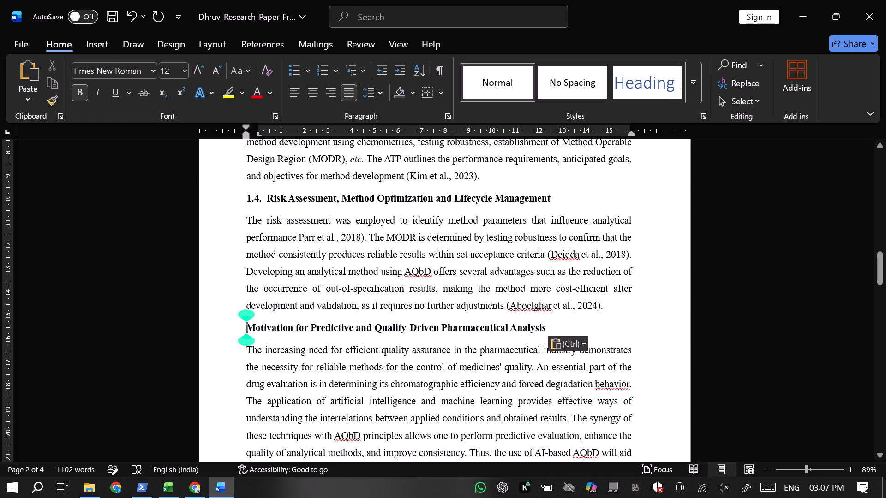
key(1)
text(.5.)
key(space)
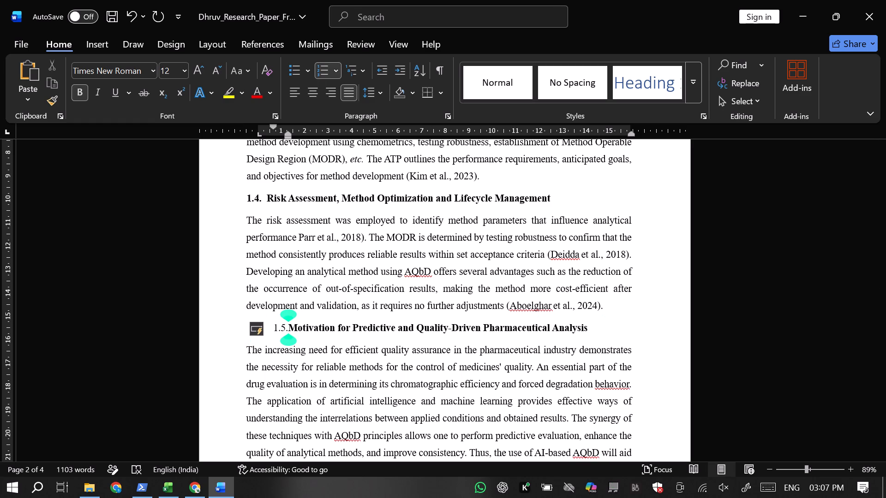
Make the 1.5. number of the Motivation heading bold to match its title.
drag(321, 324, 269, 323)
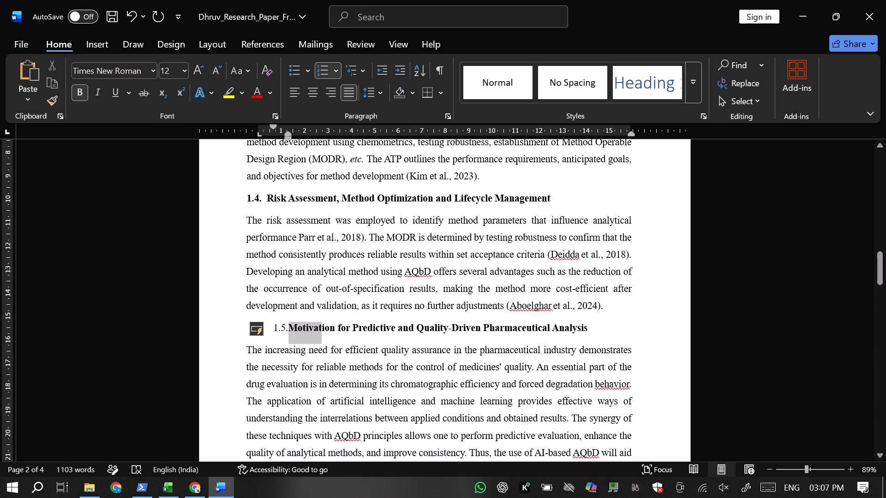
drag(269, 323, 266, 323)
key(ctrl+b)
key(ctrl+b)
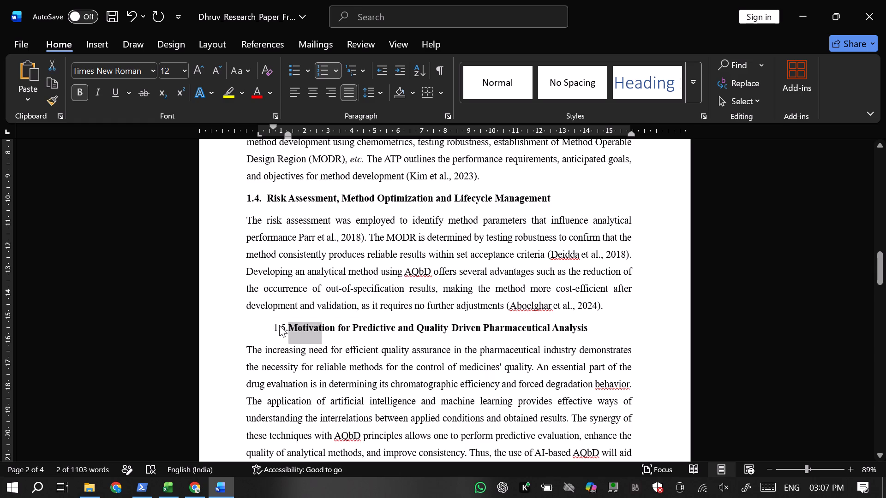
drag(286, 325, 271, 326)
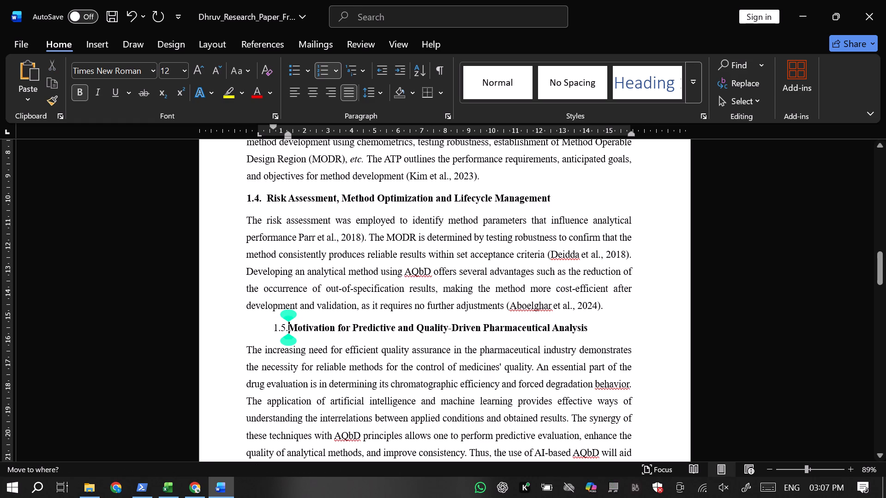
double_click(204, 317)
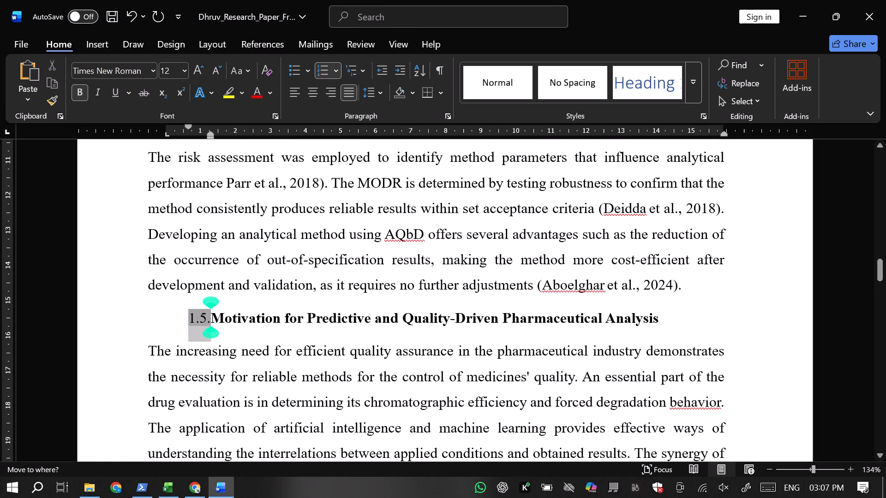
key(ctrl+b)
click(177, 324)
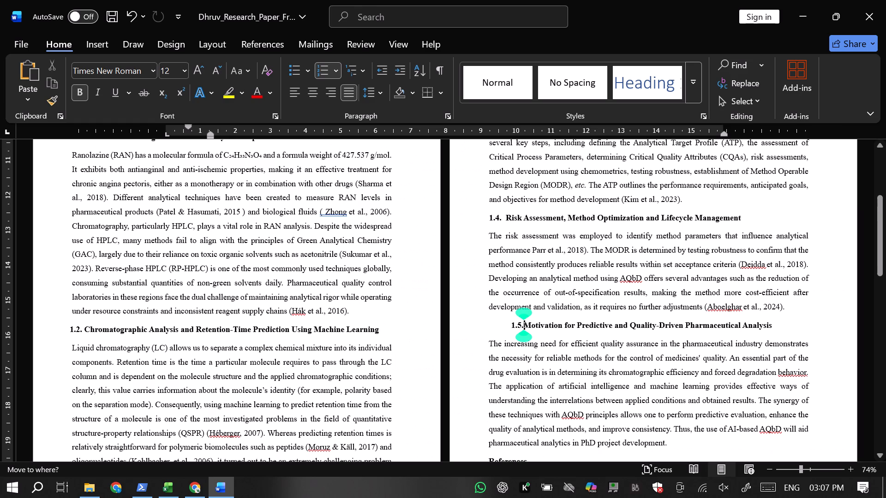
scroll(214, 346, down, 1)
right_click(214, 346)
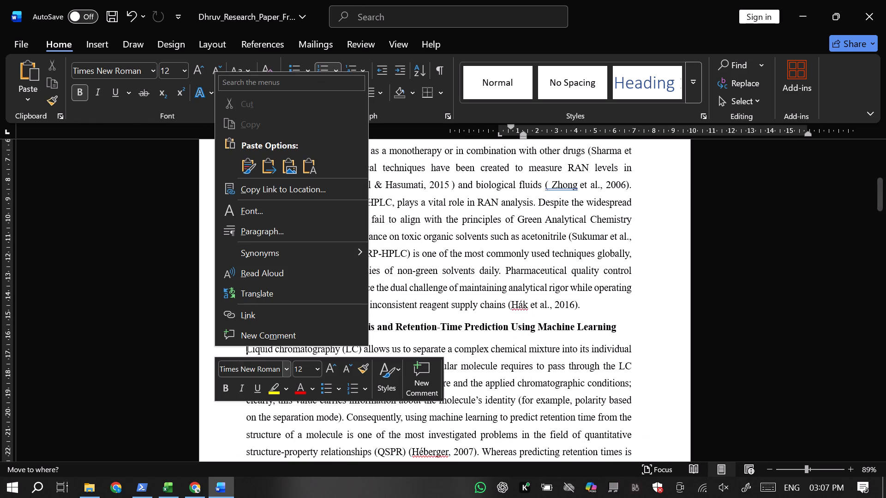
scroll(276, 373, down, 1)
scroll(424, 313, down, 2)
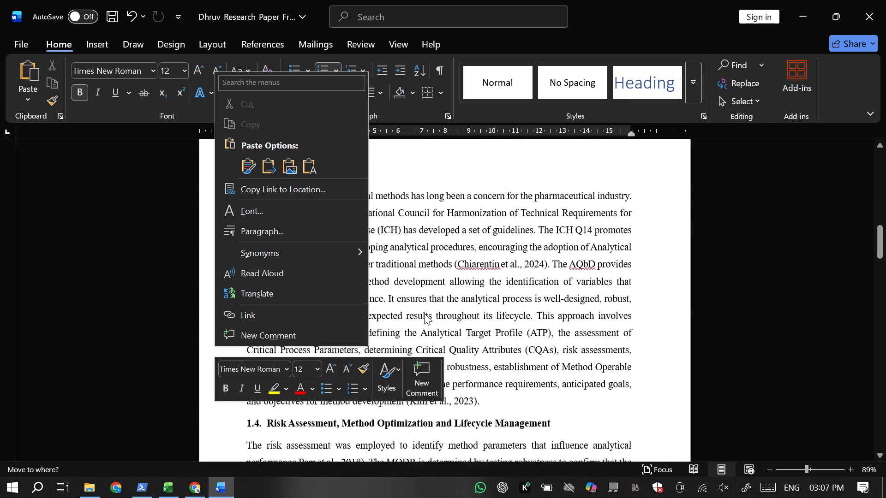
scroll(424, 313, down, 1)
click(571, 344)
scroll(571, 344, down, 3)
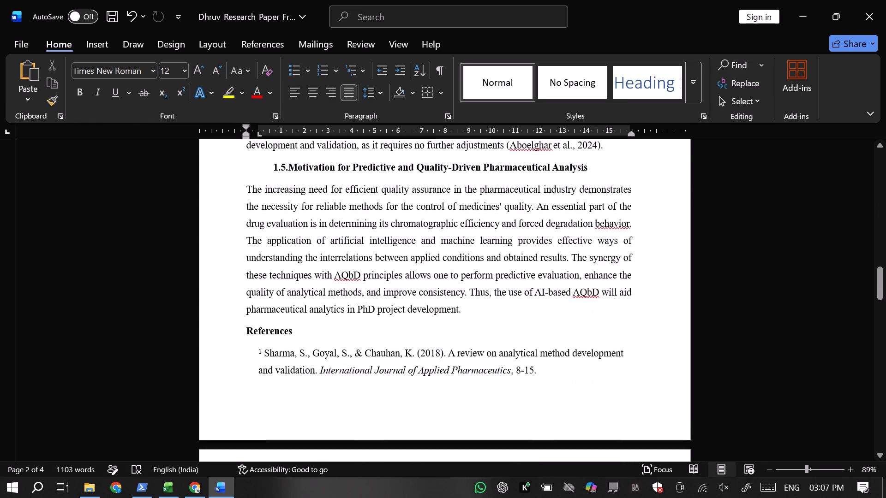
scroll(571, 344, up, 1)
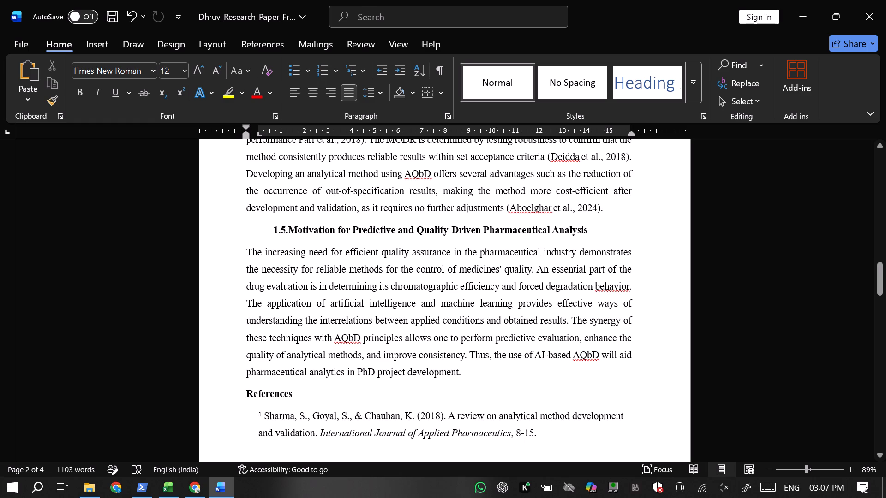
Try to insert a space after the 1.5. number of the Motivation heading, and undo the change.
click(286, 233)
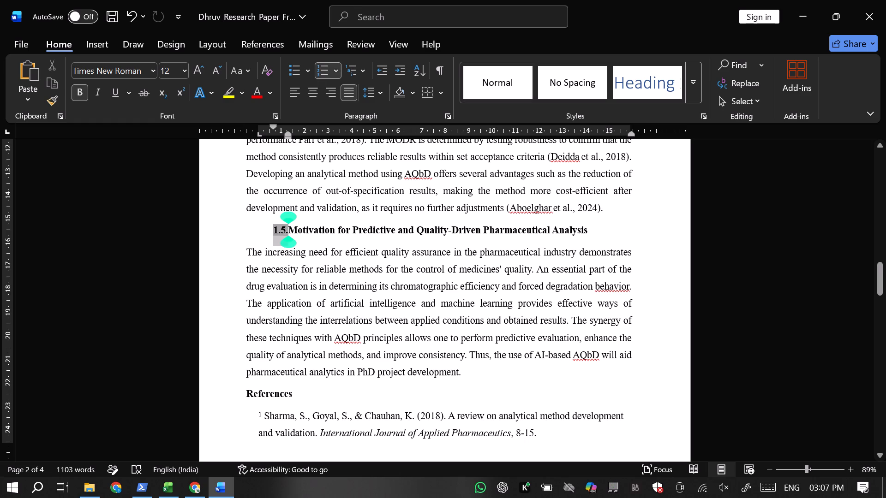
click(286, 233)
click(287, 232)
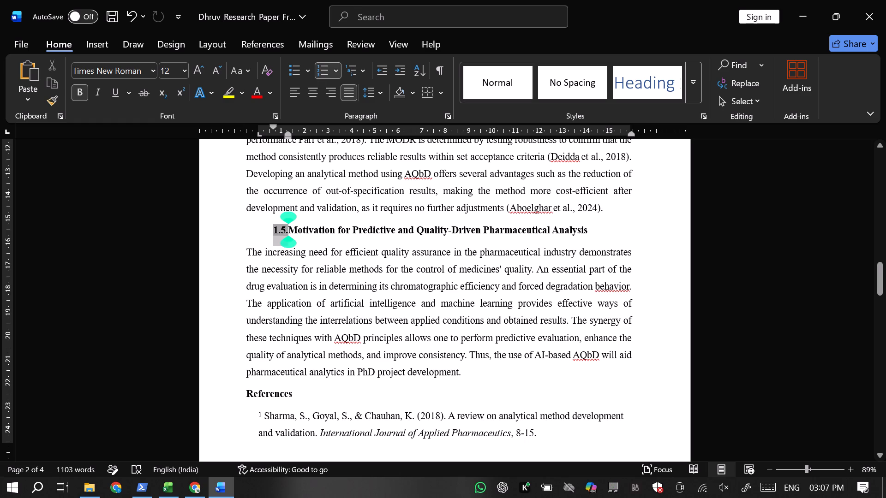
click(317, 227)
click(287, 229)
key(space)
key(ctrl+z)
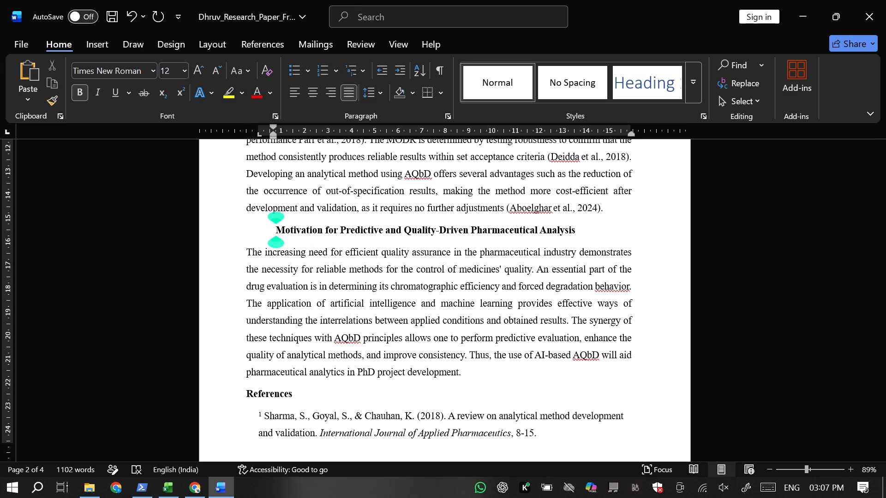
Insert a space between the 1.5. number and the word Motivation in the heading.
scroll(287, 229, up, 1)
click(221, 225)
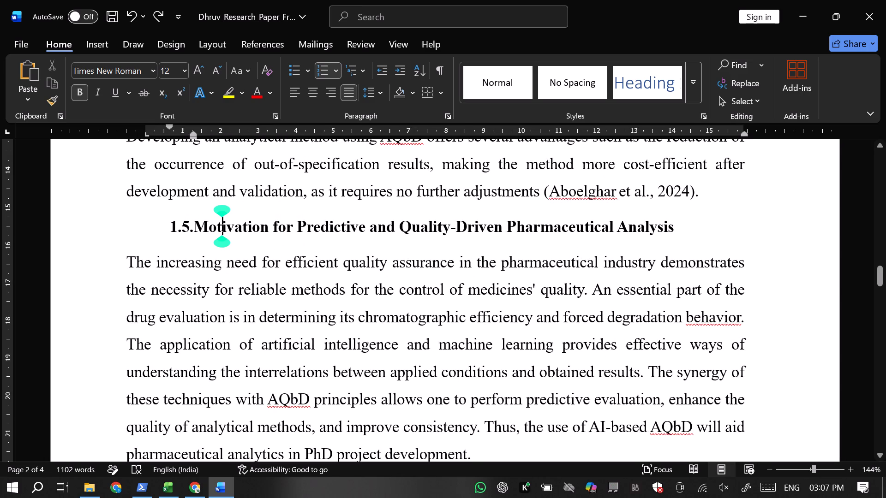
key(Left)
key(Left)
key(Left)
key(Left)
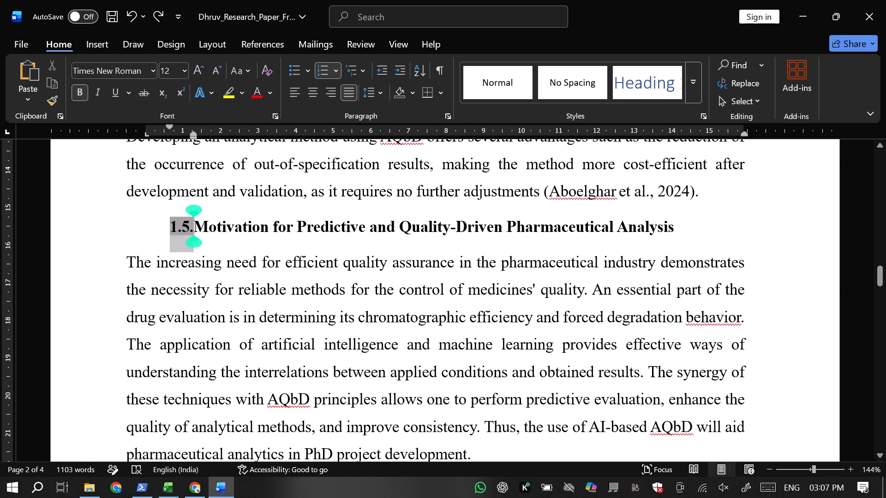
click(221, 225)
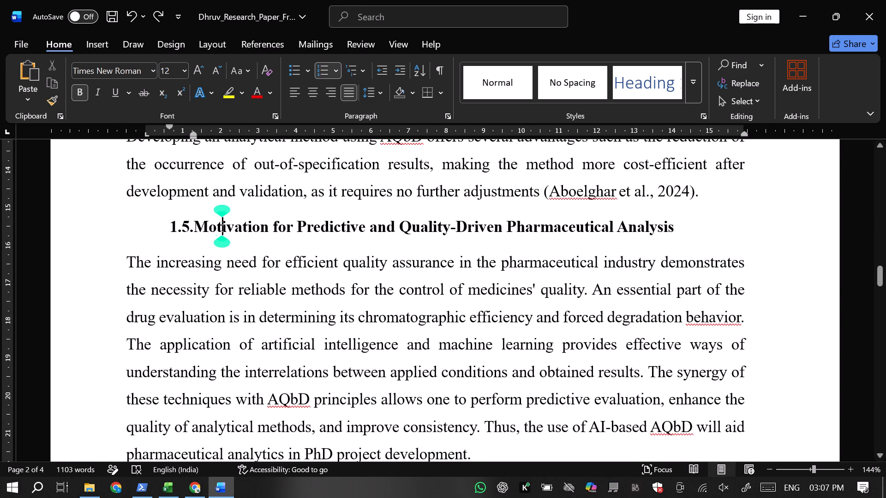
key(Left)
key(Left)
key(Left)
key(space)
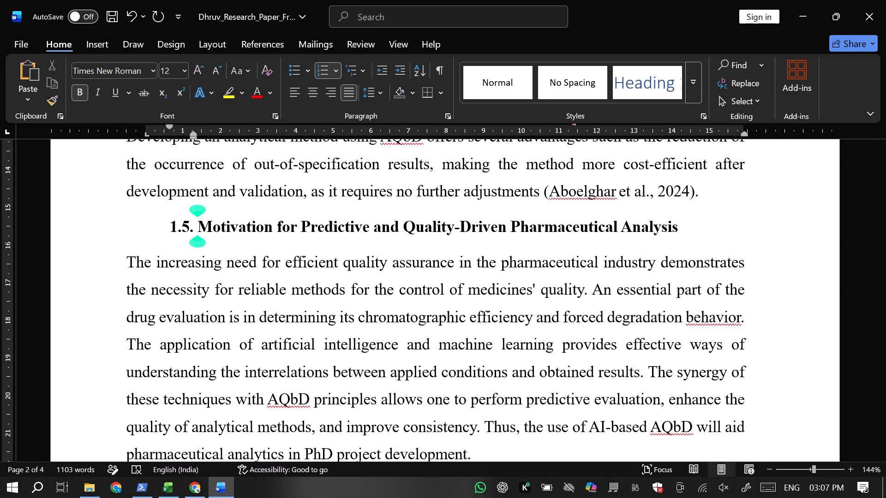
Reduce the 1.5. heading's first-line and hanging indents so its number aligns with the body text and its title follows closely.
click(169, 232)
click(169, 232)
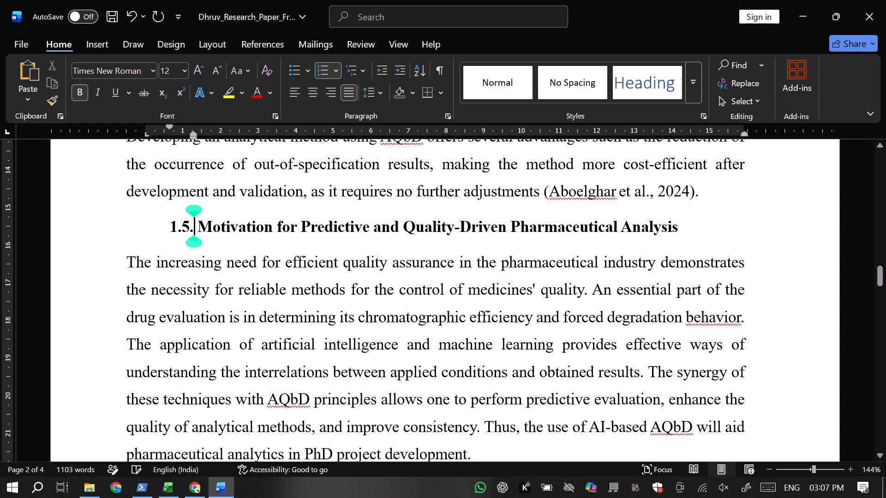
click(170, 122)
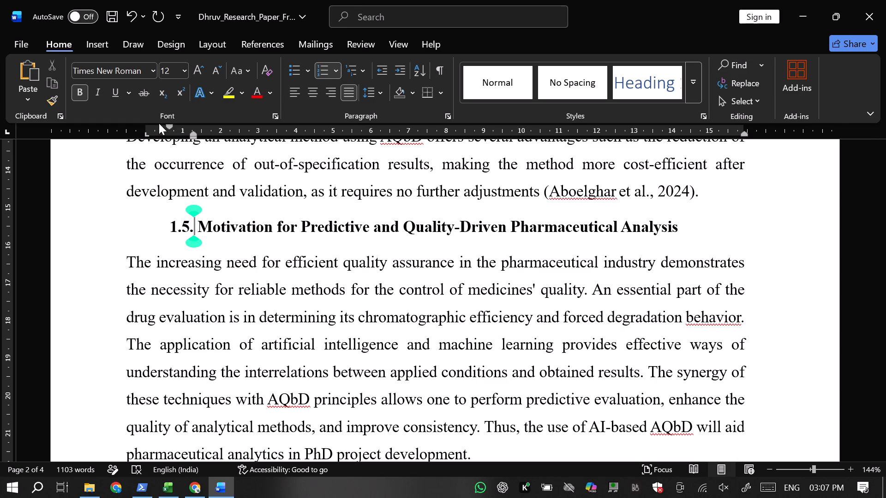
drag(168, 125, 142, 134)
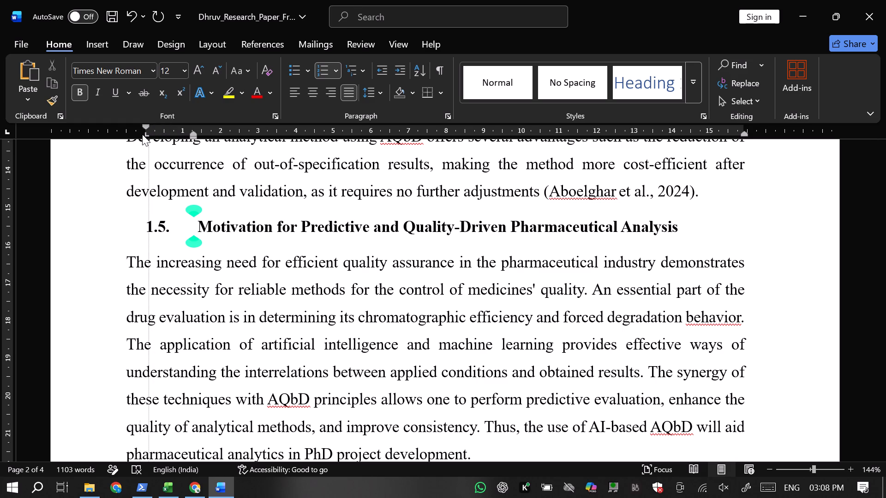
drag(142, 134, 115, 140)
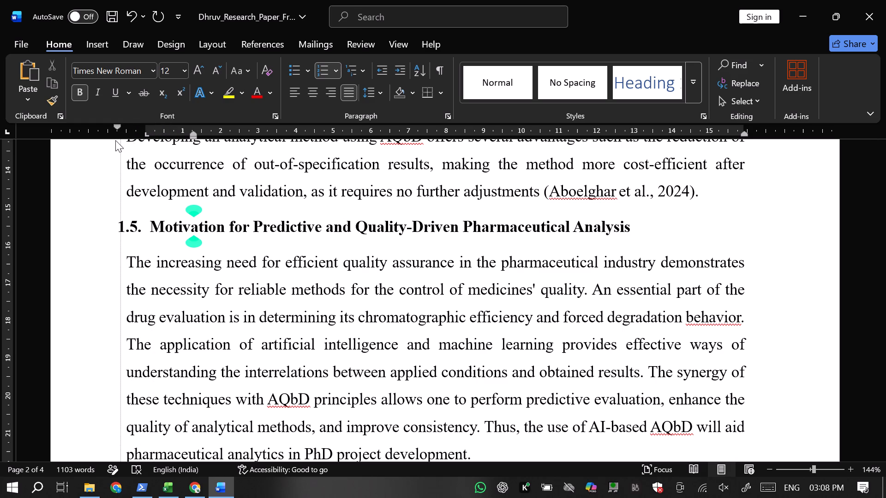
drag(115, 140, 126, 141)
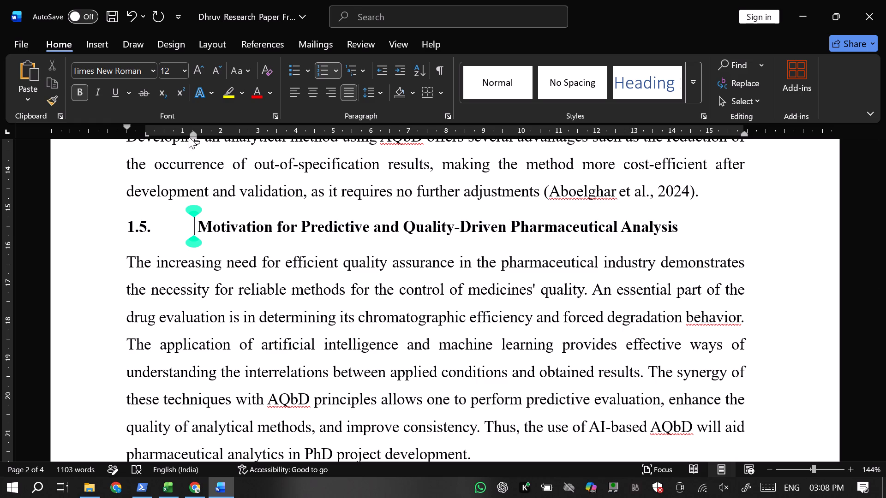
drag(192, 133, 156, 142)
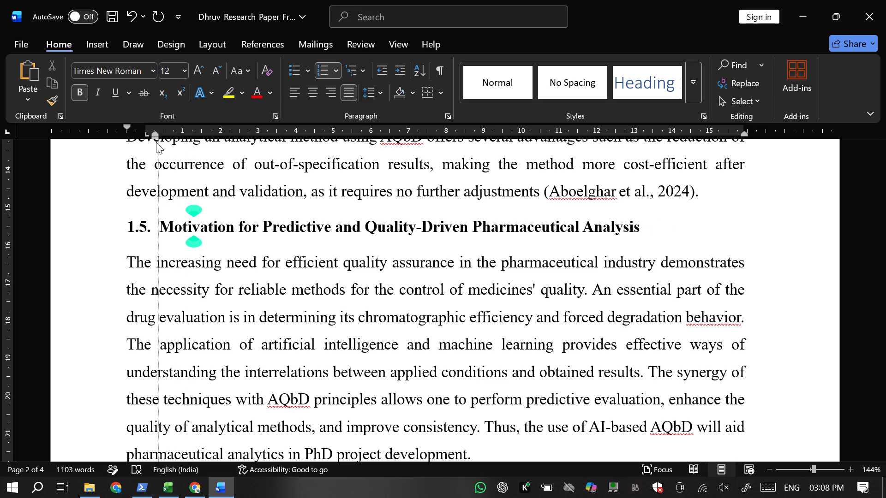
drag(156, 142, 152, 133)
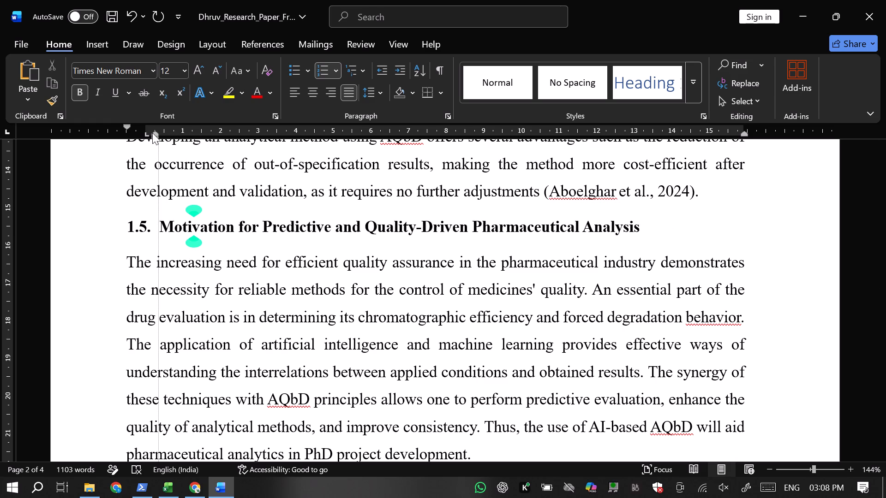
drag(152, 133, 158, 134)
click(158, 134)
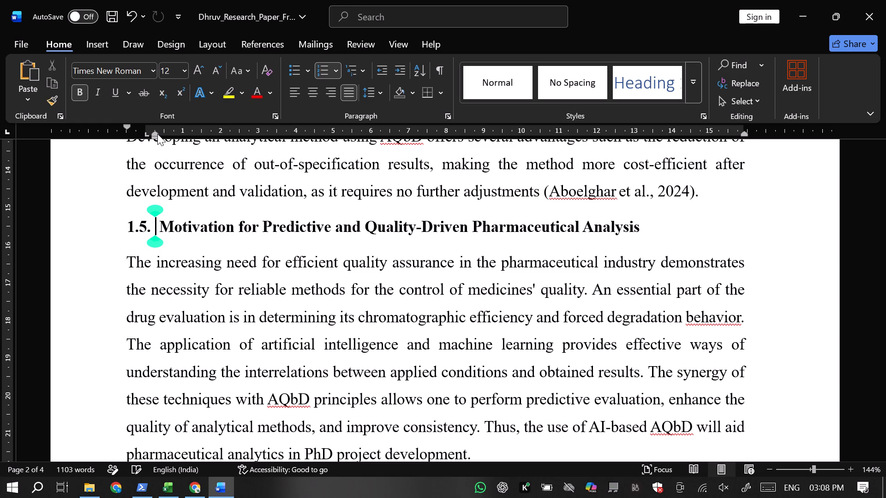
Delete the extra space before Motivation in the 1.5. heading.
key(Right)
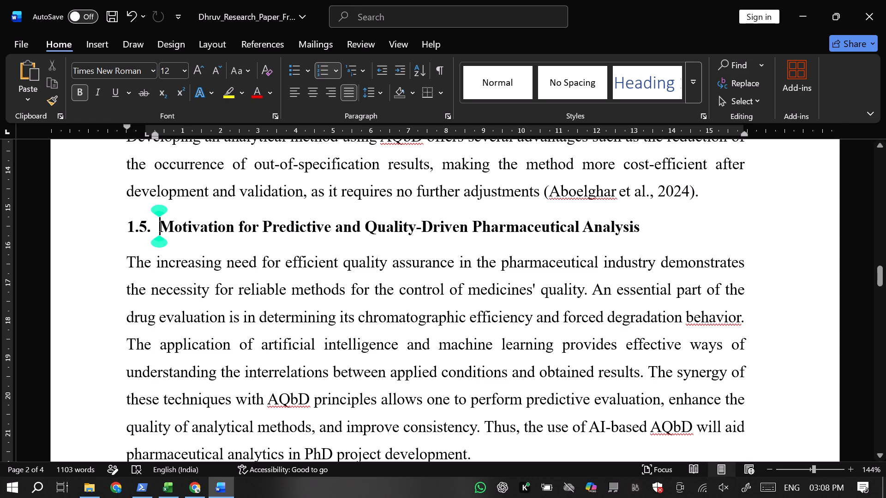
key(BackSpace)
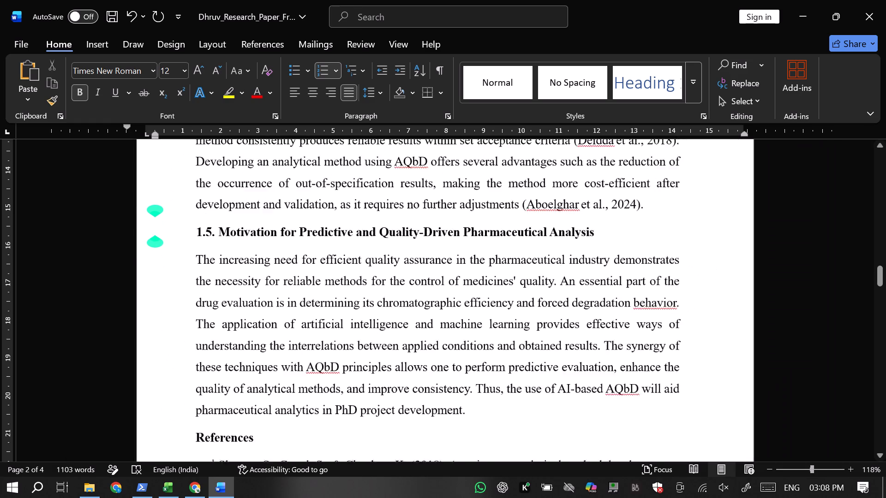
Review the heading numbering, alignment and page layout from the introduction through section 1.5.
scroll(228, 251, down, 1)
scroll(228, 251, up, 3)
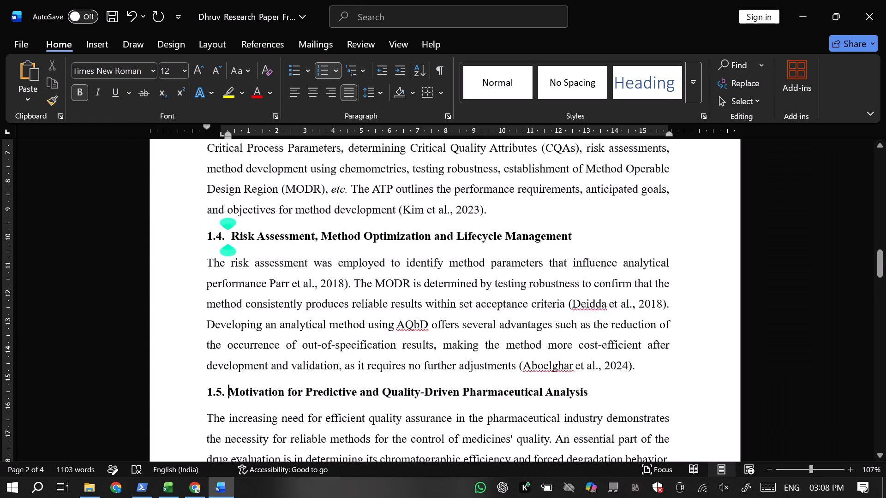
scroll(228, 251, up, 3)
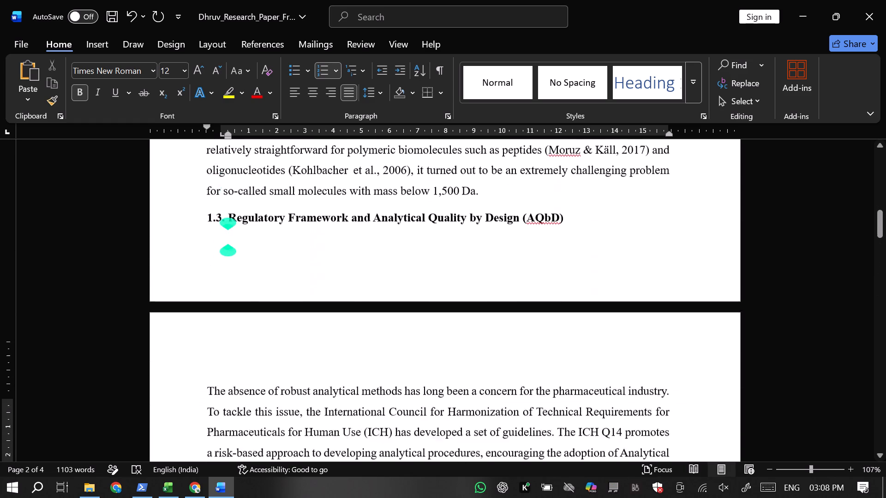
scroll(228, 251, down, 2)
scroll(228, 251, up, 2)
scroll(228, 251, down, 1)
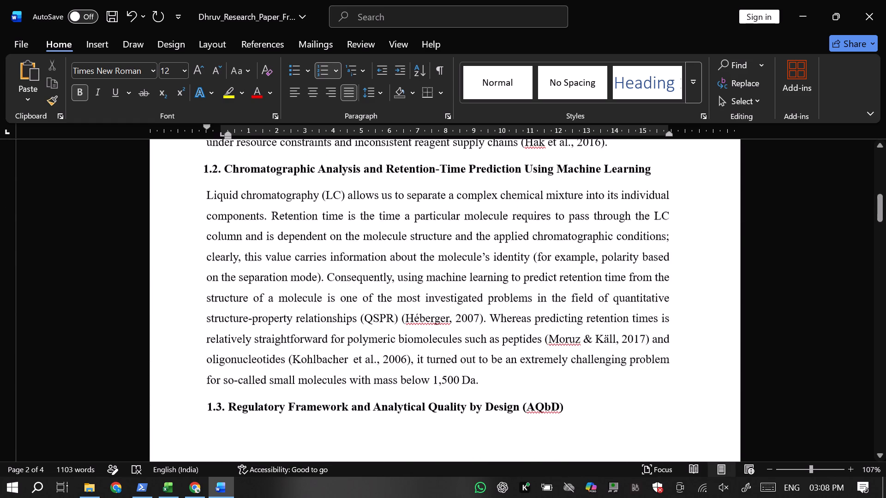
scroll(228, 251, down, 1)
scroll(228, 251, up, 3)
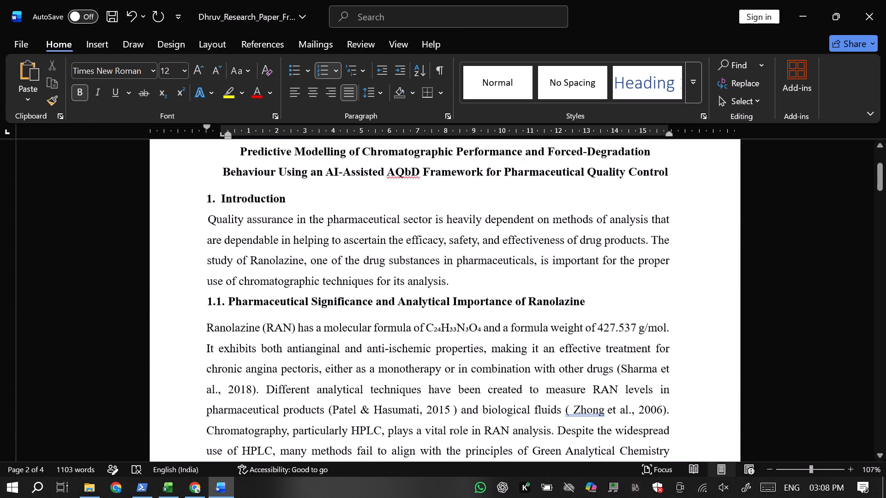
scroll(228, 251, up, 1)
scroll(228, 251, down, 1)
scroll(228, 251, up, 2)
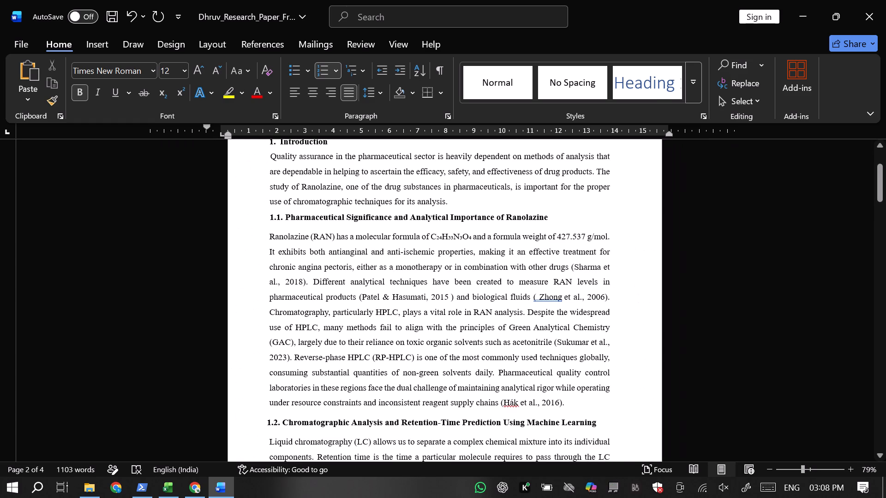
Set the paper title's font size to 14.
scroll(341, 219, up, 1)
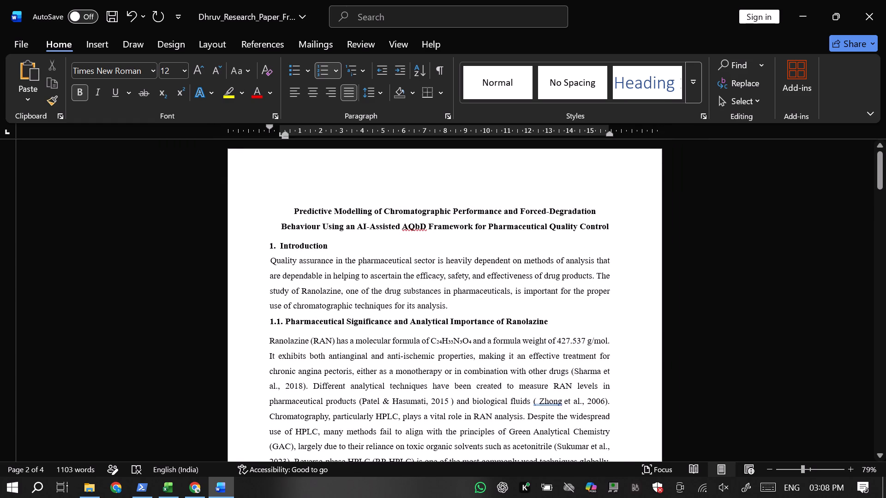
drag(613, 226, 310, 213)
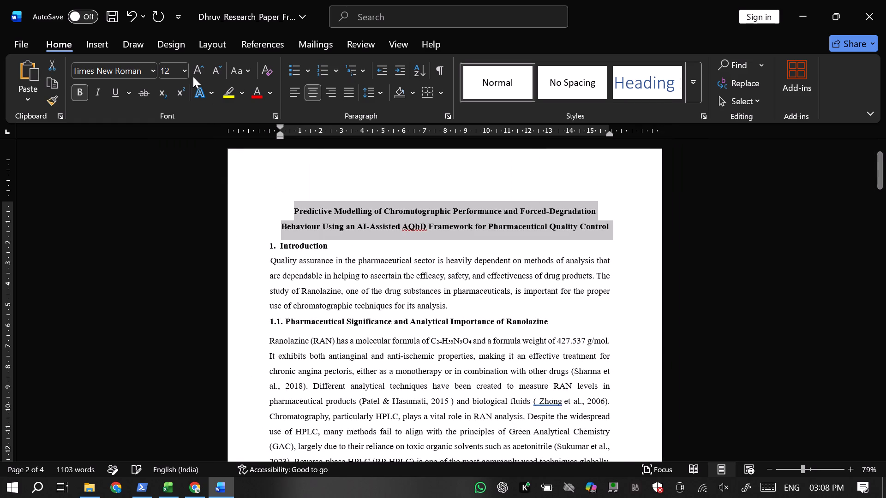
click(184, 71)
click(181, 172)
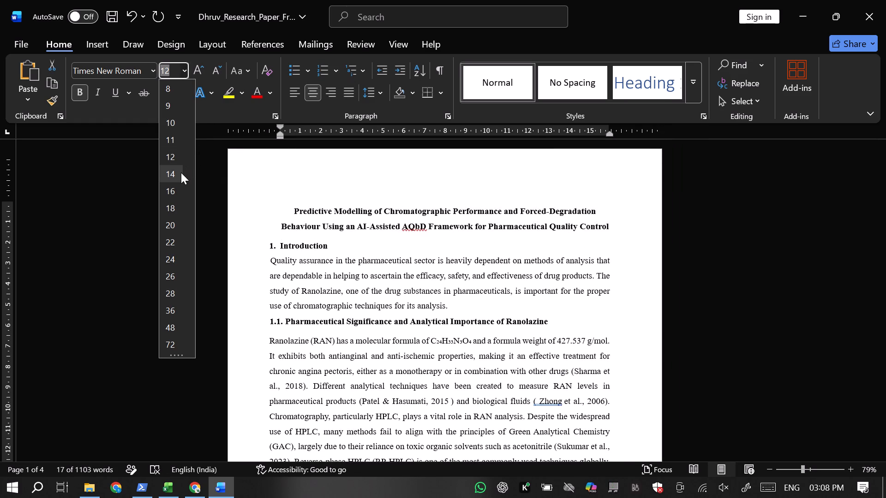
Review the page layout and section headings from the title through the References heading, including a two-page side-by-side view.
scroll(376, 281, down, 4)
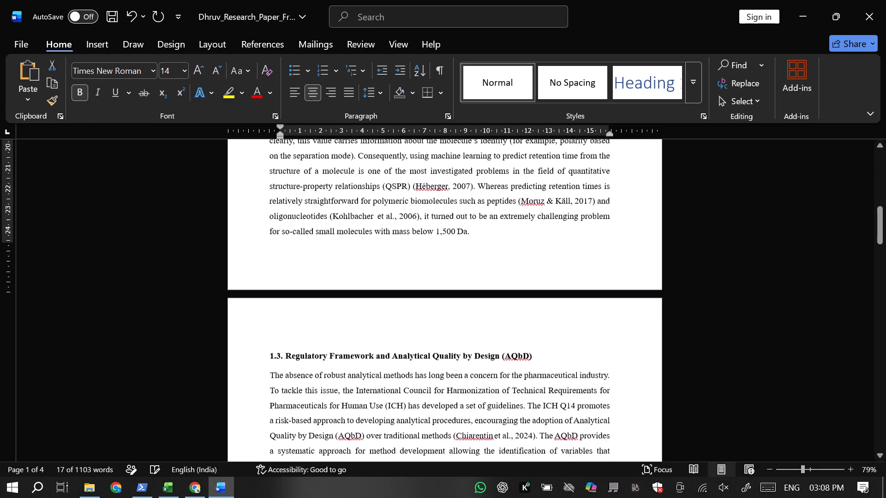
scroll(376, 281, down, 2)
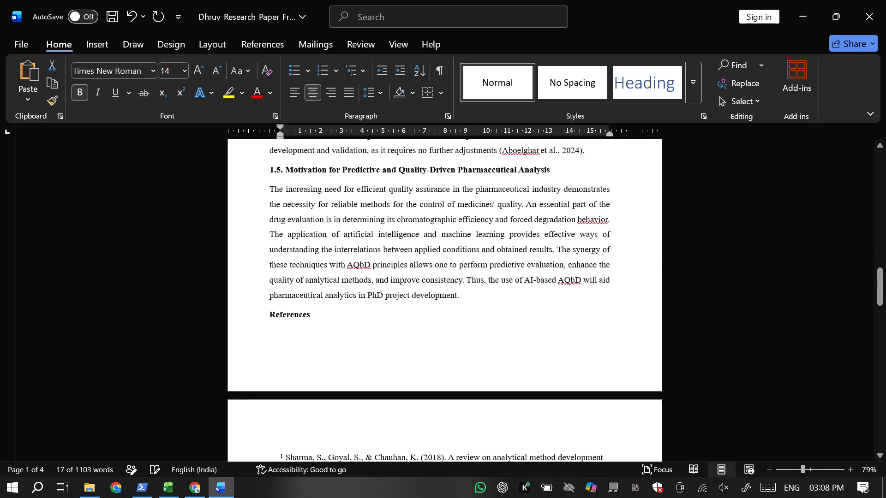
scroll(376, 281, down, 1)
scroll(376, 281, up, 2)
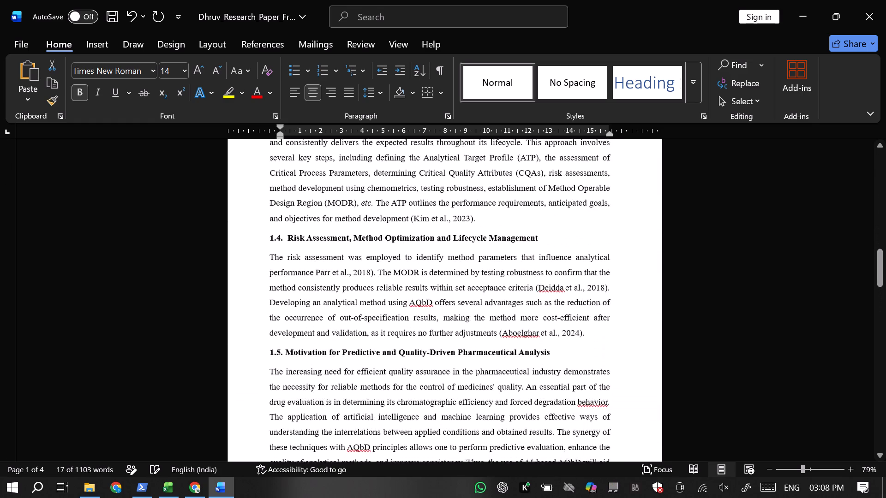
scroll(376, 281, up, 3)
scroll(376, 281, down, 1)
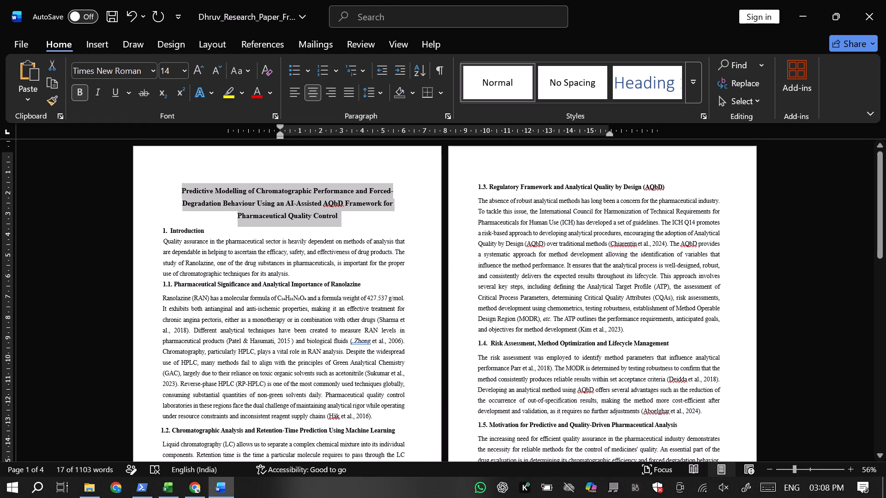
scroll(376, 281, down, 1)
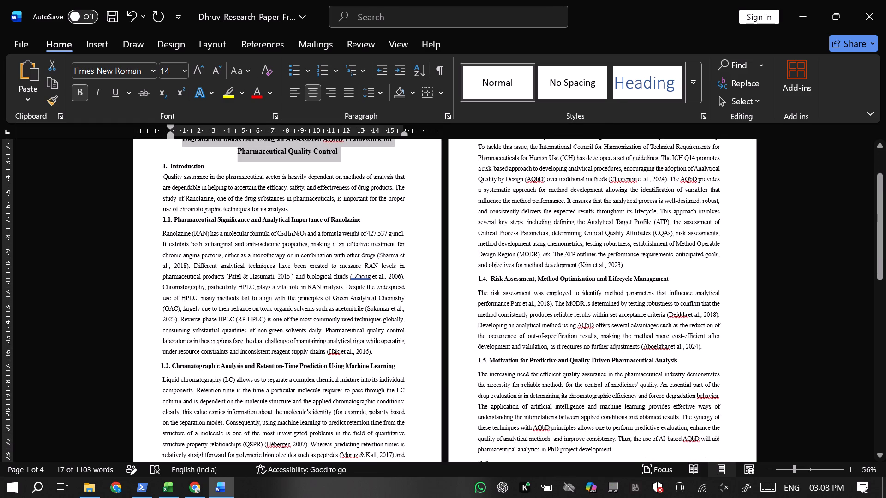
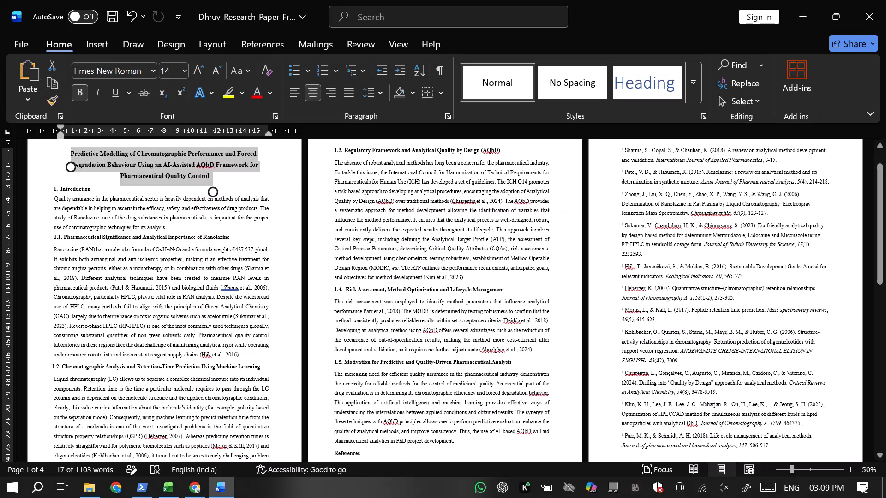
scroll(203, 286, right, 1)
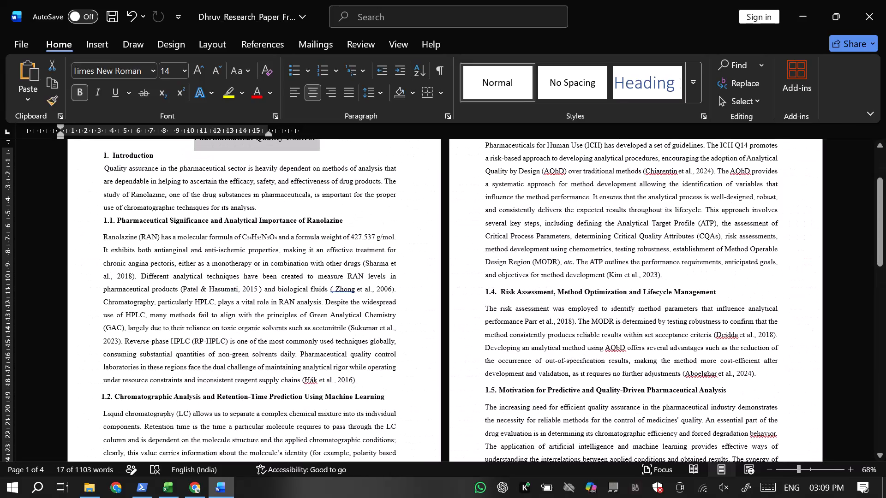
drag(362, 379, 263, 311)
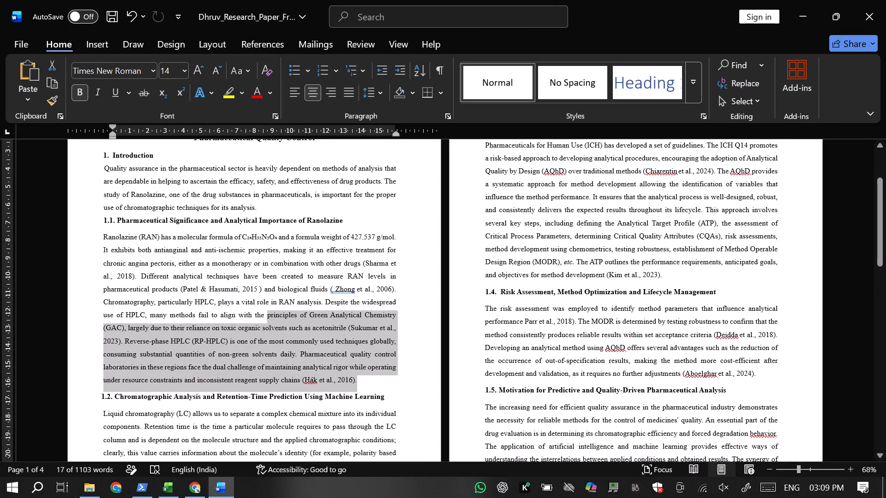
drag(263, 311, 107, 238)
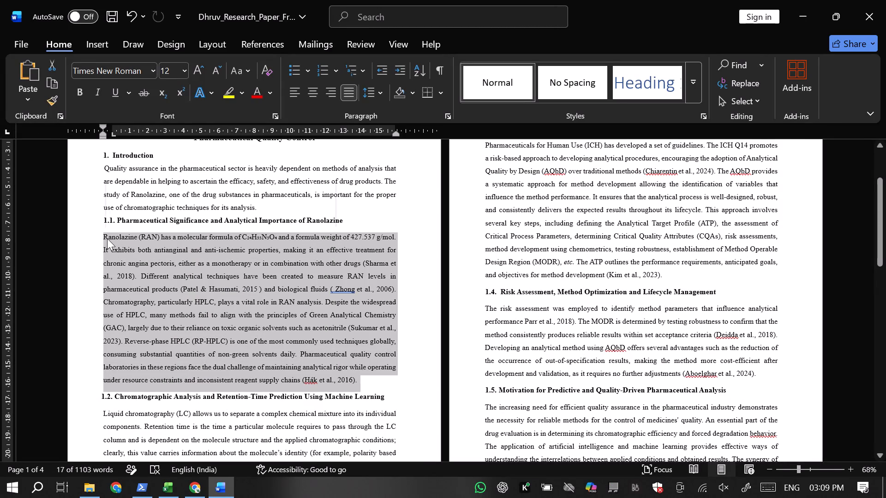
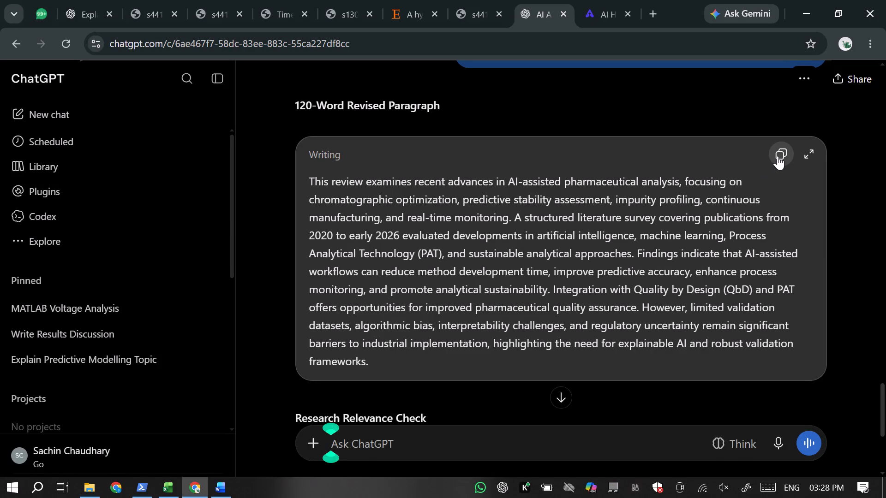
In AIHumanize, replace the previous source text with the copied AI-assisted pharmaceutical analysis paragraph and humanize it.
click(589, 6)
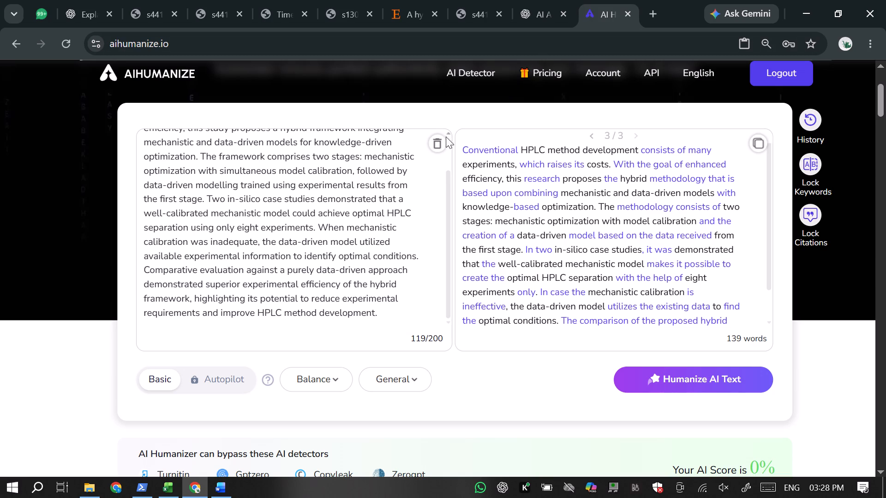
click(435, 140)
click(233, 236)
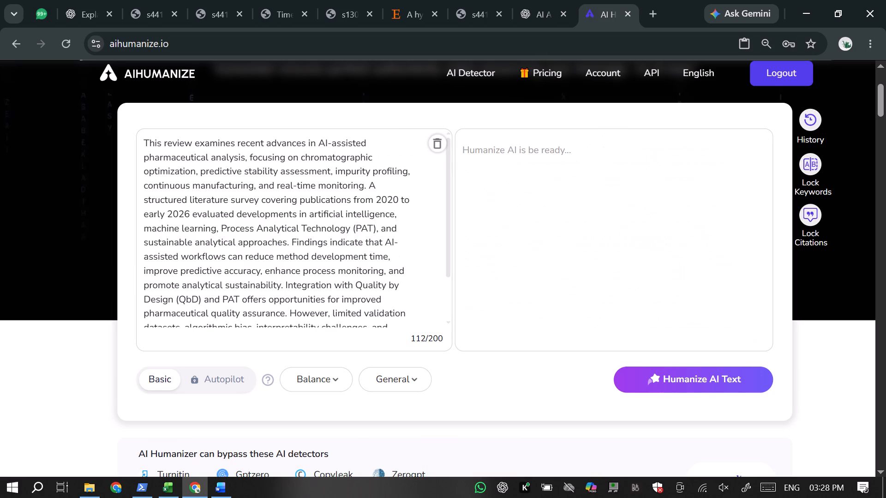
click(638, 374)
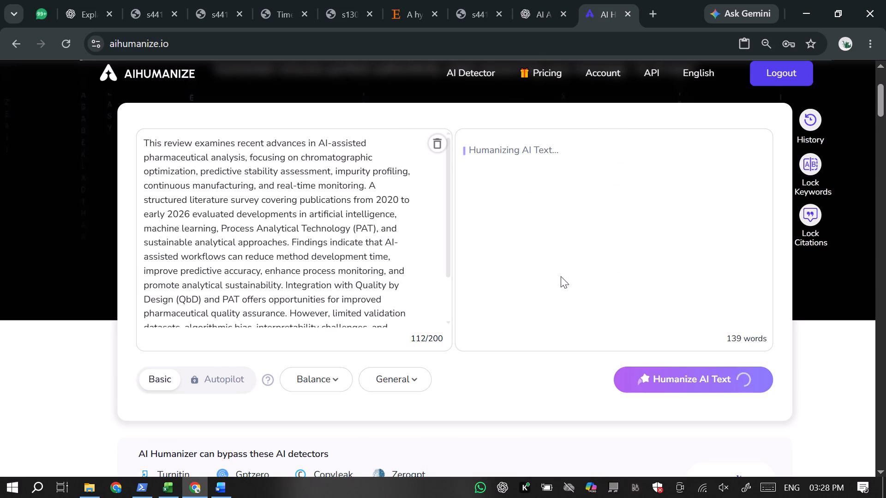
Go back from the Springer PDF to its Google Scholar result and copy the APA citation of the AI-assisted pharmaceutical analysis paper.
click(481, 9)
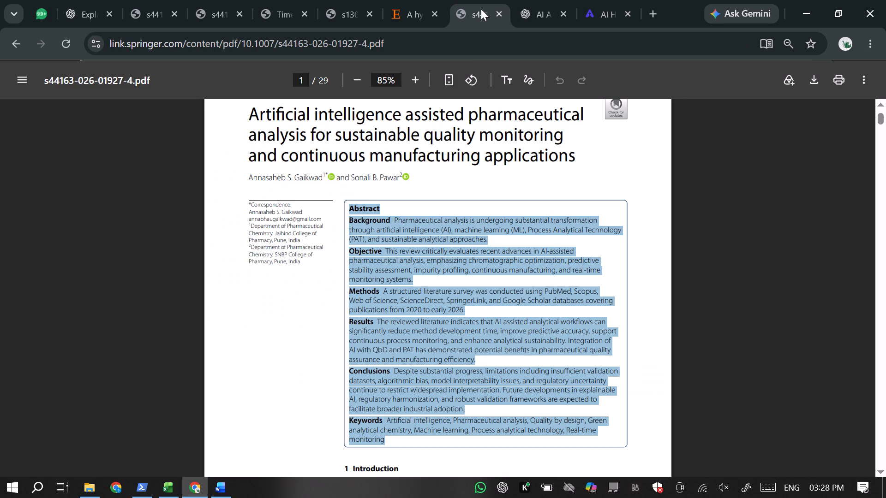
scroll(365, 290, right, 5)
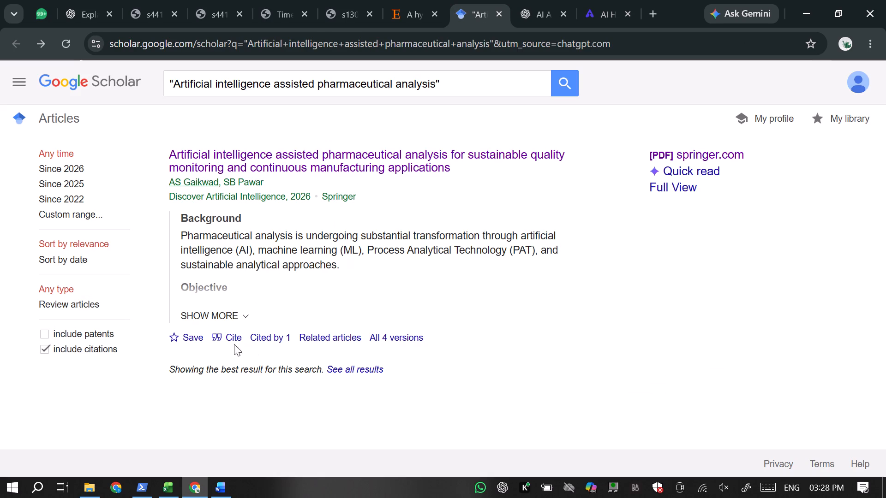
click(229, 338)
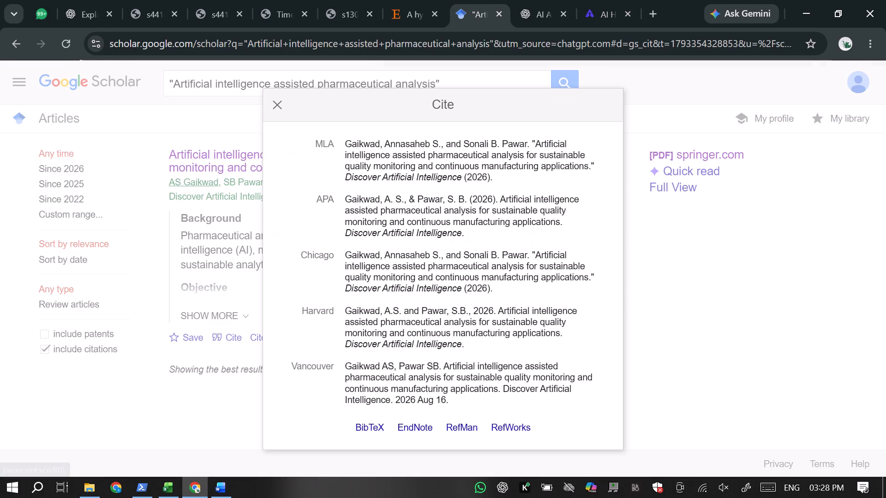
click(428, 235)
key(ctrl+c)
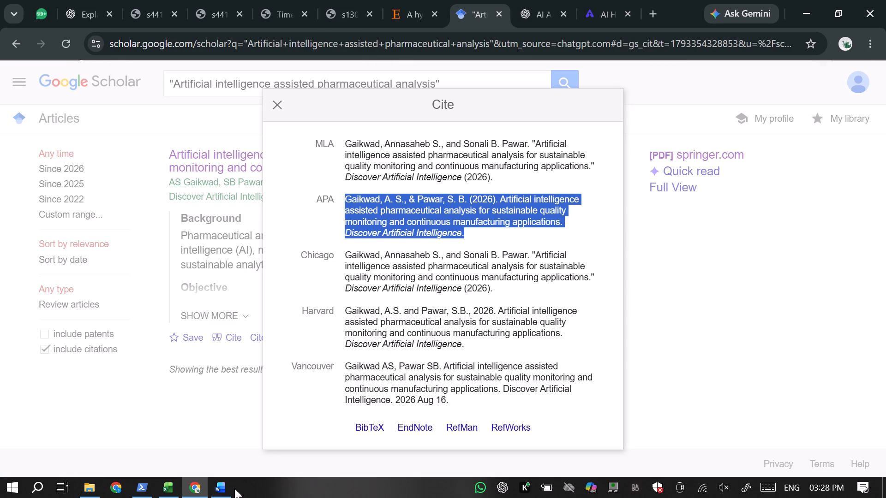
In Word, start a new paragraph after the hybrid-framework abstract and insert a footnote containing the copied APA citation.
click(217, 497)
click(413, 267)
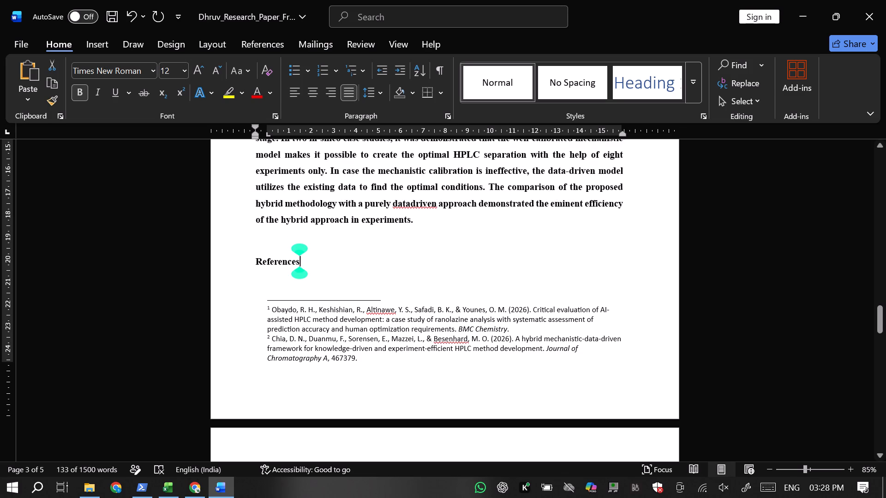
click(427, 230)
key(Return)
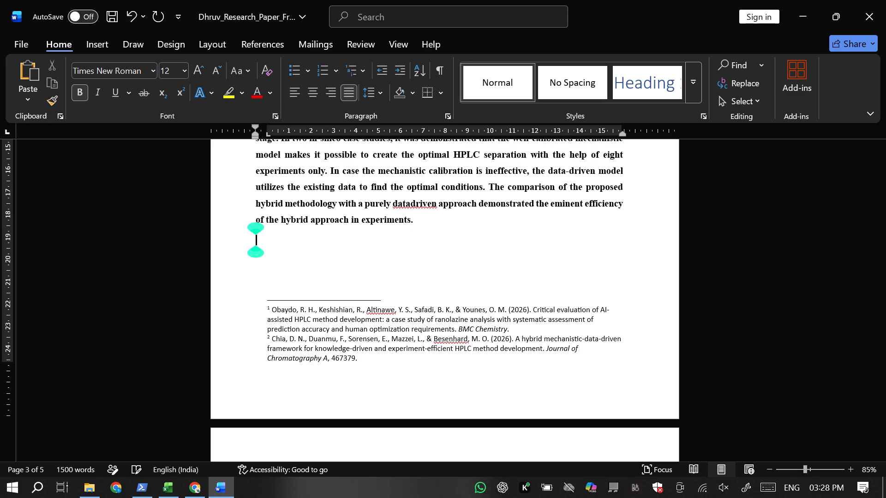
key(ctrl+alt+f)
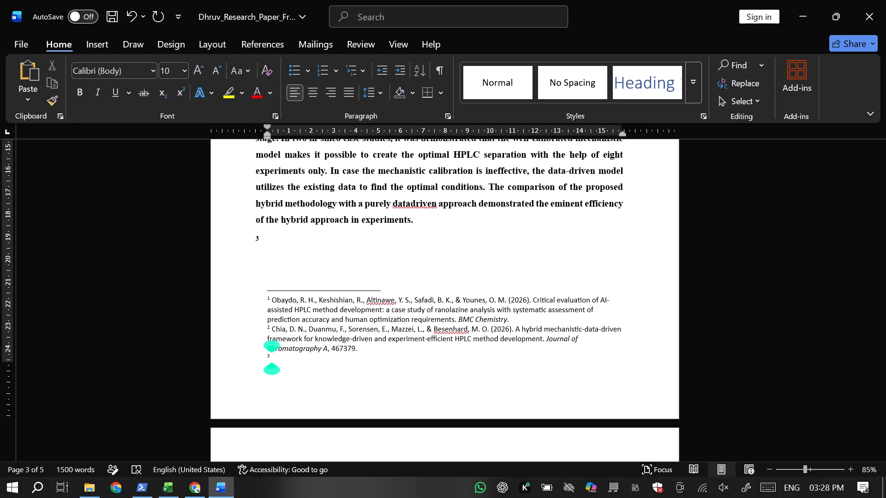
key(ctrl+v)
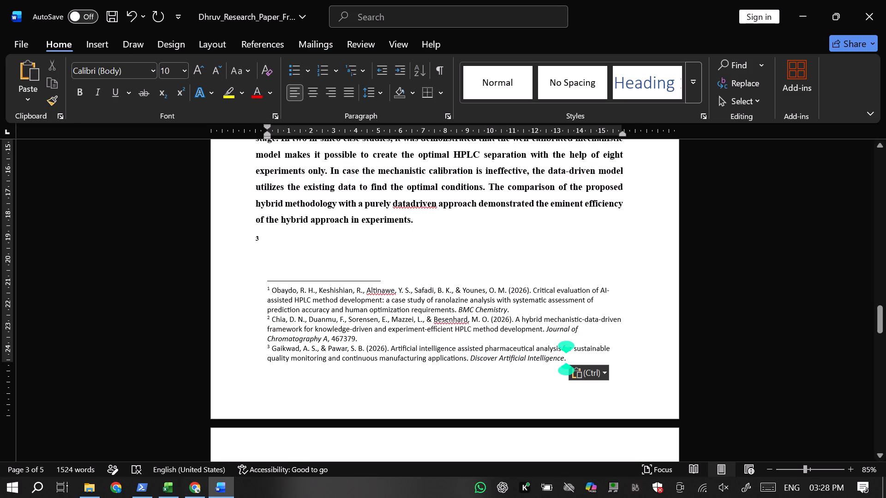
Back in Chrome, review the humanized version of the AI-assisted pharmaceutical analysis paragraph in AIHumanize and copy it.
click(192, 489)
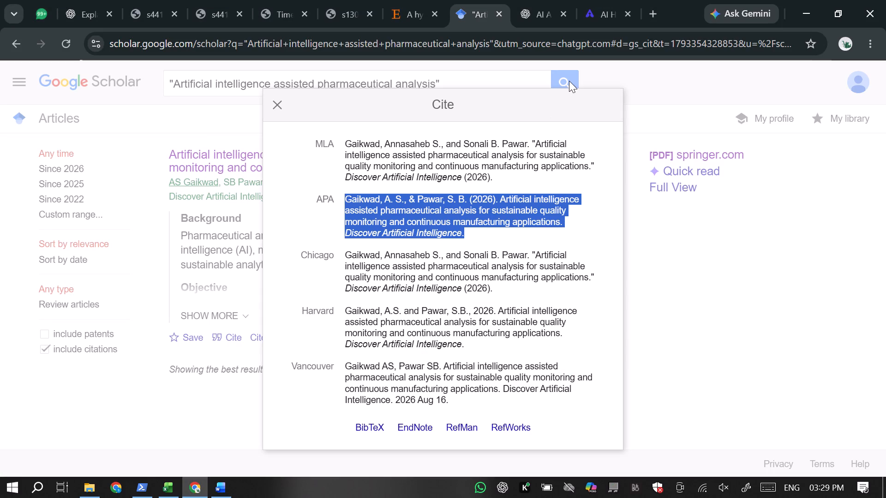
click(593, 1)
scroll(520, 196, down, 1)
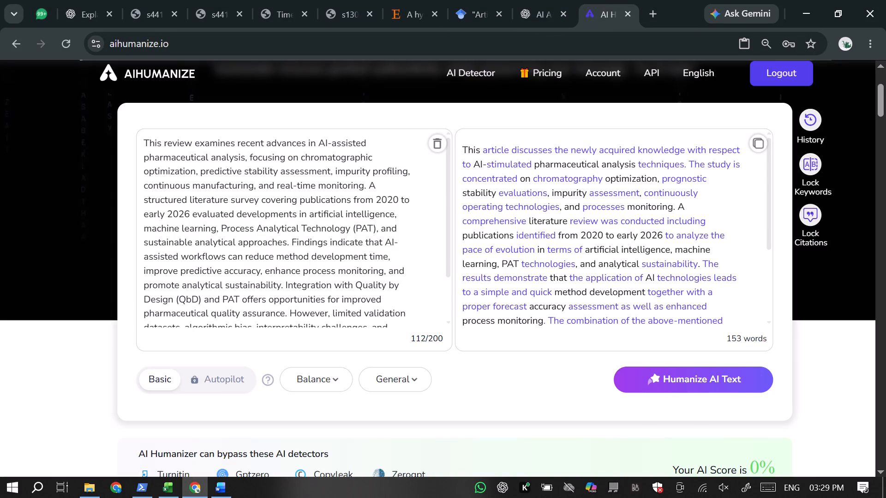
scroll(520, 196, down, 3)
scroll(520, 196, up, 3)
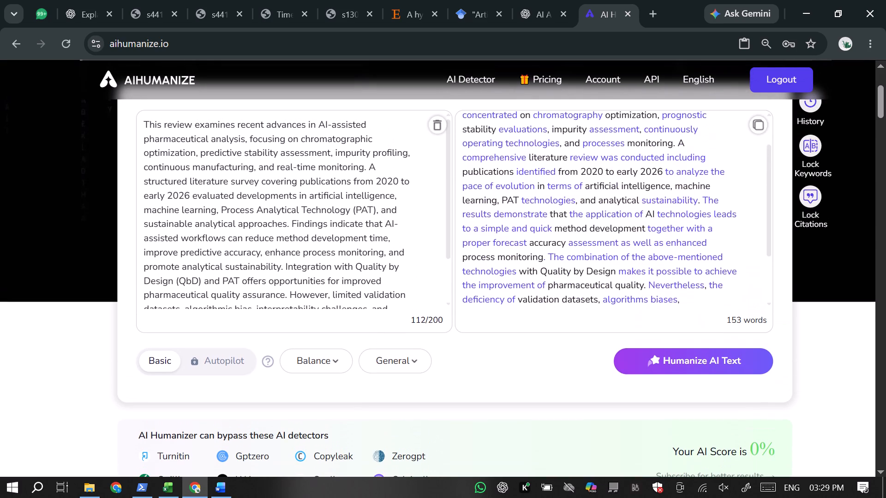
scroll(520, 196, up, 3)
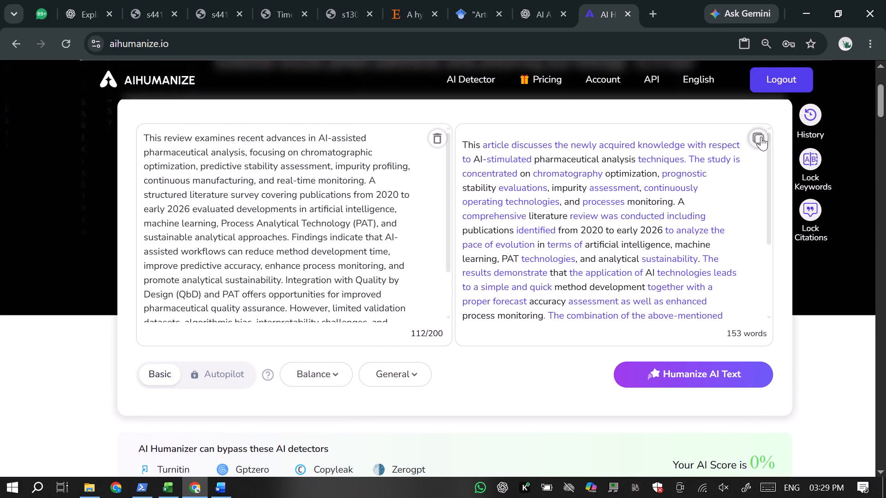
click(761, 136)
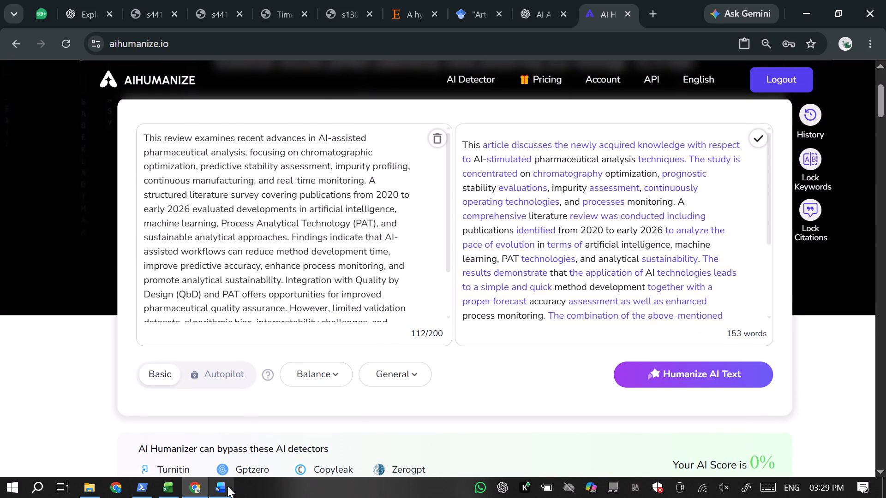
In Word, paste the humanized paragraph after footnote marker 3 in the Review of Literature.
click(227, 486)
click(279, 232)
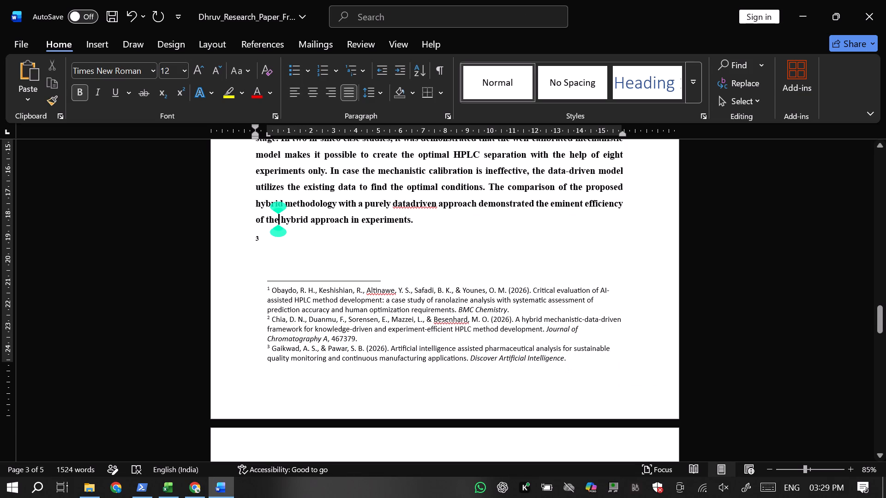
click(268, 243)
key(ctrl+v)
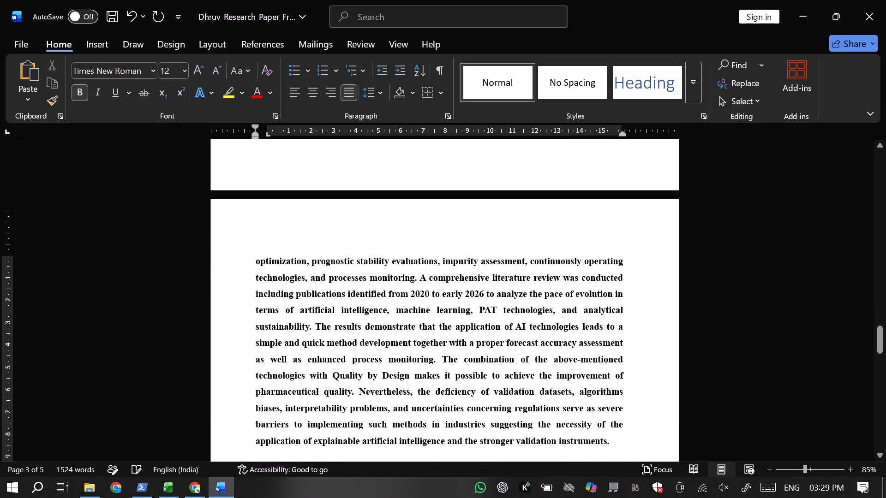
Look over the paper's pages and start a new empty paragraph after the third abstract, above the References heading.
scroll(268, 243, right, 1)
scroll(268, 243, up, 2)
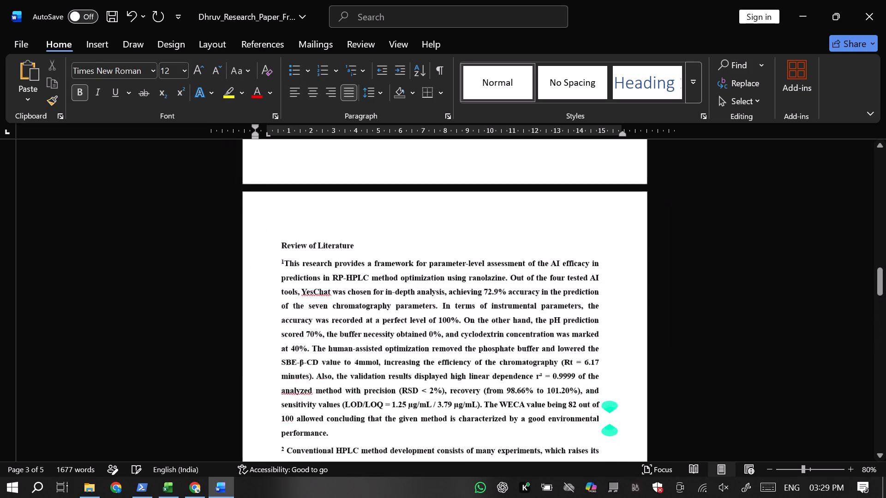
scroll(268, 243, up, 4)
scroll(268, 243, down, 2)
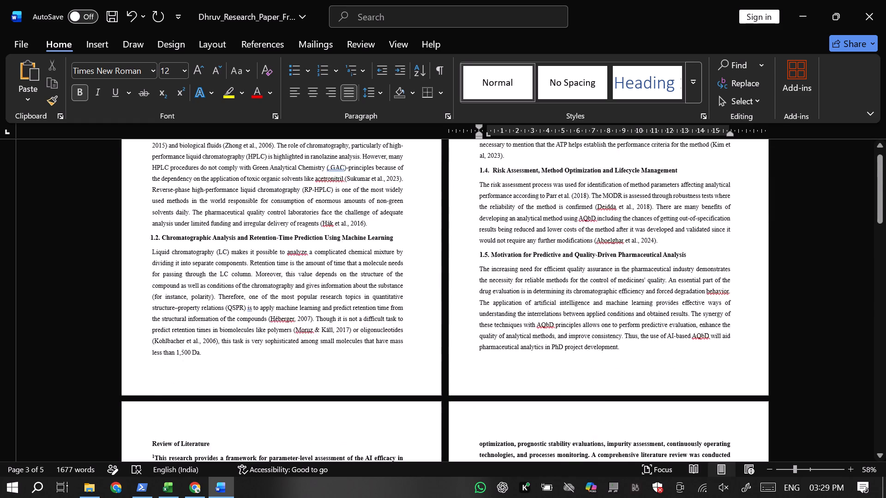
scroll(268, 243, down, 2)
scroll(268, 243, up, 1)
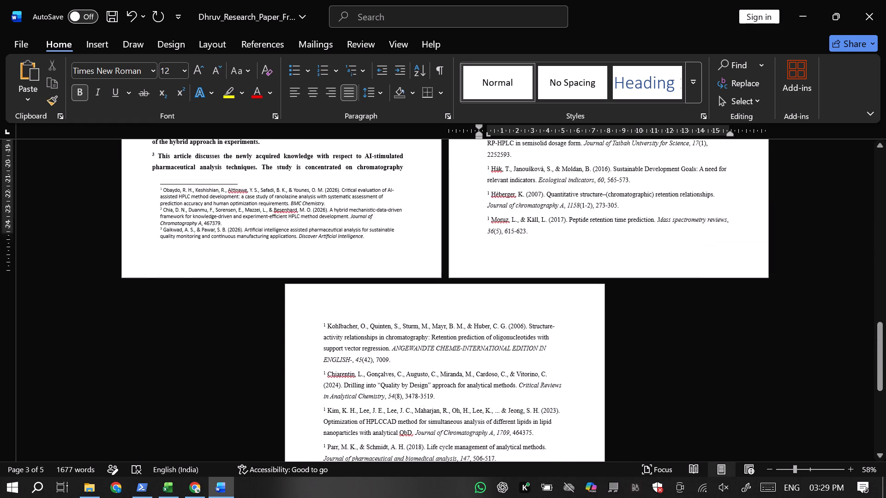
scroll(268, 243, up, 1)
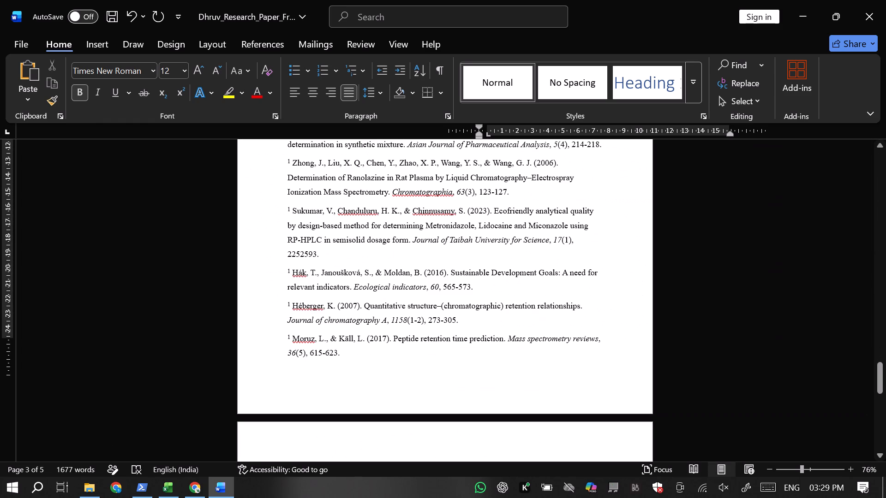
scroll(278, 259, up, 1)
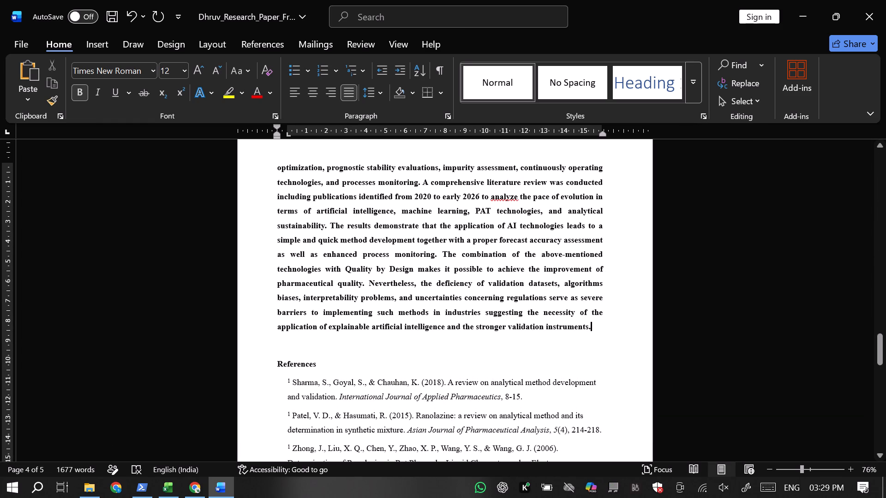
key(Return)
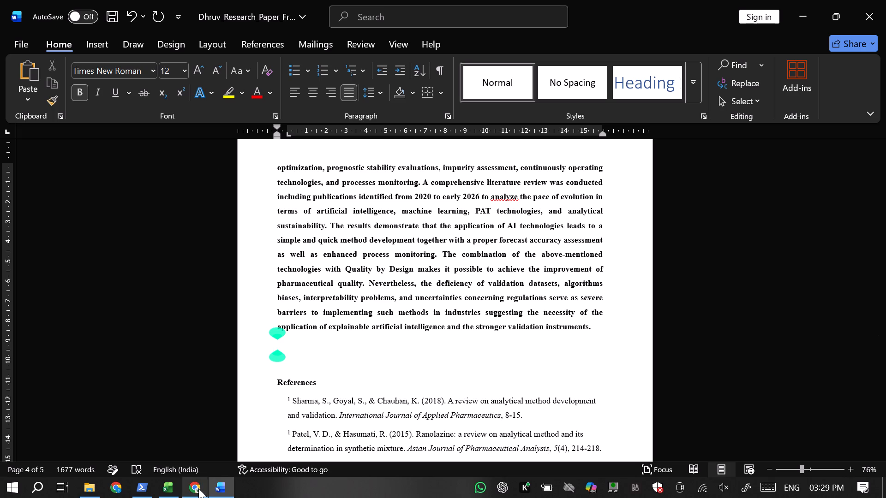
In Chrome, return from the other open Springer PDF to its Google Scholar result and open the paper's citation formats.
click(198, 488)
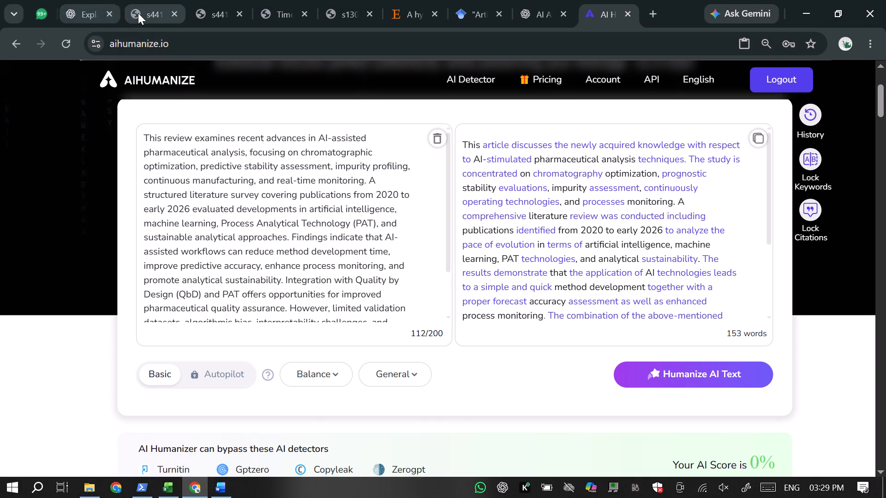
click(138, 13)
click(82, 18)
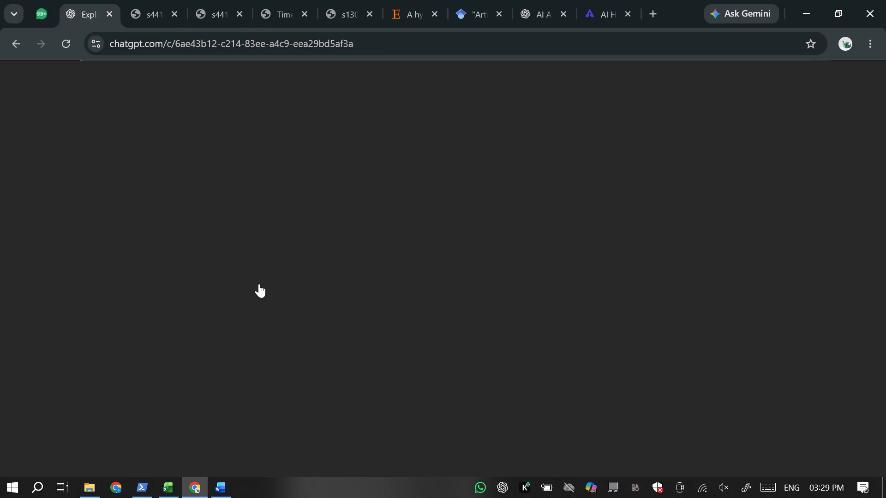
click(144, 10)
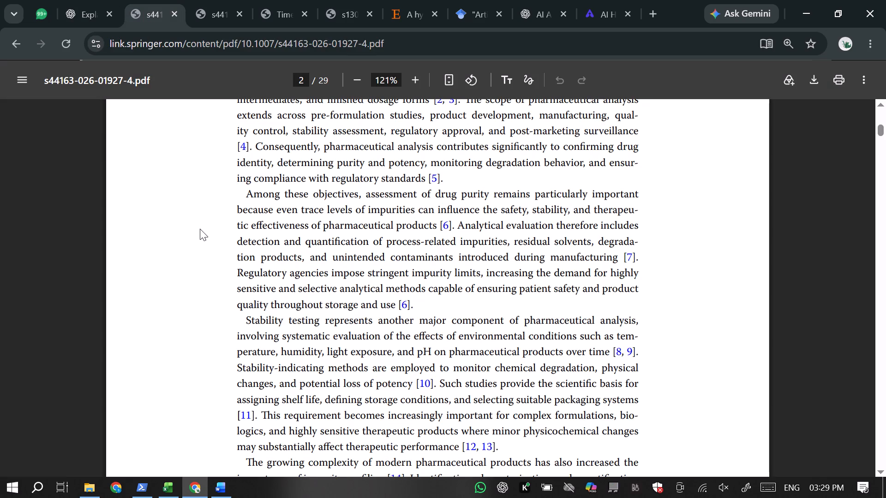
scroll(200, 229, right, 6)
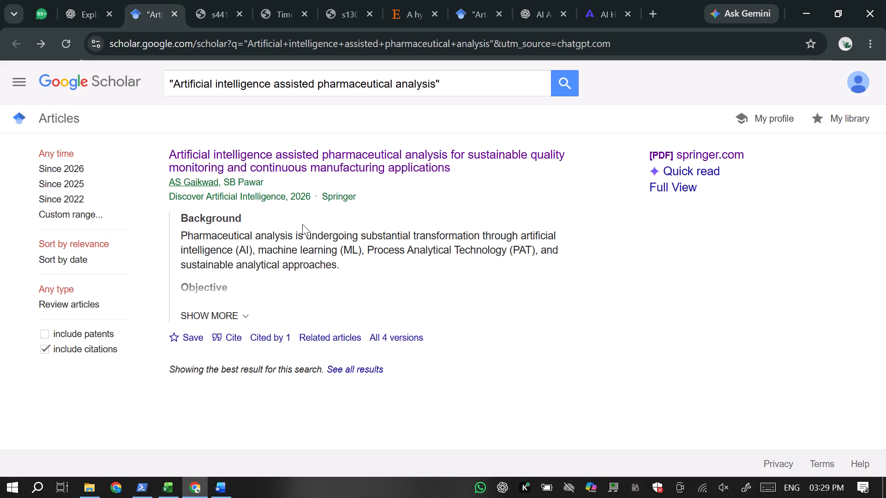
click(229, 338)
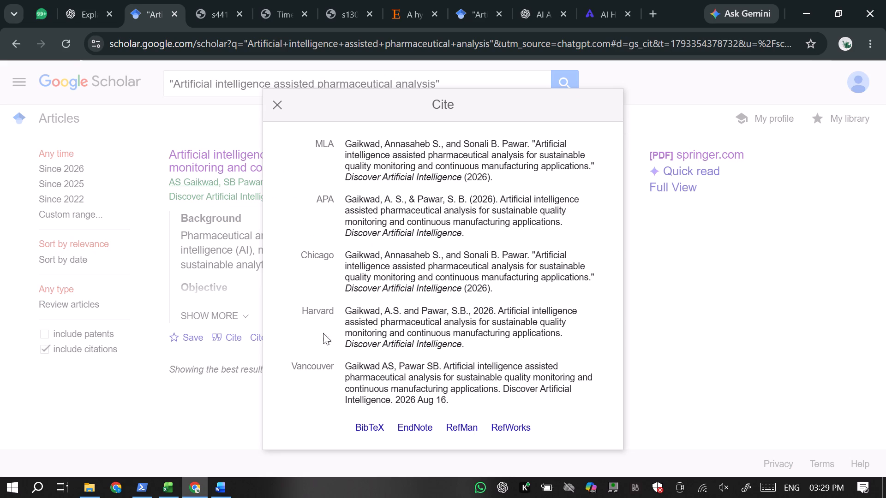
Switch to Word and examine the References list and the Review of Literature footnotes to check which papers are already cited.
click(220, 481)
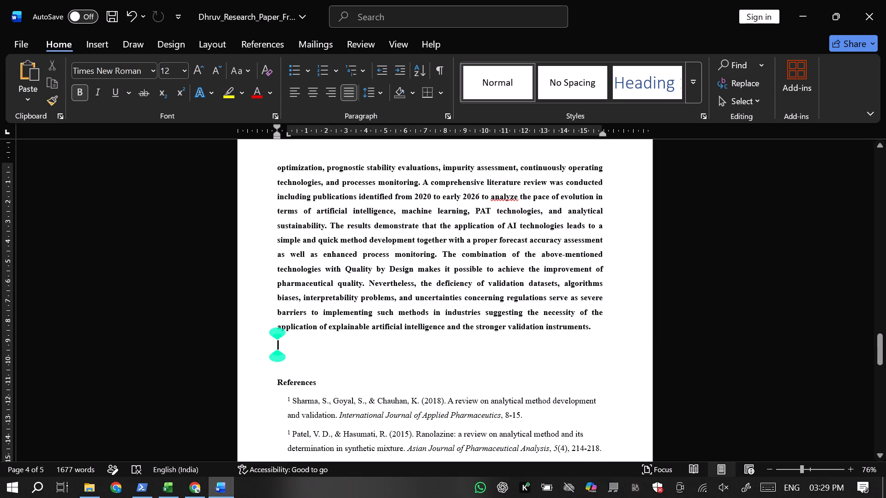
scroll(421, 333, down, 5)
scroll(421, 333, up, 2)
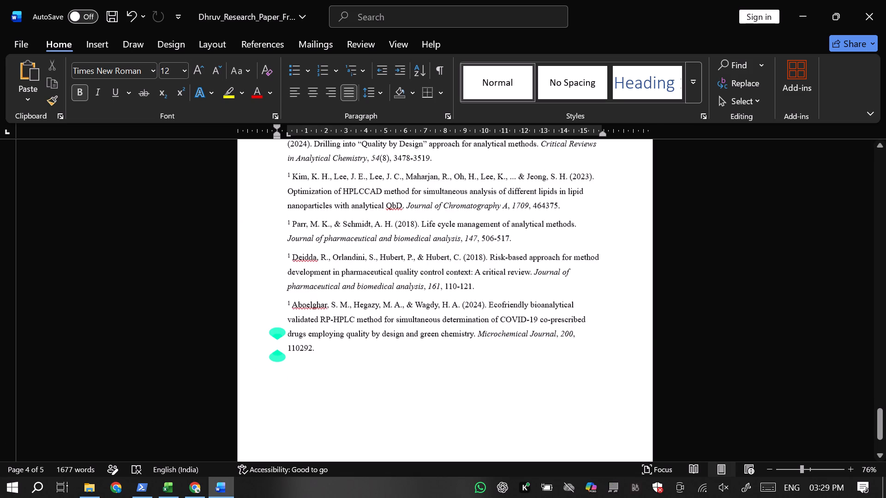
scroll(421, 333, up, 2)
scroll(390, 298, up, 1)
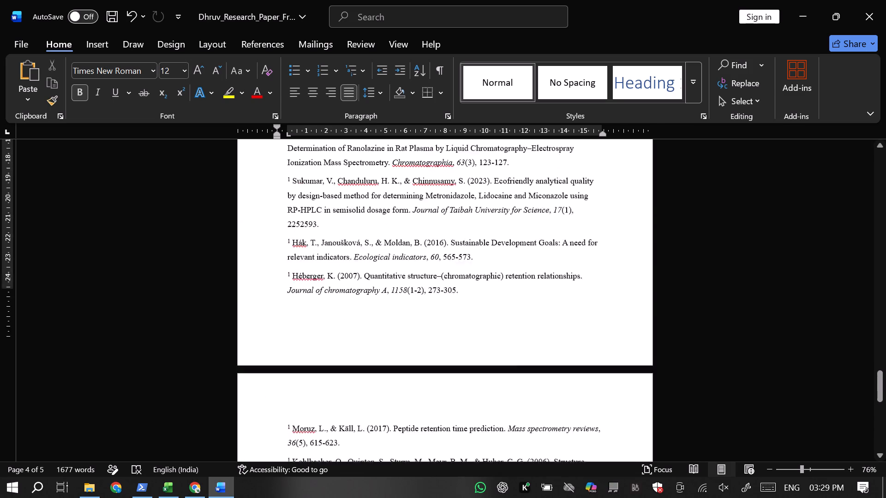
scroll(390, 298, up, 1)
scroll(390, 298, down, 1)
scroll(390, 298, up, 2)
scroll(390, 298, down, 2)
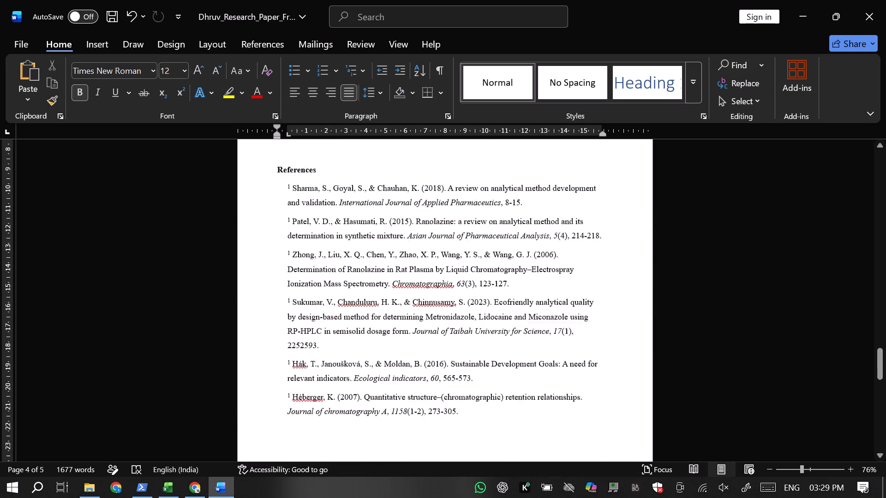
scroll(390, 298, down, 4)
scroll(390, 298, up, 6)
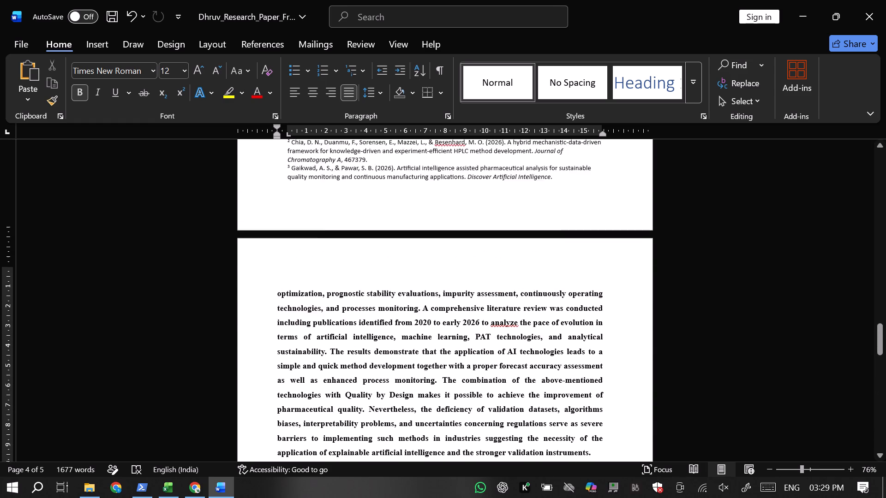
scroll(349, 320, up, 1)
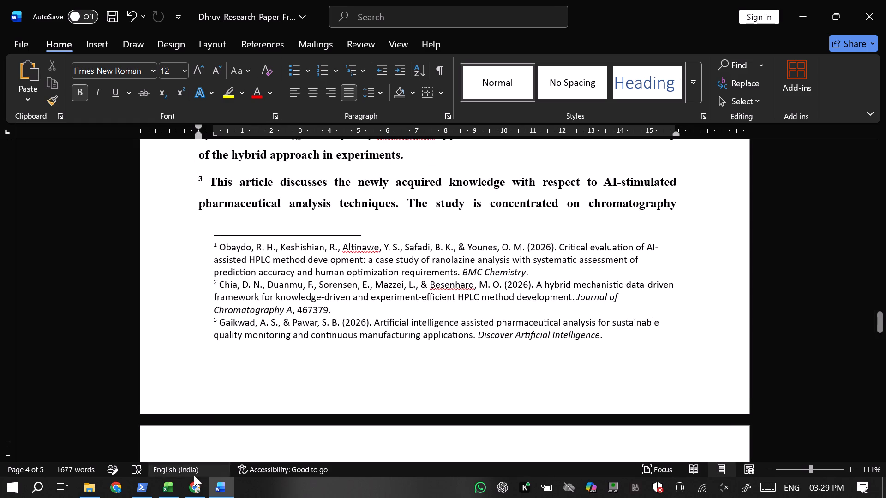
Switch to Chrome, check the Springer article page behind the already cited AI-assisted pharmaceutical analysis result, and close its tab.
click(203, 497)
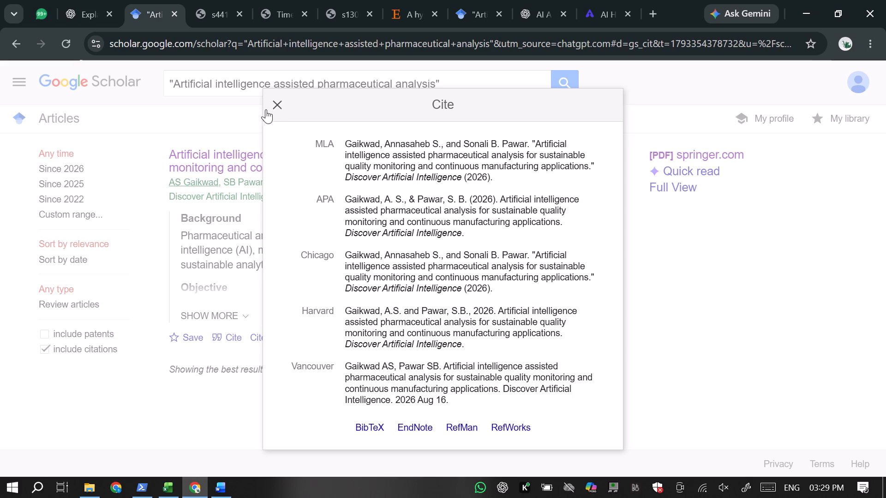
click(274, 107)
click(239, 166)
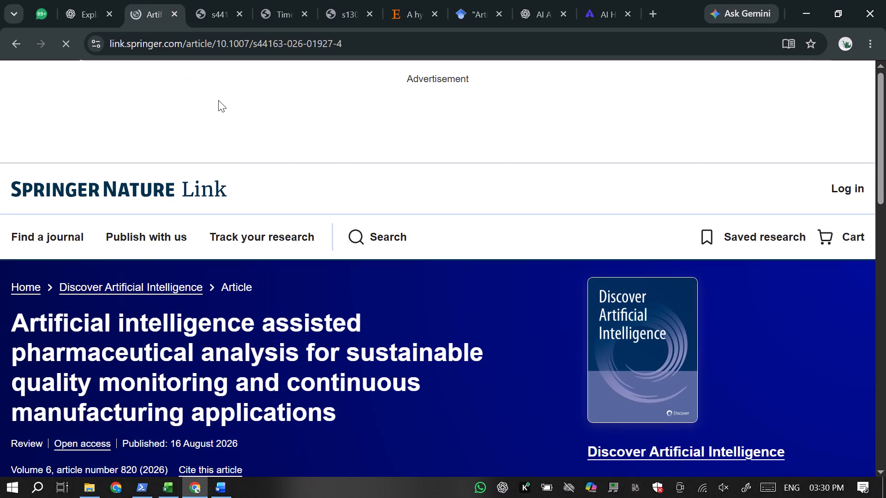
scroll(200, 237, down, 3)
scroll(200, 237, up, 2)
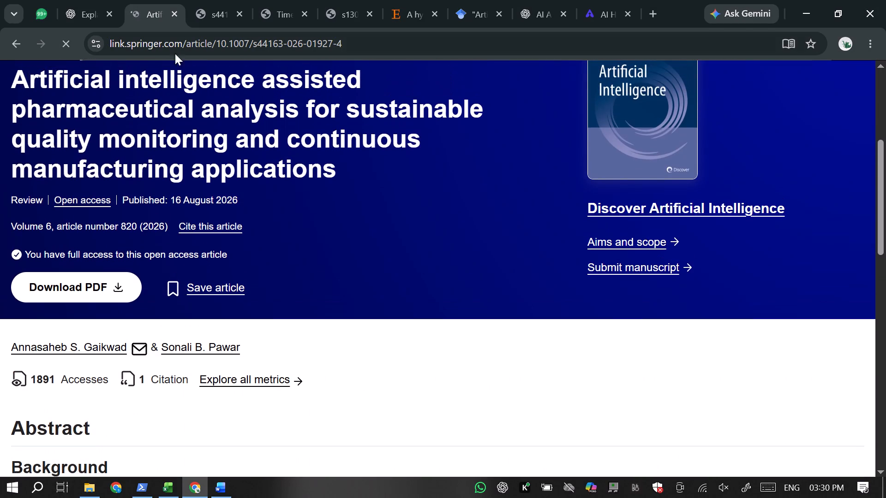
click(174, 9)
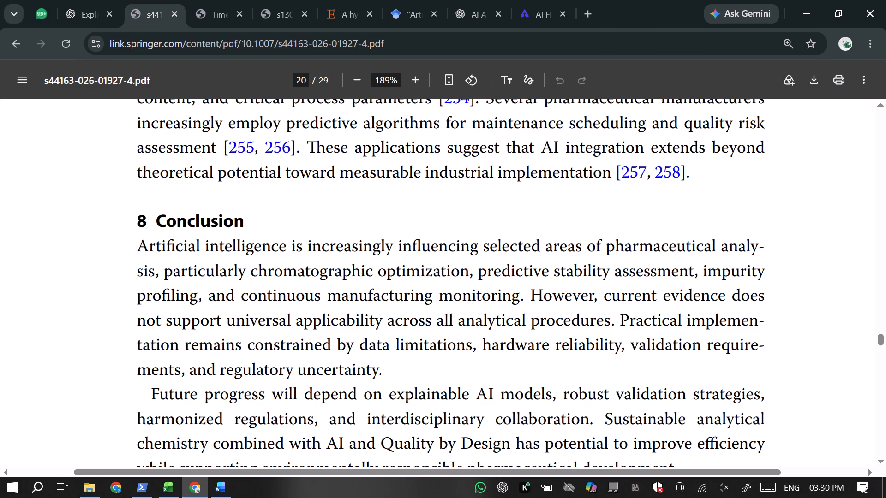
scroll(223, 211, up, 20)
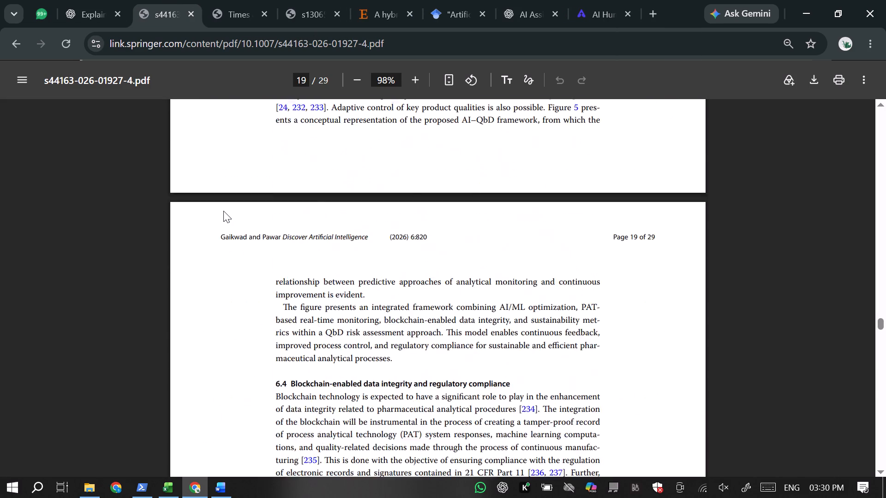
scroll(223, 211, up, 20)
scroll(223, 211, up, 8)
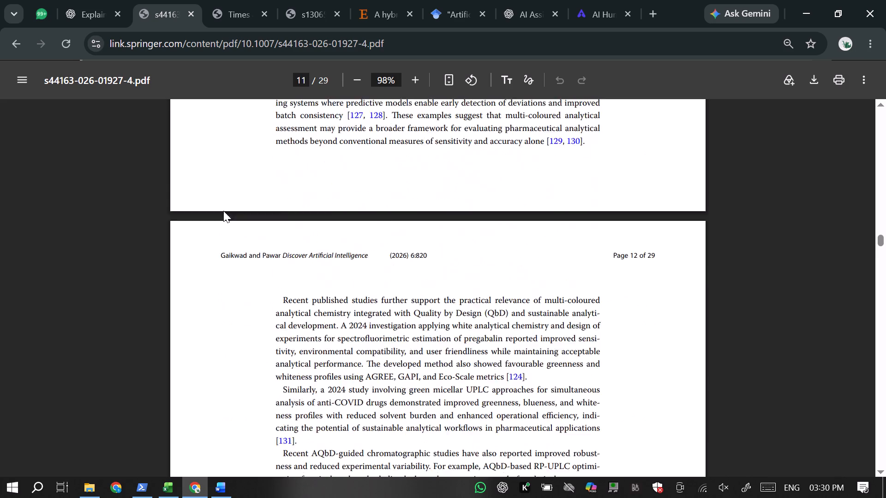
scroll(223, 211, up, 16)
scroll(223, 211, up, 14)
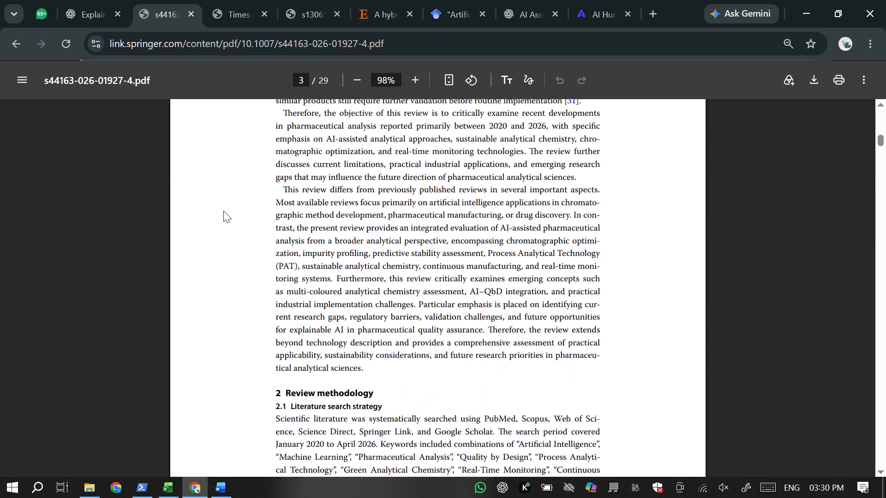
scroll(223, 211, up, 14)
scroll(223, 211, down, 1)
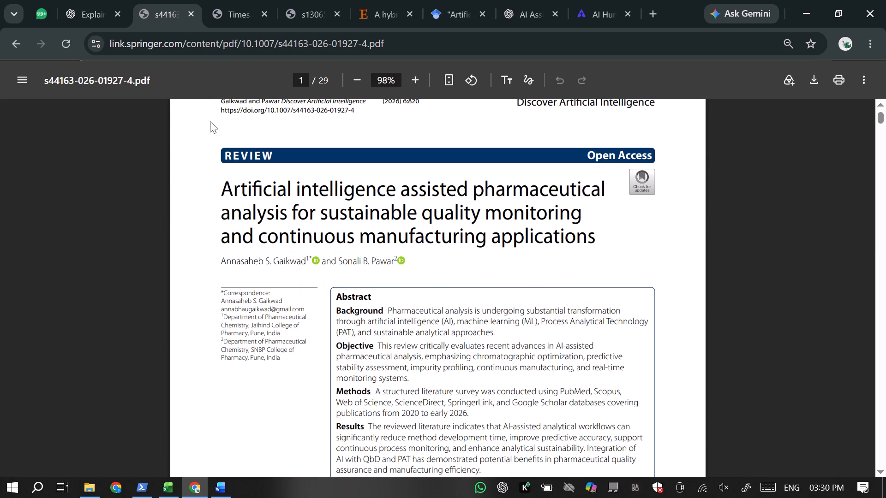
click(190, 13)
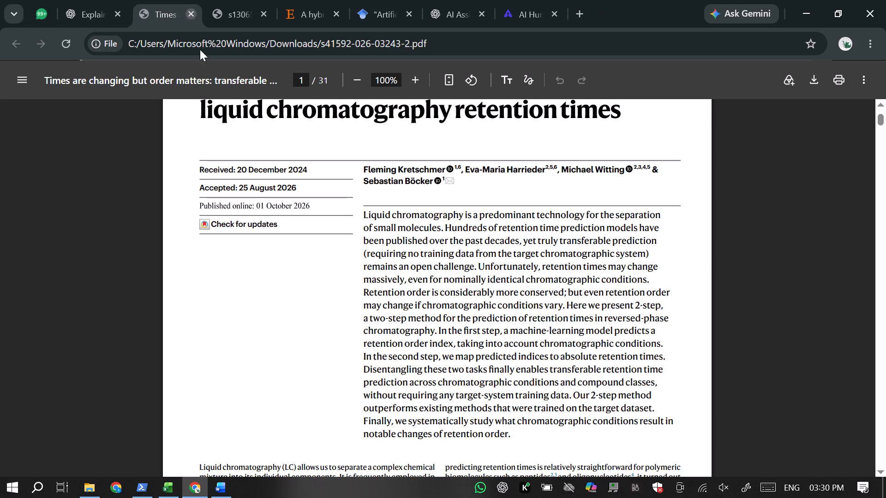
Check the title page of the liquid chromatography retention times PDF and return to the paper list in ChatGPT.
scroll(296, 231, up, 3)
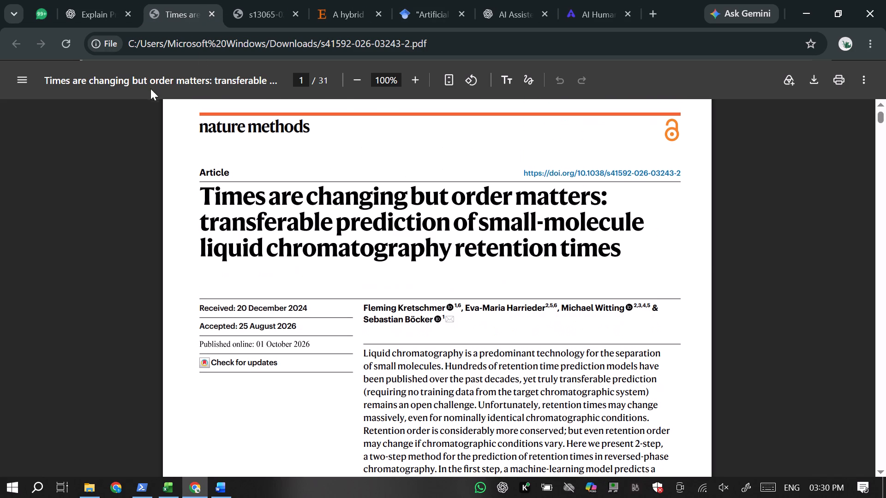
scroll(333, 334, down, 1)
click(96, 17)
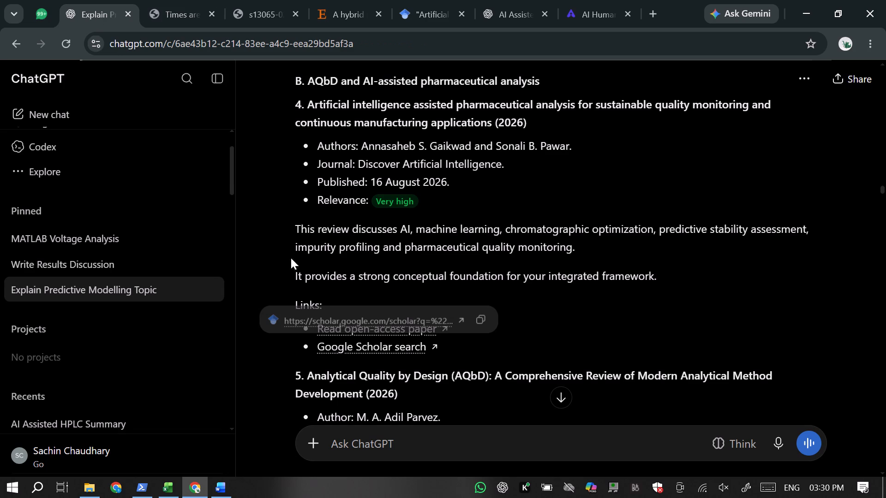
scroll(438, 271, down, 1)
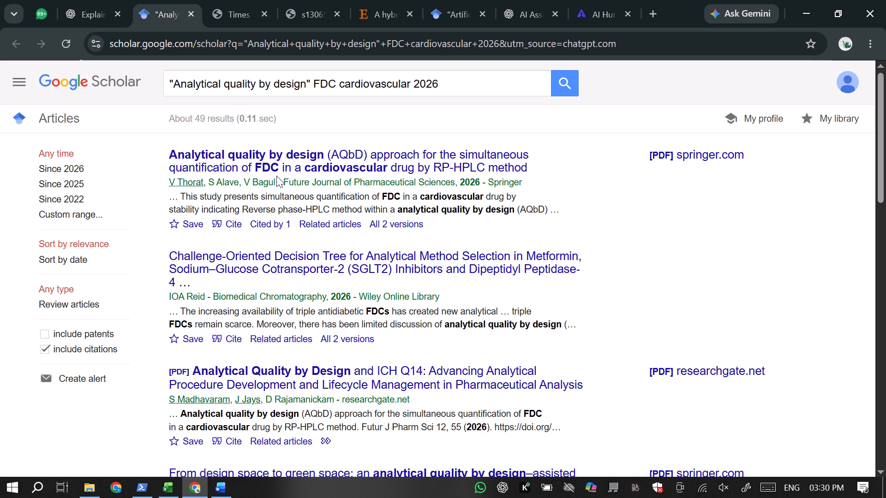
Open the AQbD cardiovascular FDC paper's Springer article page and examine its abstract and publication details.
click(293, 167)
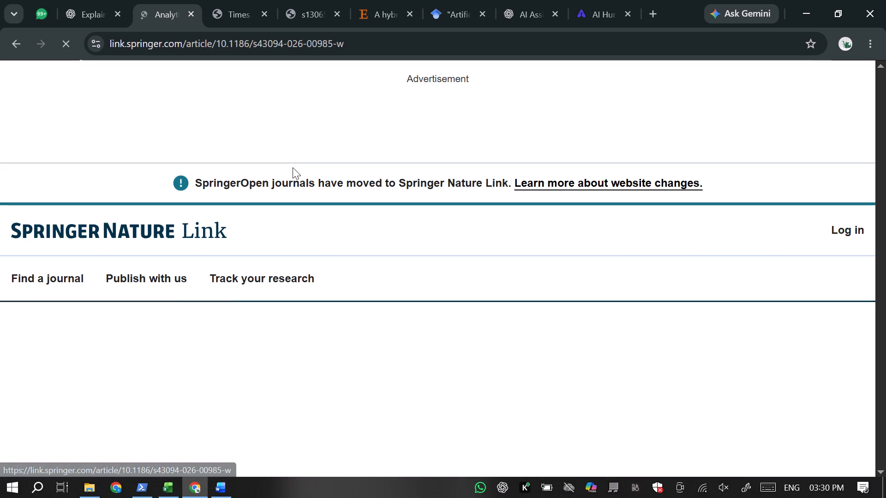
scroll(287, 287, down, 7)
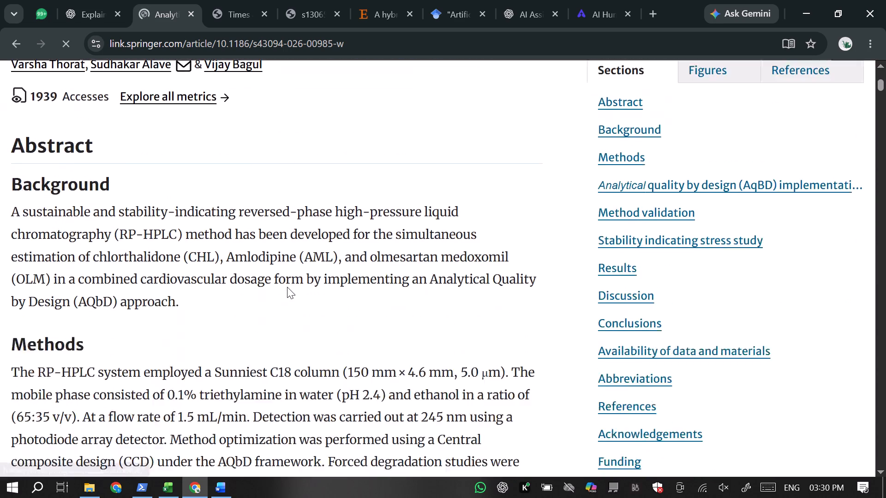
scroll(287, 287, up, 4)
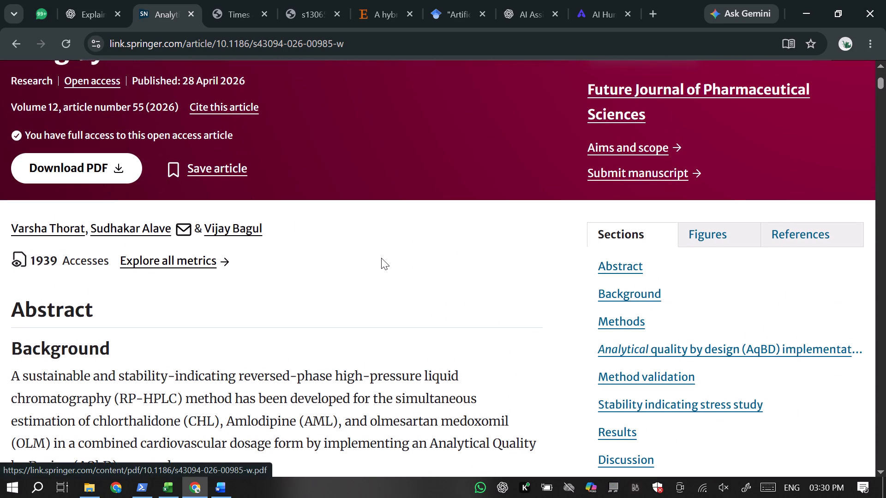
Return to the Google Scholar results and open the Springer PDF of the AQbD cardiovascular FDC paper.
scroll(381, 258, right, 4)
click(690, 157)
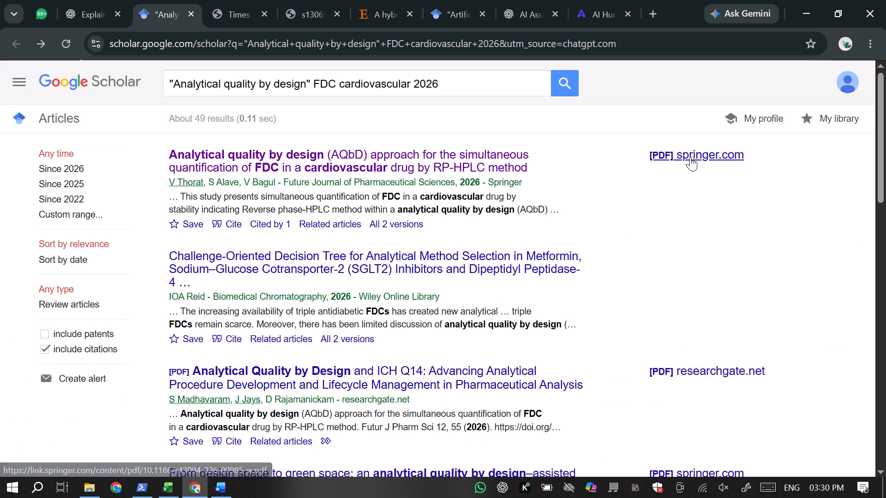
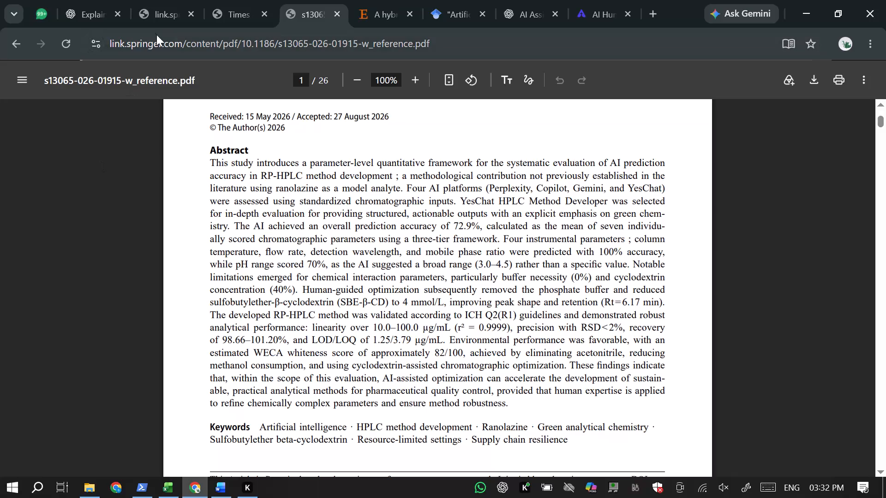
Switch to the AQbD cardiovascular FDC paper's PDF and check the Wi-Fi connection while it loads.
click(170, 15)
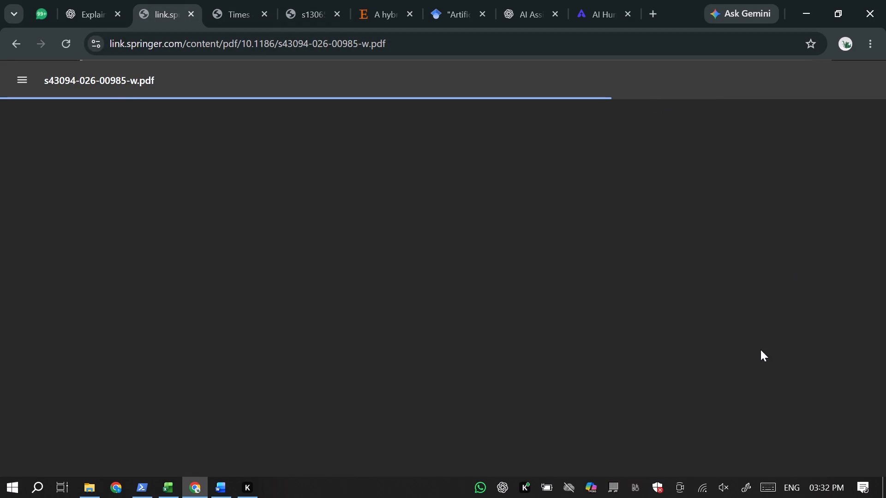
click(698, 485)
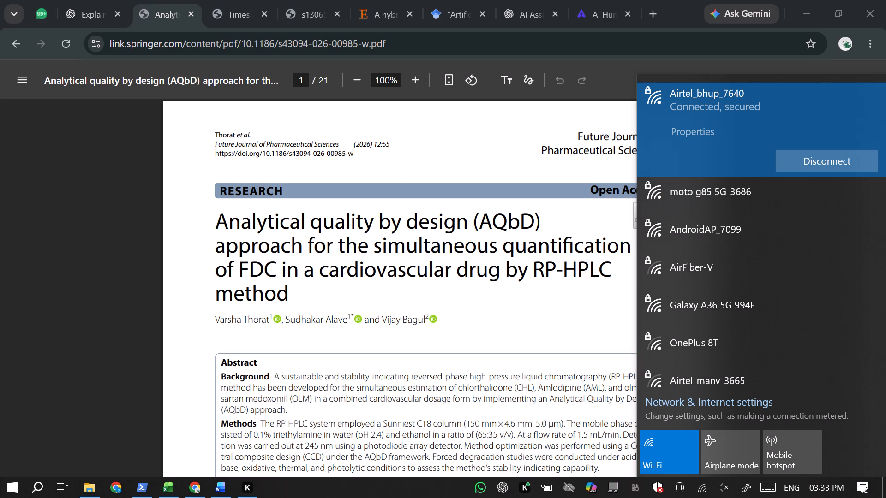
Examine the AQbD paper's abstract on page 1, selecting its text from the Abstract heading through the keywords.
scroll(425, 378, down, 4)
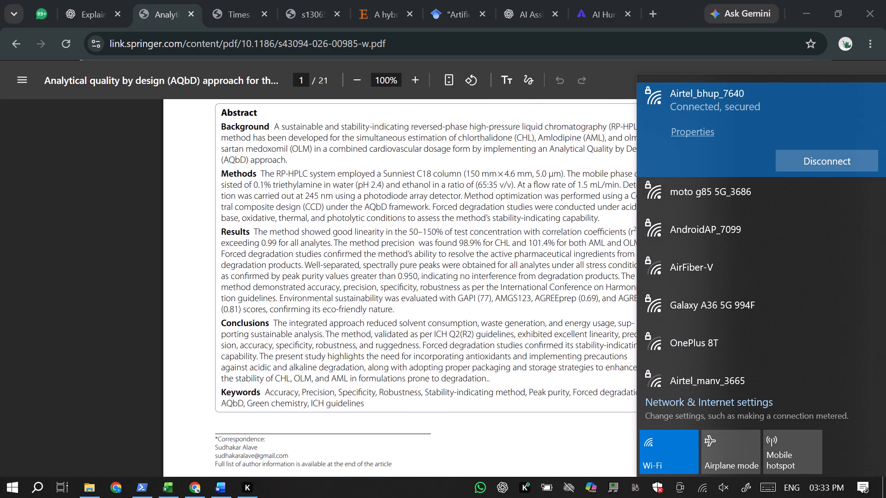
click(217, 388)
drag(378, 403, 280, 266)
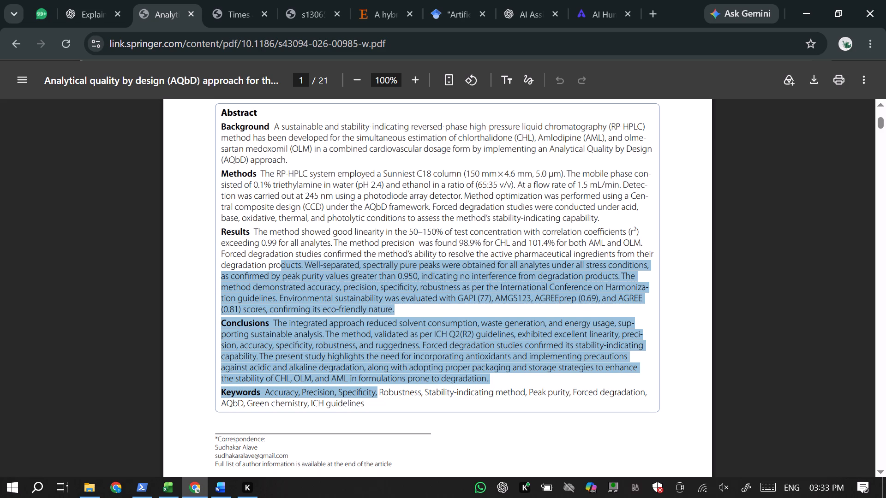
drag(221, 112, 292, 266)
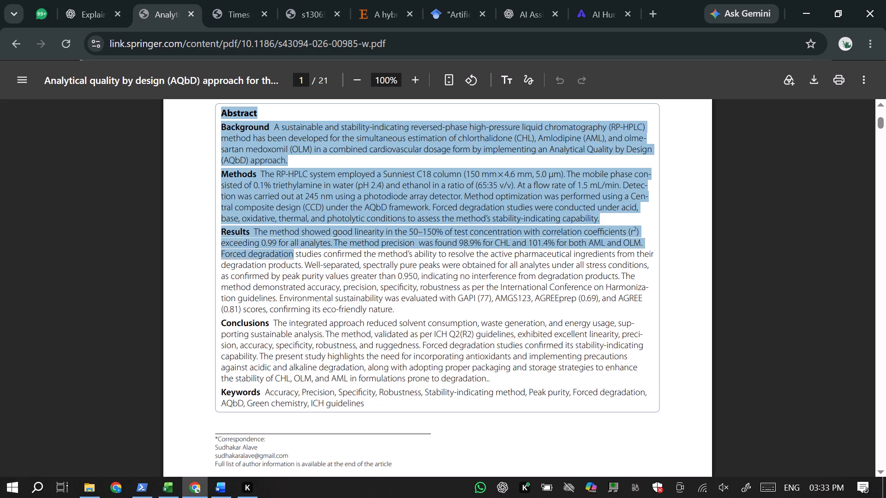
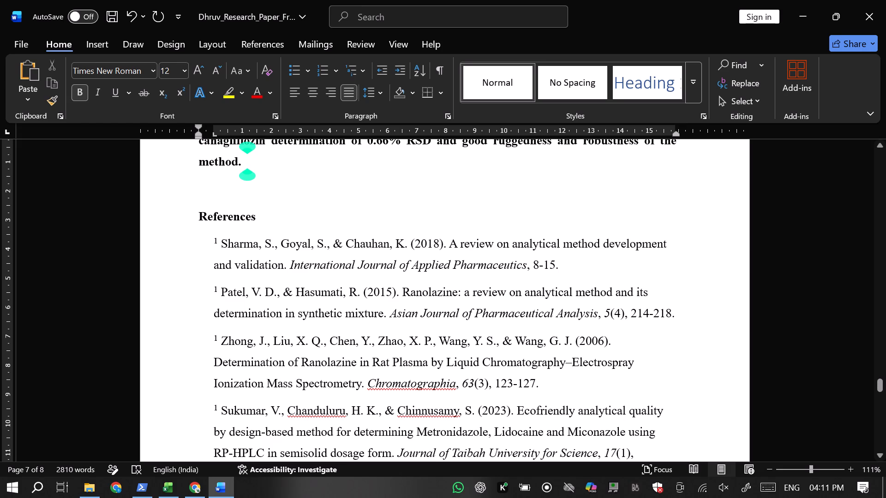
Examine the numbered Review of Literature paragraphs, their footnotes and the start of the reference list.
scroll(519, 330, down, 2)
scroll(519, 330, up, 4)
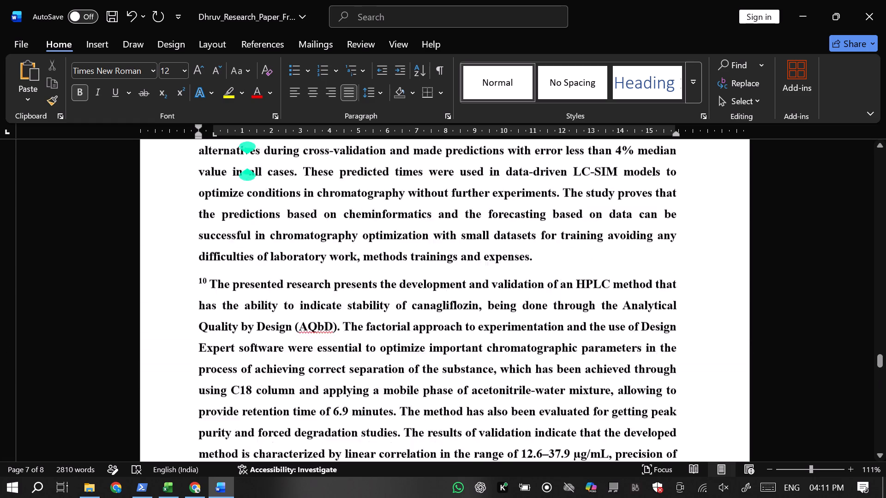
scroll(519, 330, up, 3)
scroll(519, 330, down, 1)
scroll(519, 330, up, 1)
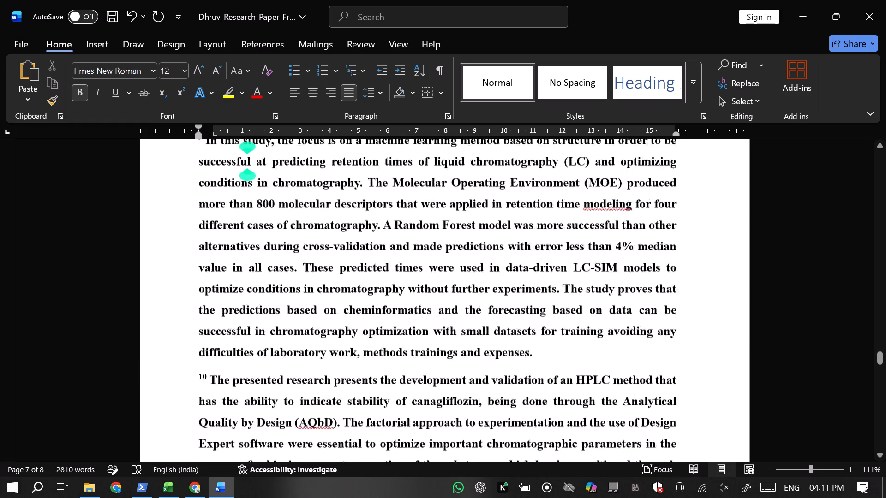
scroll(519, 330, up, 5)
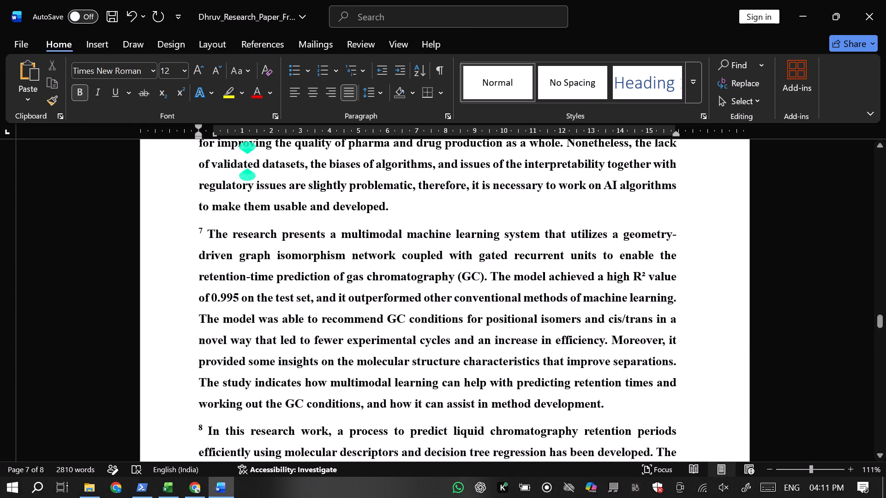
scroll(519, 330, up, 4)
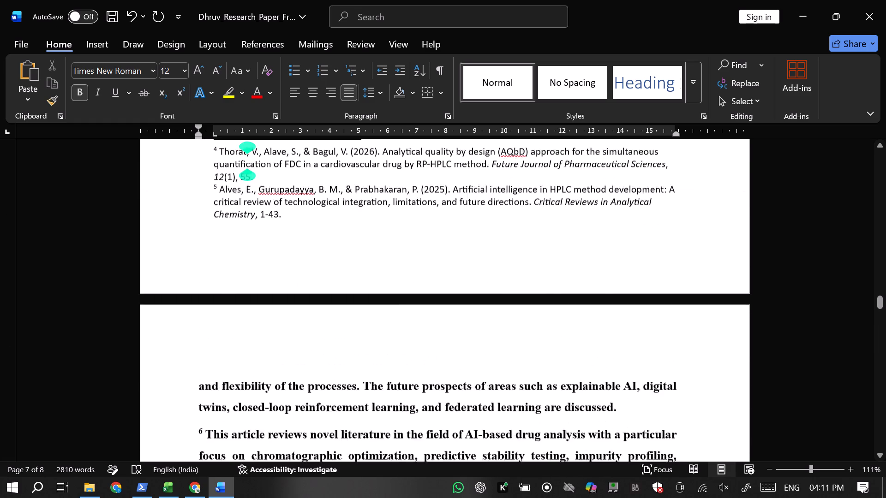
scroll(519, 330, up, 4)
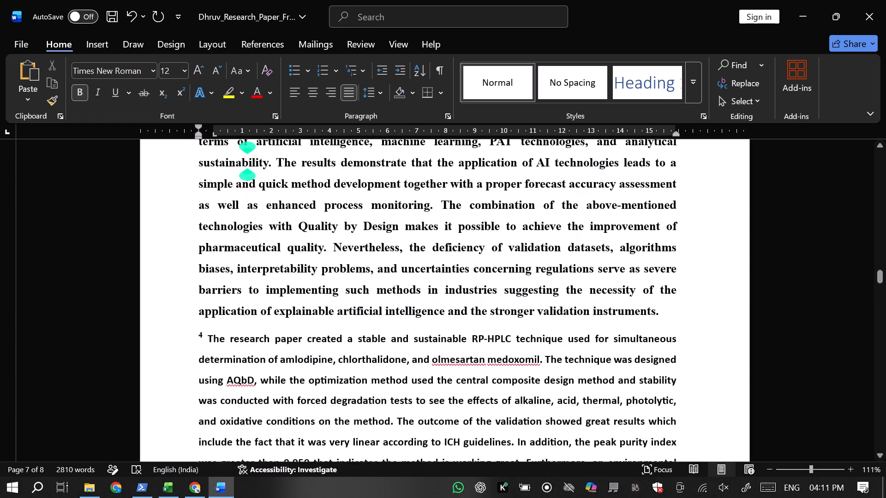
scroll(519, 330, up, 4)
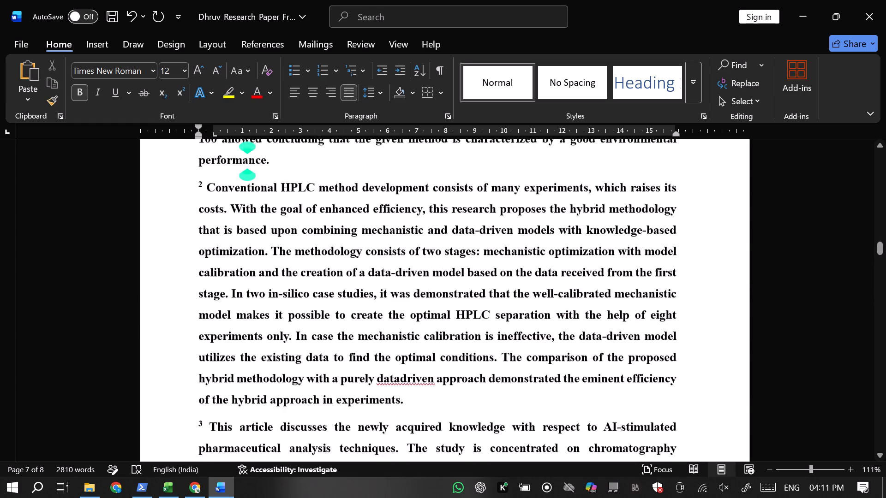
scroll(519, 330, up, 2)
scroll(519, 330, down, 1)
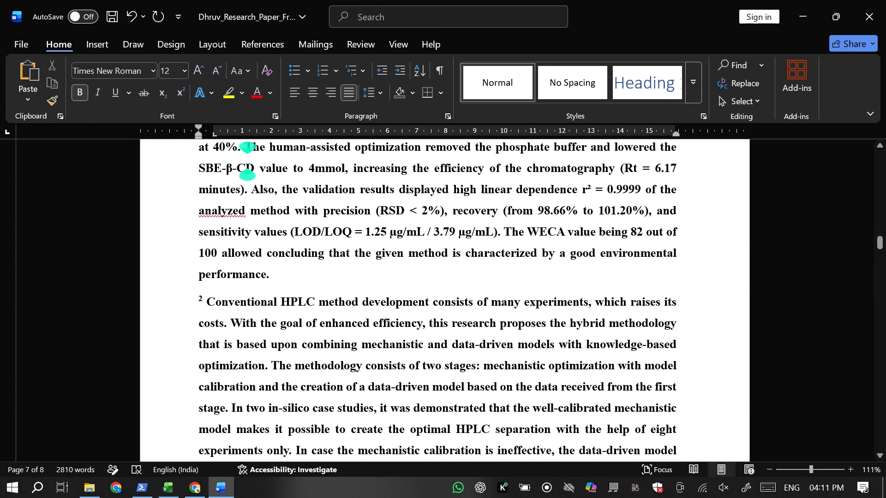
scroll(519, 330, down, 1)
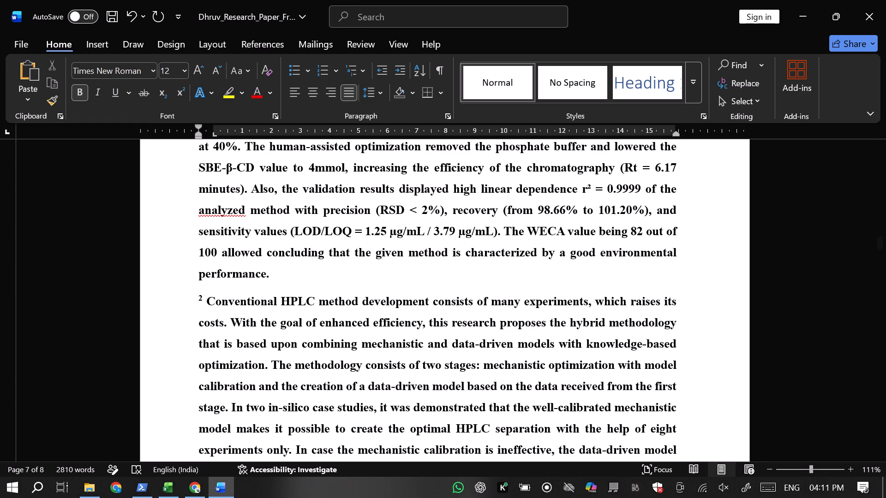
scroll(485, 331, up, 2)
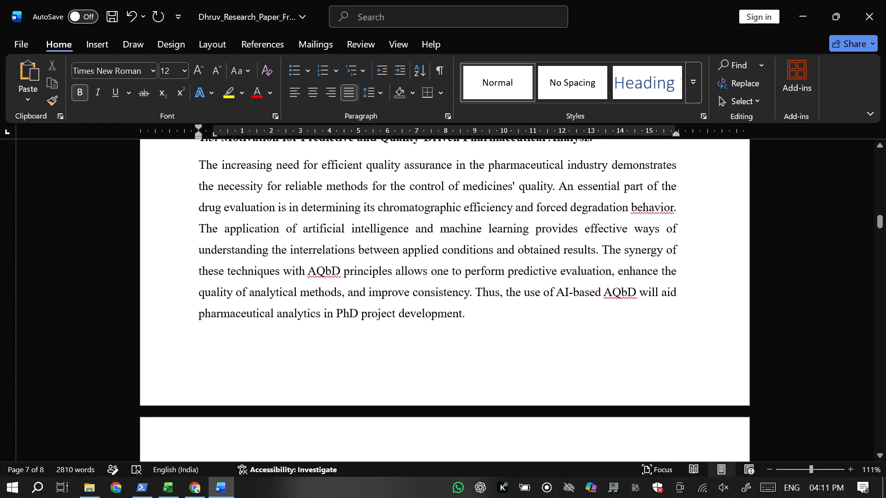
scroll(485, 331, up, 1)
scroll(485, 331, down, 4)
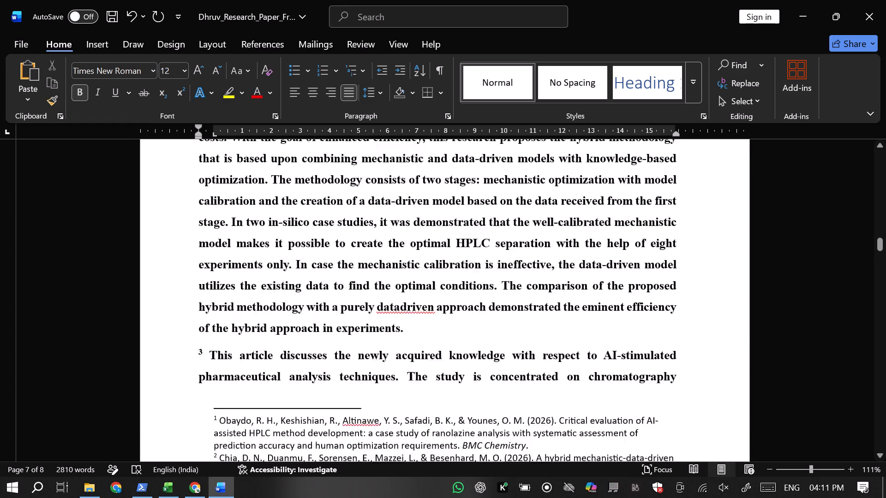
scroll(485, 331, down, 5)
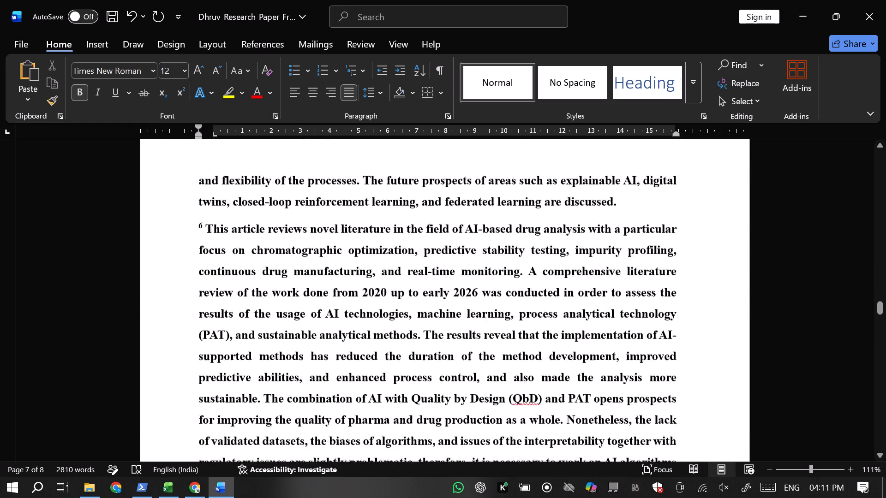
scroll(485, 331, down, 4)
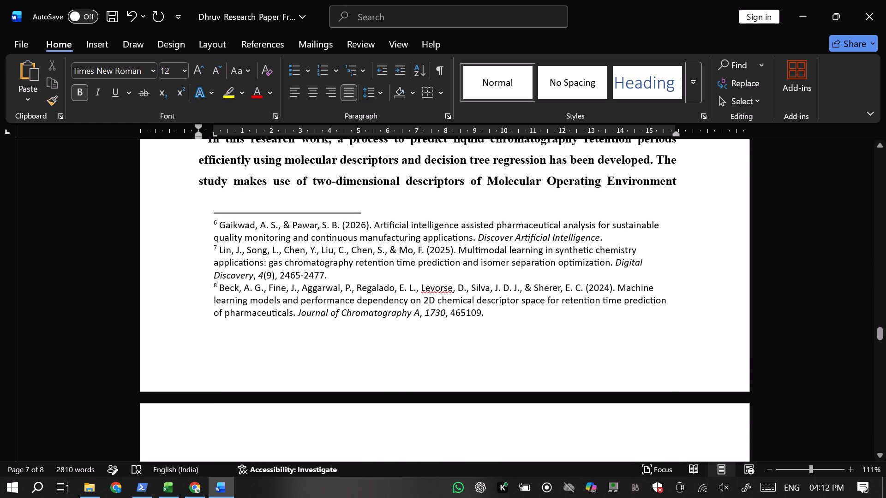
scroll(485, 331, down, 1)
scroll(485, 331, up, 5)
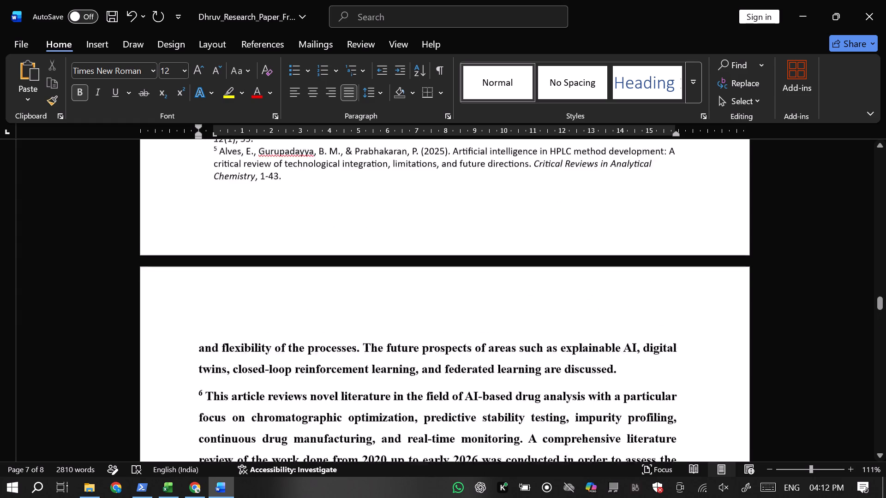
scroll(485, 331, up, 1)
scroll(377, 332, up, 3)
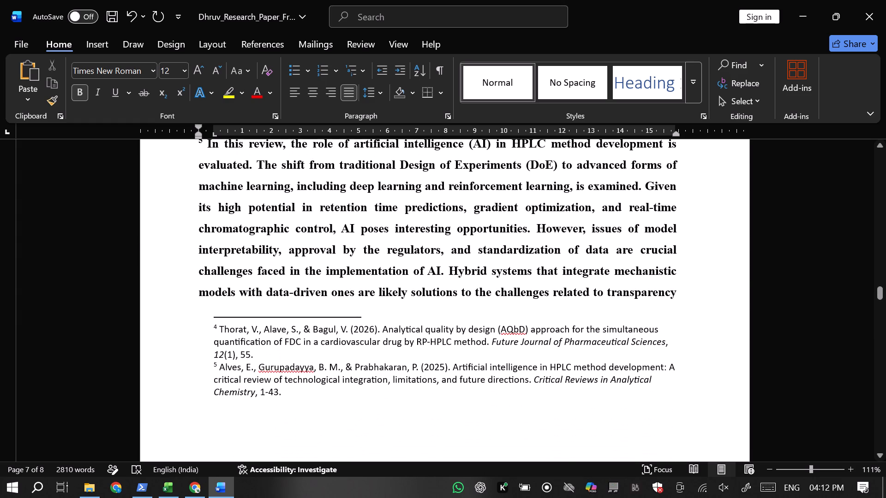
Copy the first author's surname, Obaydo, from footnote 1 and paste it before the superscript 1 opening the first Review of Literature paragraph.
scroll(313, 322, up, 4)
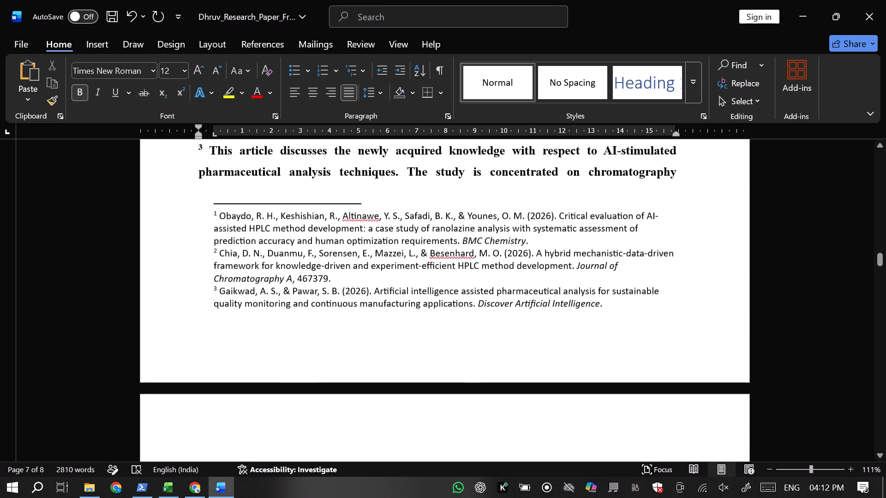
scroll(313, 322, up, 1)
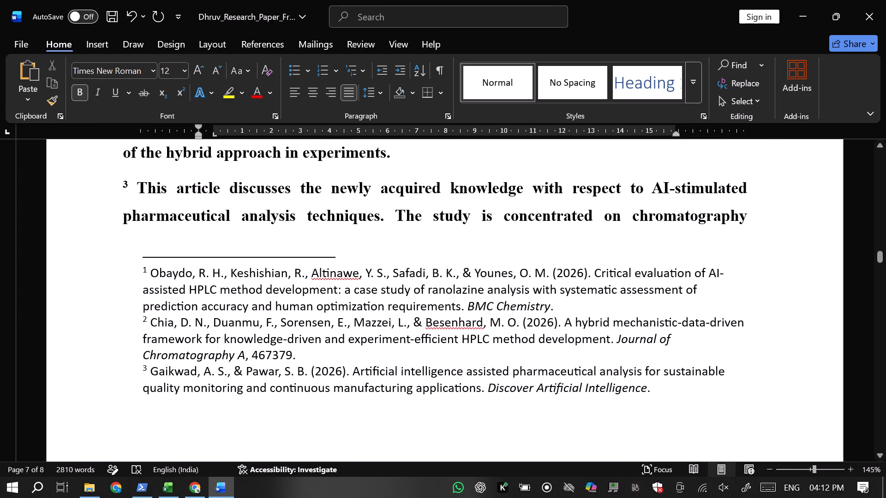
drag(191, 271, 168, 275)
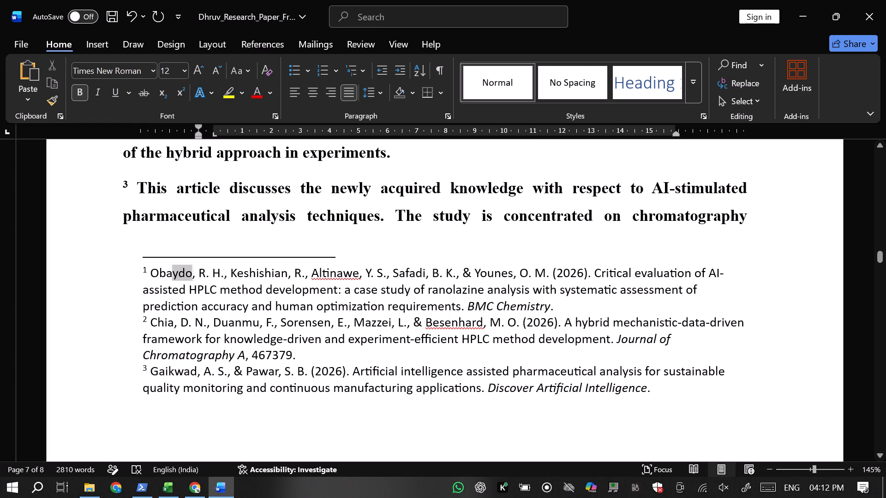
drag(168, 275, 154, 275)
key(ctrl+c)
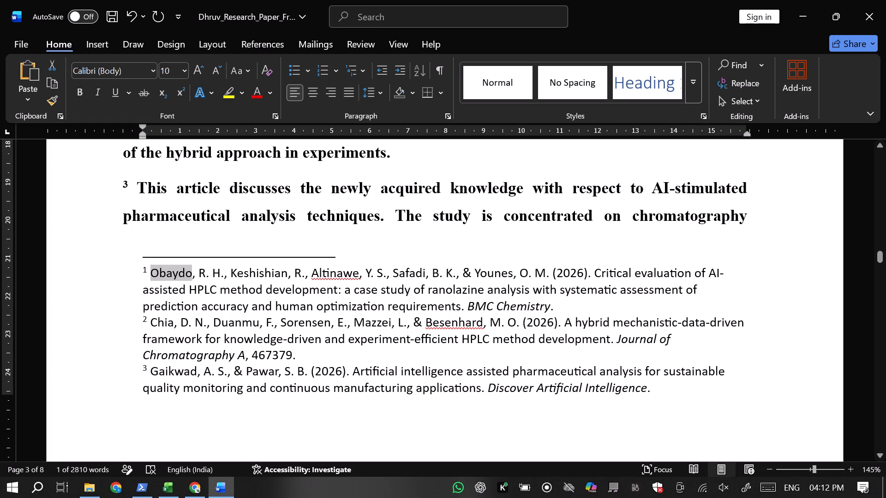
scroll(393, 343, up, 3)
scroll(393, 343, down, 2)
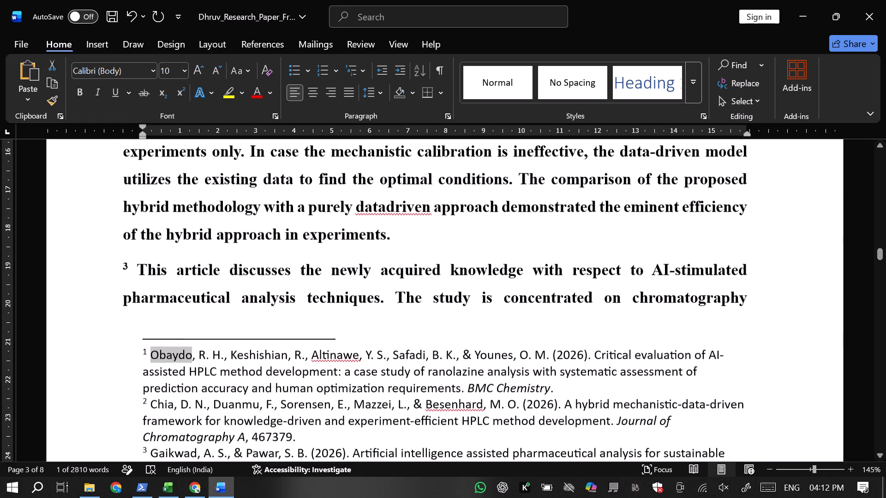
scroll(393, 343, right, 1)
scroll(393, 343, up, 2)
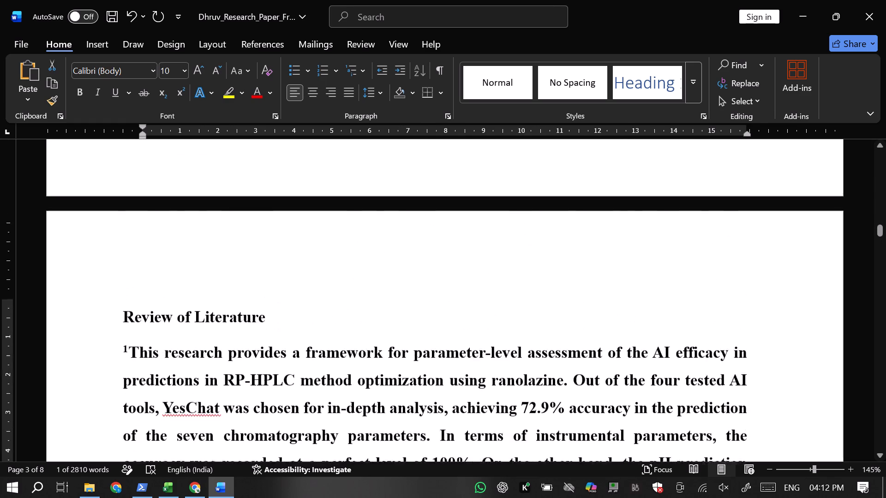
scroll(393, 343, up, 1)
scroll(393, 343, down, 1)
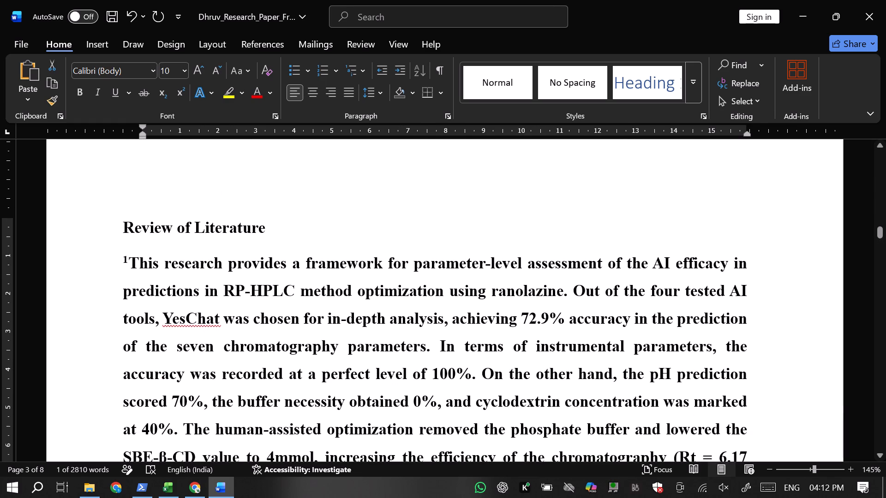
click(131, 261)
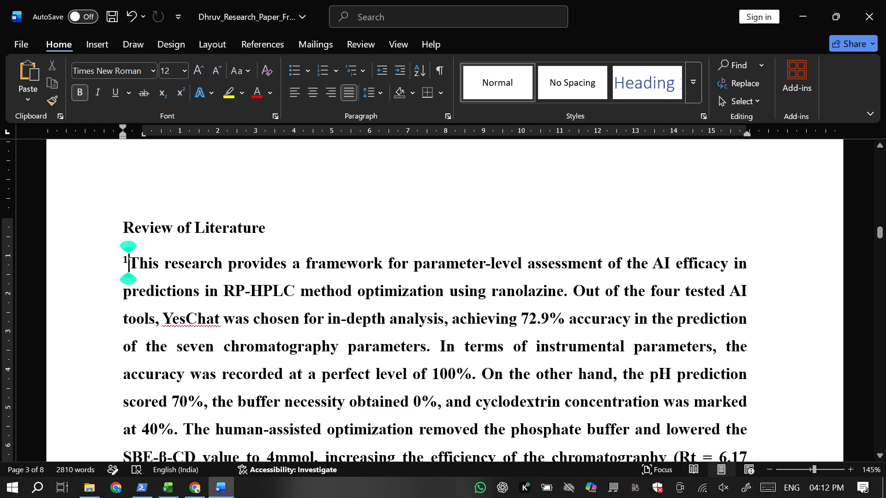
key(Left)
key(ctrl+v)
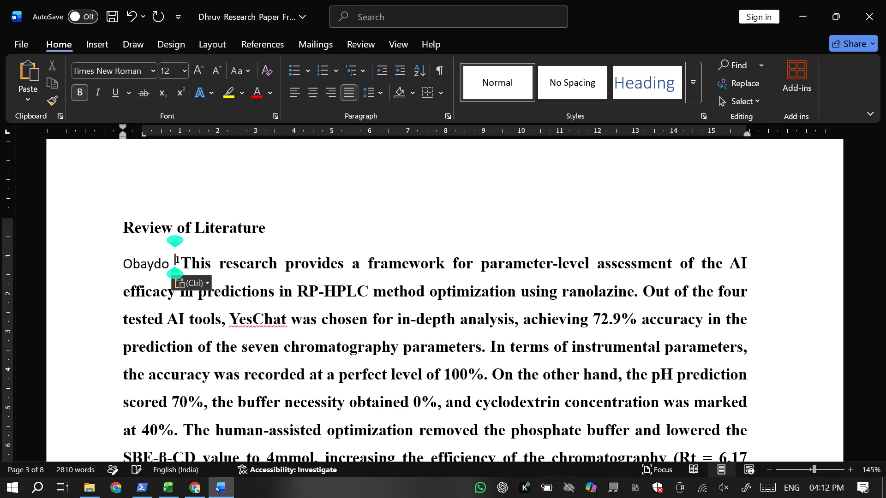
Complete the in-text citation after the pasted surname with "et al., 2026)", before the superscript 1.
text(et a)
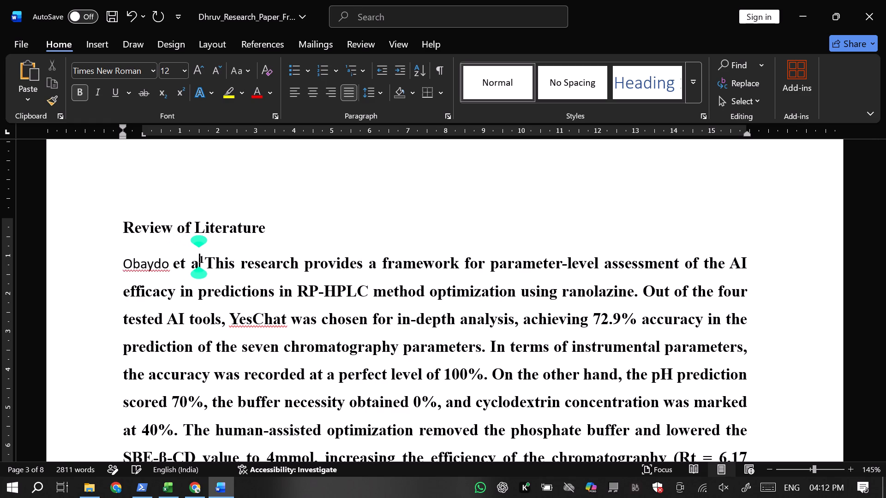
key(k)
key(BackSpace)
text(l., 202)
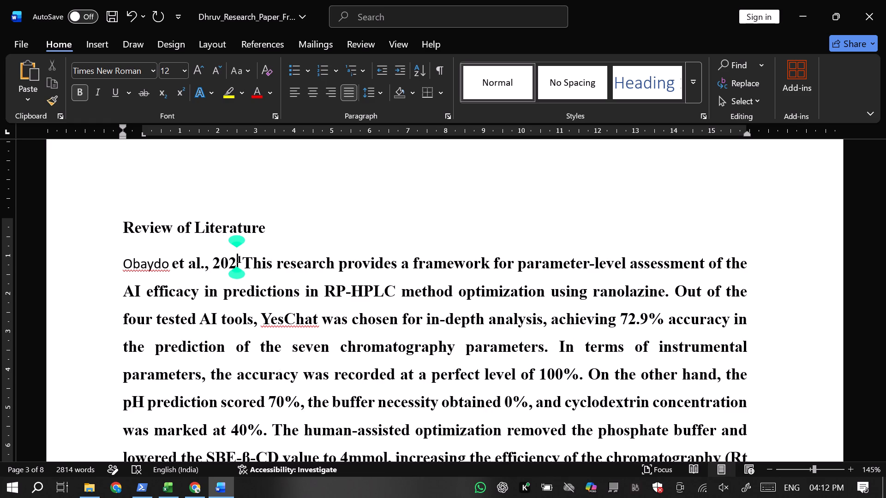
key(6)
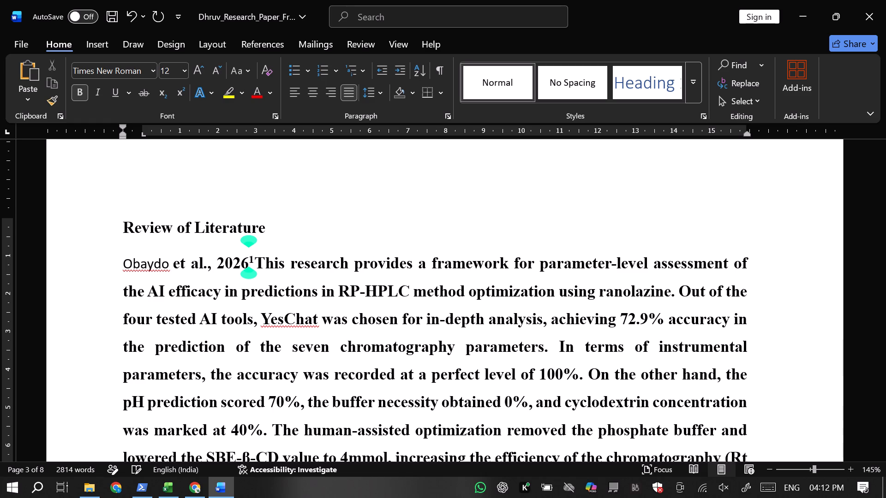
key(shift+parenright)
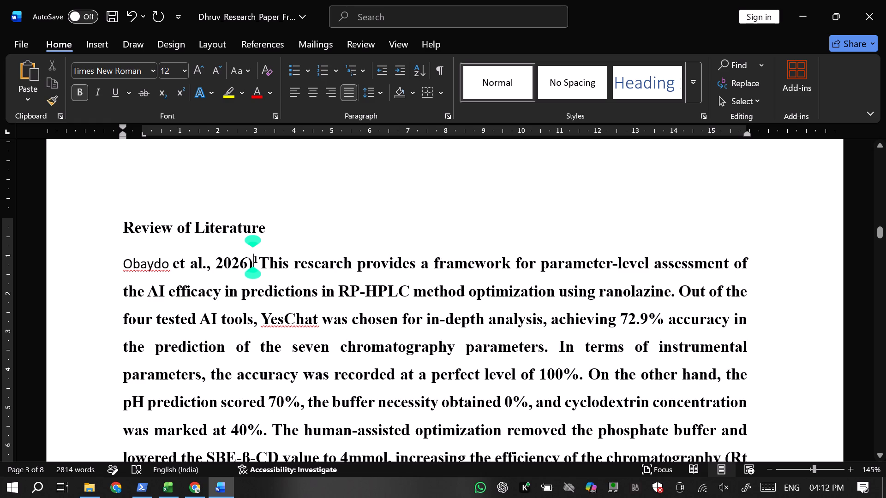
Make the surname Obaydo in the new citation bold.
drag(171, 263, 114, 261)
key(ctrl+b)
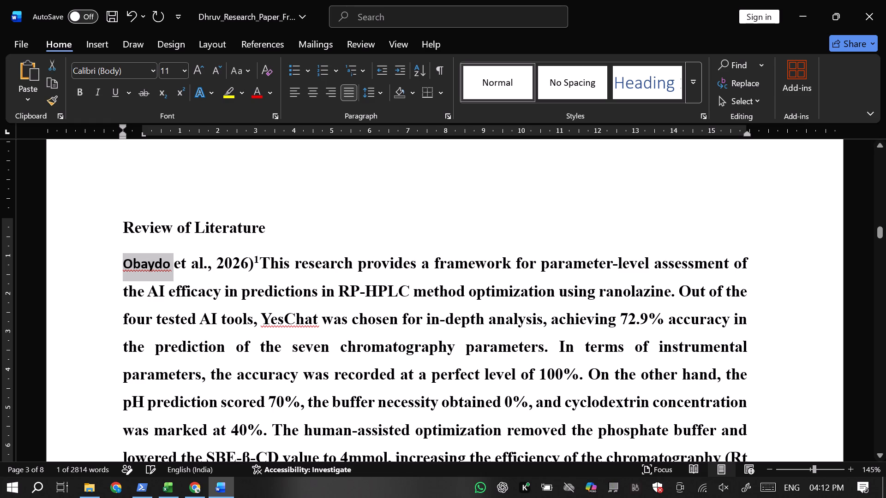
Add an opening parenthesis before Obaydo at the start of the first Review of Literature paragraph.
click(130, 261)
click(124, 261)
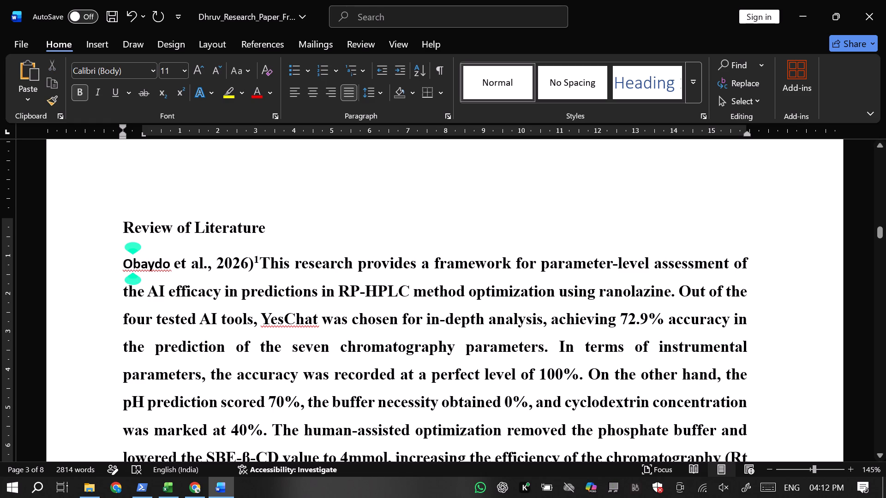
key(shift+parenleft)
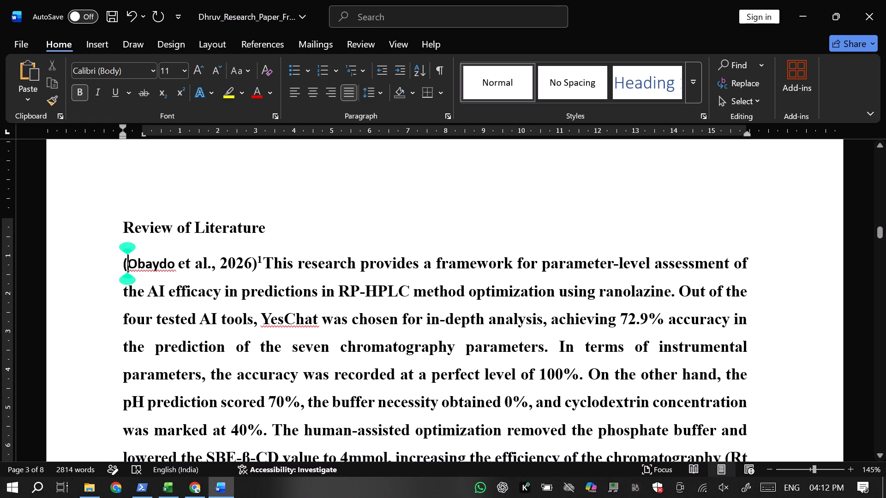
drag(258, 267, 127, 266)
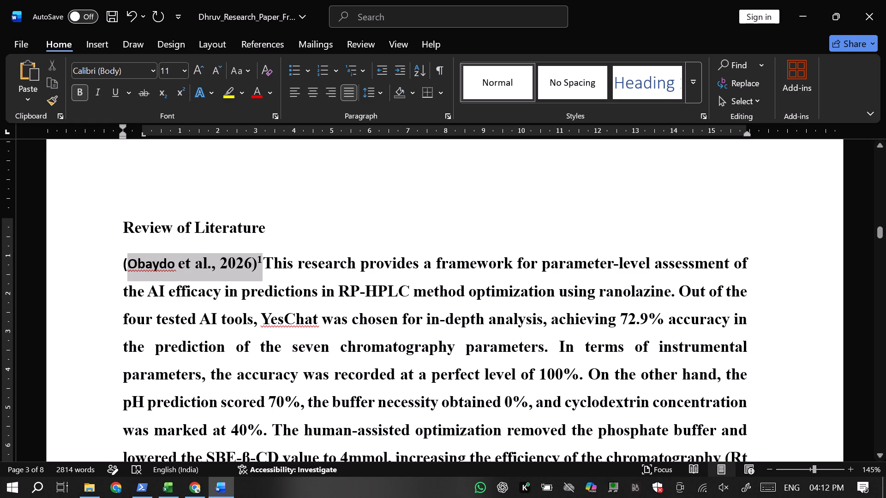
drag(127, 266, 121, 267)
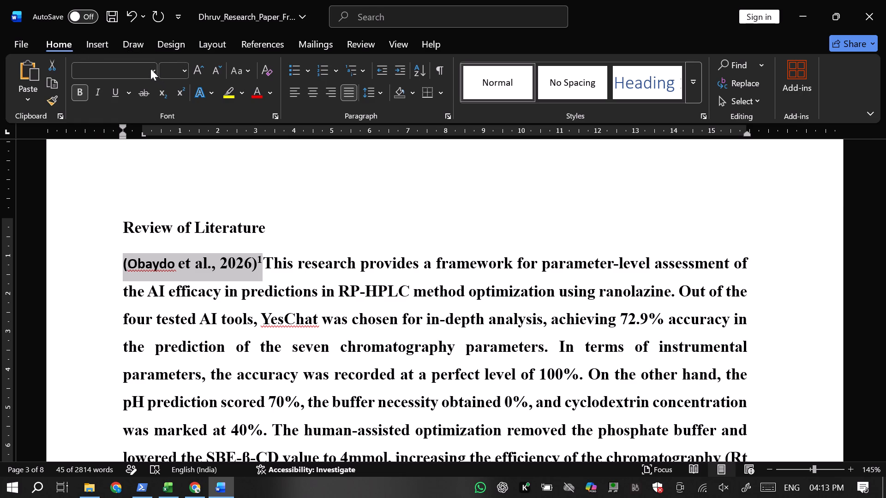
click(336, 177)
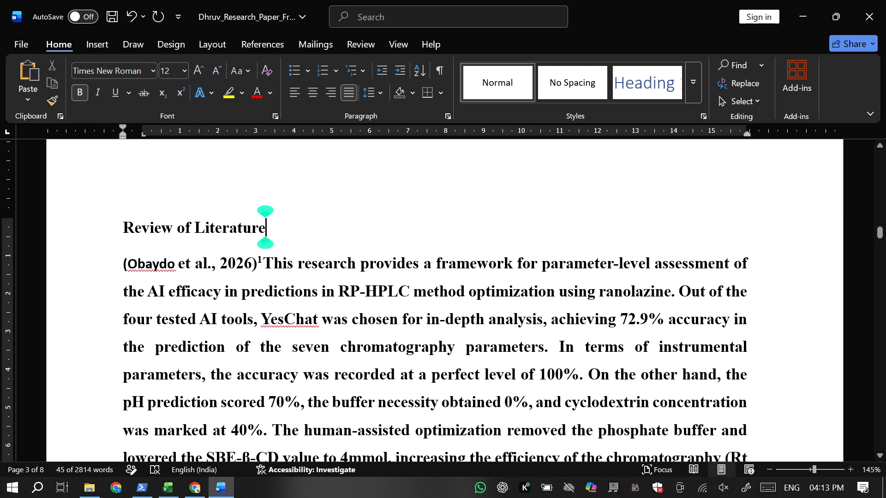
Remove the bold formatting from the whole Review of Literature section, from its heading through the last paragraph before References.
drag(265, 261, 301, 454)
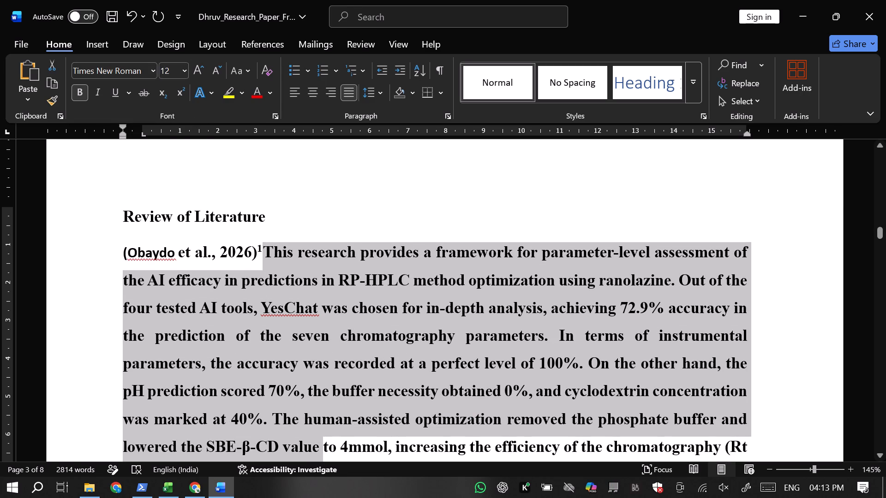
click(305, 216)
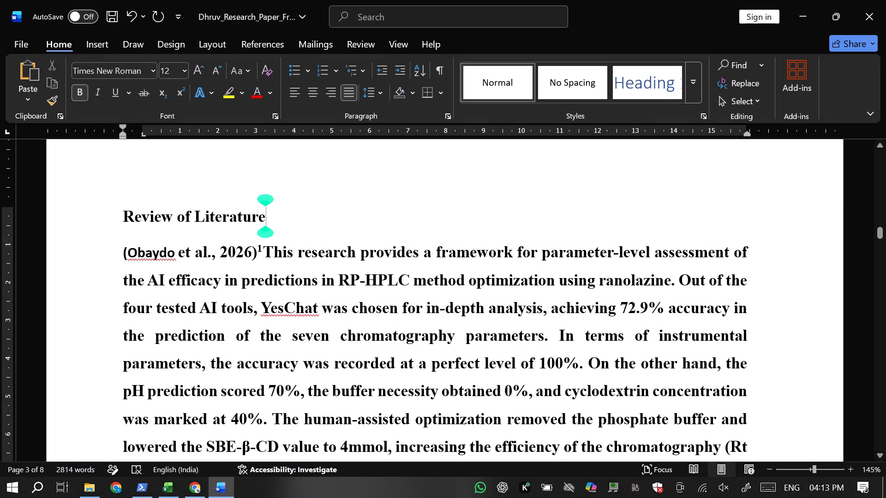
drag(121, 211, 281, 497)
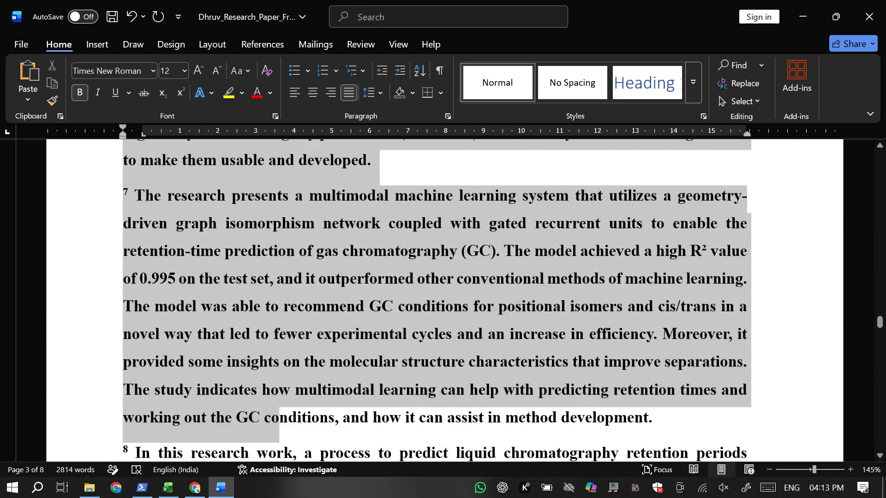
drag(281, 497, 270, 386)
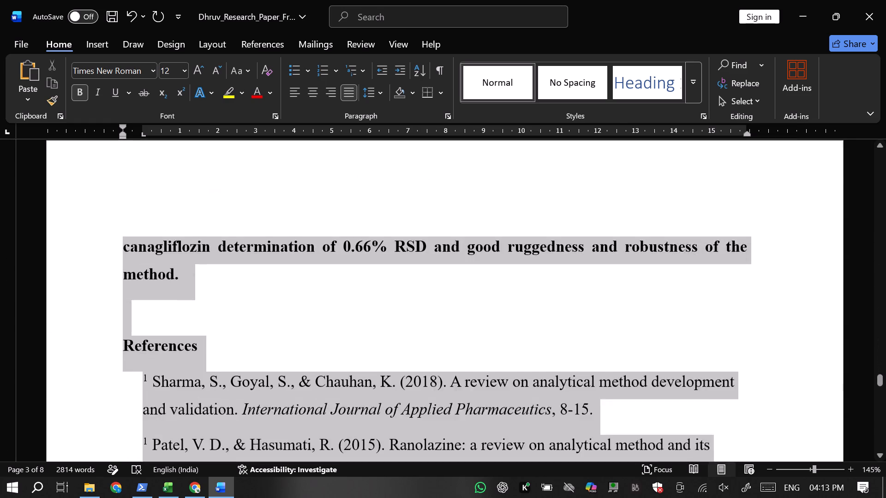
drag(270, 386, 199, 190)
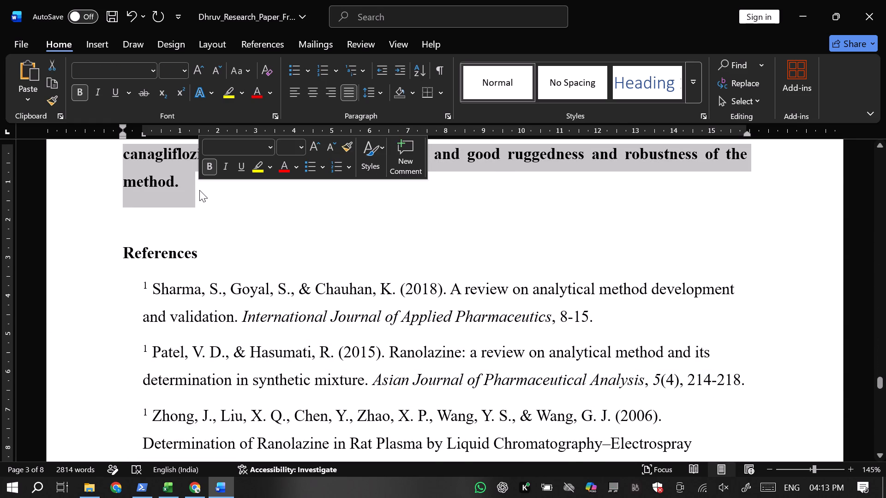
key(ctrl+b)
Set the font of the selected Review of Literature section to Times New Roman, size 12.
scroll(199, 190, up, 1)
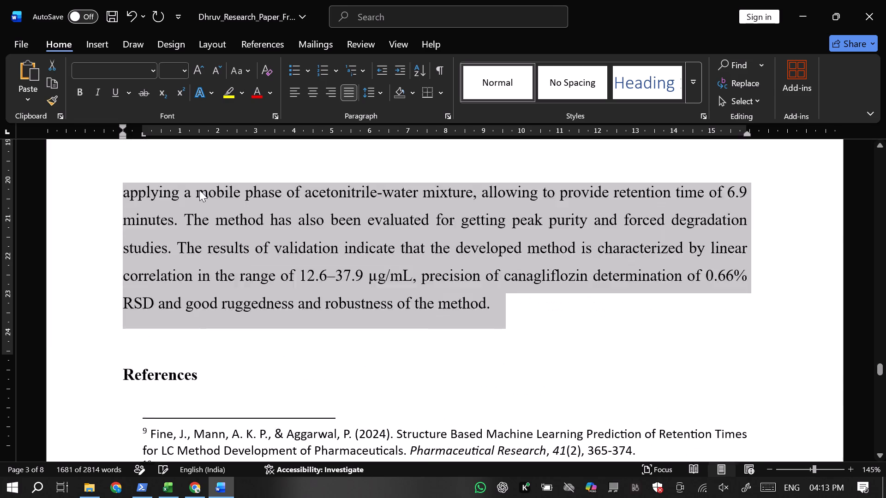
scroll(199, 190, up, 5)
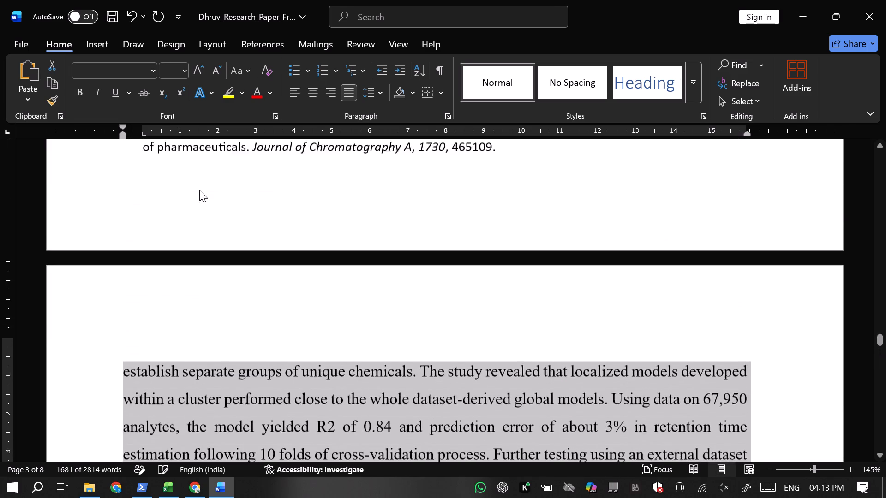
scroll(199, 190, up, 1)
click(156, 71)
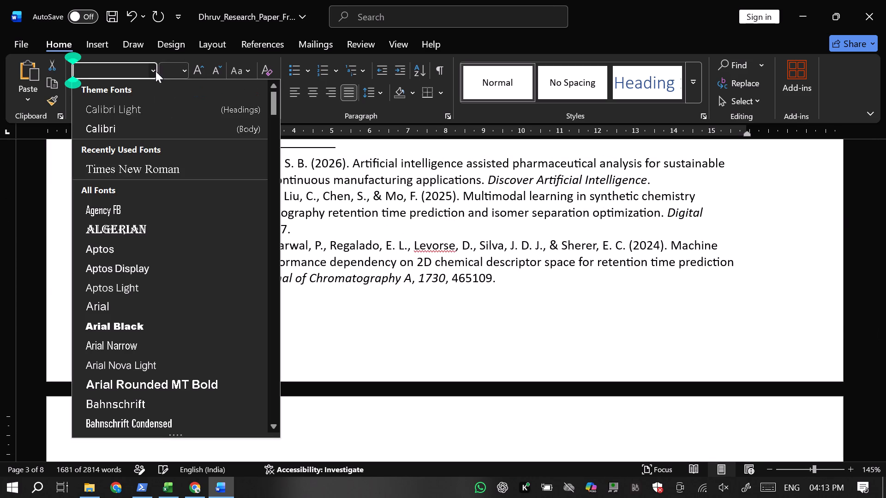
click(141, 162)
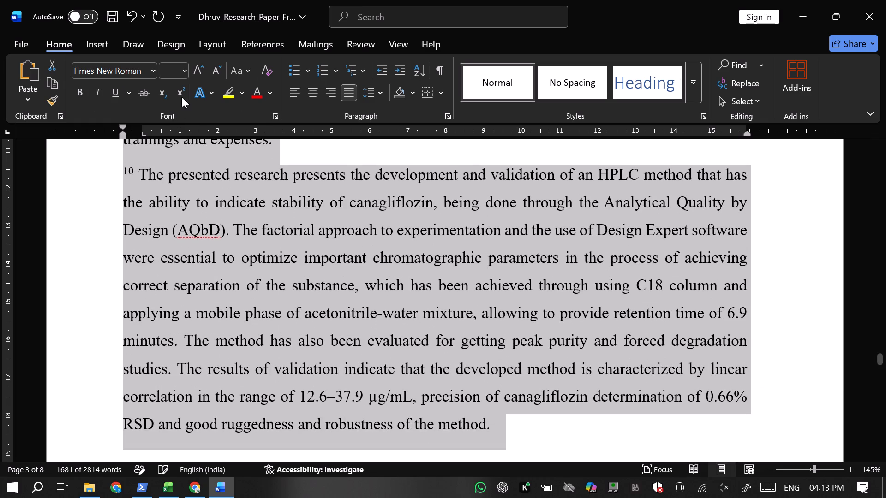
click(182, 75)
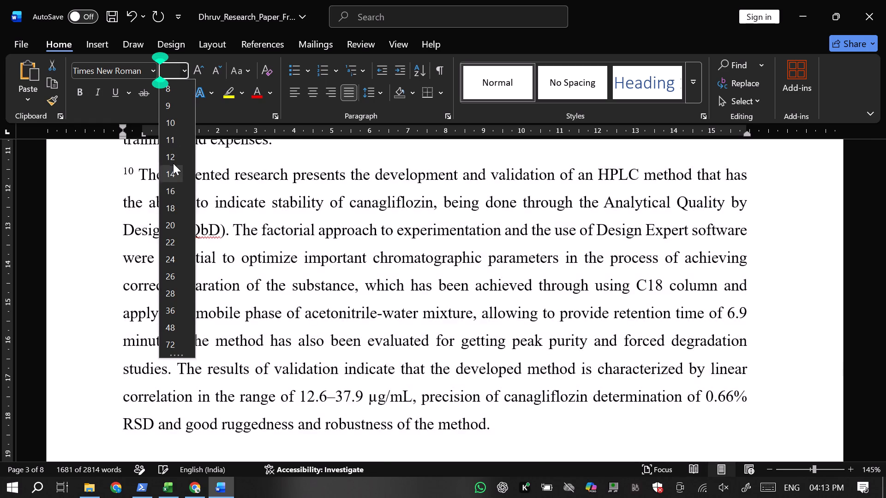
click(173, 161)
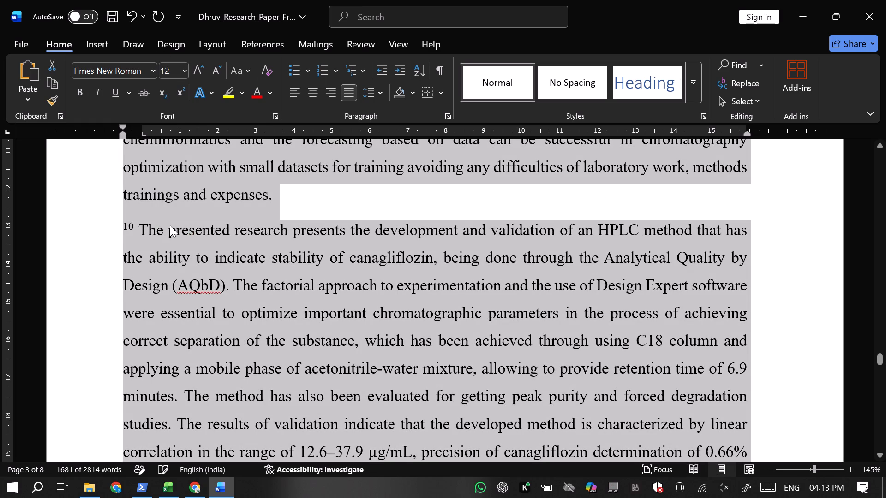
click(106, 254)
Insert a space between the superscript 1 and "This research" in the first Review of Literature paragraph.
scroll(106, 254, up, 1)
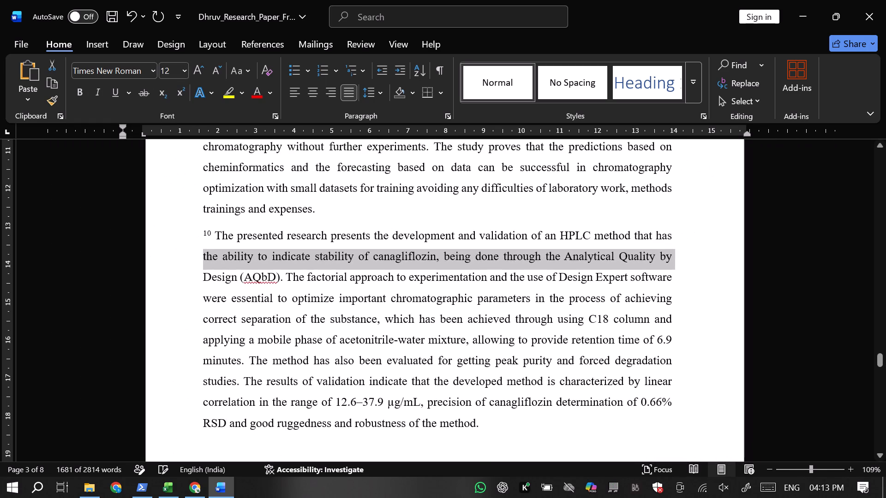
scroll(106, 254, up, 4)
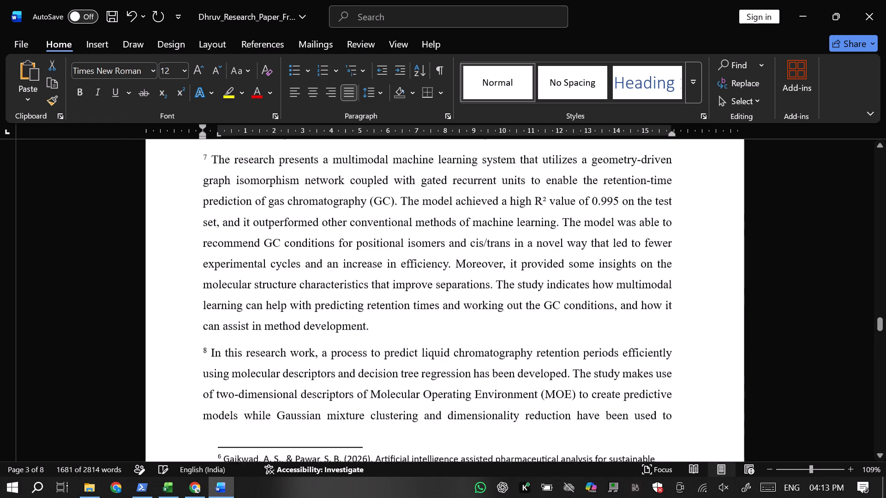
scroll(106, 254, up, 5)
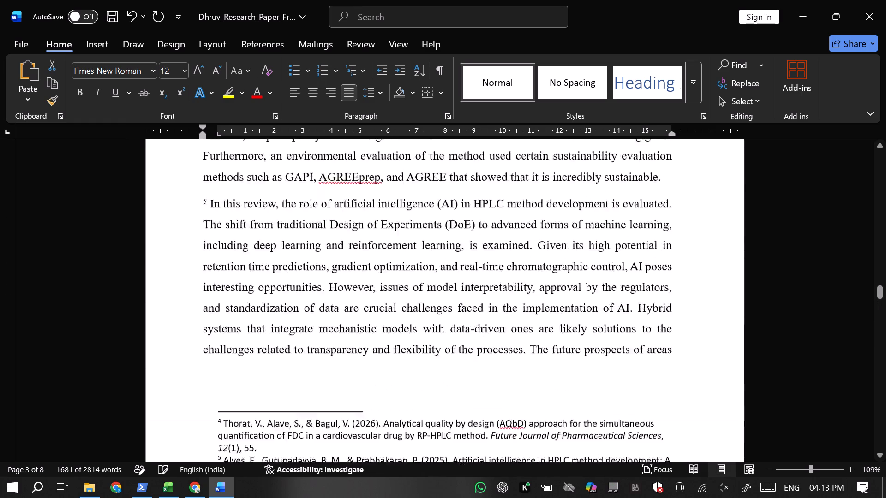
scroll(106, 254, up, 5)
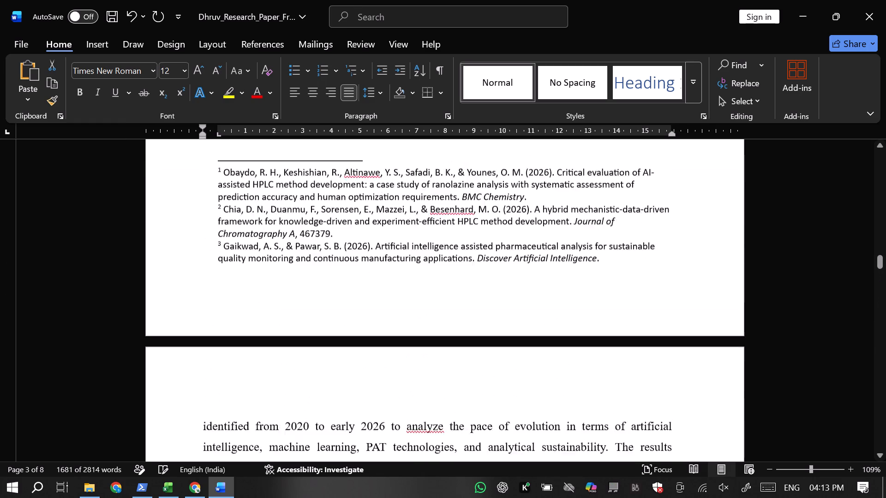
scroll(106, 254, up, 5)
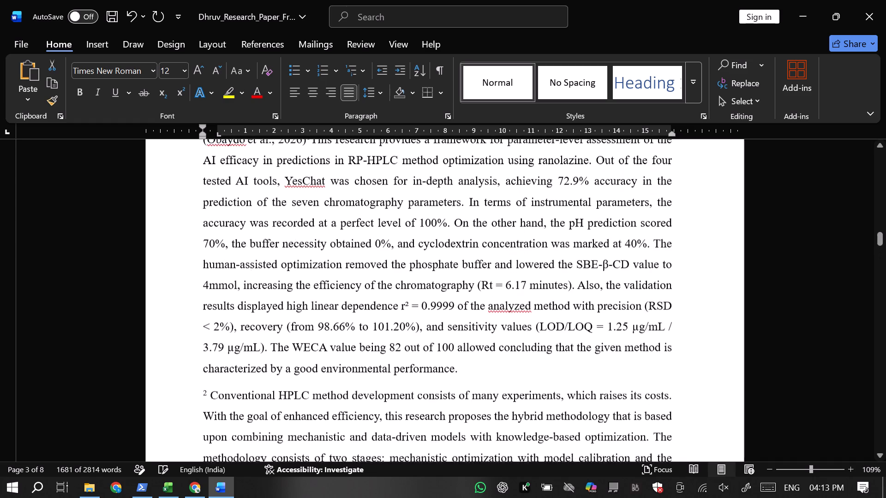
scroll(106, 254, up, 2)
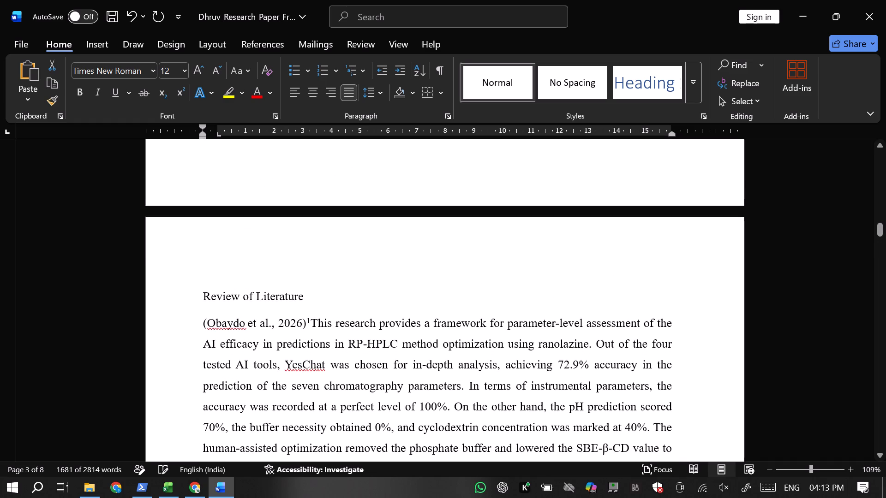
click(313, 320)
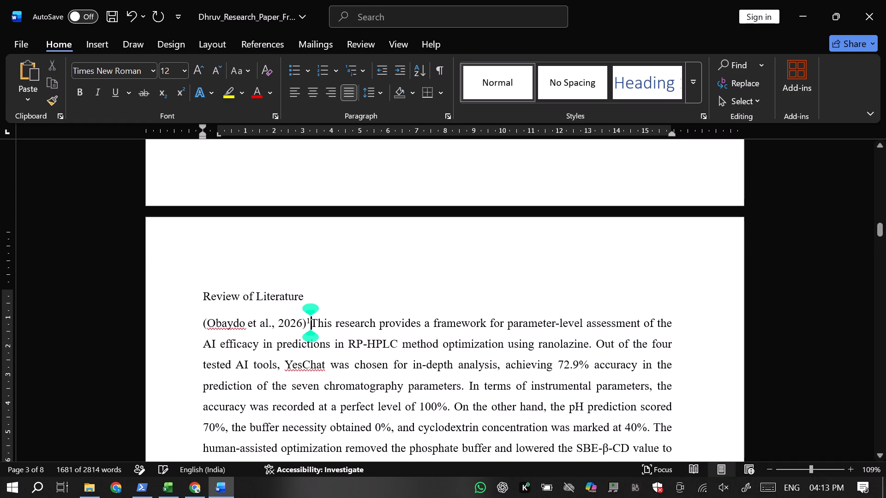
key(space)
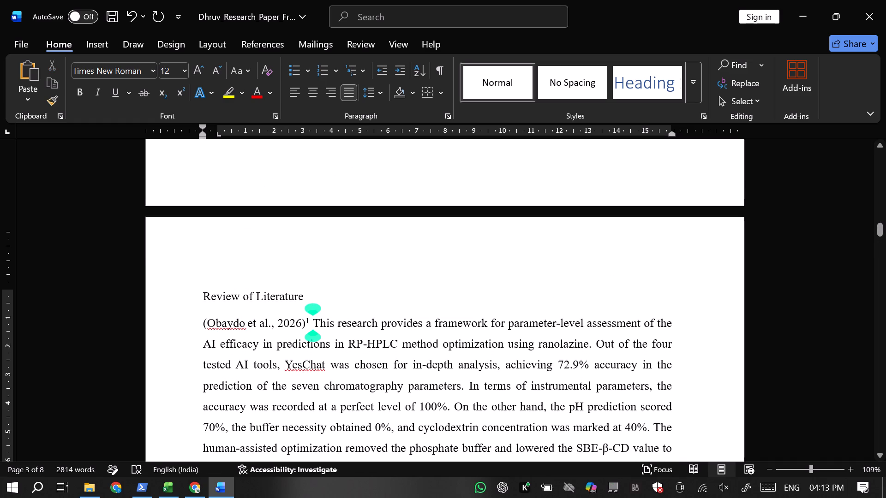
Replace "This research provides" with "provided" after the Obaydo citation in the first Review of Literature paragraph.
click(421, 323)
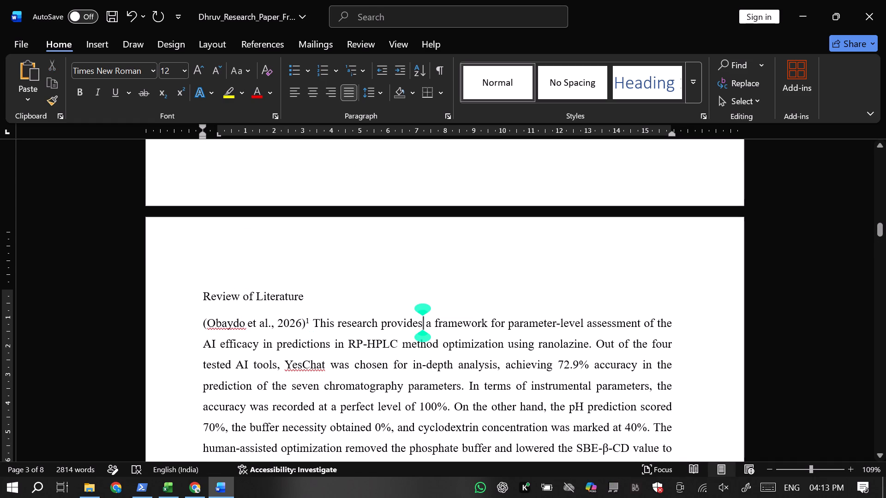
key(BackSpace)
key(BackSpace)
key(BackSpace)
key(BackSpace)
key(BackSpace)
key(BackSpace)
key(BackSpace)
key(BackSpace)
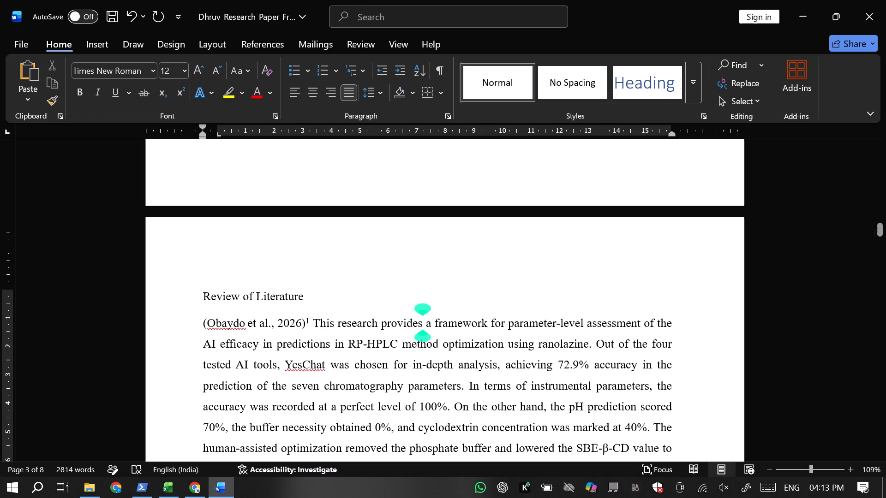
key(BackSpace)
key(BackSpace)
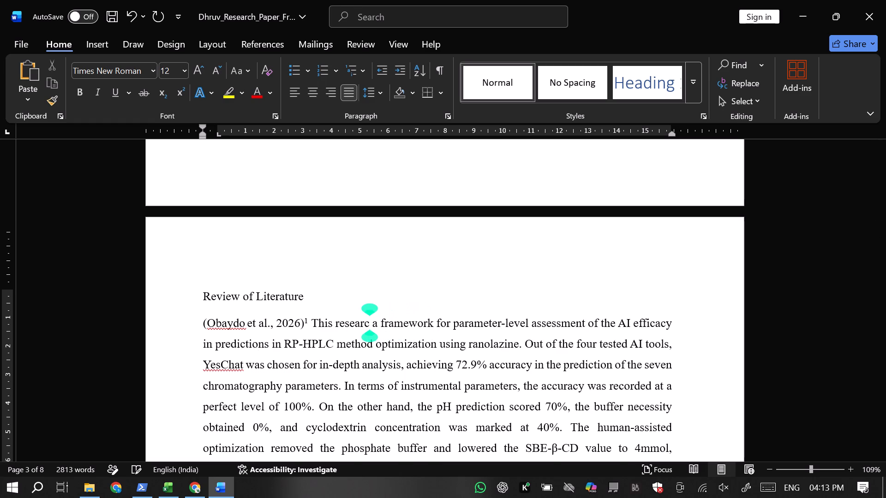
key(BackSpace)
key(BackSpace)
key(BackSpace)
key(BackSpace)
key(BackSpace)
key(BackSpace)
key(BackSpace)
key(BackSpace)
key(BackSpace)
key(BackSpace)
key(BackSpace)
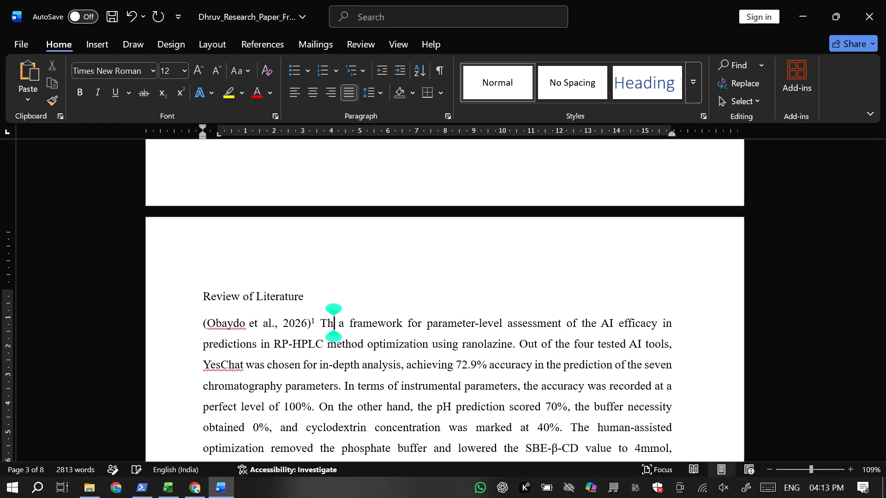
key(BackSpace)
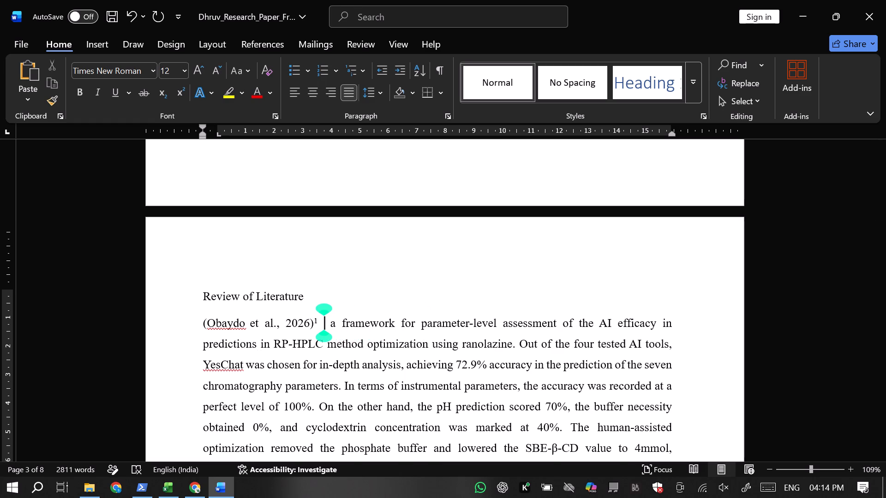
text(rp)
key(BackSpace)
key(BackSpace)
text(provided)
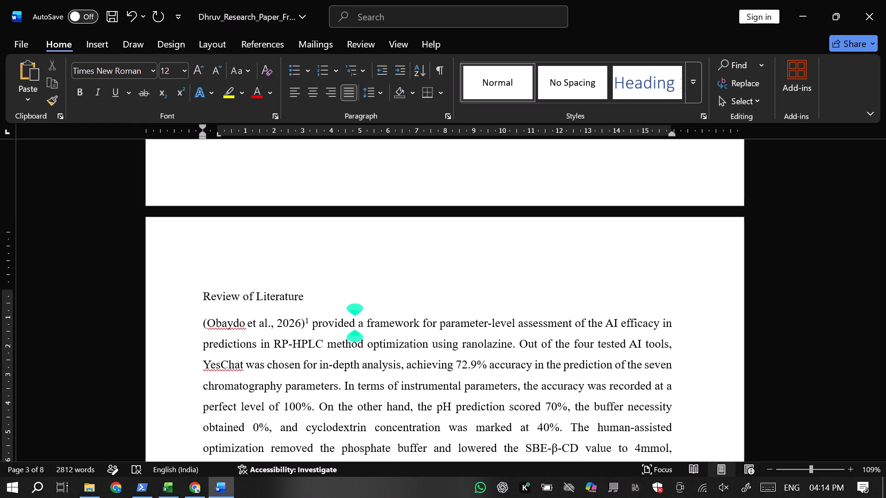
Add the in-text citation "(Chia et al., 2026)" before the superscript 2 opening the second Review of Literature paragraph.
scroll(421, 323, down, 3)
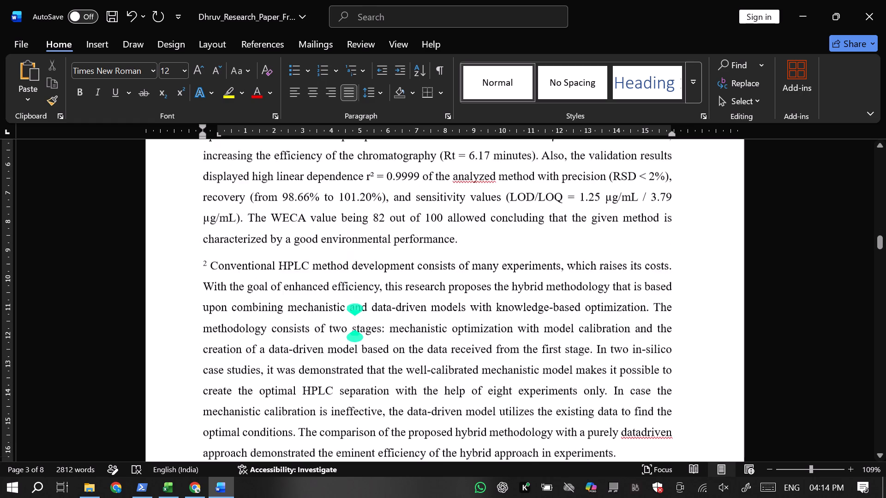
scroll(421, 323, down, 1)
scroll(421, 323, up, 1)
click(204, 260)
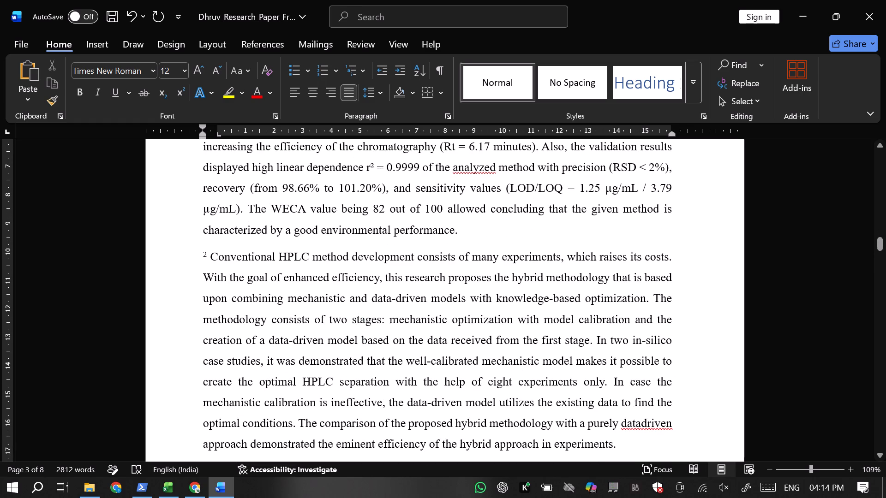
key(shift+parenleft)
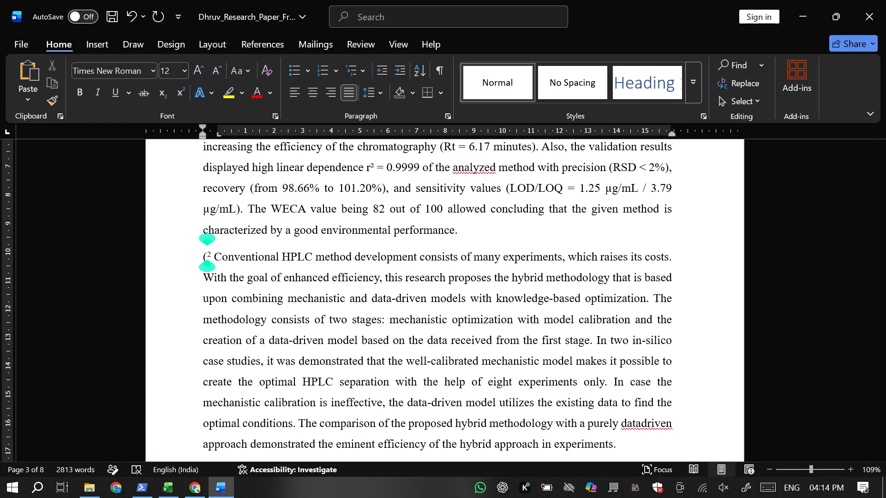
text(Chia)
key(space)
text(et al.,)
key(space)
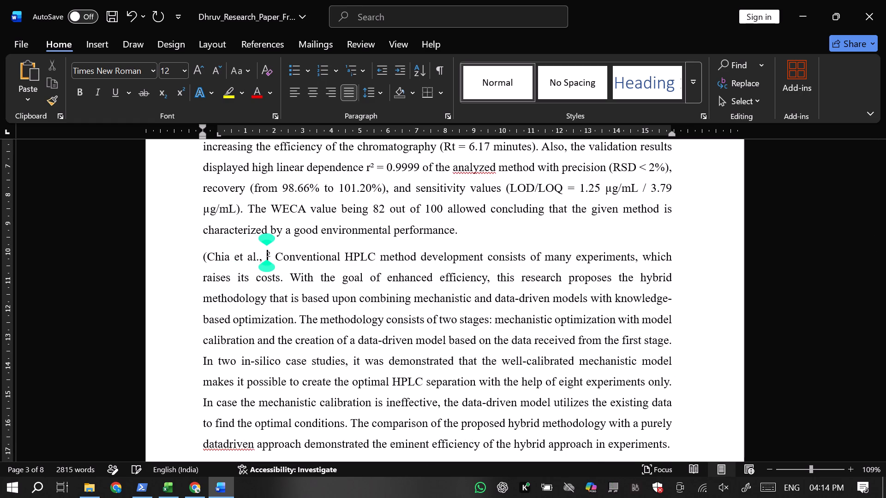
text(202)
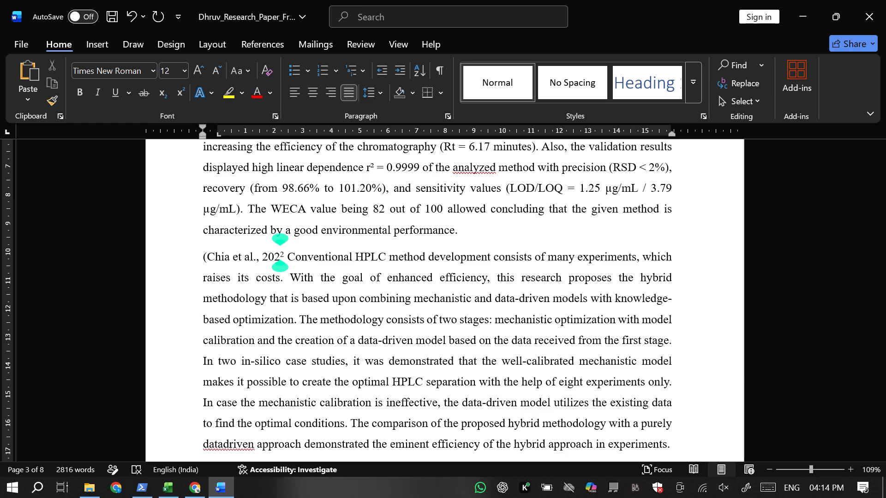
key(6)
key(shift+parenright)
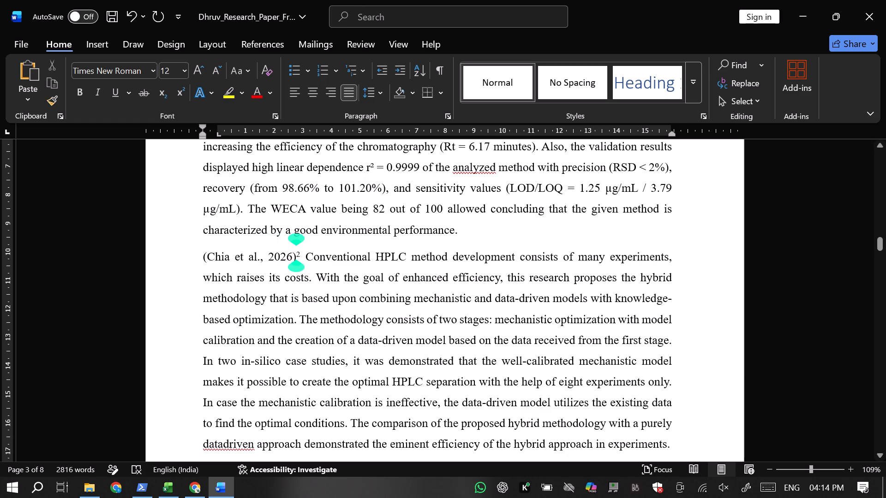
Insert "researched that the" before "Conventional HPLC method development" in the second Review of Literature paragraph, correcting its spelling.
click(308, 259)
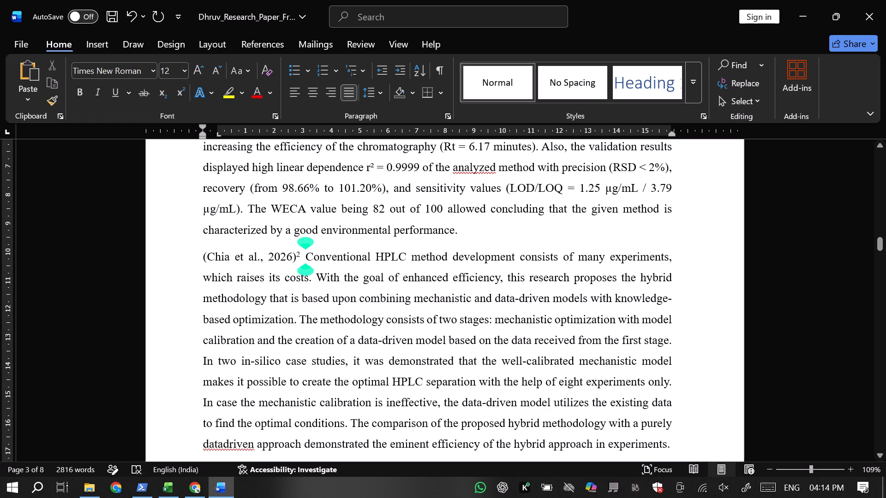
text(reasea)
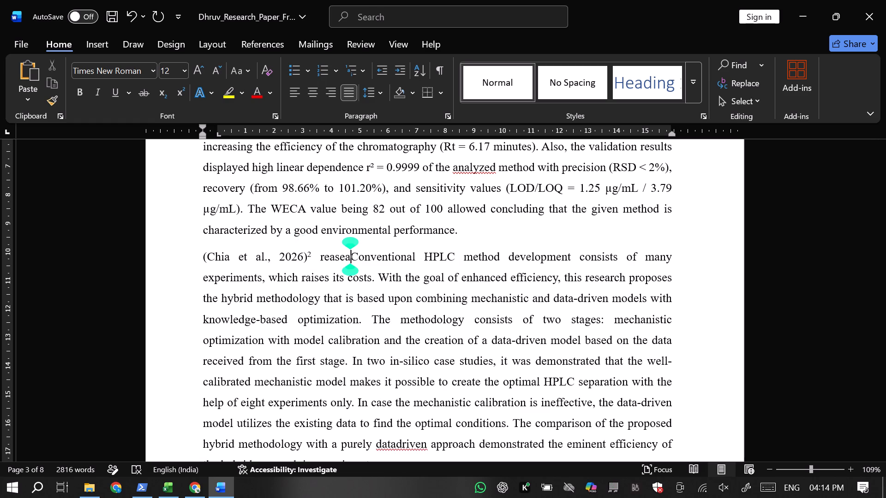
text(rched)
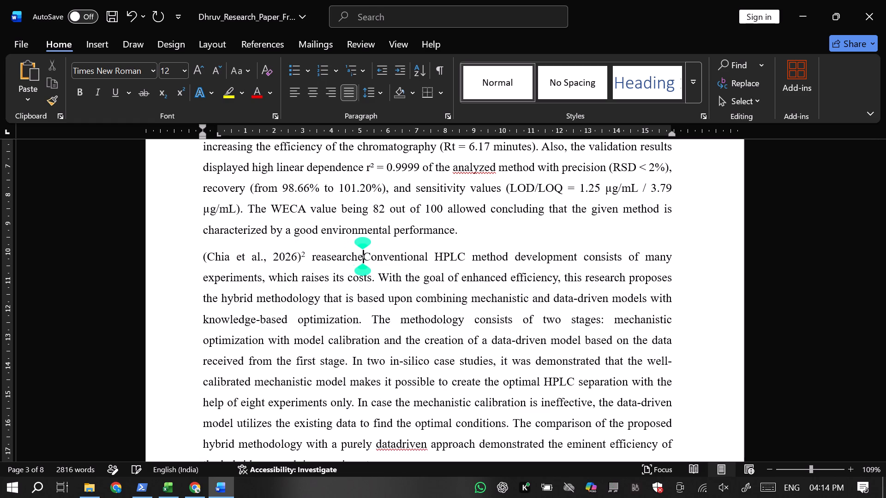
key(space)
text(that)
key(space)
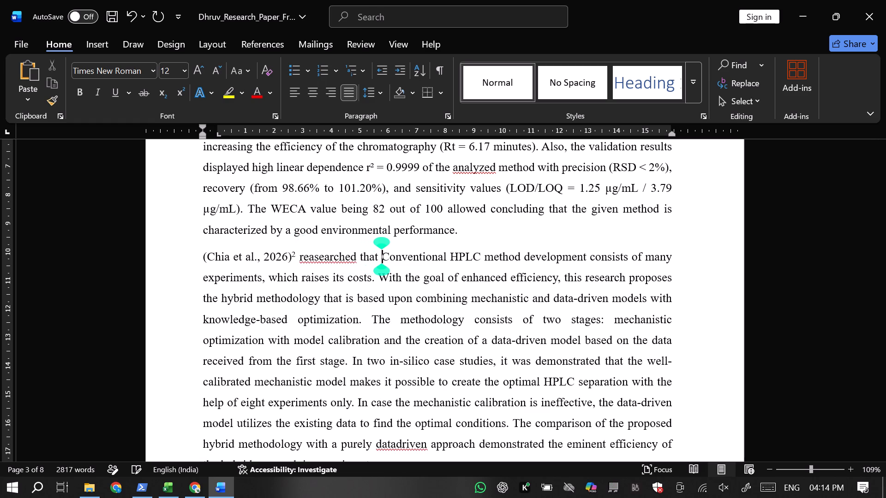
text(the)
key(space)
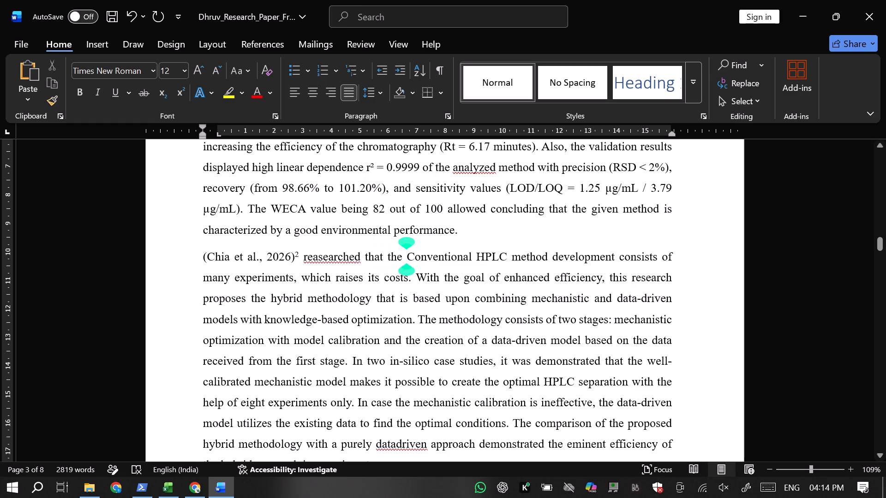
click(321, 260)
key(Left)
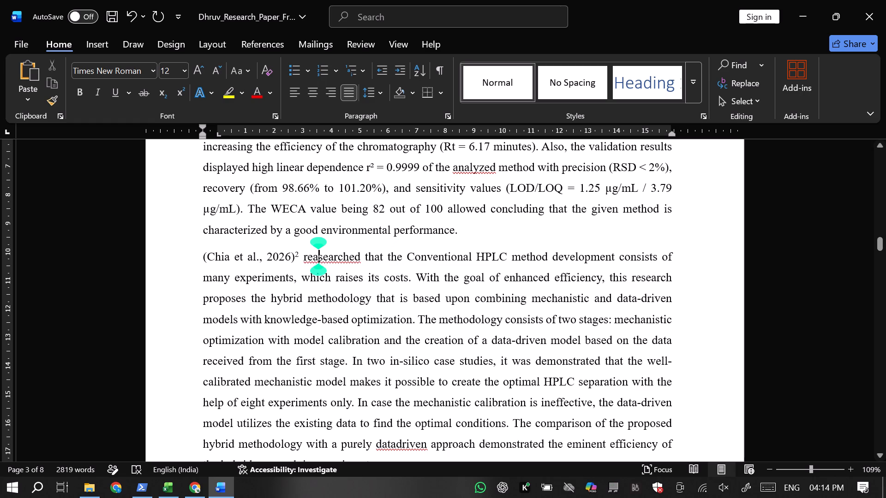
key(BackSpace)
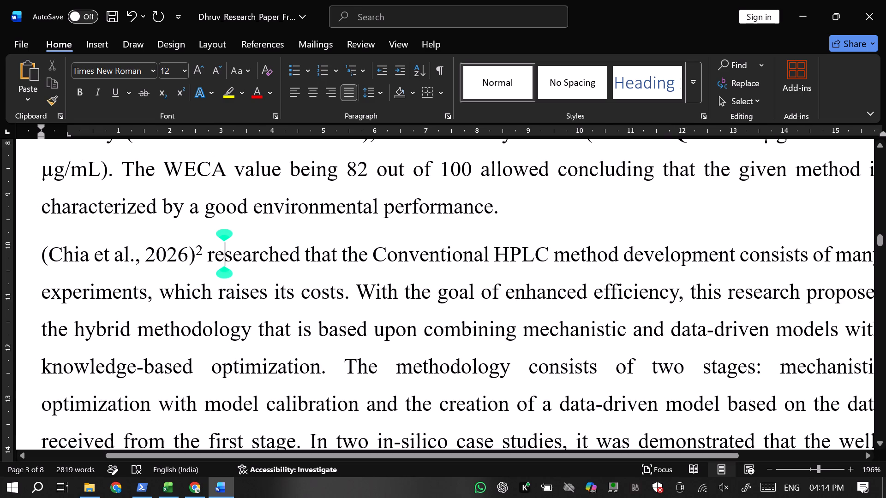
Look over the Review of Literature paragraphs and their footnote references through the fifth source.
scroll(301, 257, up, 1)
scroll(340, 264, down, 1)
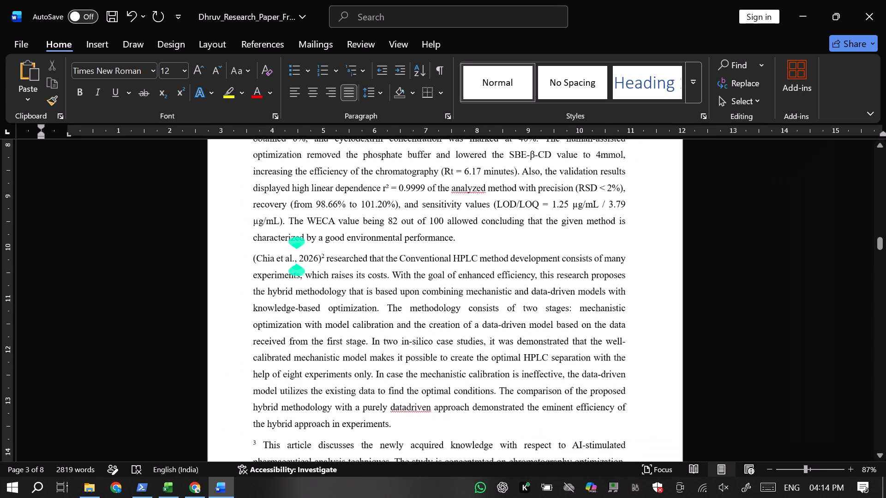
scroll(311, 278, down, 1)
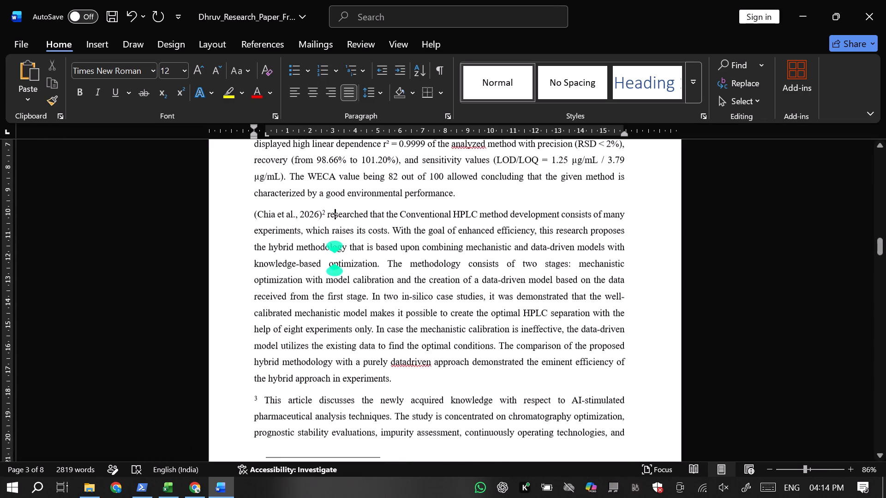
scroll(311, 278, down, 1)
scroll(311, 278, up, 1)
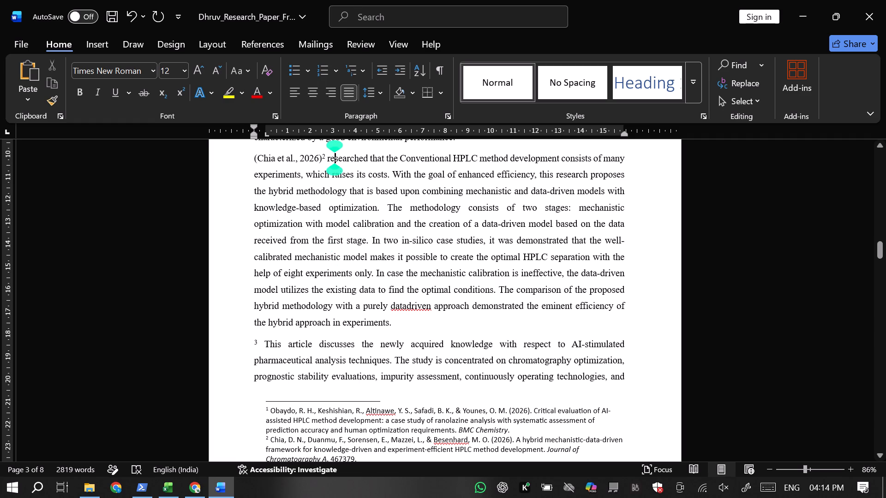
scroll(326, 332, up, 1)
scroll(389, 310, up, 1)
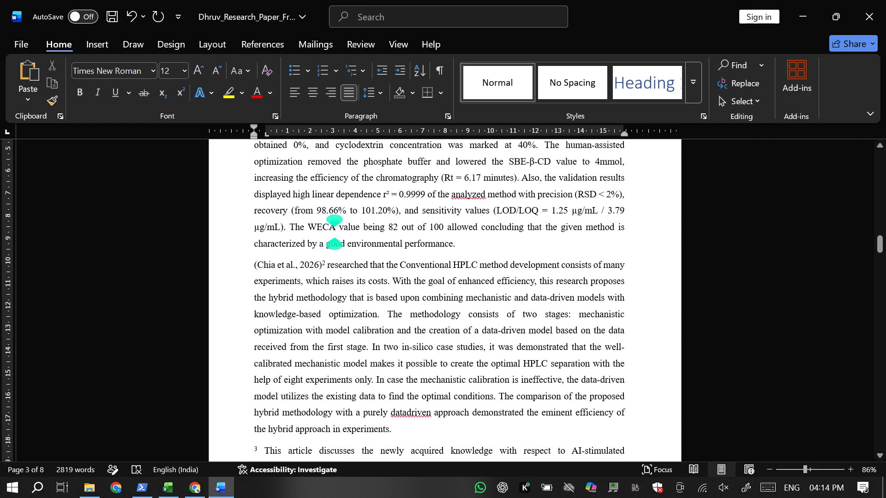
scroll(389, 310, up, 1)
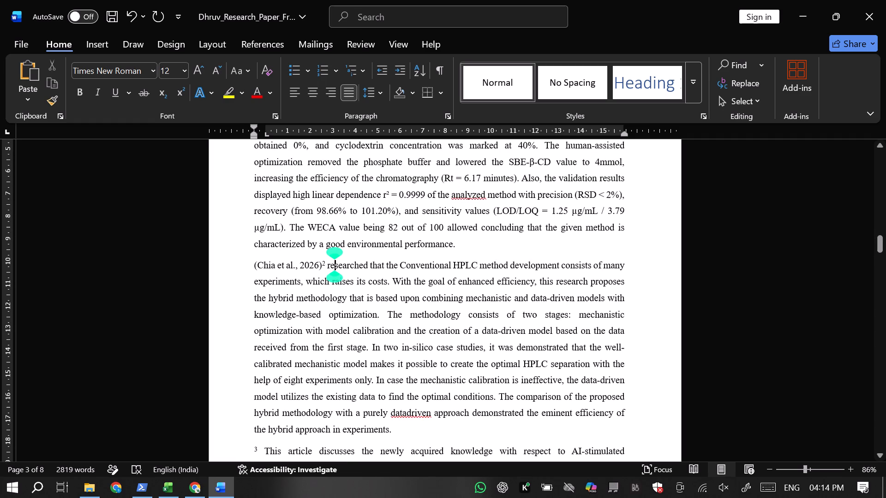
scroll(389, 310, up, 1)
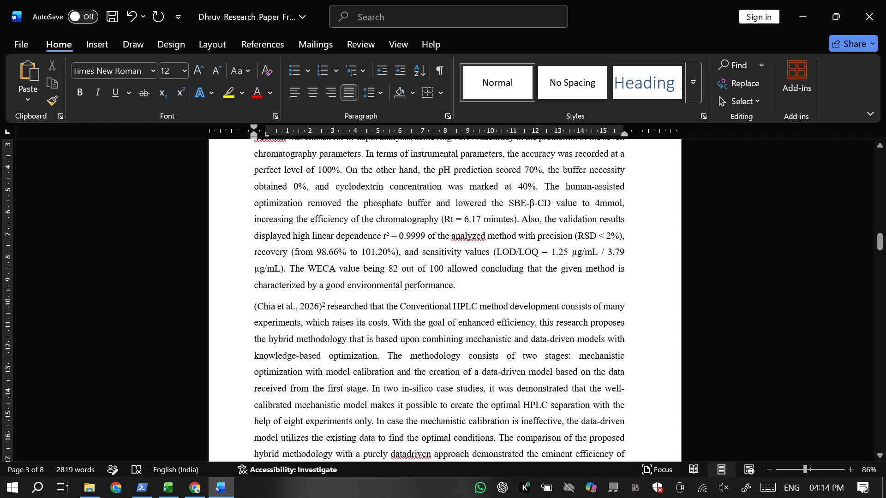
scroll(389, 310, down, 2)
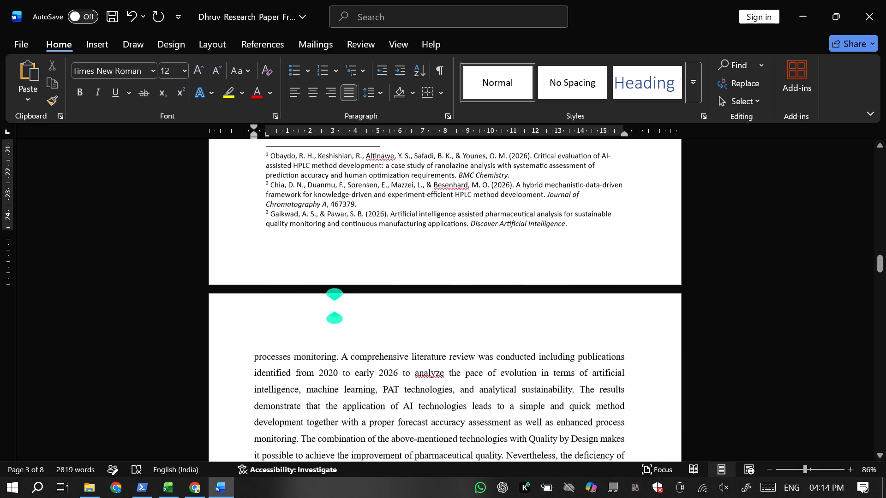
scroll(389, 310, down, 1)
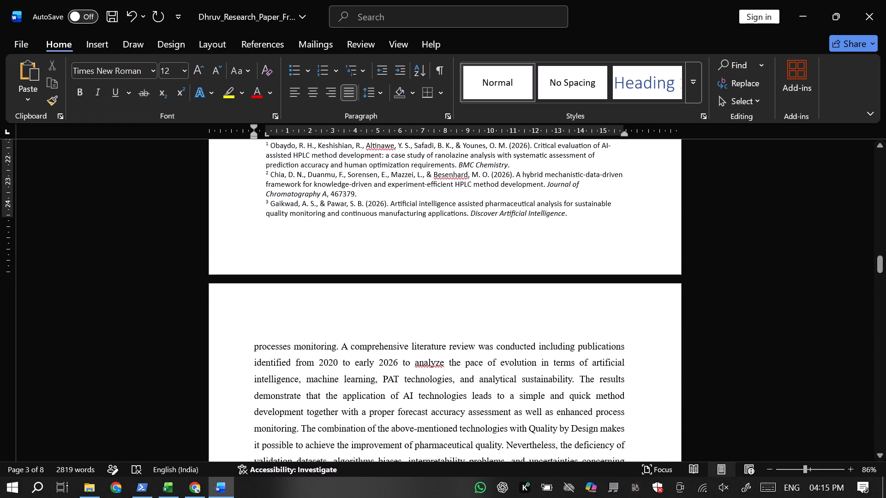
scroll(389, 310, down, 2)
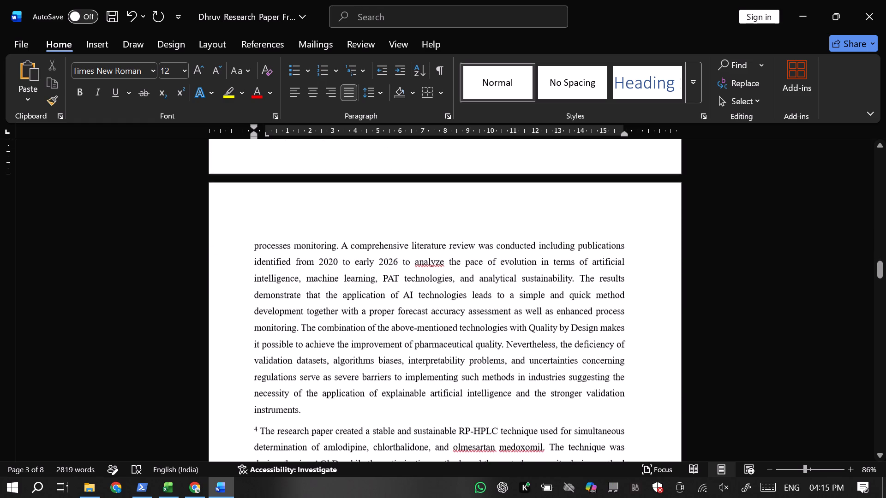
scroll(389, 310, down, 2)
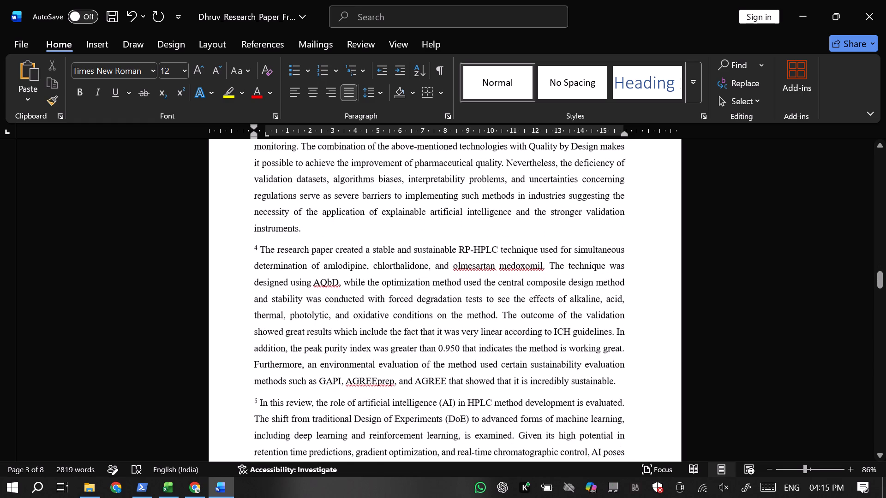
scroll(389, 310, down, 2)
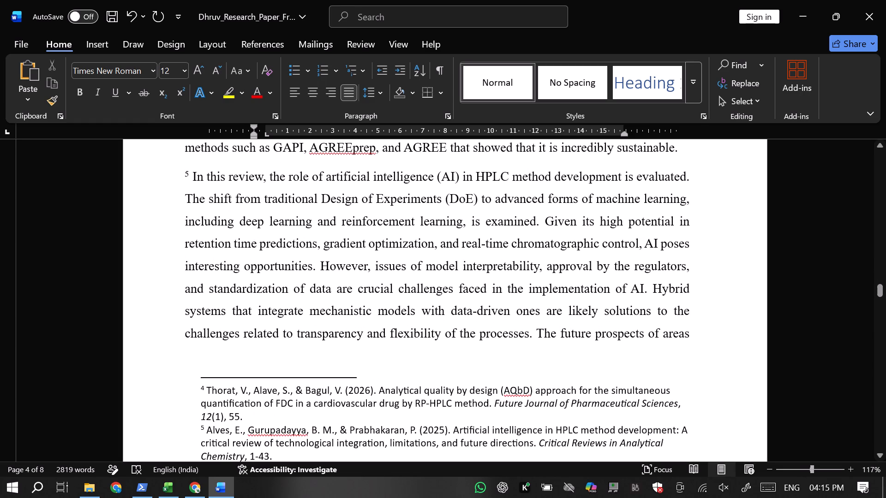
scroll(269, 396, right, 2)
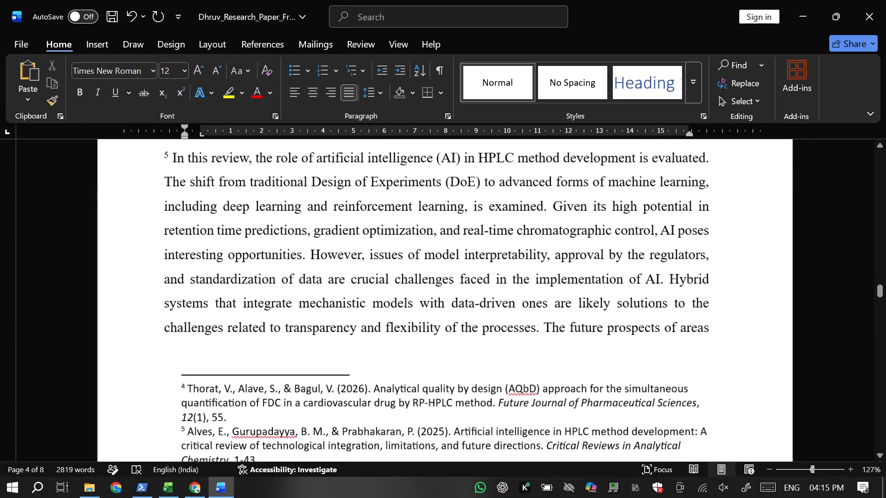
Copy the authors and year from footnote 3 and paste them before the superscript 3 opening the third Review of Literature paragraph.
scroll(283, 411, up, 4)
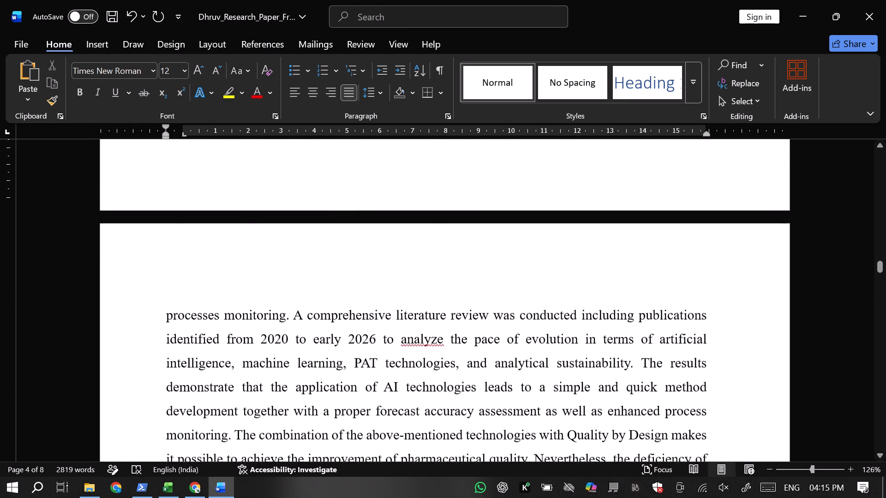
scroll(283, 411, up, 2)
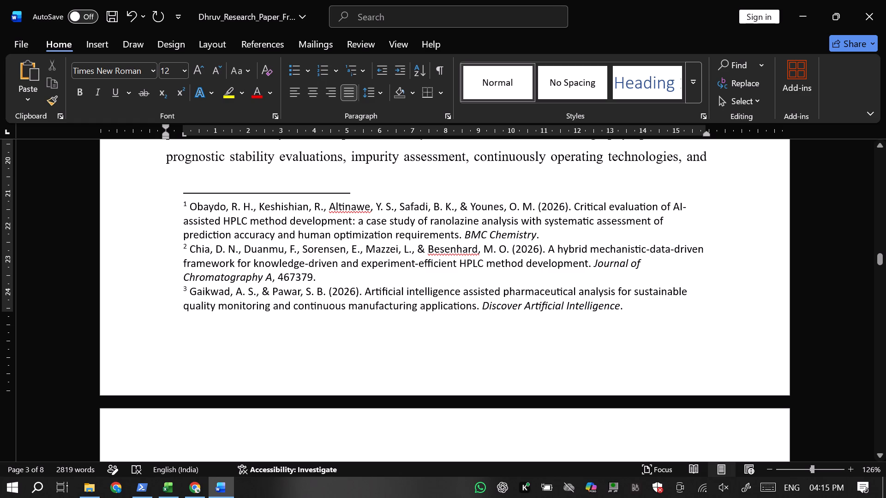
drag(358, 293, 196, 294)
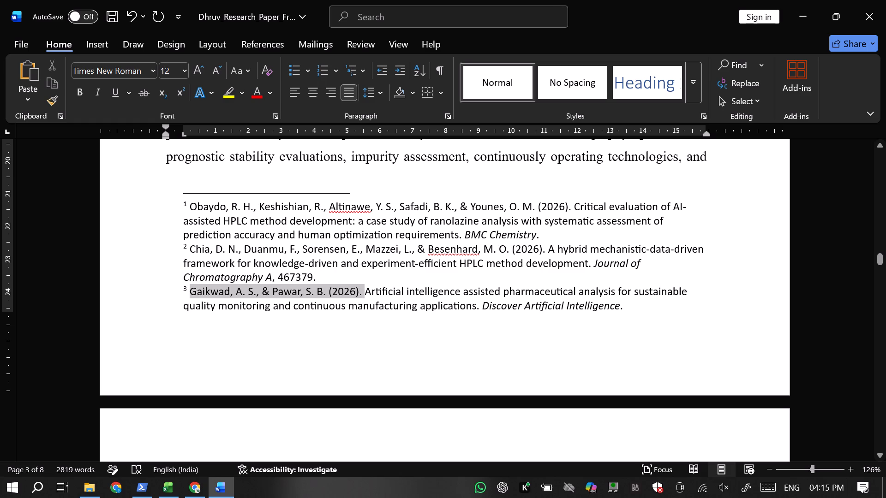
drag(196, 294, 195, 294)
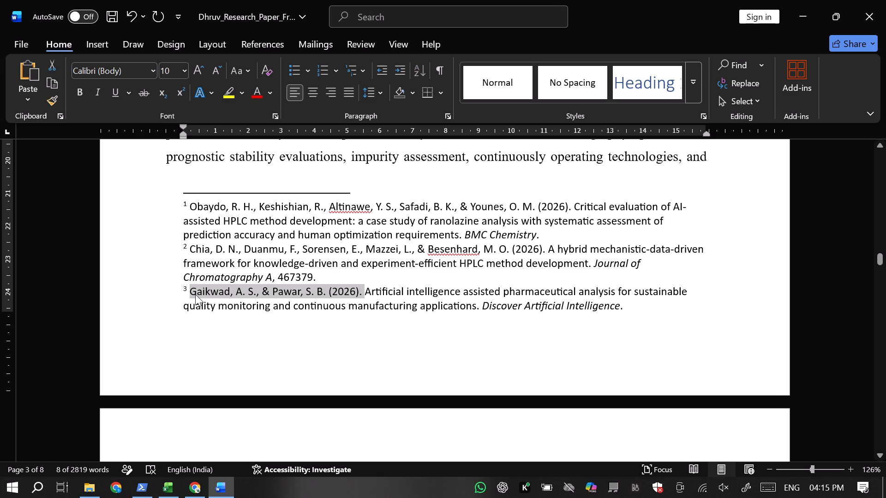
key(ctrl+c)
key(ctrl+c)
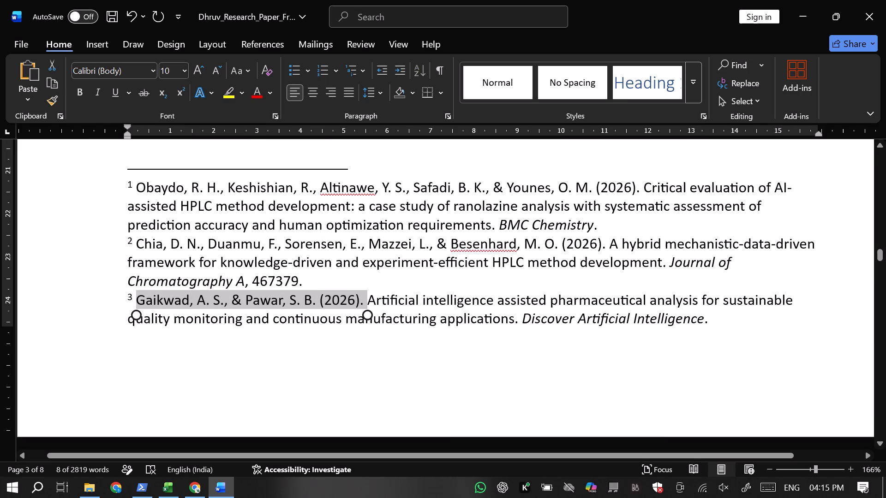
scroll(339, 332, up, 2)
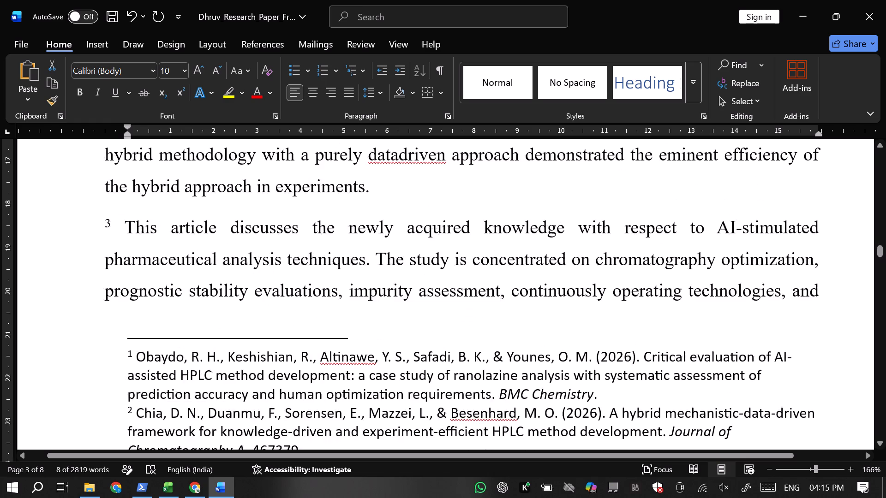
scroll(339, 332, up, 2)
scroll(339, 332, down, 2)
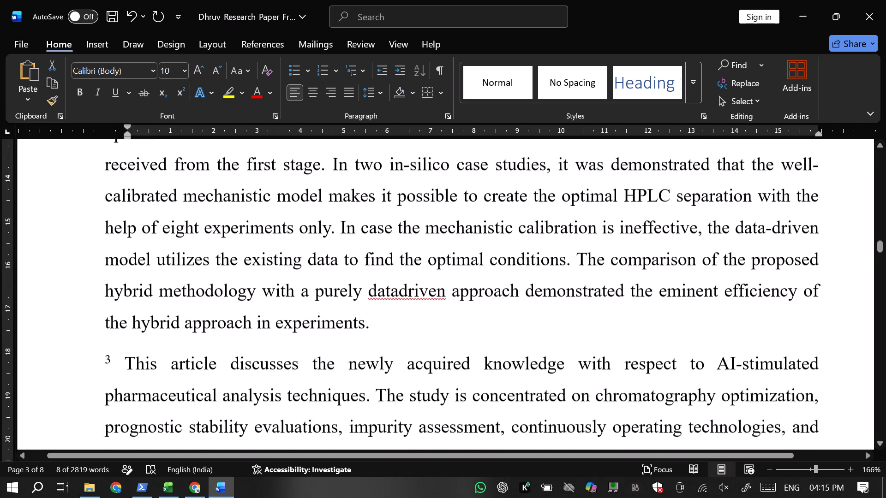
click(102, 289)
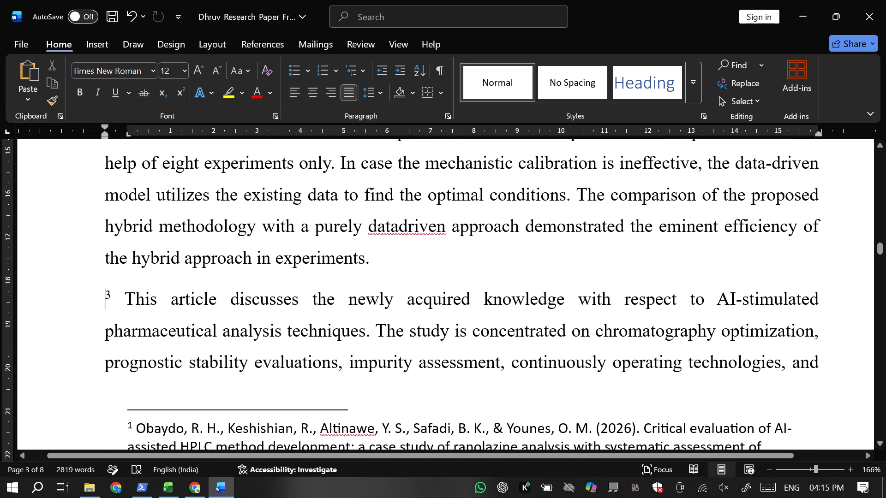
key(ctrl+v)
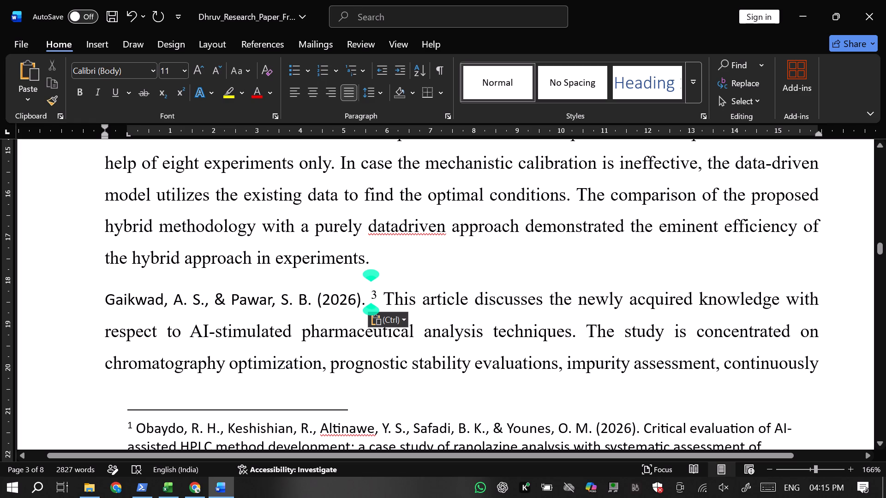
Remove the second author's initials and the bracket before the year in the pasted citation, leaving "Pawar, 2026)".
click(323, 297)
key(BackSpace)
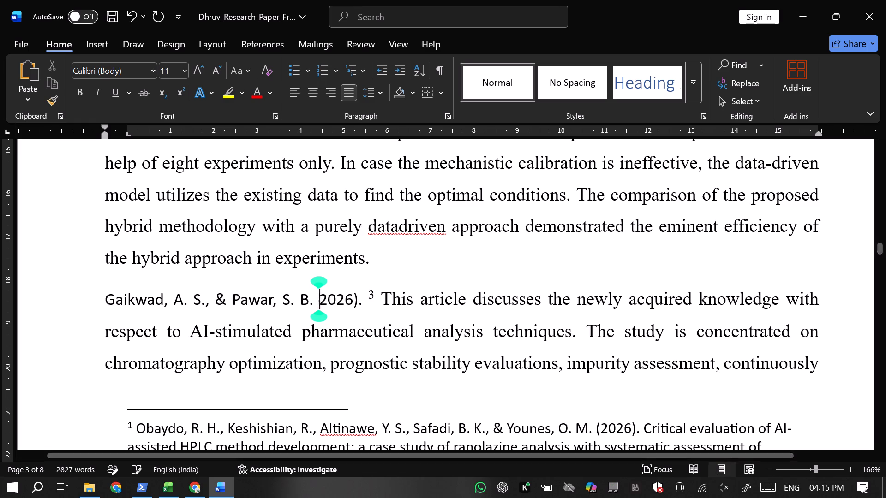
key(BackSpace)
key(BackSpace)
key(BackSpace)
key(BackSpace)
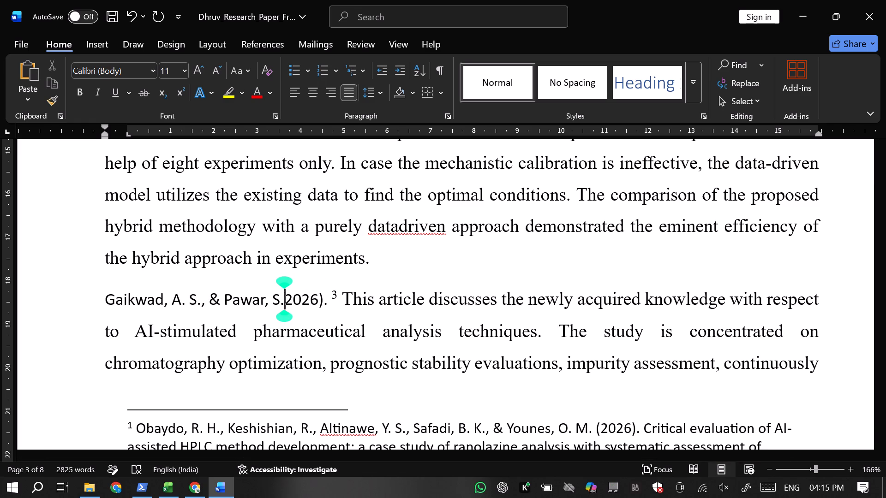
key(ctrl+z)
key(ctrl+z)
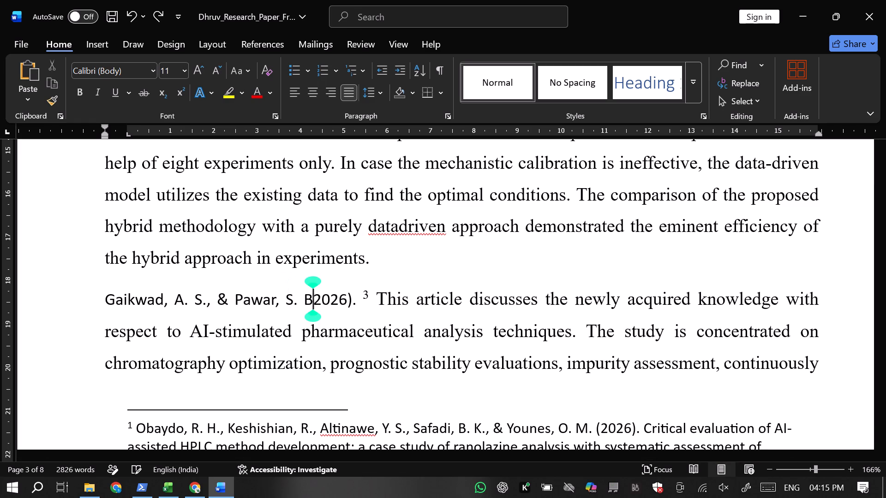
key(BackSpace)
key(BackSpace)
key(BackSpace)
key(BackSpace)
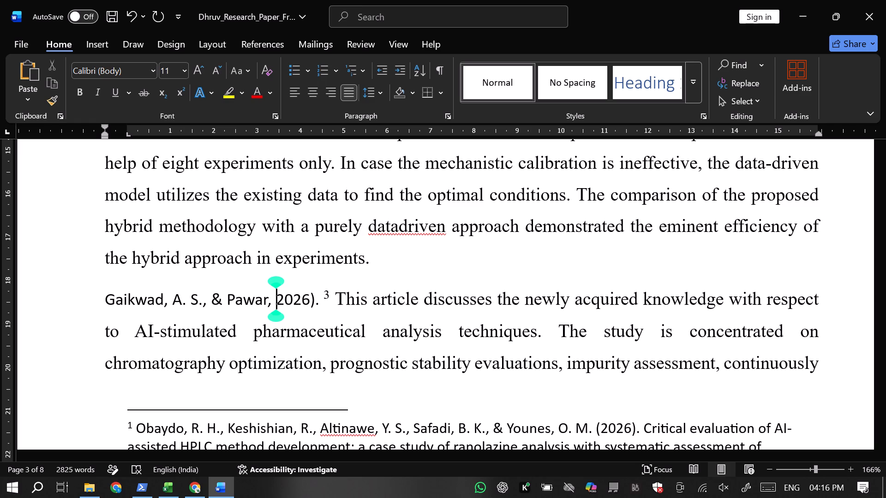
Remove the first author's initials and the commas from the pasted citation so its author part reads "Gaikwad & Pawar".
key(Left)
key(Left)
key(Left)
key(Left)
key(Left)
key(Left)
key(Left)
key(Left)
key(Left)
key(BackSpace)
key(BackSpace)
key(BackSpace)
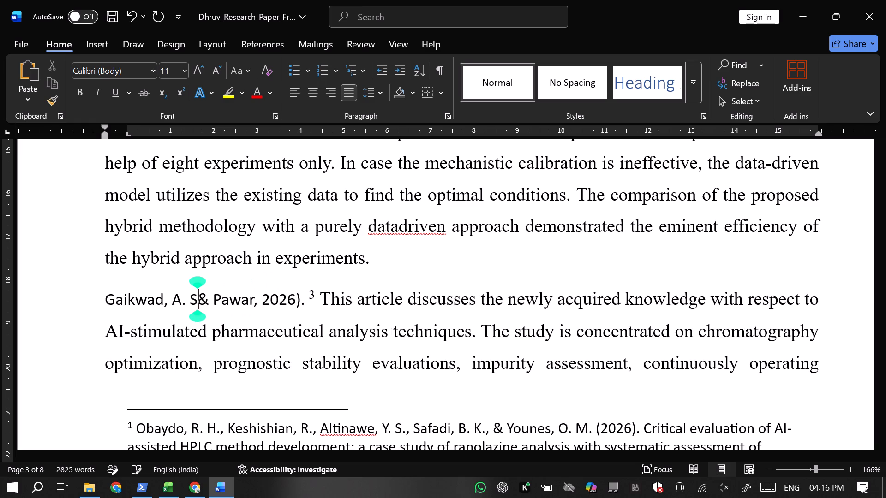
key(BackSpace)
key(BackSpace)
key(BackSpace)
key(BackSpace)
key(BackSpace)
key(BackSpace)
key(space)
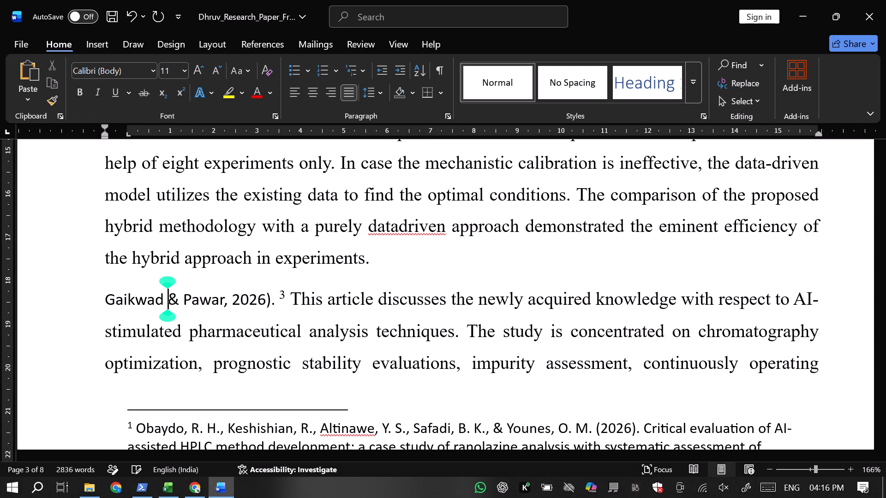
Add the opening bracket and remove the full stop and space before superscript 3, so the citation reads "(Gaikwad & Pawar, 2026)".
key(Left)
key(Left)
key(Left)
key(Left)
key(Left)
key(Left)
key(Left)
key(Left)
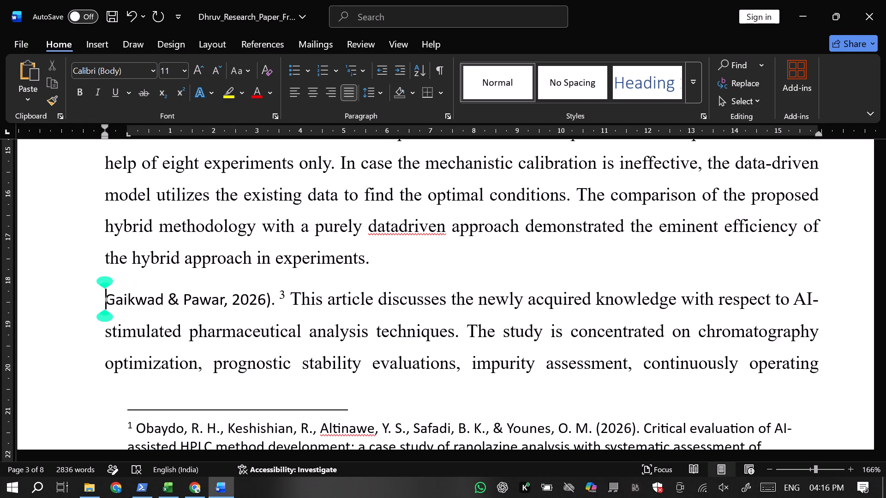
key(shift+parenleft)
scroll(323, 297, down, 1)
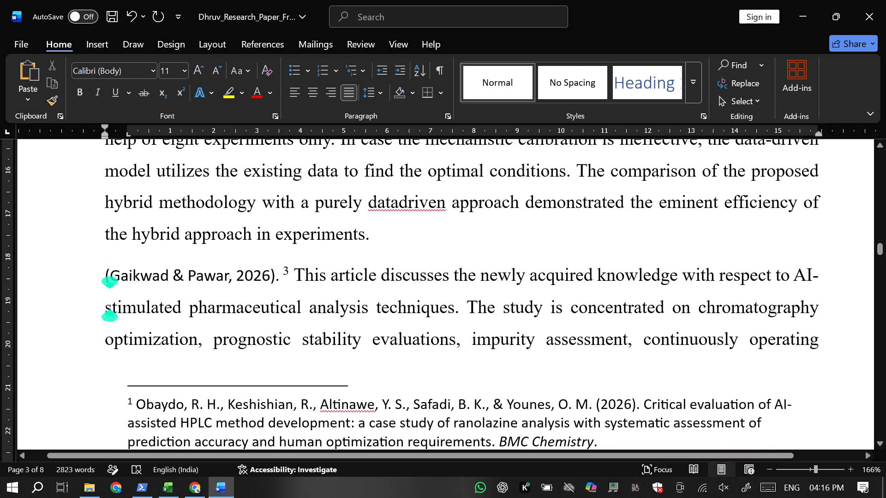
click(285, 280)
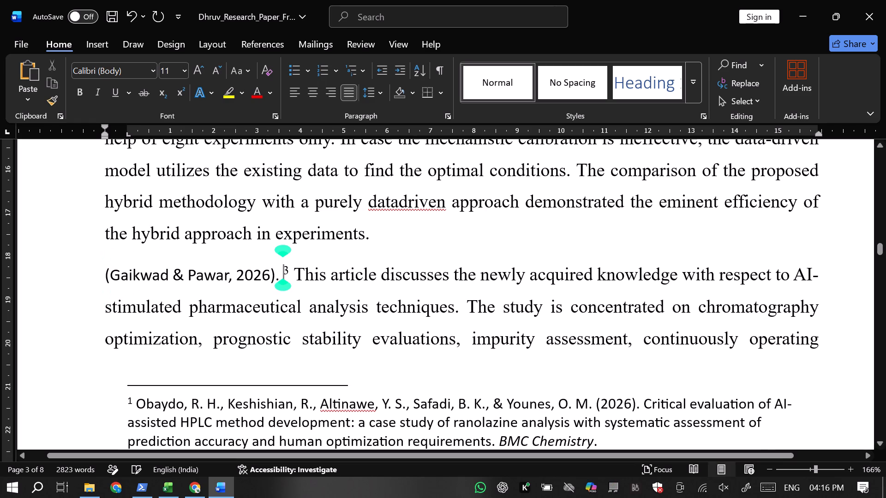
key(BackSpace)
key(BackSpace)
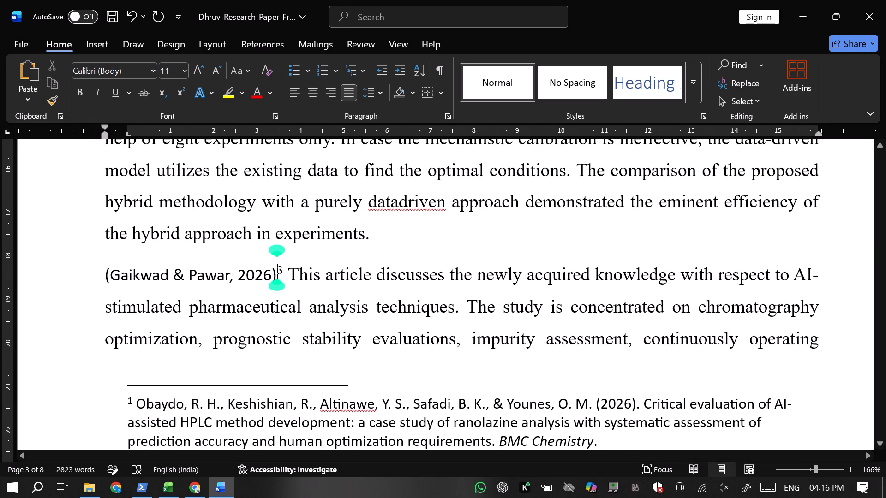
Reword the third Review of Literature paragraph's opening by removing "This article" and changing the verb to "discussed".
click(444, 276)
key(BackSpace)
key(d)
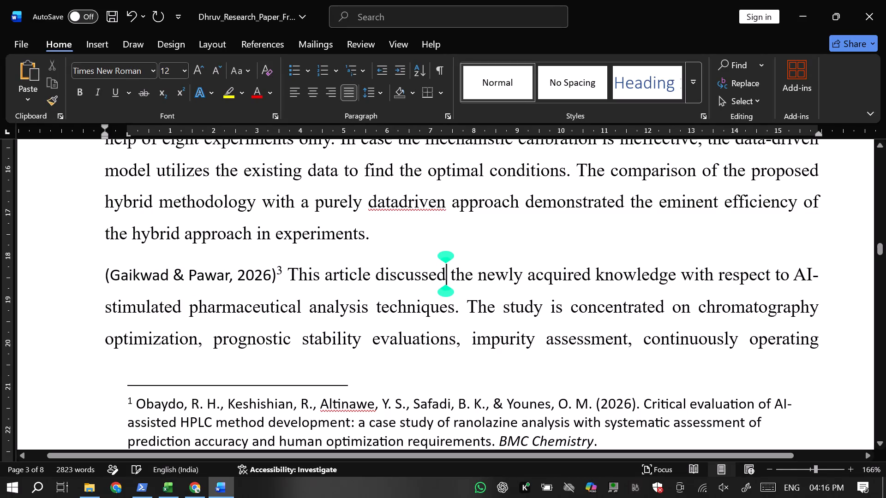
drag(375, 275, 300, 277)
key(BackSpace)
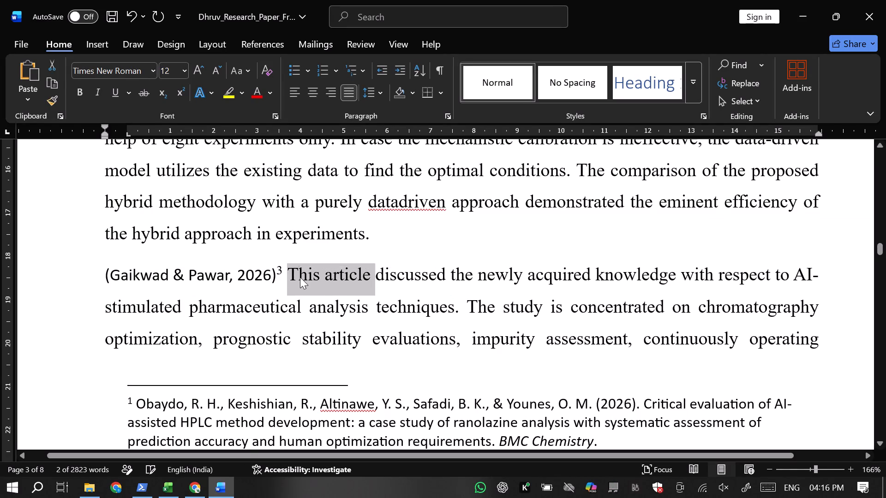
Insert the citation "(Thorat et al., 2026)" directly before the superscript 4 opening the fourth Review of Literature paragraph.
scroll(300, 277, down, 1)
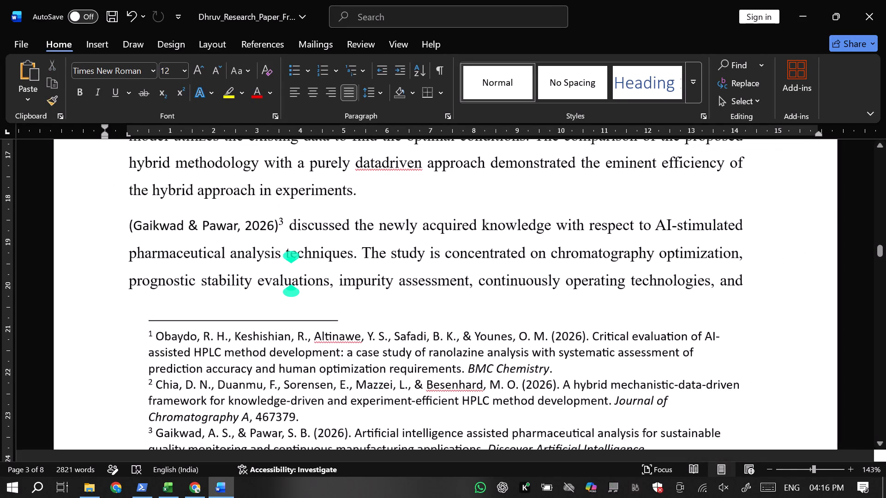
scroll(300, 277, down, 3)
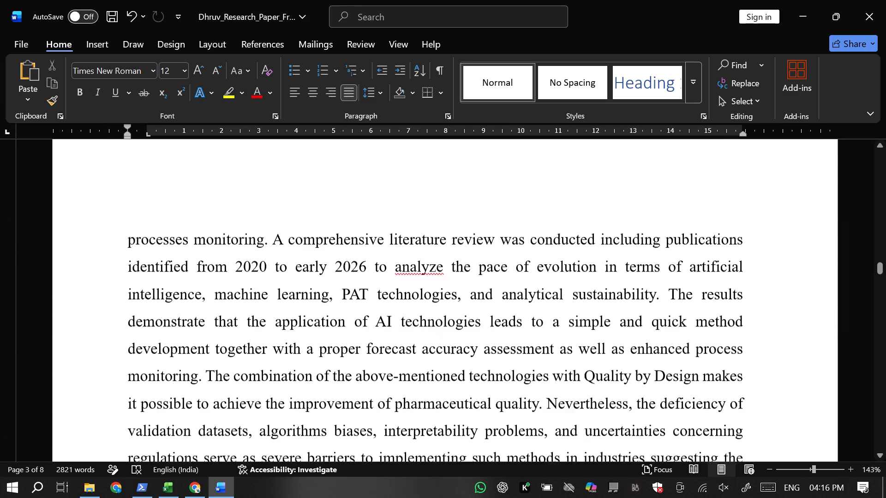
scroll(300, 277, down, 3)
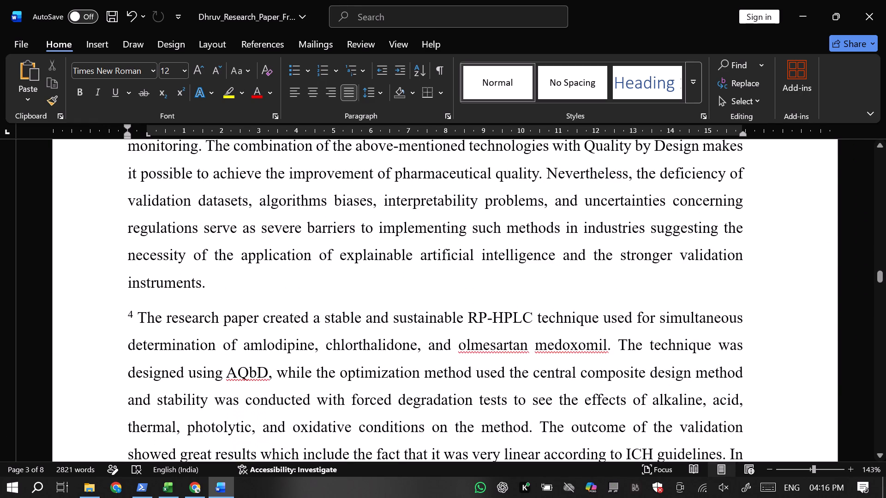
click(126, 314)
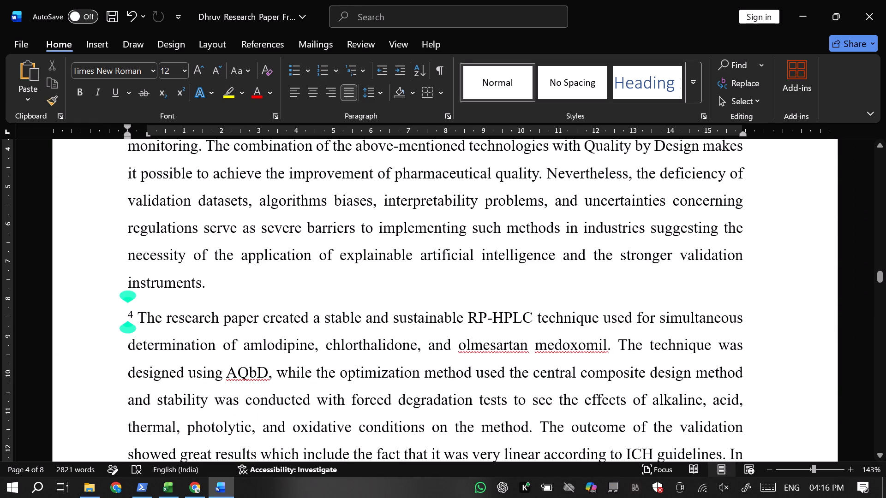
text((Thorat)
key(space)
text(te)
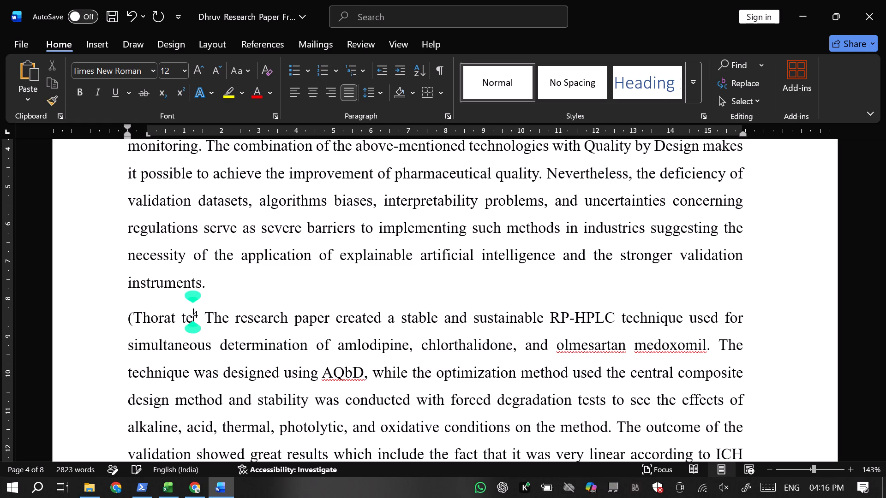
key(BackSpace)
key(BackSpace)
text(et al.,)
key(space)
text(2026)
key(shift+parenright)
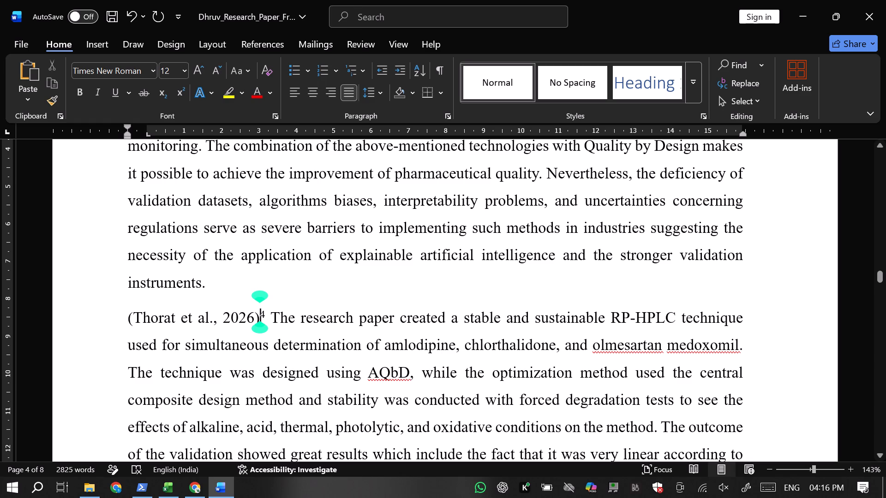
Replace "The research paper created" with "investigated" after the Thorat citation.
drag(445, 317, 277, 326)
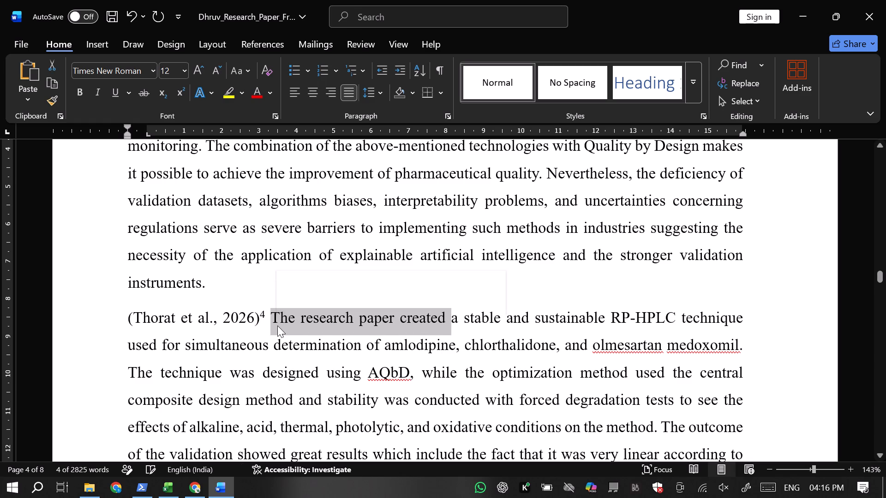
key(BackSpace)
text(investigated)
key(space)
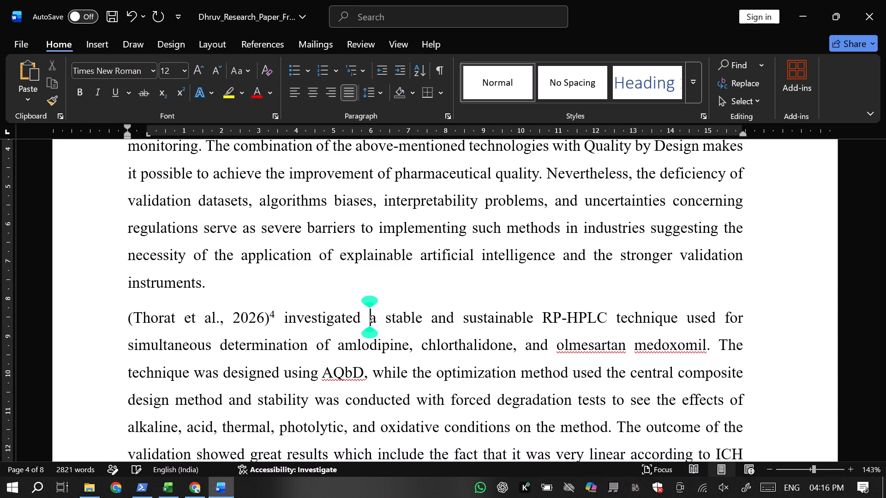
Copy the first author's surname, Alves, from footnote 5 and paste it after an opening bracket before the superscript 5 in the fifth paragraph.
scroll(336, 338, down, 2)
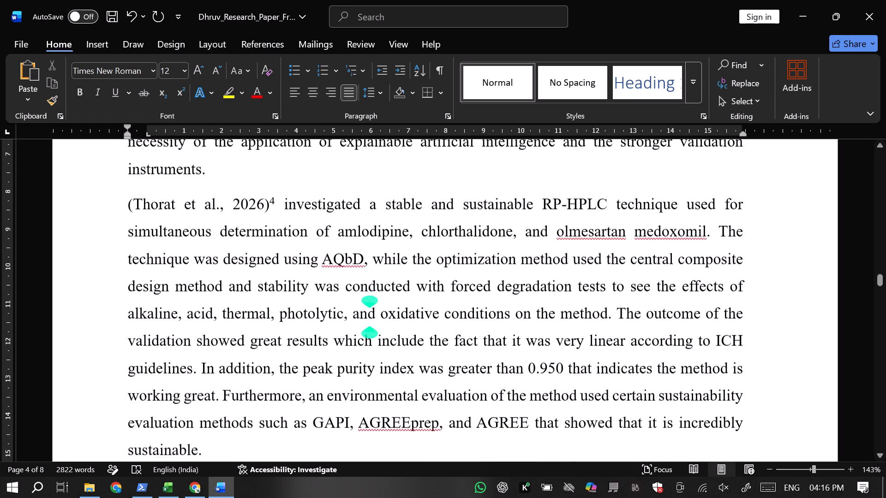
scroll(336, 338, down, 3)
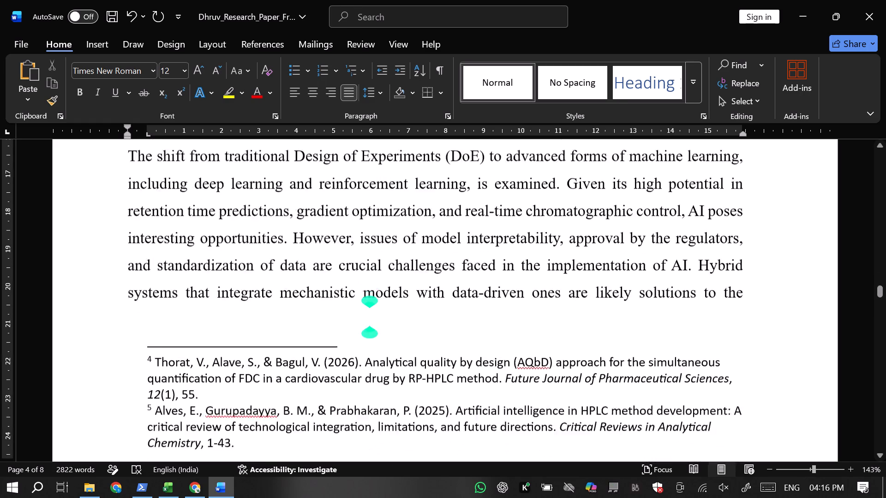
scroll(336, 338, down, 1)
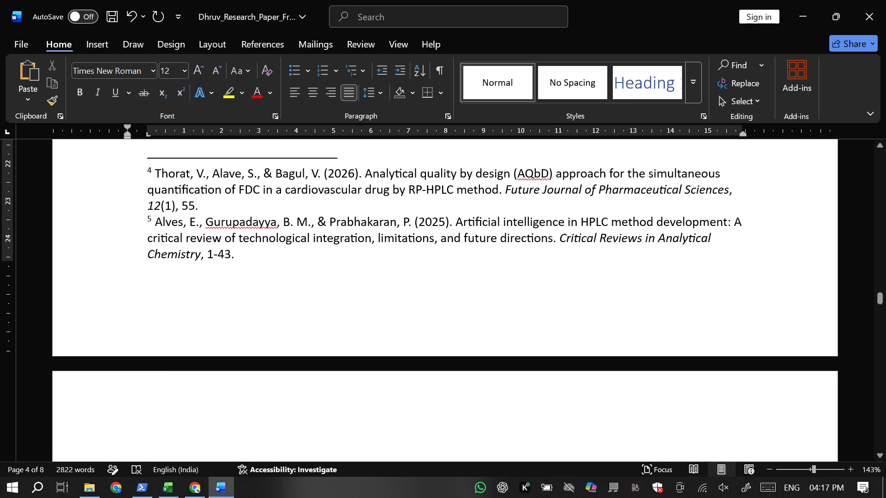
right_click(305, 266)
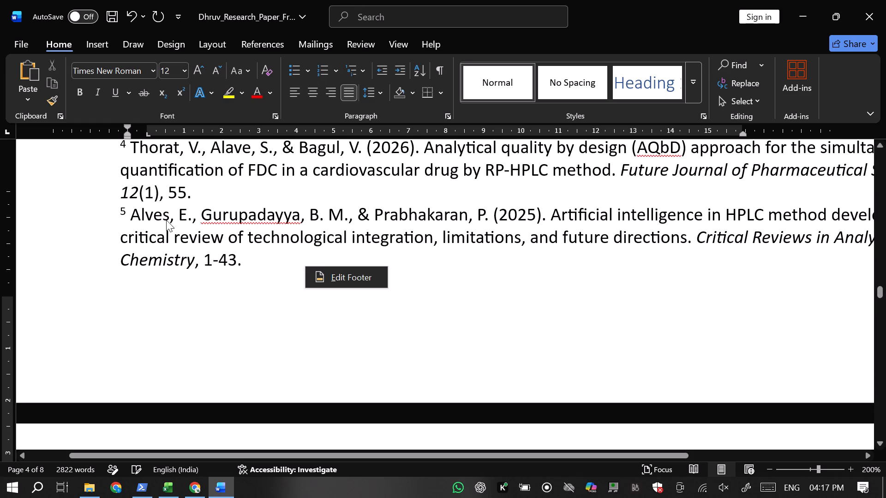
click(170, 215)
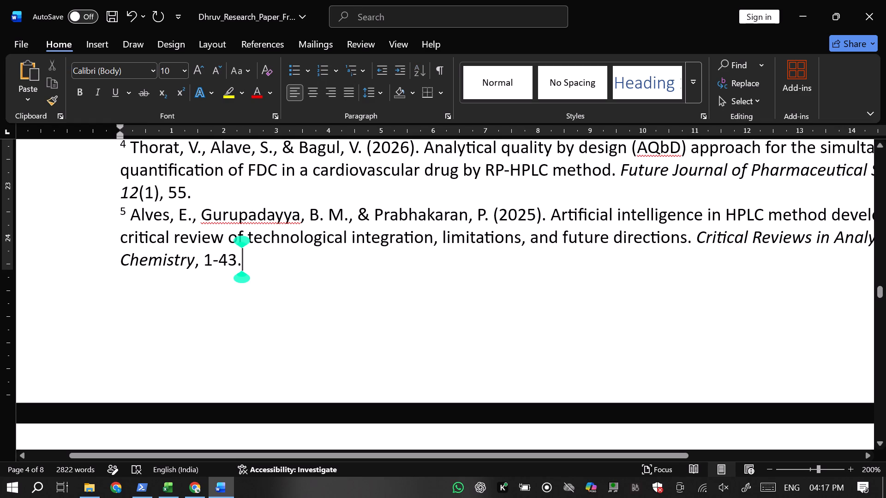
drag(168, 216, 135, 217)
key(ctrl+c)
scroll(201, 272, down, 5)
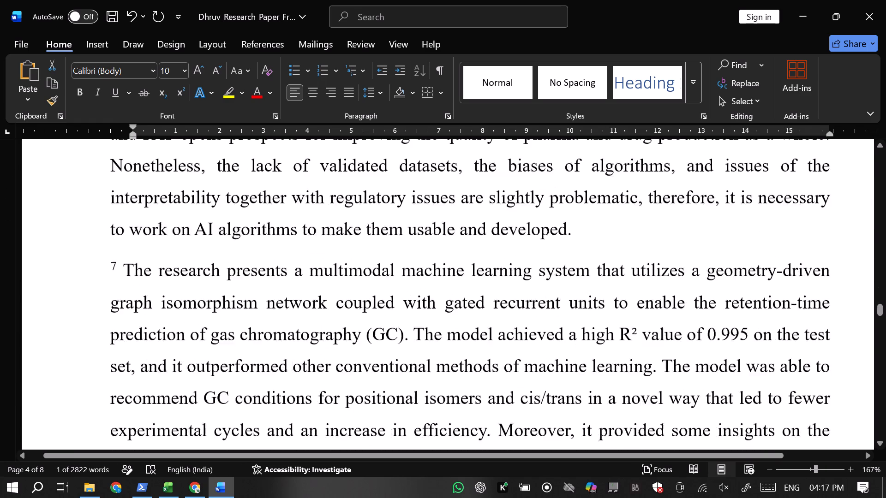
scroll(201, 272, down, 1)
scroll(201, 272, up, 4)
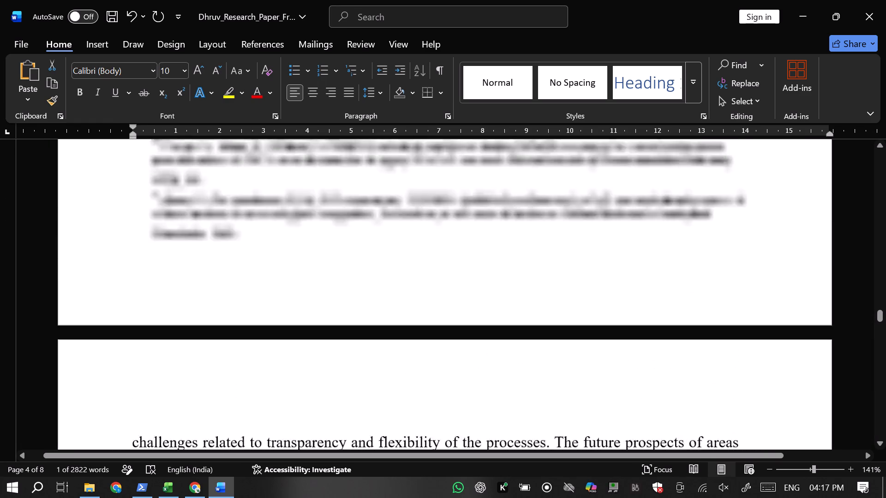
scroll(201, 272, up, 3)
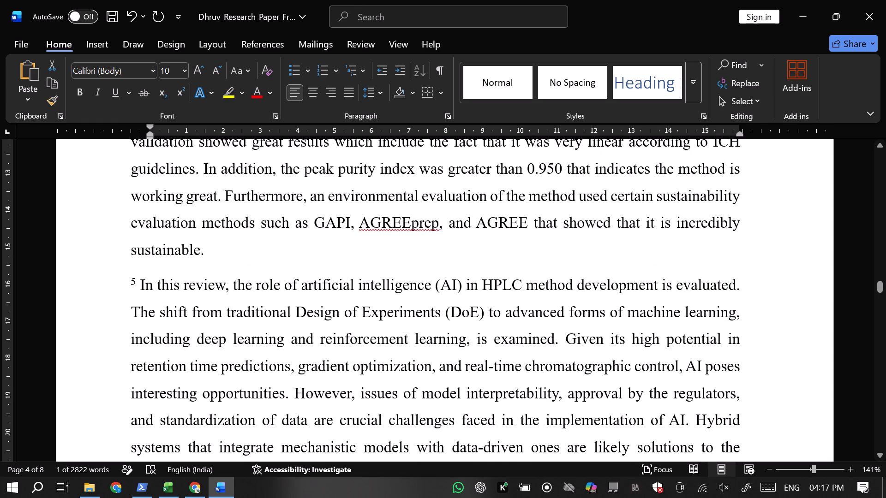
click(130, 286)
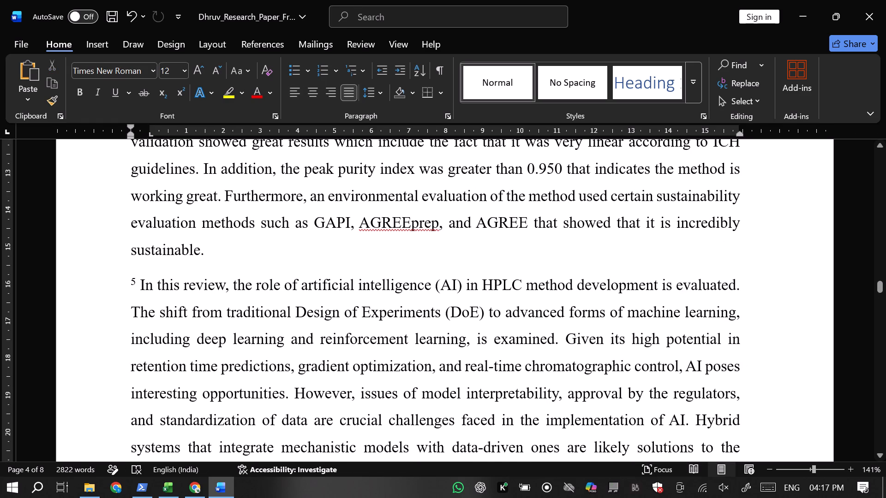
key(shift+parenleft)
key(ctrl+v)
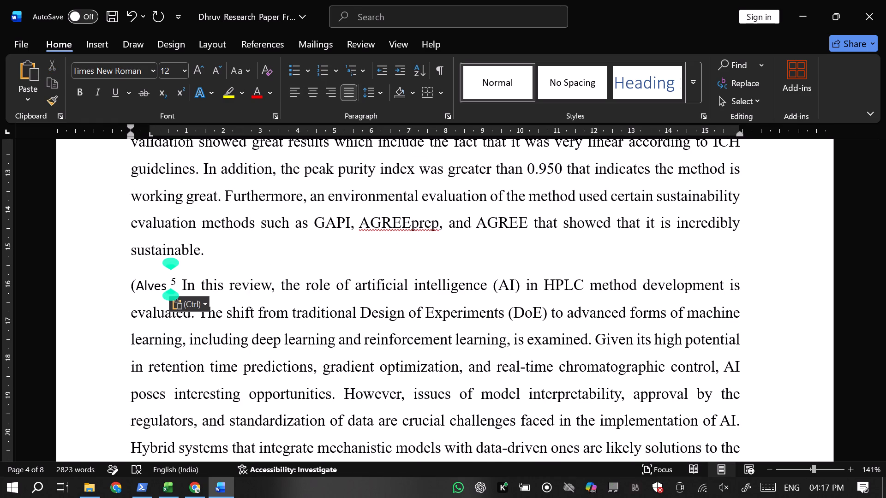
Complete the fifth paragraph's citation so it reads "(Alves et al., 2025)".
text(et al., 2023)
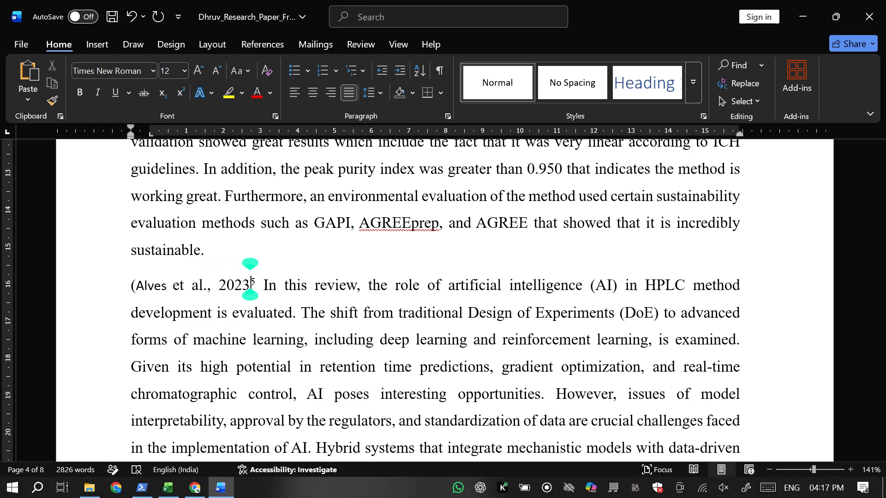
key(BackSpace)
key(5)
key(shift+parenright)
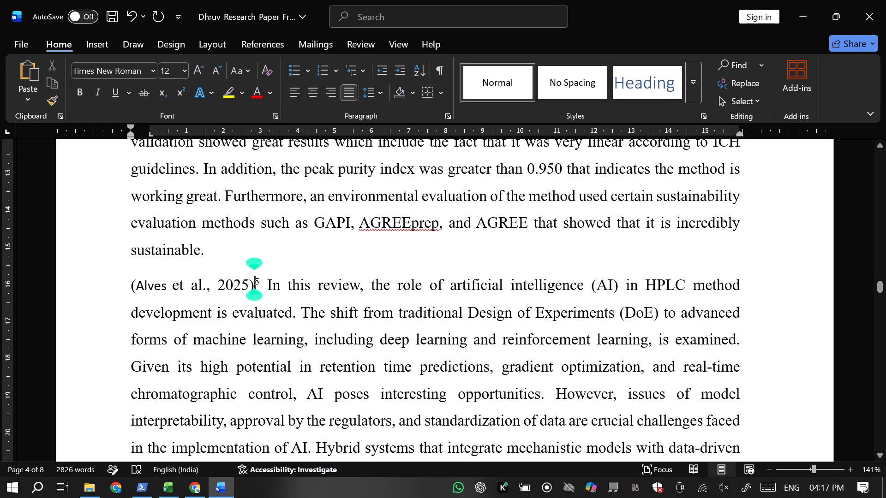
Reword the fifth paragraph's opening from "In this review," to "reviewed" so it follows directly from the citation.
click(359, 285)
text(ed)
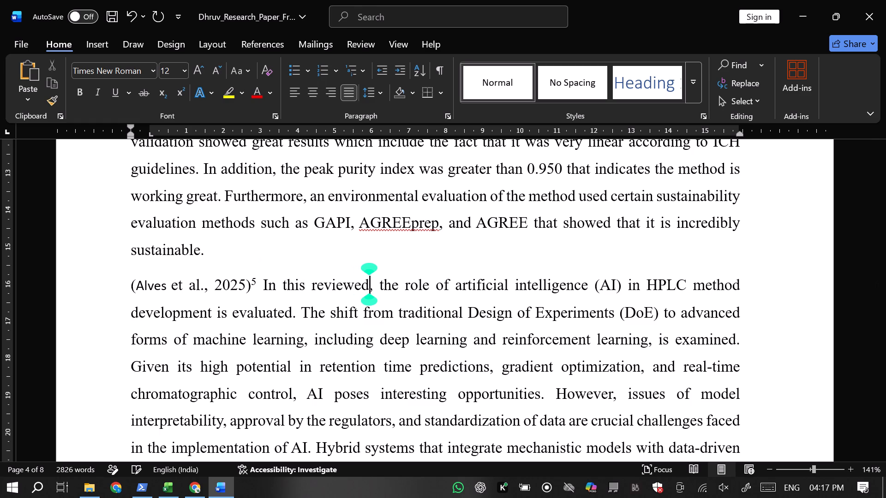
key(Right)
key(BackSpace)
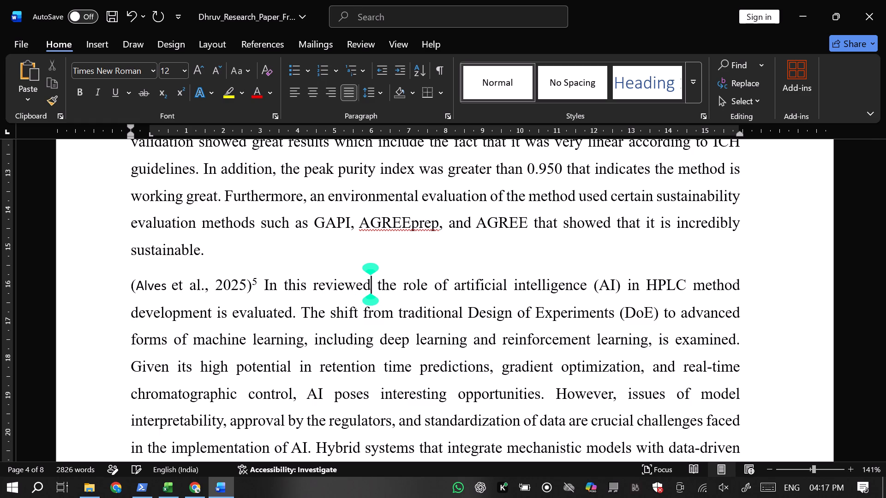
key(Left)
key(Left)
key(Left)
key(Left)
key(Left)
key(Left)
key(Left)
key(Left)
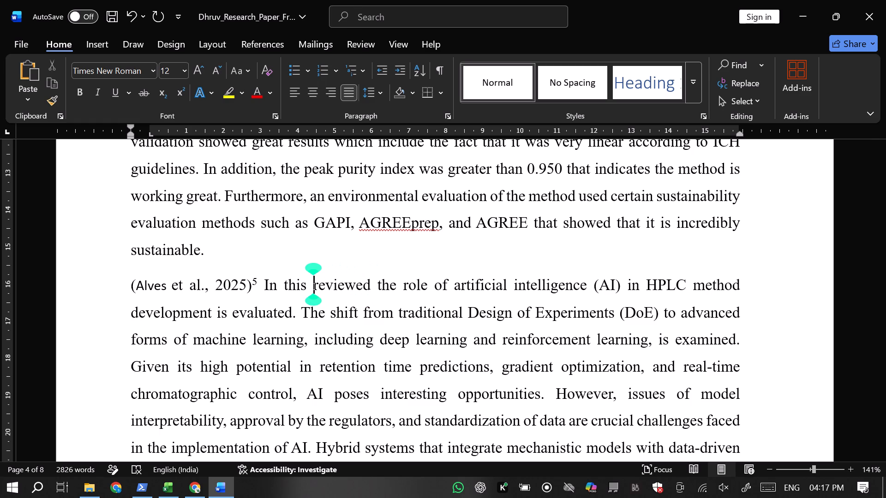
key(BackSpace)
key(BackSpace)
key(BackSpace)
key(BackSpace)
key(BackSpace)
key(BackSpace)
key(BackSpace)
key(BackSpace)
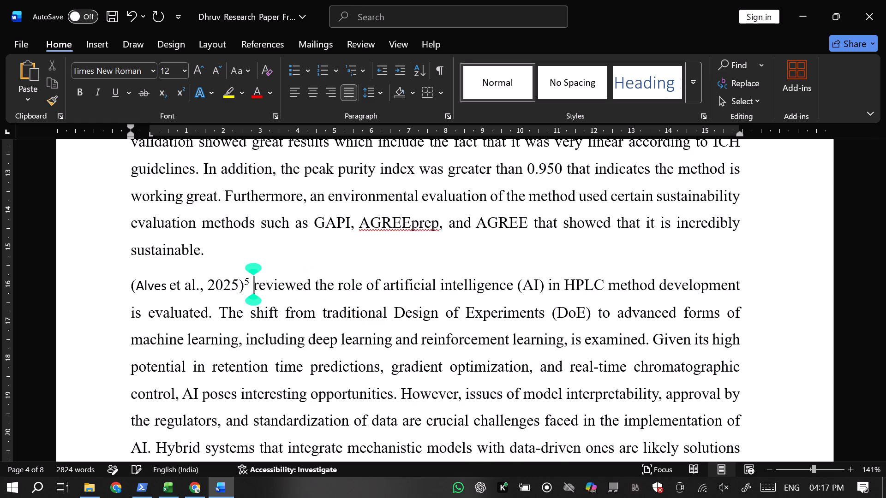
Insert the in-text citation "(Lin et al., 2025)" before the superscript 7 at the start of the seventh paragraph.
scroll(359, 285, down, 3)
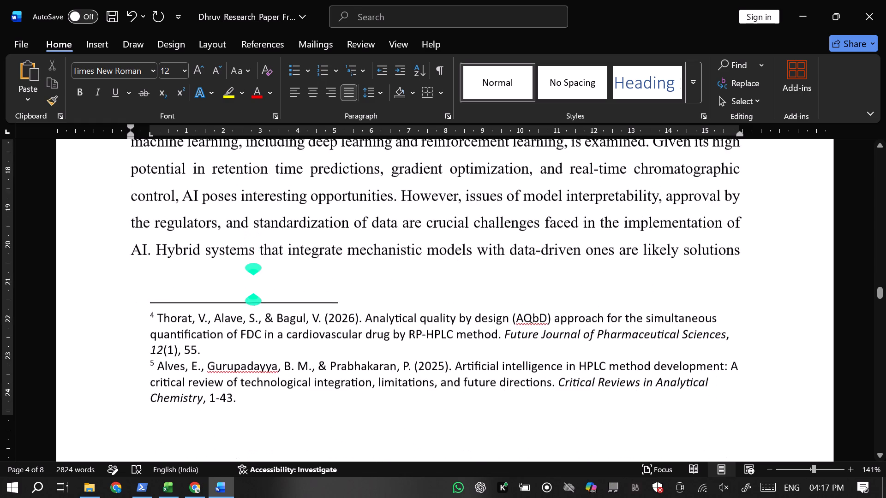
scroll(359, 285, down, 5)
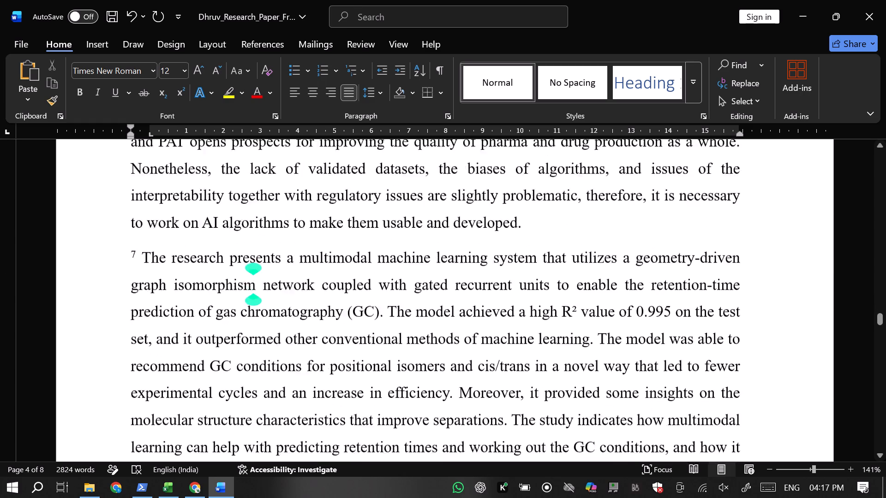
scroll(359, 285, down, 5)
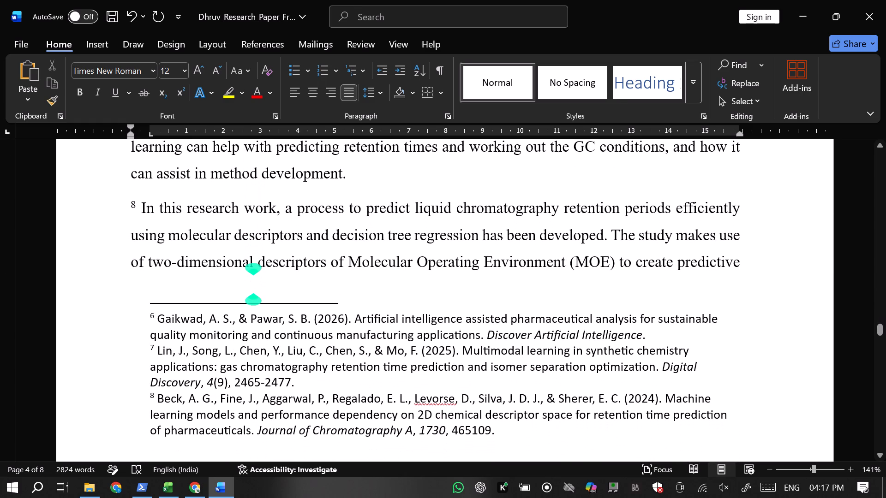
scroll(359, 285, down, 2)
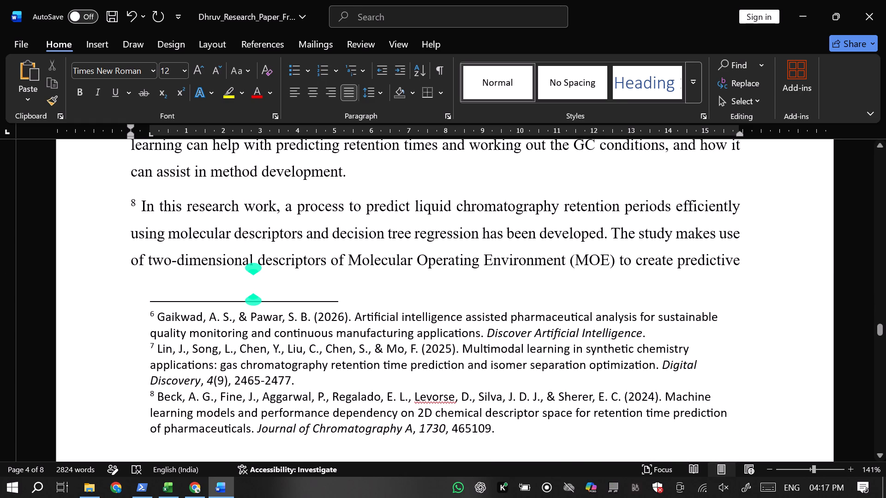
scroll(359, 285, up, 2)
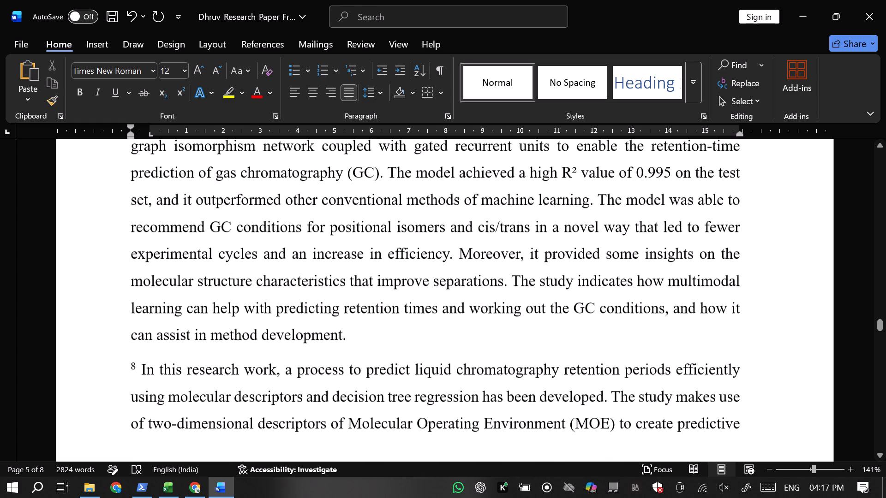
scroll(359, 285, up, 4)
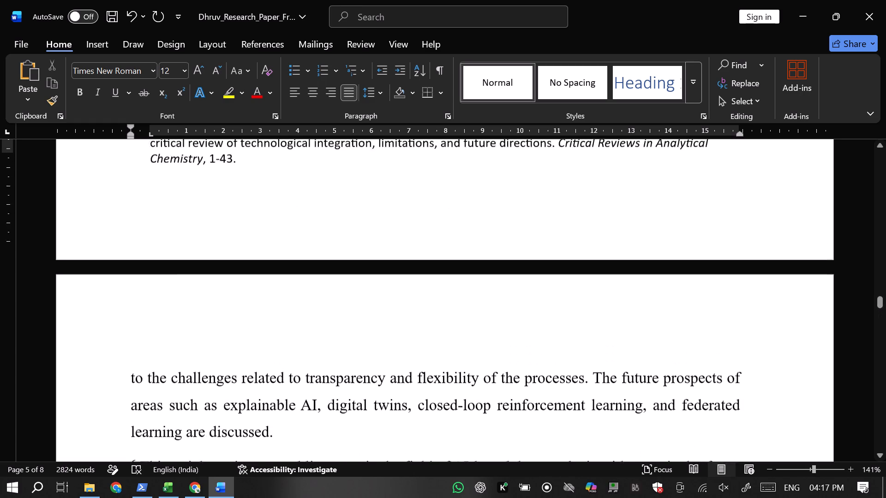
scroll(359, 285, up, 2)
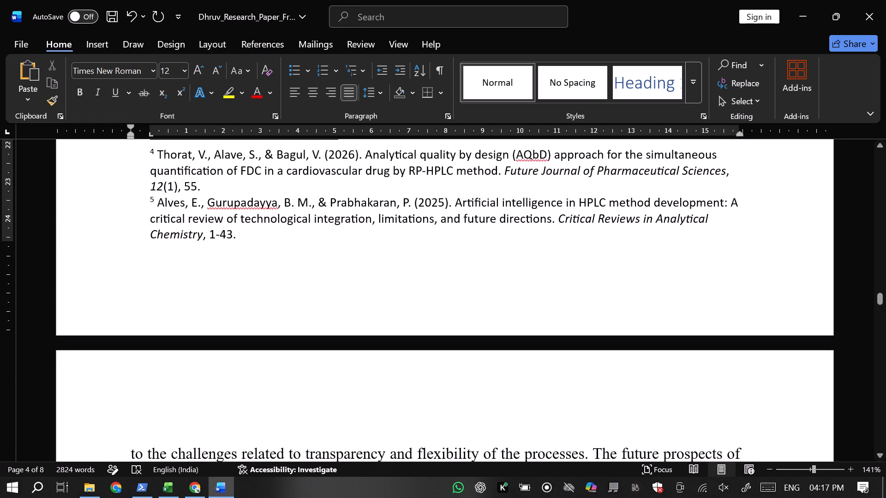
scroll(359, 285, down, 1)
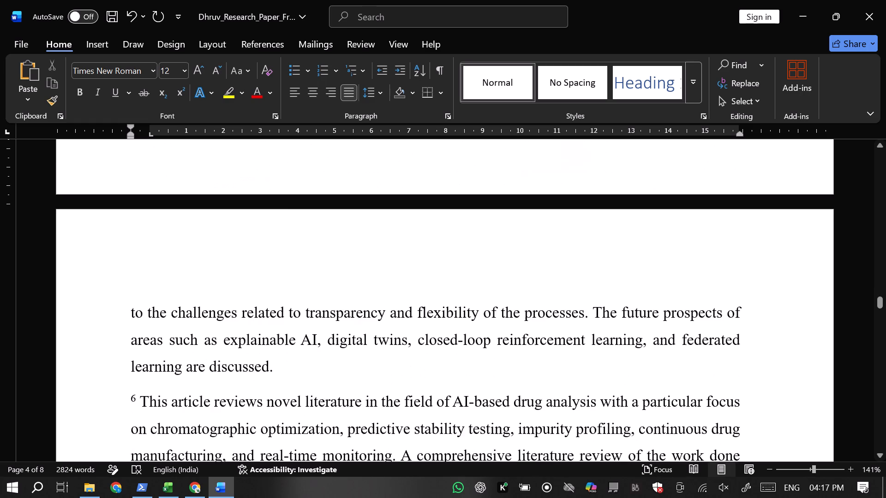
scroll(359, 285, down, 5)
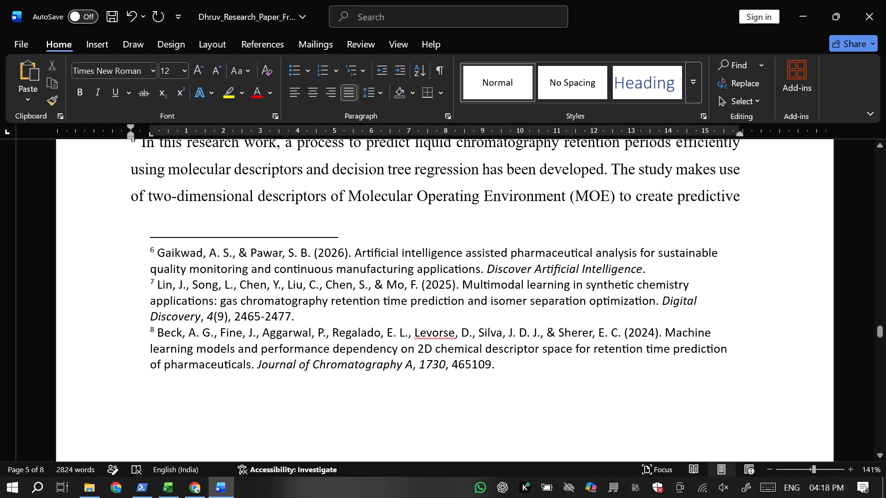
scroll(305, 305, up, 3)
scroll(305, 305, down, 1)
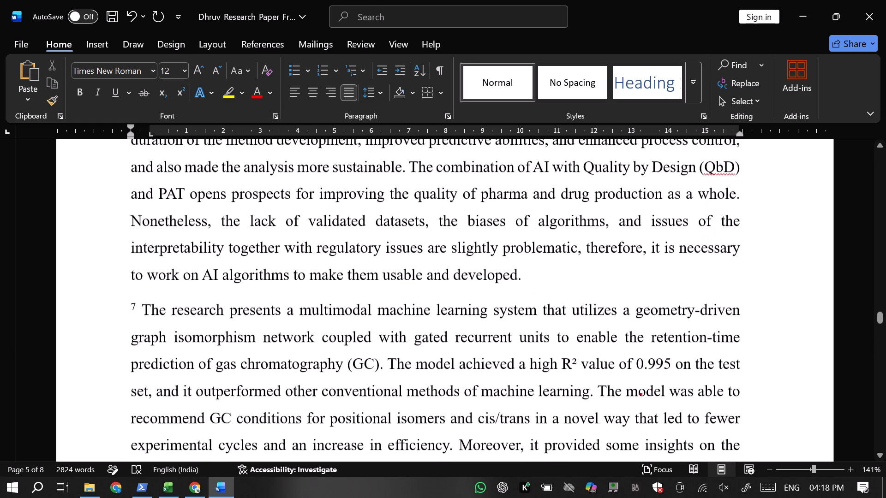
click(129, 296)
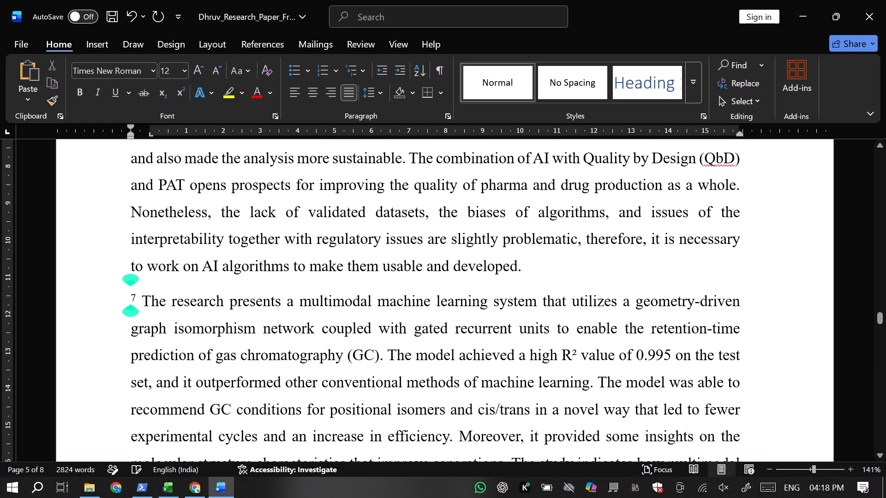
text((l)
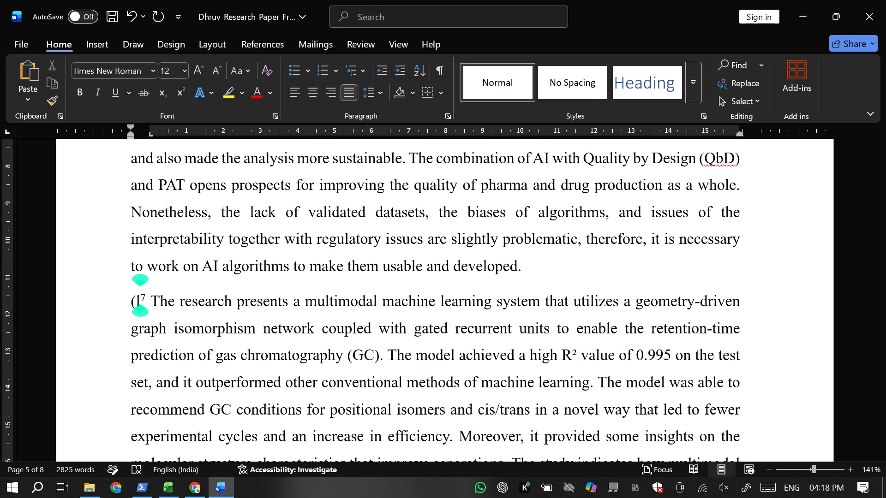
key(BackSpace)
text(Lin et)
key(space)
text(al., 2025))
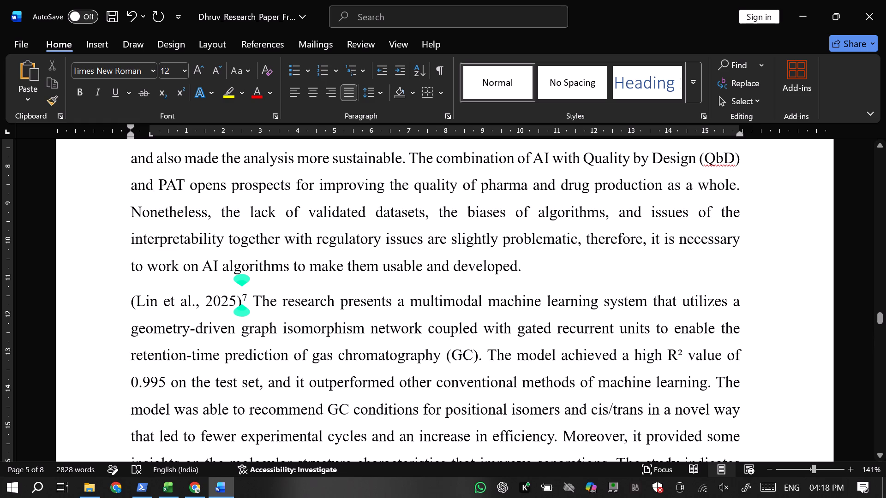
Reword the seventh paragraph's opening from "The research presents" to "presented" so it follows directly from the Lin citation.
click(394, 301)
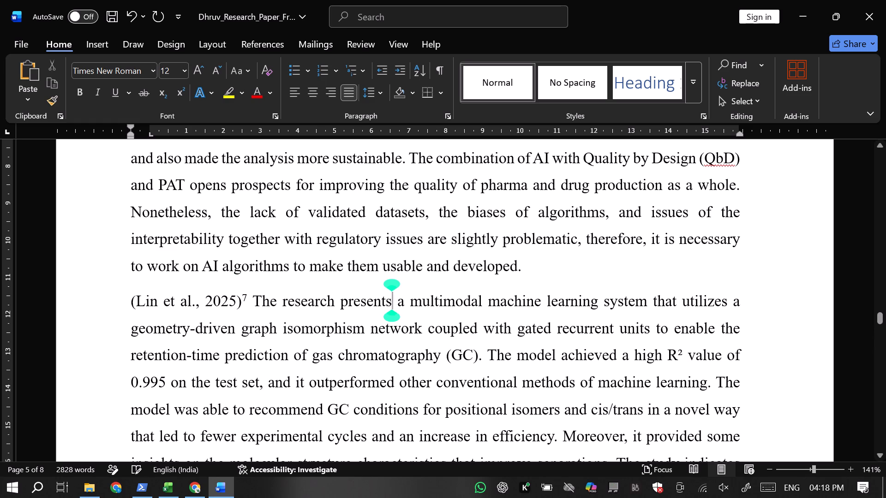
key(BackSpace)
text(ed)
key(Left)
key(Left)
key(Left)
key(Left)
key(Left)
key(Left)
key(Left)
key(Left)
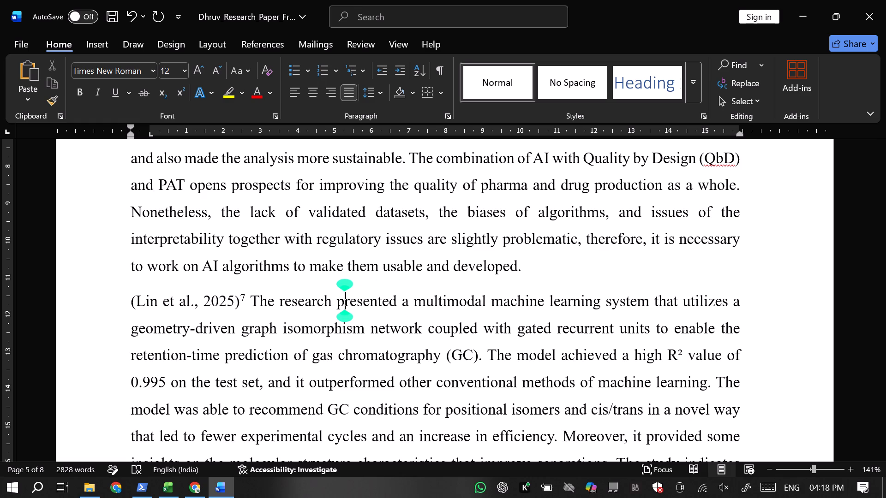
key(Left)
key(BackSpace)
key(BackSpace)
key(BackSpace)
key(BackSpace)
key(BackSpace)
key(BackSpace)
key(BackSpace)
key(BackSpace)
key(BackSpace)
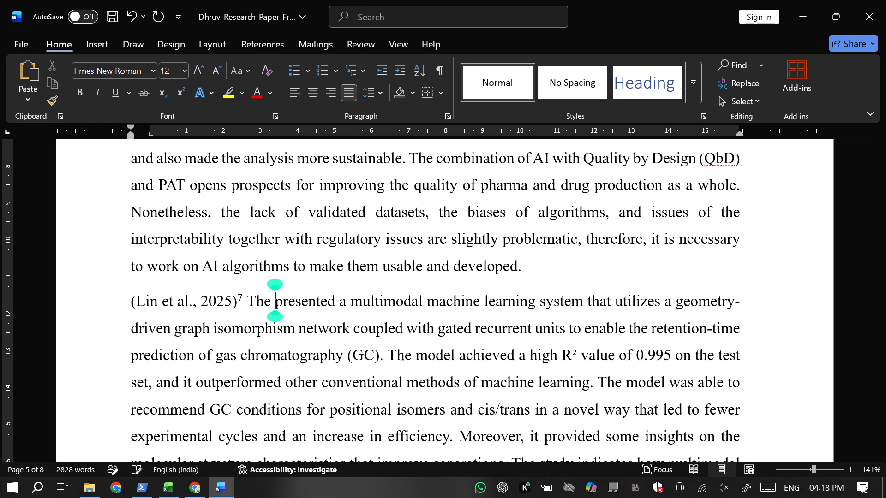
key(BackSpace)
key(BackSpace)
key(BackSpace)
key(BackSpace)
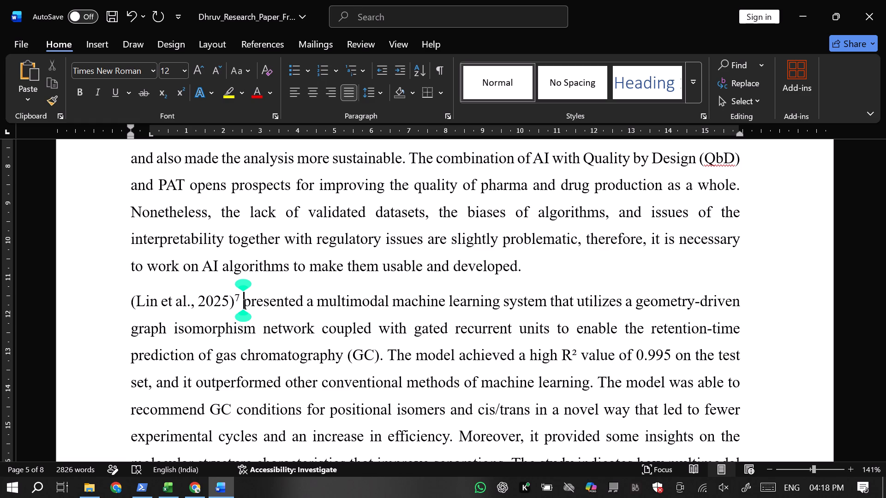
Look through the paragraphs marked 8 to 10 and check footnote 8 for the eighth paragraph's source.
scroll(394, 301, down, 4)
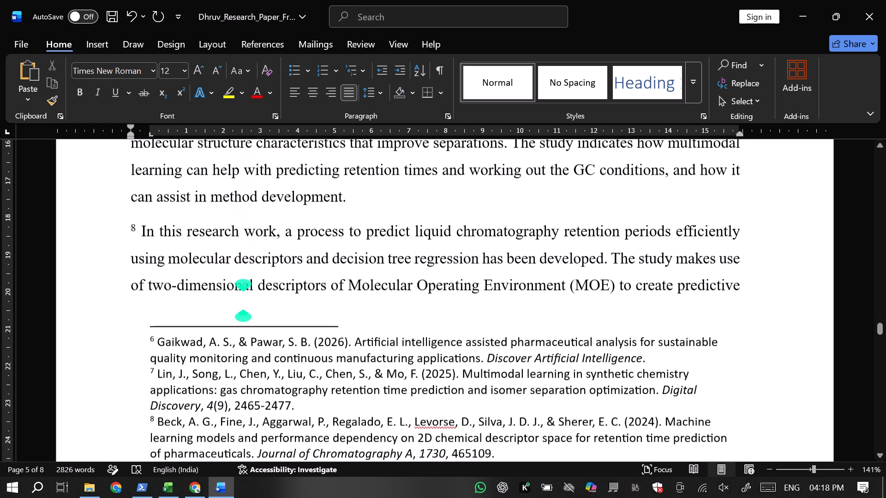
scroll(394, 301, down, 3)
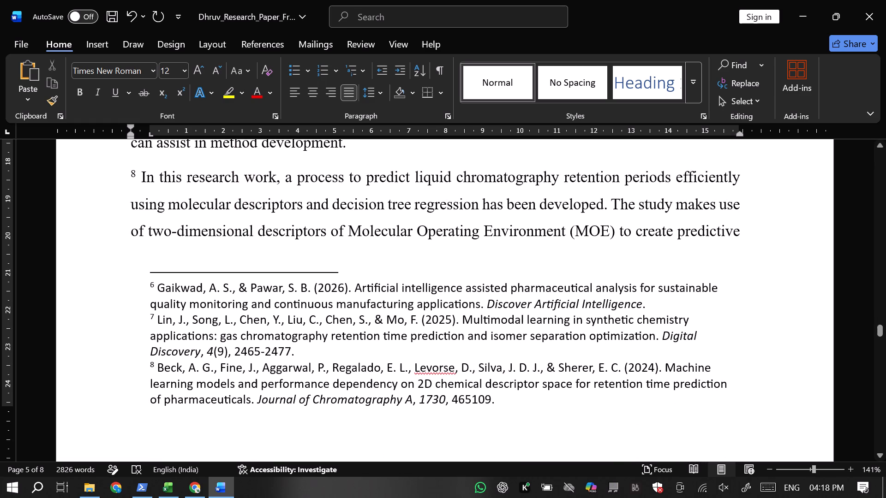
scroll(394, 301, down, 3)
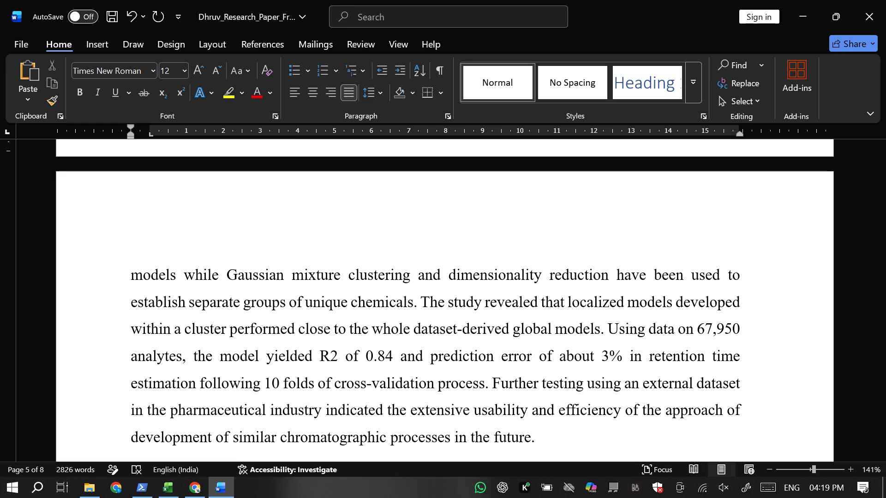
scroll(394, 301, down, 1)
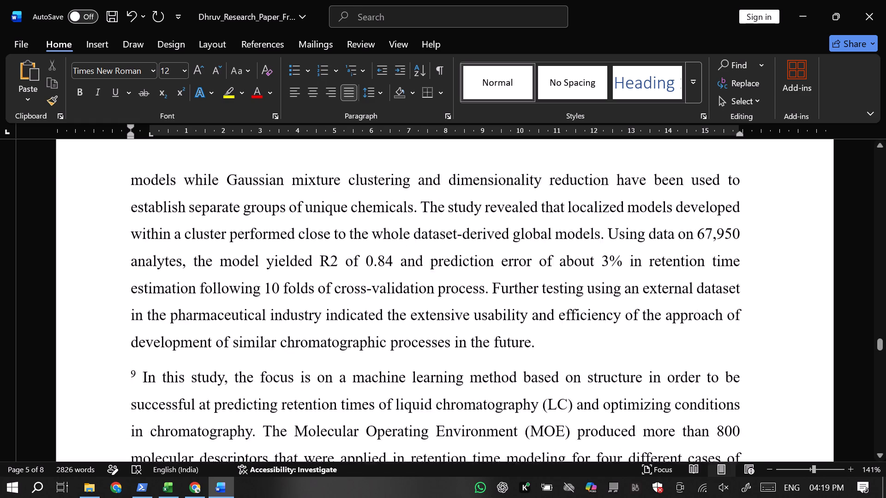
scroll(394, 301, down, 3)
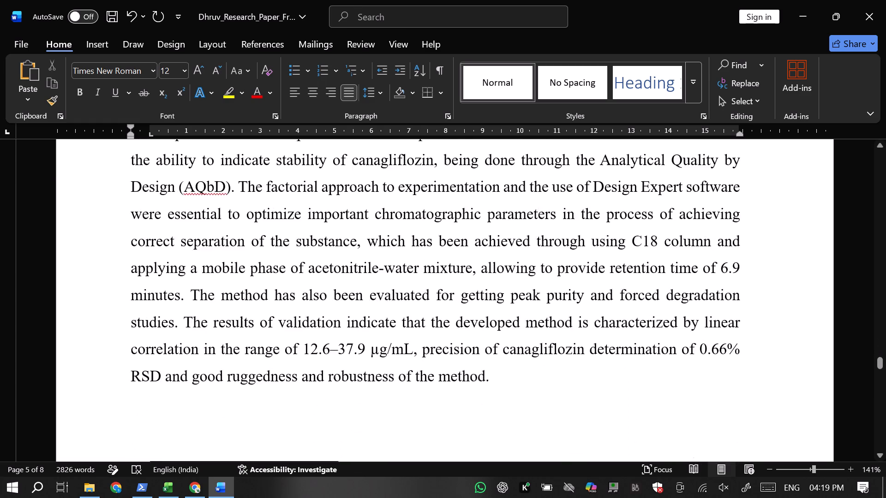
scroll(394, 301, down, 2)
scroll(394, 301, up, 2)
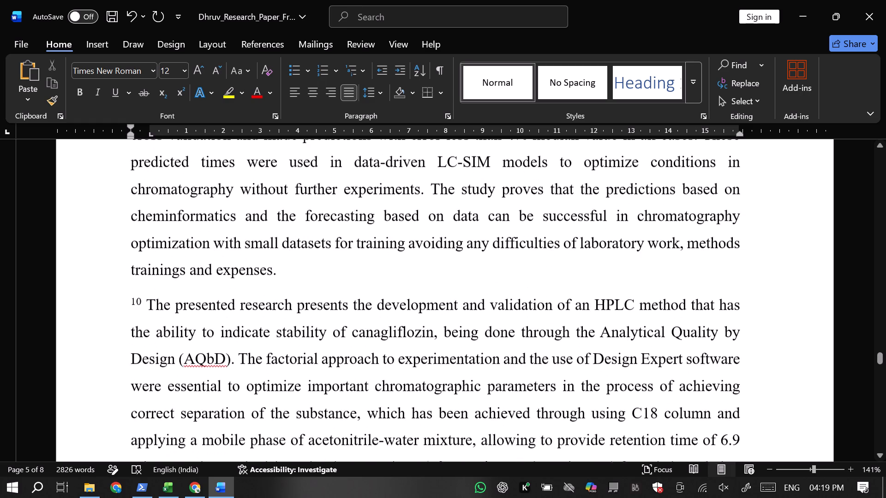
scroll(394, 301, up, 4)
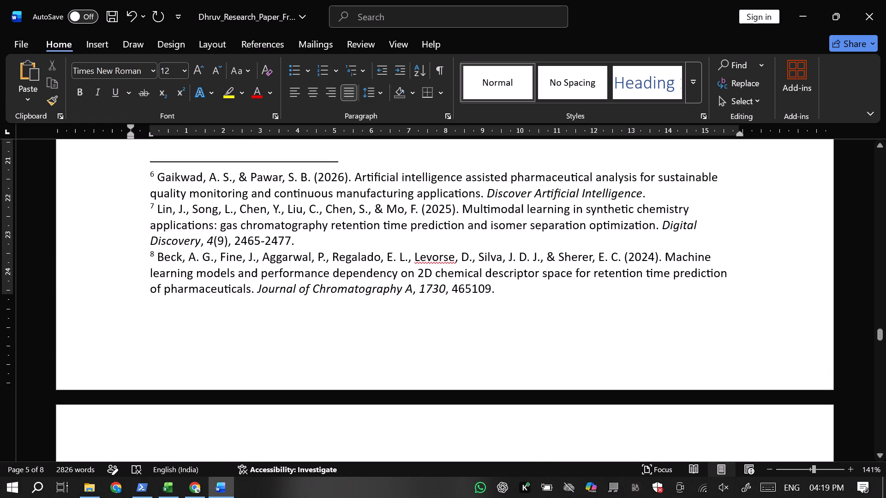
scroll(394, 301, up, 1)
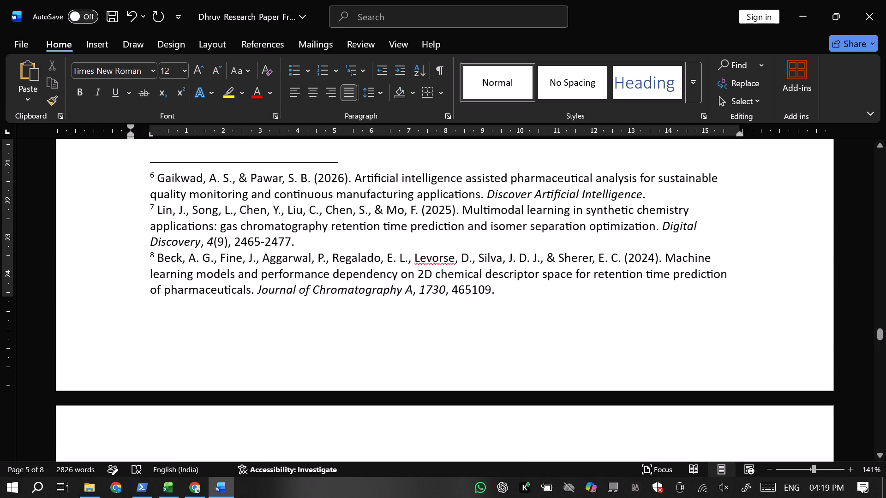
scroll(394, 301, up, 1)
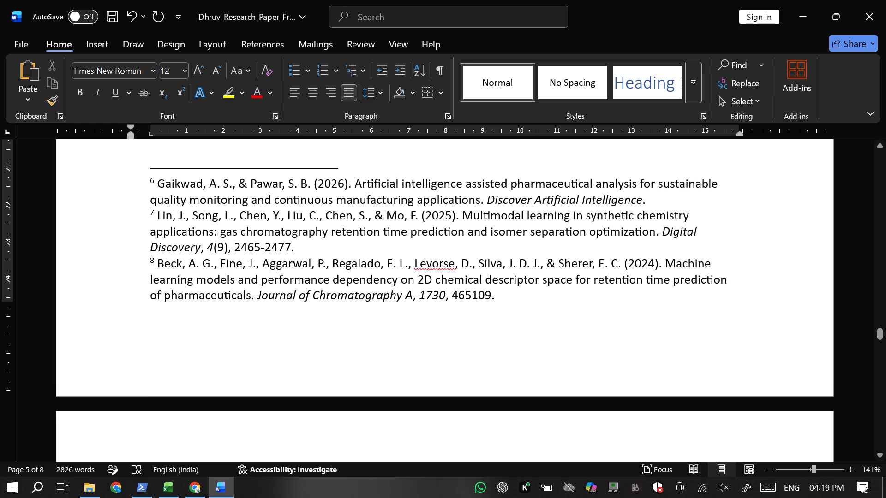
Insert the in-text citation "(Beck et al., 2024)" before the superscript 8 at the start of the eighth paragraph.
scroll(394, 301, up, 3)
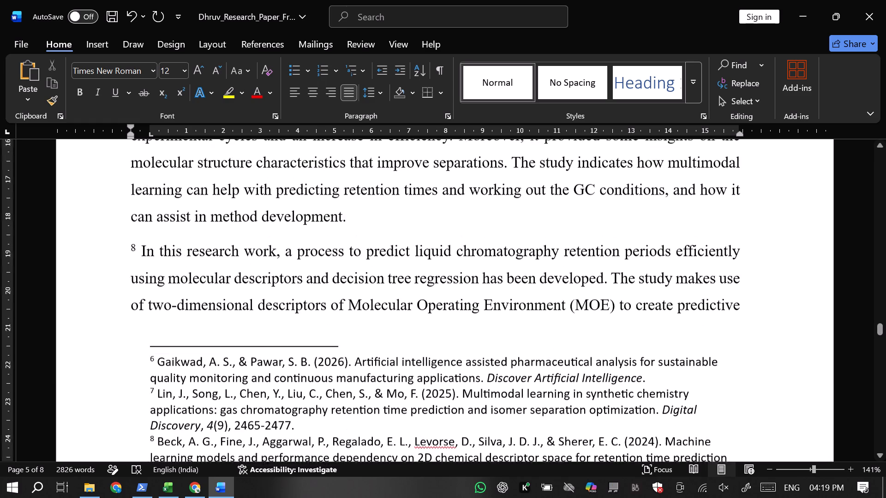
scroll(394, 301, up, 1)
scroll(394, 301, down, 1)
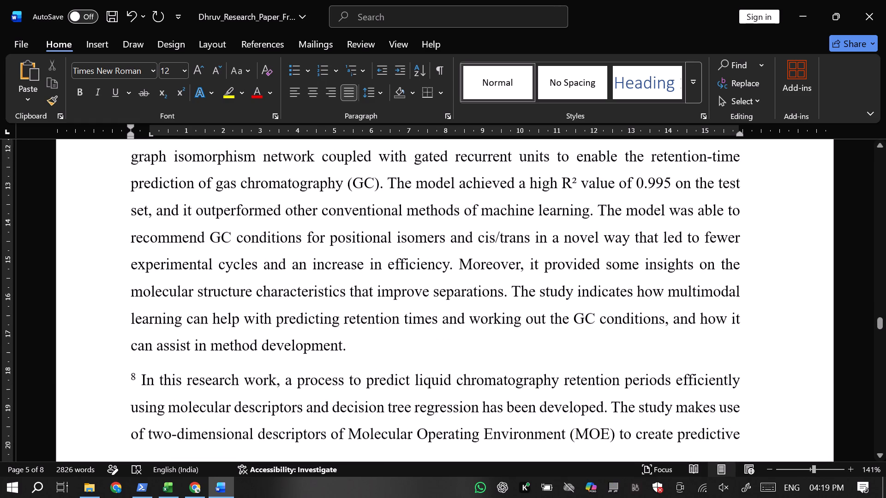
scroll(394, 301, down, 1)
scroll(241, 351, down, 1)
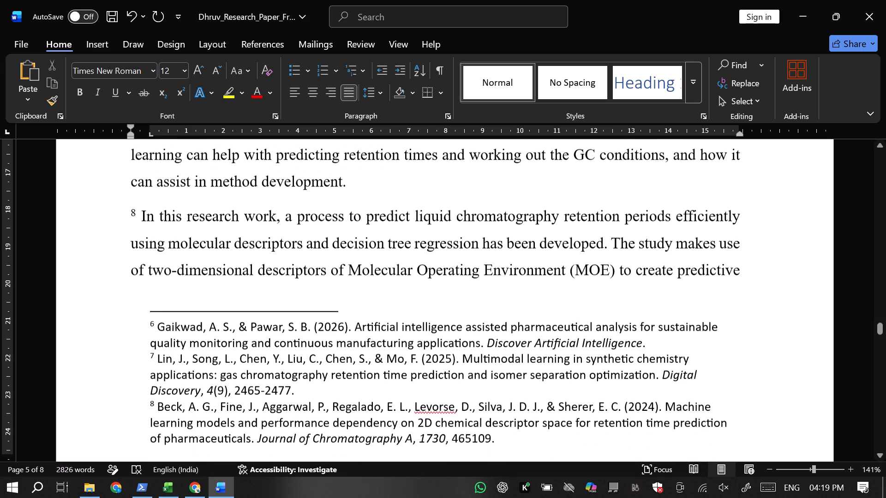
scroll(241, 351, down, 1)
click(129, 215)
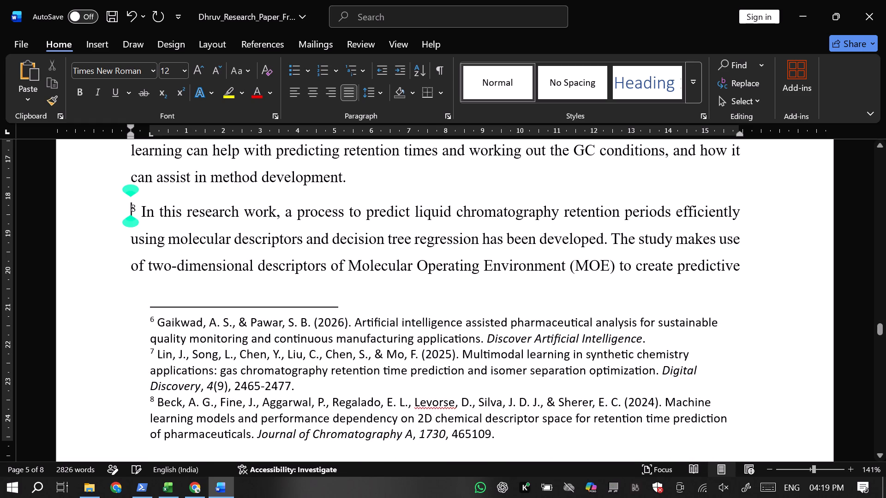
text((Beck a)
key(BackSpace)
text(et a)
text(l.,)
key(space)
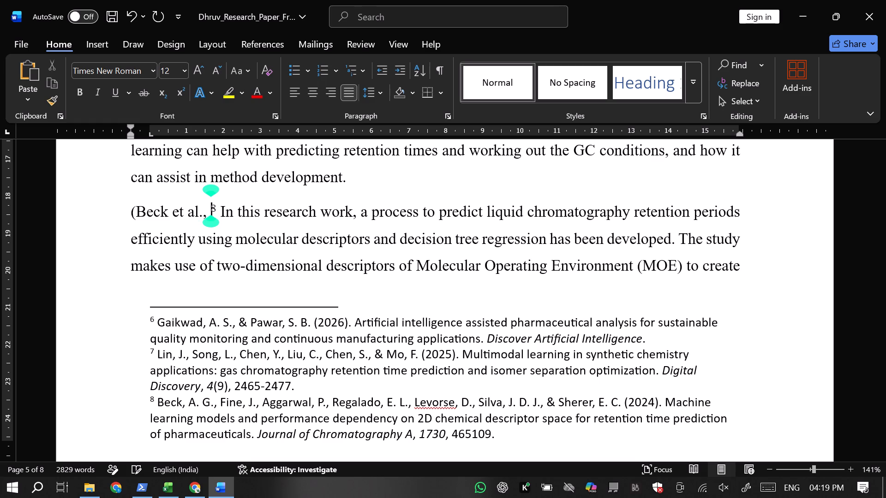
key(2)
text(024)
key(shift+parenright)
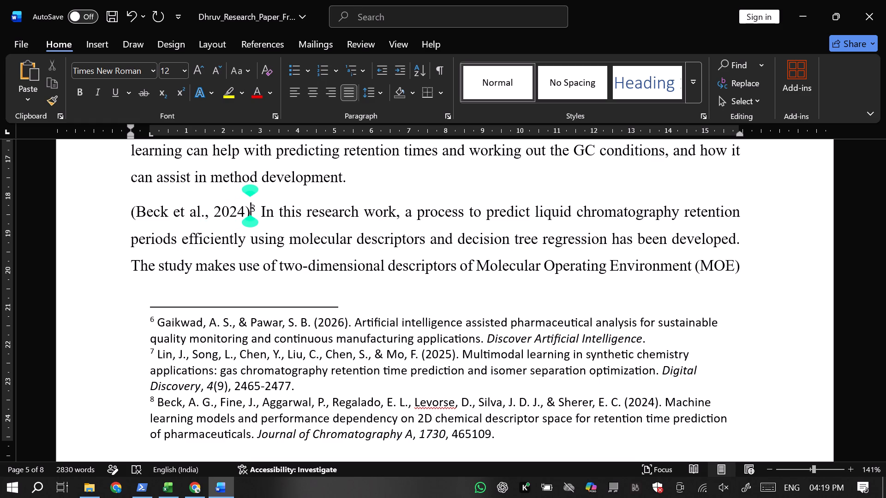
Look through the paragraphs marked 9 and 10 and check footnotes 9 and 10 for their sources.
scroll(279, 269, down, 2)
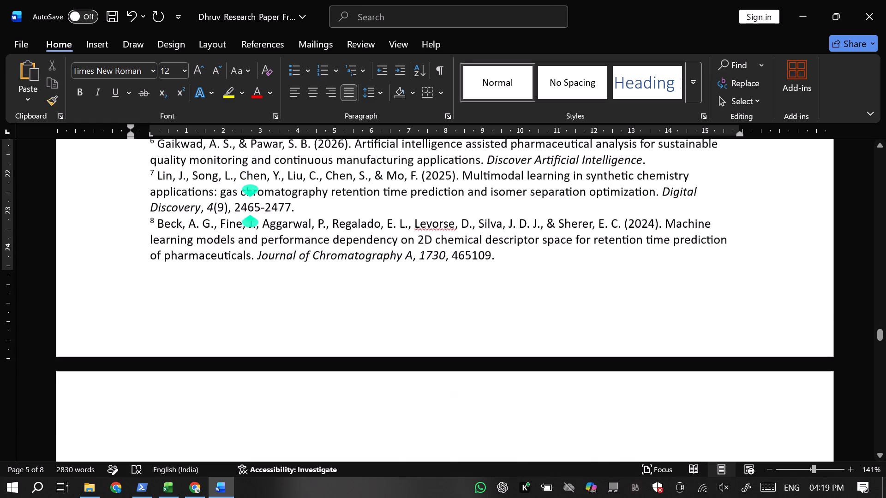
scroll(279, 269, down, 4)
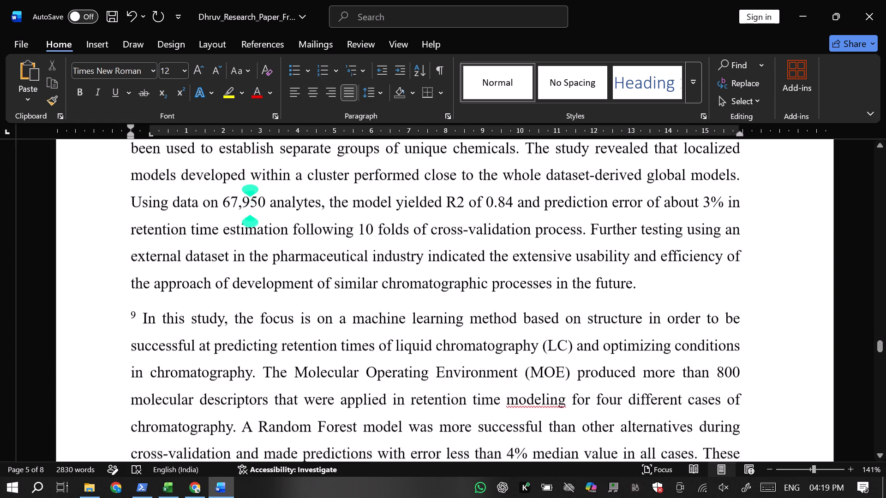
scroll(279, 269, down, 4)
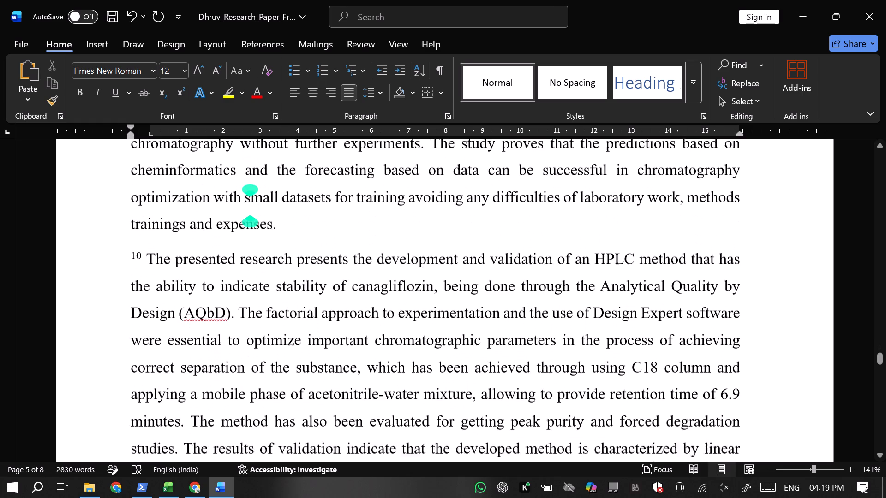
scroll(279, 269, up, 3)
scroll(279, 269, down, 2)
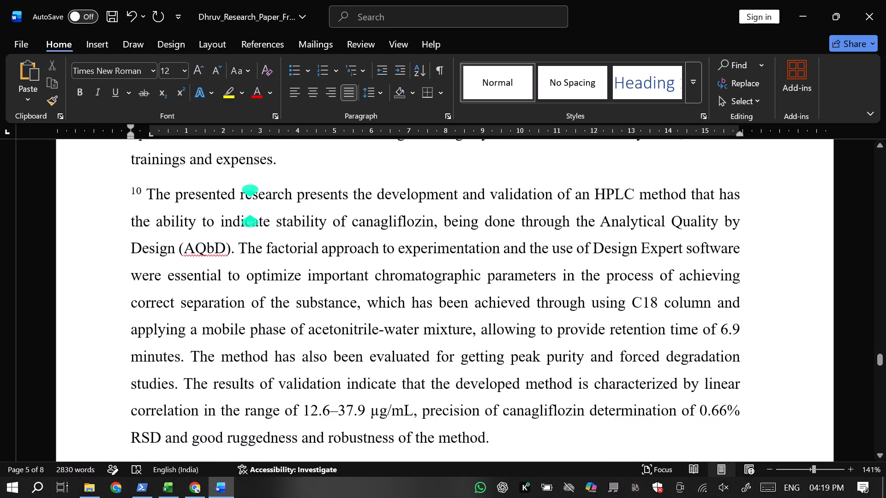
scroll(279, 269, down, 2)
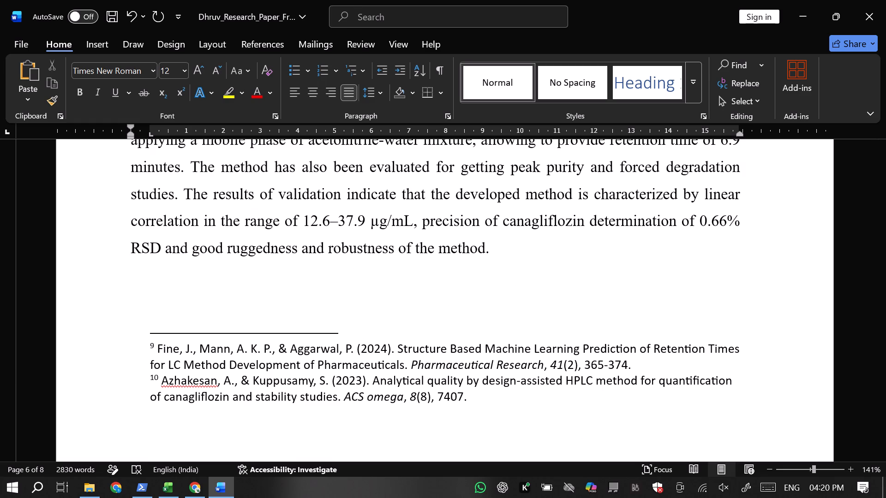
scroll(279, 269, up, 1)
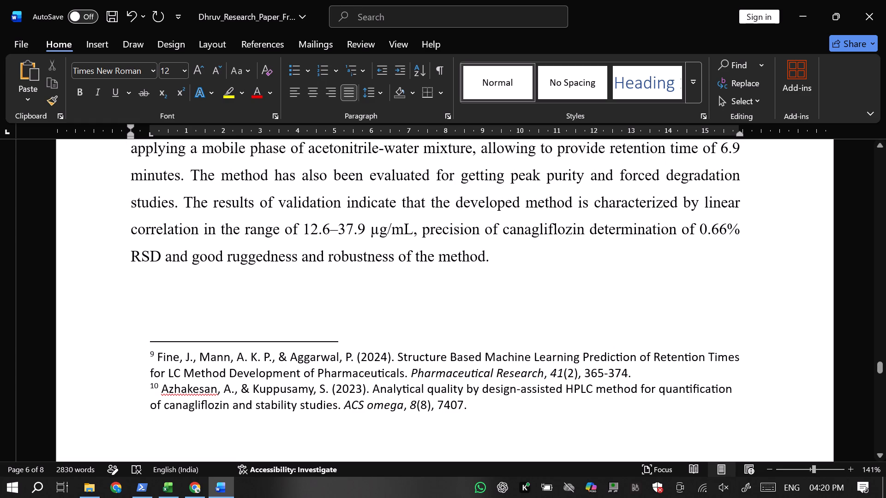
scroll(279, 269, up, 2)
scroll(279, 269, down, 2)
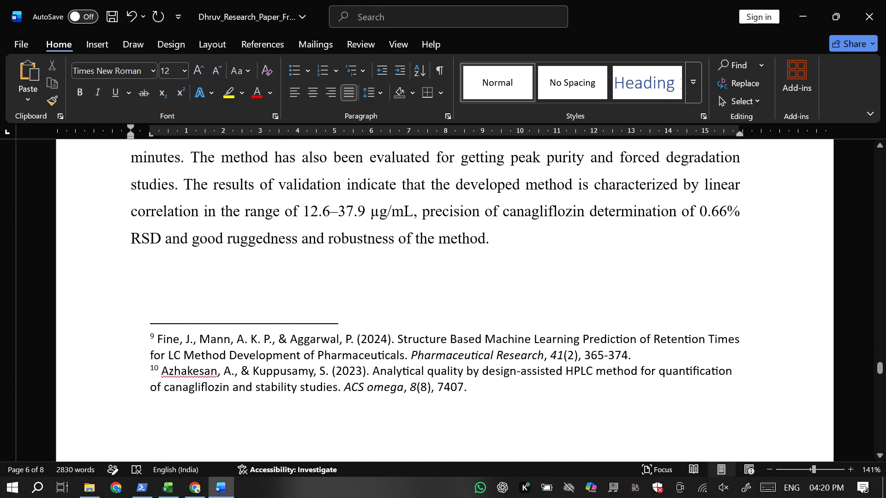
scroll(282, 347, up, 2)
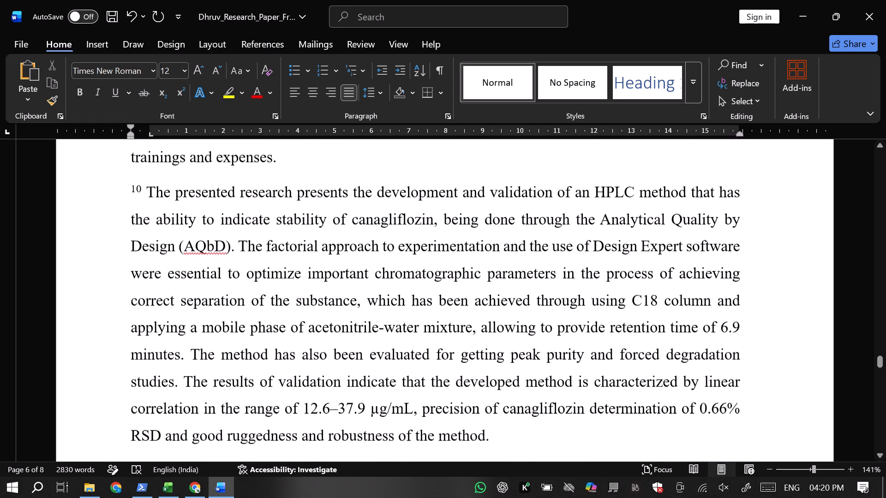
scroll(282, 347, up, 3)
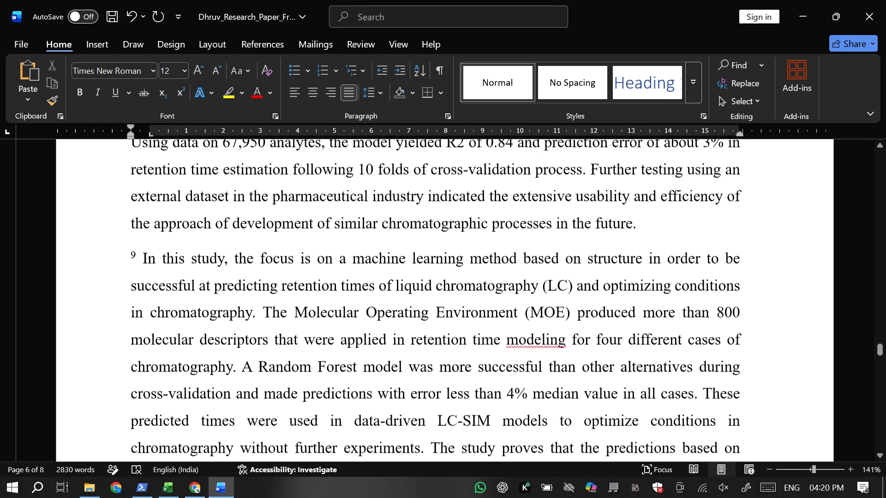
Insert the in-text citation "(Fine et al., 2024)" followed by a space before the superscript 9 at the start of the ninth paragraph.
click(126, 286)
click(129, 286)
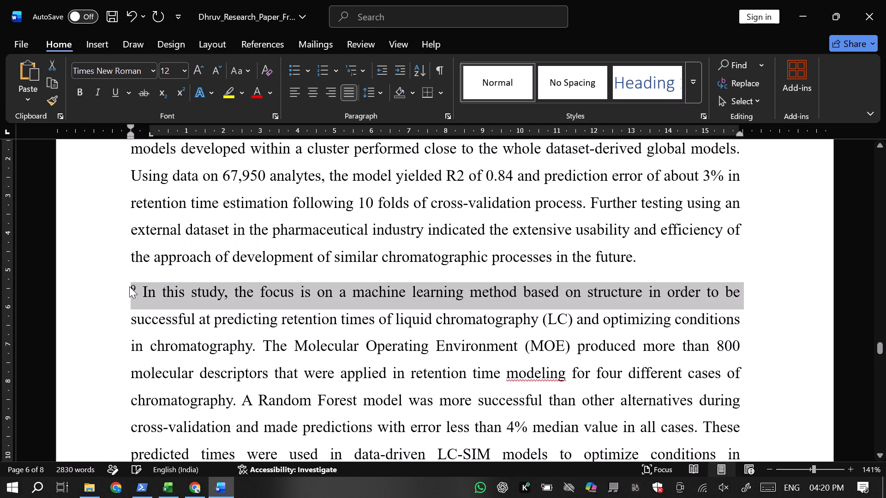
click(129, 286)
key(shift+parenleft)
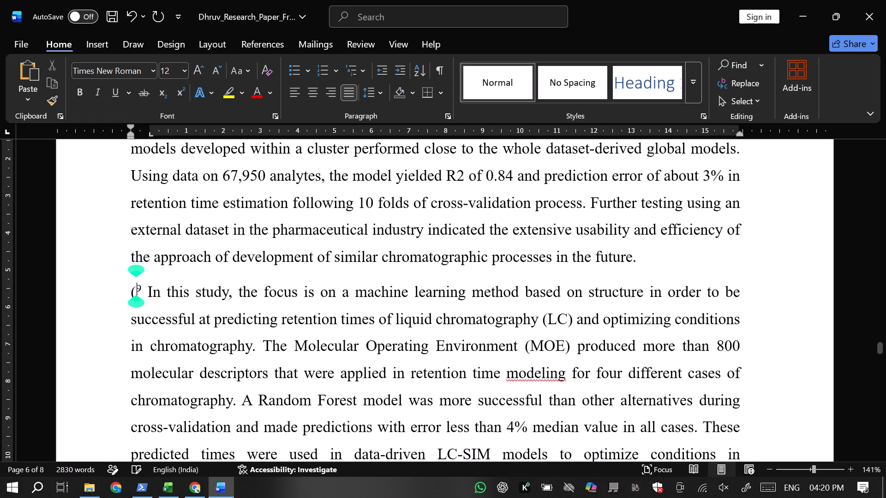
text(Fine eta)
key(space)
key(BackSpace)
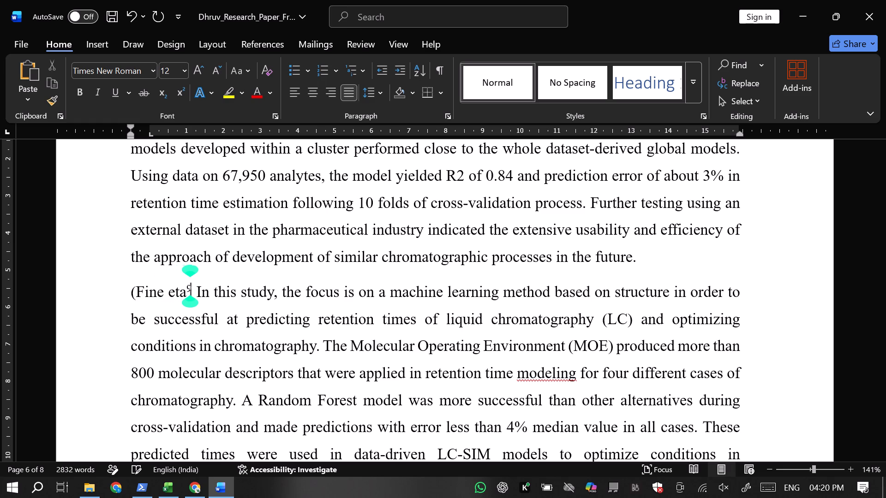
key(BackSpace)
key(space)
text(al.,)
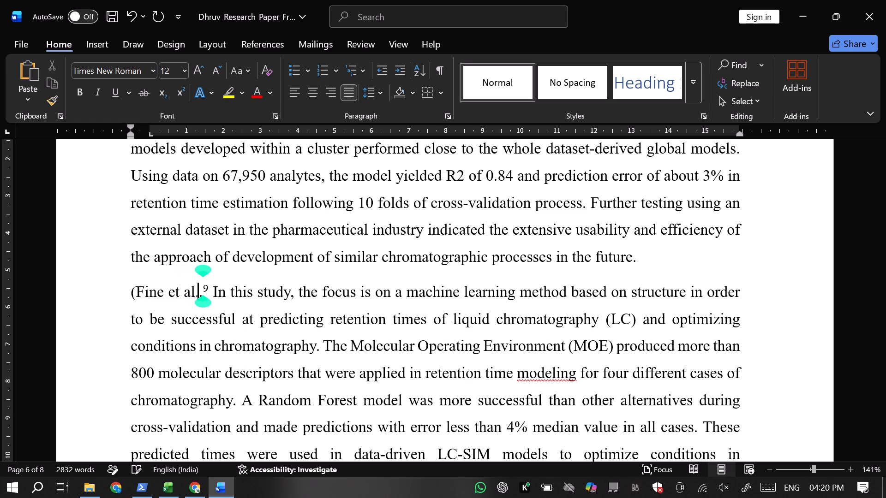
key(space)
text(2024)
text())
key(space)
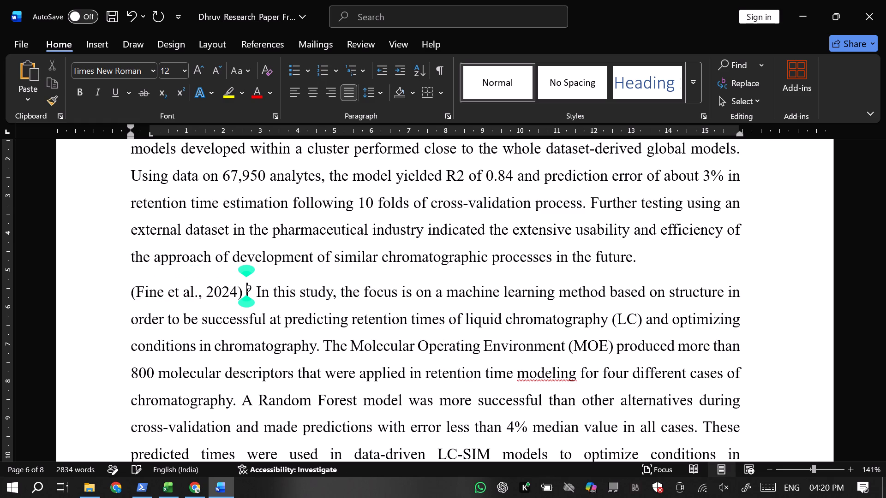
Examine the opening of the tenth paragraph, marked with superscript 10.
scroll(186, 326, down, 2)
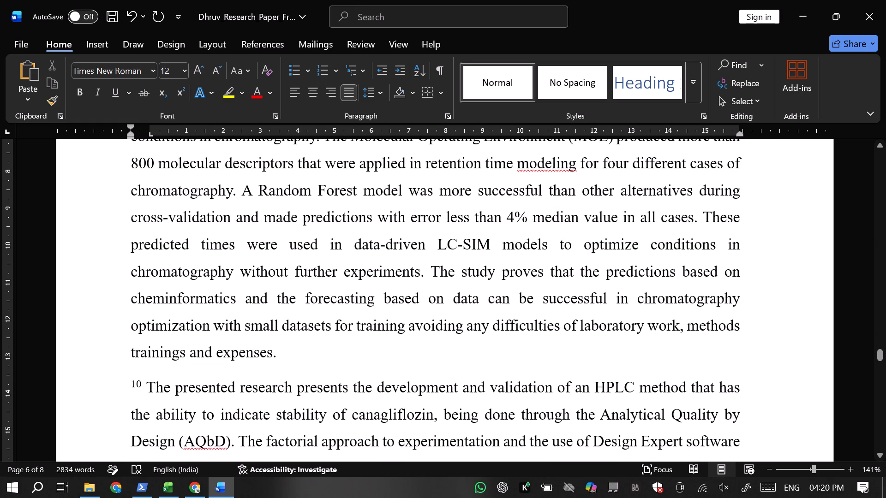
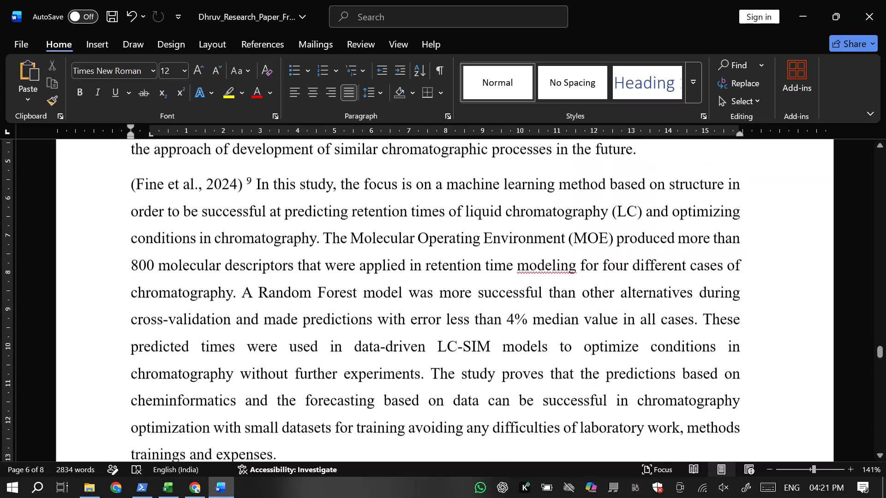
Copy the authors and year from footnote 10 and paste them before the superscript 10 at the start of the tenth paragraph.
scroll(186, 326, down, 1)
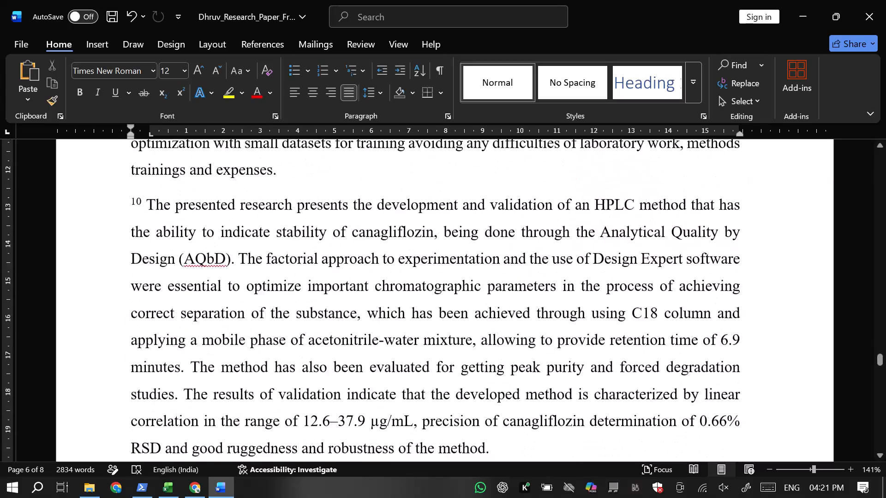
scroll(186, 326, down, 3)
scroll(186, 326, up, 1)
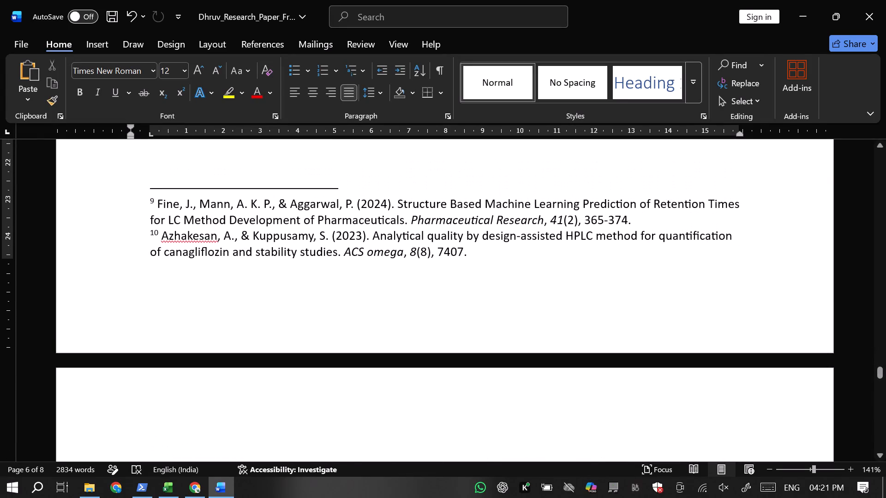
scroll(193, 253, up, 1)
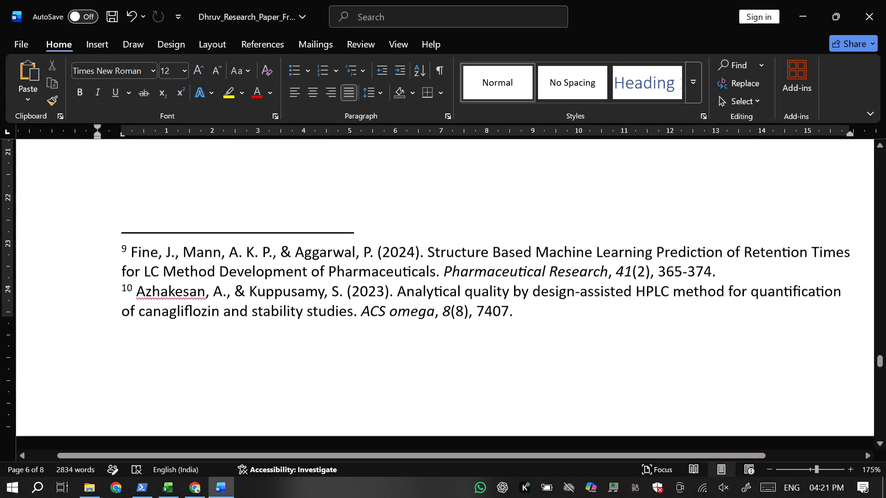
scroll(193, 253, up, 1)
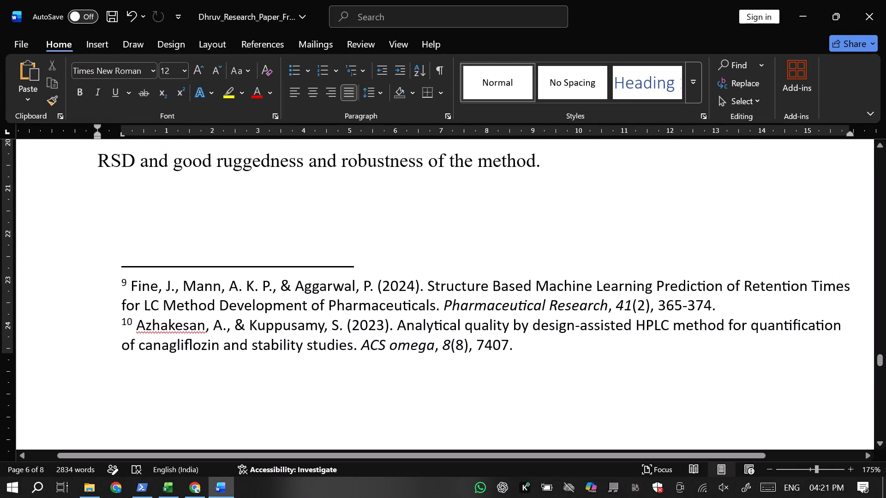
scroll(193, 253, down, 1)
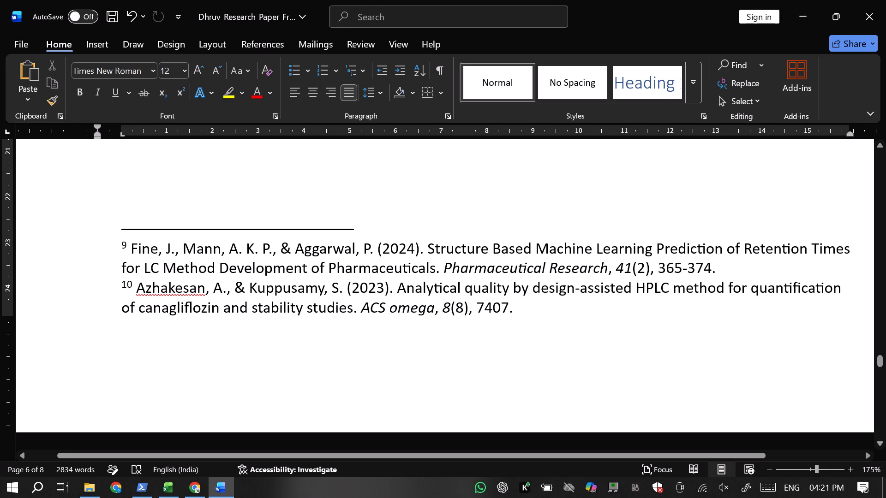
drag(390, 290, 155, 284)
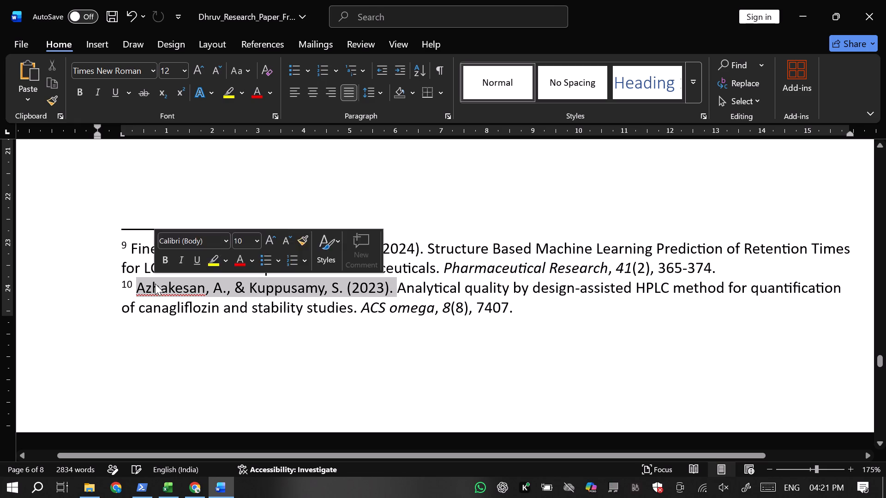
key(ctrl+c)
scroll(236, 275, up, 2)
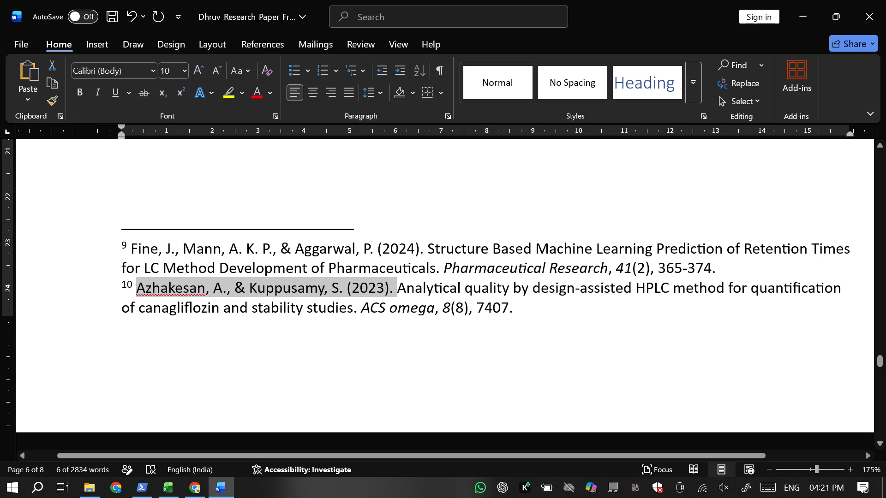
scroll(173, 227, up, 3)
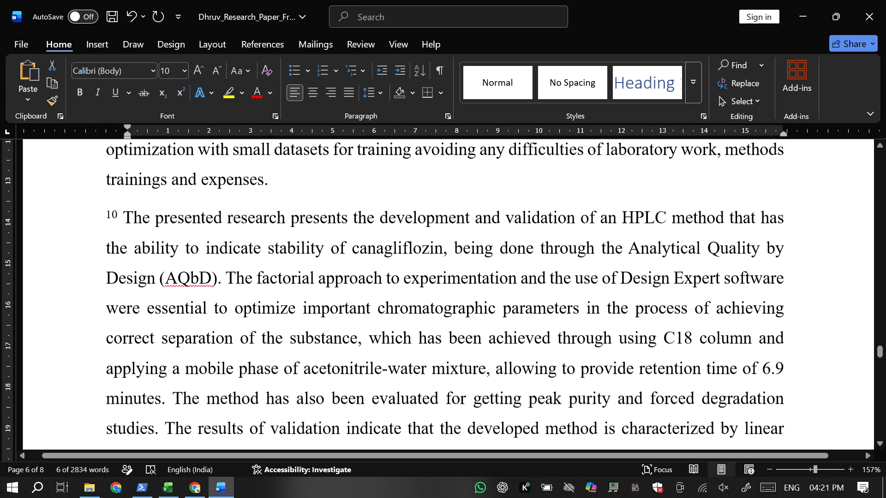
click(107, 222)
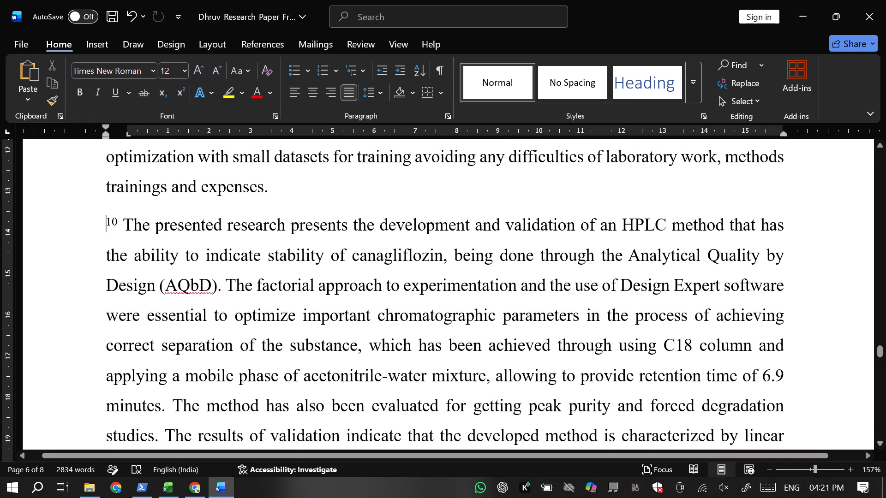
key(ctrl+v)
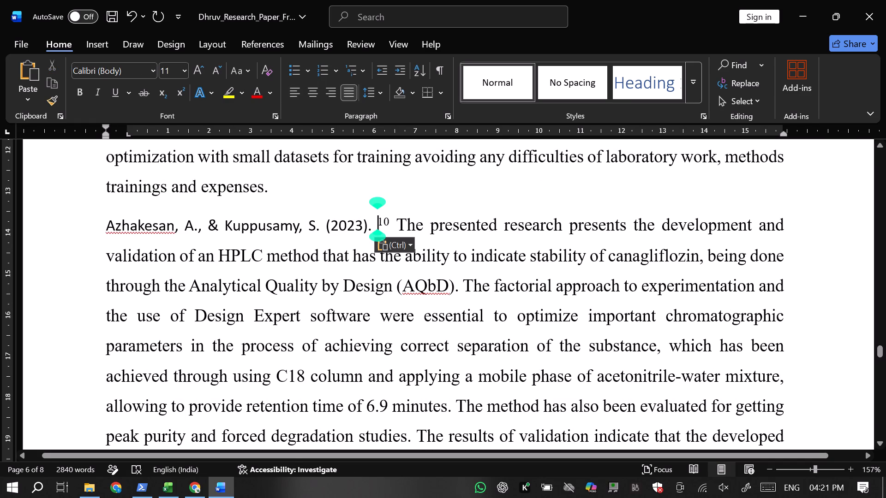
Shorten the pasted reference to "(Azhakesan & Kuppusamy, 2023)", dropping the author initials and enclosing names and year in one pair of parentheses.
click(331, 226)
key(BackSpace)
key(BackSpace)
key(BackSpace)
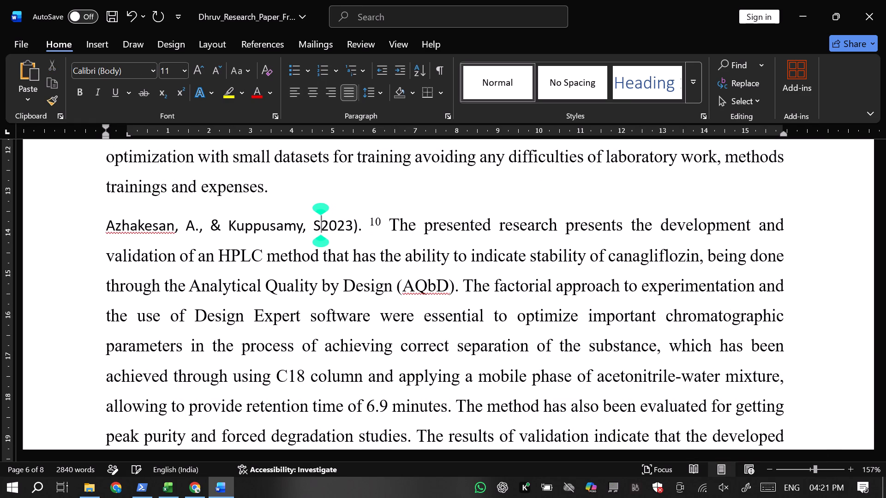
key(BackSpace)
key(BackSpace)
key(space)
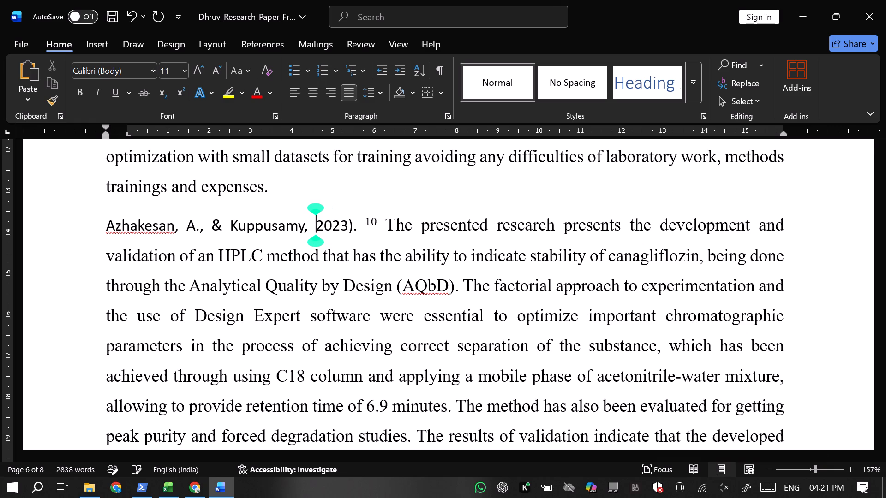
click(211, 226)
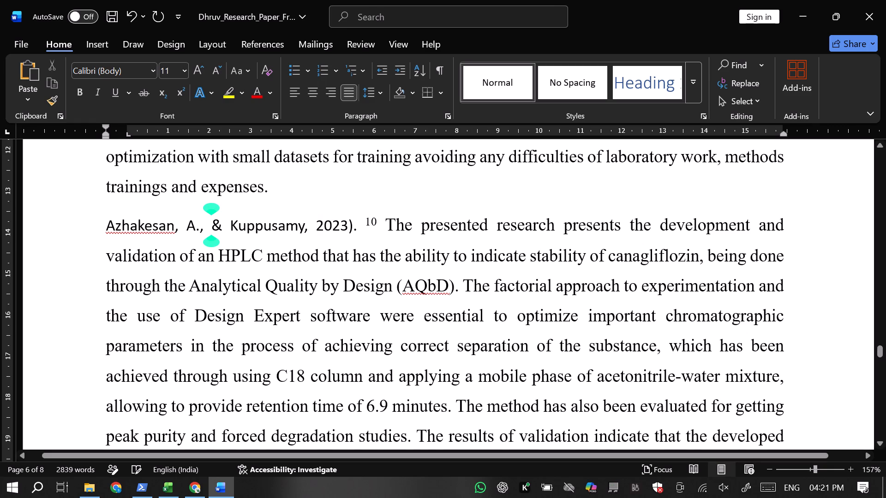
key(BackSpace)
key(BackSpace)
key(BackSpace)
key(BackSpace)
key(BackSpace)
key(BackSpace)
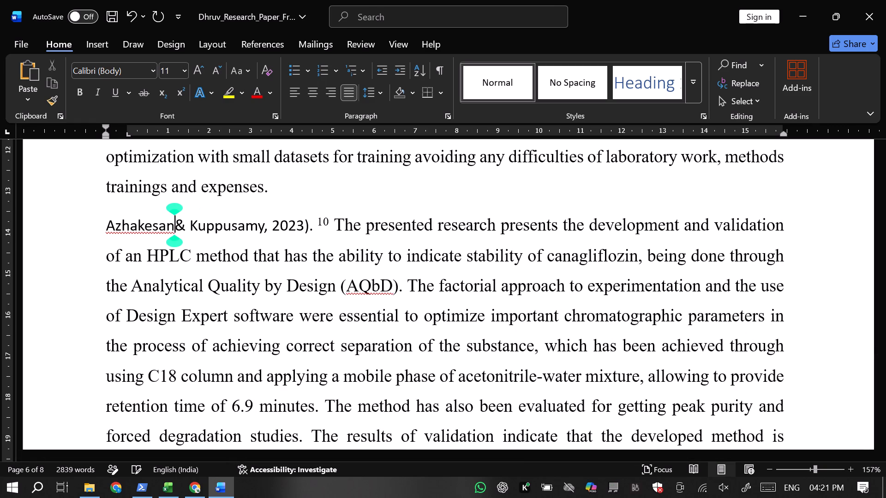
key(space)
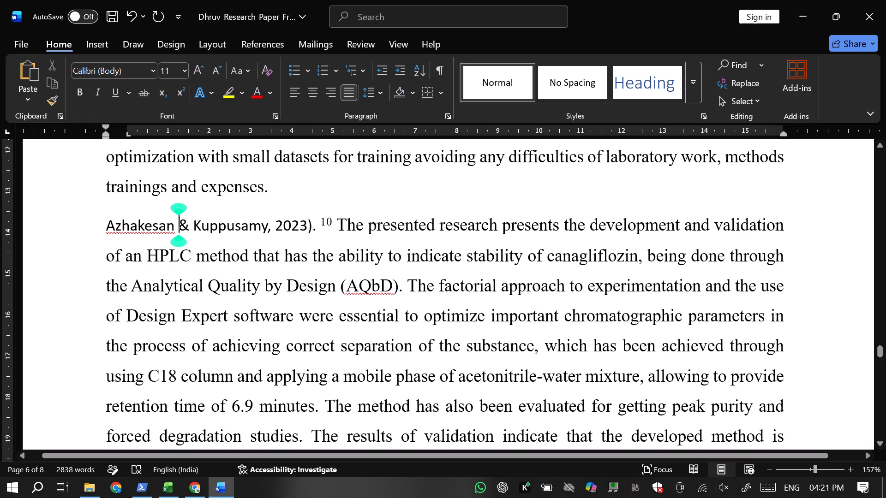
click(108, 222)
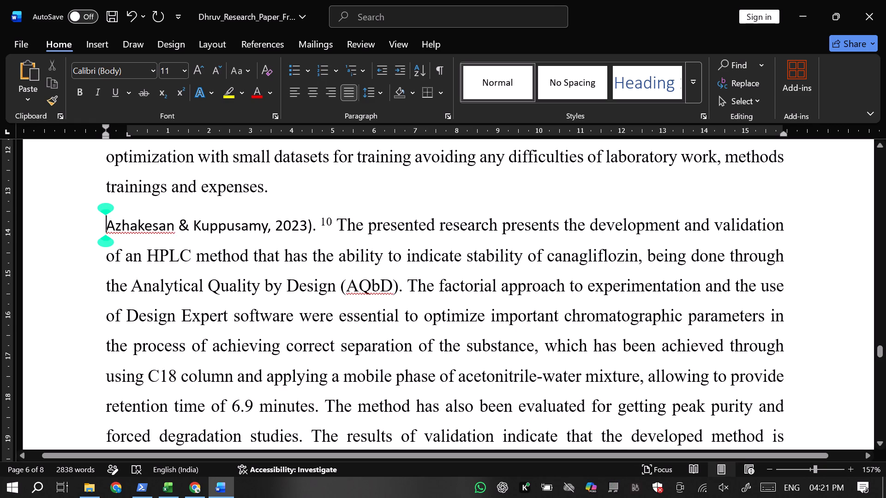
key(shift+parenleft)
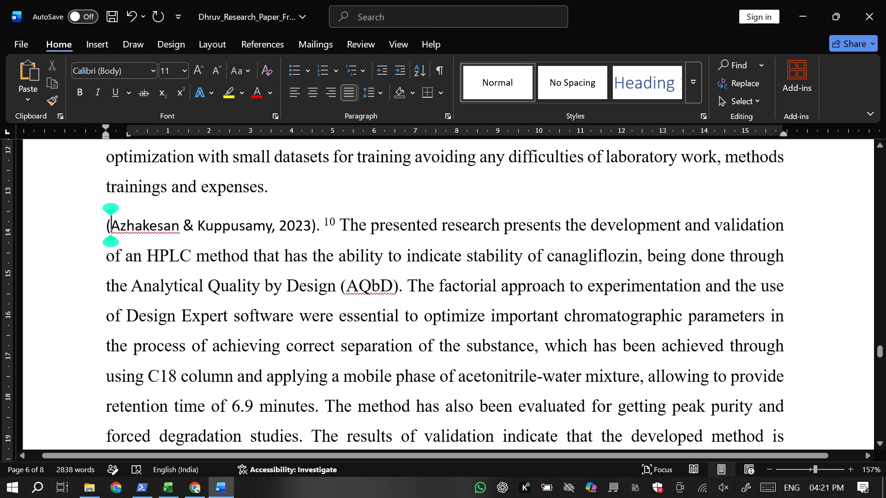
Remove the period and space between the tenth paragraph's citation and its superscript 10.
scroll(163, 239, down, 1)
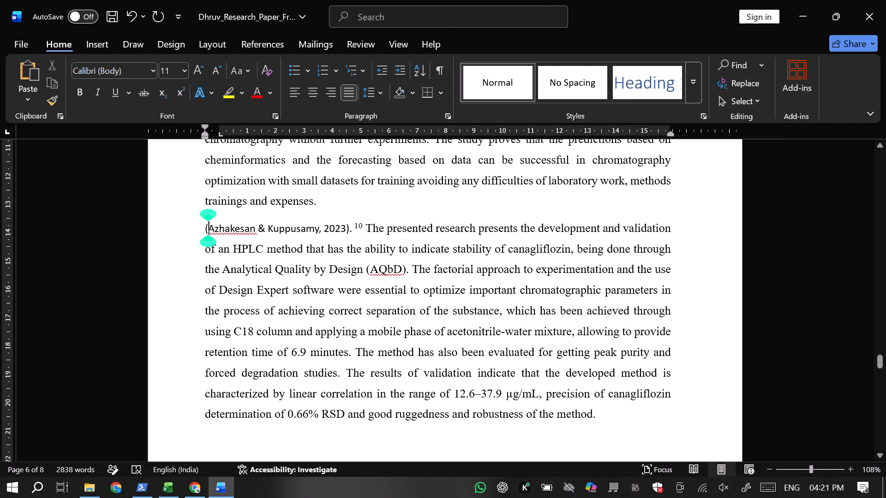
click(355, 233)
key(BackSpace)
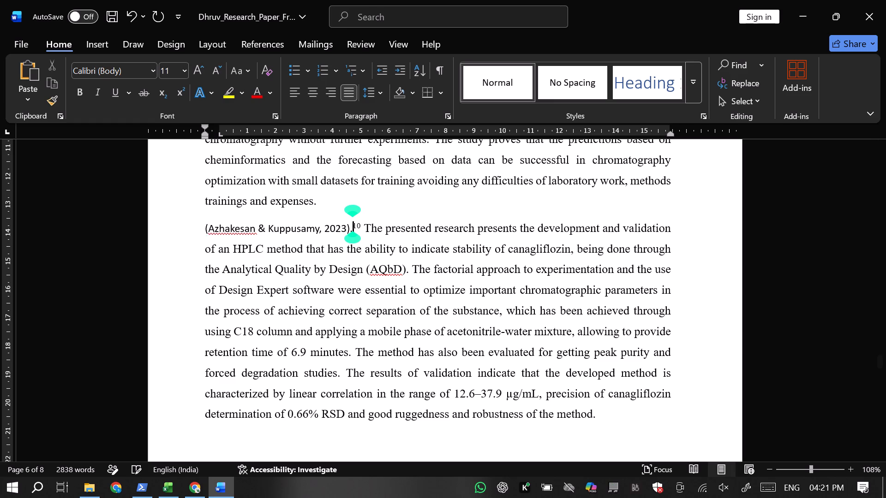
key(BackSpace)
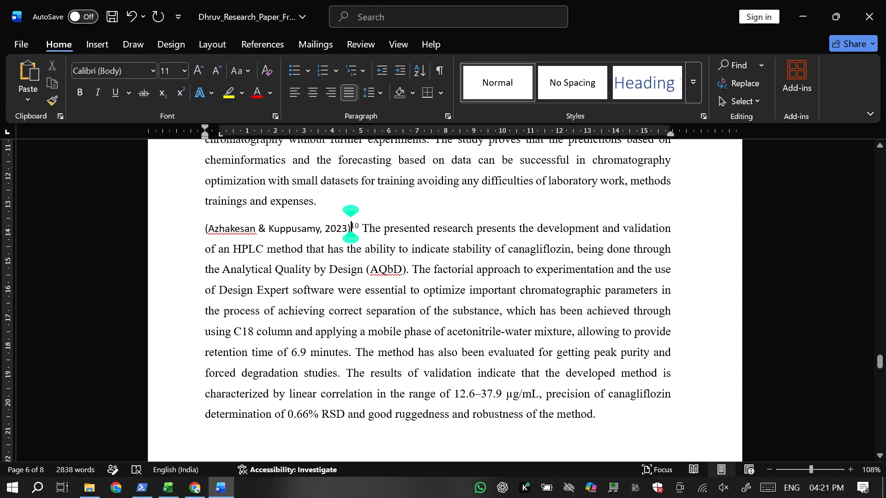
Reword the tenth paragraph's opening after superscript 10 to "presented a research that presents the development", dropping "The".
click(381, 225)
key(BackSpace)
key(BackSpace)
key(BackSpace)
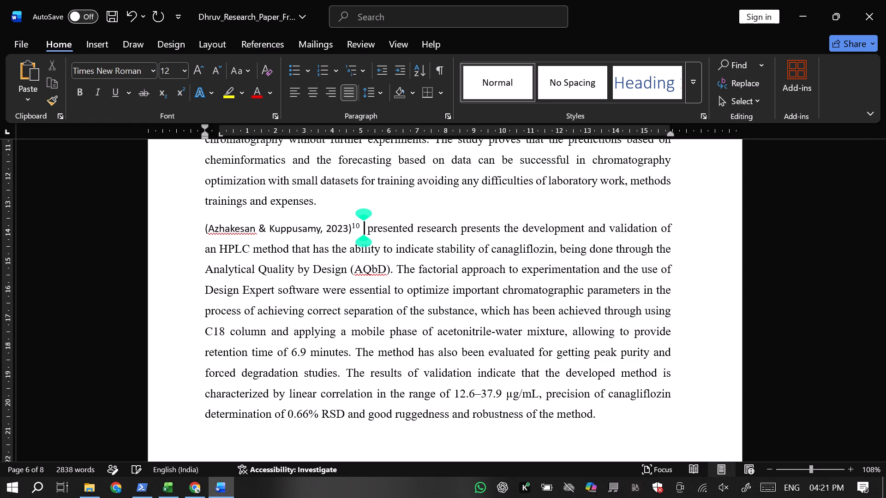
key(BackSpace)
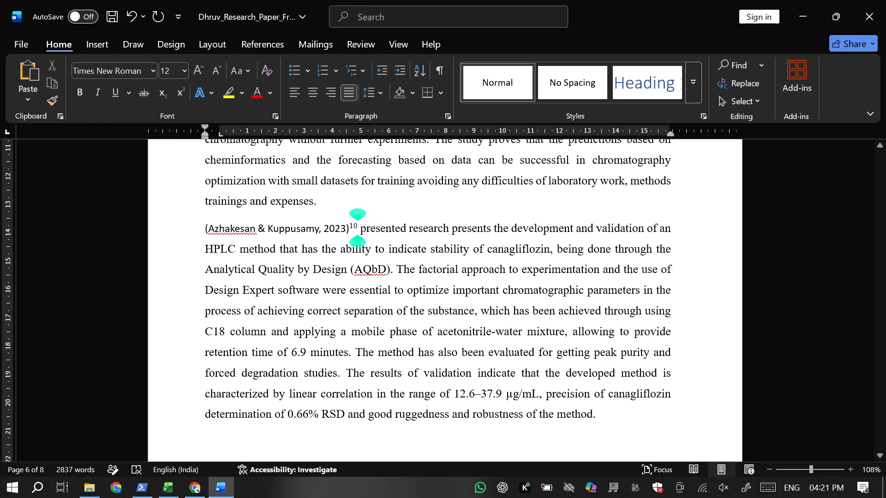
click(412, 228)
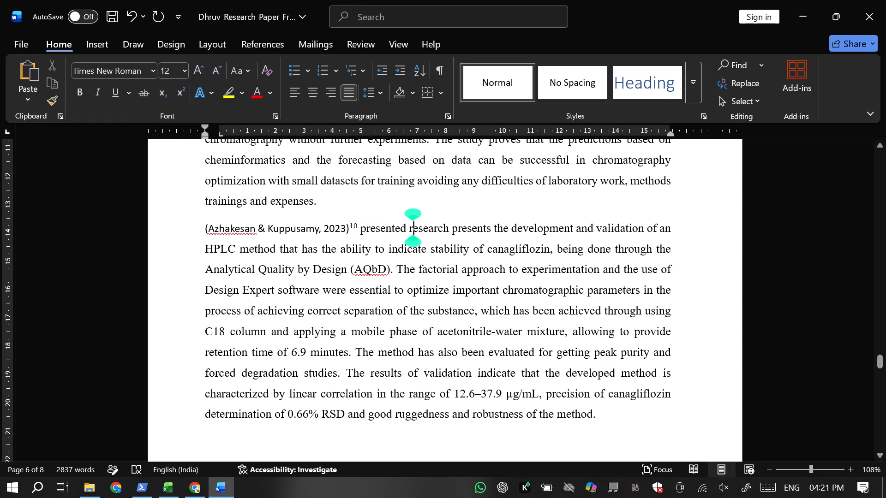
key(Left)
text(a)
key(space)
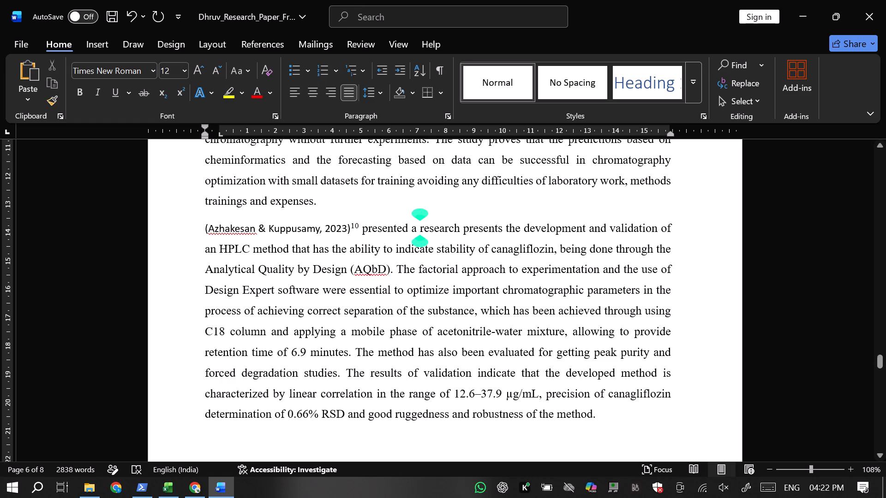
click(464, 229)
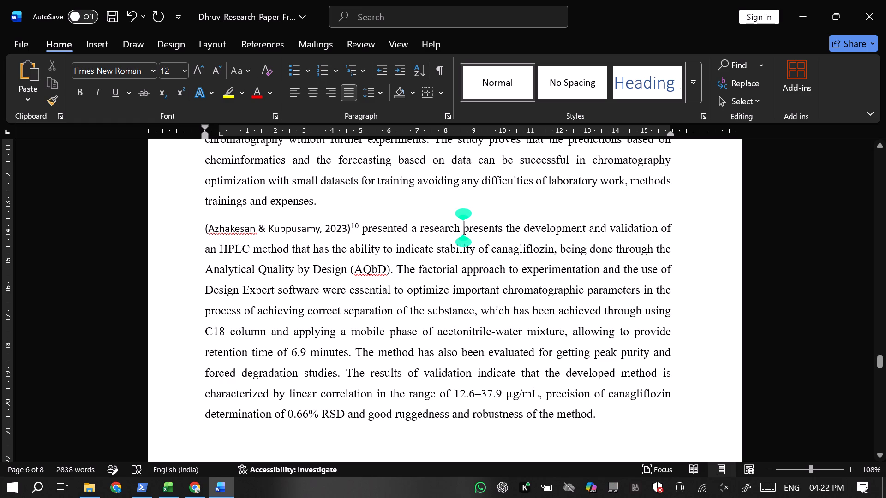
text(that)
key(space)
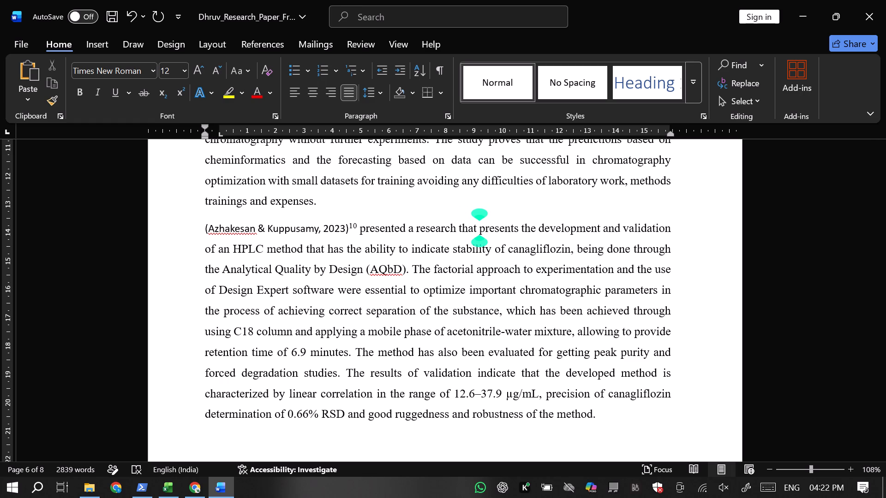
Delete "In this study, the" from the opening of the ninth paragraph, so "focus" follows the superscript 9.
scroll(464, 229, down, 1)
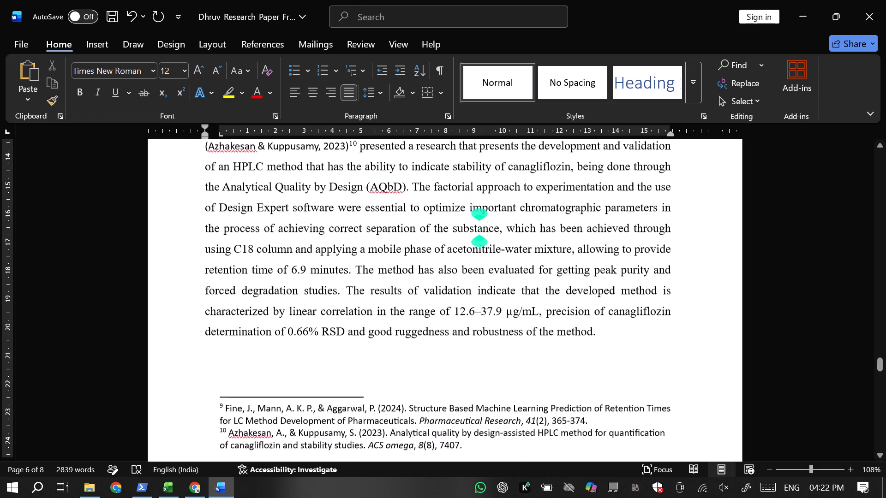
scroll(464, 229, up, 2)
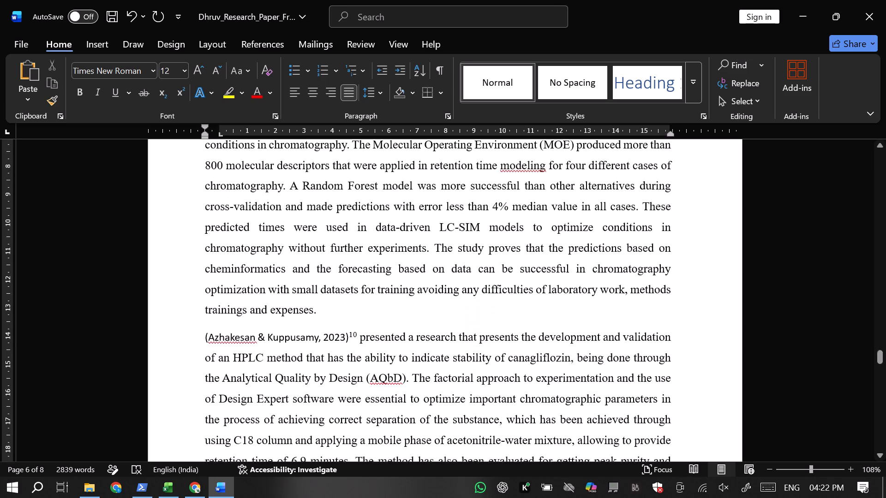
scroll(464, 229, up, 1)
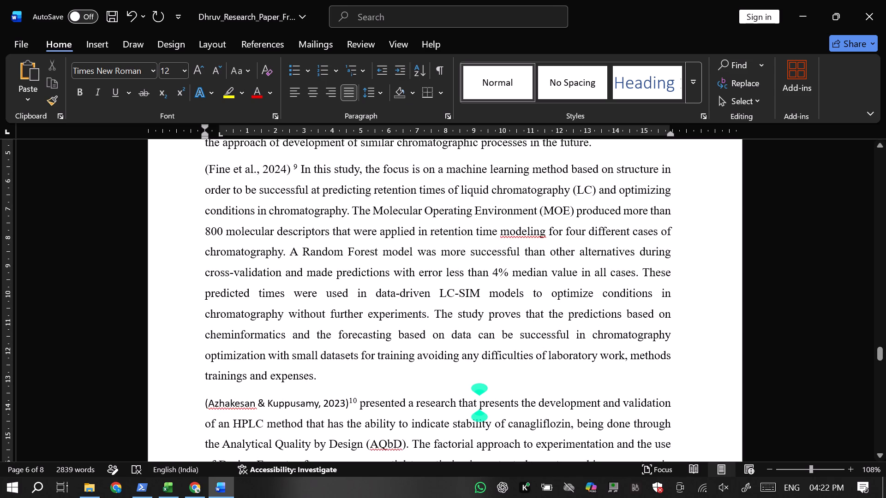
click(383, 170)
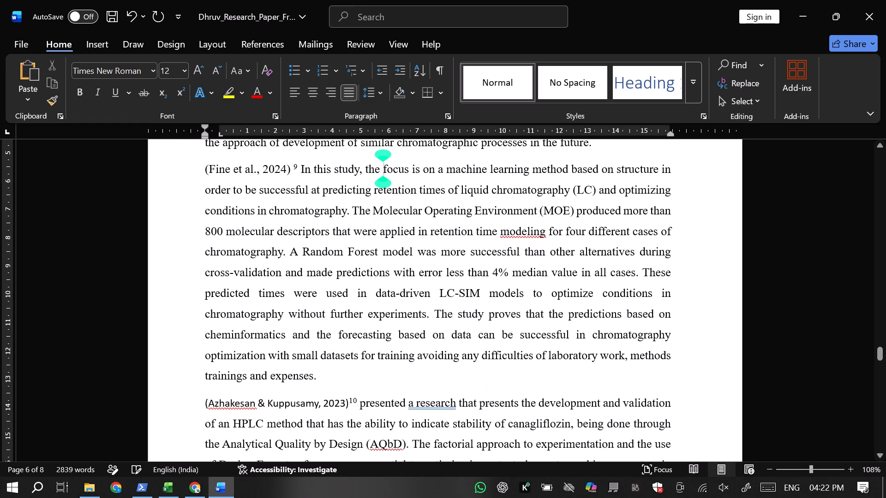
key(BackSpace)
key(BackSpace)
key(BackSpace)
key(BackSpace)
key(BackSpace)
key(BackSpace)
key(BackSpace)
key(BackSpace)
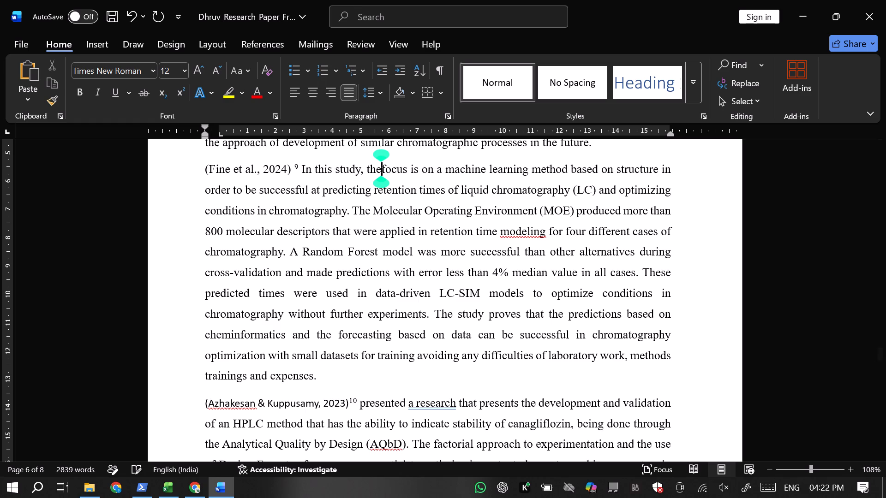
key(BackSpace)
key(BackSpace)
key(BackSpace)
key(BackSpace)
key(BackSpace)
key(BackSpace)
key(BackSpace)
key(BackSpace)
key(BackSpace)
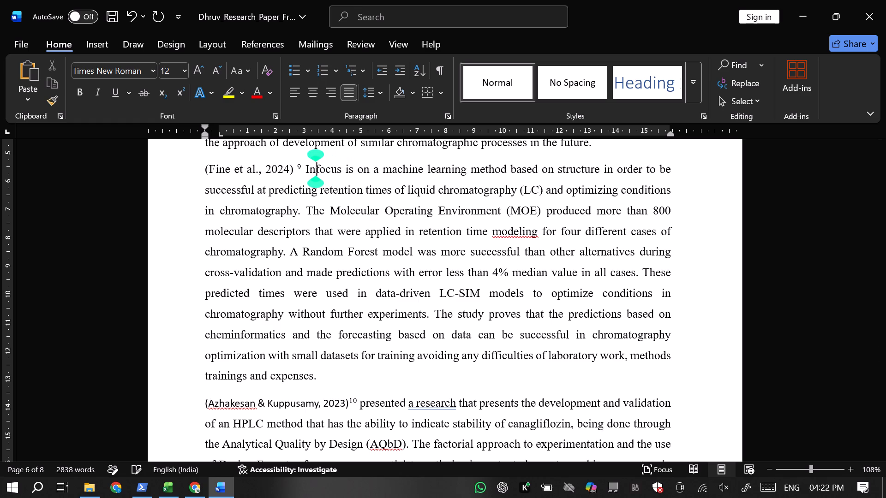
key(BackSpace)
key(BackSpace)
Change "focus is" to "focussed" in the ninth paragraph's opening so it reads "focussed on a machine learning method".
key(Right)
key(Right)
key(Right)
key(Right)
key(Right)
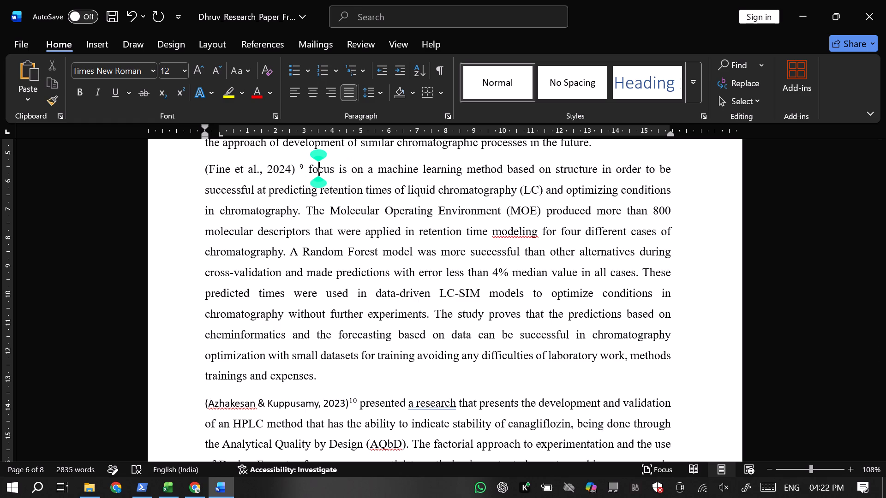
key(Right)
key(BackSpace)
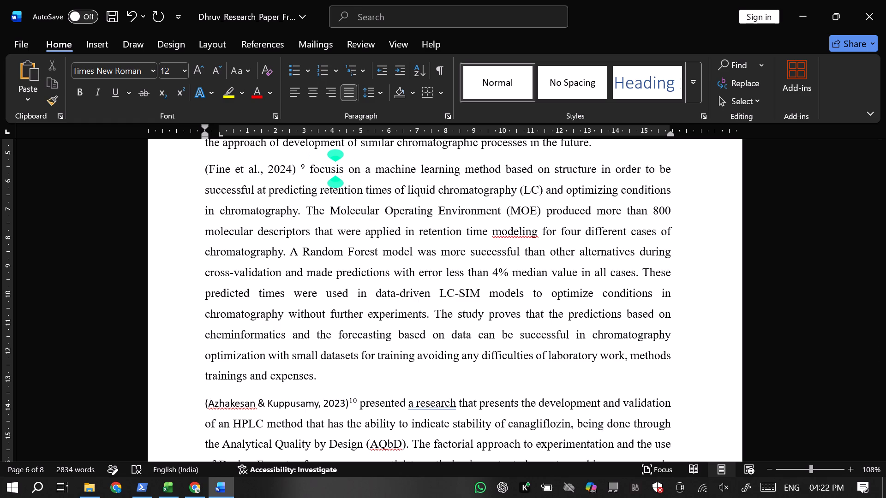
text(sed)
key(space)
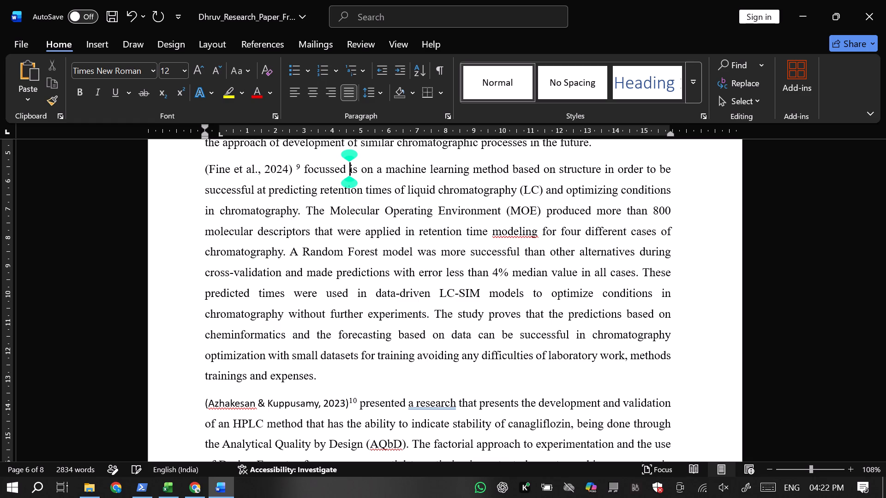
key(Right)
key(Right)
key(BackSpace)
key(BackSpace)
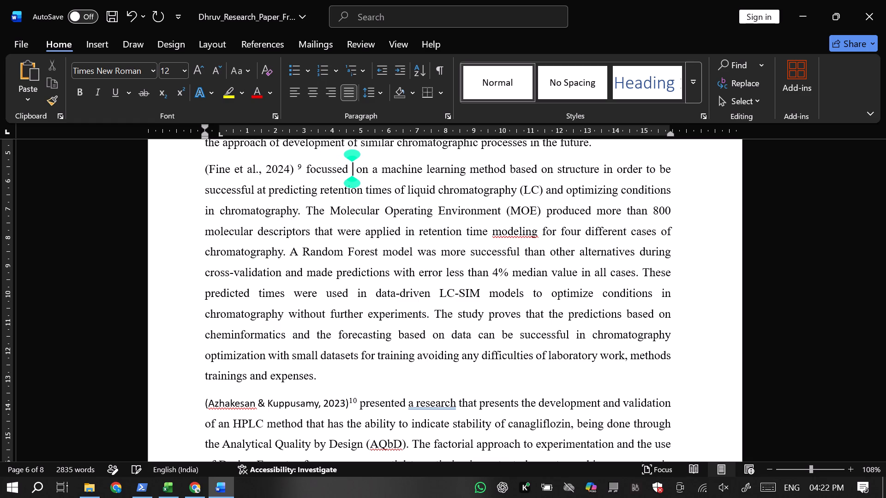
key(BackSpace)
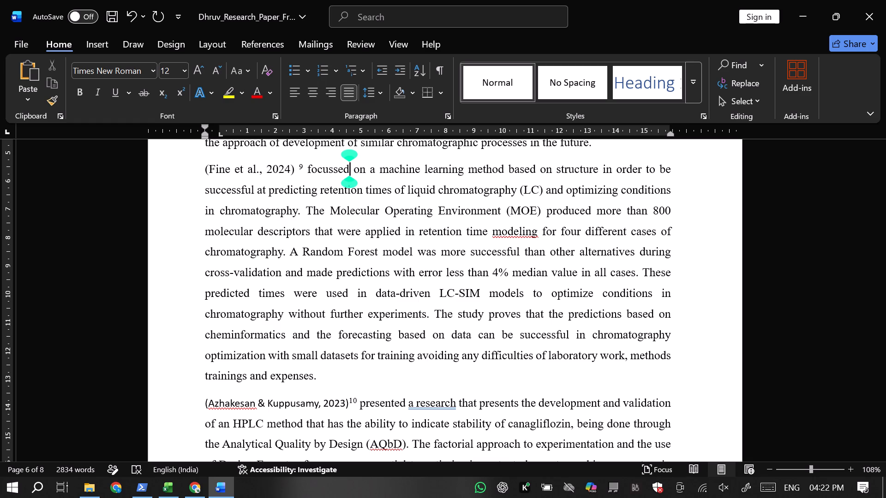
Review the citations, opening wording and footnotes of the Review of Literature paragraphs from the eighth back to the second.
scroll(383, 170, up, 4)
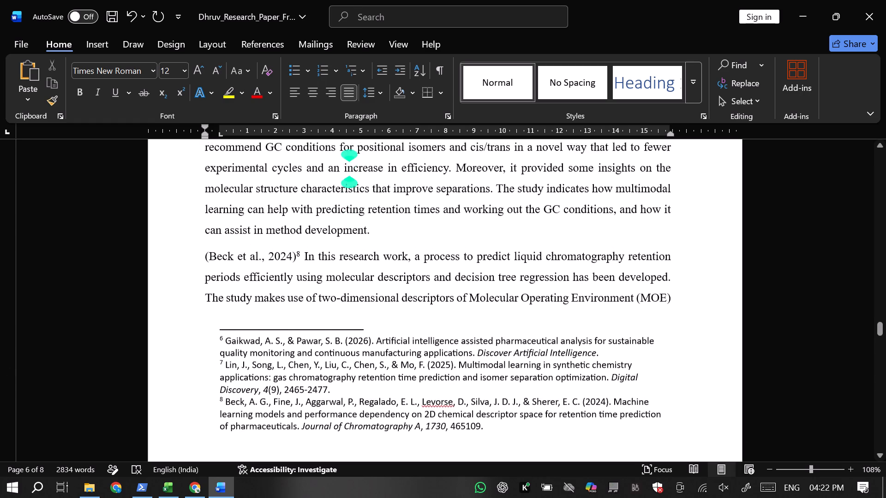
scroll(383, 170, up, 1)
scroll(383, 170, down, 1)
scroll(383, 170, up, 1)
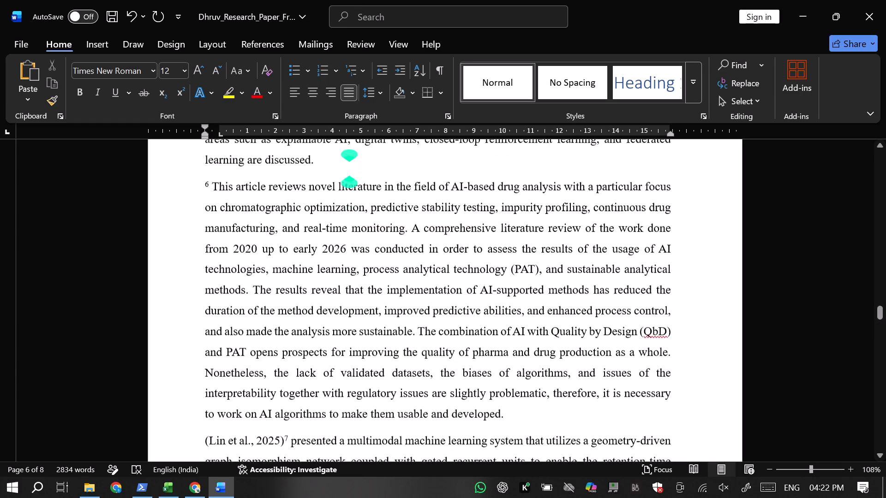
scroll(383, 170, up, 5)
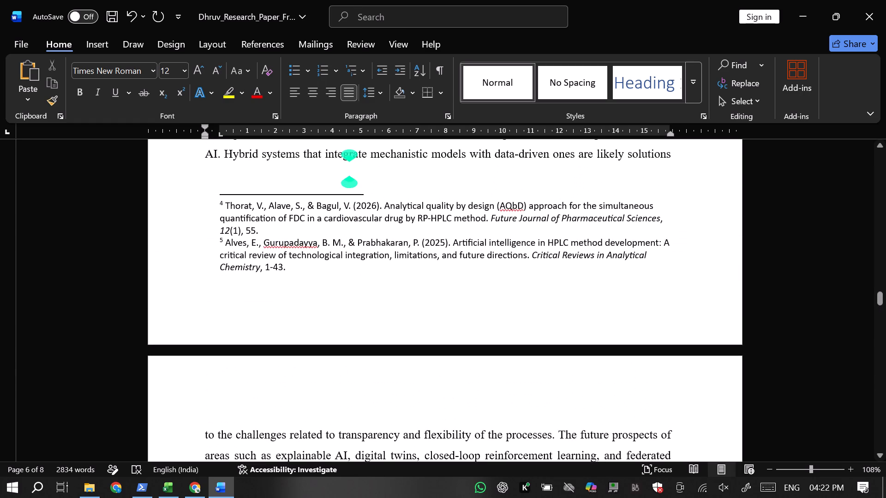
scroll(383, 170, up, 1)
click(383, 170)
scroll(364, 261, up, 1)
click(364, 261)
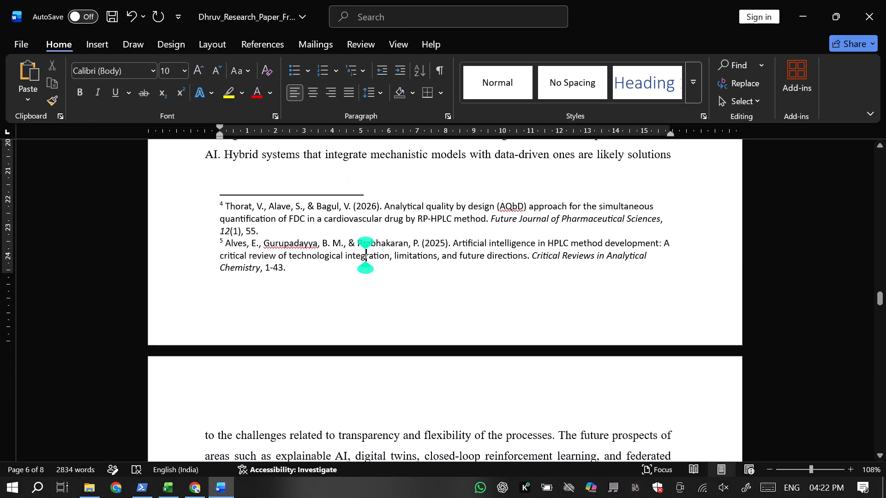
scroll(336, 318, up, 2)
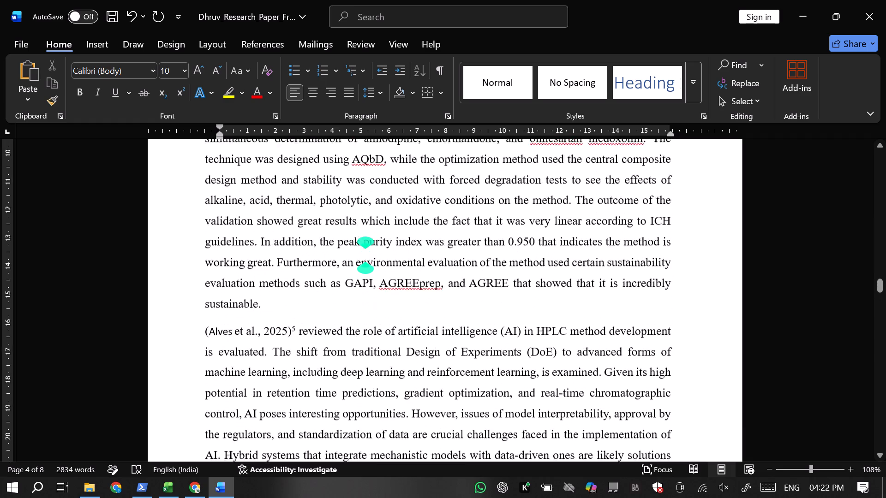
scroll(336, 318, up, 3)
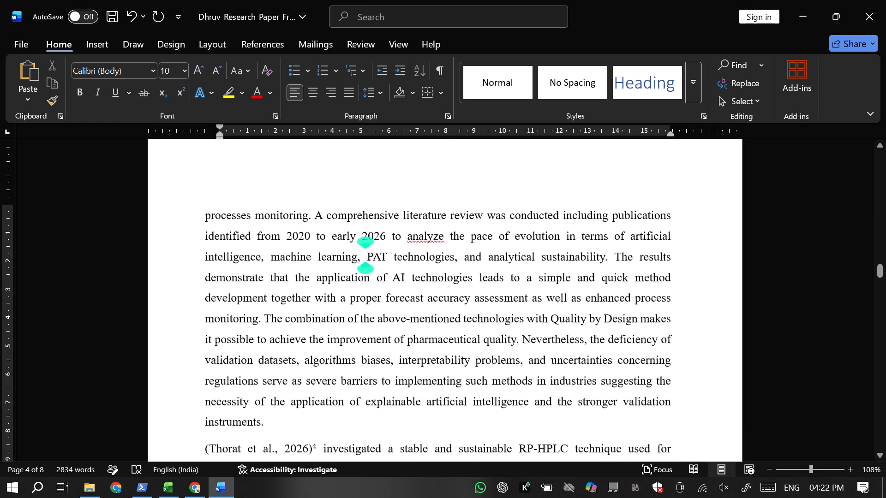
scroll(336, 318, up, 1)
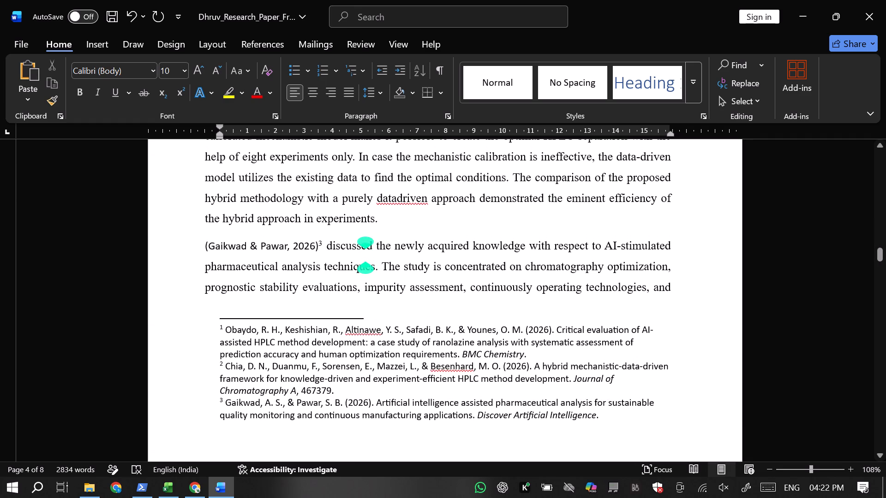
scroll(336, 318, up, 2)
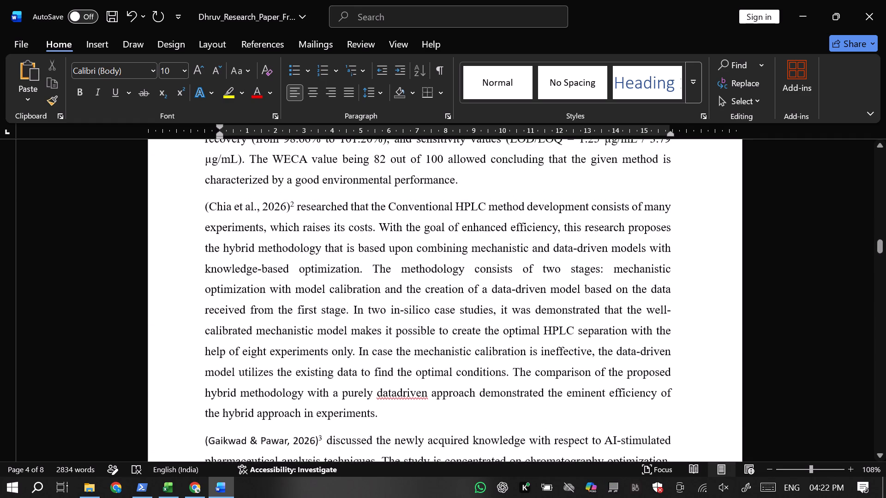
Compare the third to seventh paragraphs' citations and footnotes, examining the sixth paragraph's opening and content.
scroll(336, 318, down, 2)
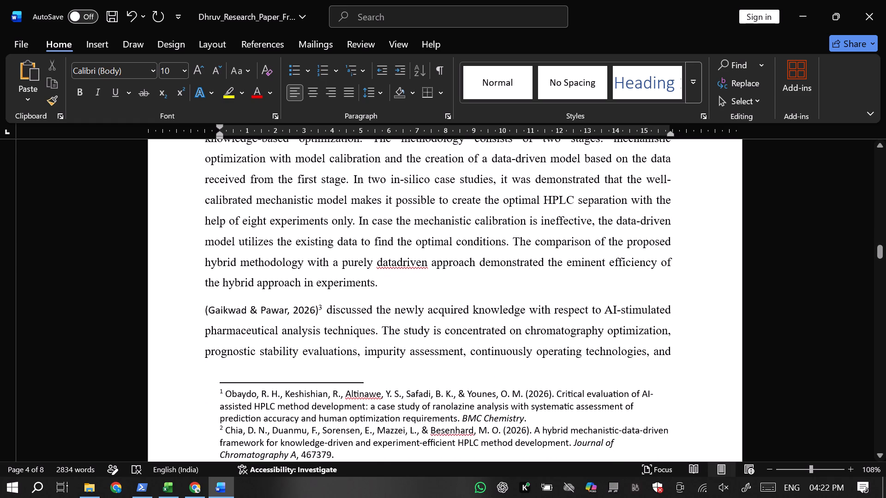
scroll(336, 318, down, 2)
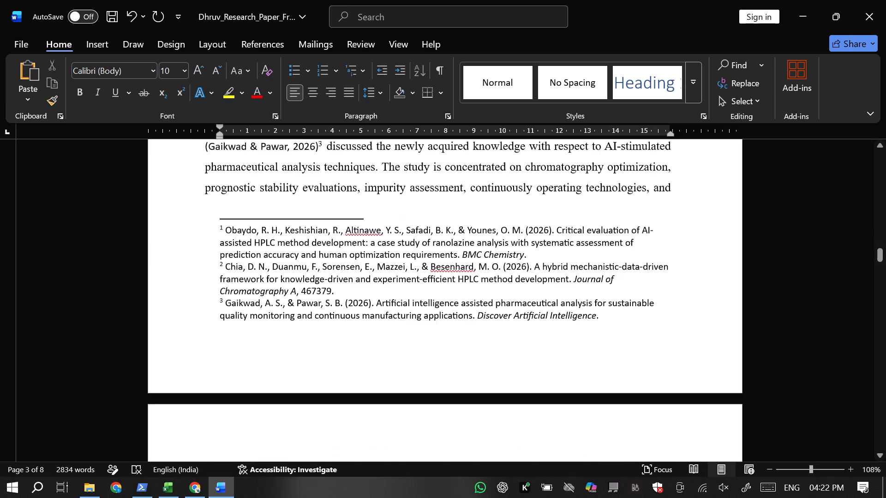
scroll(336, 318, down, 4)
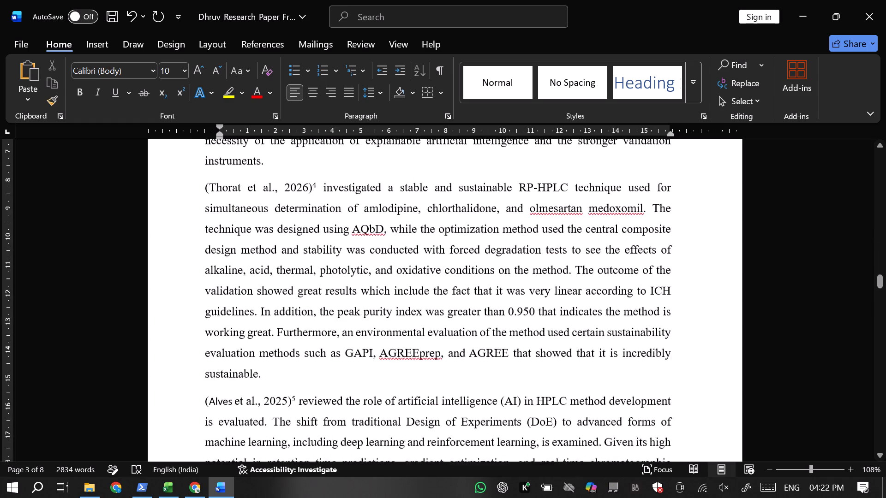
scroll(336, 318, down, 3)
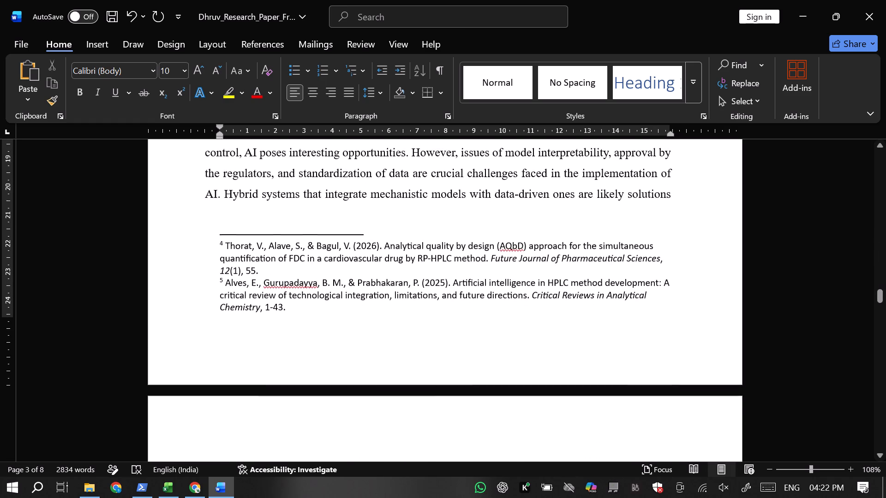
scroll(336, 318, down, 3)
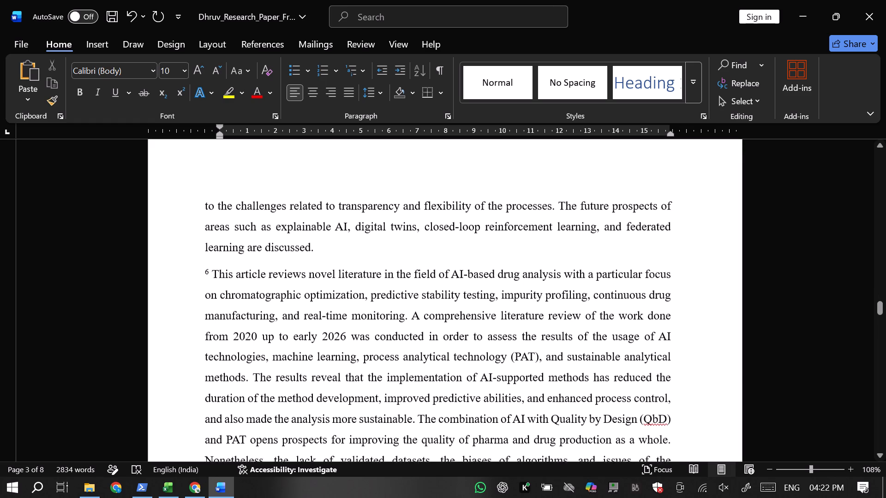
scroll(336, 318, down, 1)
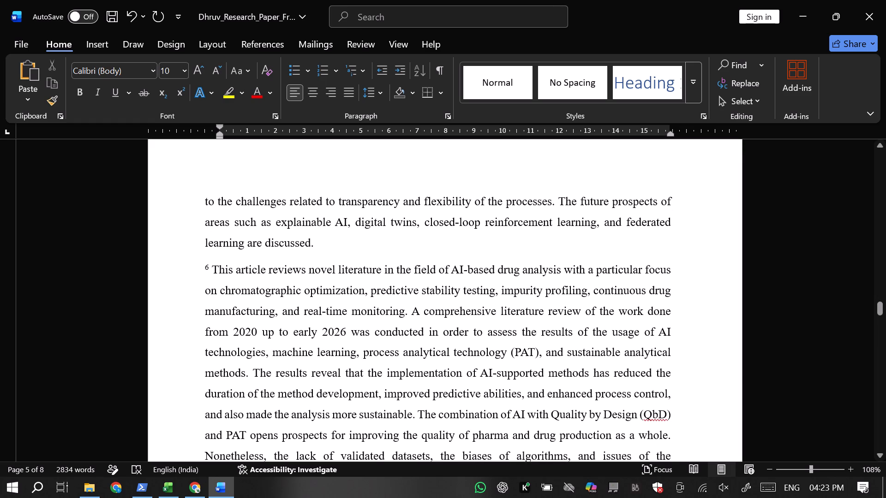
scroll(336, 318, down, 1)
scroll(336, 318, up, 1)
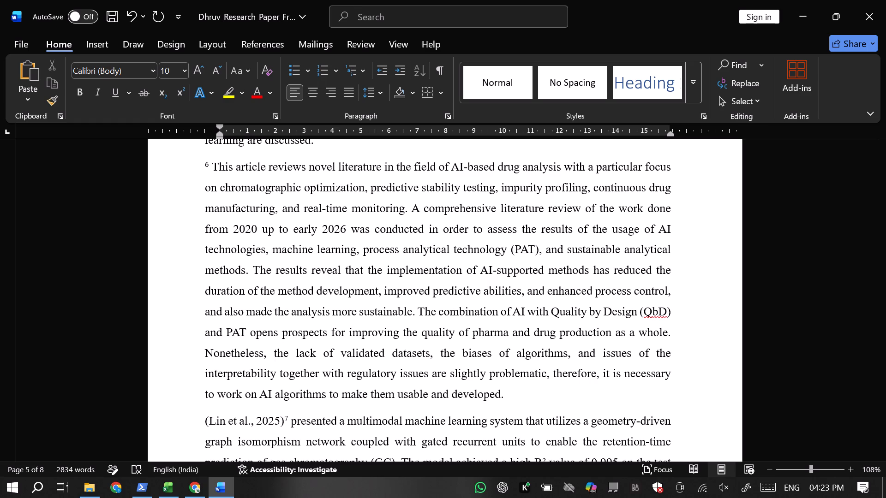
scroll(336, 318, up, 1)
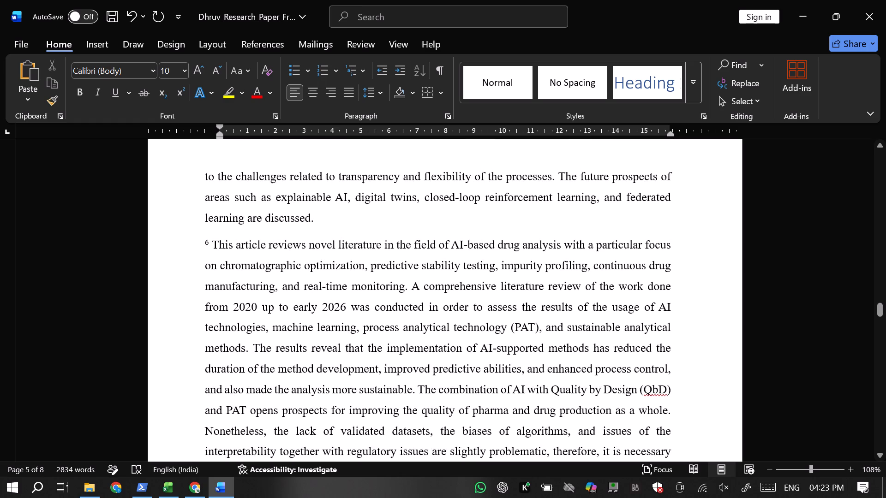
scroll(336, 318, up, 1)
scroll(286, 376, down, 1)
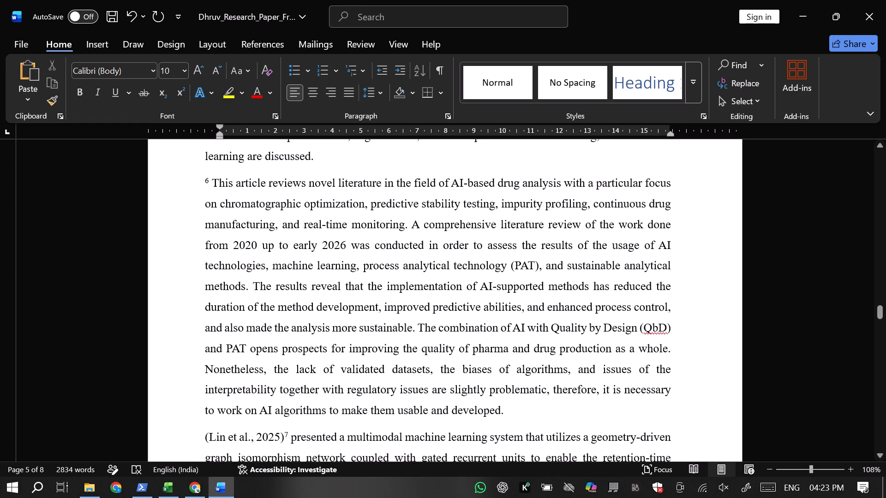
scroll(285, 376, down, 1)
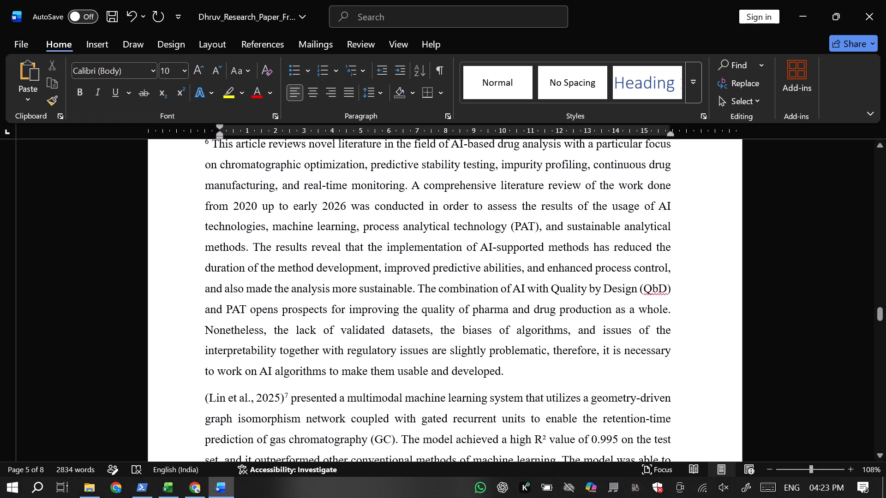
scroll(285, 376, up, 1)
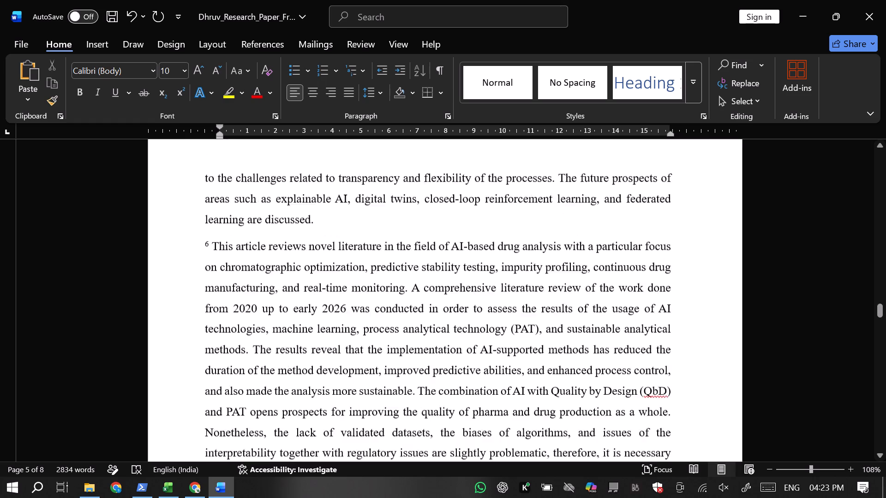
scroll(285, 376, up, 4)
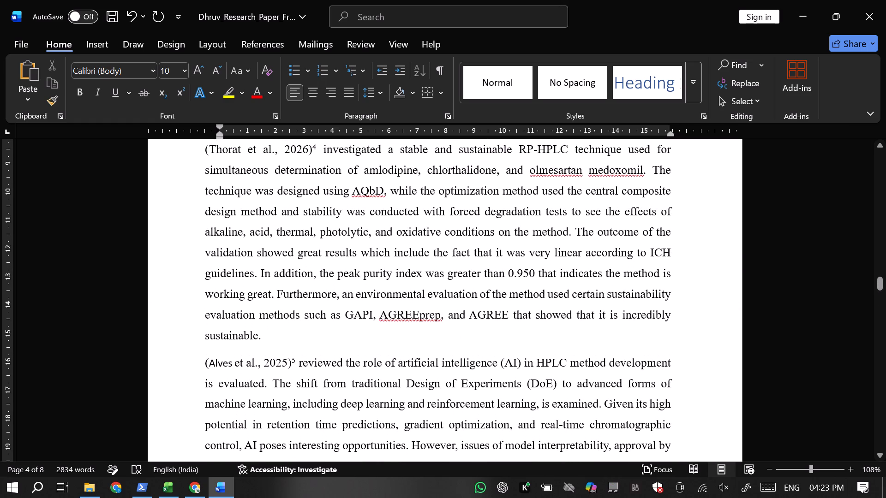
scroll(285, 376, down, 2)
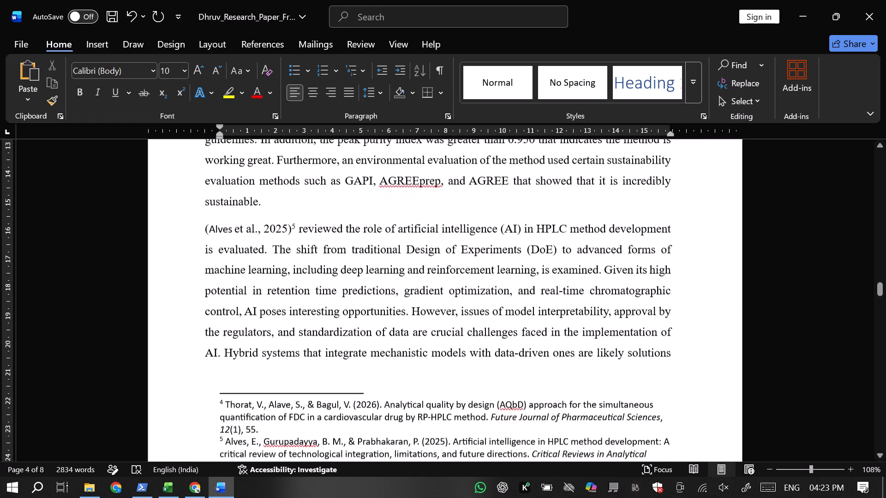
scroll(285, 376, down, 4)
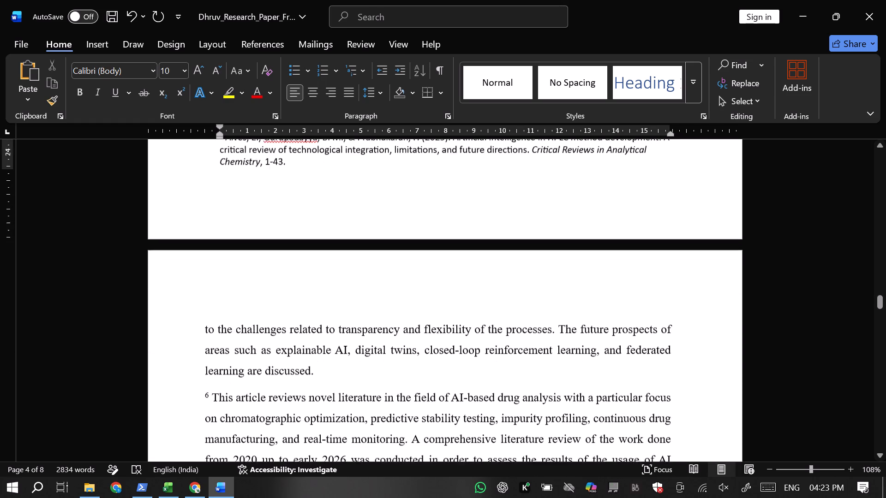
scroll(285, 376, down, 4)
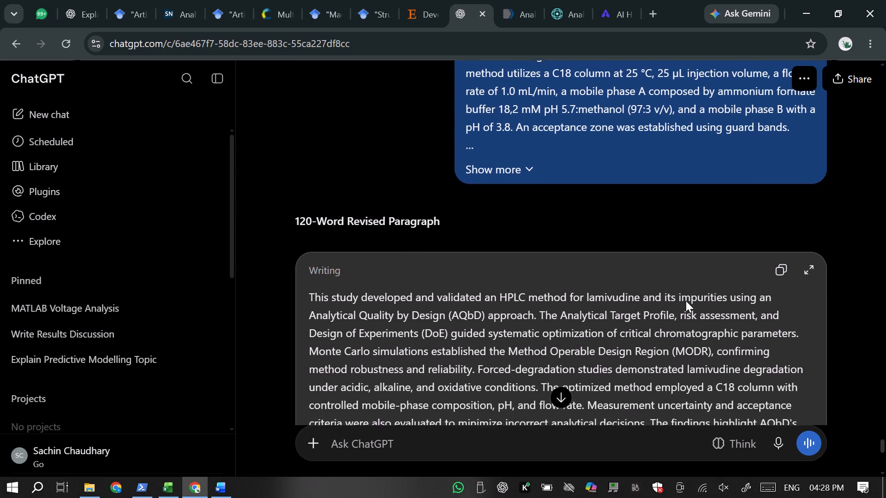
scroll(686, 301, down, 1)
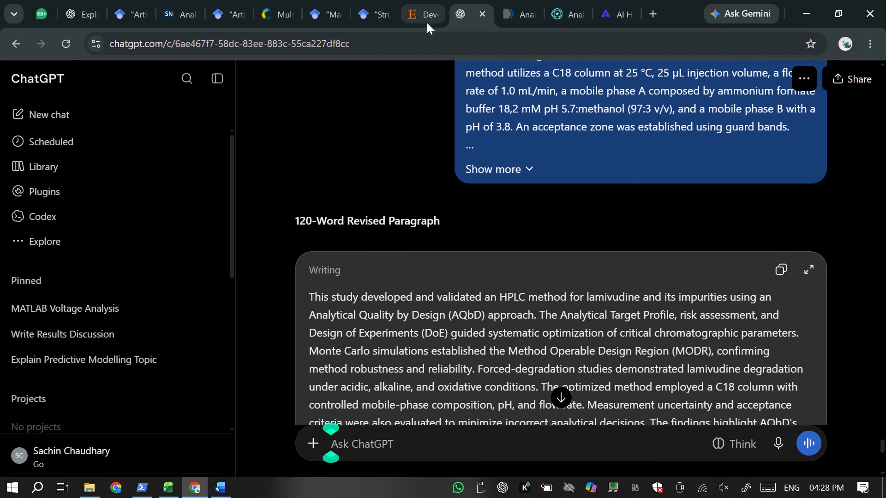
Return from the lamivudine article to its Google Scholar results and copy the paper's APA citation.
click(427, 23)
scroll(355, 204, right, 1)
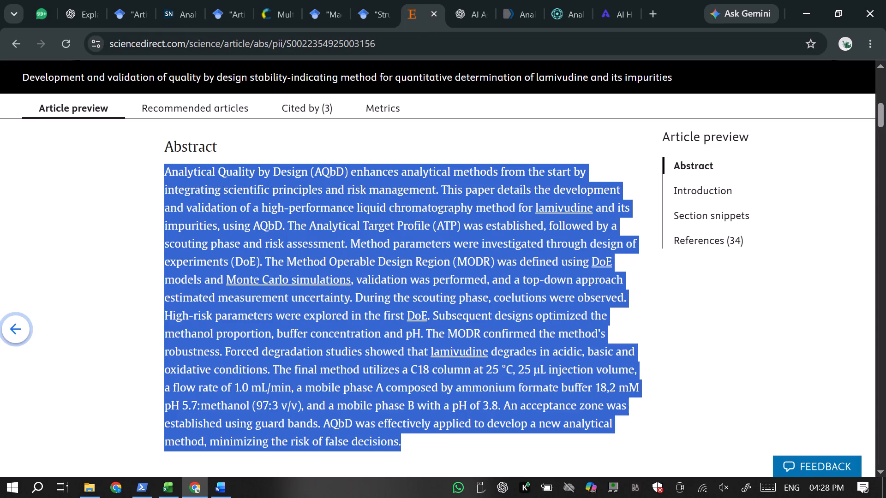
scroll(355, 204, right, 1)
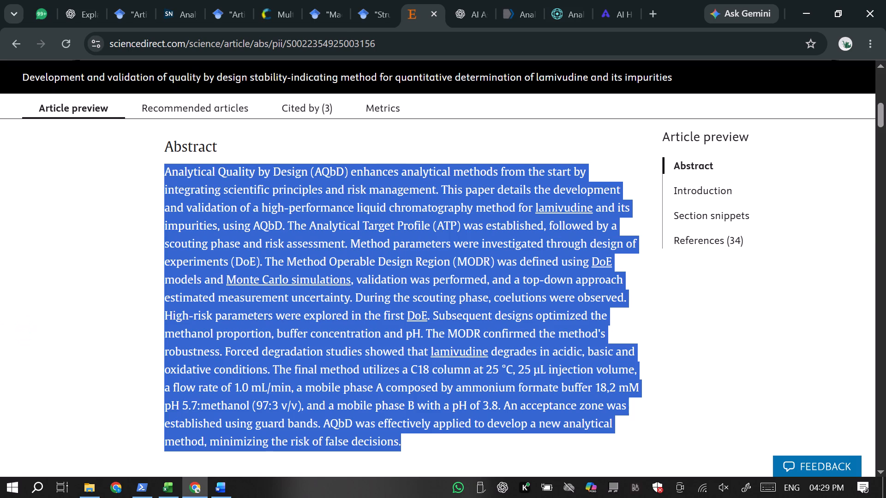
scroll(355, 204, right, 6)
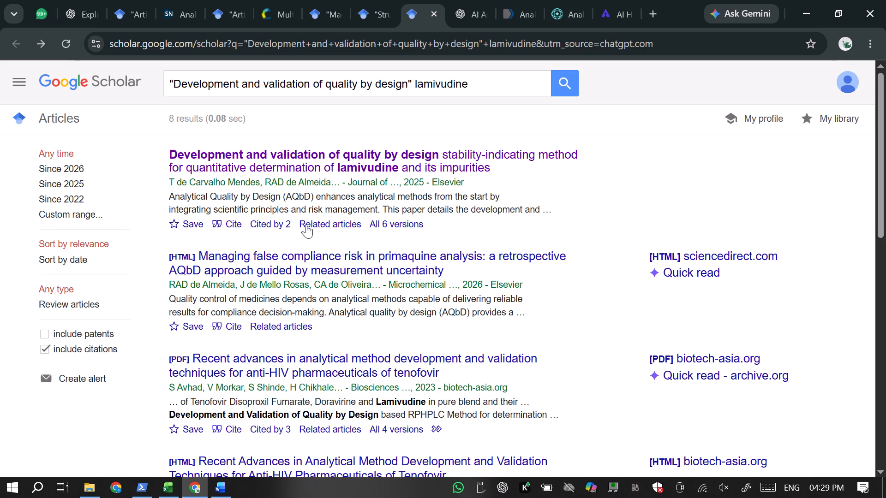
click(232, 222)
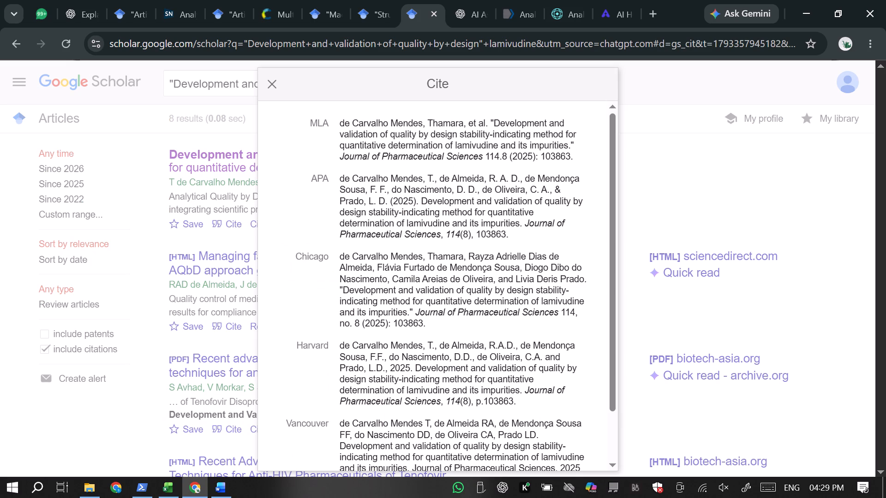
click(433, 225)
key(ctrl+c)
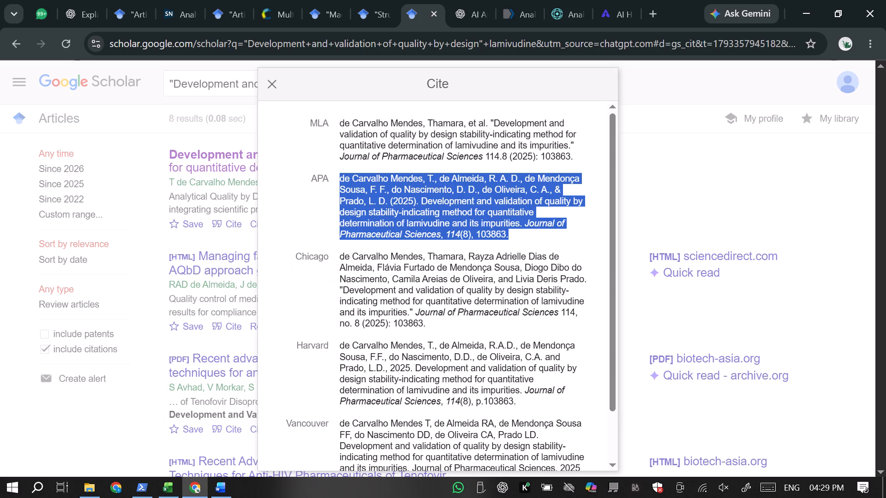
key(ctrl+c)
key(ctrl+c)
key(ctrl+c)
key(ctrl+c)
In File Explorer, create a folder named "Jatin dataset" at the root of New Volume (E:).
click(92, 485)
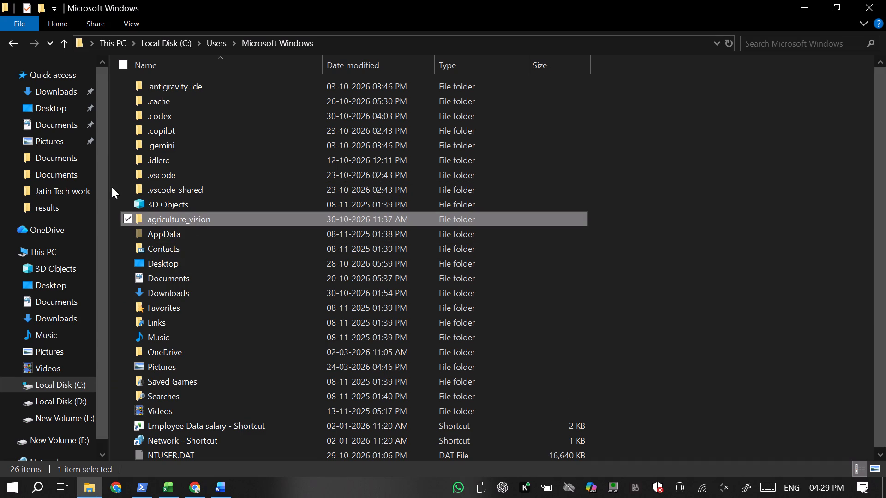
click(46, 250)
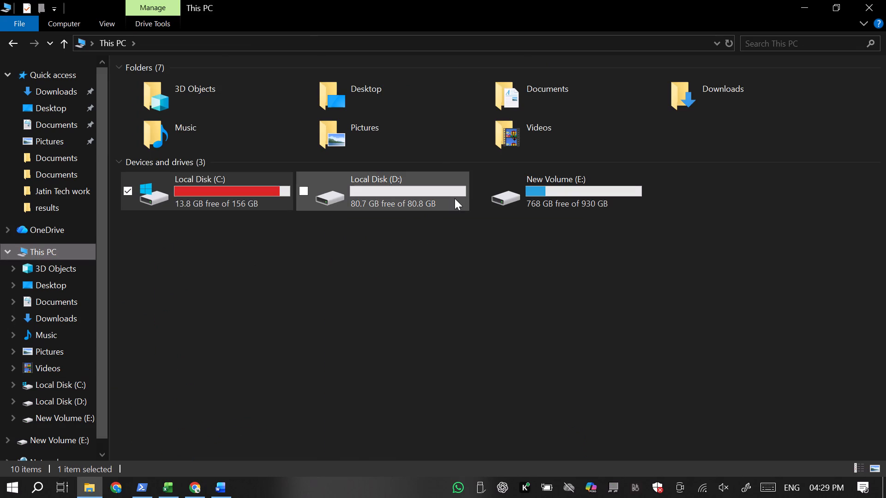
double_click(546, 184)
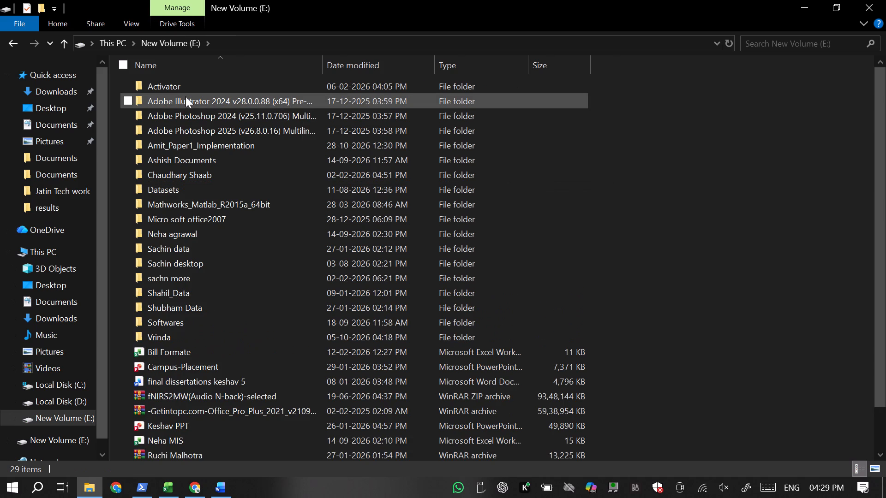
right_click(699, 239)
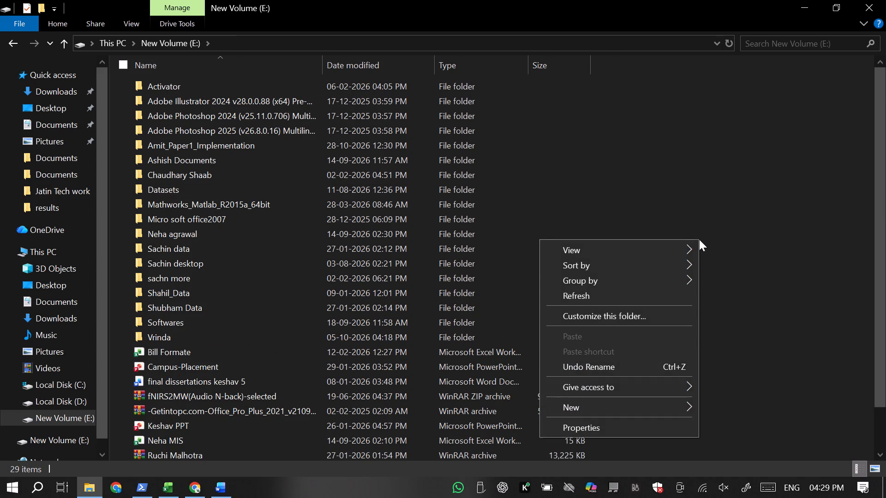
click(581, 405)
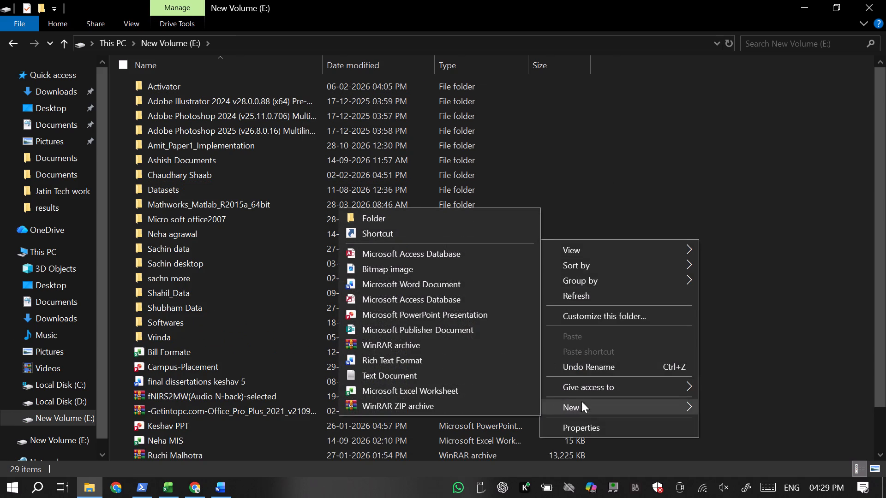
click(482, 218)
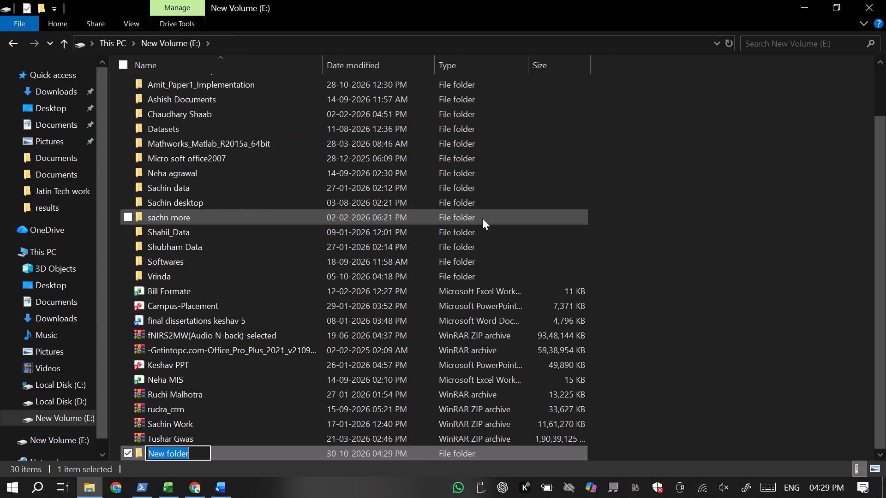
key(BackSpace)
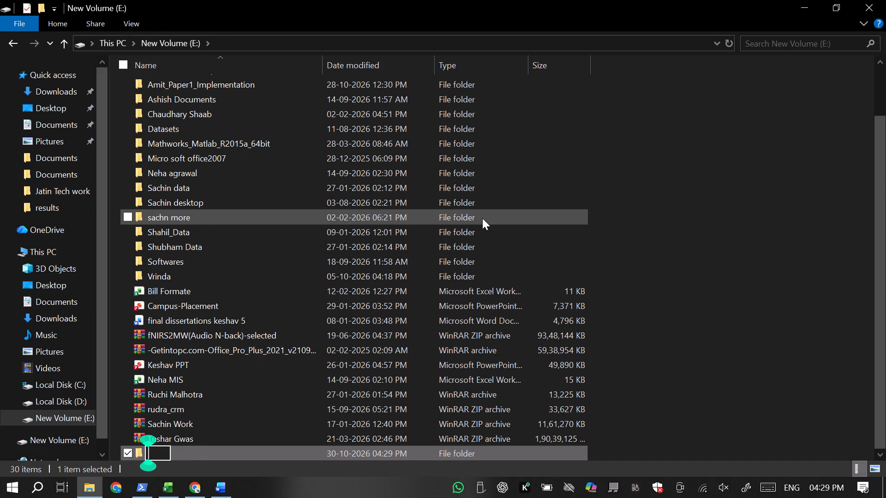
text(JA)
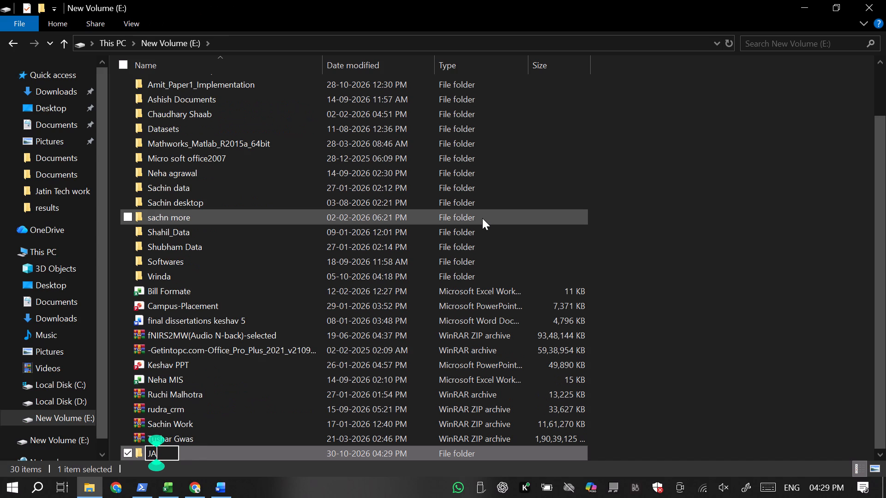
key(BackSpace)
text(atin dad)
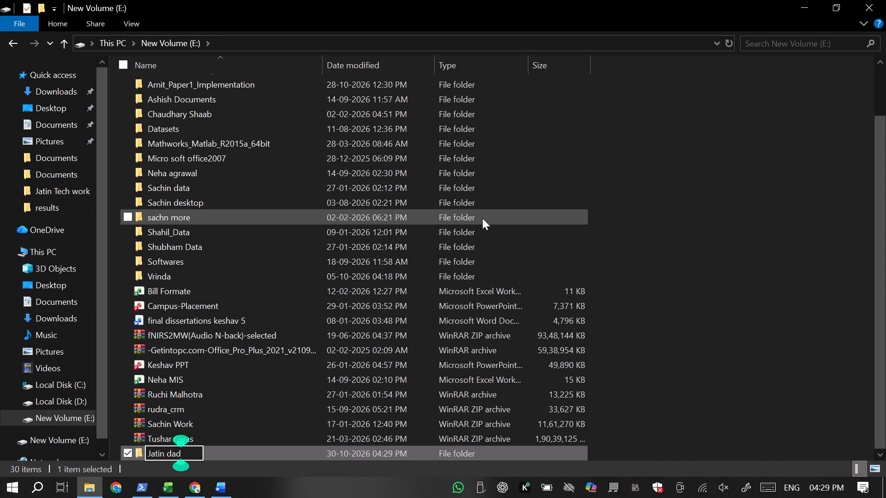
key(BackSpace)
key(BackSpace)
text(ataset)
key(Return)
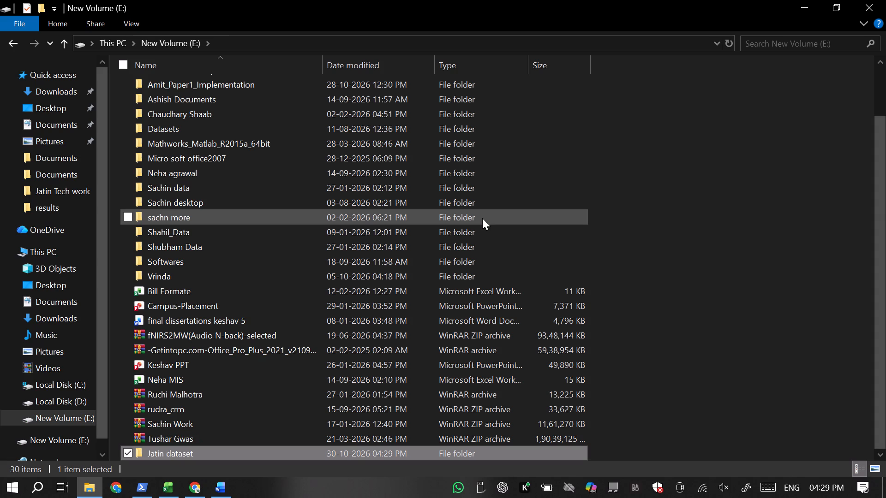
Locate the agriculture_vision folder under Users > Microsoft Windows on Local Disk (C:) and cut it.
click(66, 51)
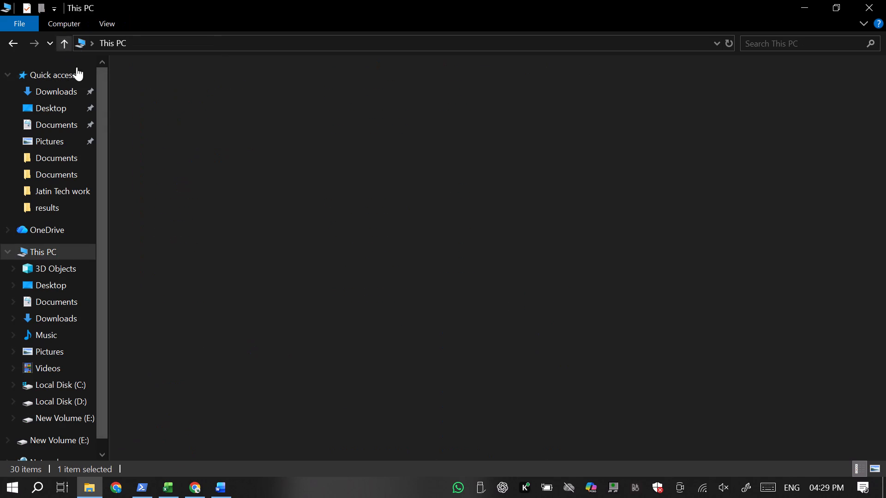
double_click(214, 188)
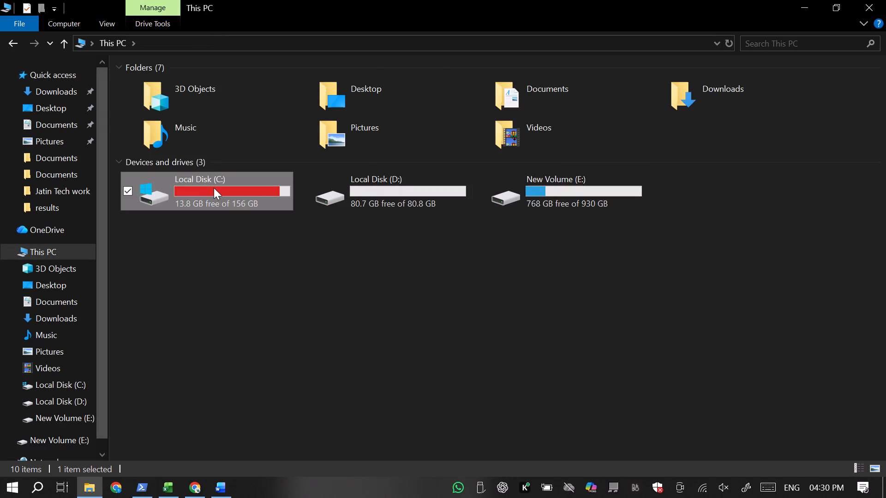
double_click(205, 201)
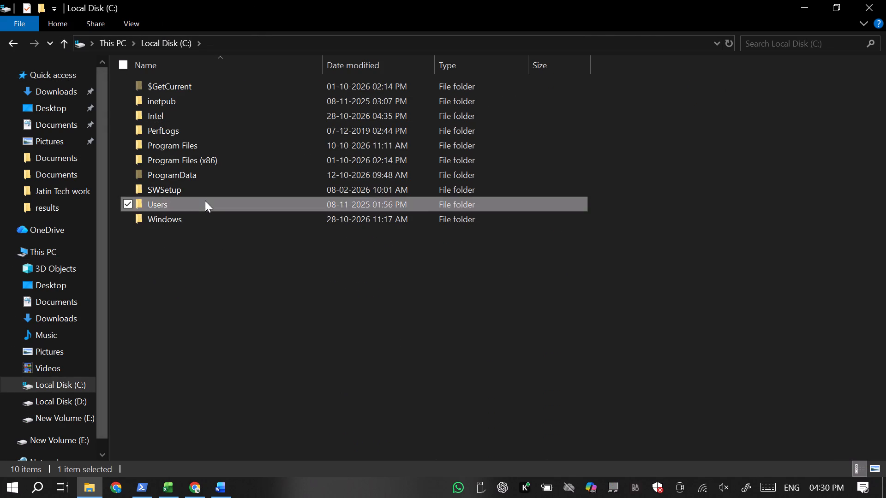
double_click(175, 98)
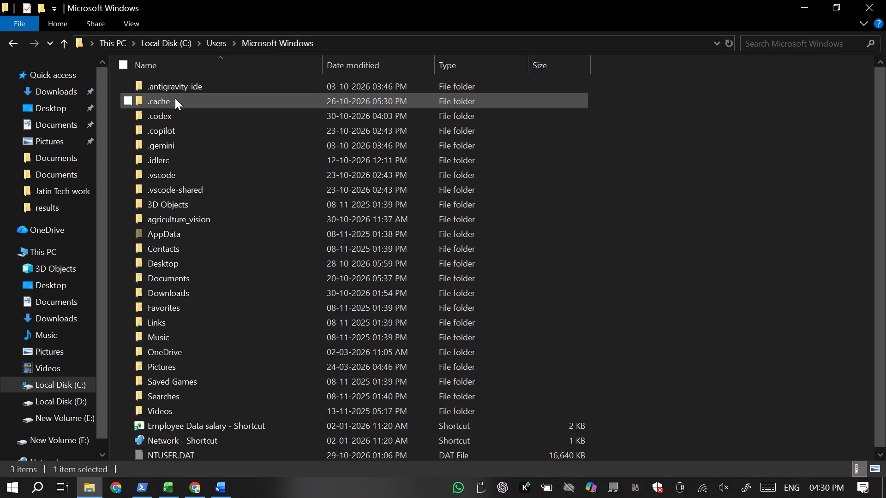
scroll(208, 184, down, 1)
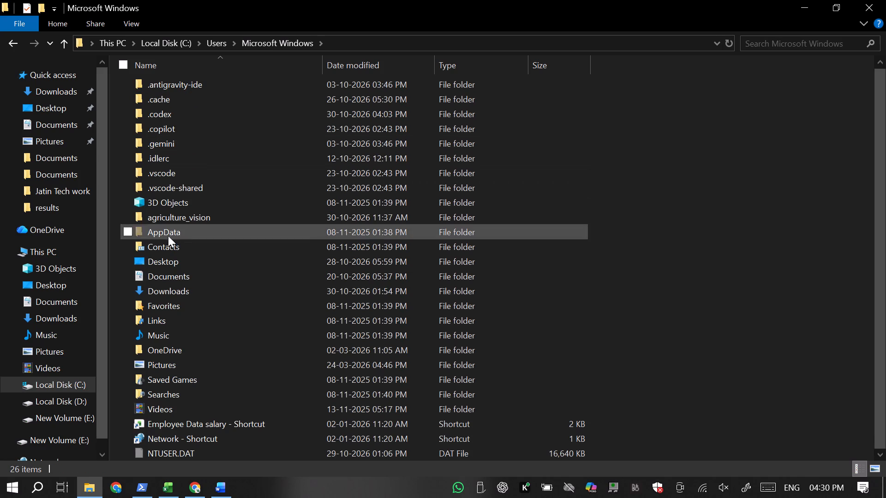
double_click(193, 216)
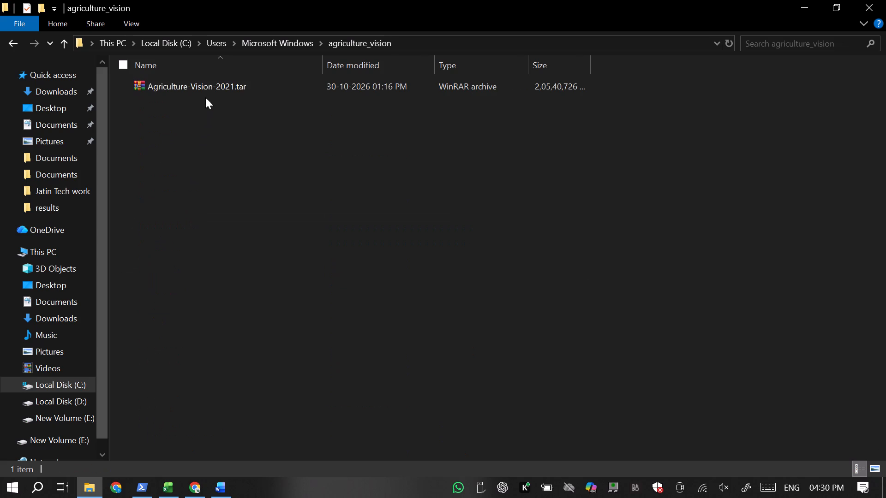
click(65, 44)
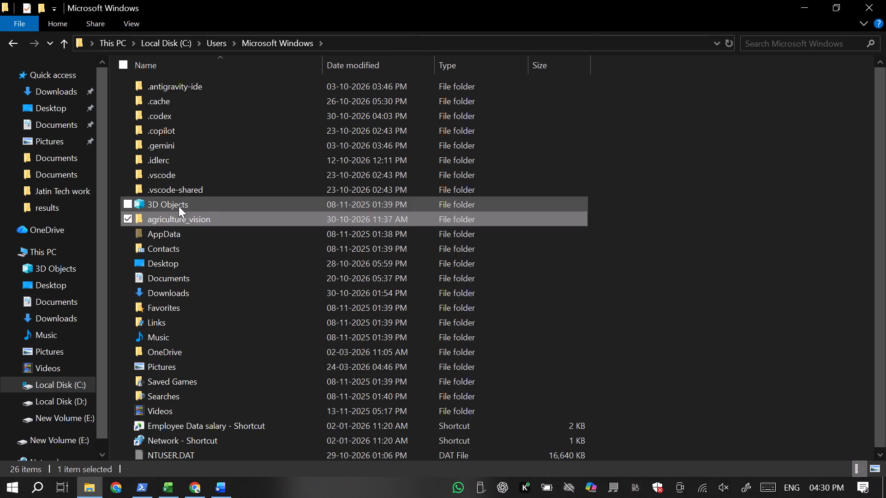
key(ctrl+x)
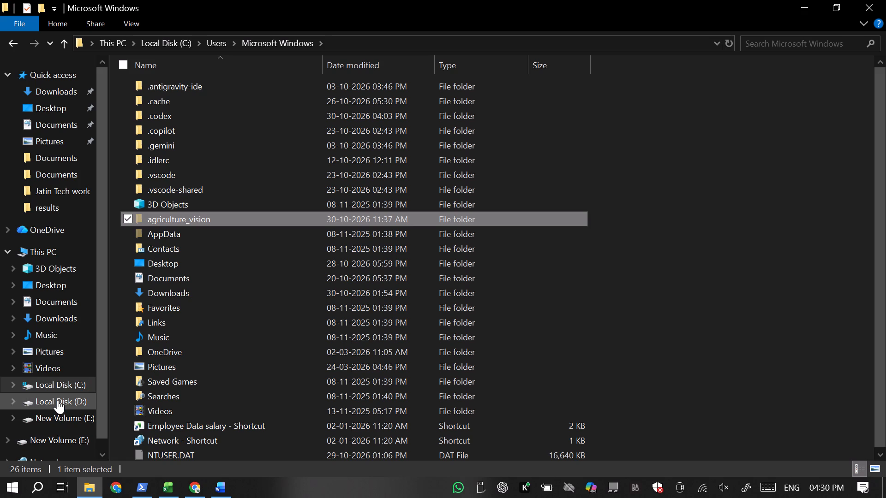
Paste the cut agriculture_vision folder into the "Jatin dataset" folder on New Volume (E:).
scroll(58, 400, down, 1)
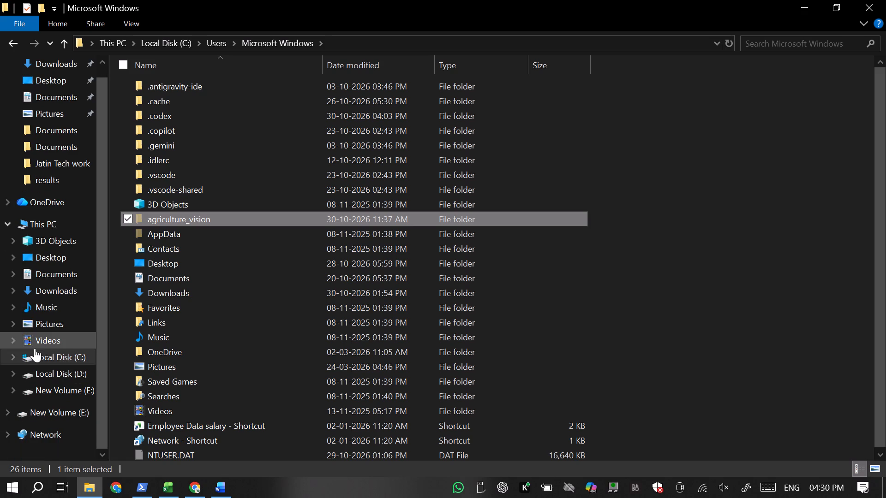
click(33, 349)
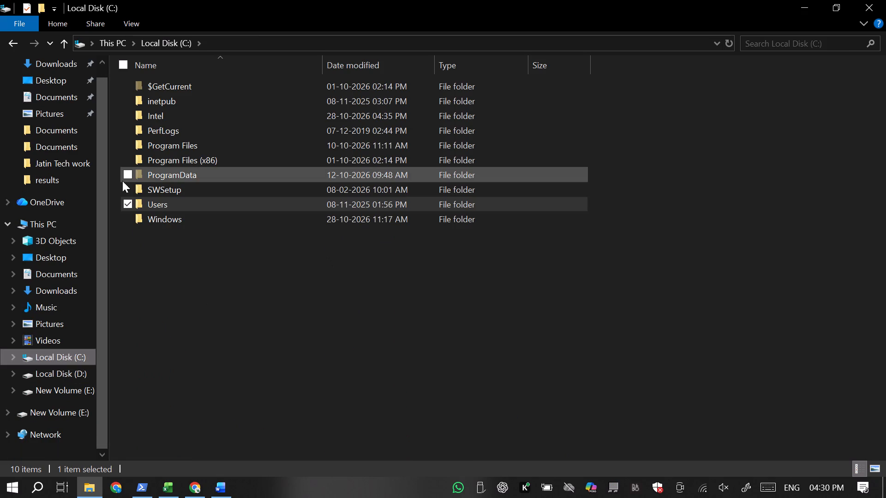
click(46, 229)
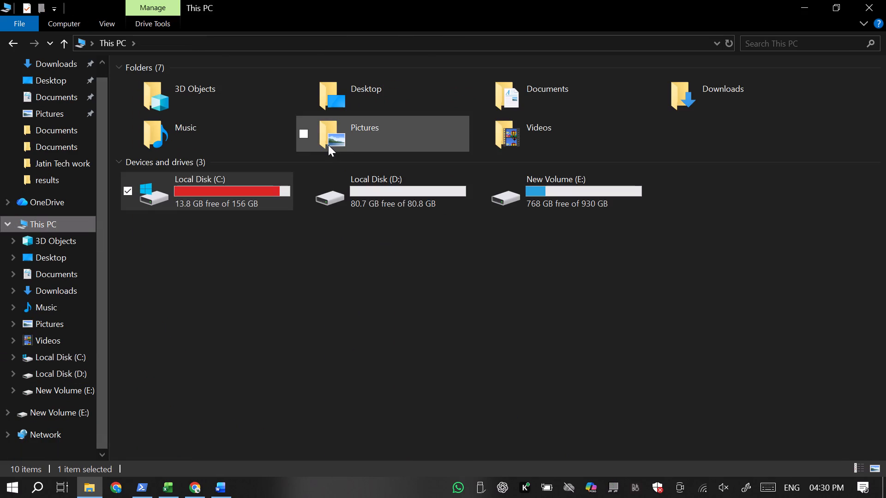
double_click(520, 197)
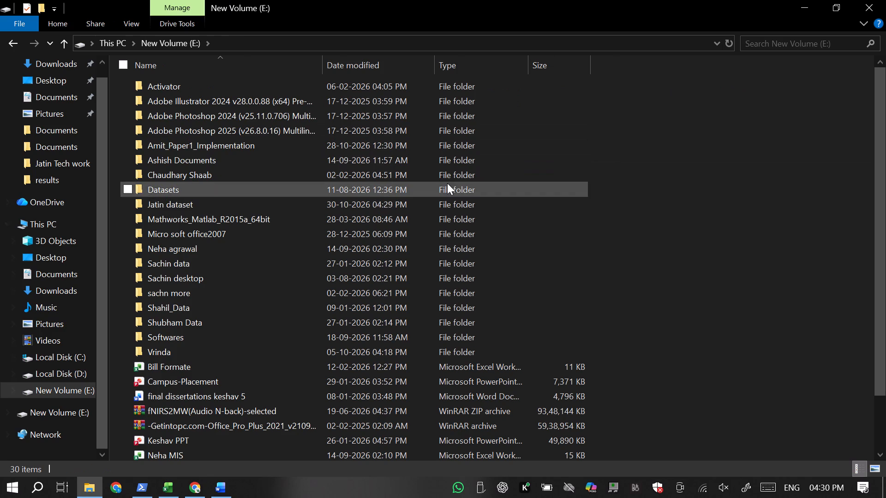
scroll(344, 213, down, 1)
double_click(205, 140)
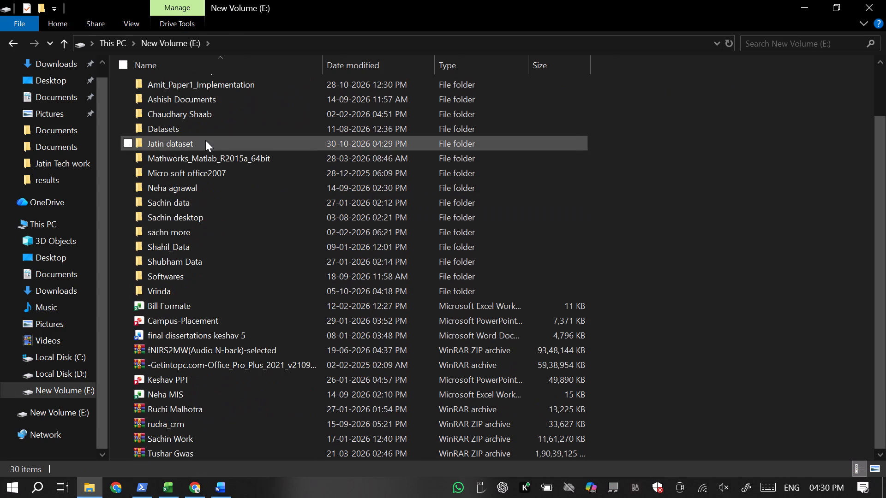
key(ctrl+v)
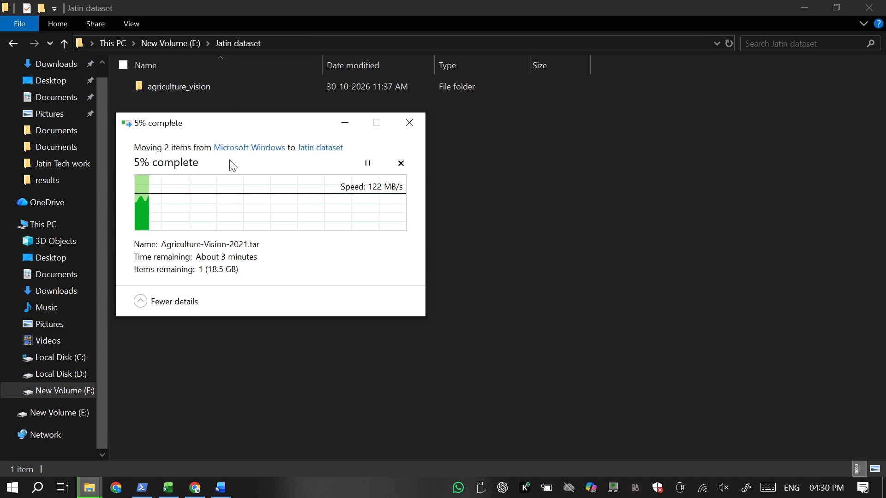
drag(219, 128, 185, 162)
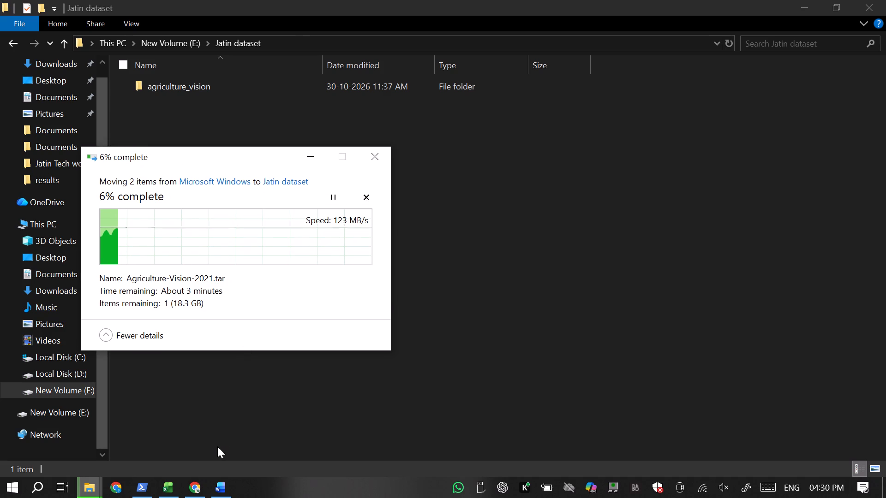
click(215, 486)
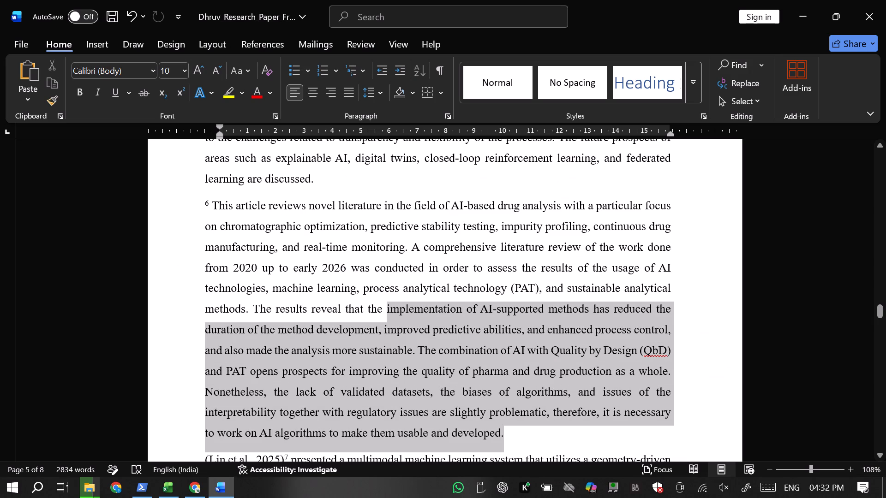
drag(392, 294, 299, 213)
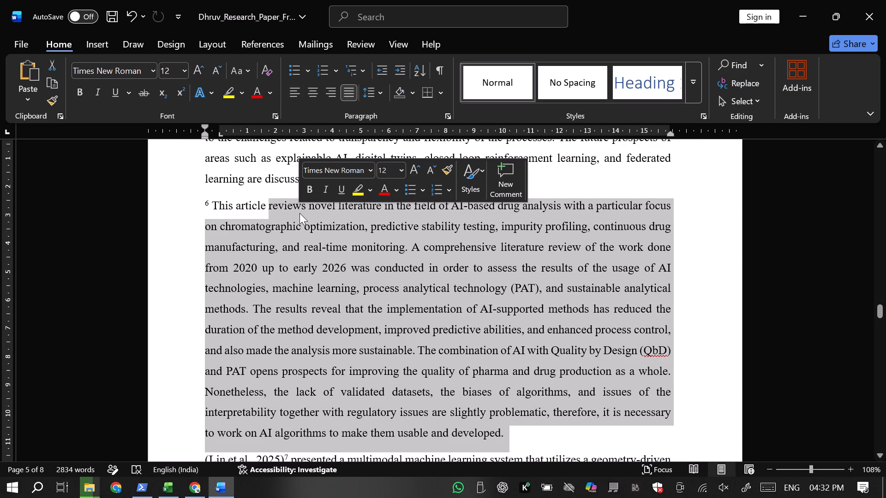
key(BackSpace)
key(BackSpace)
key(BackSpace)
key(BackSpace)
key(BackSpace)
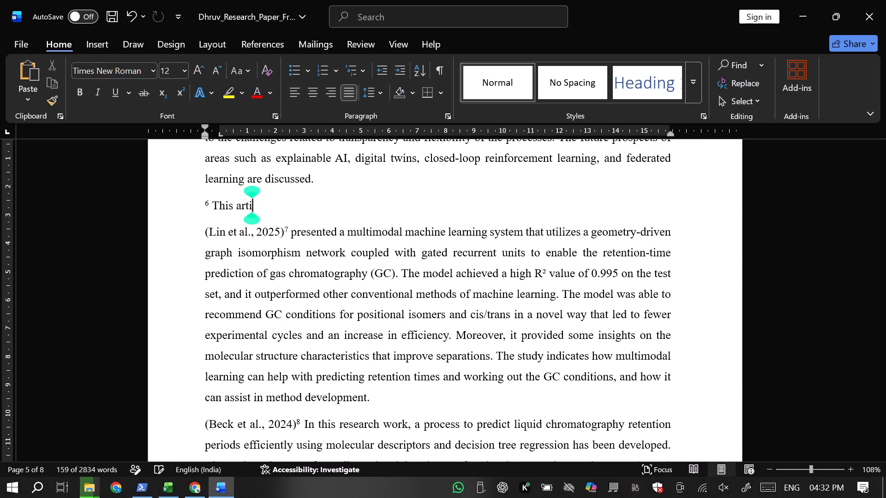
key(BackSpace)
key(BackSpace)
key(BackSpace)
key(BackSpace)
key(BackSpace)
key(BackSpace)
key(BackSpace)
key(BackSpace)
key(BackSpace)
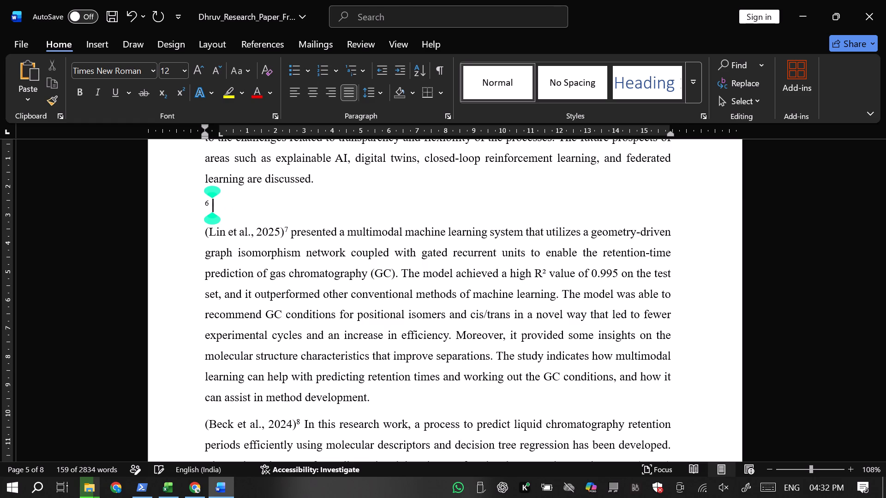
key(ctrl+v)
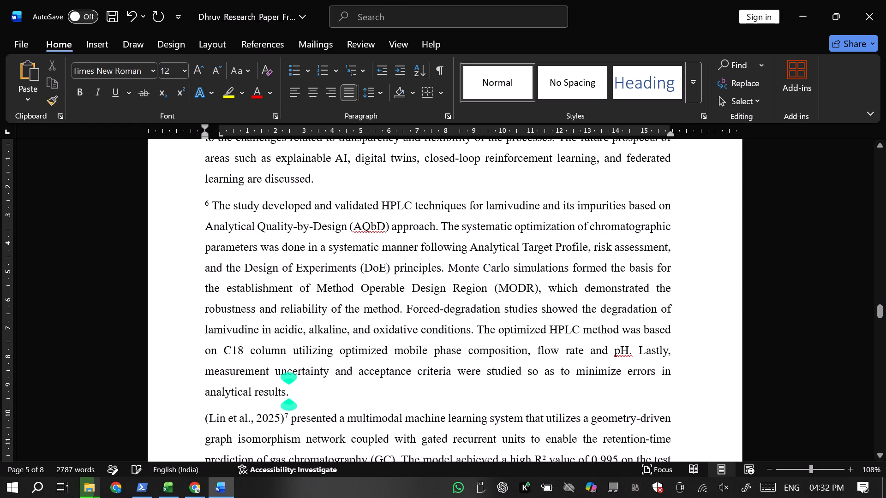
Switch to Chrome, return from the ScienceDirect article to the Google Scholar results and copy the lamivudine paper's APA citation.
click(187, 484)
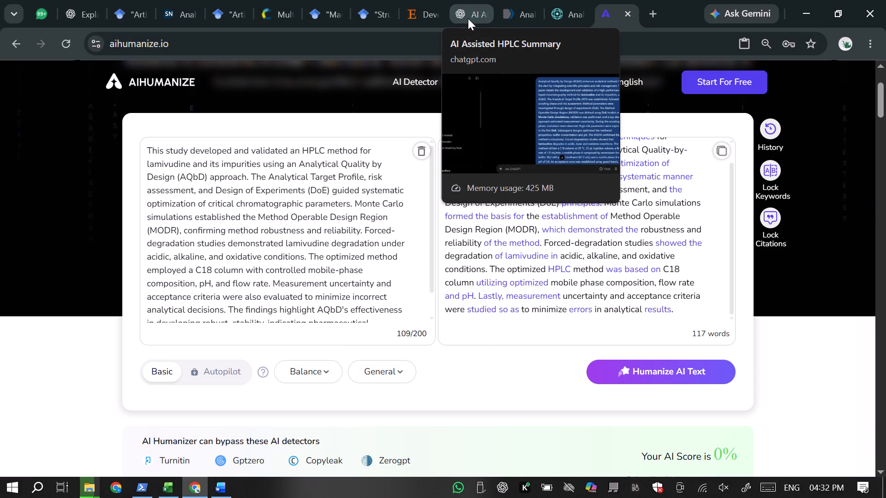
click(431, 22)
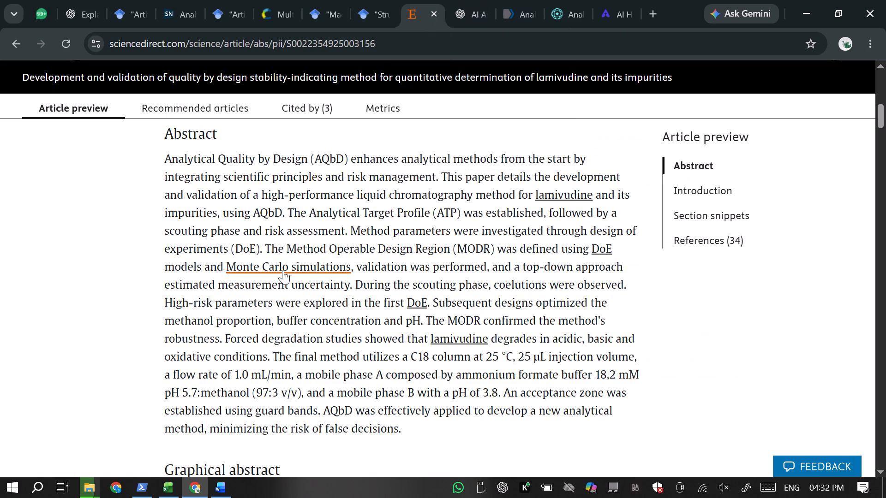
scroll(283, 270, right, 5)
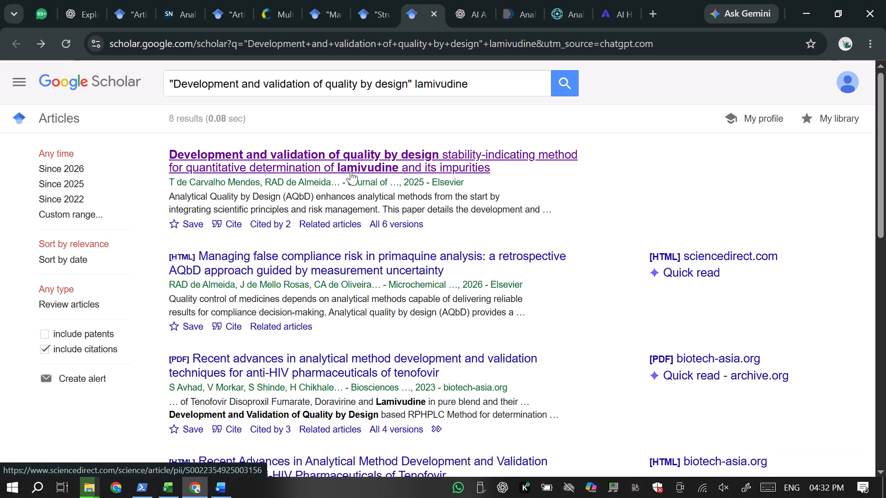
click(306, 176)
click(325, 163)
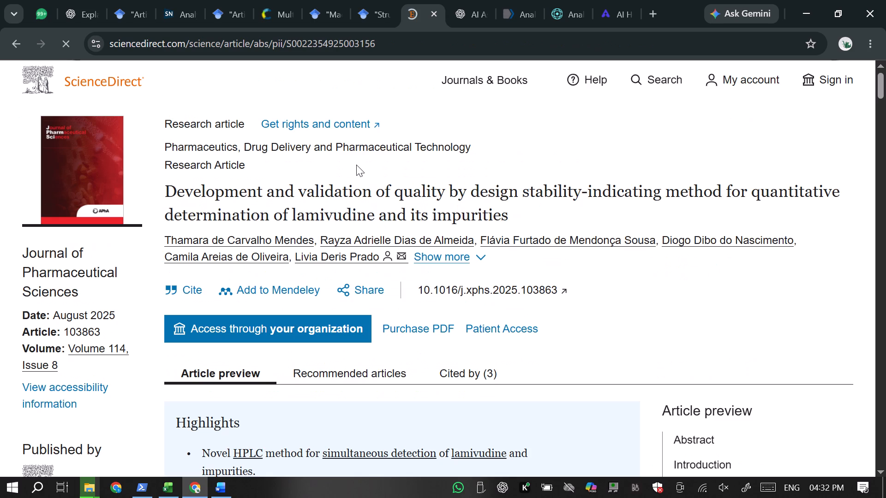
scroll(351, 254, down, 3)
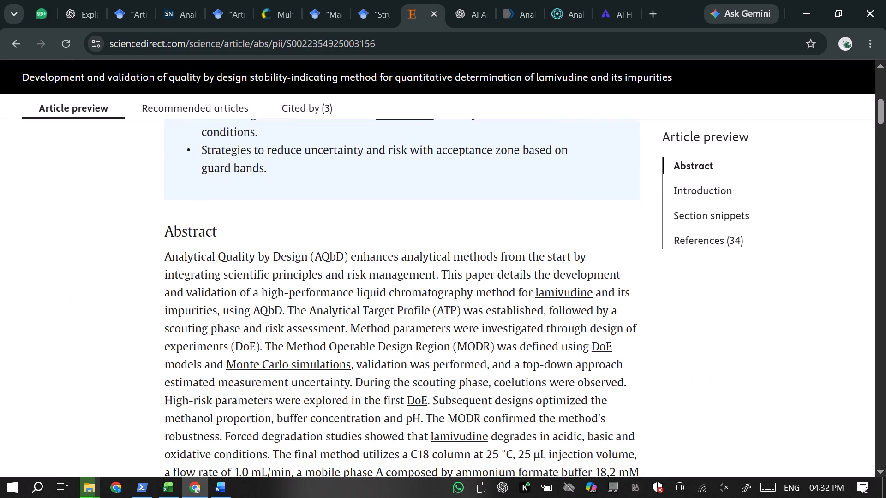
scroll(364, 296, right, 4)
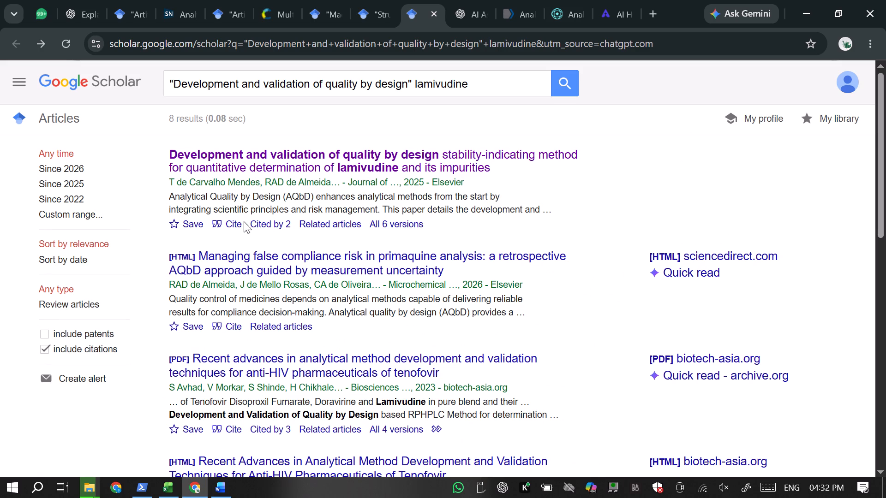
click(233, 223)
click(367, 206)
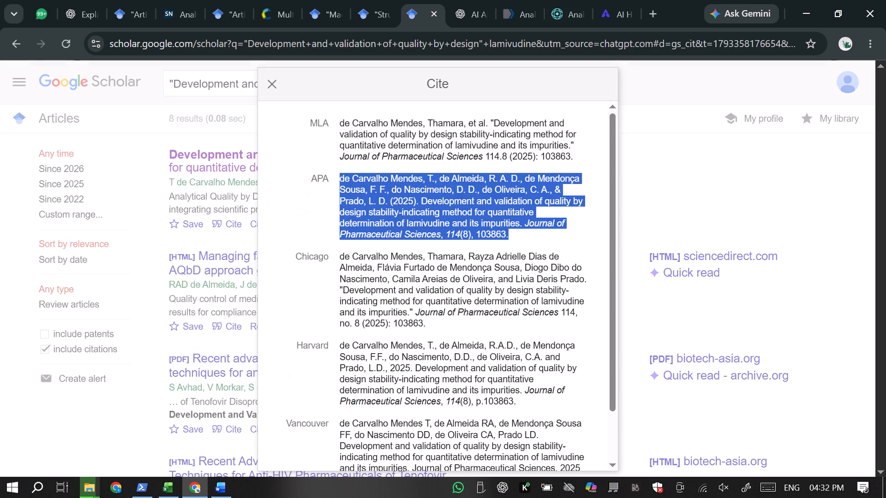
key(ctrl+c)
key(ctrl+c)
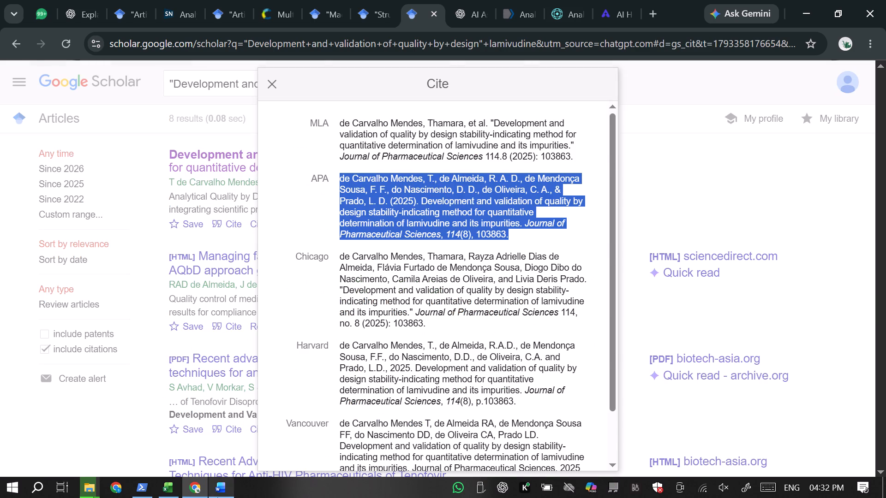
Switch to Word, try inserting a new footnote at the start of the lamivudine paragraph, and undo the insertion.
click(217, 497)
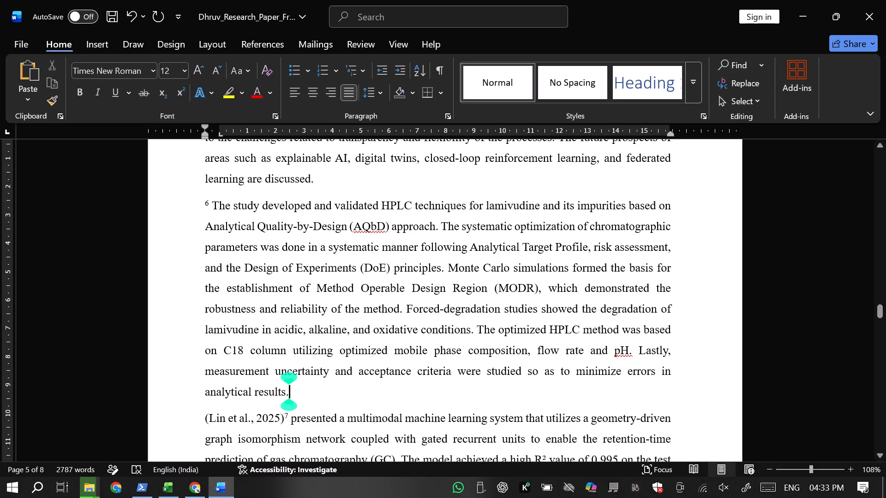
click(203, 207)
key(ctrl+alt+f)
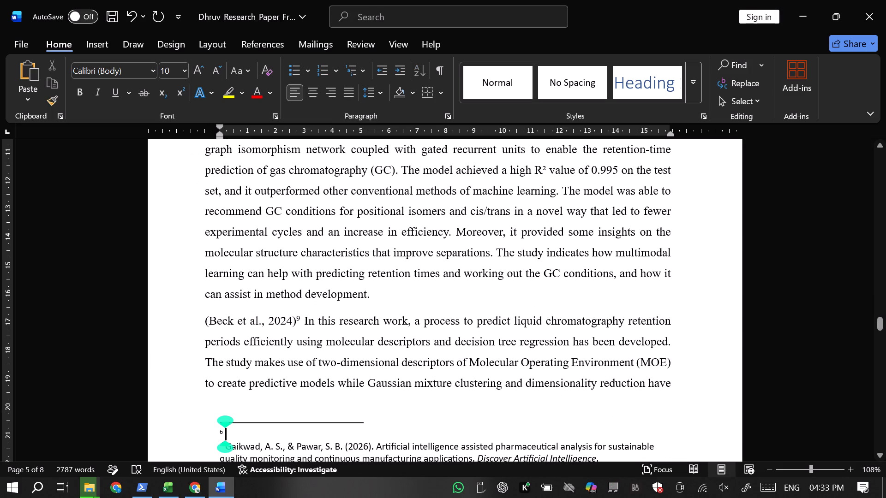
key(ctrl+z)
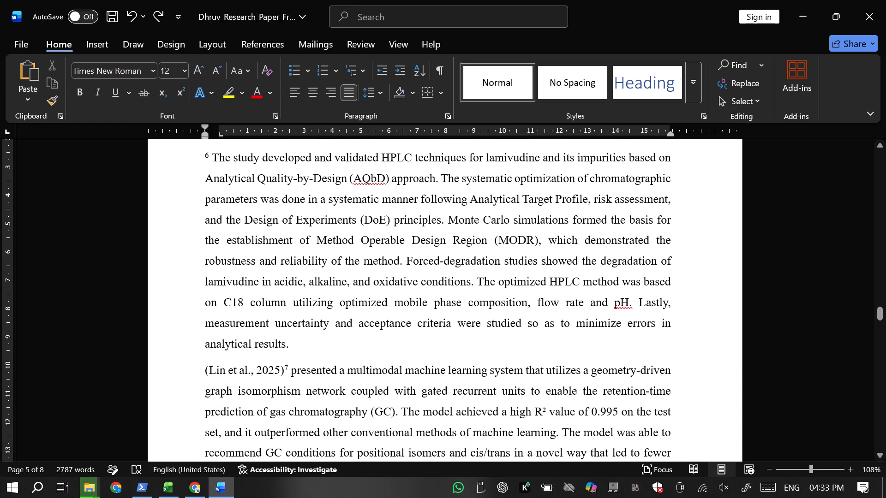
Replace the text of footnote 6 with the copied APA citation for the 2025 lamivudine stability-indicating method paper, keeping the footnote number.
scroll(262, 225, down, 1)
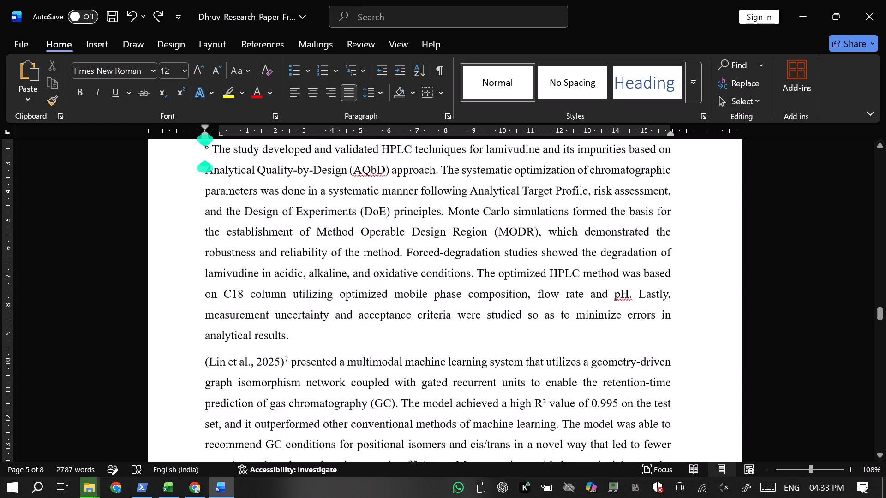
scroll(262, 225, down, 1)
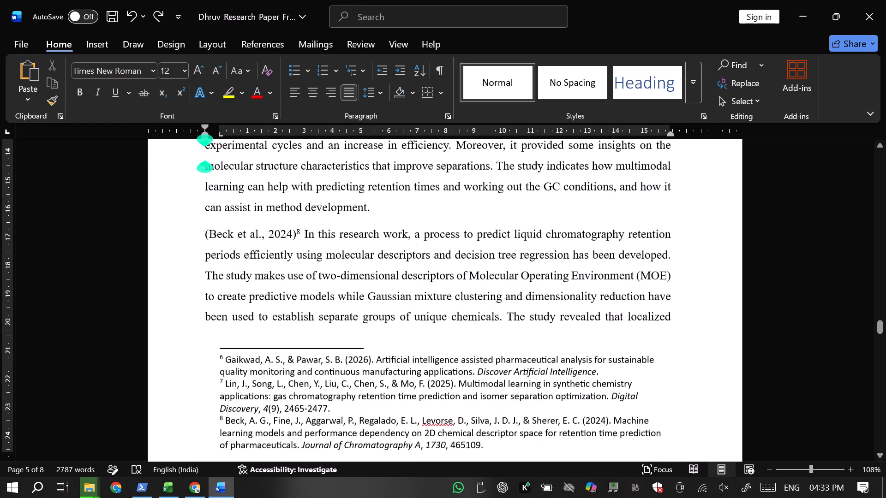
scroll(262, 225, down, 1)
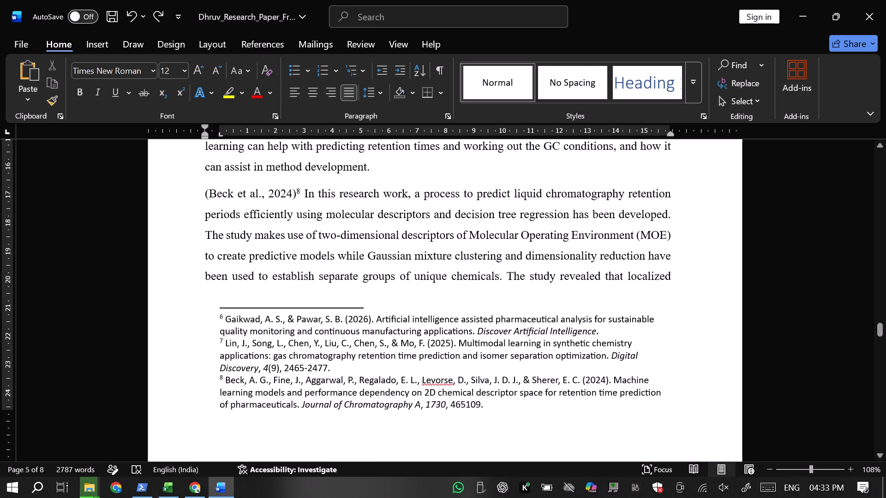
drag(604, 332, 541, 324)
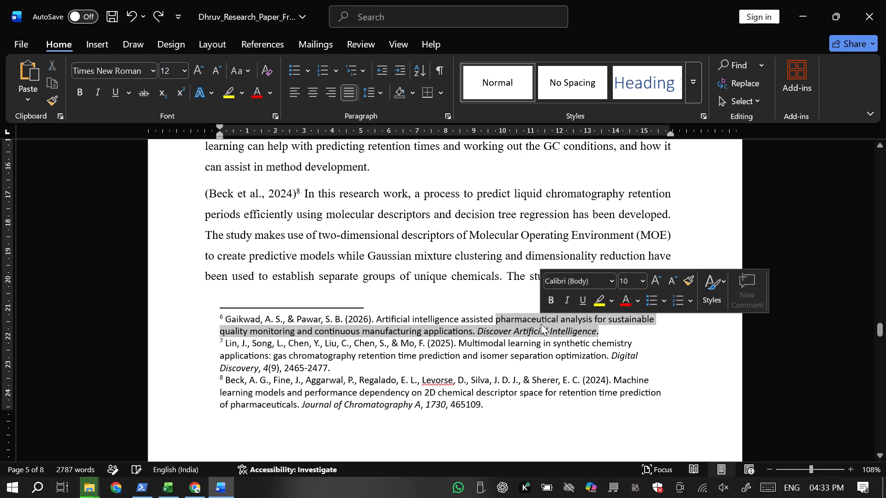
key(BackSpace)
key(BackSpace)
key(BackSpace)
key(BackSpace)
key(BackSpace)
key(BackSpace)
key(BackSpace)
key(BackSpace)
key(BackSpace)
key(BackSpace)
key(BackSpace)
key(BackSpace)
key(BackSpace)
key(BackSpace)
key(BackSpace)
key(BackSpace)
key(BackSpace)
key(BackSpace)
key(BackSpace)
key(BackSpace)
key(BackSpace)
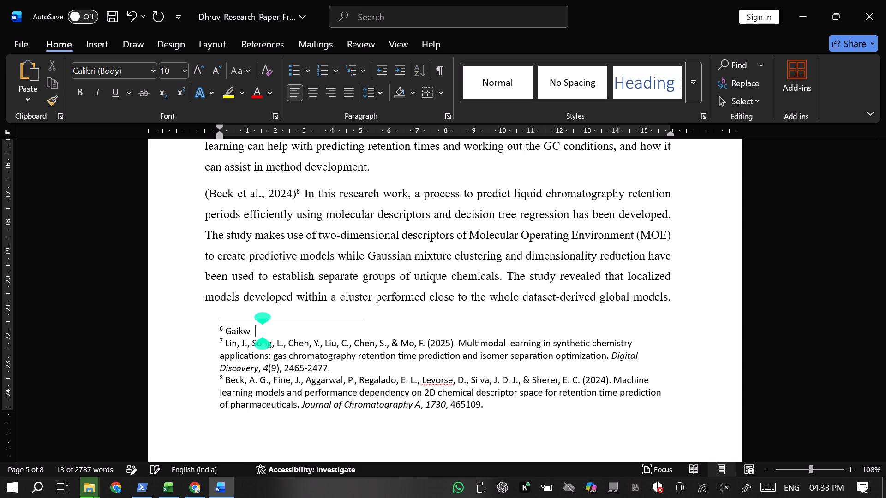
key(ctrl+v)
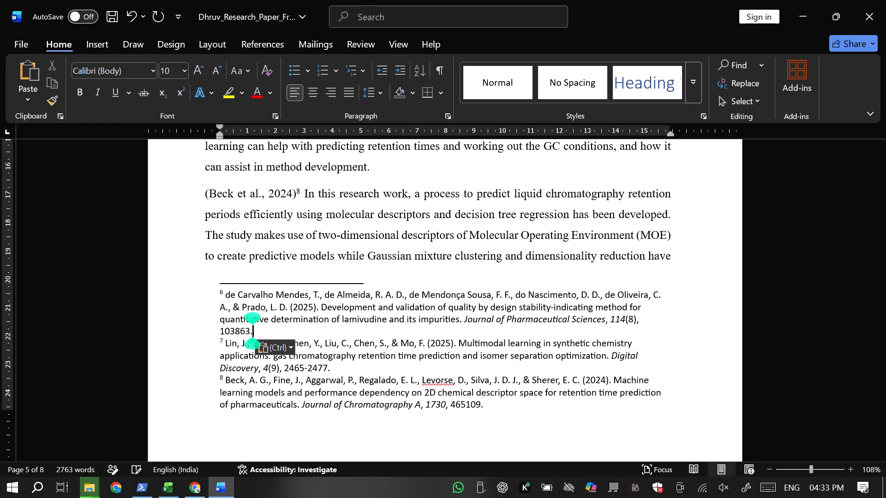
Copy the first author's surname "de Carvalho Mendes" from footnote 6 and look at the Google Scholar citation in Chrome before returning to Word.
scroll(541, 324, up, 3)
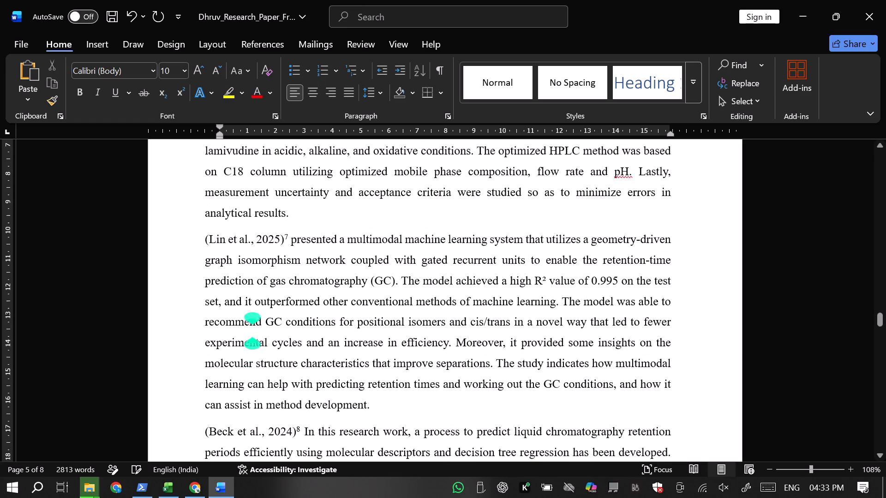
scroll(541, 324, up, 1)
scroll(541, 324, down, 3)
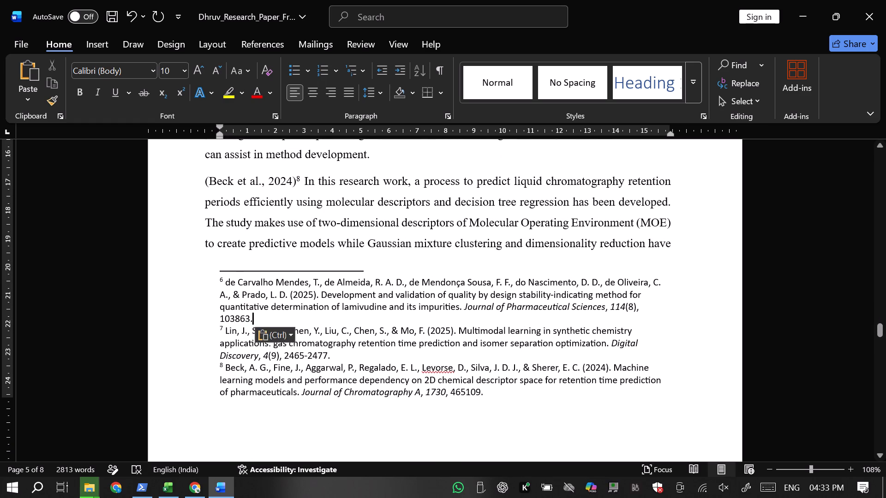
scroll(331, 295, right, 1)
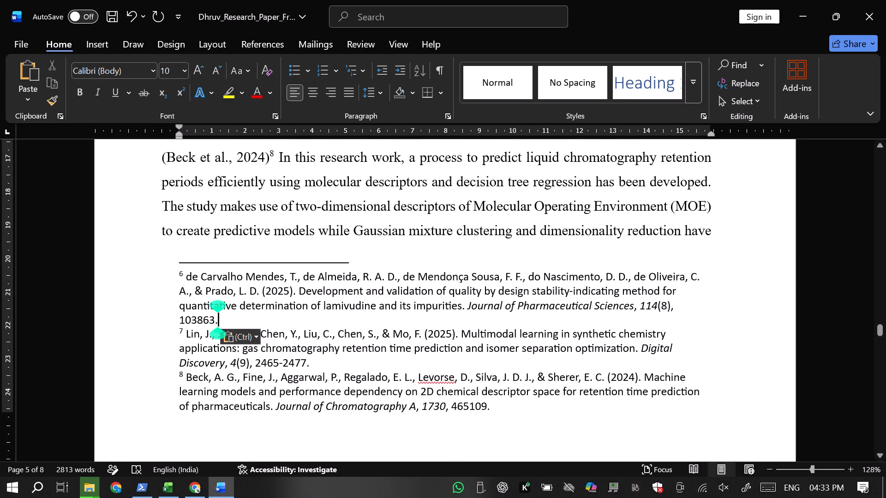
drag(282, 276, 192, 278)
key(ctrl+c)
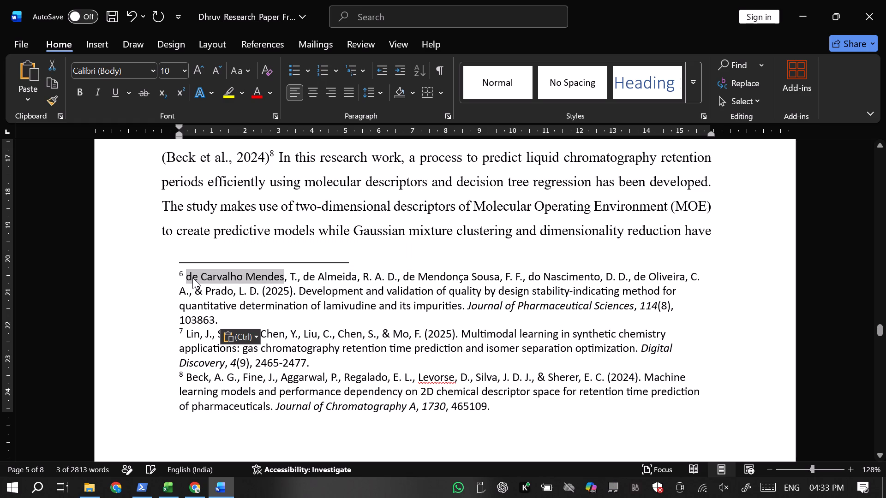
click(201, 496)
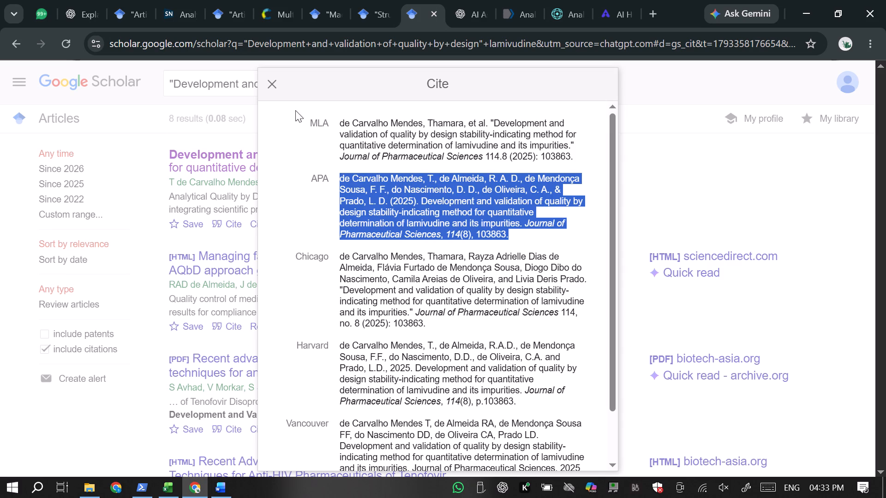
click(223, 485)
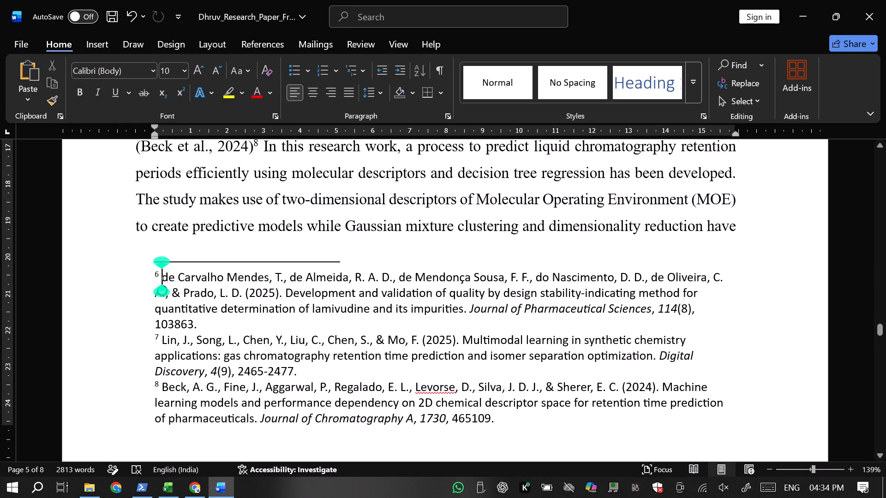
Enter the start of the in-text citation, "(et al., 2", directly before footnote mark 6 in the lamivudine paragraph.
scroll(291, 315, up, 5)
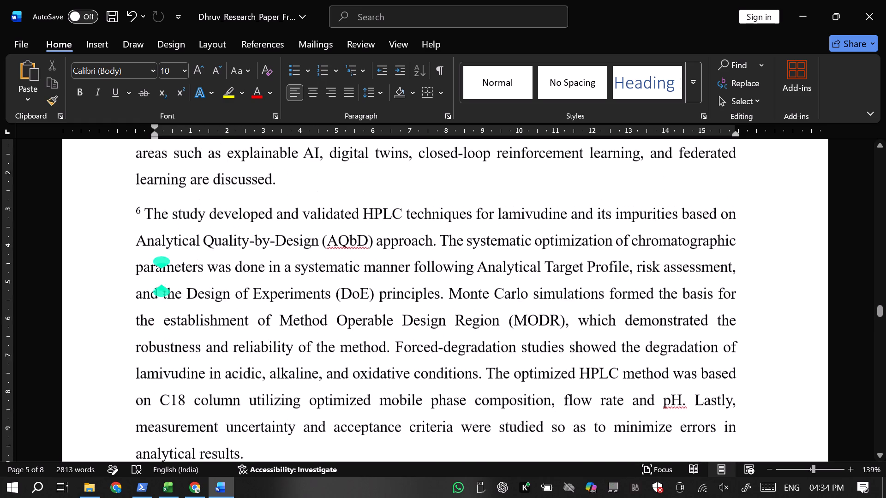
scroll(291, 315, up, 1)
click(134, 247)
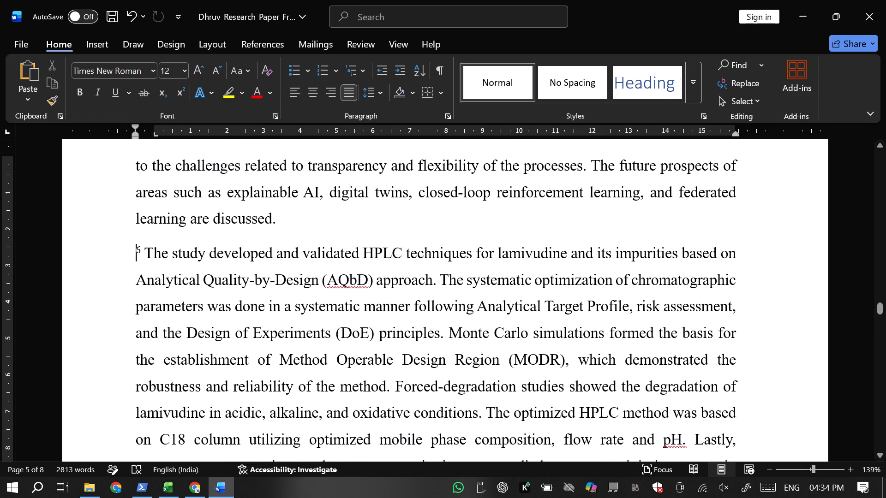
key(shift+parenleft)
text(et al., 2)
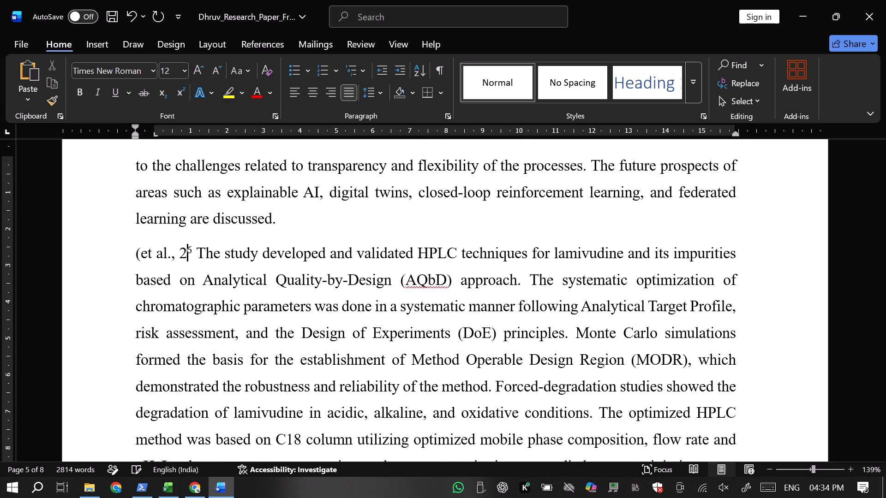
Copy the author surname "de Carvalho" from footnote 6 and return to the start of the lamivudine paragraph.
scroll(167, 264, down, 5)
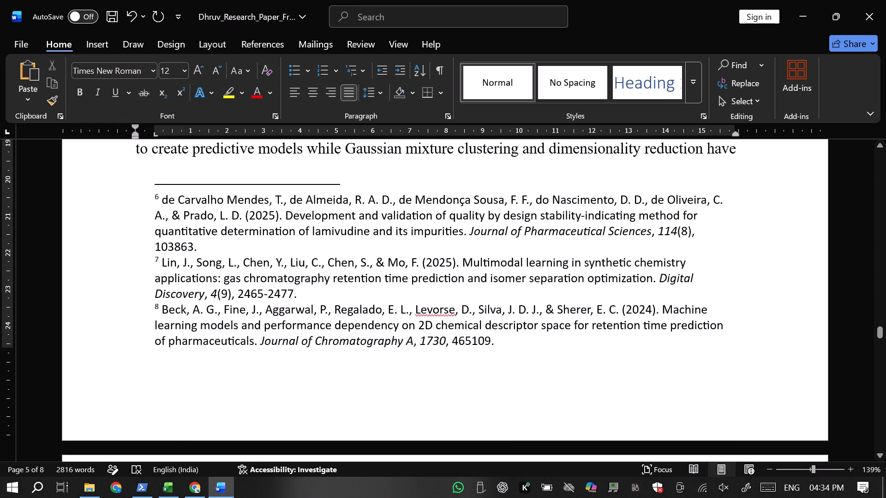
scroll(167, 264, down, 1)
scroll(167, 264, up, 1)
ctrl+scroll(167, 264, up, 1)
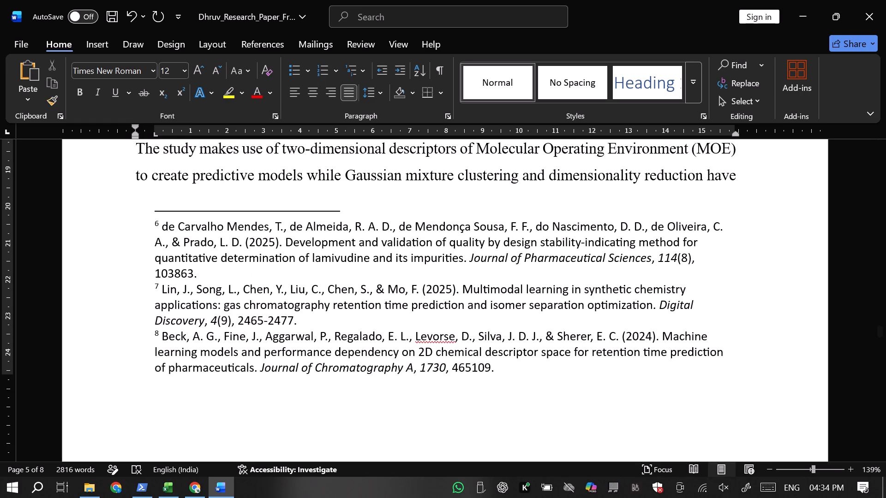
drag(224, 228, 162, 227)
key(ctrl+c)
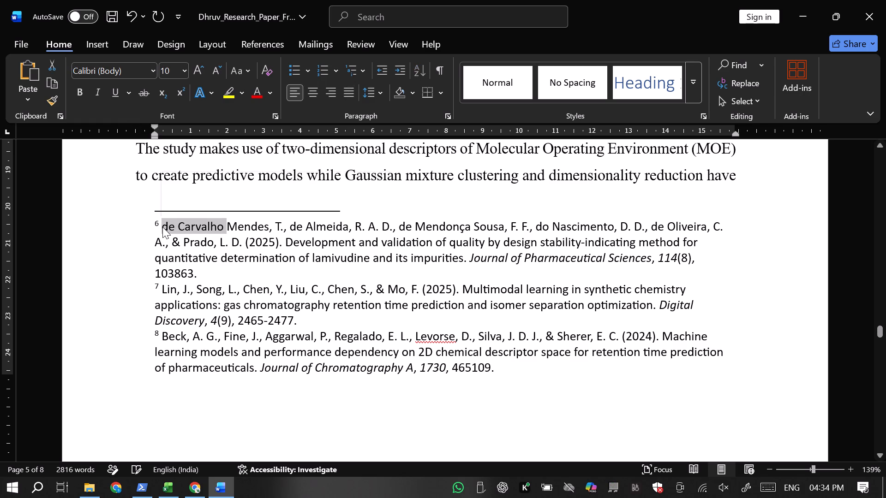
scroll(239, 251, up, 3)
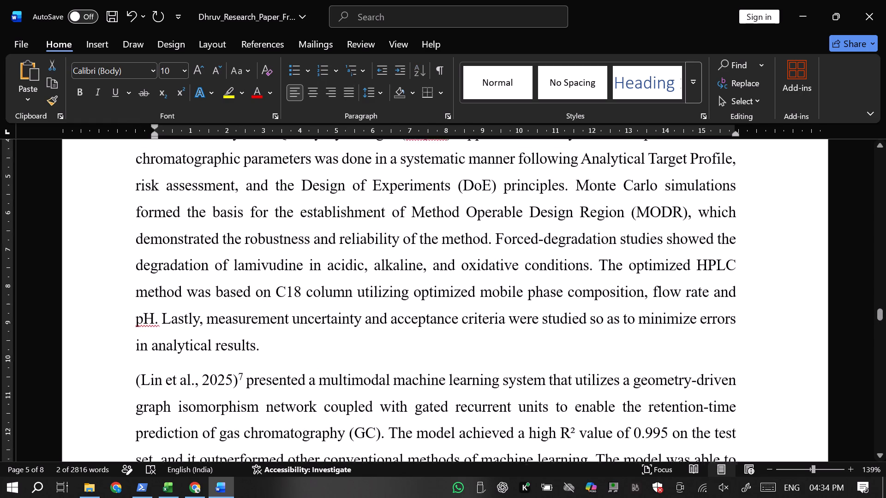
scroll(239, 251, up, 1)
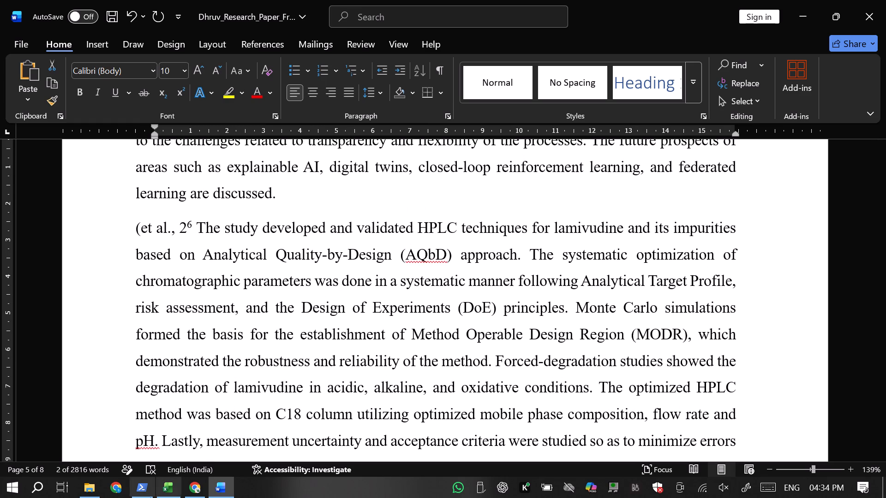
Switch to File Explorer, view the properties of the agriculture_vision folder, and close them to return to Word.
click(87, 494)
click(58, 46)
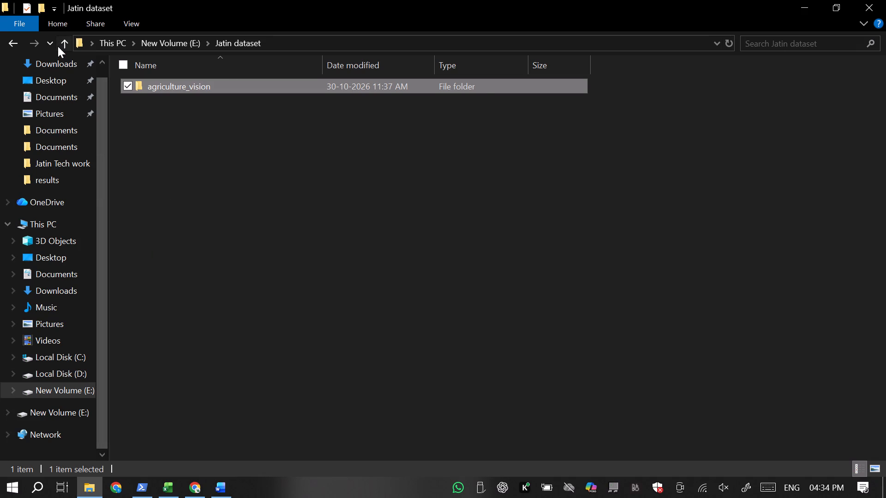
double_click(183, 203)
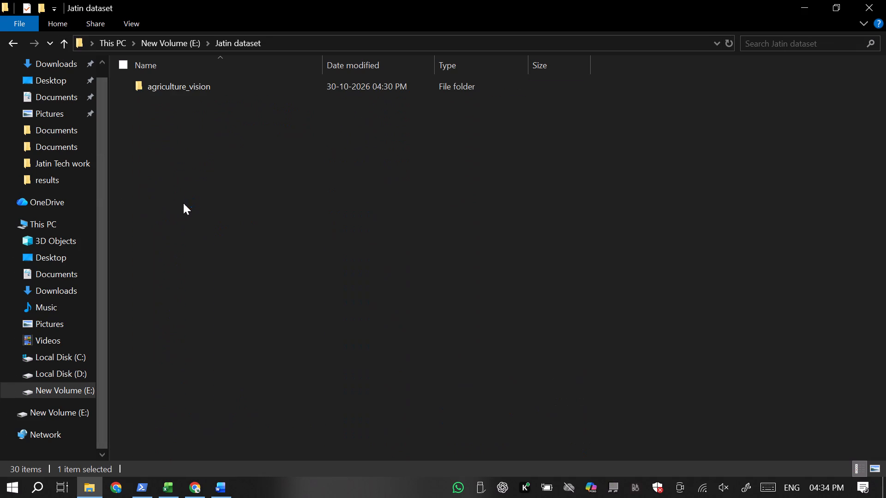
click(192, 93)
right_click(192, 93)
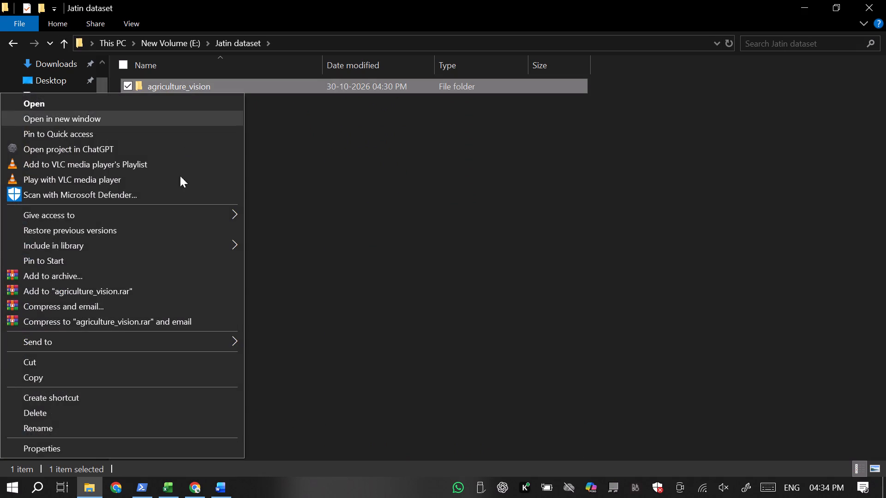
click(80, 444)
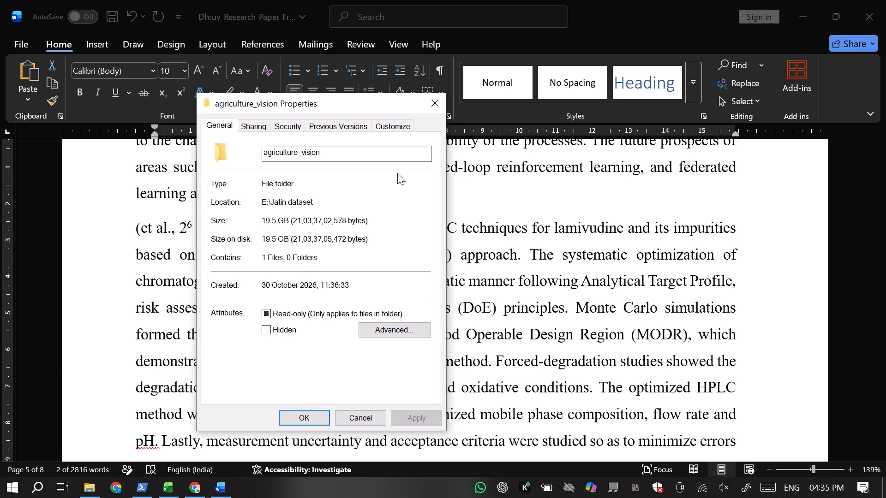
click(439, 102)
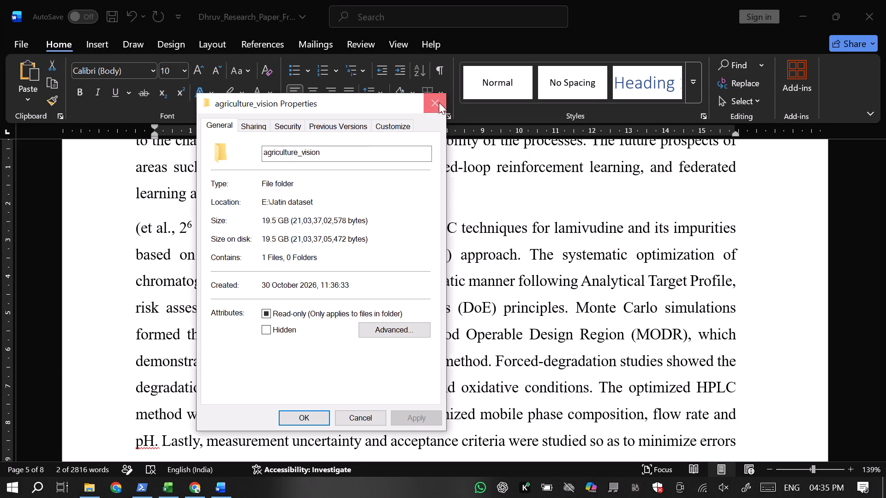
Paste the copied surname "de Carvalho" between the opening bracket and "et al." in the lamivudine paragraph's citation.
click(148, 230)
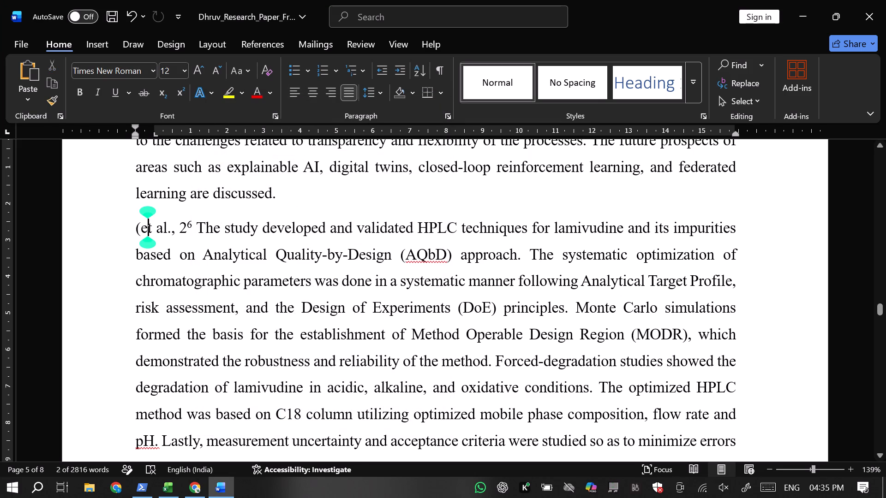
key(Left)
key(ctrl+v)
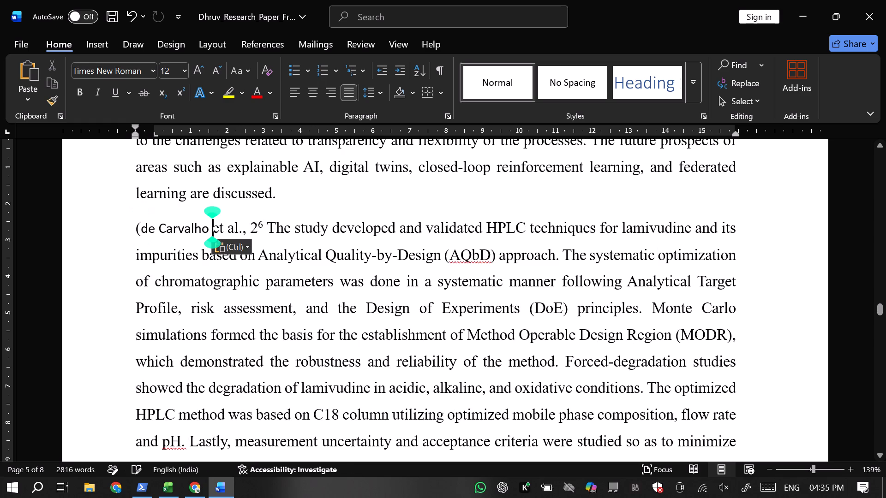
Format the pasted "de Carvalho" in the in-text citation as Times New Roman, size 12.
drag(207, 227, 146, 228)
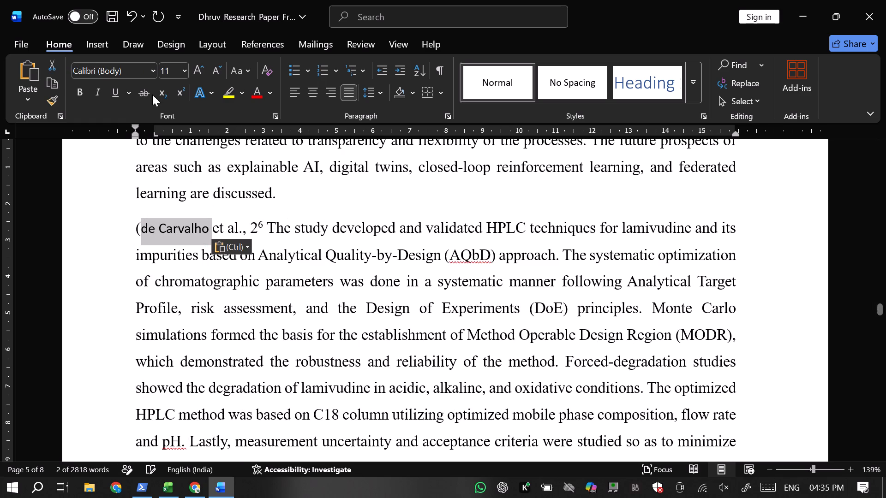
right_click(174, 221)
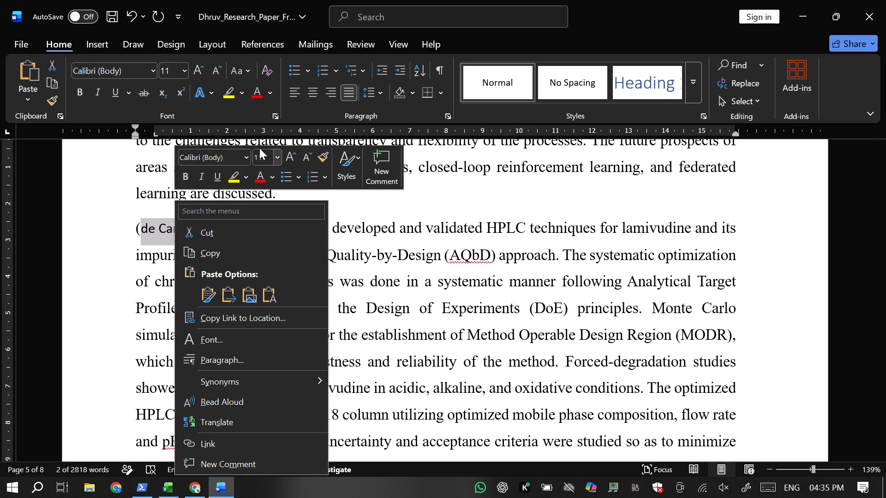
click(246, 155)
click(233, 258)
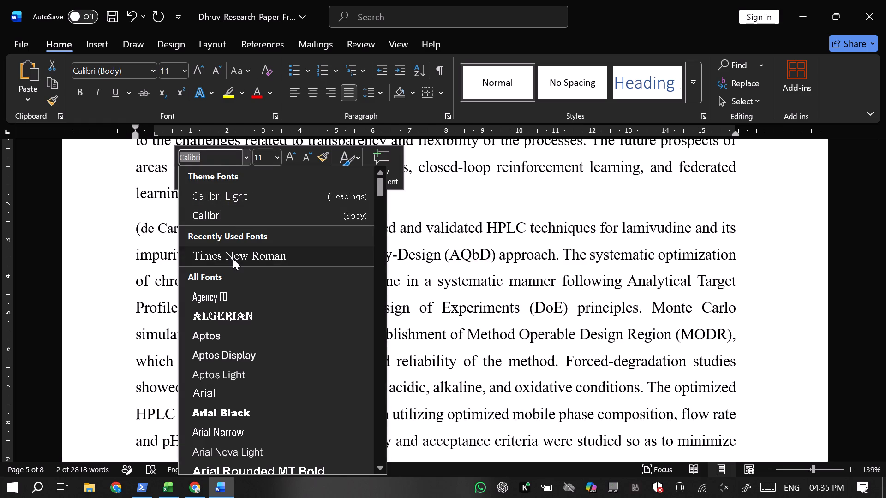
click(263, 158)
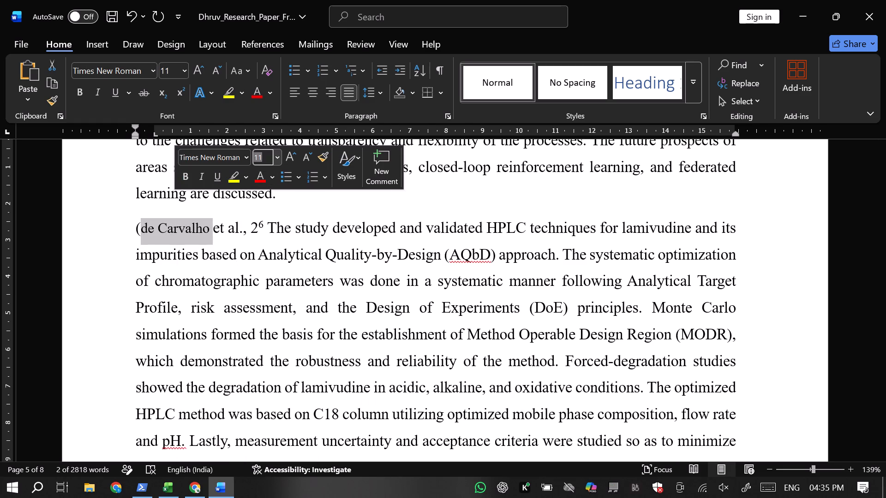
key(BackSpace)
text(12)
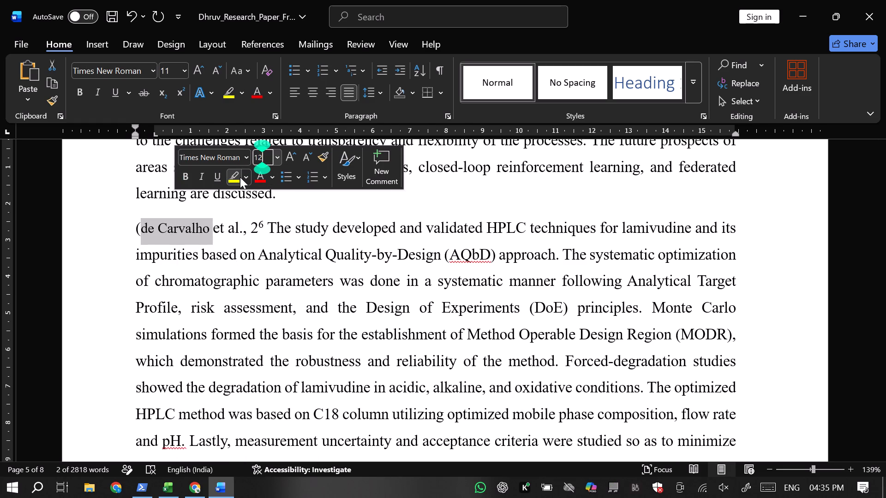
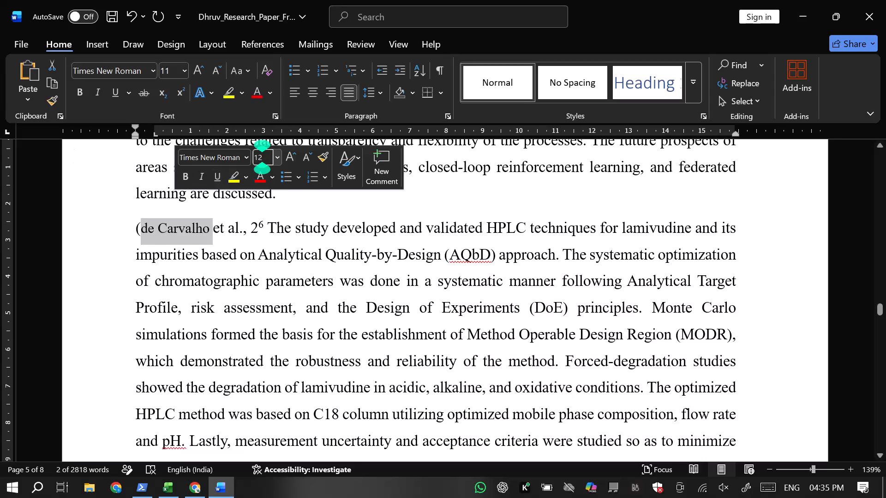
Capitalise the first letter of the surname in the lamivudine paragraph's in-text citation so it reads "De Carvalho".
click(156, 222)
click(148, 223)
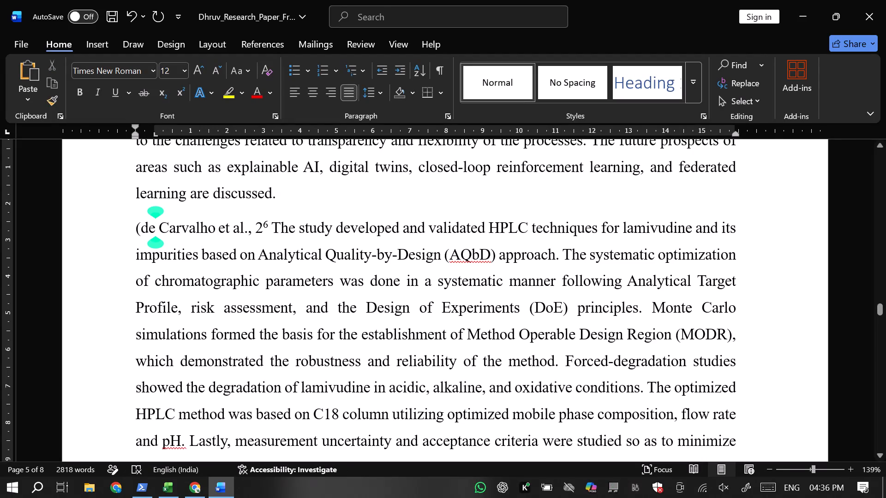
key(BackSpace)
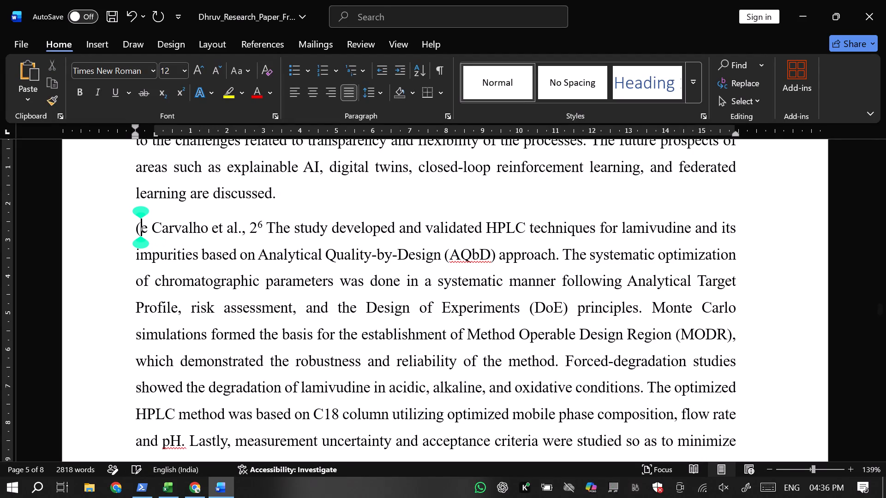
key(shift+d)
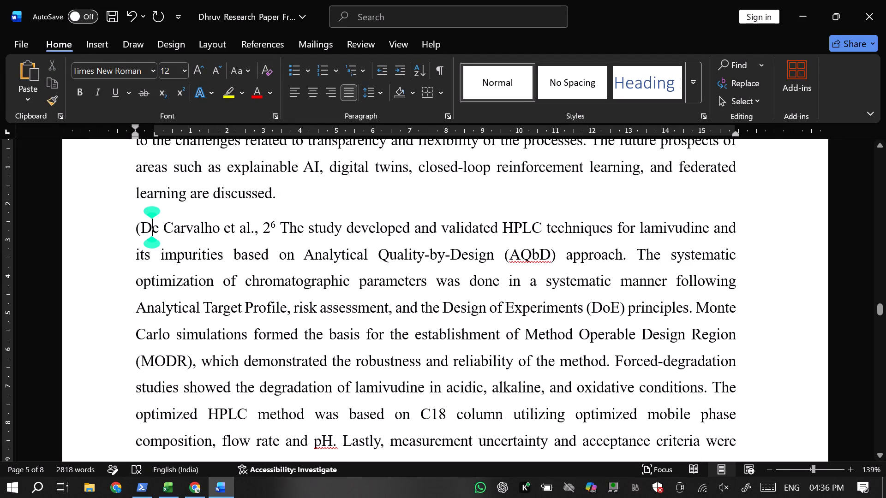
Complete the year in the lamivudine citation as 2025 and add the closing bracket before footnote mark 6.
click(271, 228)
text(025)
key(shift+parenright)
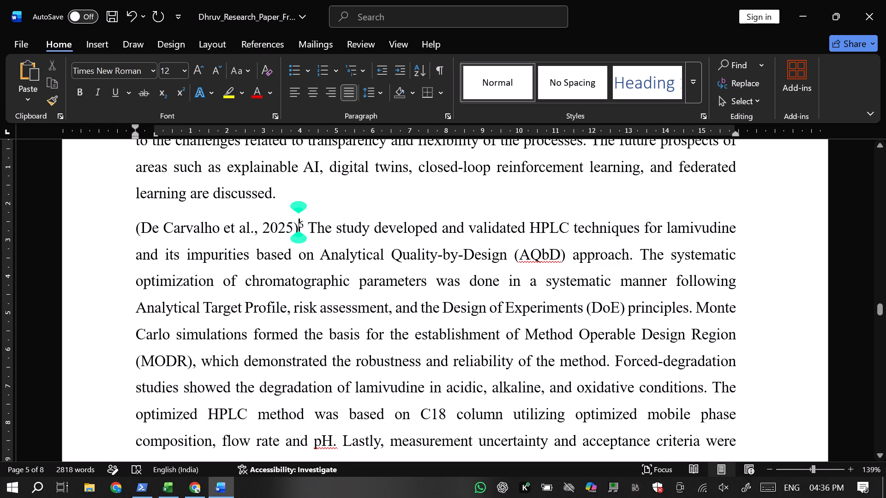
Delete "The study" after footnote mark 6 so the citation leads directly into "developed", separated by a single space.
click(376, 229)
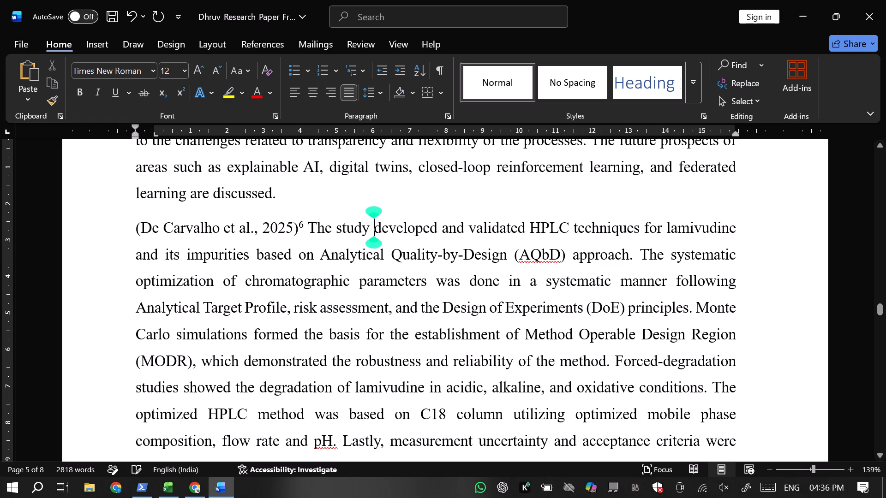
key(BackSpace)
key(BackSpace)
key(BackSpace)
key(BackSpace)
key(BackSpace)
key(BackSpace)
key(BackSpace)
key(BackSpace)
key(BackSpace)
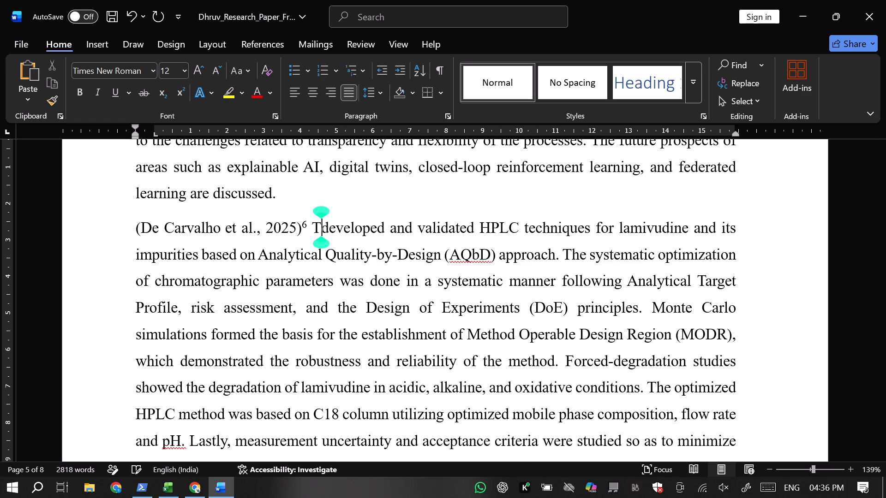
key(BackSpace)
key(BackSpace)
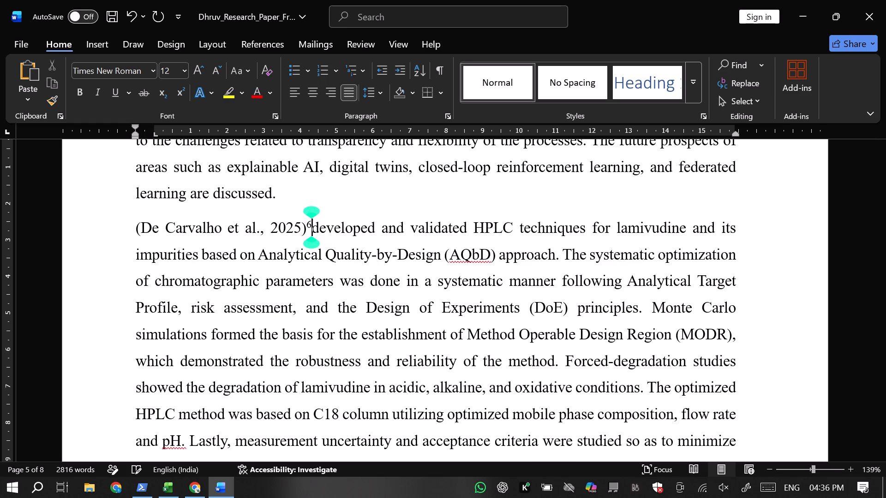
key(space)
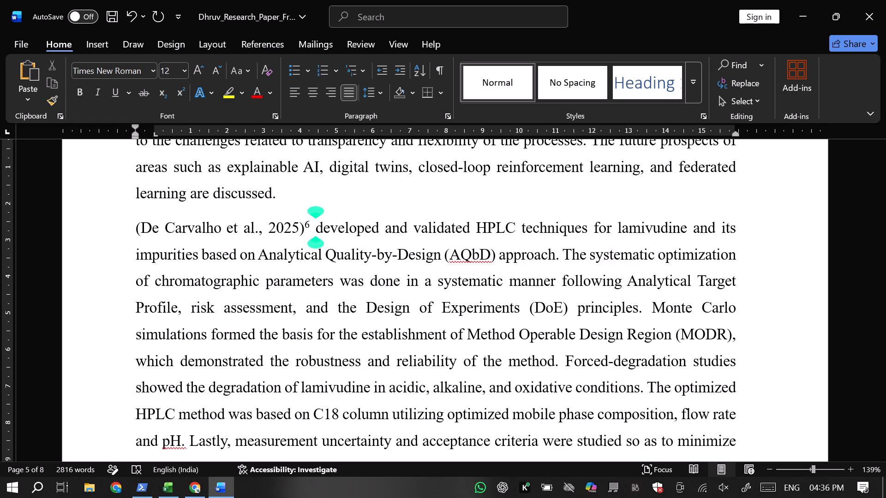
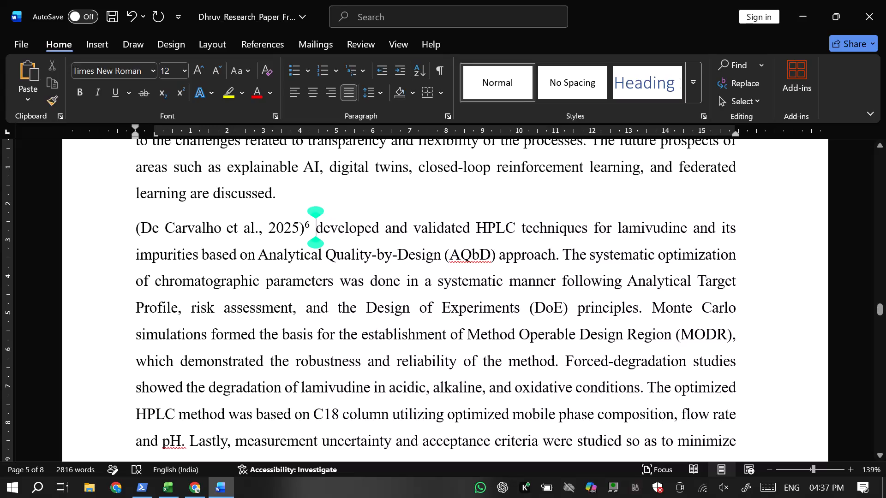
Bold the in-text citation "(De Carvalho et al., 2025)" together with footnote mark 6 at the start of the lamivudine paragraph.
drag(305, 226, 143, 237)
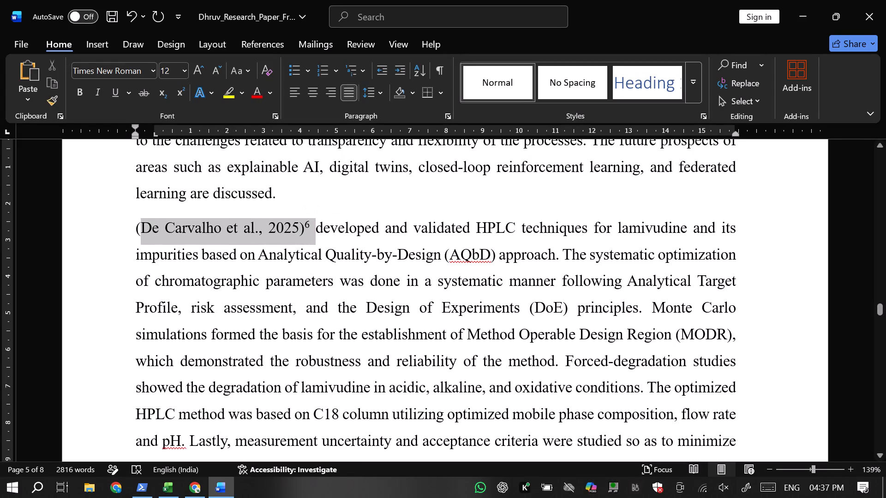
drag(143, 237, 142, 237)
click(291, 251)
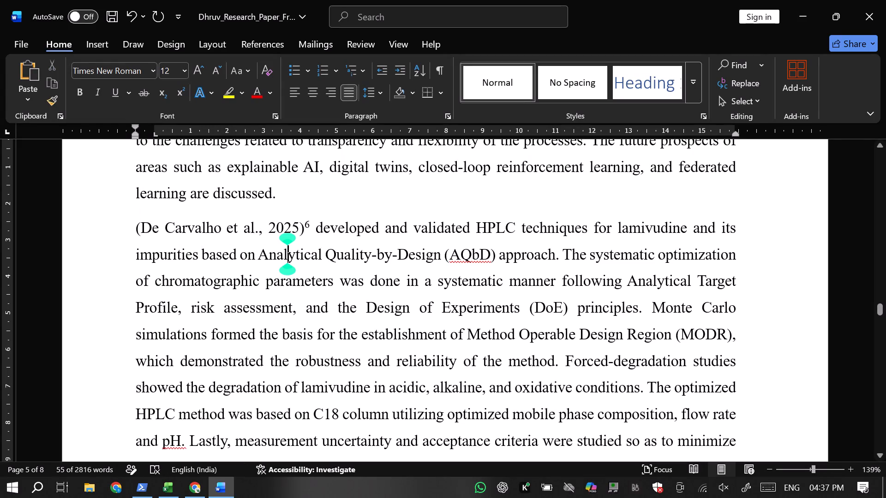
drag(305, 228, 142, 230)
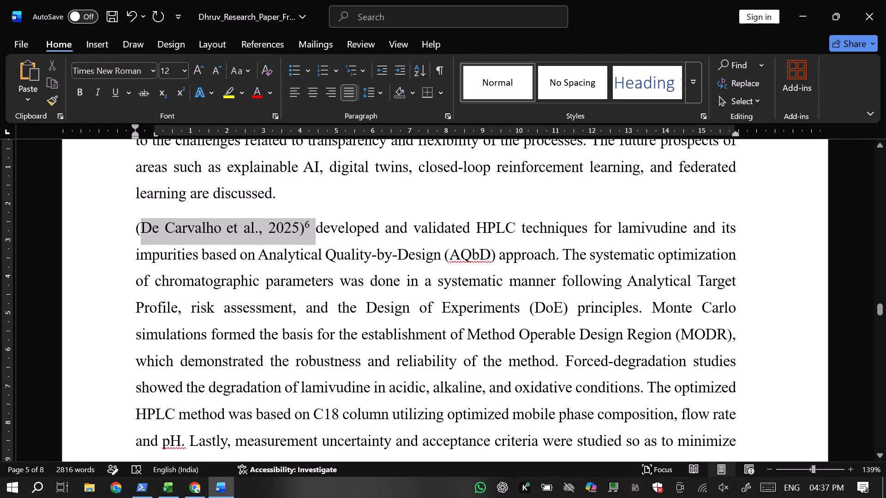
drag(142, 230, 133, 231)
key(ctrl+b)
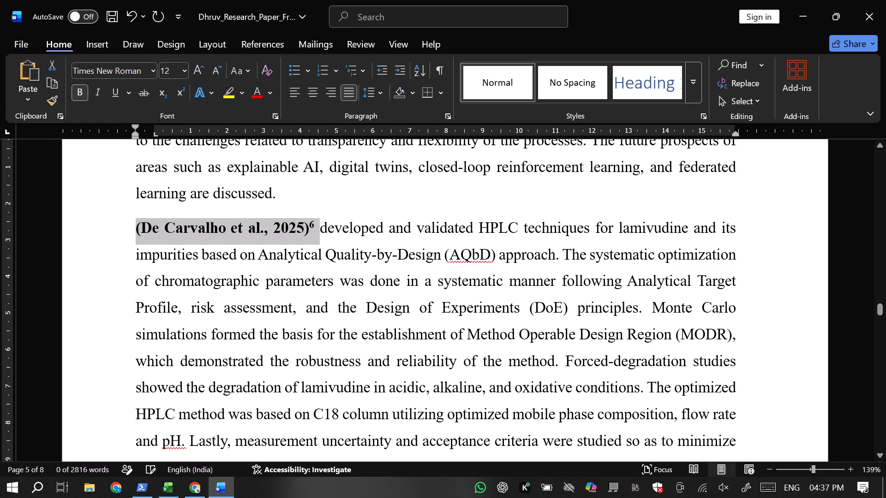
Bold the "Review of Literature" heading above the first literature summary.
scroll(274, 258, up, 4)
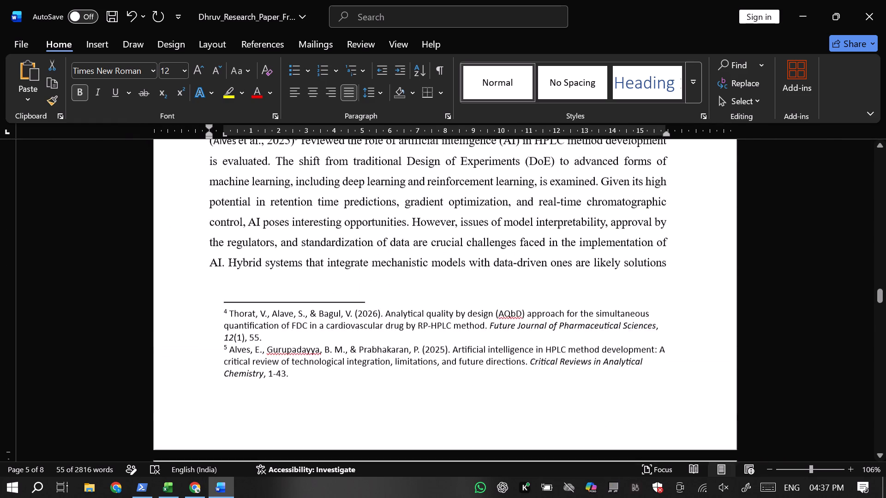
scroll(274, 258, up, 5)
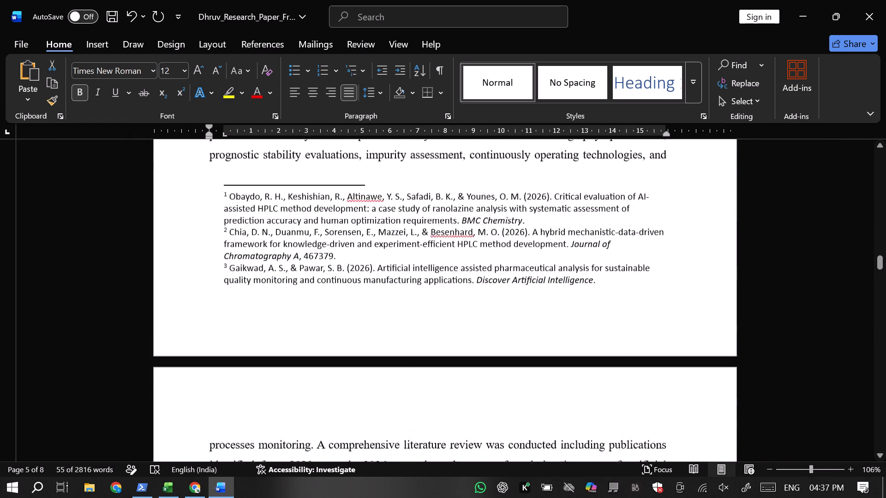
scroll(274, 258, up, 5)
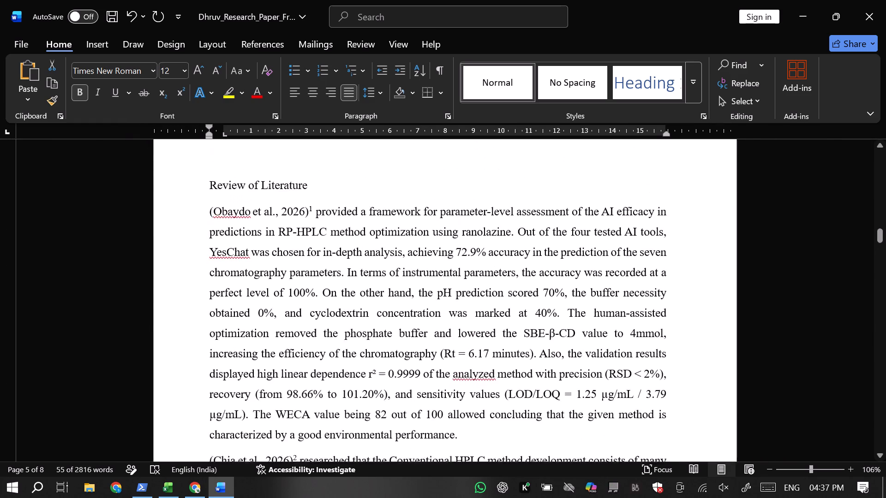
scroll(274, 258, up, 2)
scroll(274, 258, down, 1)
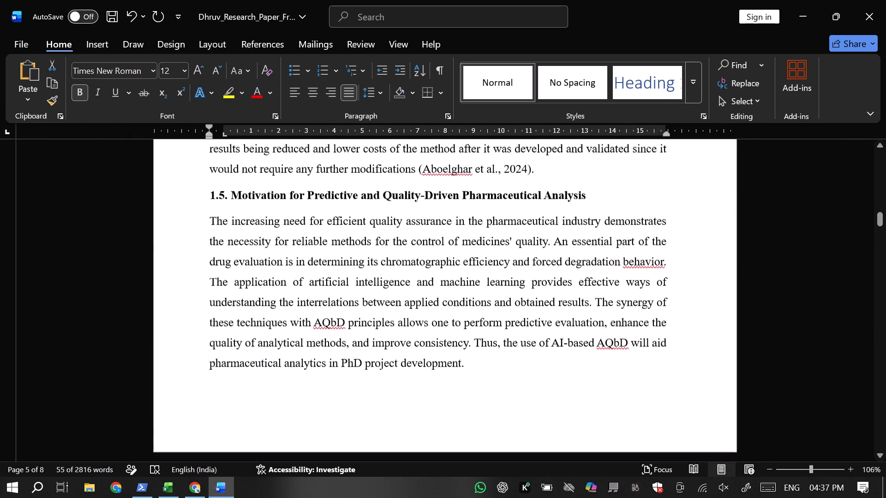
scroll(274, 258, down, 1)
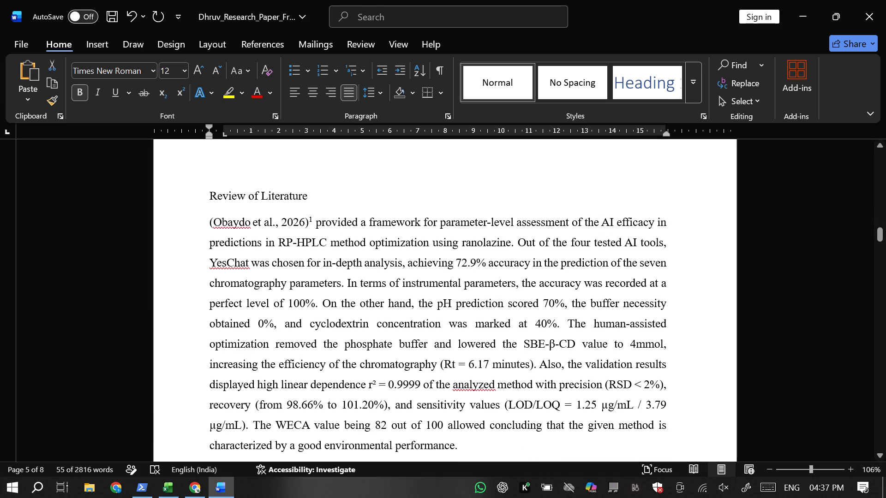
drag(315, 192, 207, 194)
key(ctrl+b)
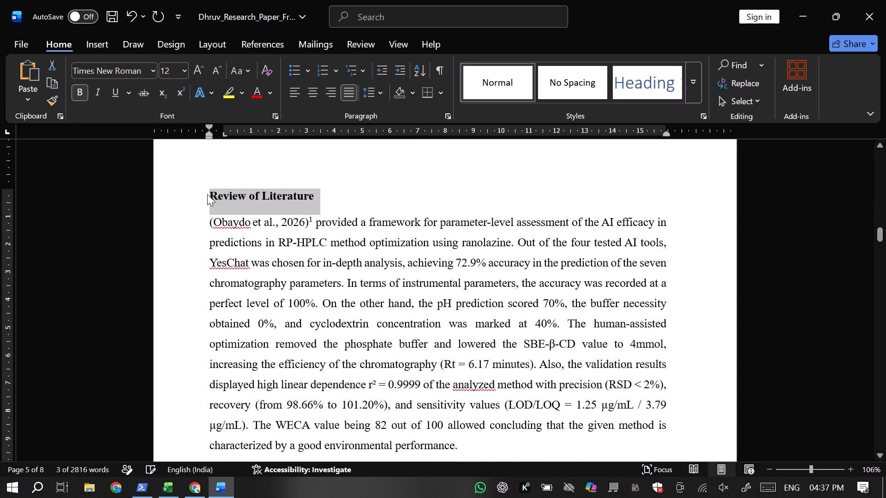
Bold the "(Obaydo et al., 2026)" citation and its footnote mark 1 at the start of the ranolazine paragraph.
click(316, 240)
drag(312, 218, 210, 217)
key(ctrl+b)
scroll(306, 285, down, 1)
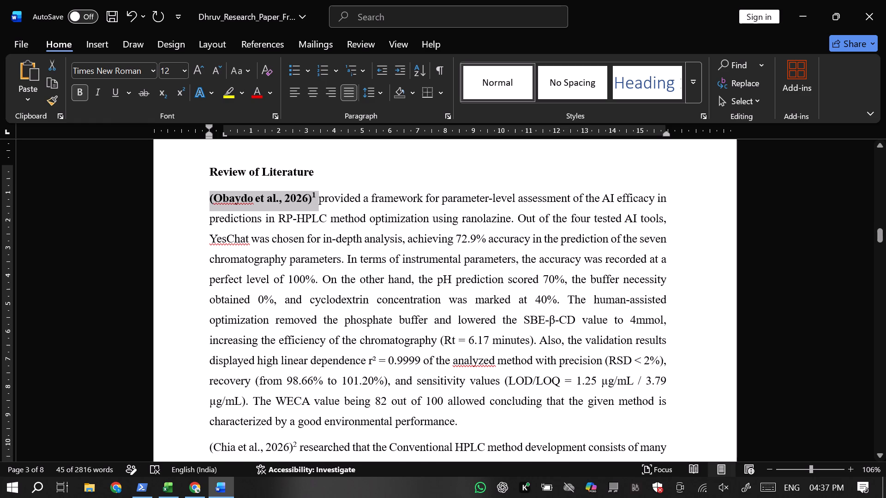
scroll(306, 285, down, 1)
click(365, 248)
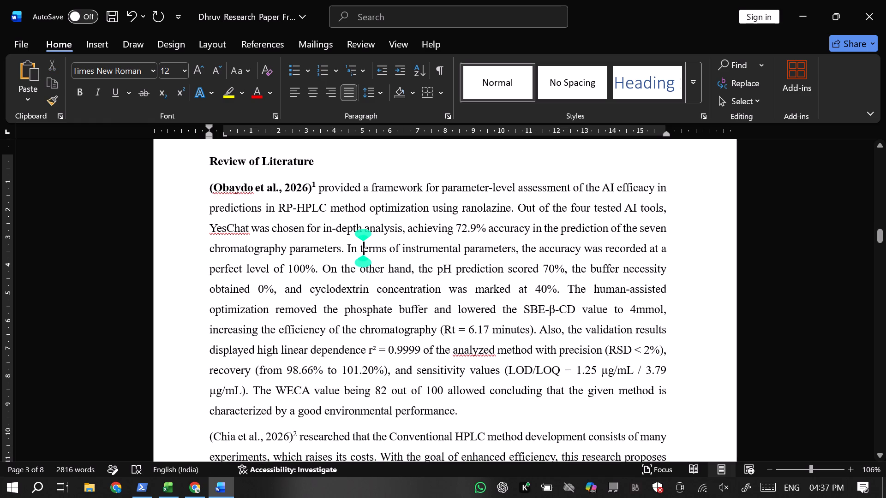
Bold the "(Chia et al., 2026)" citation and its footnote mark 2 opening the hybrid methodology paragraph.
scroll(365, 248, down, 2)
drag(296, 240, 208, 244)
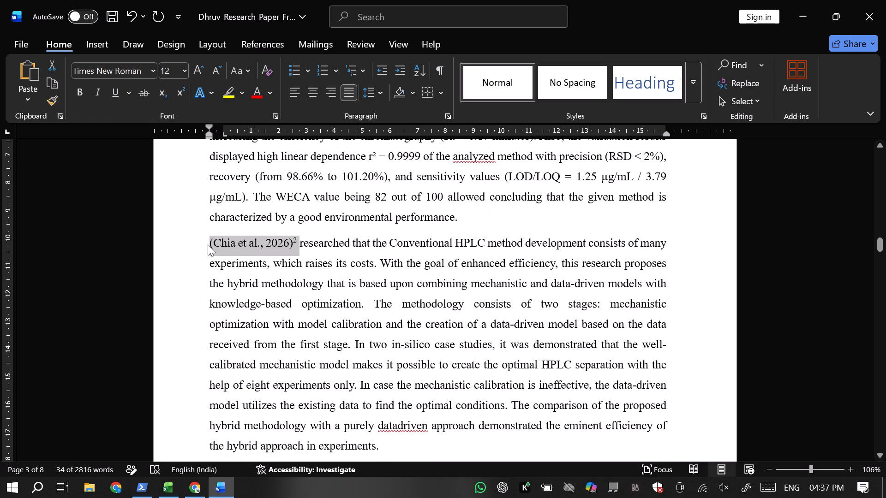
key(ctrl+b)
Set the "(Gaikwad & Pawar, 2026)" citation and its footnote mark 3 to Times New Roman, size 12.
scroll(321, 279, down, 2)
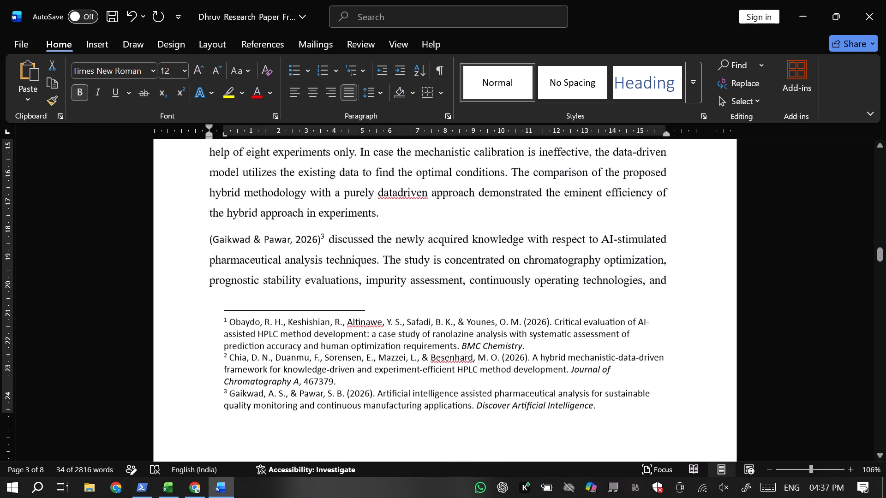
scroll(321, 279, down, 2)
scroll(321, 279, up, 1)
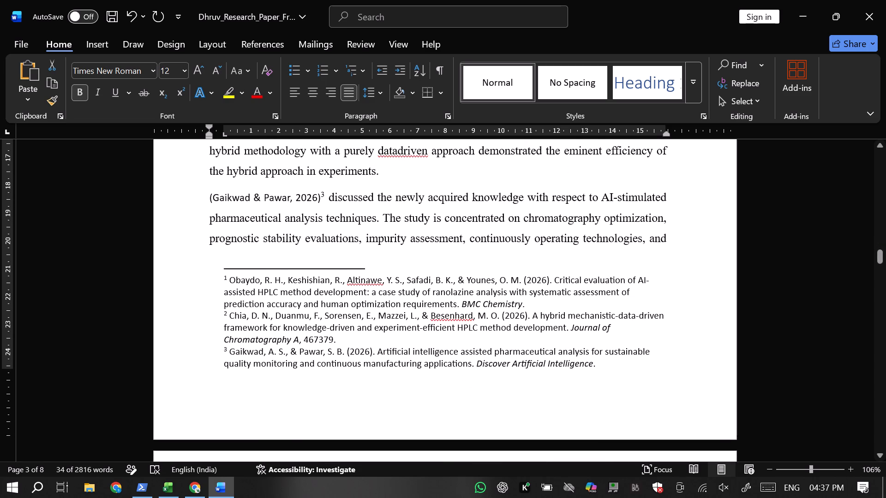
drag(327, 199, 222, 202)
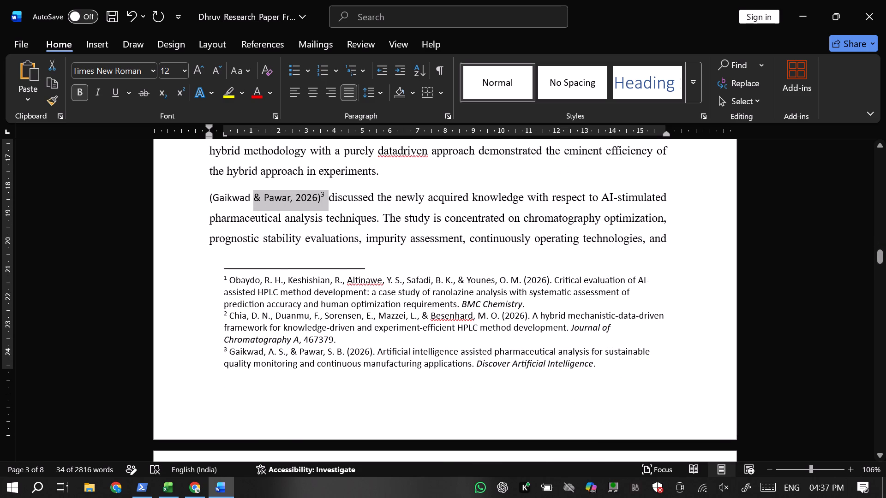
drag(222, 202, 210, 202)
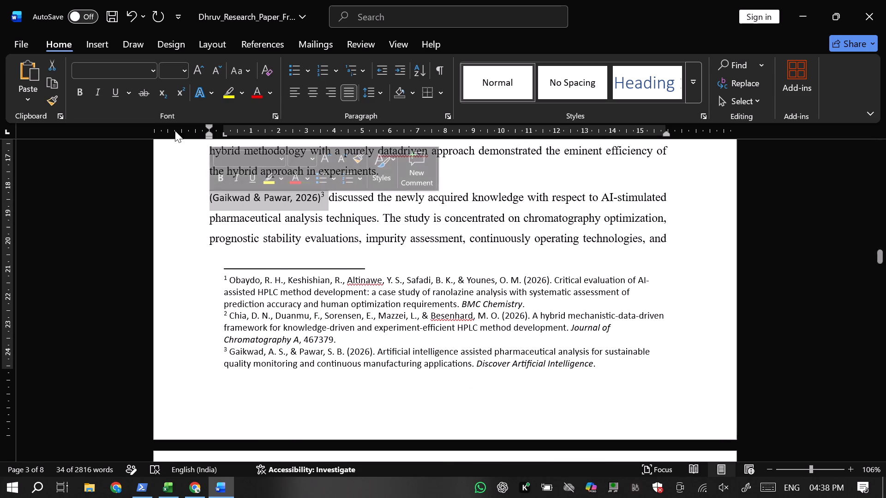
click(148, 71)
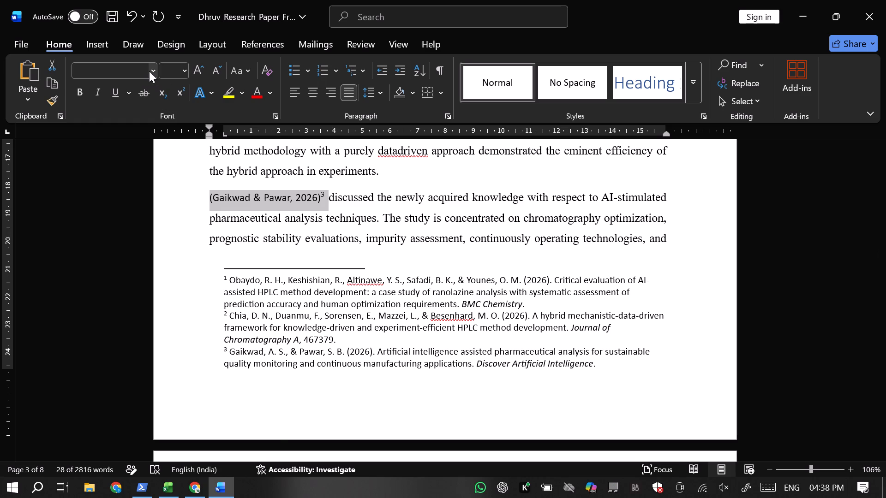
click(149, 71)
click(130, 166)
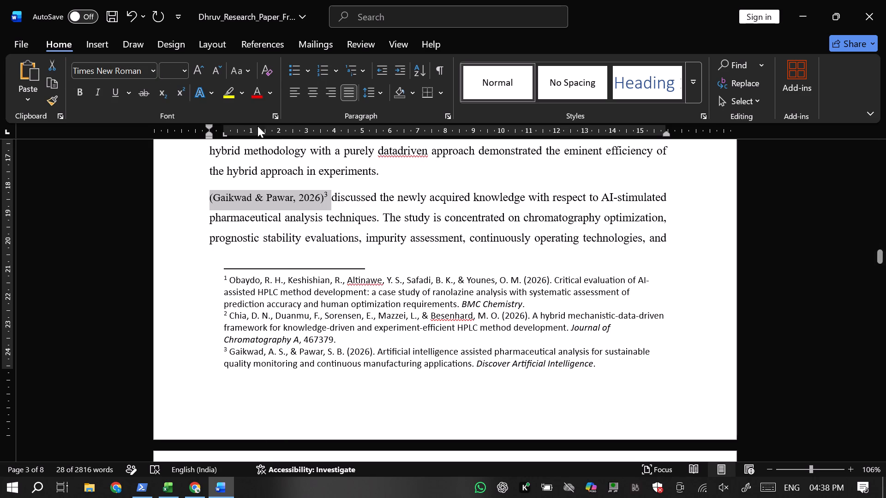
click(183, 74)
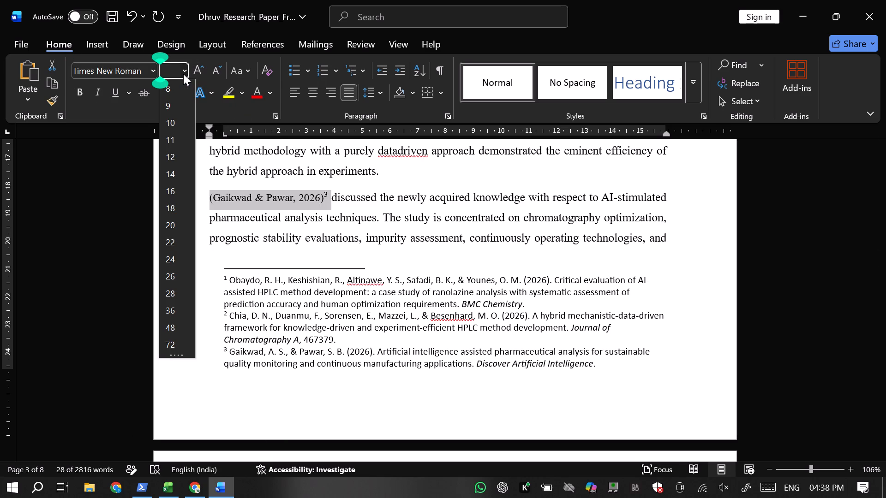
click(181, 155)
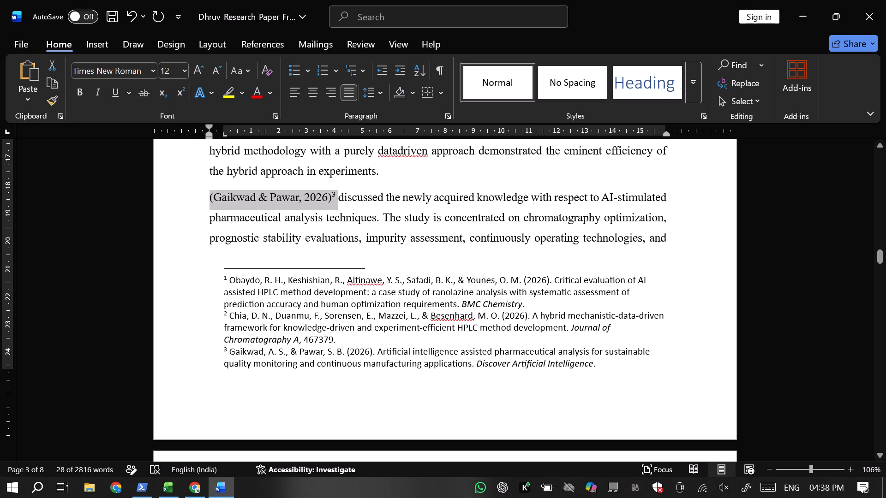
click(366, 222)
Bold the "(Gaikwad & Pawar, 2026)" citation together with footnote mark 3.
drag(337, 196, 329, 196)
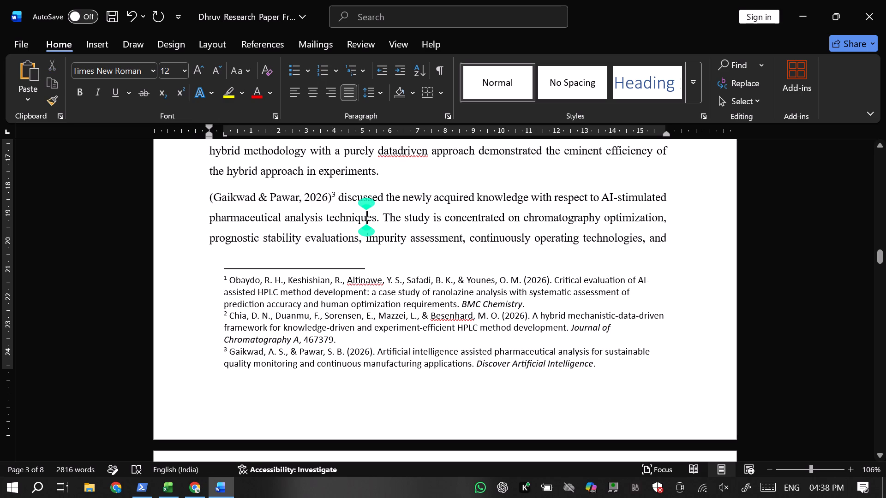
drag(329, 196, 206, 197)
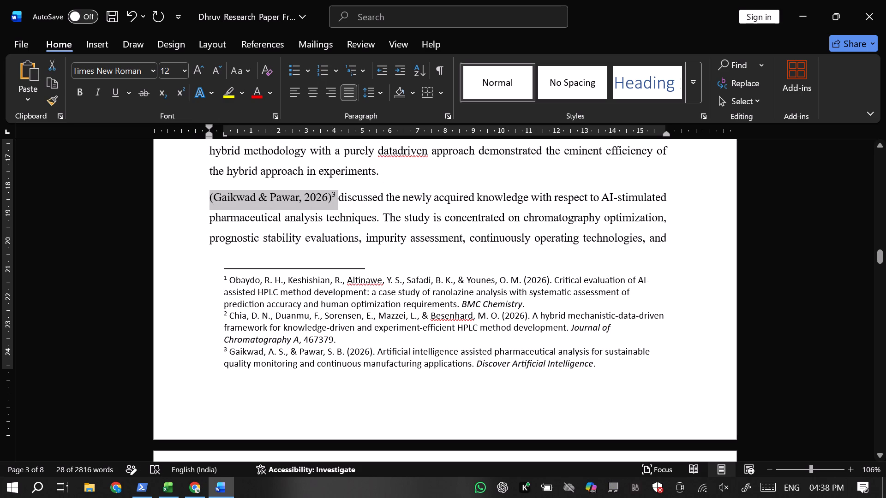
key(ctrl+b)
Bold the "(Thorat et al., 2026)" citation and its footnote mark 4 at the start of the amlodipine paragraph.
scroll(263, 235, down, 1)
scroll(263, 235, up, 2)
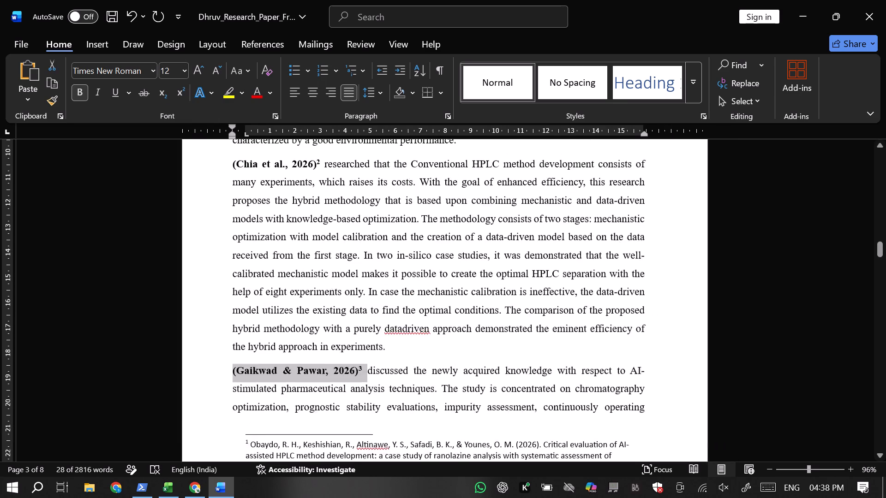
scroll(263, 235, up, 2)
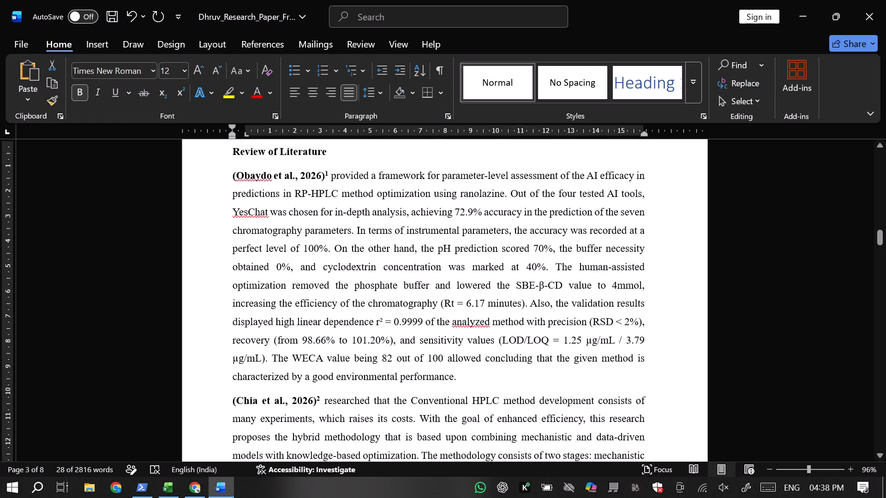
scroll(263, 235, up, 1)
scroll(263, 235, down, 3)
scroll(354, 324, down, 2)
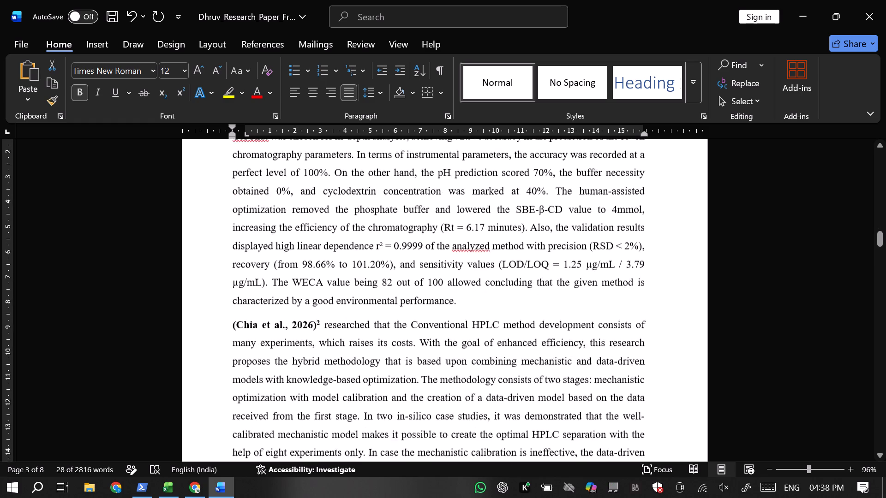
scroll(354, 324, down, 3)
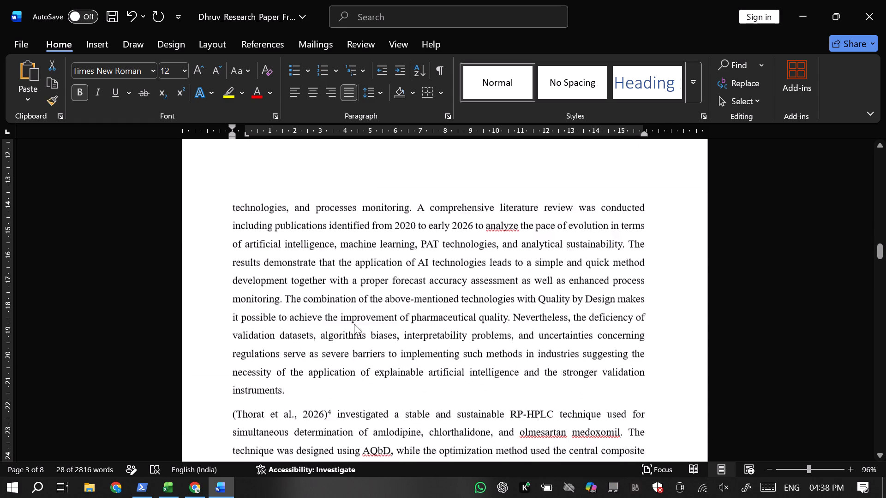
scroll(354, 324, down, 1)
scroll(336, 280, up, 1)
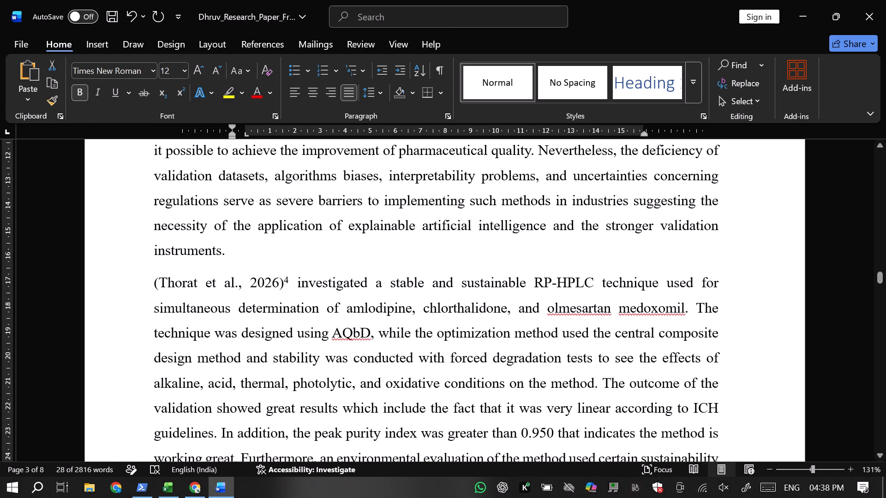
drag(292, 282, 158, 284)
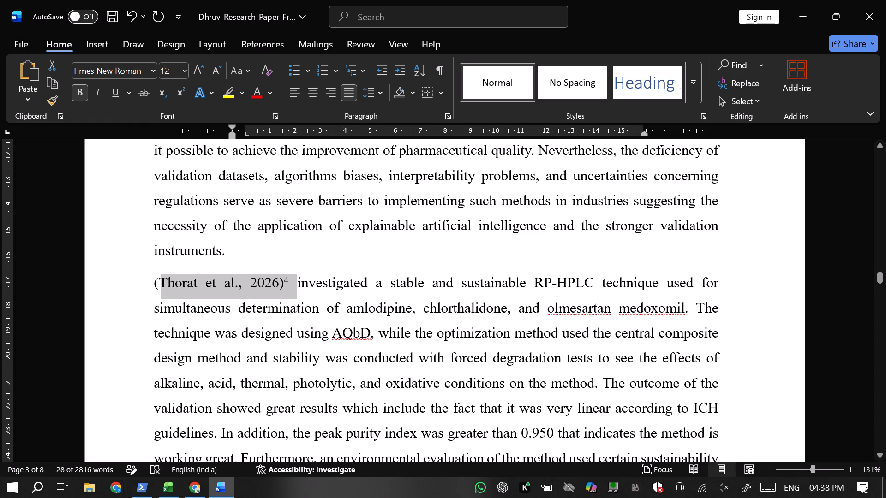
drag(158, 284, 155, 286)
key(ctrl+b)
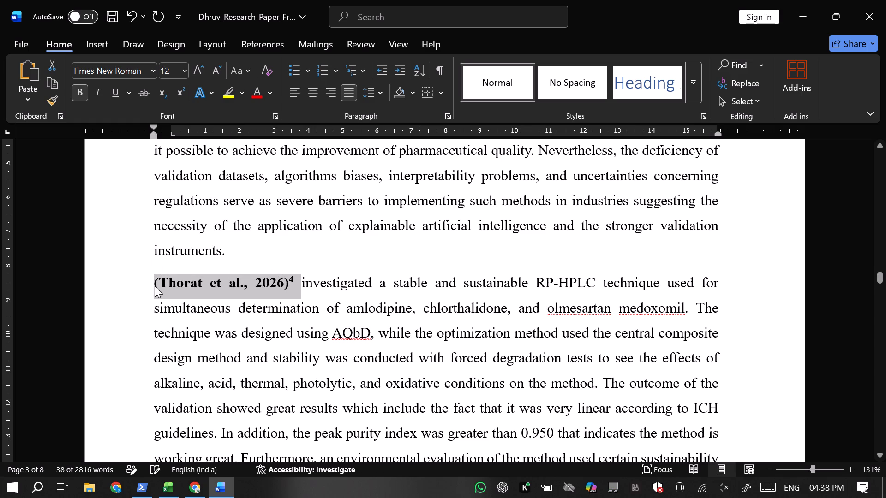
Set the "(Alves et al., 2025)" citation and its footnote mark 5 to Times New Roman, size 12.
scroll(309, 284, down, 3)
scroll(309, 284, up, 2)
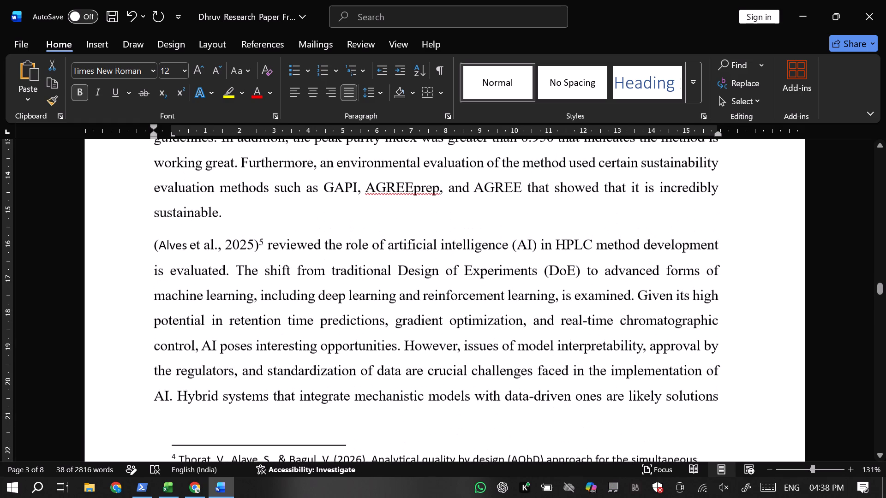
drag(264, 243, 165, 248)
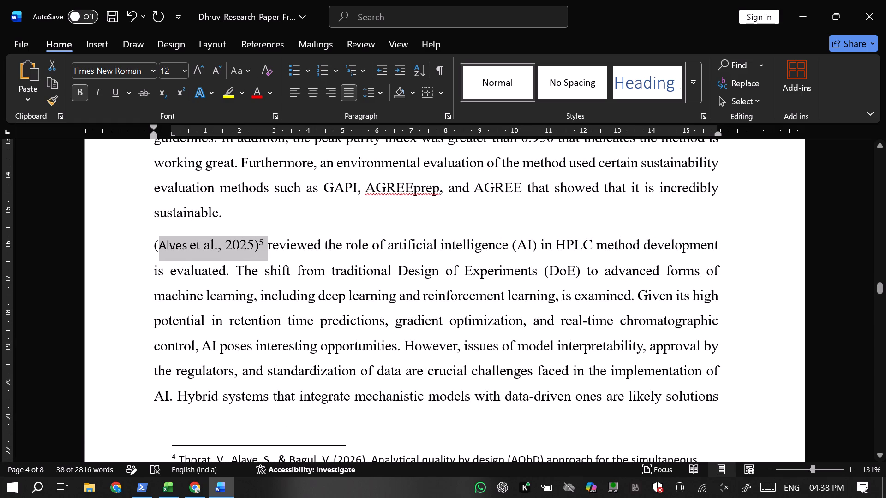
drag(165, 248, 148, 248)
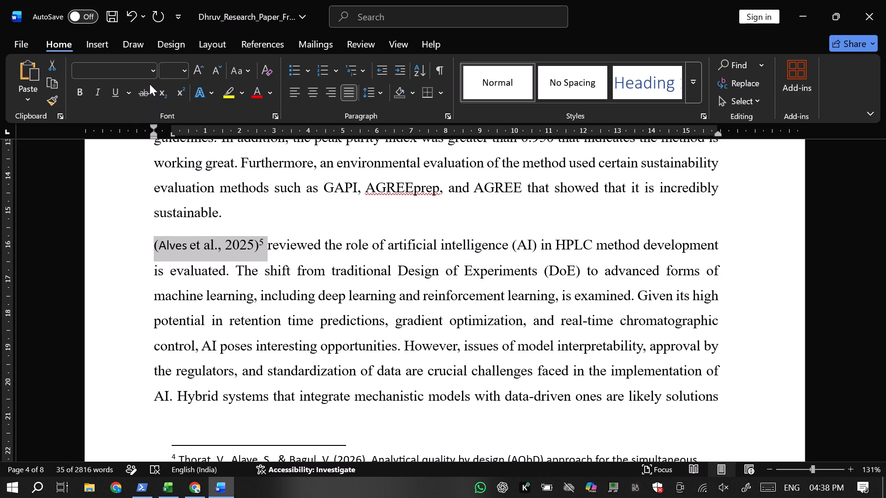
click(150, 73)
click(148, 169)
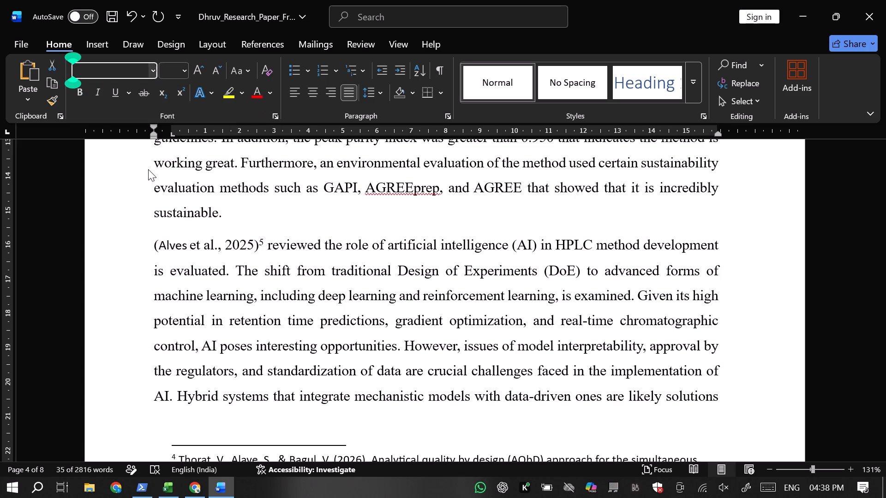
click(184, 73)
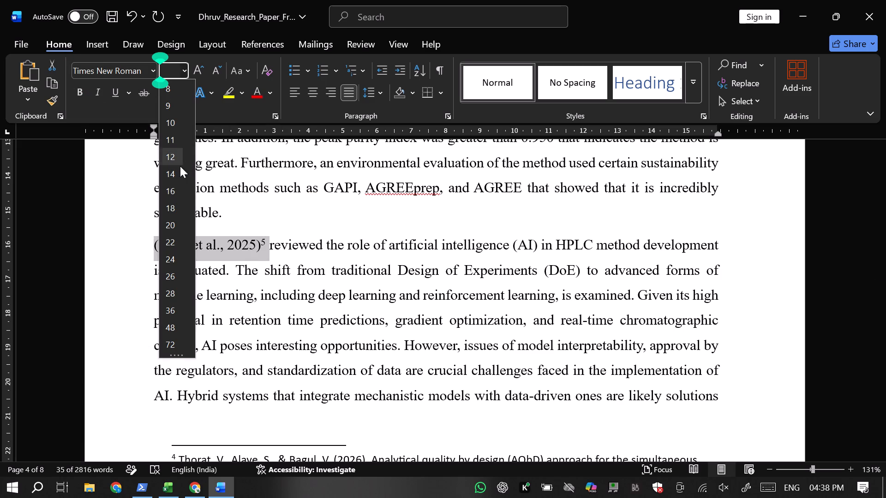
click(174, 151)
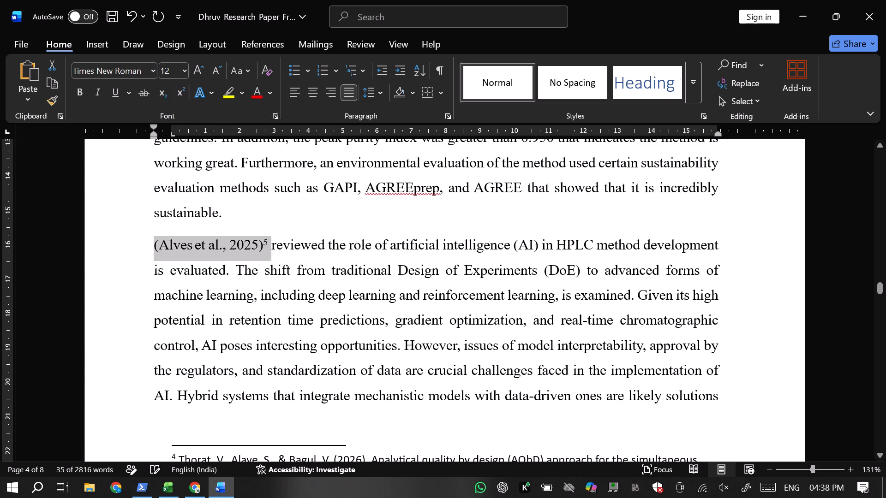
click(278, 257)
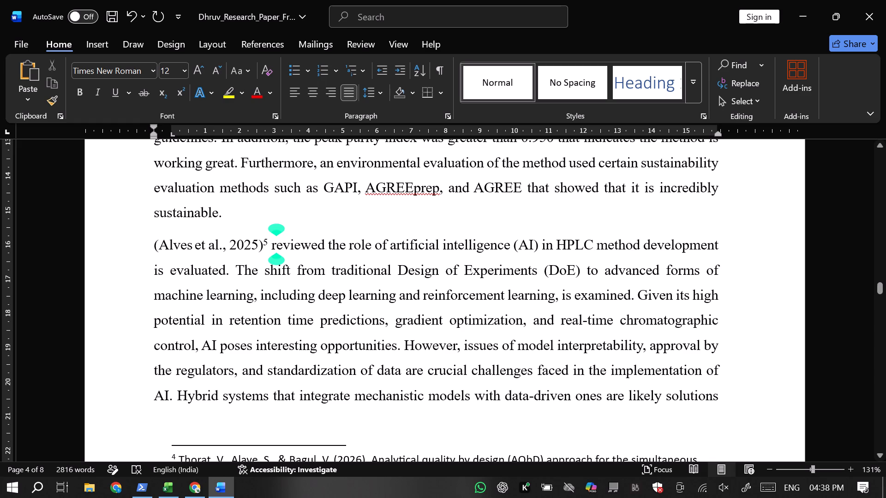
Bold the "(Alves et al., 2025)" citation together with footnote mark 5.
drag(268, 245, 153, 246)
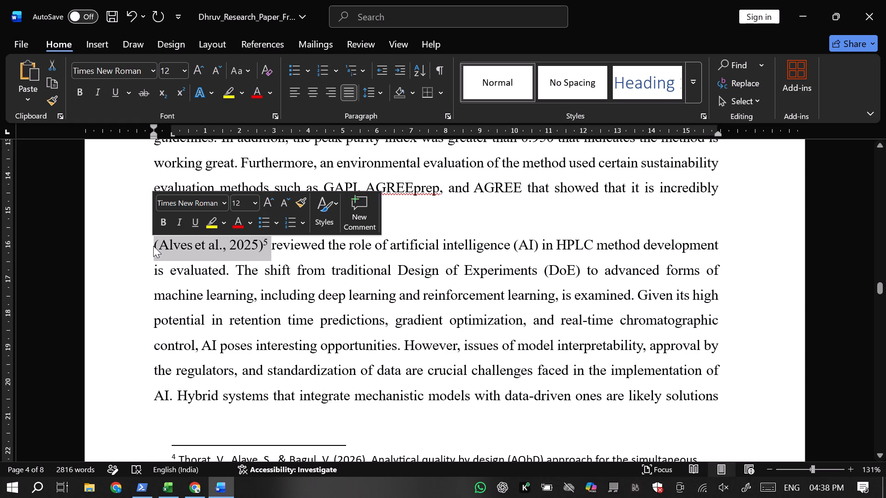
key(ctrl+b)
ctrl+scroll(262, 260, down, 1)
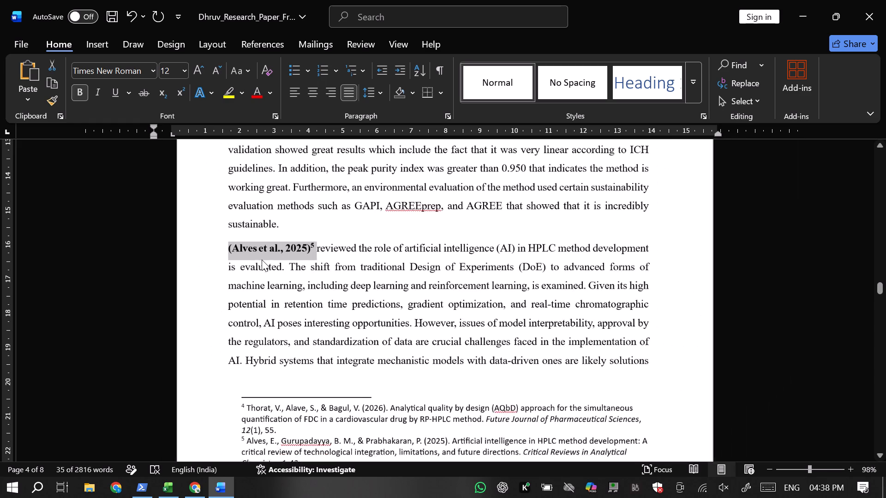
scroll(262, 260, down, 1)
drag(374, 200, 338, 202)
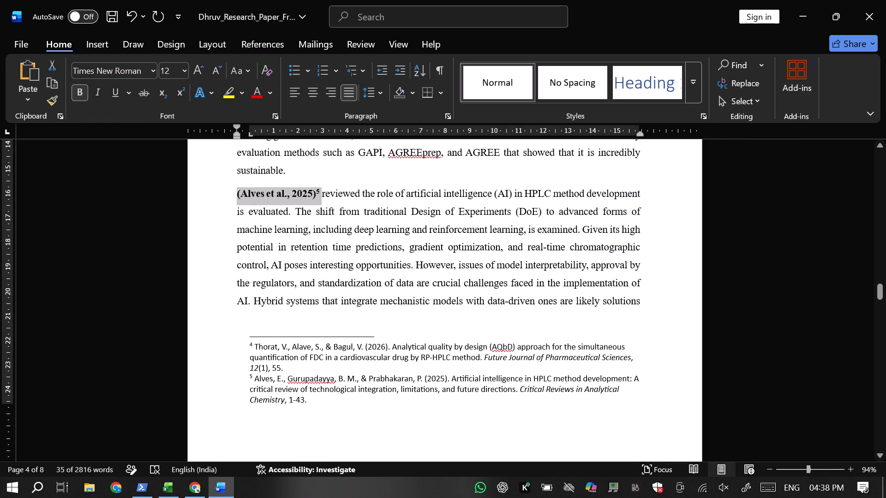
drag(338, 202, 324, 202)
Bold the "(Lin et al., 2025)" citation, its footnote mark 7 and the following word "presented" in the multimodal machine learning paragraph.
scroll(335, 253, down, 2)
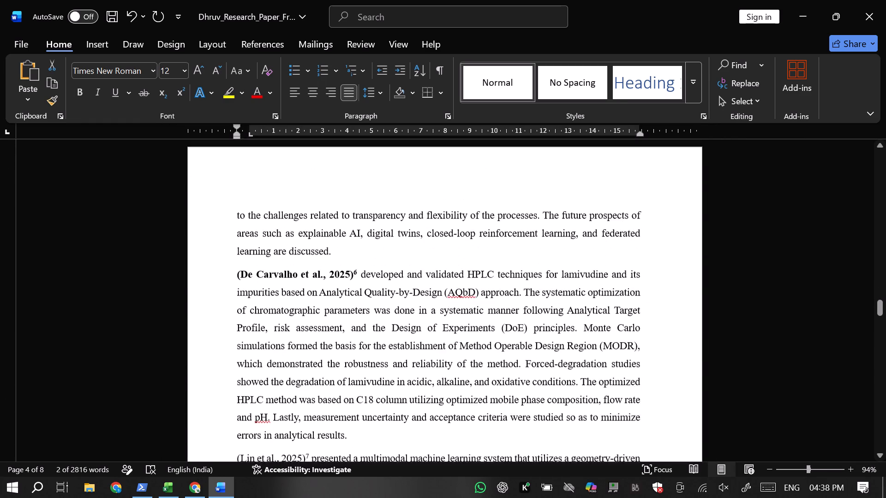
scroll(335, 253, down, 3)
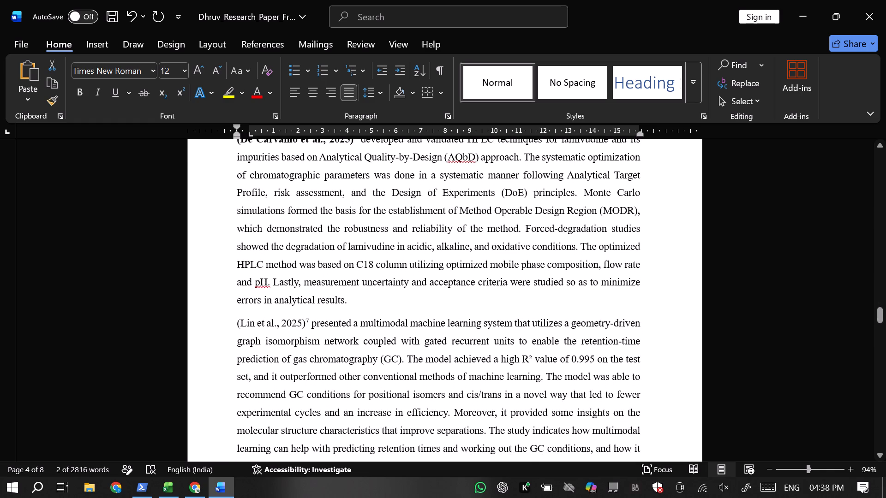
scroll(350, 293, up, 1)
drag(365, 185, 254, 188)
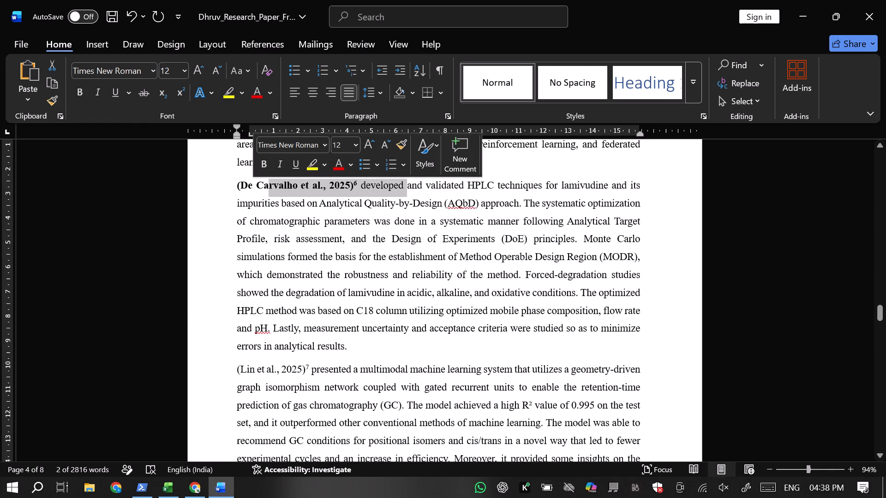
scroll(317, 357, down, 1)
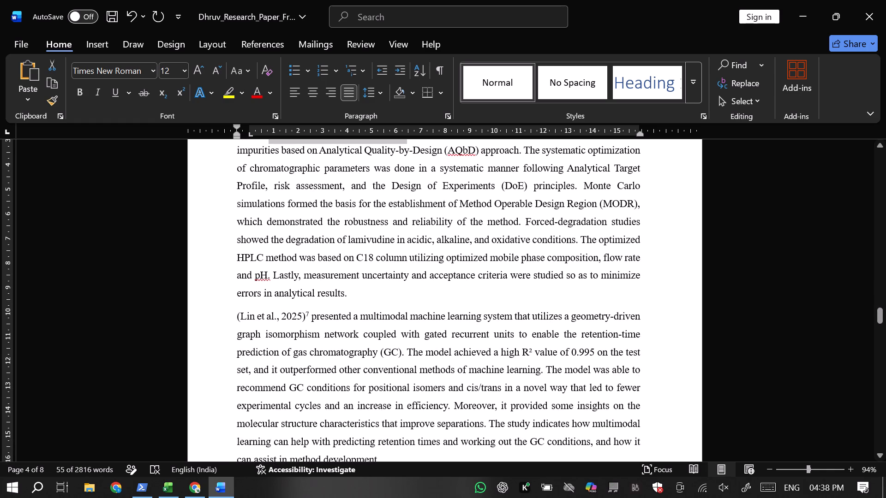
drag(318, 317, 229, 316)
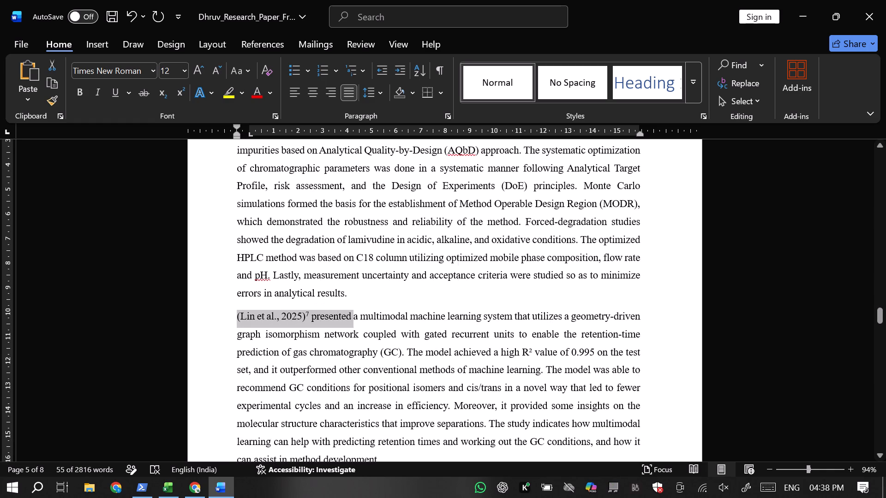
key(ctrl+b)
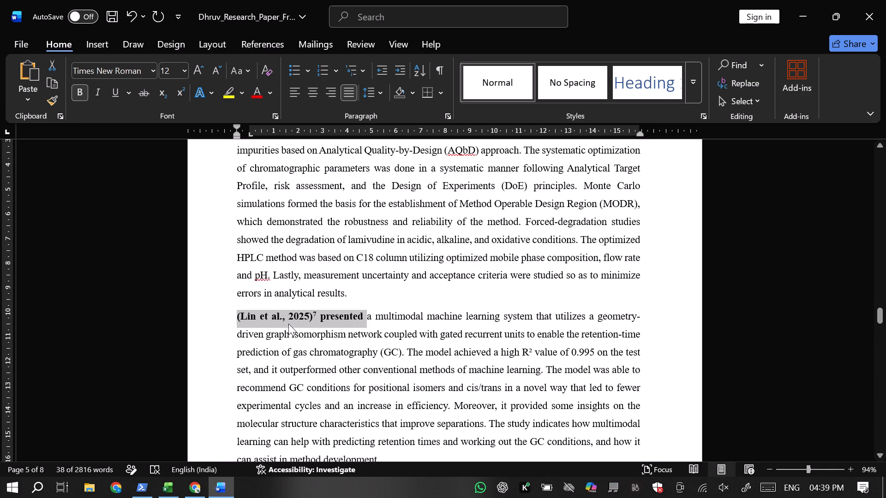
click(288, 324)
Remove the bold from the word "presented" after the "(Lin et al., 2025)" citation.
scroll(288, 324, down, 2)
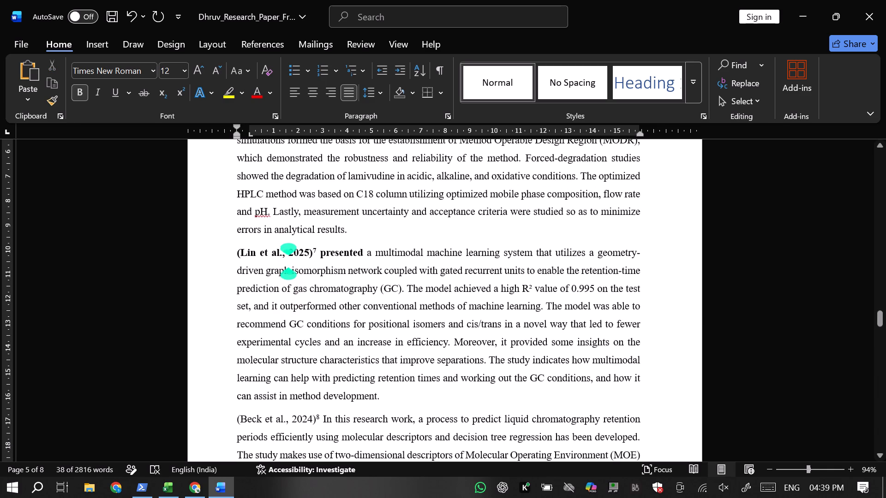
scroll(288, 324, down, 1)
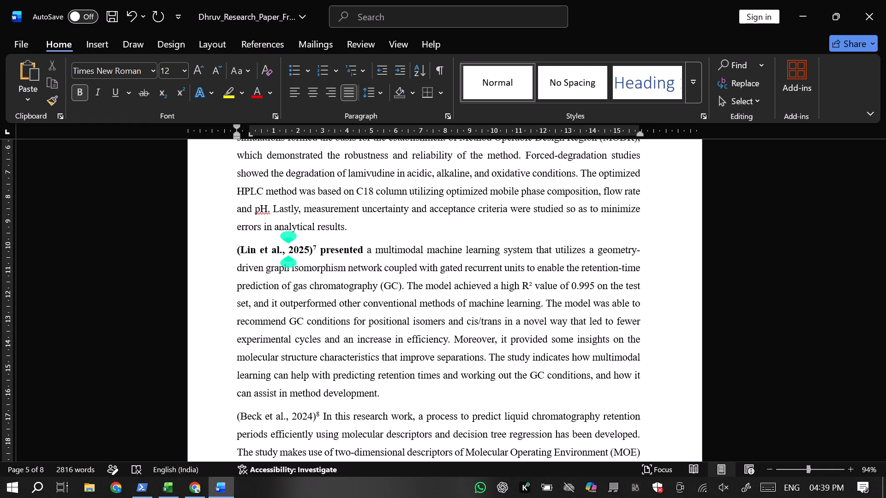
click(288, 324)
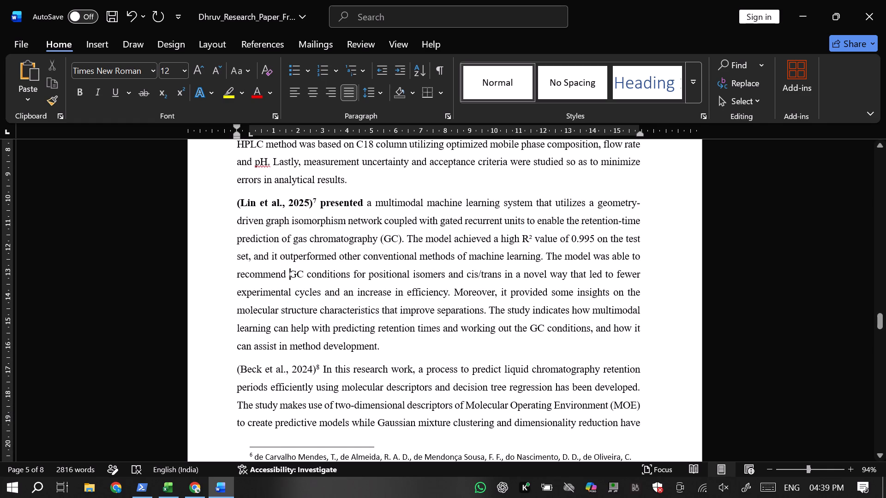
drag(362, 205, 322, 202)
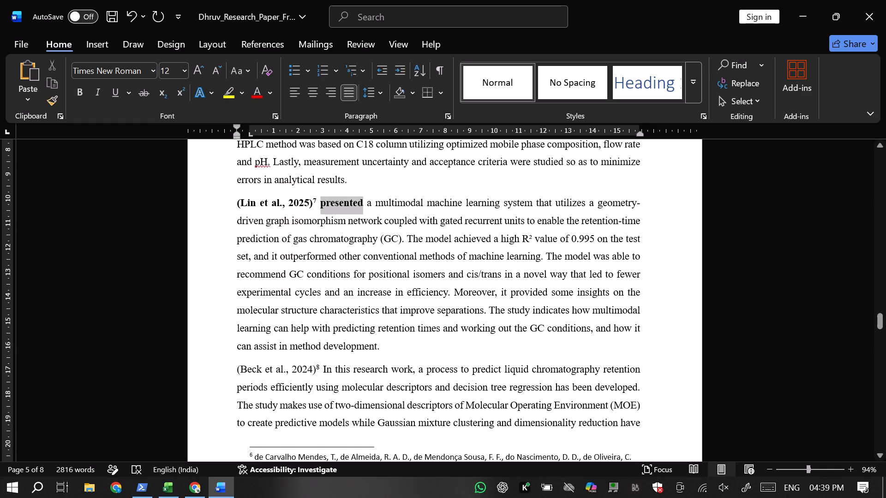
drag(322, 202, 317, 202)
key(ctrl+b)
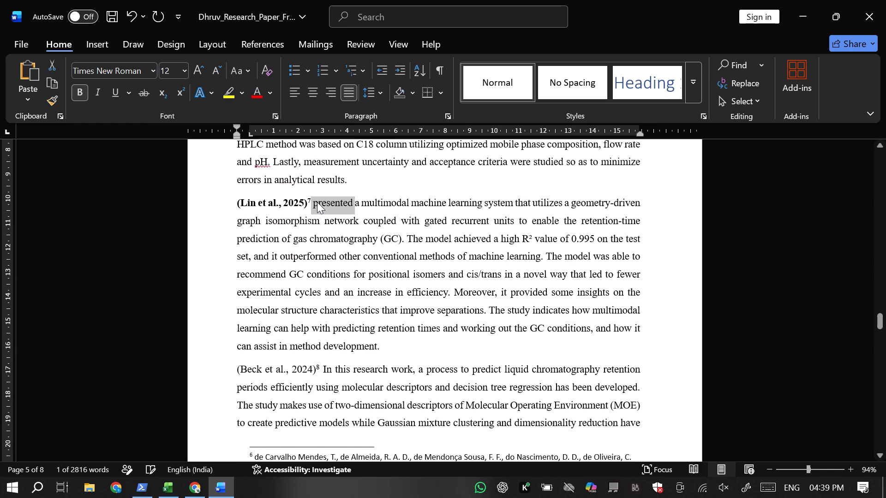
Bold the "(Beck et al., 2024)" citation and its footnote mark 8.
scroll(317, 202, down, 1)
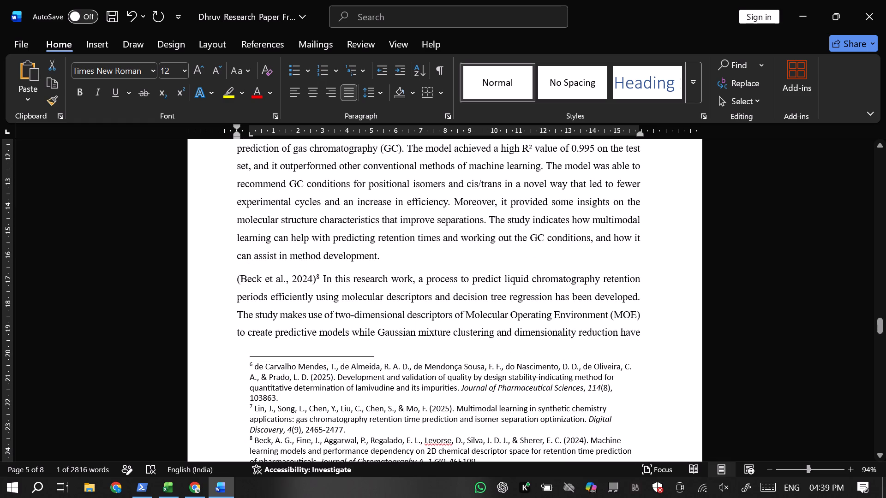
drag(320, 279, 235, 277)
key(ctrl+b)
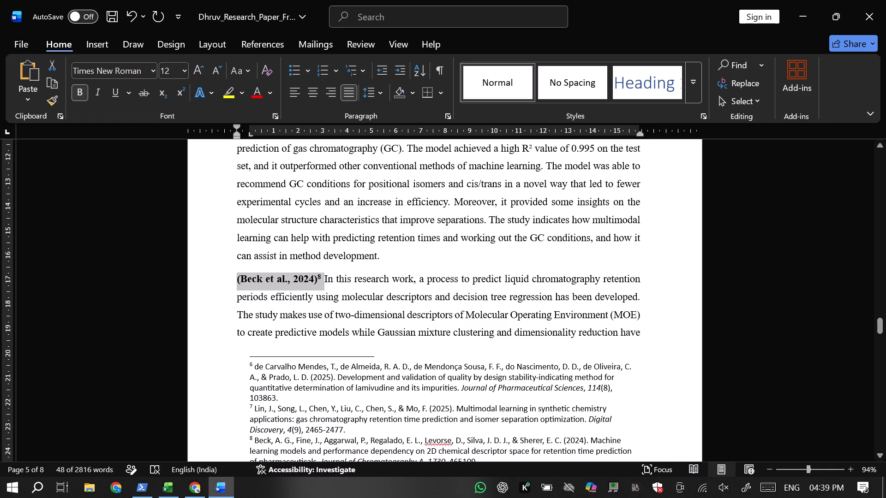
Replace "In this research work," after the "(Beck et al., 2024)" citation with "investigated", without a comma.
drag(414, 280, 364, 282)
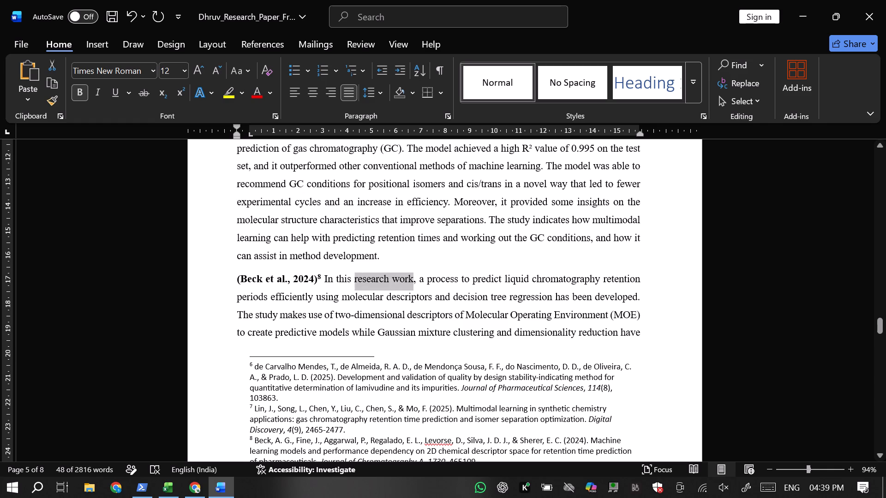
drag(364, 282, 349, 282)
key(BackSpace)
key(BackSpace)
key(BackSpace)
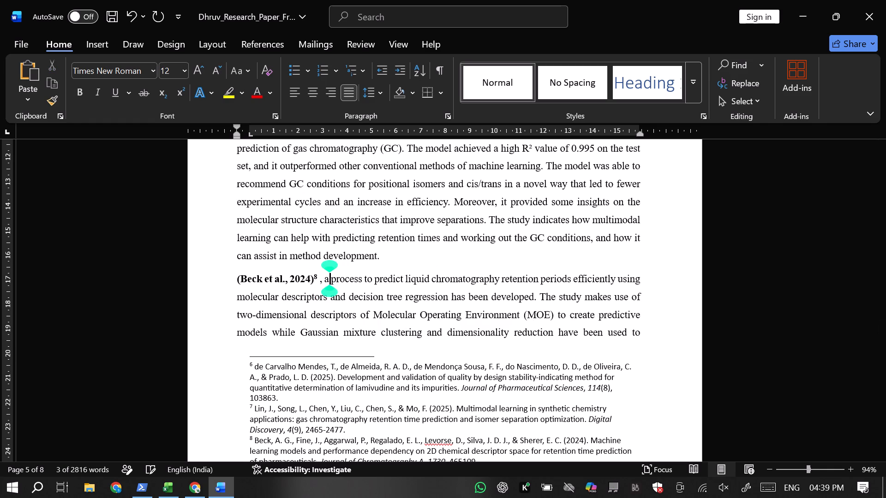
text(investigated)
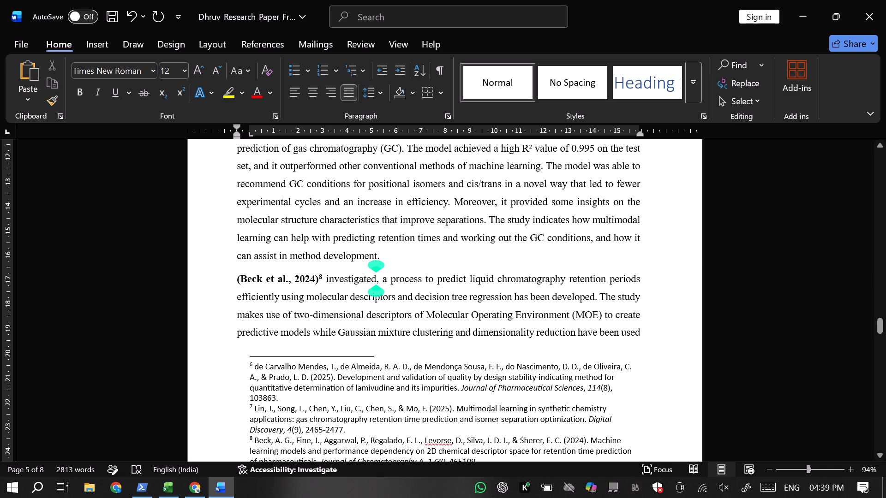
key(Right)
key(BackSpace)
Bold the "(Fine et al., 2024)" citation and its footnote mark 9 at the start of its paragraph.
scroll(378, 275, down, 1)
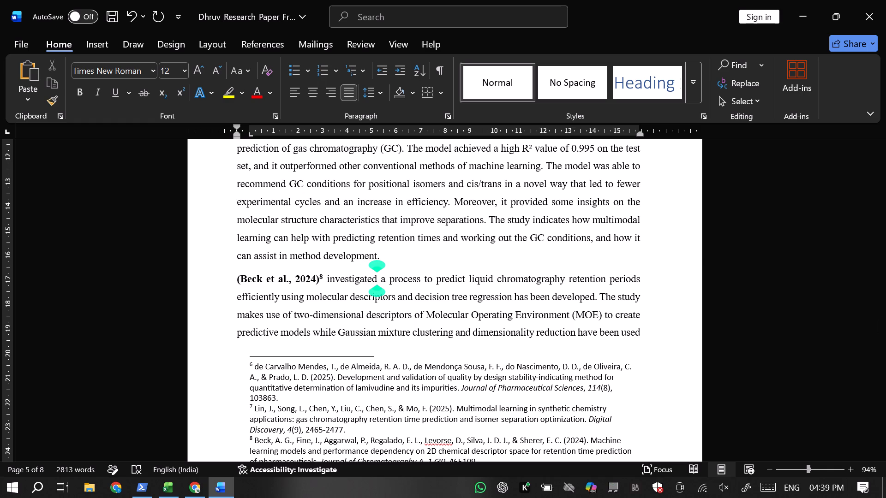
scroll(378, 275, down, 3)
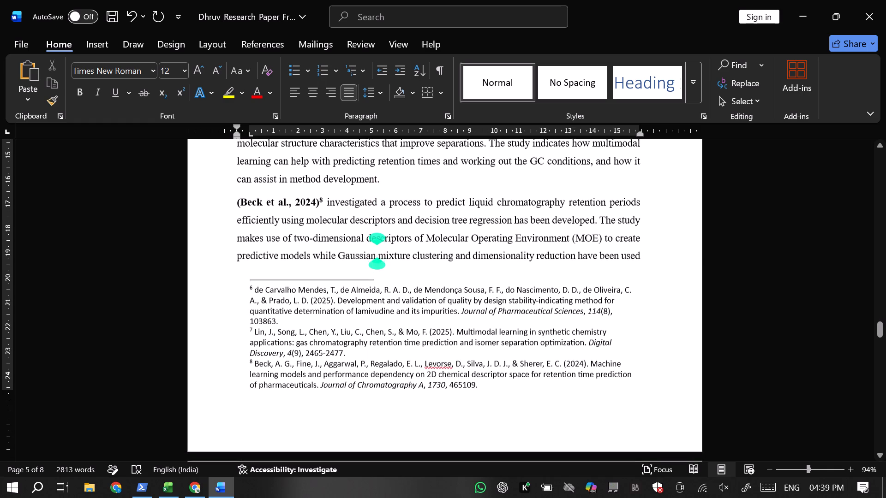
scroll(378, 275, down, 4)
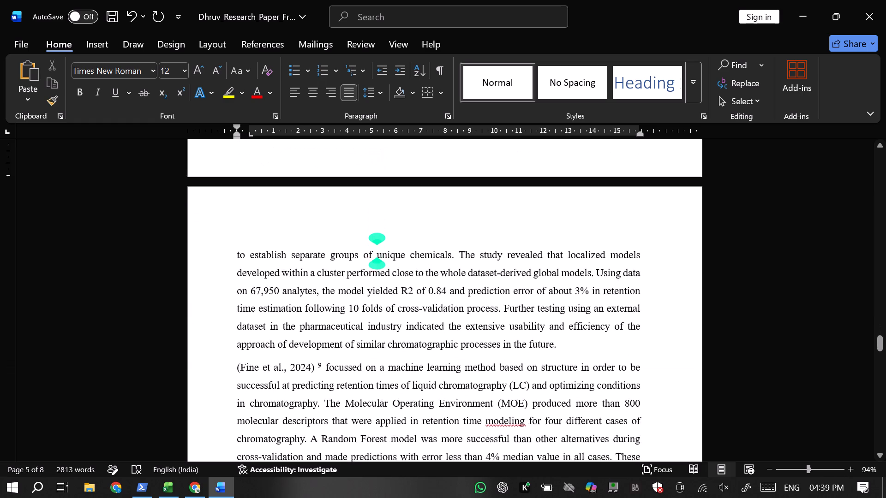
scroll(378, 275, down, 1)
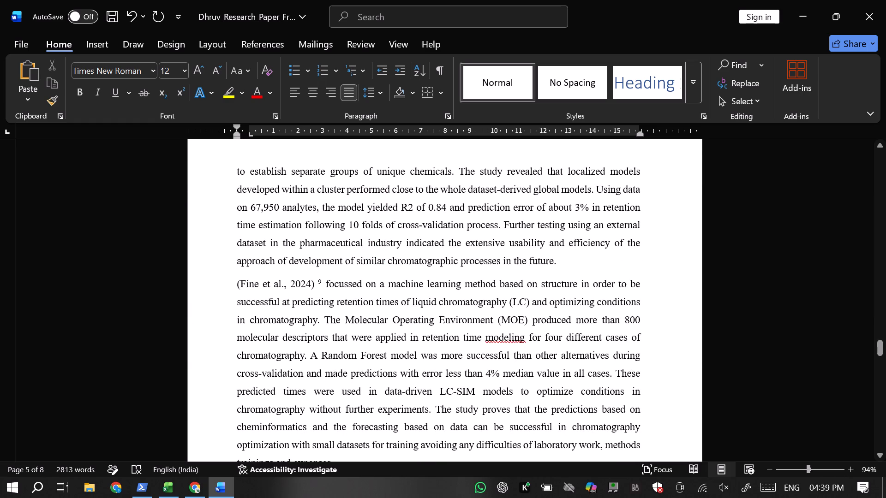
drag(322, 284, 236, 286)
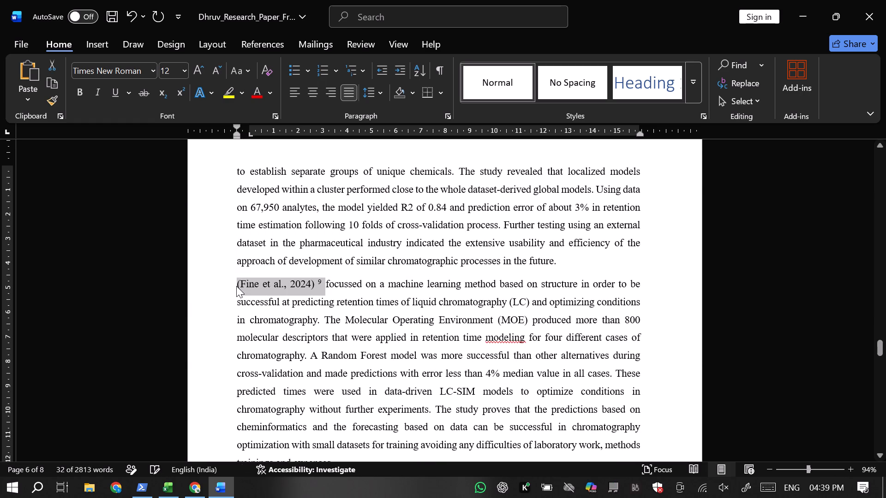
key(ctrl+b)
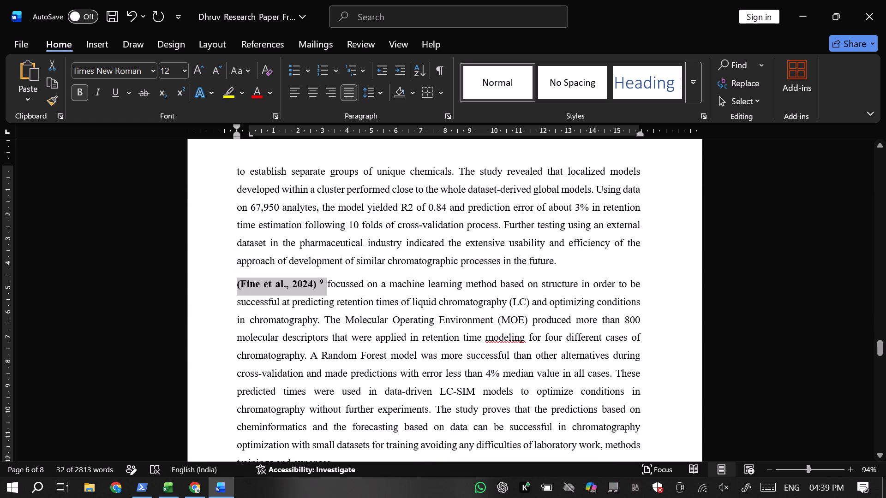
Set the "(Azhakesan & Kuppusamy, 2023)" citation, its footnote mark 10 and the word "presented" to Times New Roman, size 12.
scroll(317, 305, down, 1)
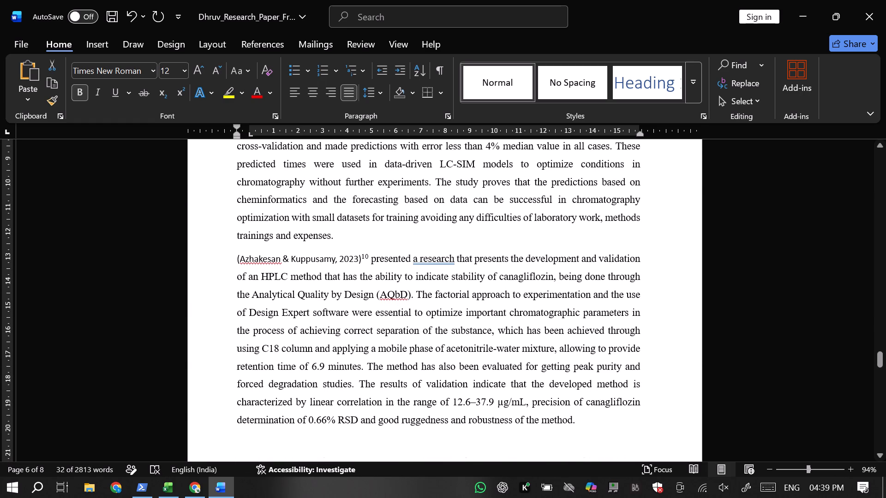
drag(371, 261, 260, 272)
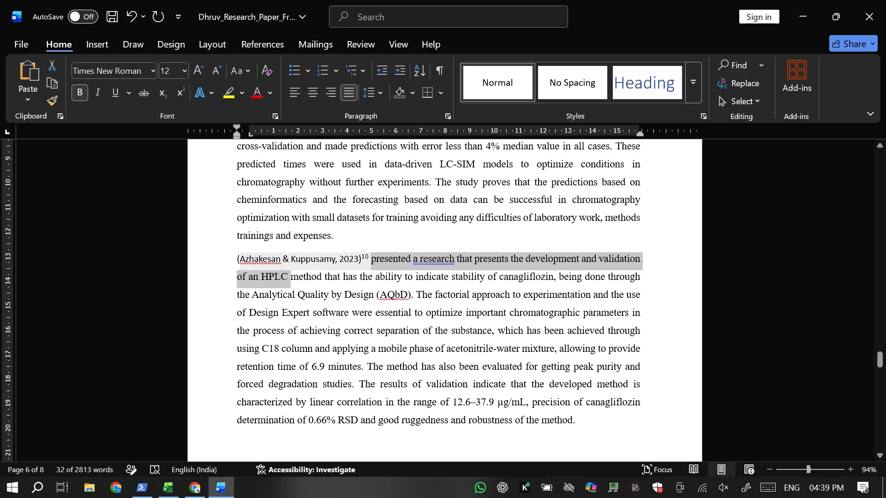
drag(260, 272, 235, 256)
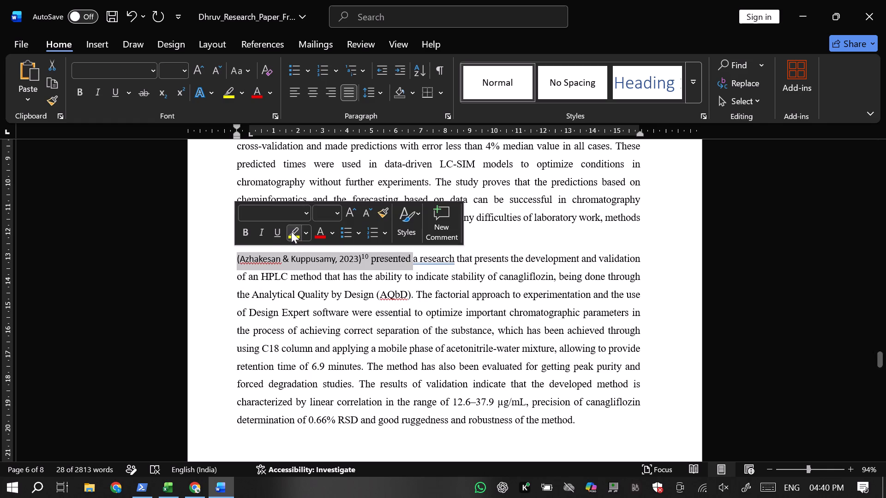
click(307, 207)
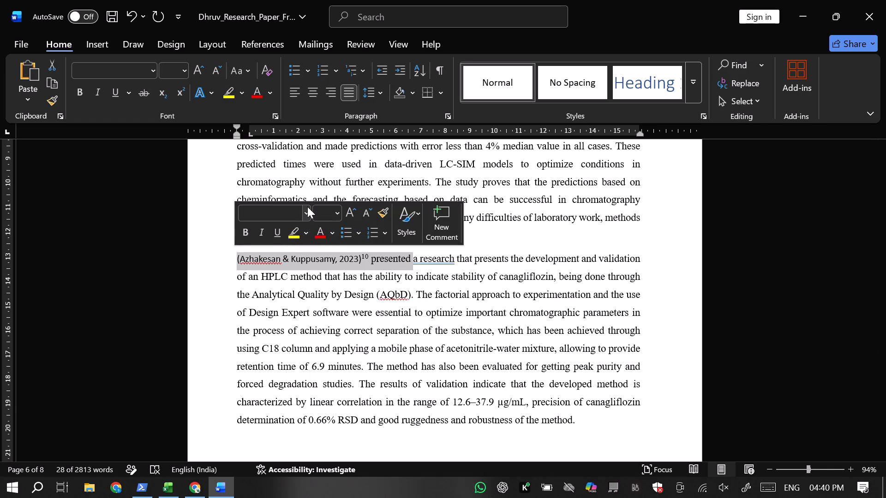
click(285, 307)
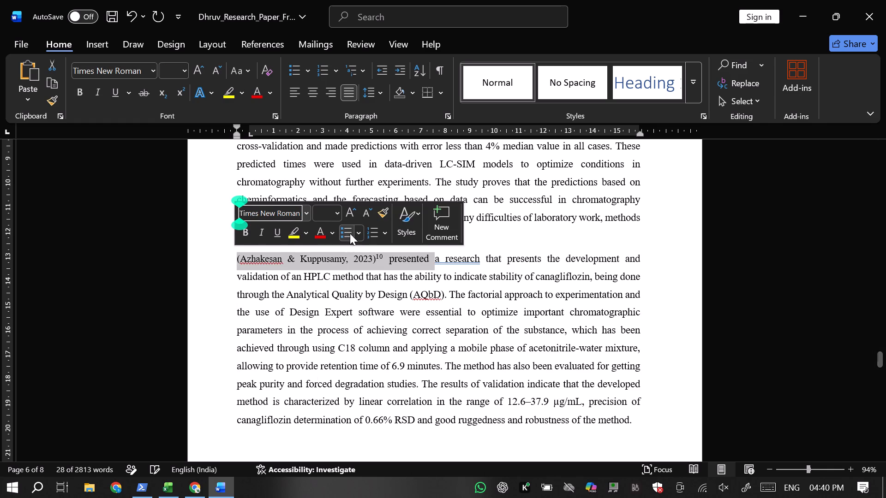
click(340, 213)
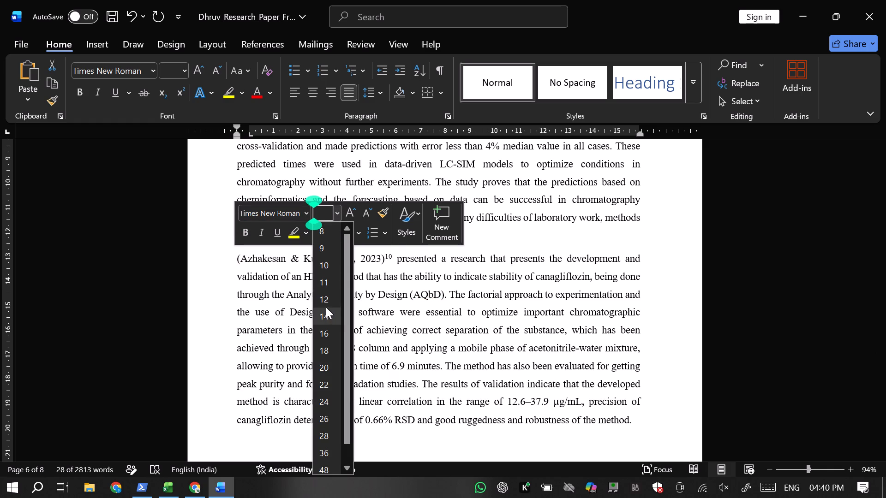
click(326, 301)
click(441, 262)
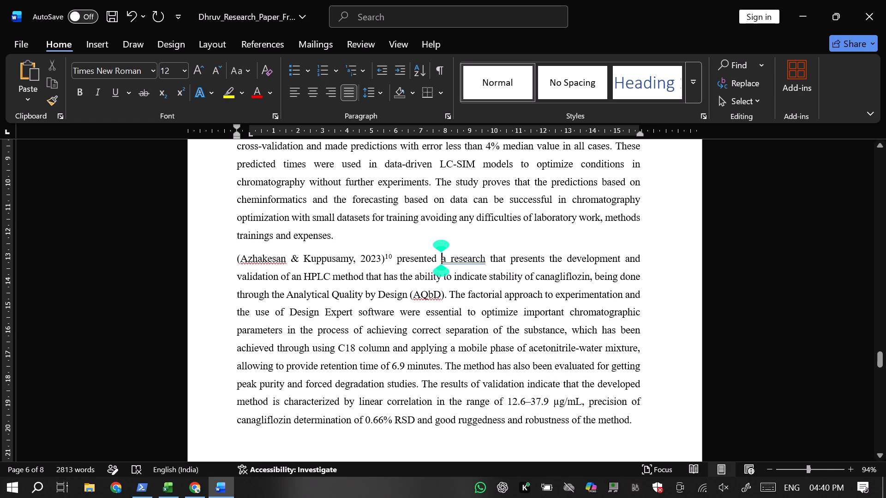
Bold the "(Azhakesan & Kuppusamy, 2023)" citation and its footnote mark 10.
drag(392, 258, 255, 262)
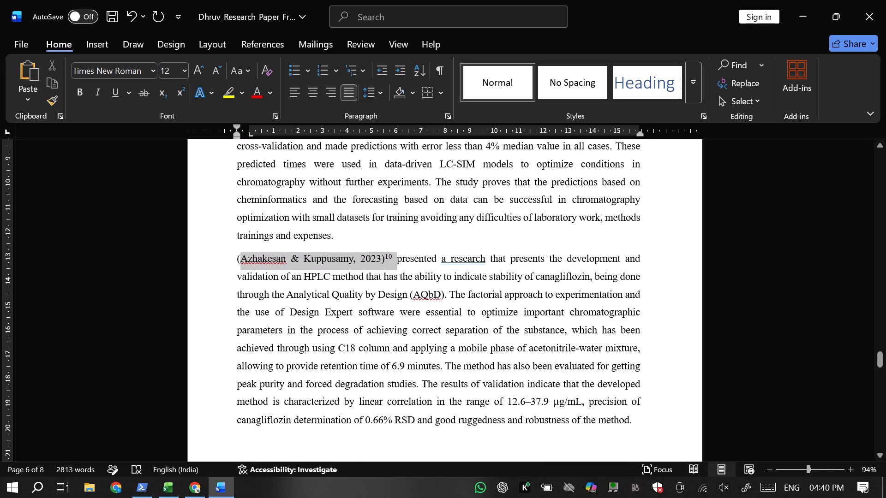
drag(255, 262, 235, 266)
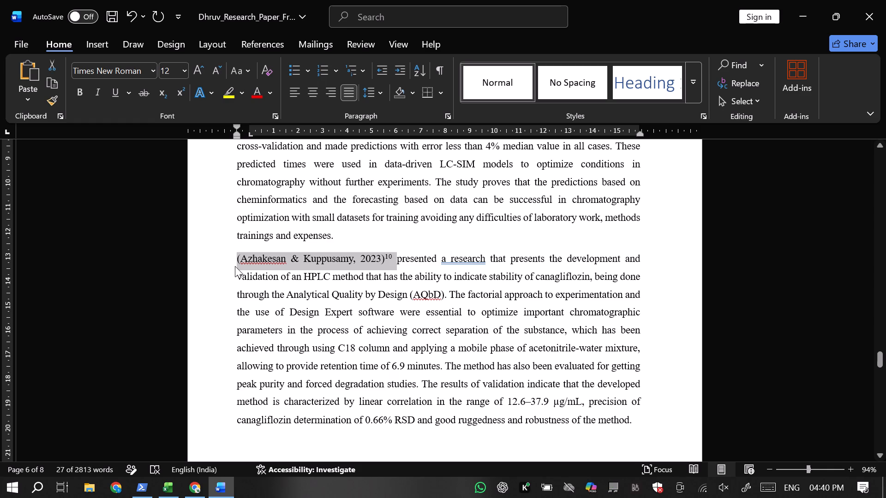
key(ctrl+b)
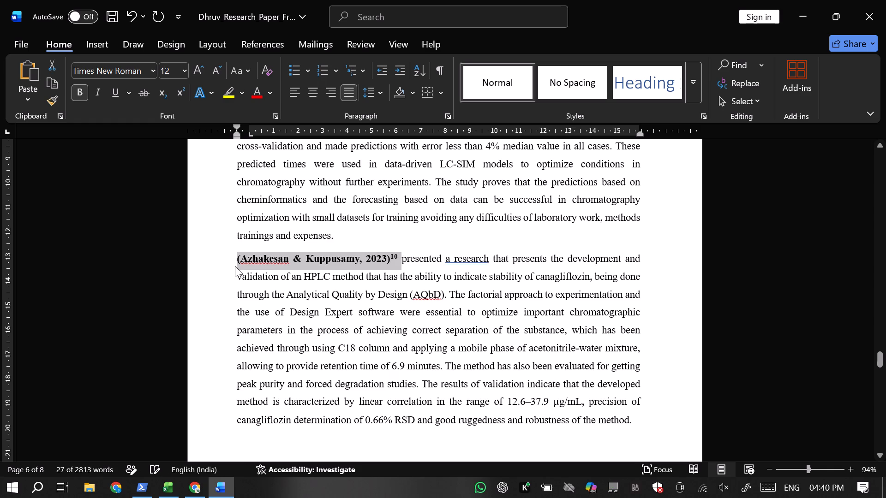
Review the citations, paragraphs and footnotes throughout the Review of Literature and the preceding introduction sections for consistent formatting.
scroll(333, 311, right, 1)
scroll(333, 311, up, 1)
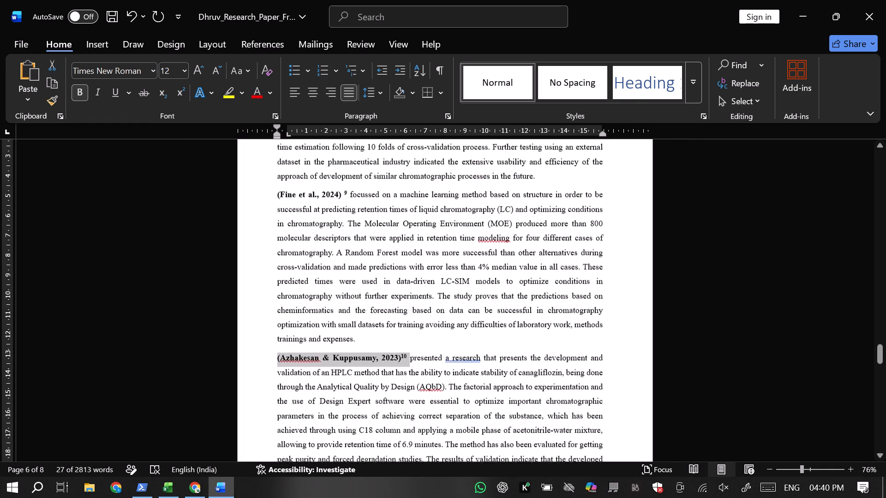
scroll(333, 311, up, 4)
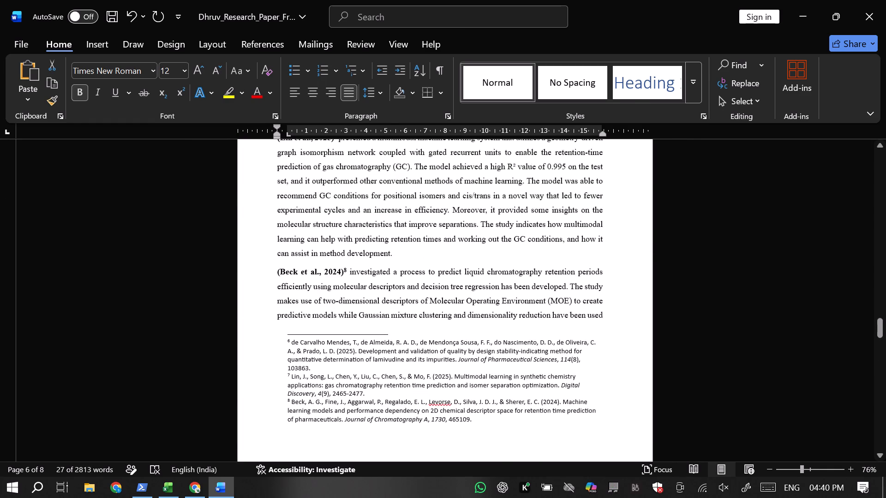
scroll(333, 311, up, 1)
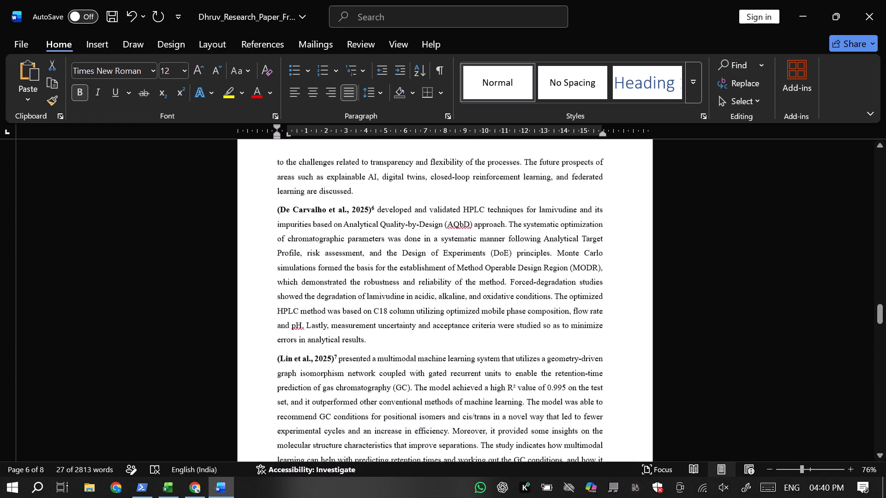
scroll(333, 311, up, 2)
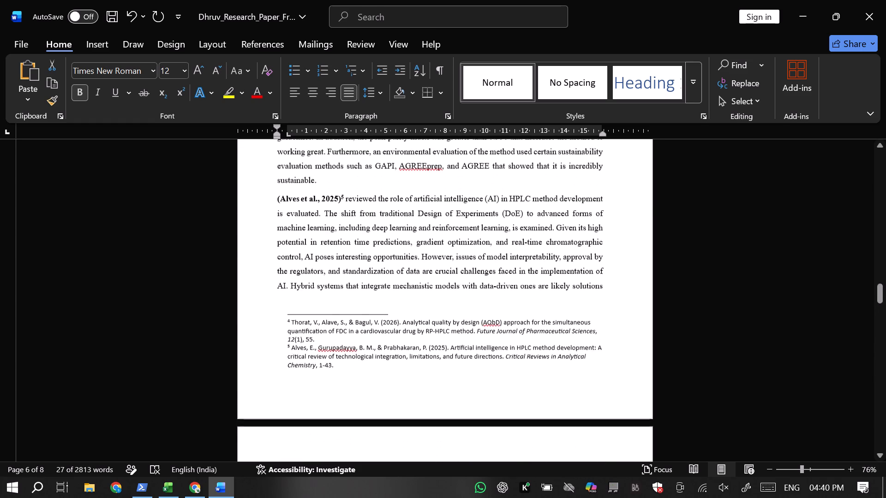
scroll(333, 311, up, 3)
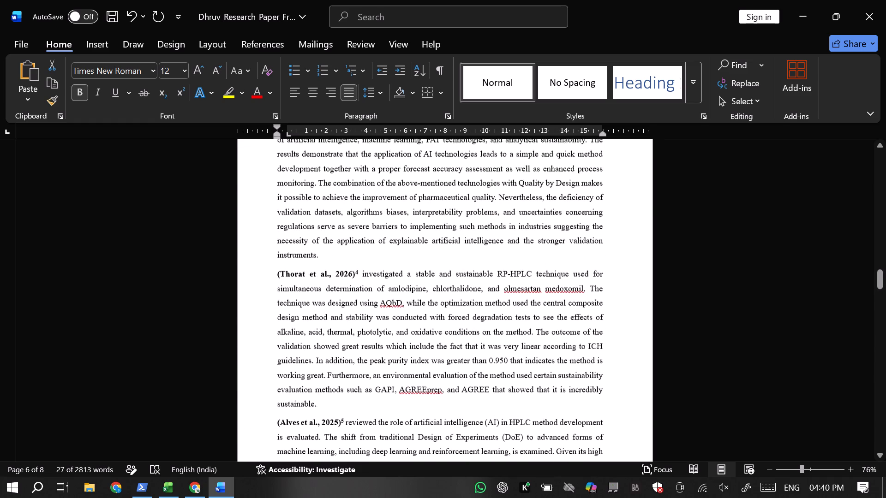
scroll(333, 311, up, 2)
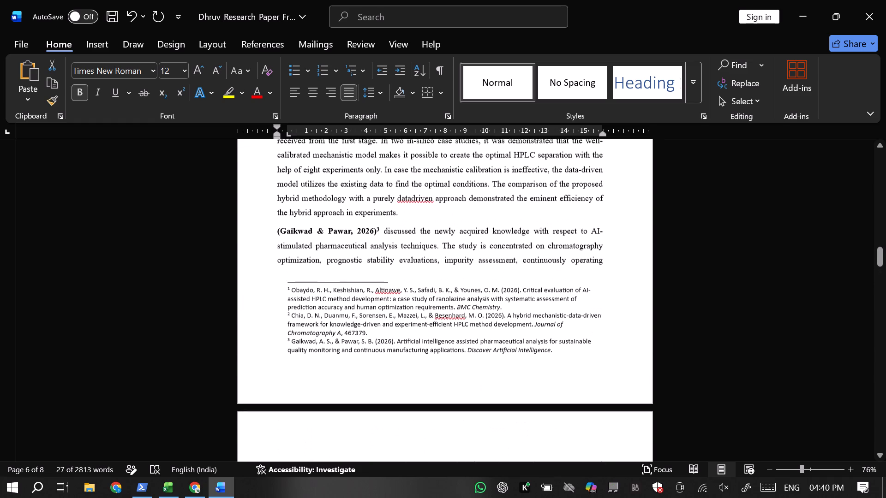
scroll(333, 311, up, 2)
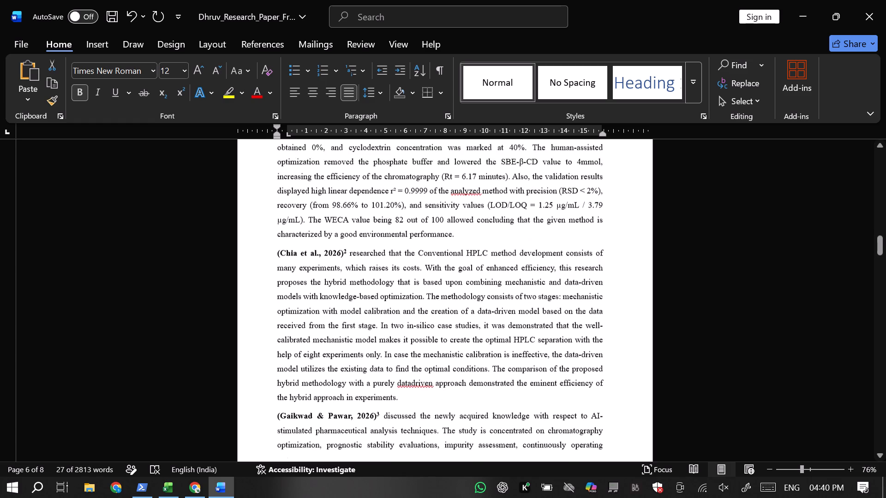
scroll(333, 311, up, 1)
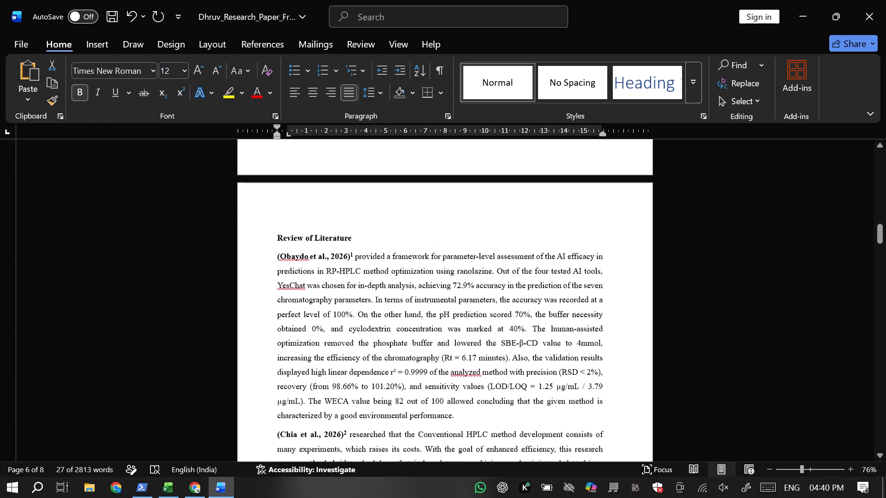
scroll(333, 311, up, 4)
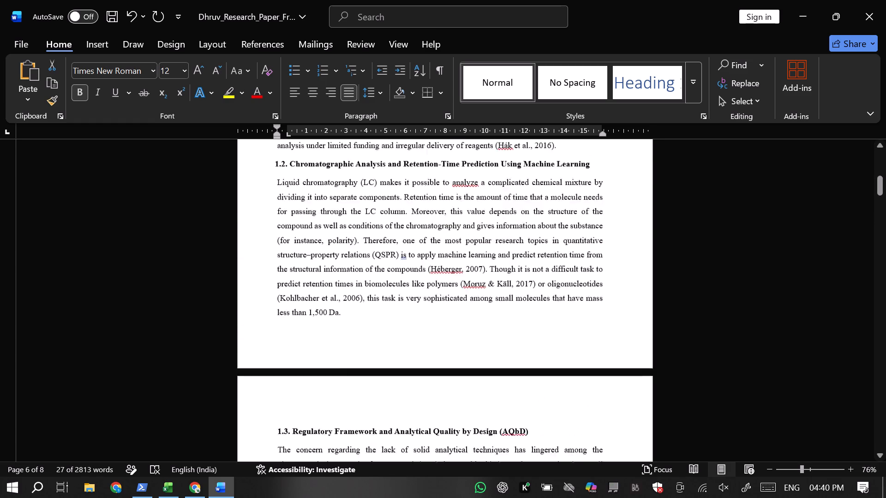
scroll(333, 311, up, 2)
scroll(333, 311, down, 4)
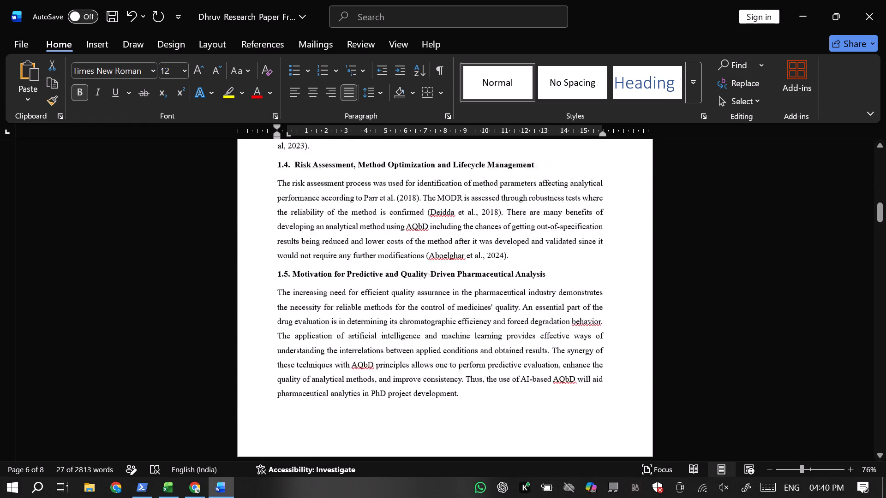
scroll(333, 311, down, 4)
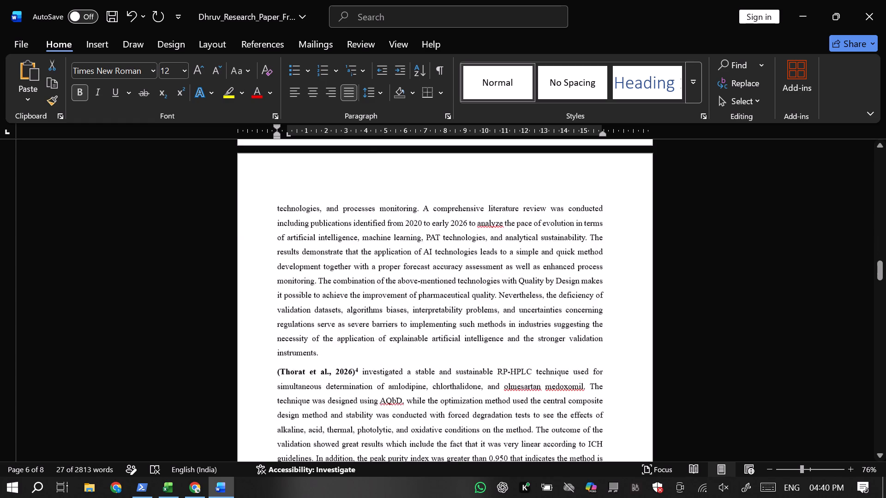
scroll(333, 311, down, 2)
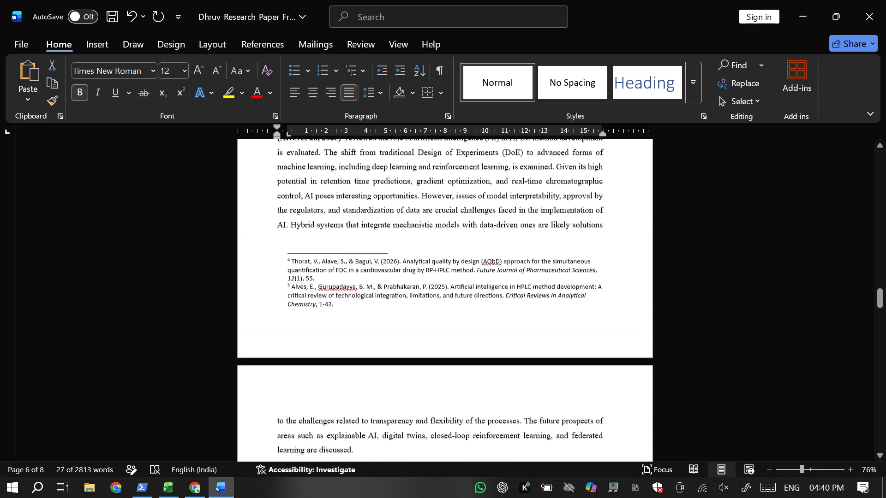
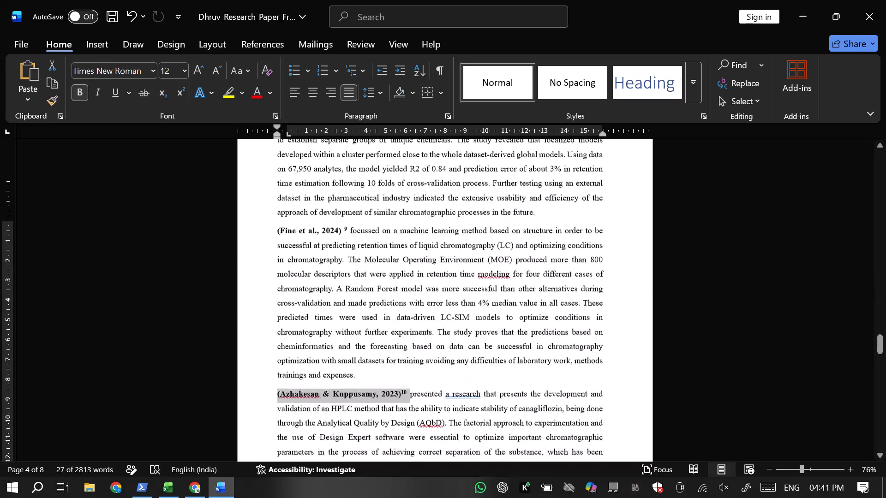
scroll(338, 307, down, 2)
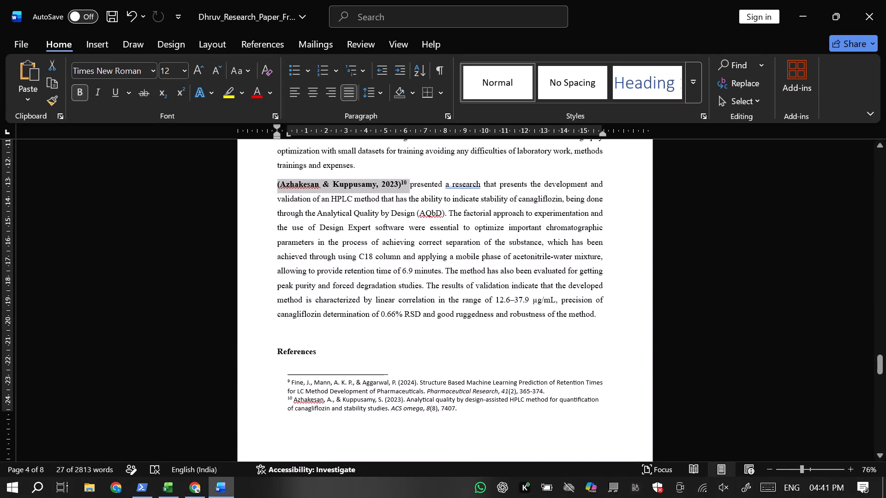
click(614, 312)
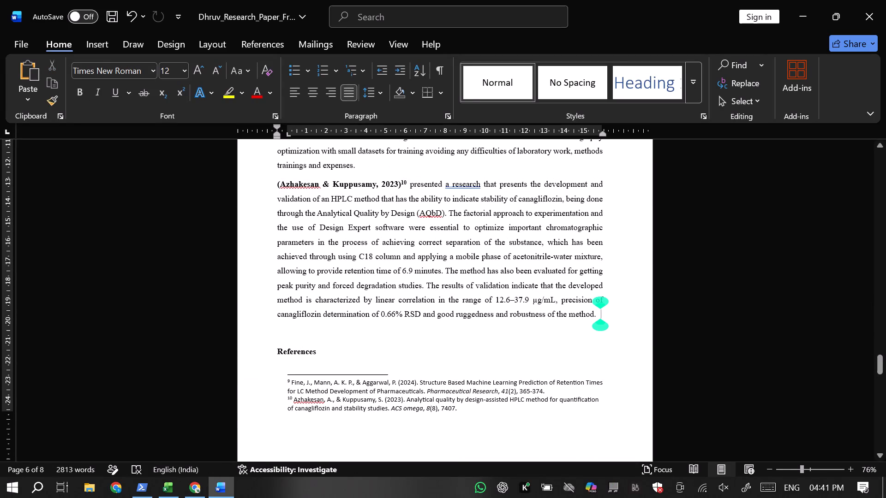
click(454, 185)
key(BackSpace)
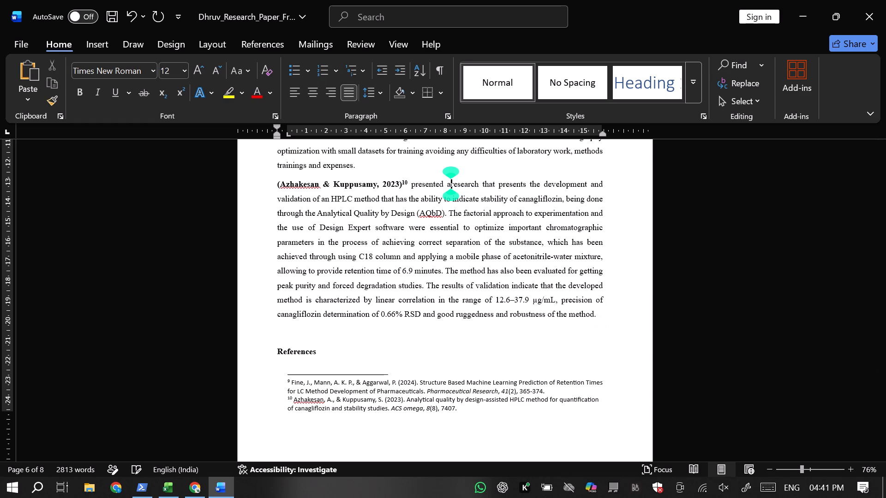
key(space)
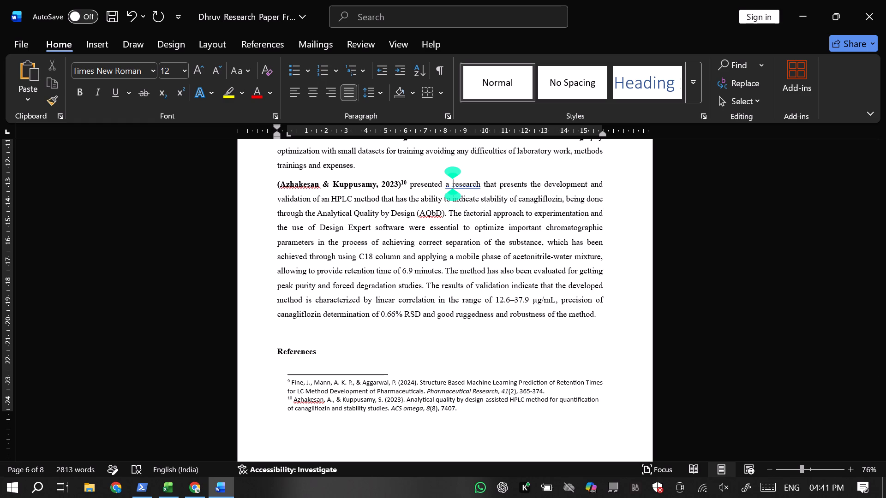
Add a bold "Problem Statement" heading on a new line below the Azhakesan & Kuppusamy paragraph, removing the trailing space after "method.".
click(609, 322)
key(BackSpace)
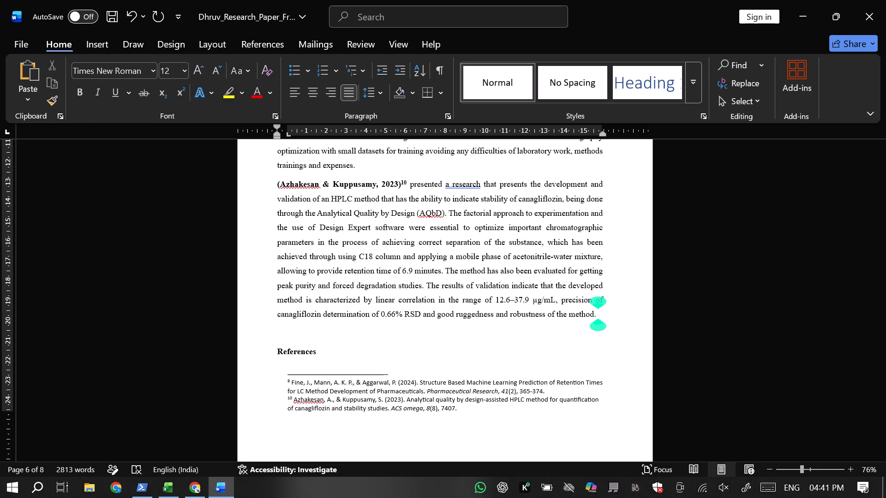
key(BackSpace)
key(Return)
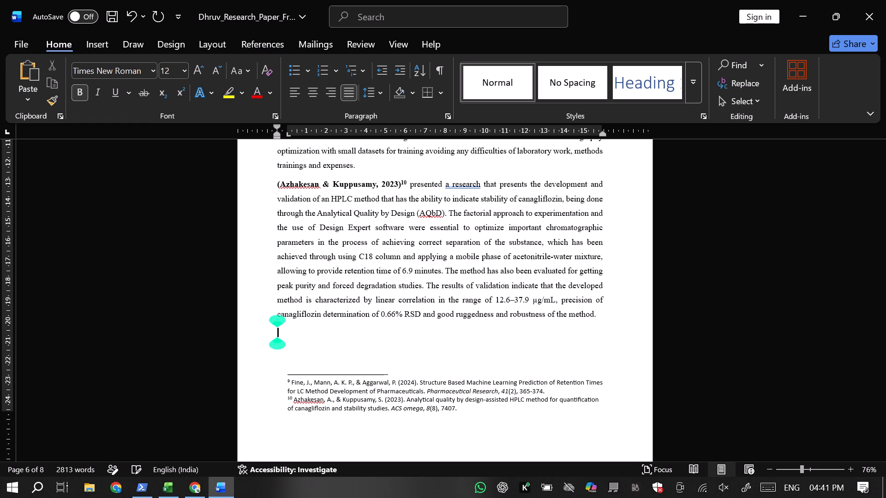
text(Problem Stat)
text(e,)
key(BackSpace)
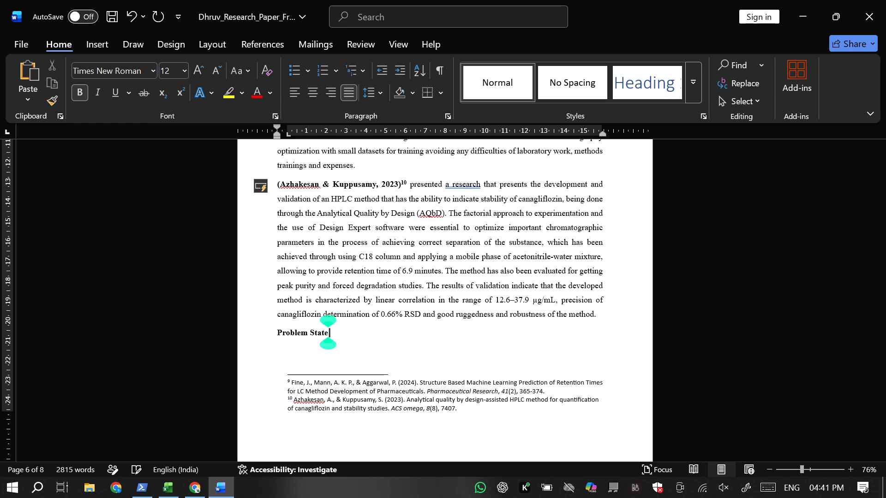
text(ment)
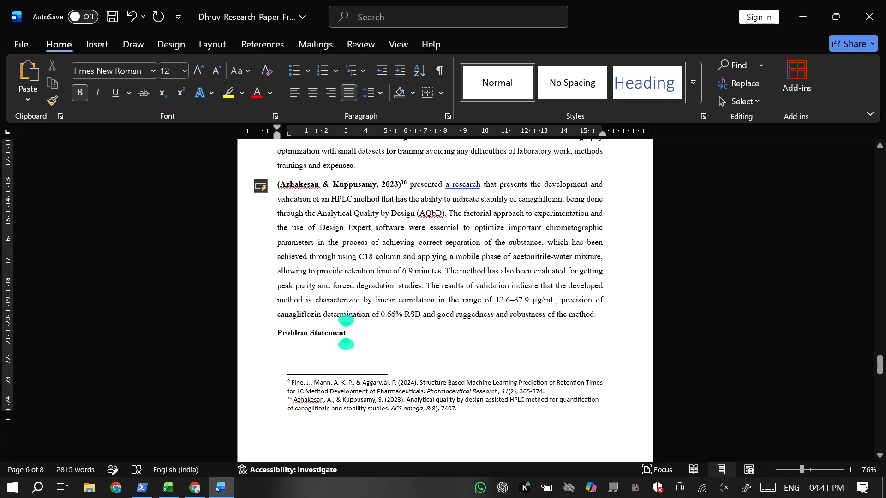
scroll(443, 355, up, 1)
scroll(443, 355, down, 2)
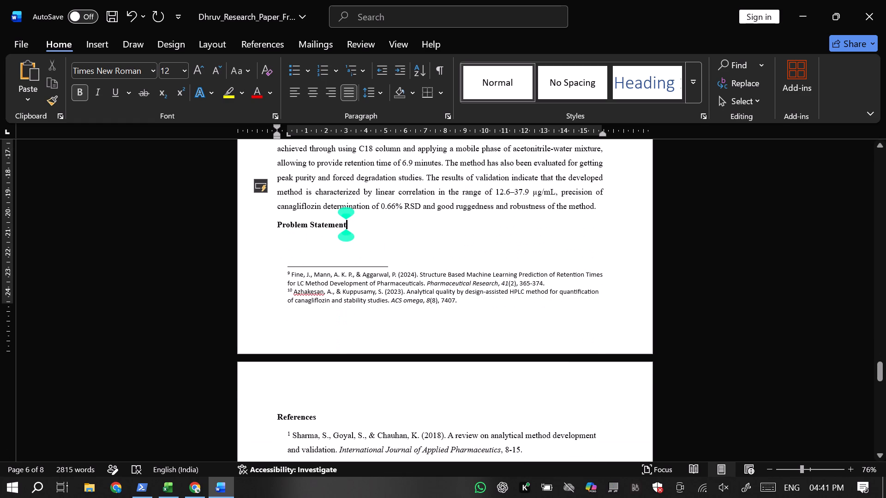
drag(355, 228, 270, 222)
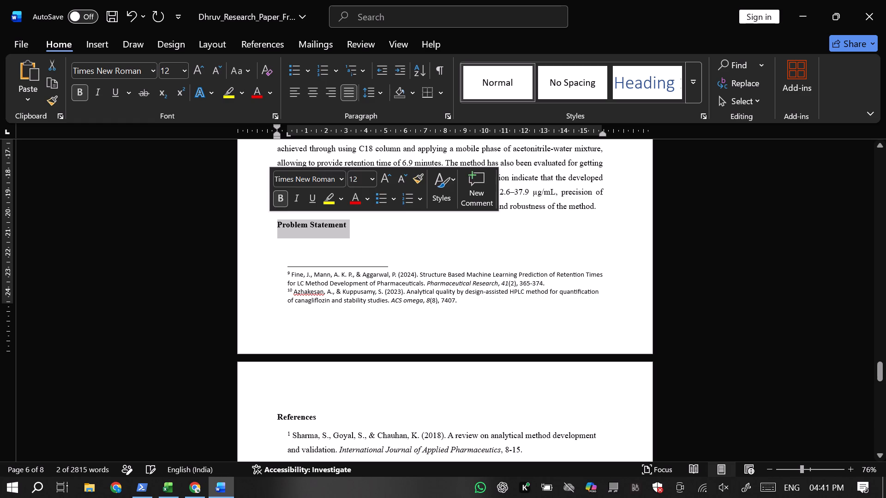
click(356, 238)
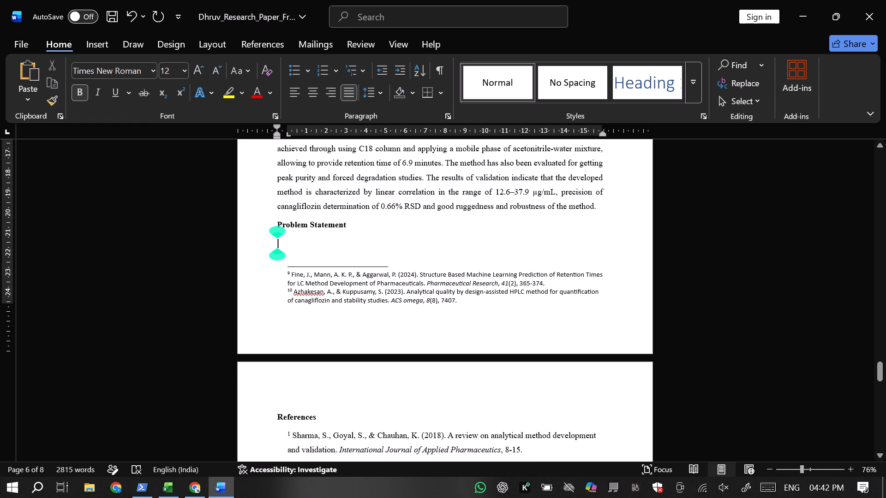
key(ctrl+a)
key(ctrl+c)
key(ctrl+c)
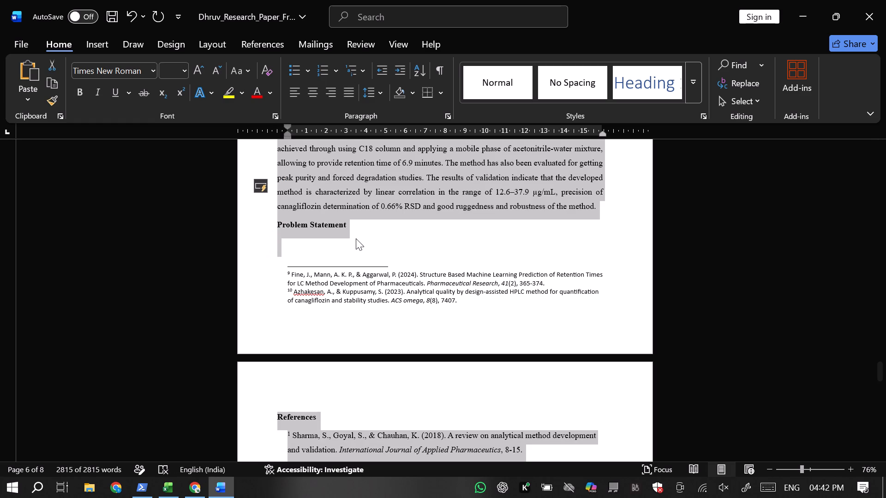
key(ctrl+c)
click(223, 489)
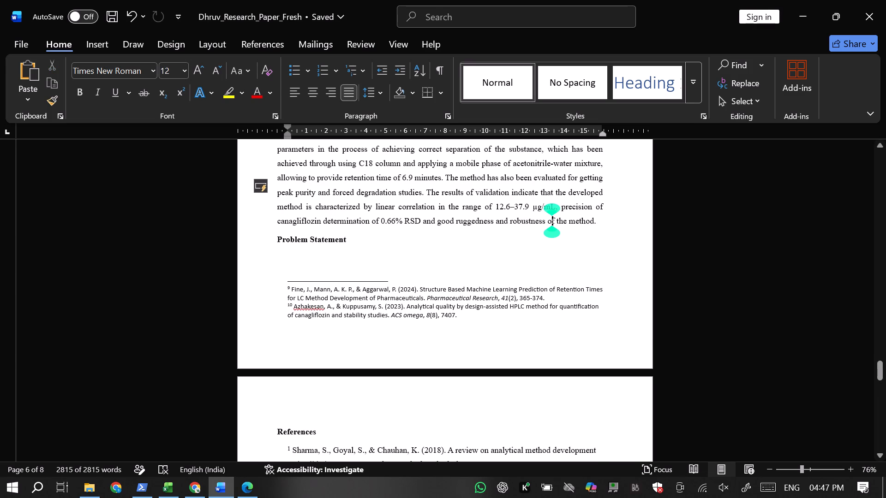
click(601, 224)
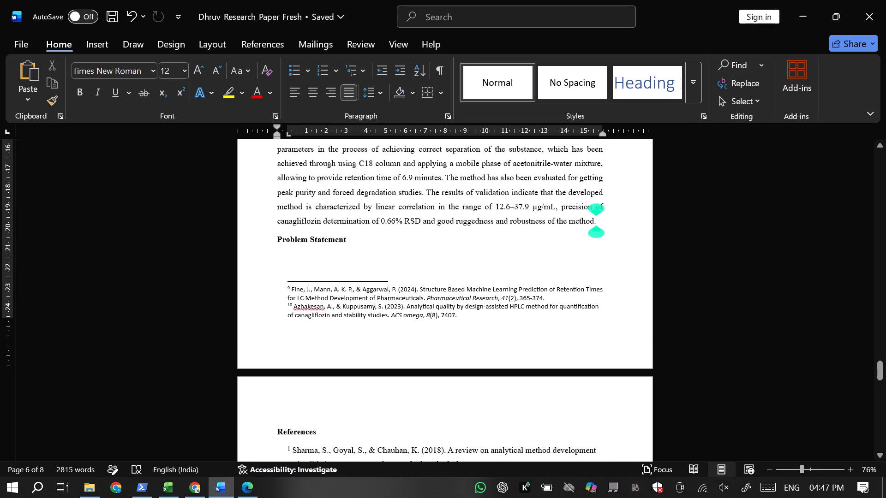
key(Return)
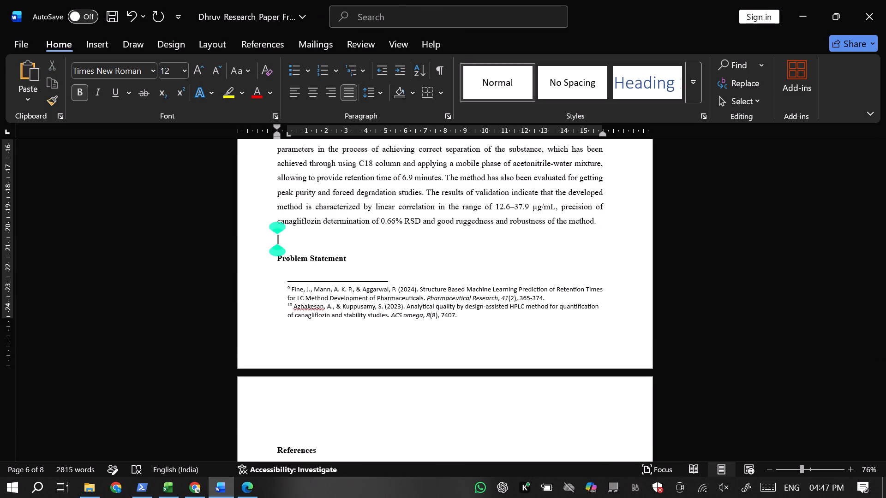
key(ctrl+v)
scroll(557, 243, up, 1)
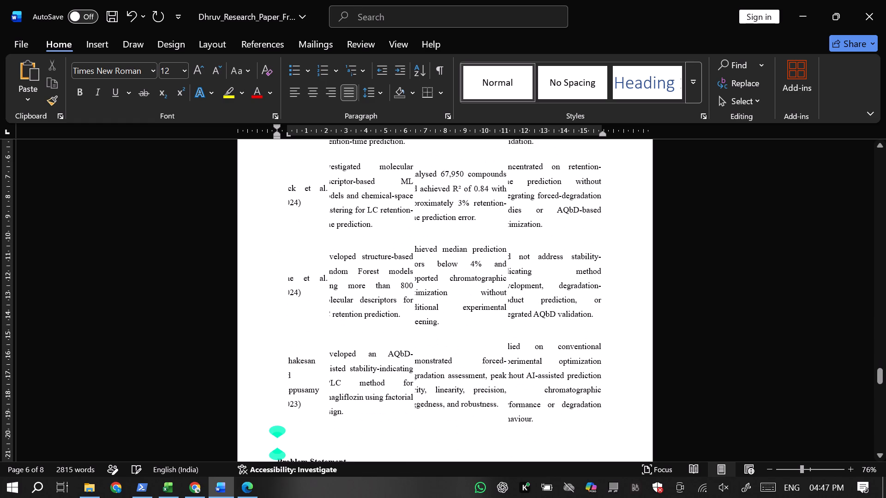
scroll(557, 243, up, 3)
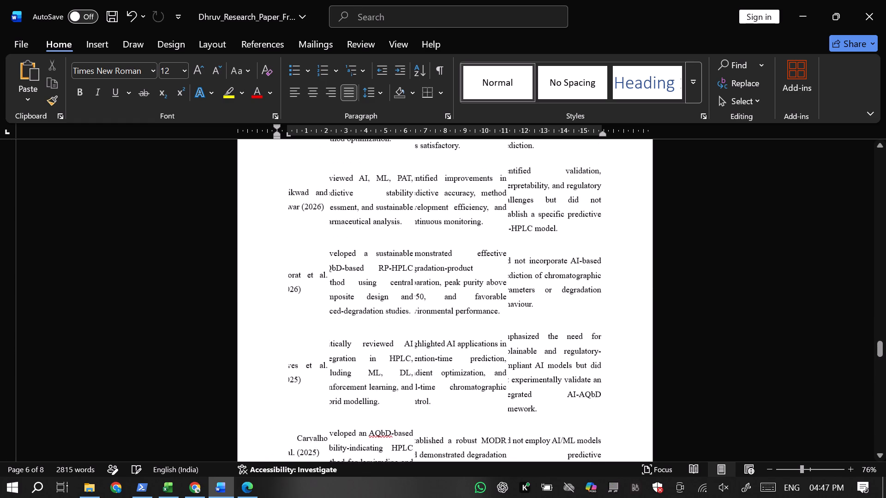
scroll(557, 243, up, 2)
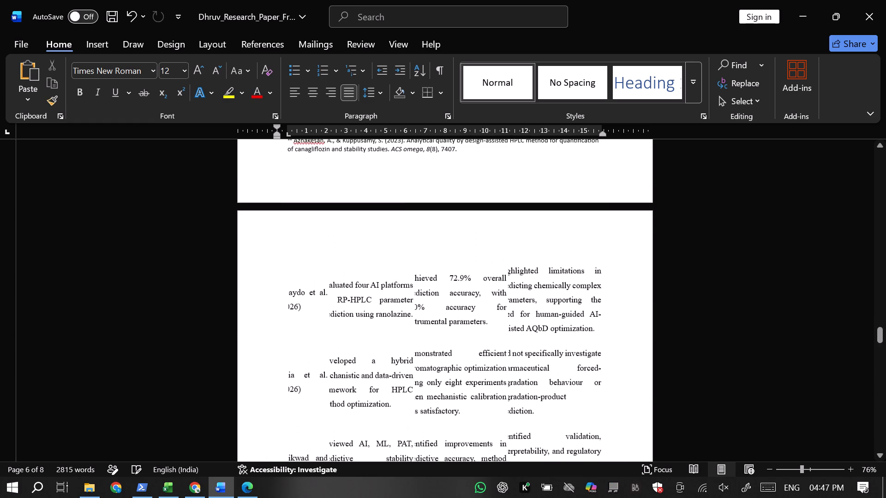
scroll(557, 243, up, 2)
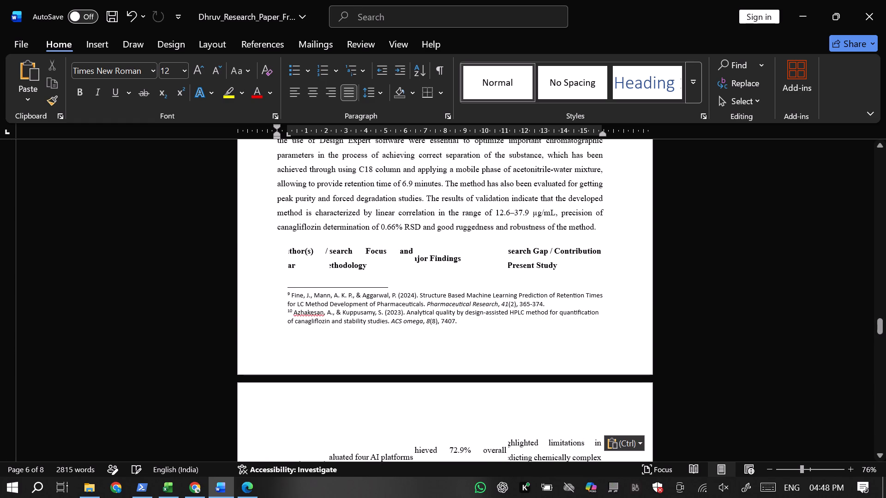
Apply the plain grid table style with borders around every cell to the whole pasted table.
click(280, 251)
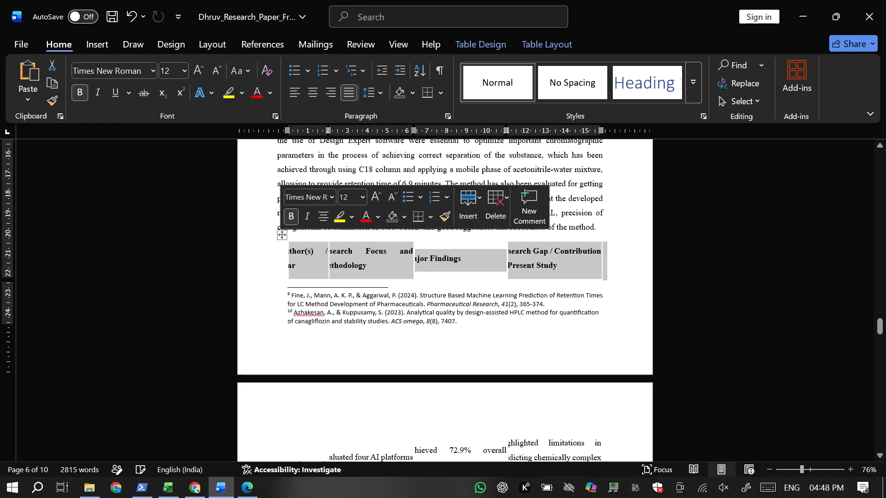
click(280, 234)
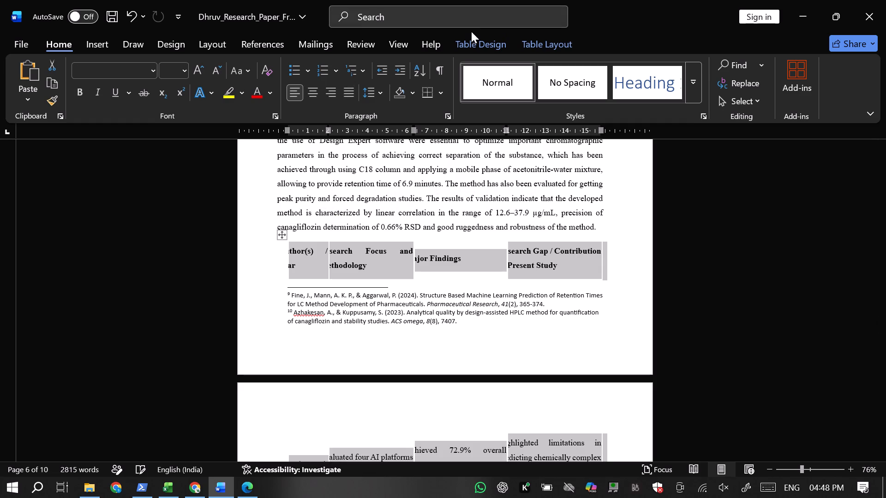
click(471, 36)
click(201, 87)
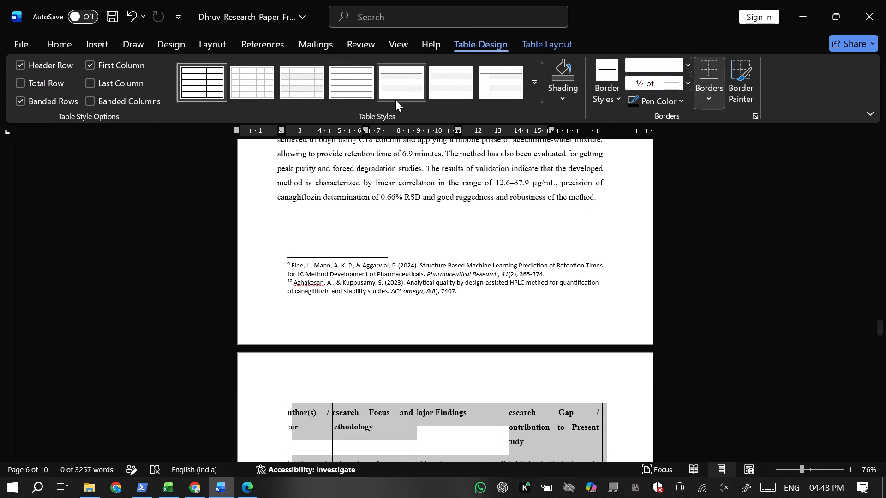
Apply AutoFit Window to the whole comparison table and check its layout on the page.
click(545, 46)
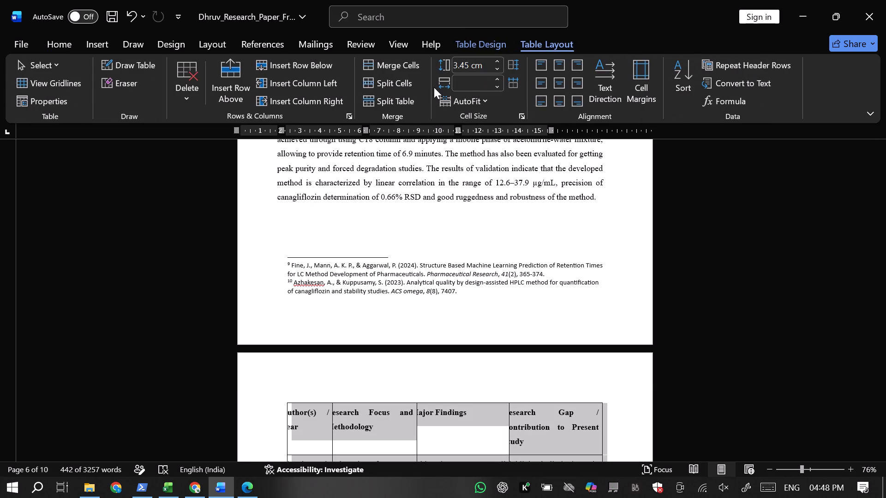
click(485, 104)
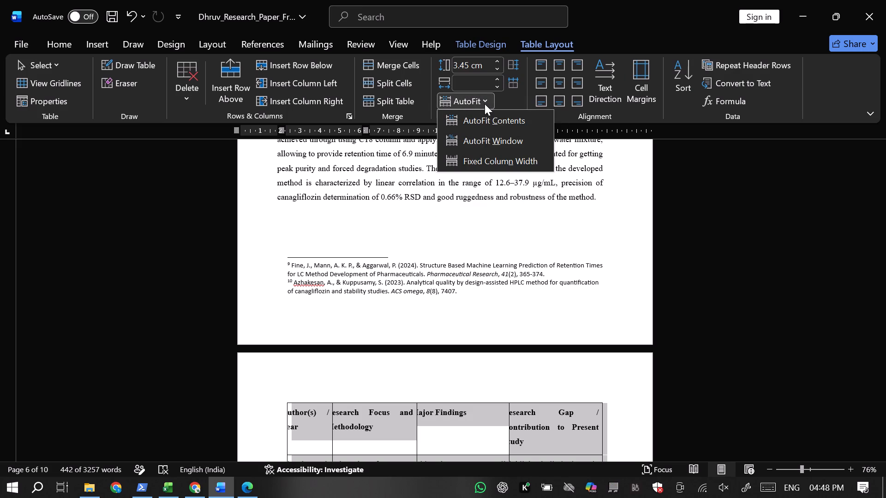
click(479, 142)
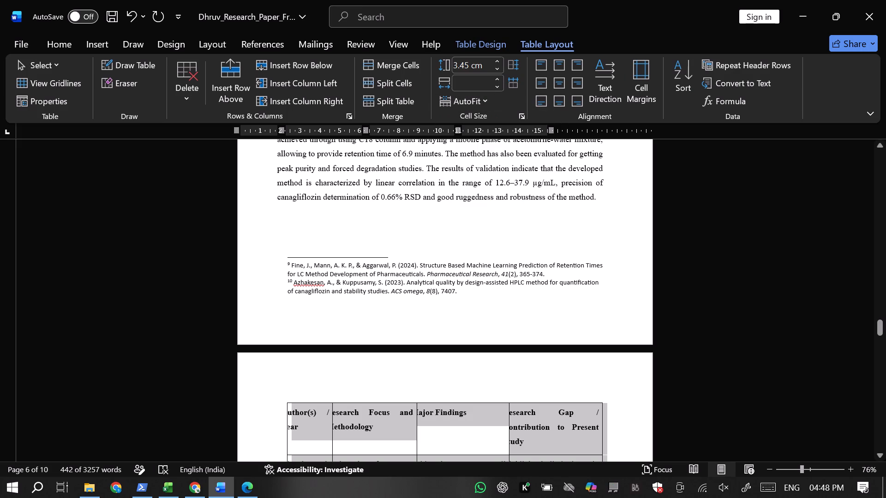
click(466, 358)
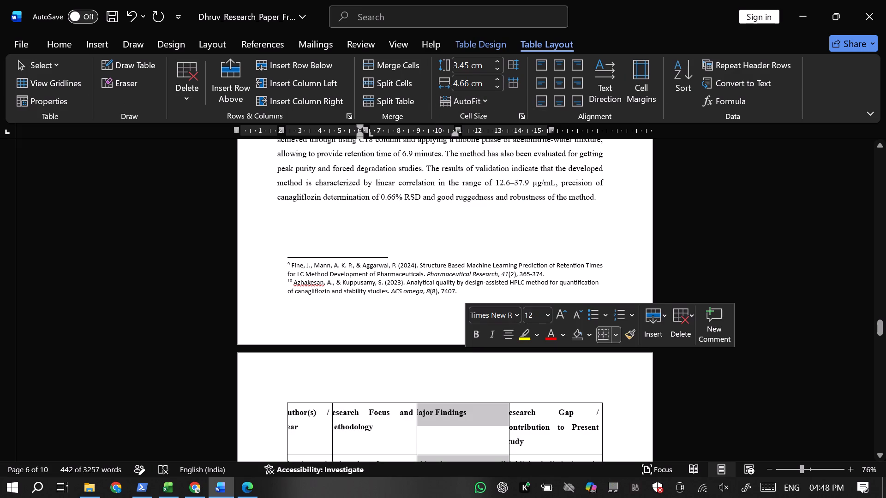
scroll(466, 358, down, 2)
scroll(466, 358, up, 1)
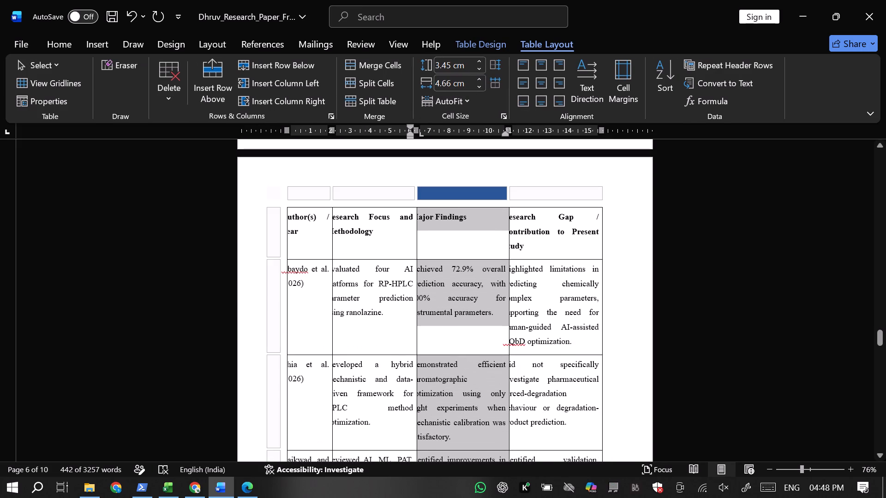
Examine the comparison table's cell text and page breaks from its heading row down to the Problem Statement heading.
click(383, 249)
drag(313, 241, 296, 229)
scroll(289, 219, up, 2)
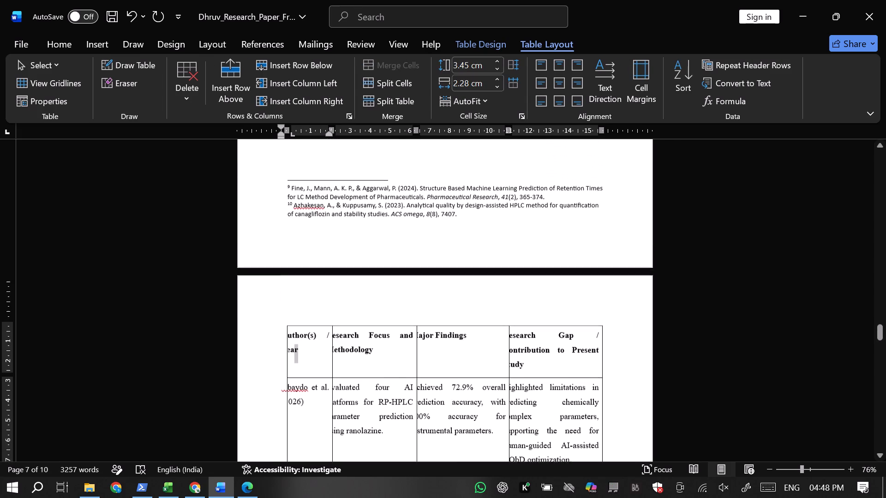
scroll(289, 219, up, 1)
scroll(289, 219, down, 1)
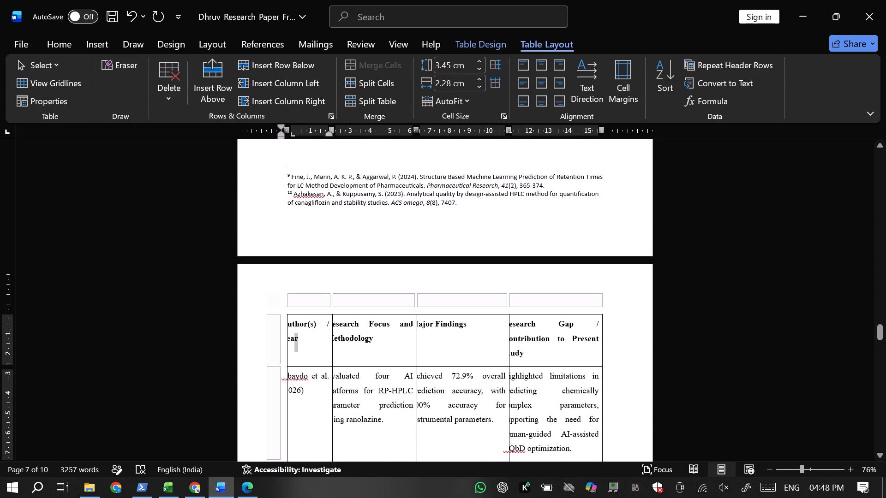
scroll(284, 307, down, 3)
scroll(499, 301, down, 1)
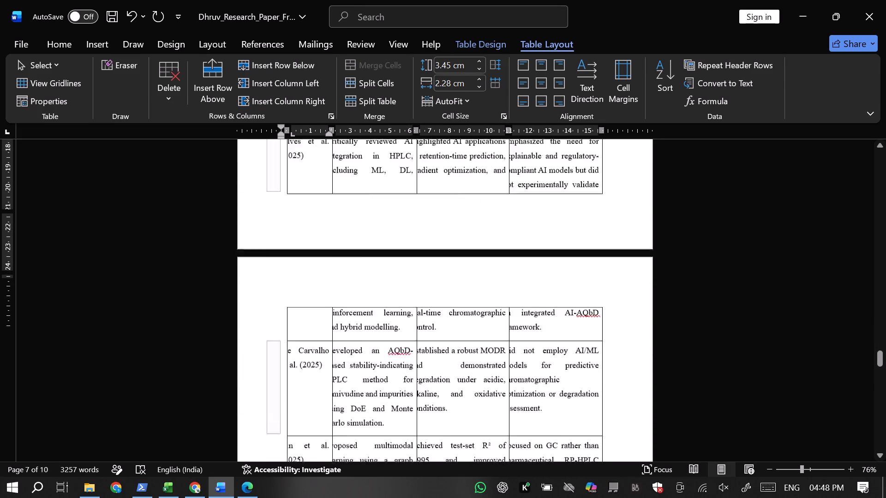
scroll(499, 301, down, 2)
scroll(600, 342, down, 2)
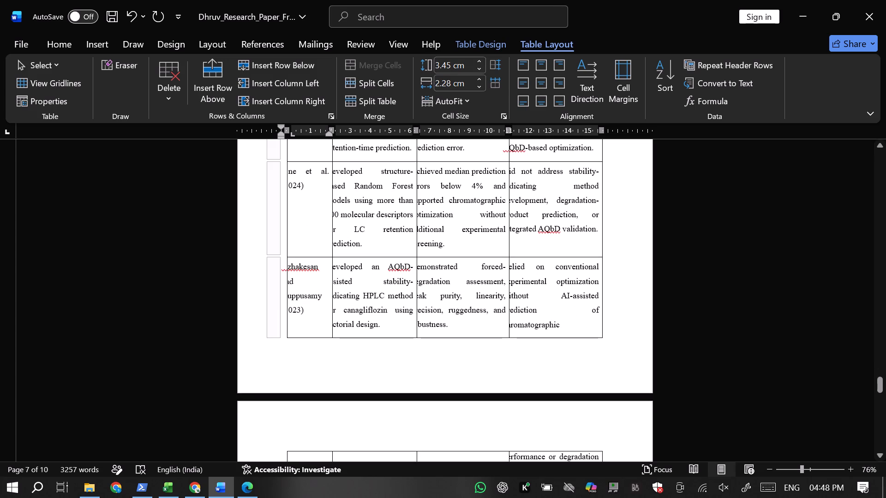
scroll(600, 342, down, 2)
scroll(599, 407, down, 1)
Centre the text in every cell of the comparison table, from the heading row through the Azhakesan and Kuppusamy (2023) row.
scroll(599, 407, up, 1)
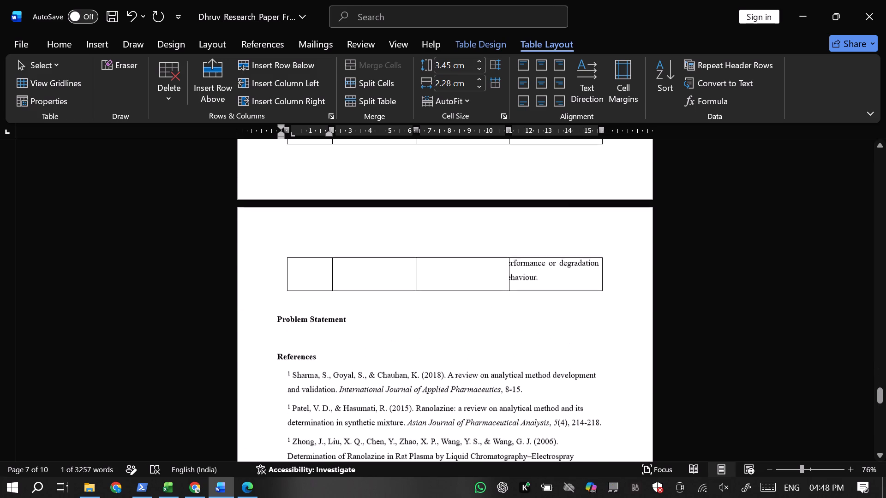
scroll(599, 407, up, 1)
drag(577, 369, 470, 234)
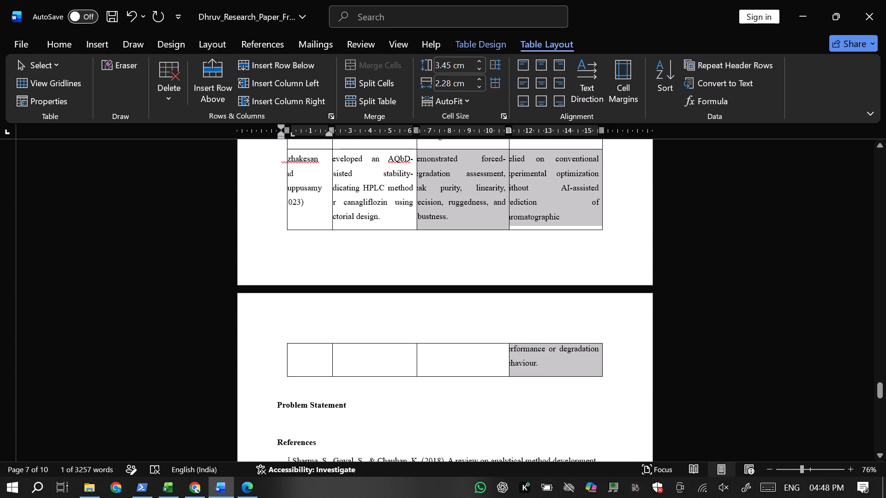
drag(470, 234, 299, 143)
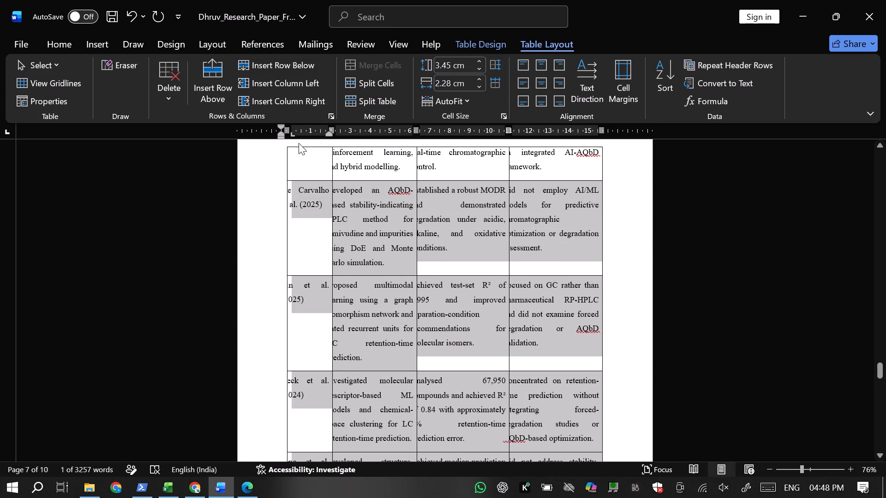
drag(299, 143, 293, 134)
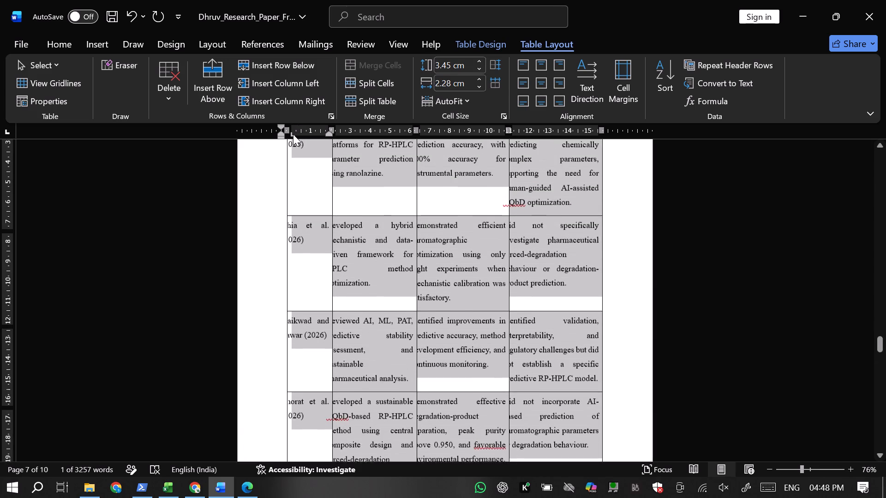
drag(293, 134, 288, 233)
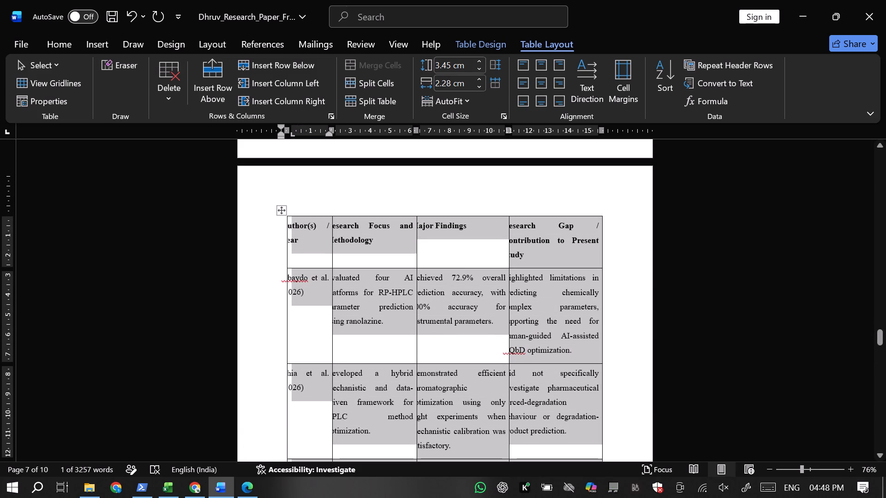
click(65, 50)
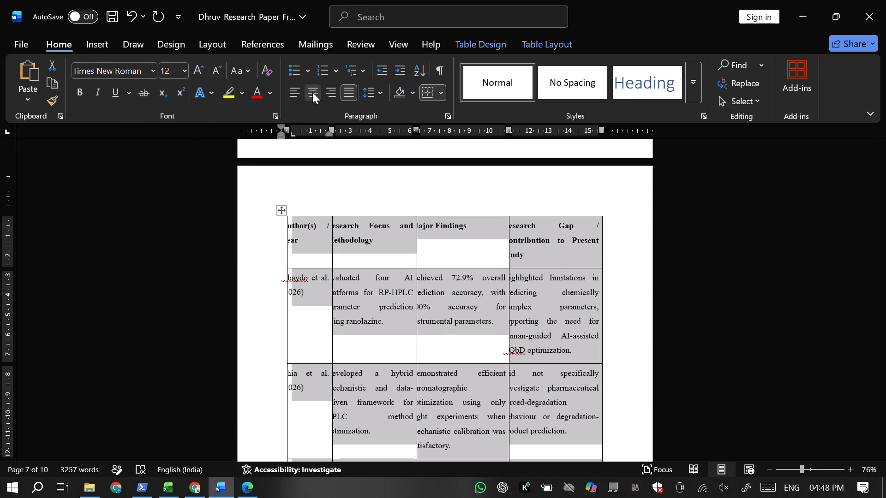
click(312, 92)
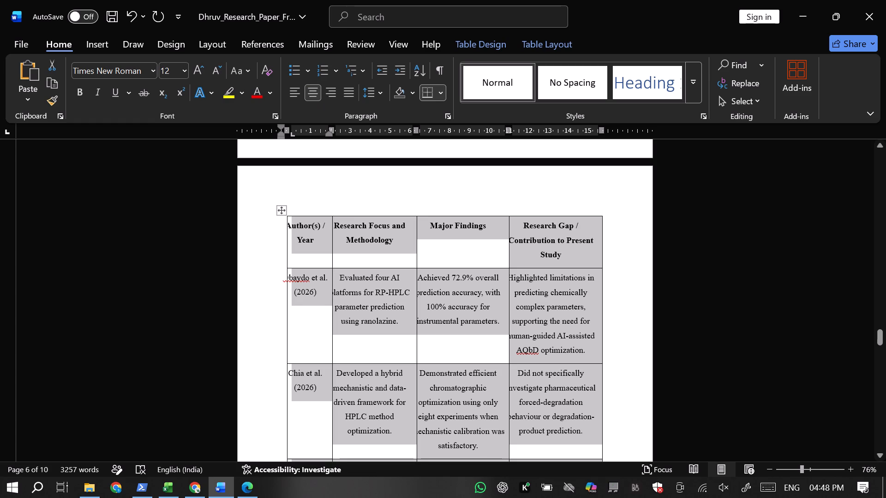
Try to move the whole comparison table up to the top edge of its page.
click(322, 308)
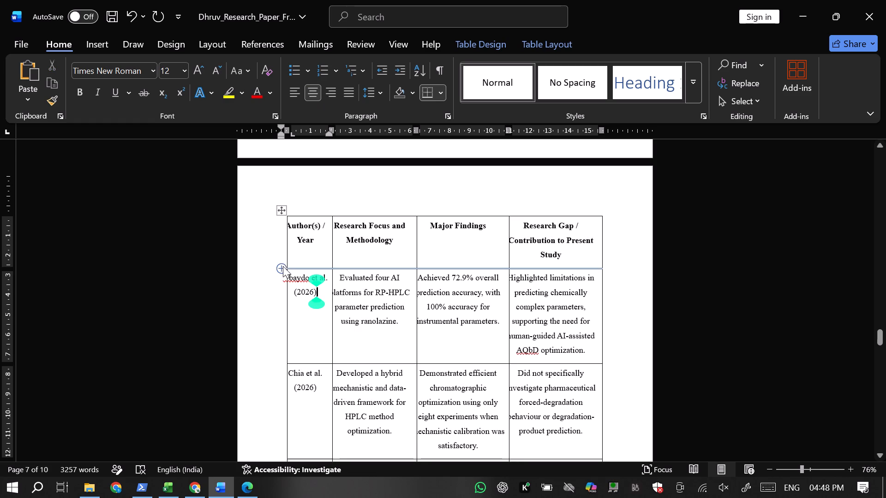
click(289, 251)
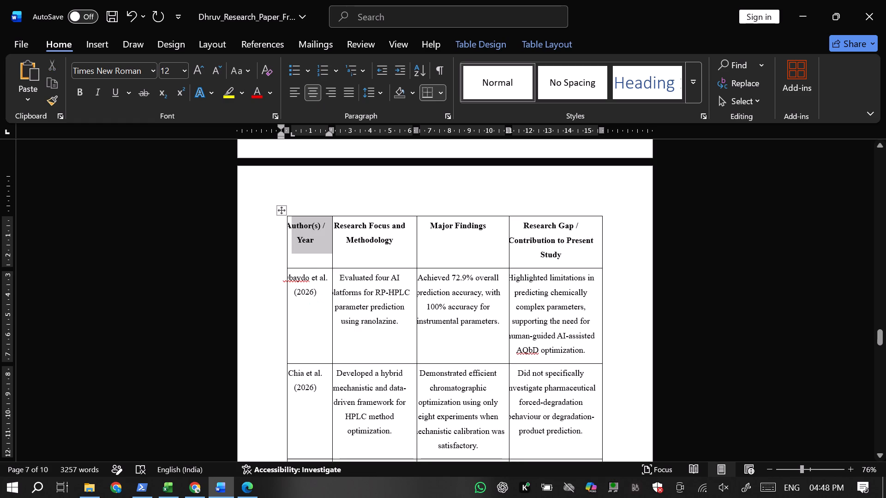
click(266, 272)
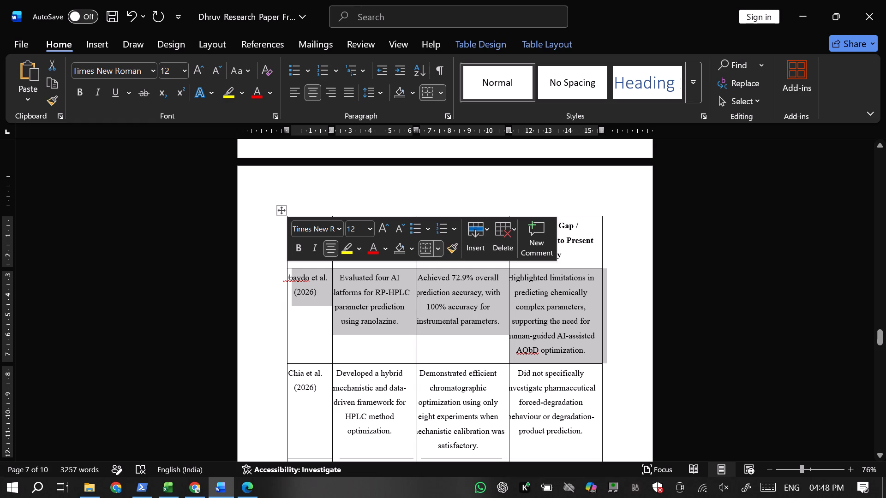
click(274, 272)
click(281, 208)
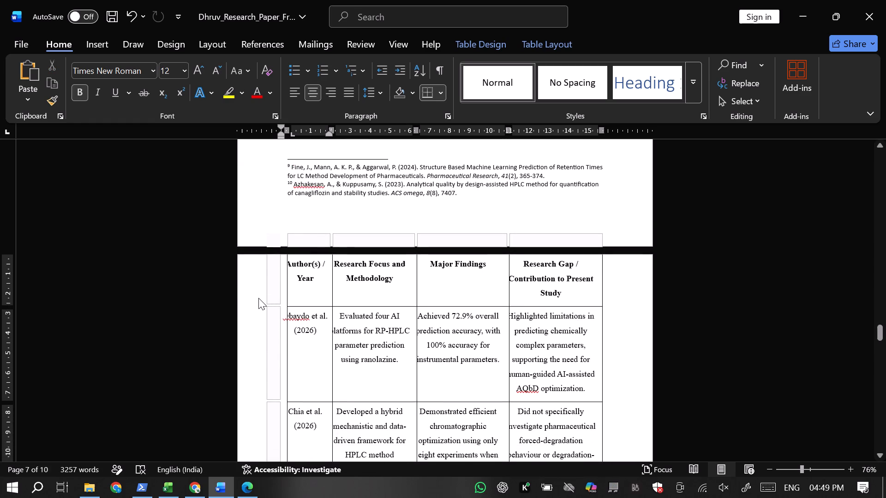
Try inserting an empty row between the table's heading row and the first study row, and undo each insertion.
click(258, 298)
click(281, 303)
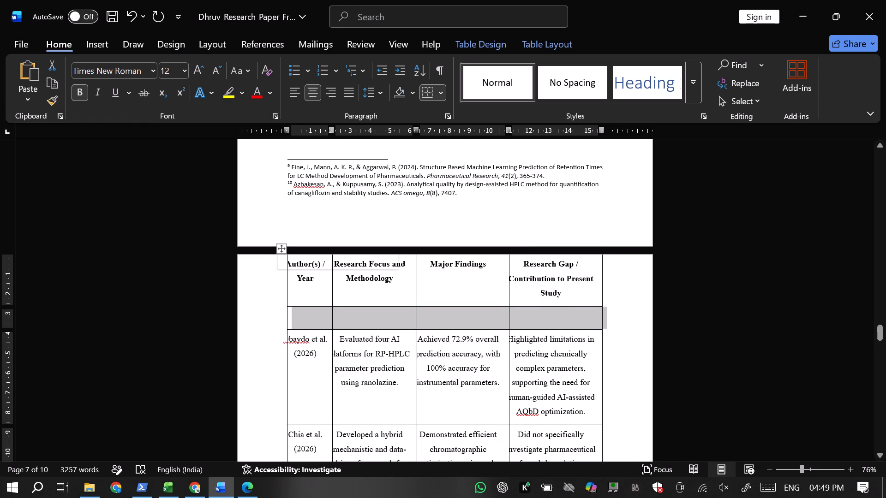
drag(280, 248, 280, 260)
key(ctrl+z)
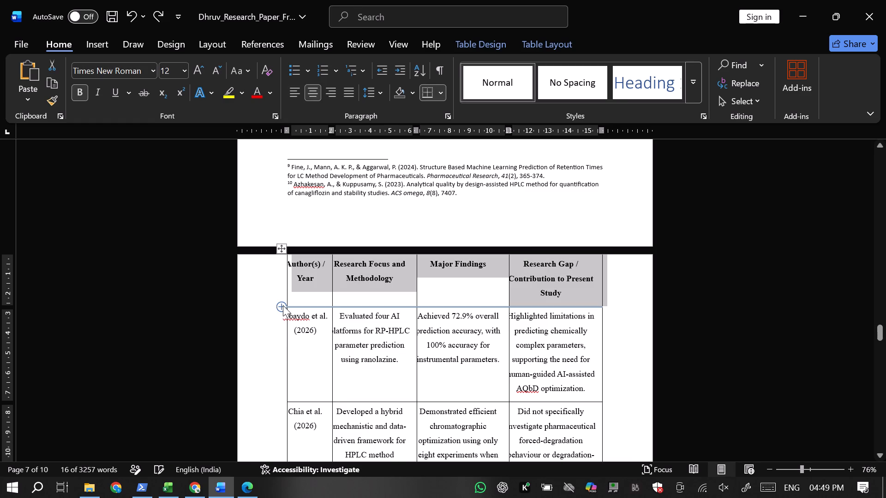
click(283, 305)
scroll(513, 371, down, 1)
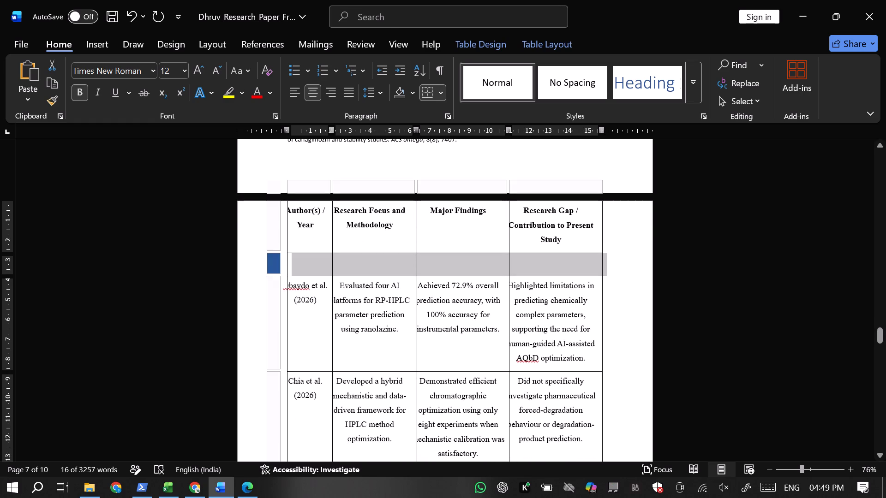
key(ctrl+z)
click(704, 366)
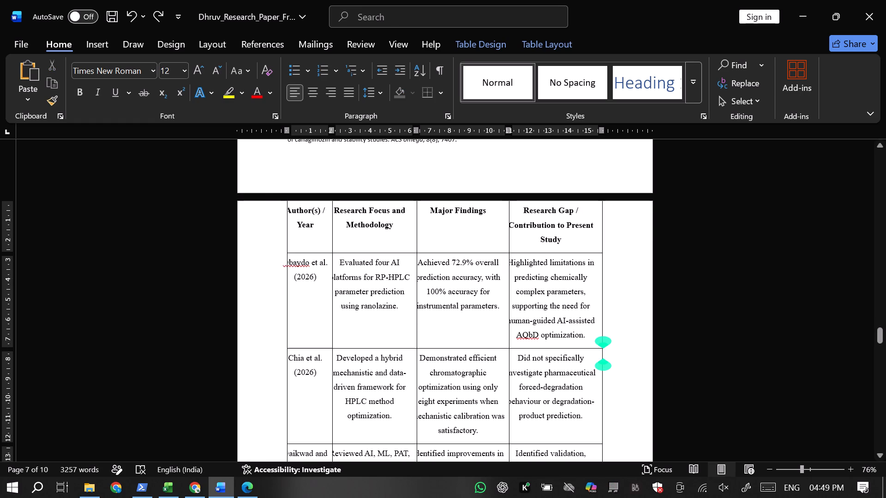
Examine the centred table through its last row above Problem Statement and back up to the heading row.
scroll(602, 277, down, 5)
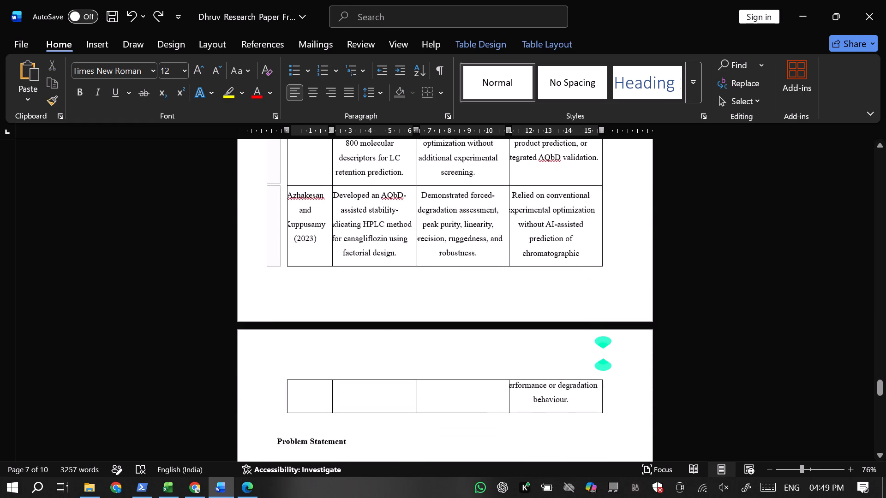
scroll(602, 277, down, 2)
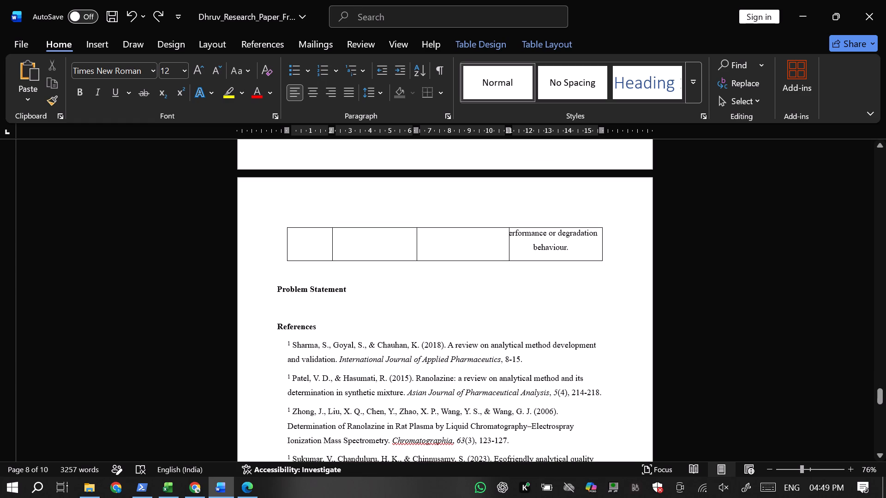
click(579, 254)
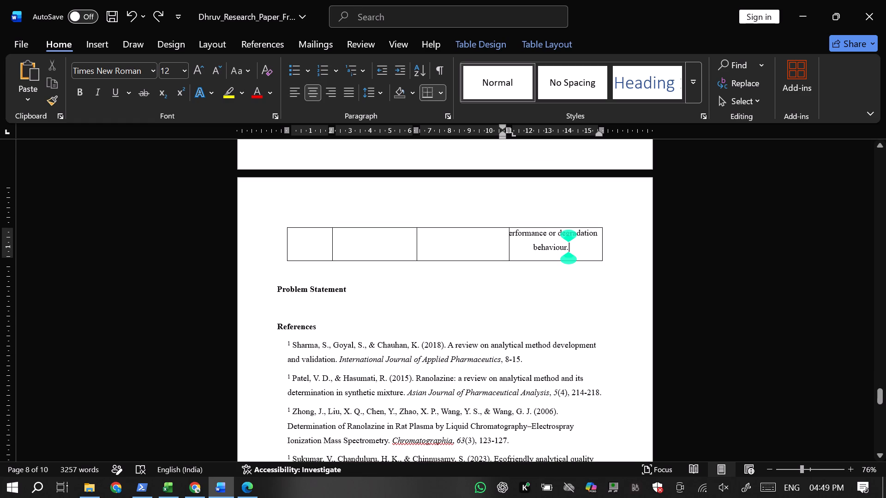
drag(609, 263, 598, 253)
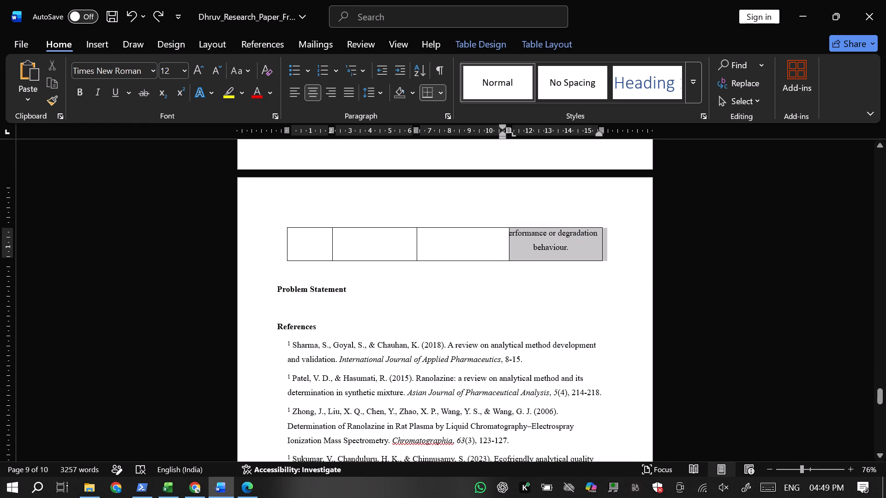
drag(598, 253, 595, 291)
scroll(595, 291, up, 1)
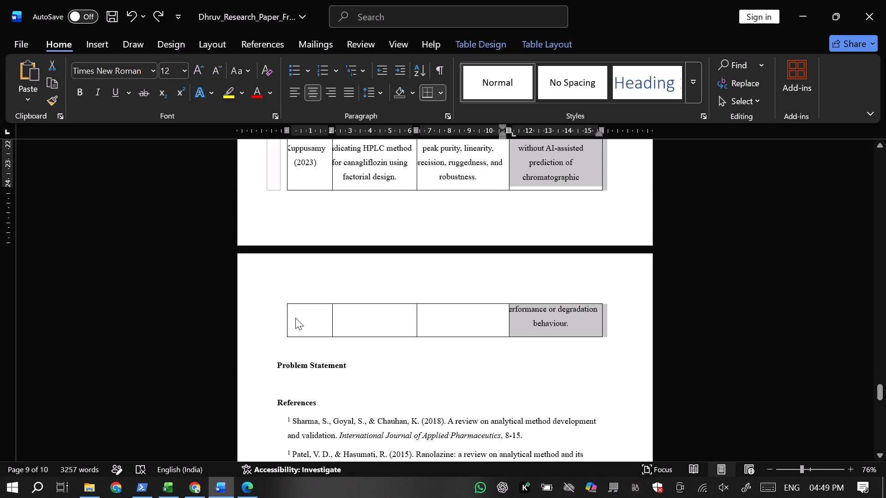
scroll(295, 318, up, 6)
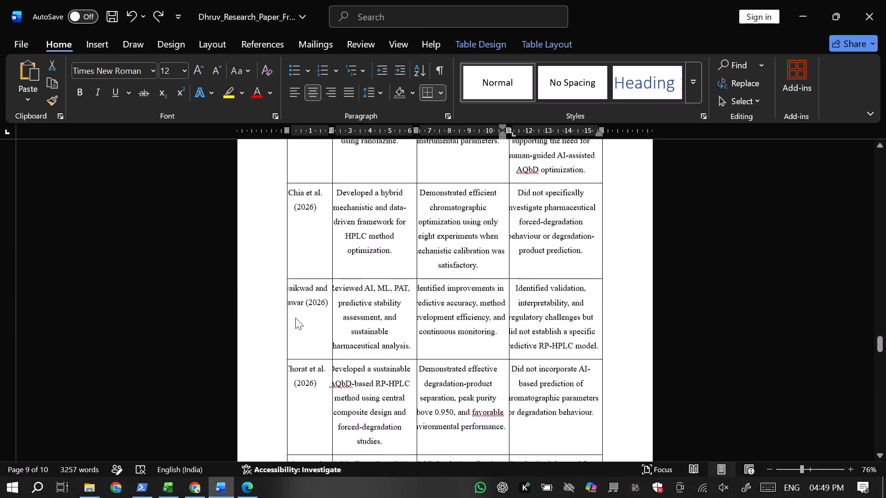
scroll(295, 318, up, 2)
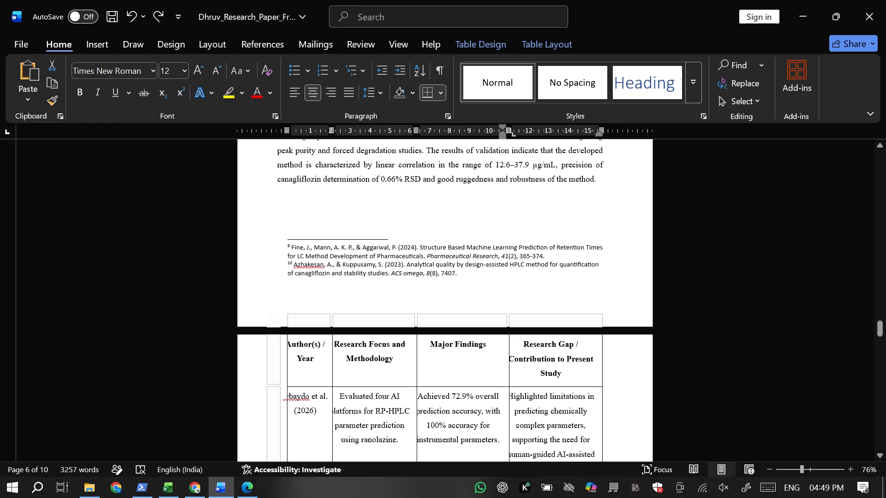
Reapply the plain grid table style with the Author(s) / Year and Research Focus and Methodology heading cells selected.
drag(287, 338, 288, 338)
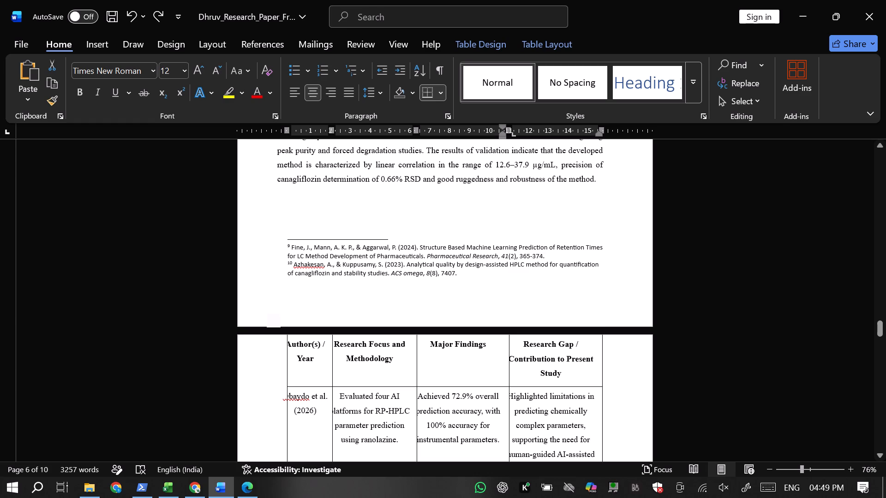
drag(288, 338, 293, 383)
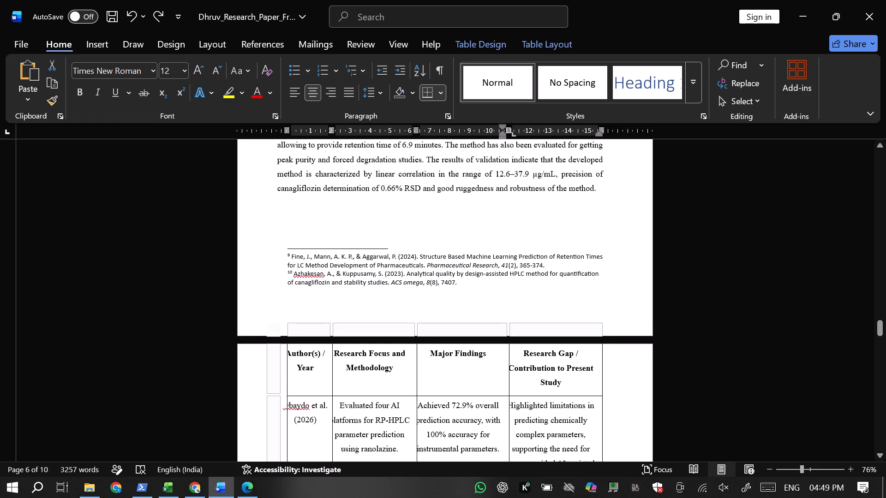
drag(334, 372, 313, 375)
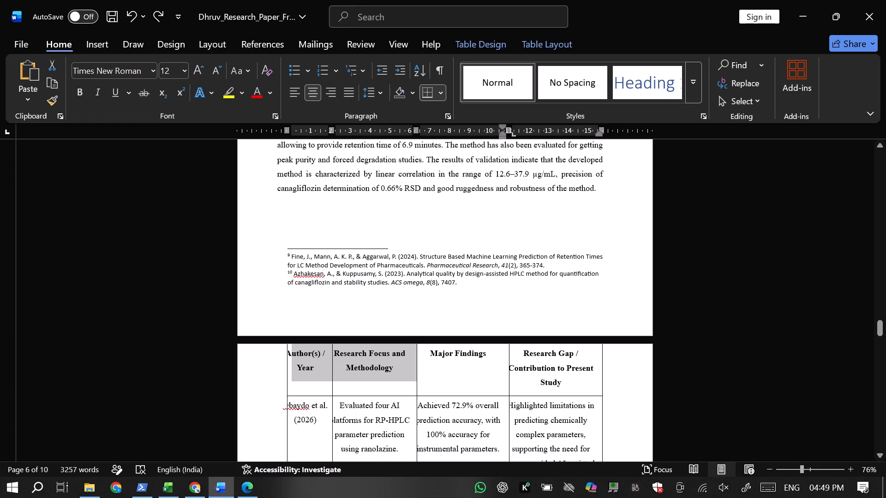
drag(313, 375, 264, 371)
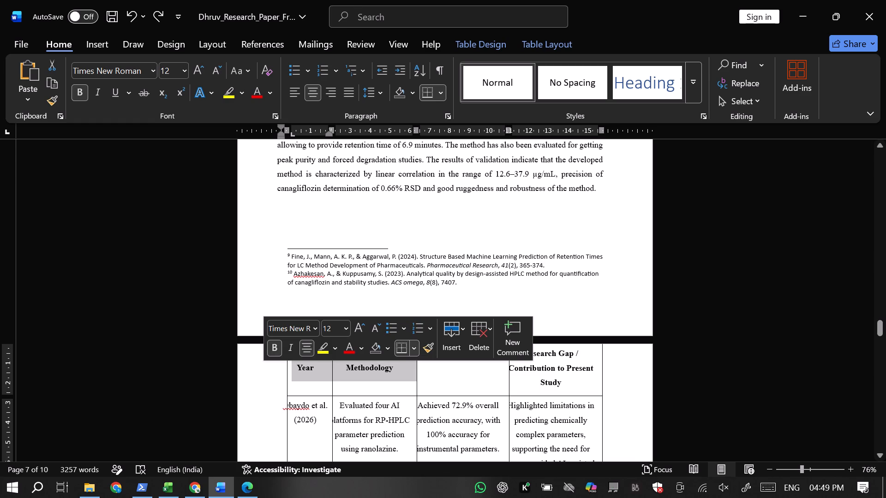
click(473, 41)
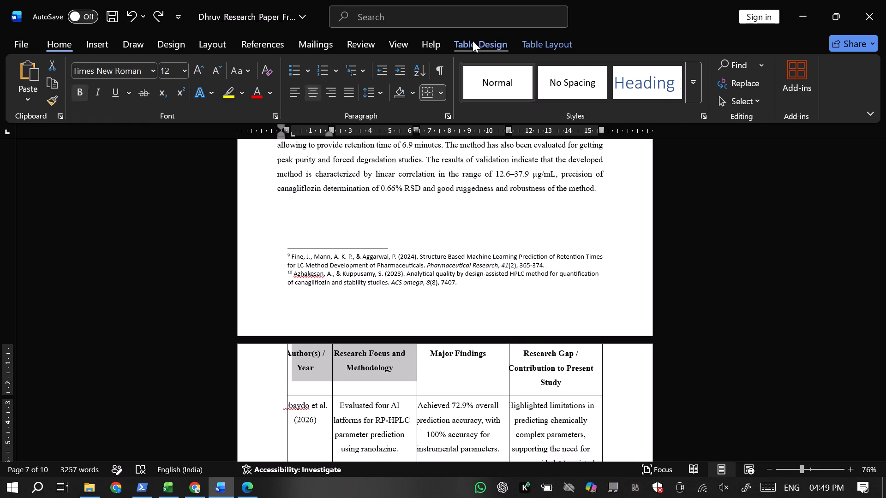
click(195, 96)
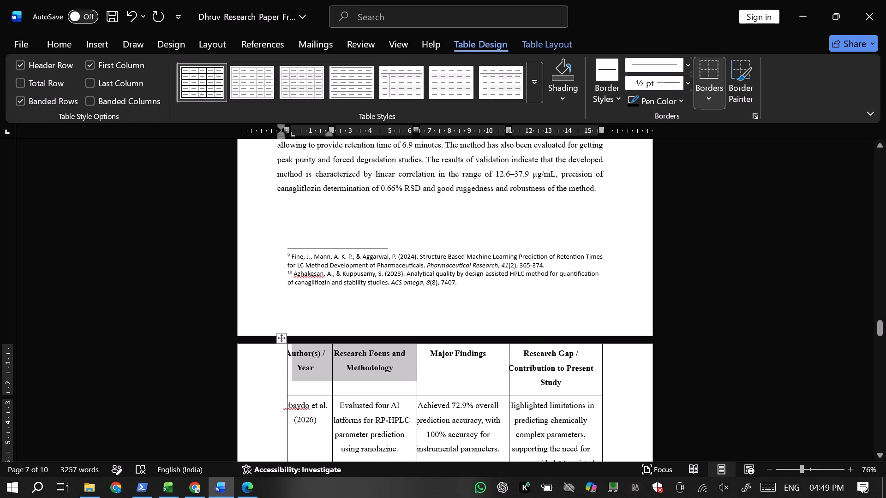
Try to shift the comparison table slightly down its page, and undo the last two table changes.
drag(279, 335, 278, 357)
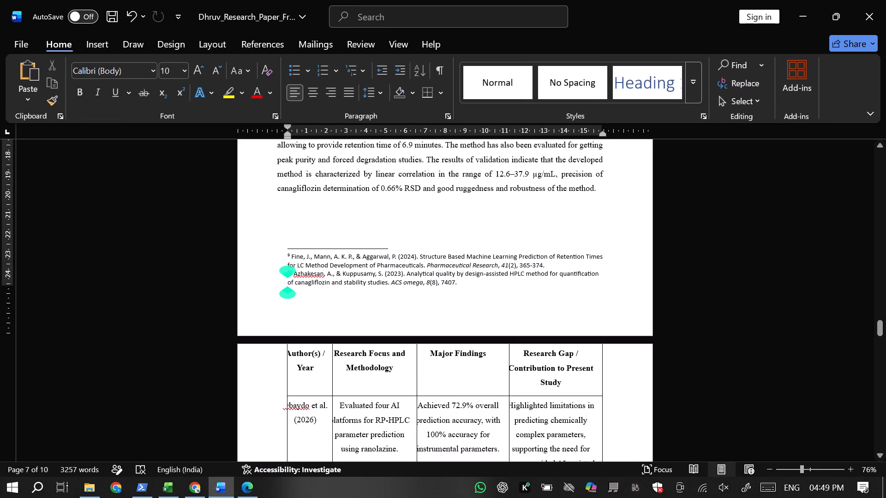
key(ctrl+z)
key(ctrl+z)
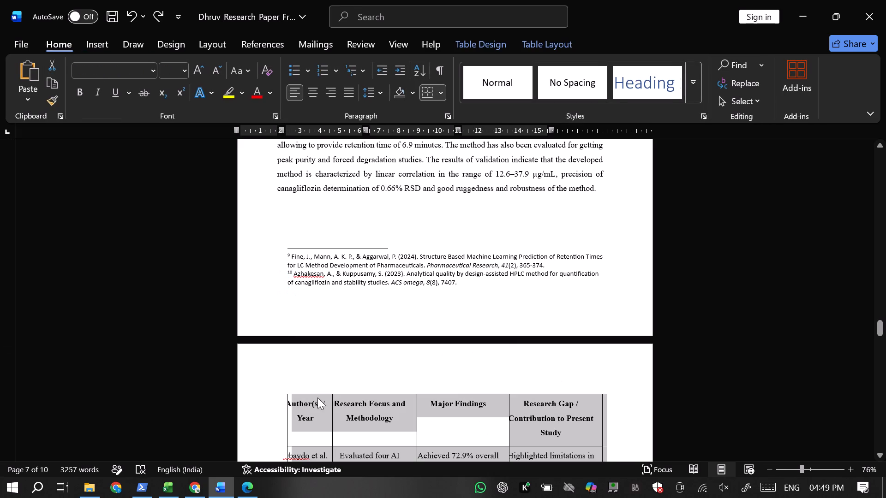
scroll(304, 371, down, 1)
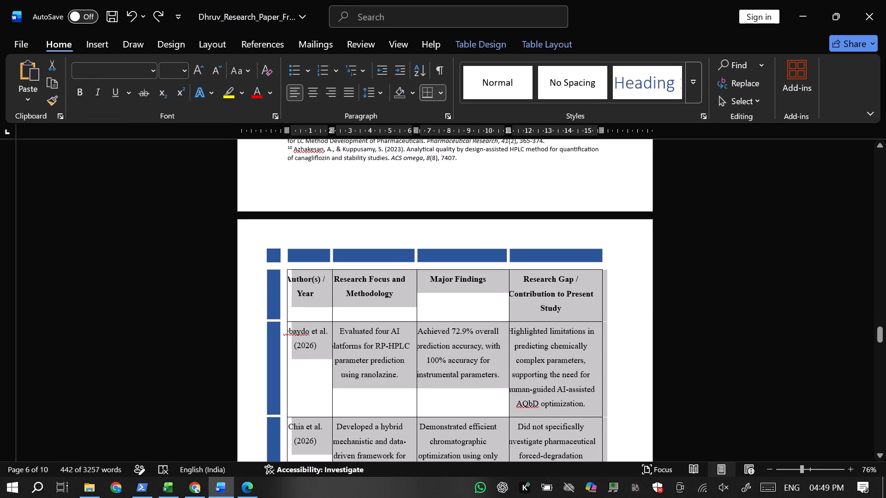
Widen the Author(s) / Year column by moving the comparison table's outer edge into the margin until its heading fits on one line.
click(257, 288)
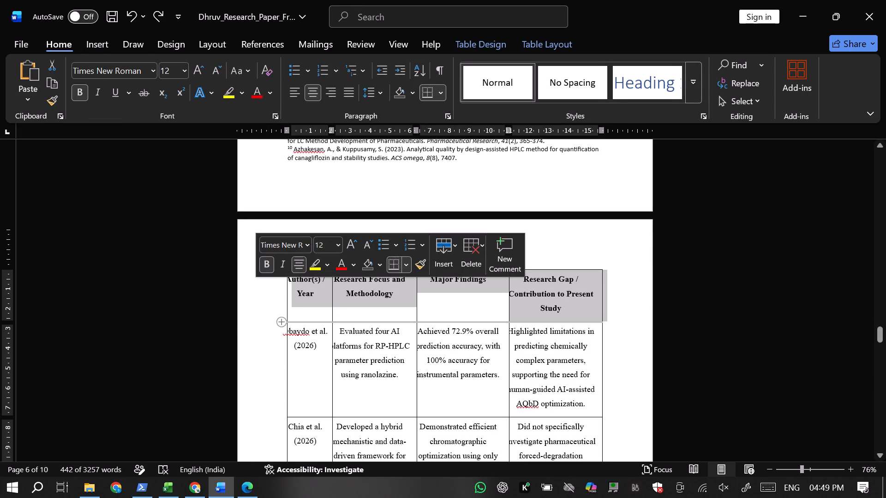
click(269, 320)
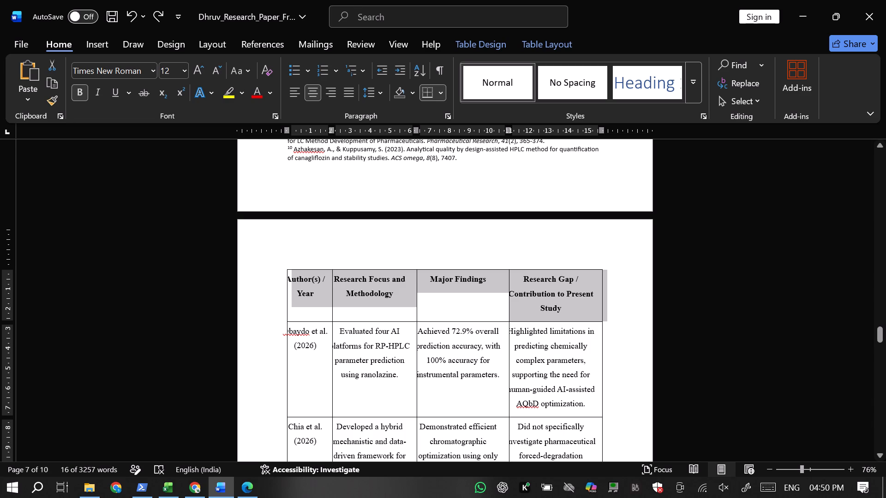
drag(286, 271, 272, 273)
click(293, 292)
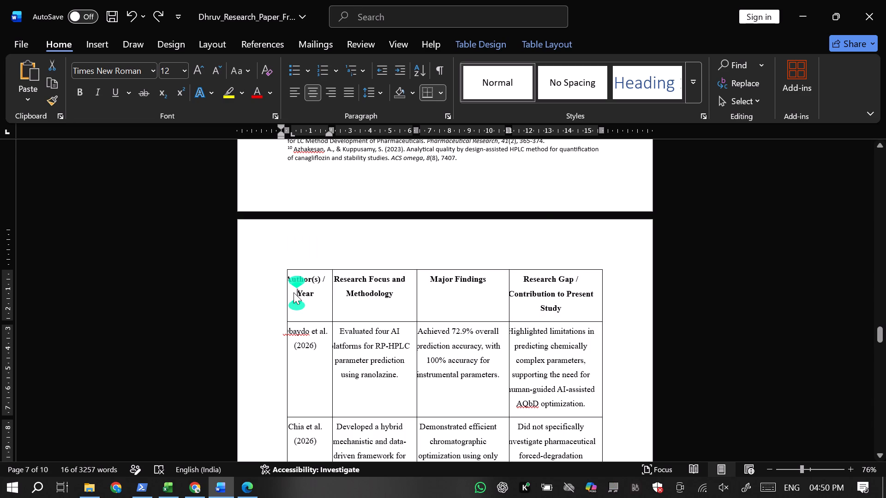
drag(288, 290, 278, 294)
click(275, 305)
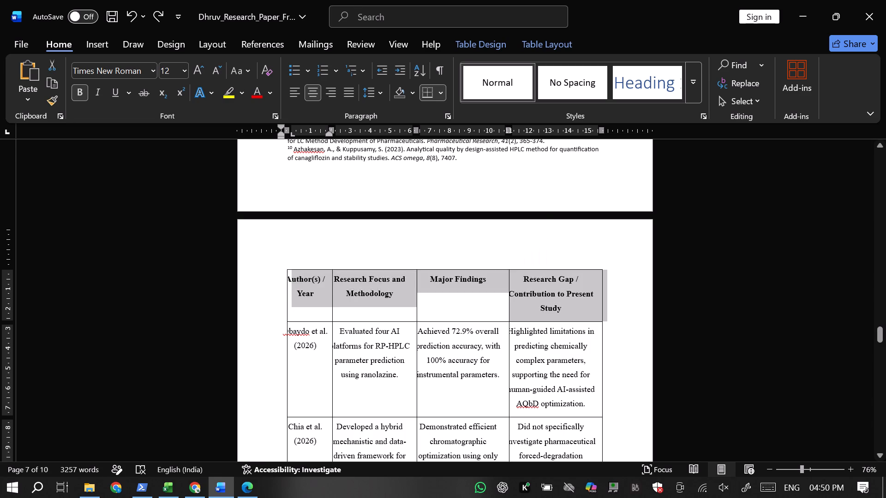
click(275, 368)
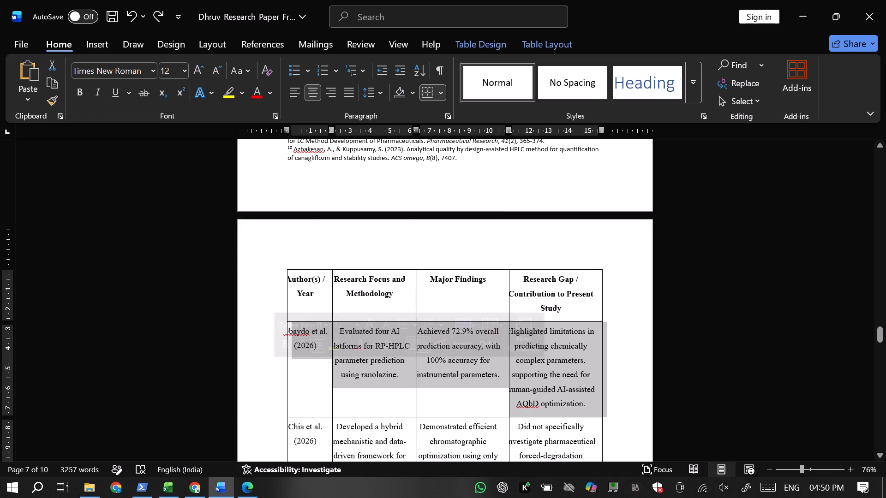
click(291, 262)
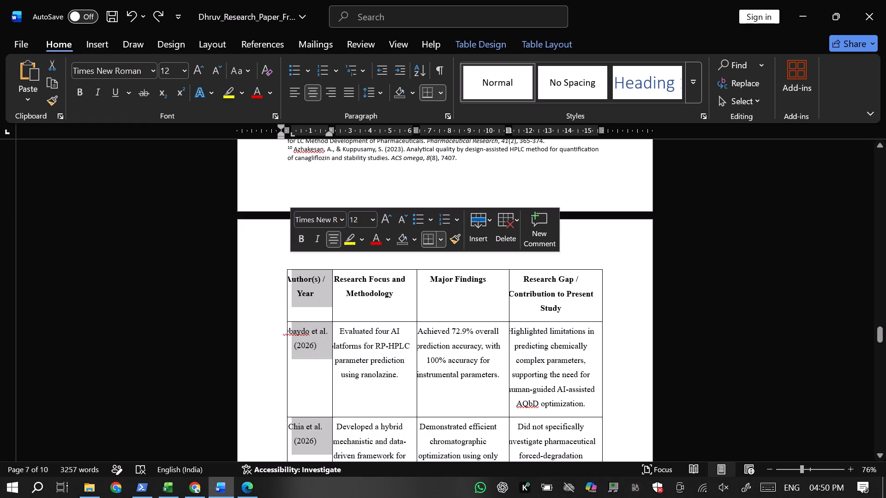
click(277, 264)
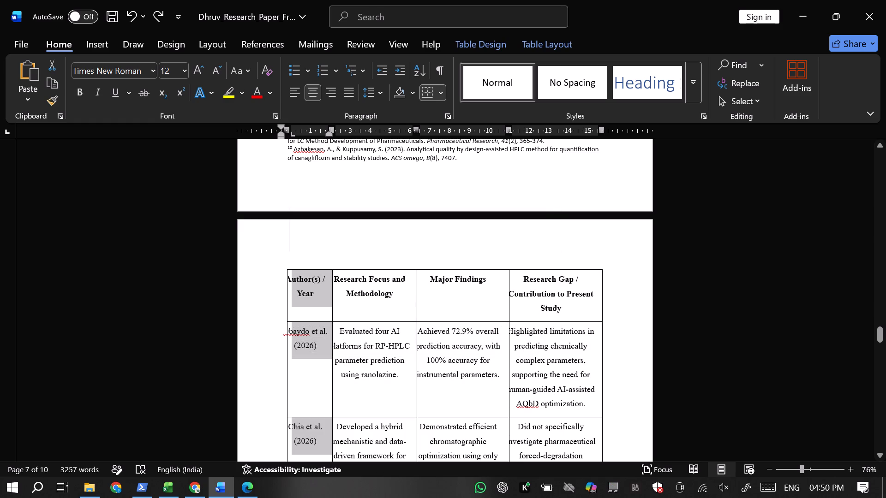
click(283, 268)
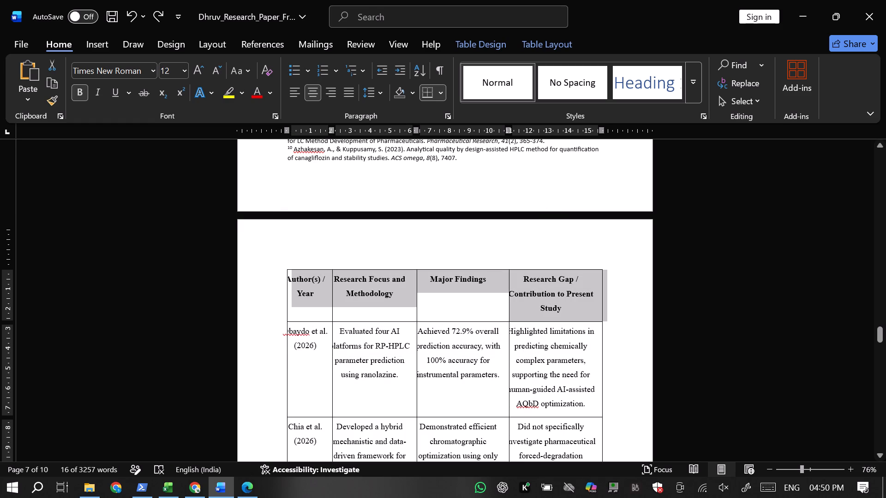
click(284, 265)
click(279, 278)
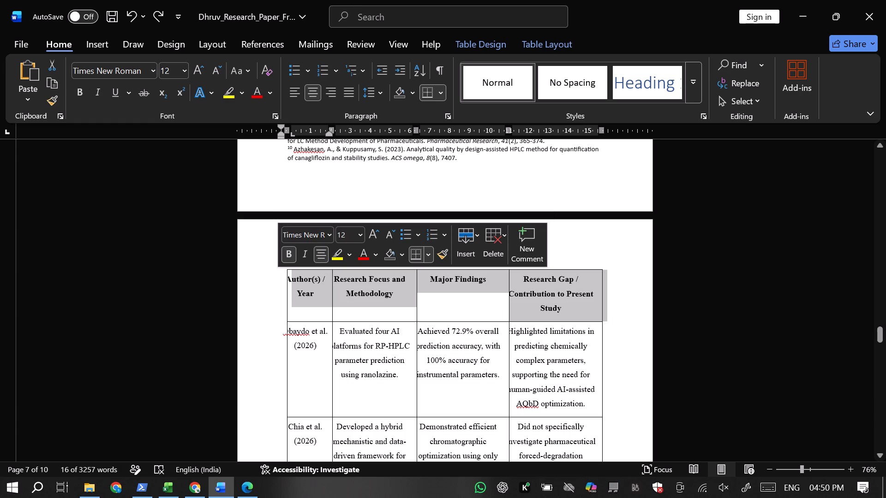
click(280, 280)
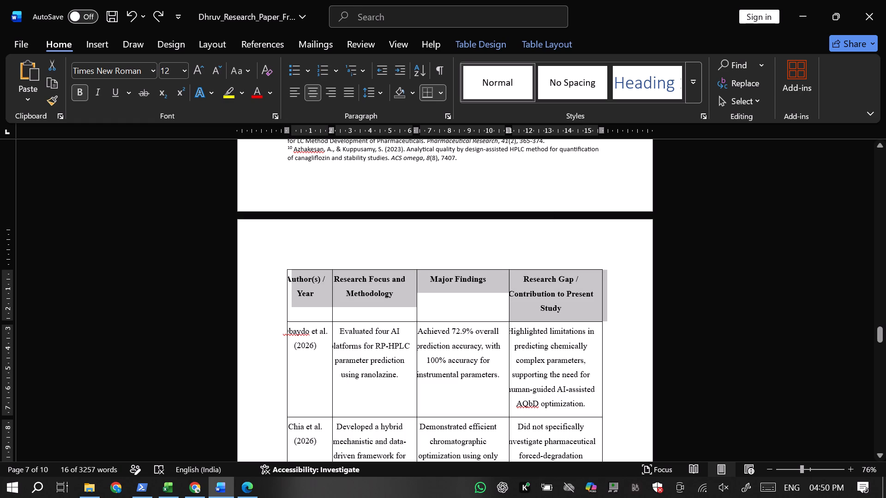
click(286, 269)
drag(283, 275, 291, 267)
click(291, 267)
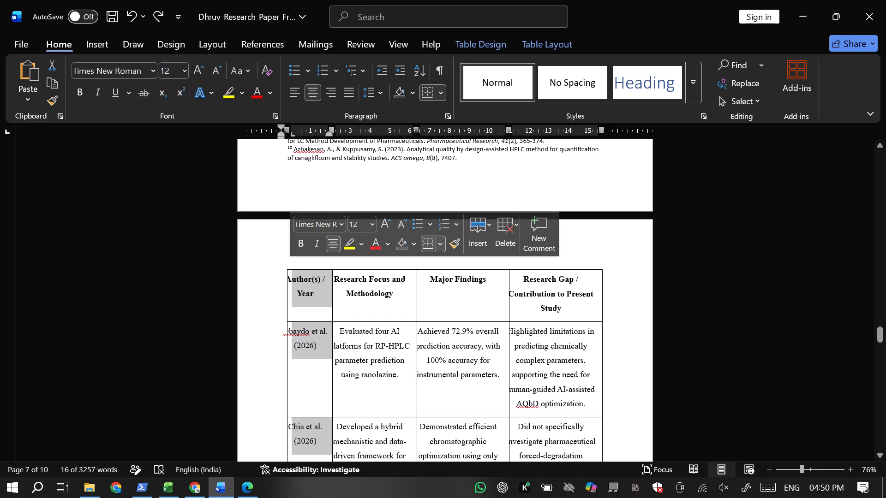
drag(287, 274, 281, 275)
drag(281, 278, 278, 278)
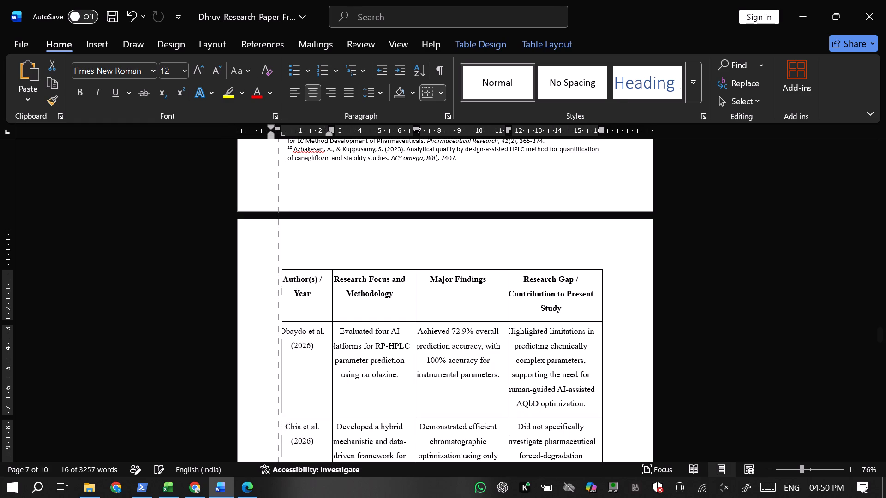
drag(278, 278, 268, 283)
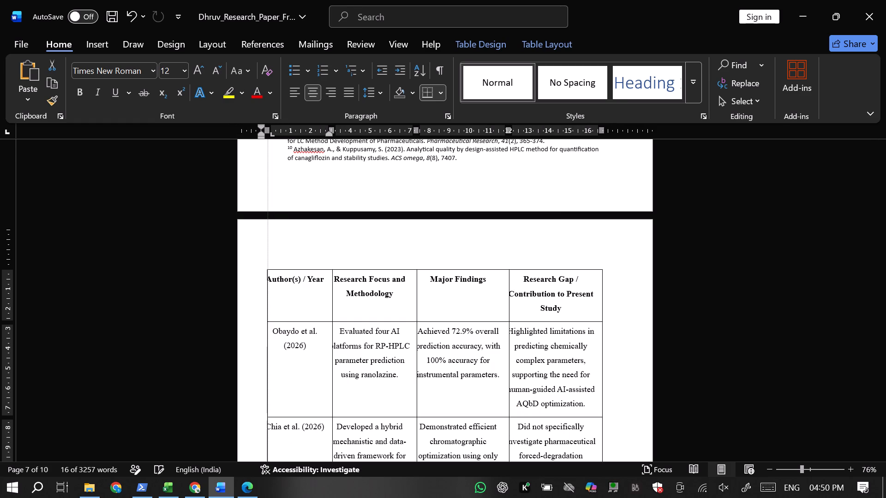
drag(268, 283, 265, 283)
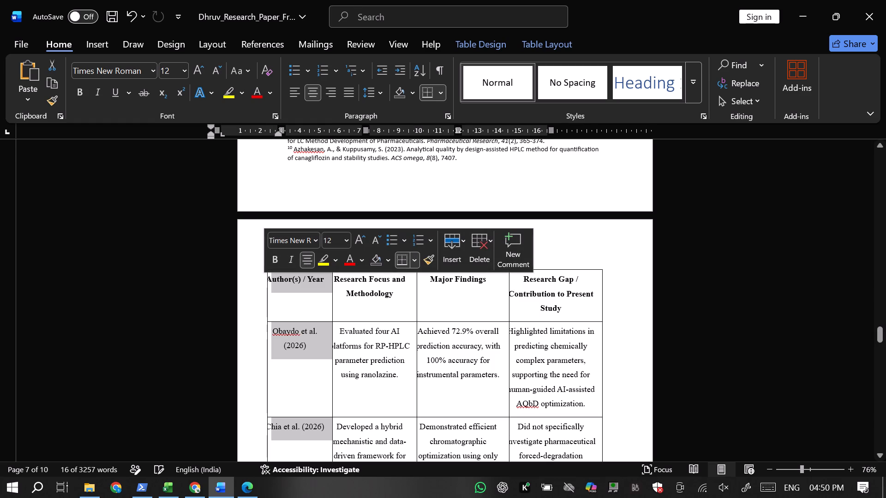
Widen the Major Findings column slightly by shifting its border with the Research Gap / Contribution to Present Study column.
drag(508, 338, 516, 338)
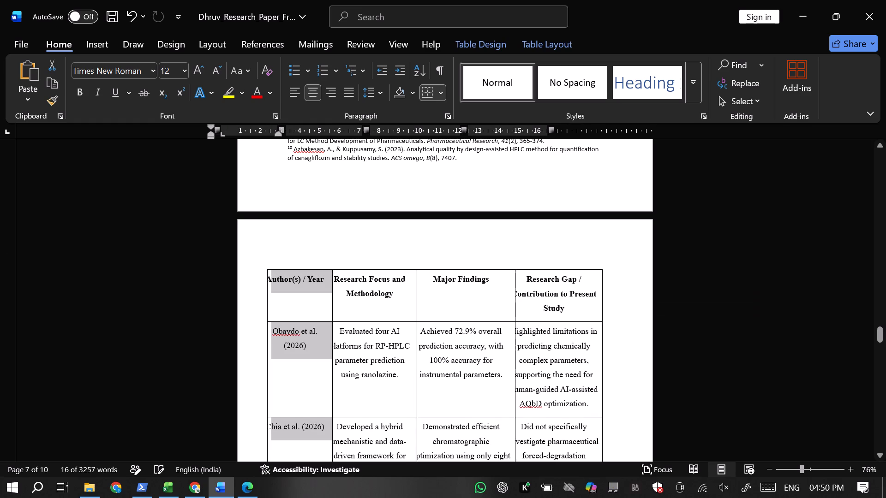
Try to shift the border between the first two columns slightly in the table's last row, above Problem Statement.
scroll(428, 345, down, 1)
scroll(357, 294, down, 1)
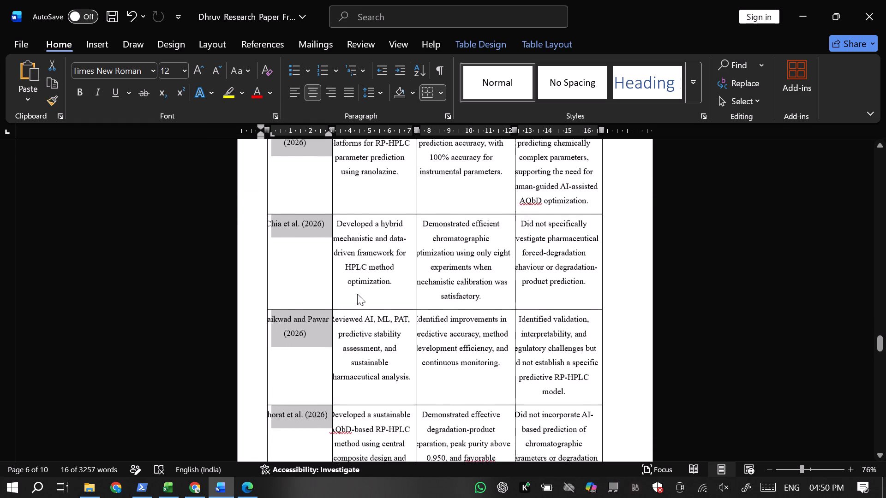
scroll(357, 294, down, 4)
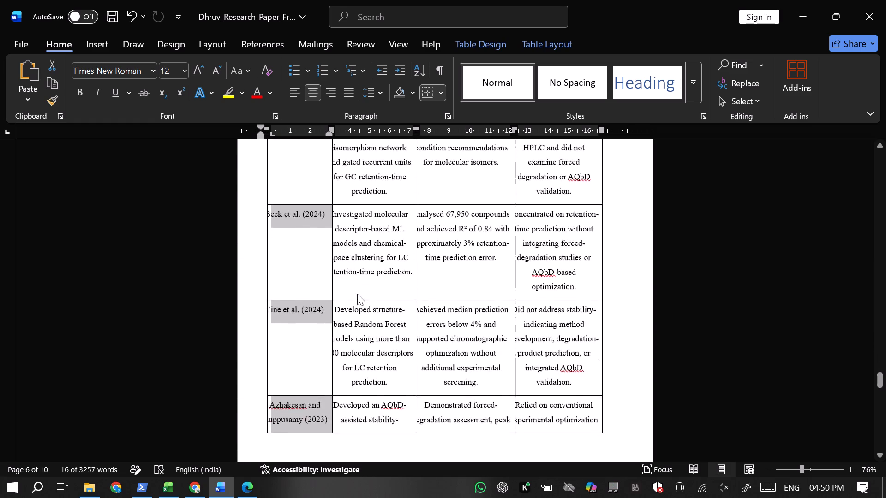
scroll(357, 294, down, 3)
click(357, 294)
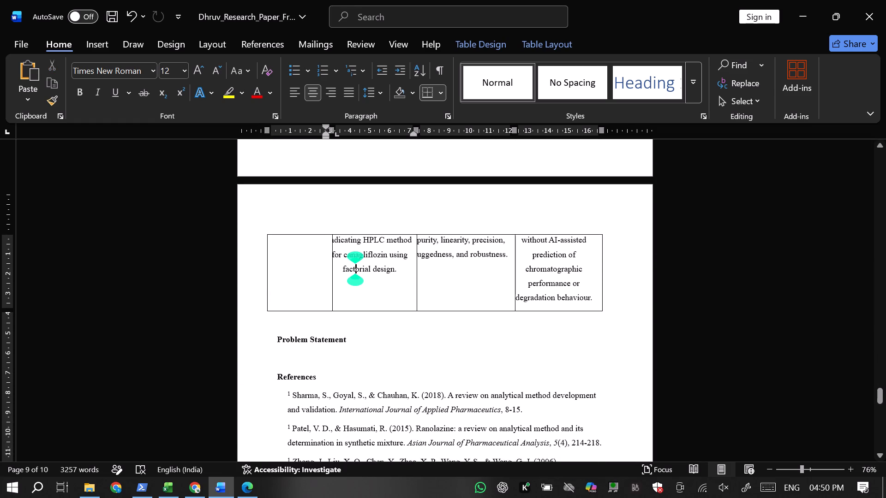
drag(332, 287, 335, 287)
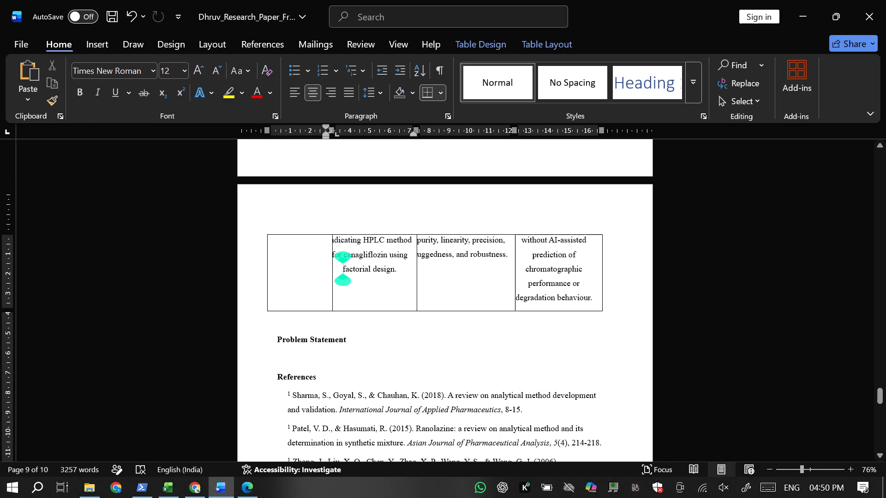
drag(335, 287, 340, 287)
Select the whole comparison table and resize it with AutoFit Contents, AutoFit Window, and AutoFit Contents again.
drag(593, 302, 341, 65)
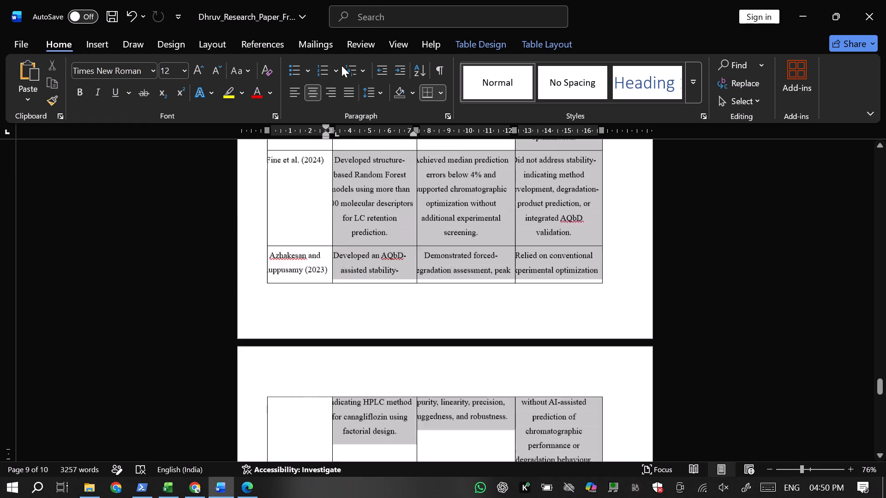
drag(341, 65, 273, 156)
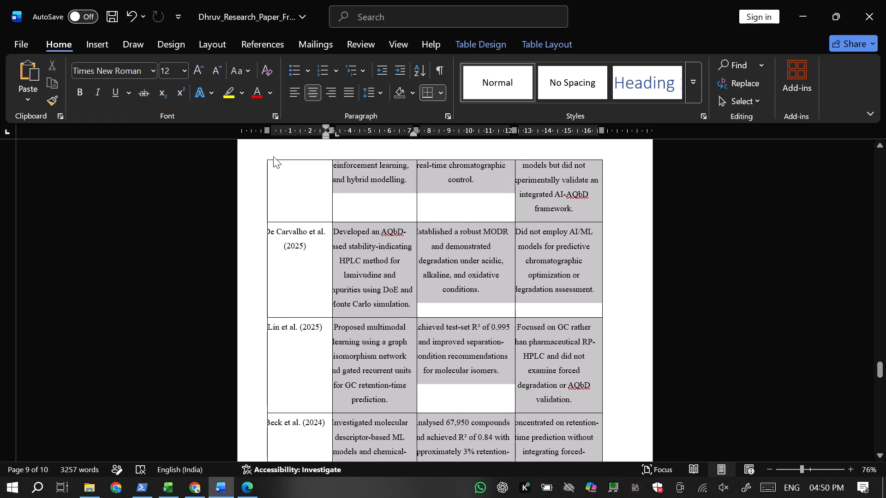
drag(273, 156, 237, 158)
drag(237, 158, 255, 131)
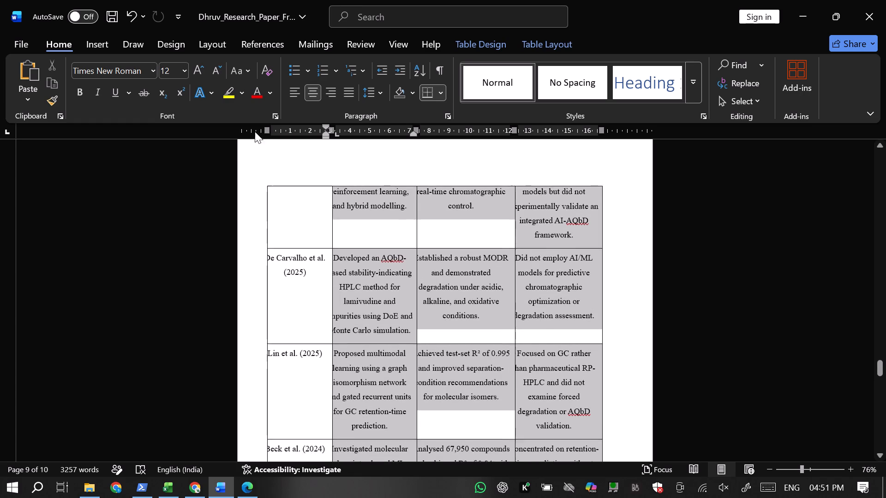
drag(255, 131, 278, 141)
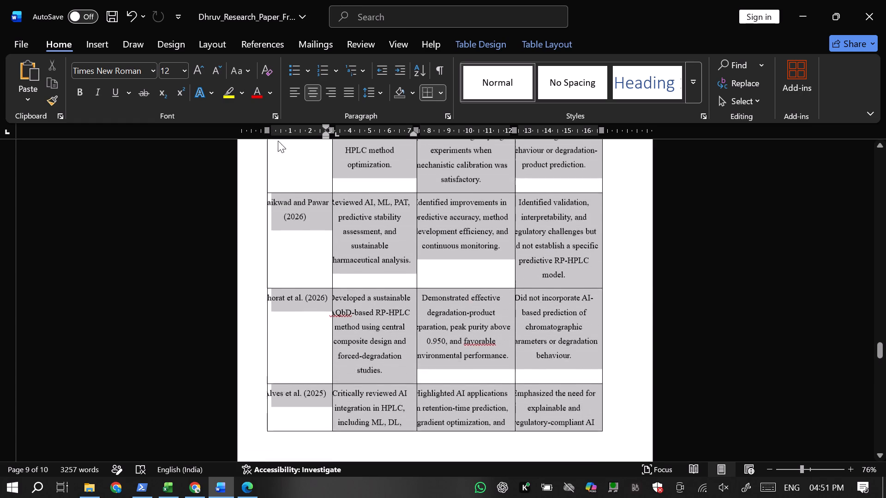
drag(278, 141, 269, 391)
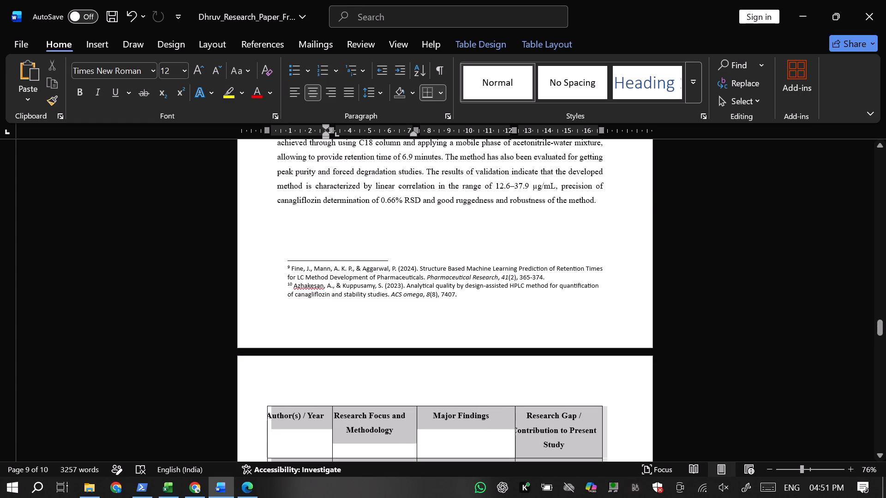
drag(269, 391, 263, 406)
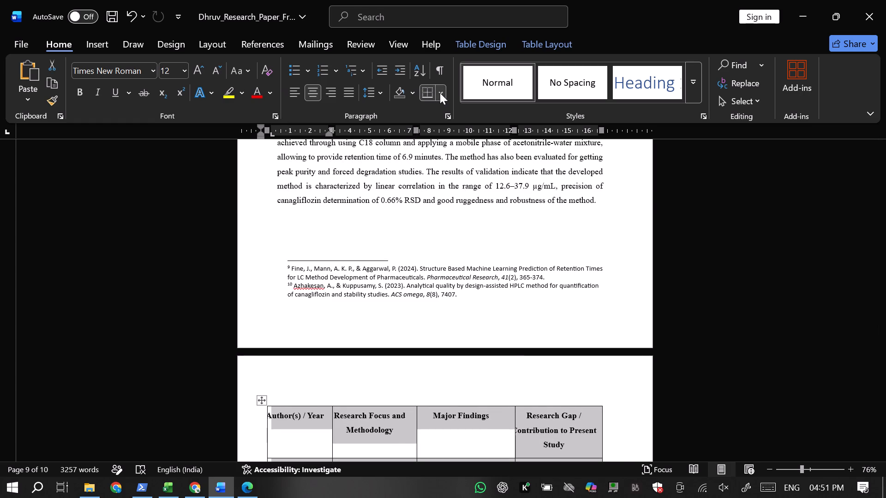
click(552, 39)
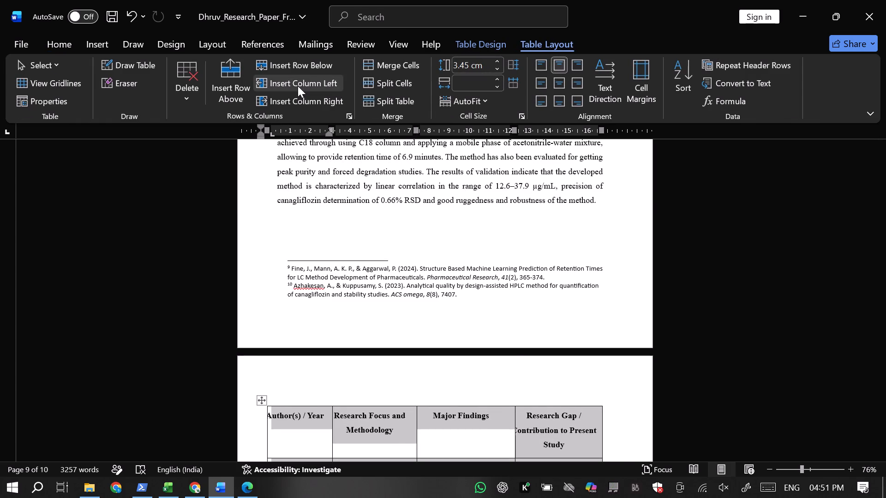
click(476, 102)
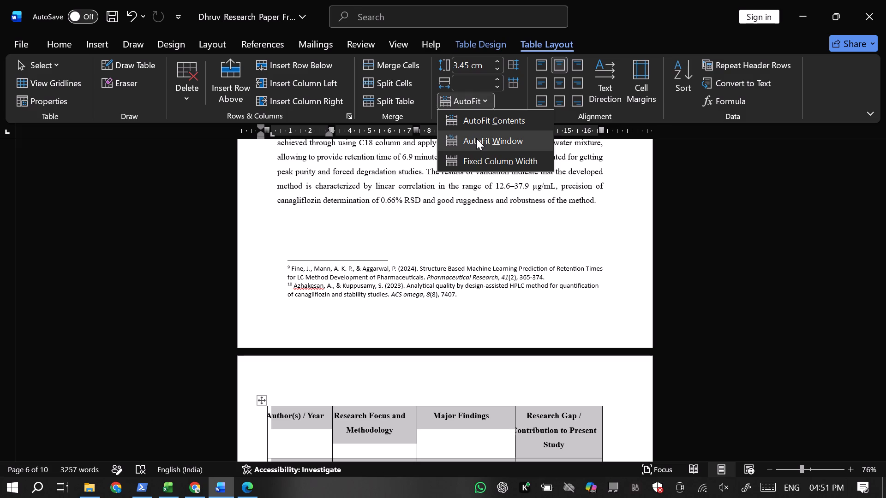
click(486, 120)
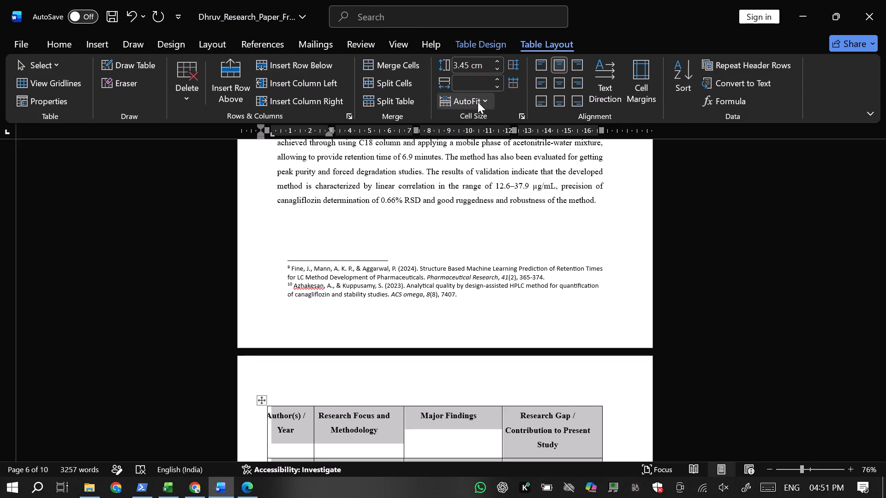
click(478, 102)
click(475, 141)
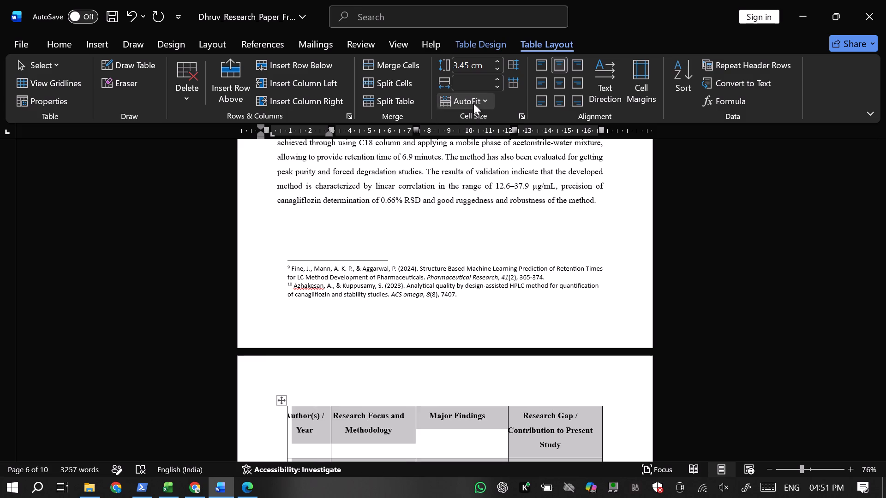
click(473, 103)
click(469, 122)
Examine the refitted comparison table across its pages, checking how the text fits in the columns.
scroll(481, 281, down, 1)
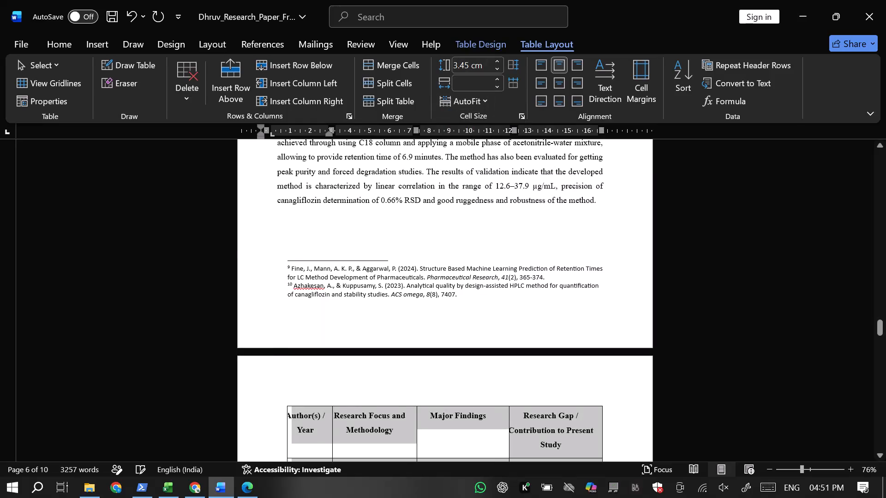
scroll(481, 281, down, 2)
click(642, 309)
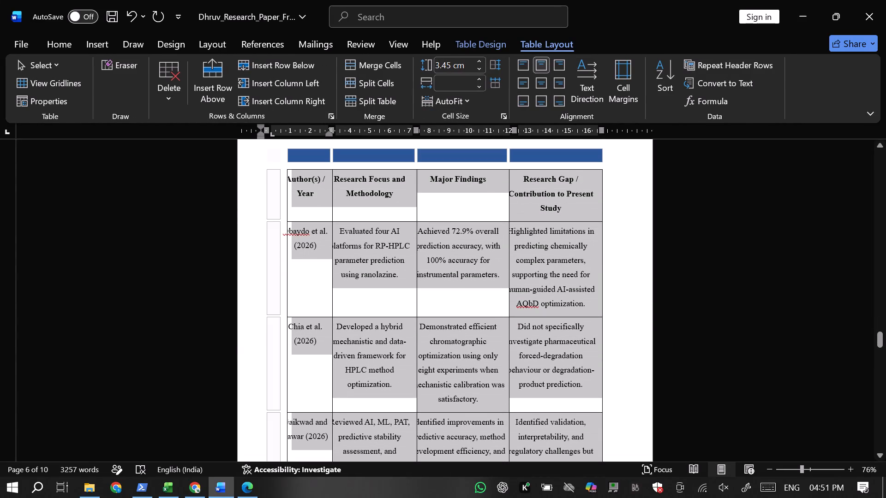
scroll(642, 309, down, 2)
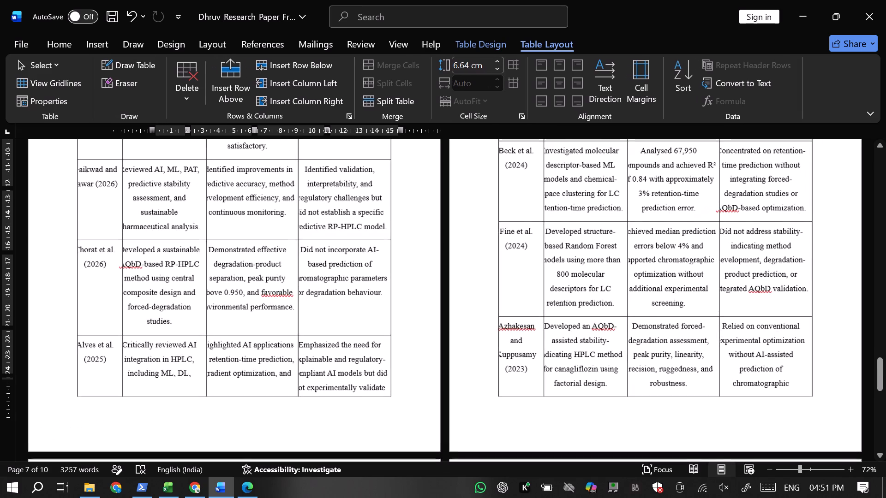
scroll(642, 309, up, 3)
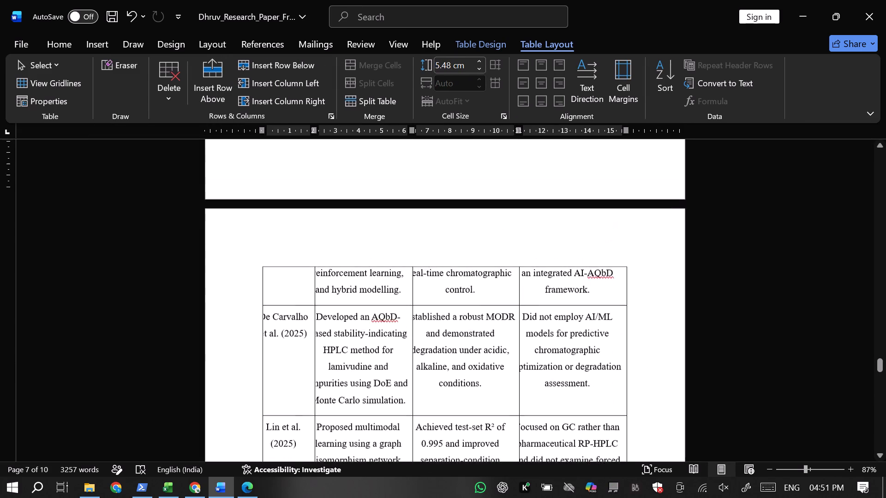
Examine the comparison table and the literature text before it, checking how the cell text fits within the columns.
scroll(642, 309, up, 3)
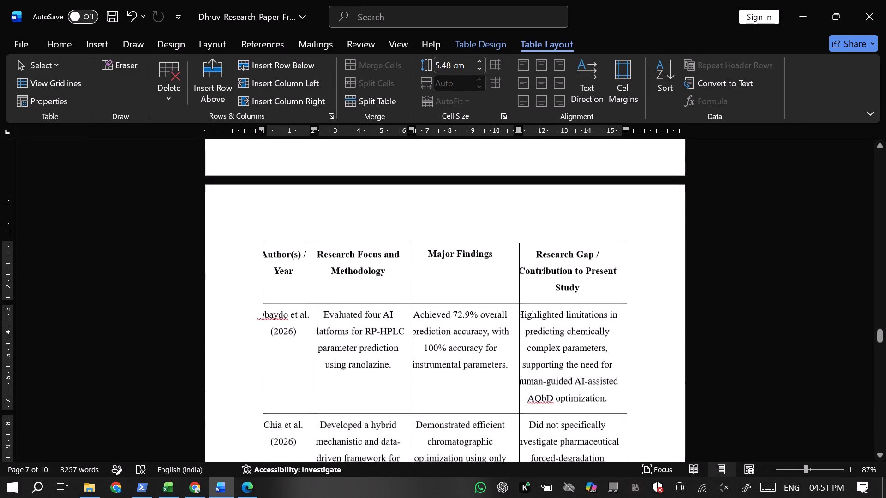
scroll(642, 309, up, 9)
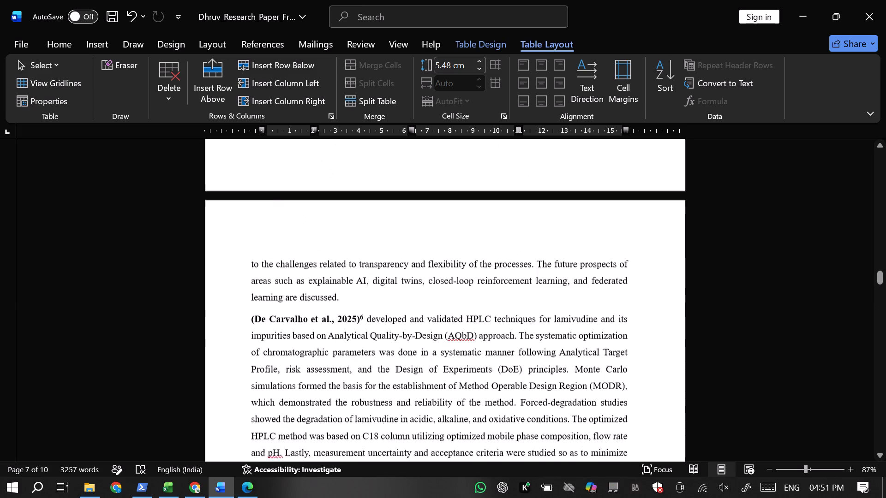
scroll(642, 309, down, 7)
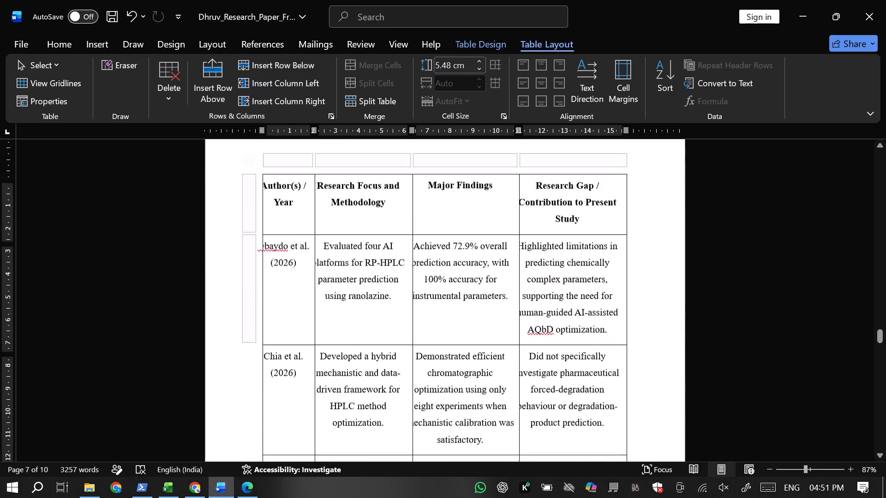
scroll(642, 309, down, 3)
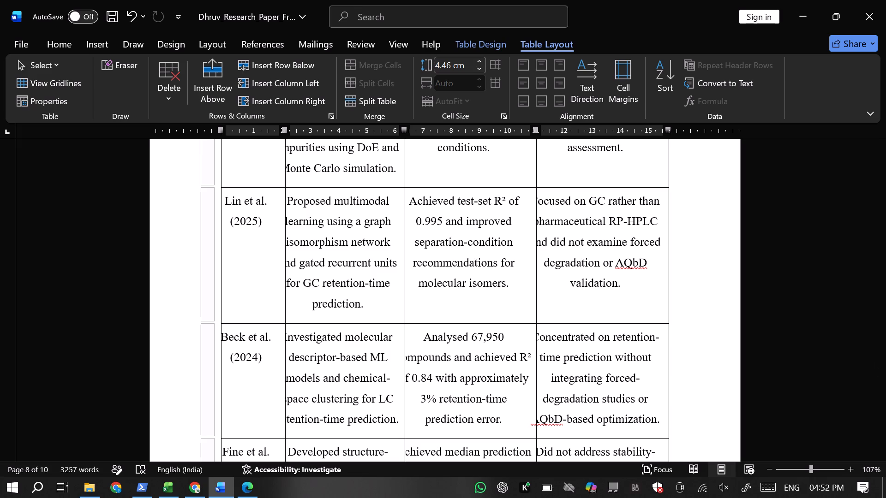
scroll(437, 327, up, 1)
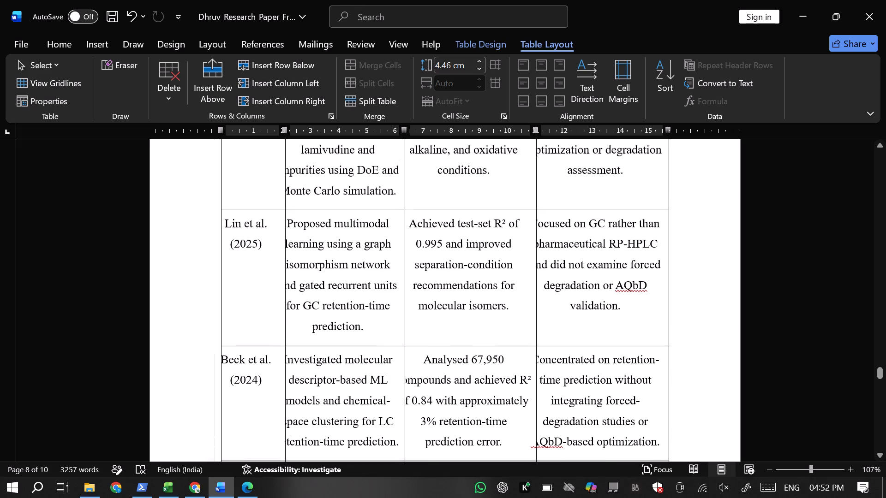
scroll(437, 327, up, 9)
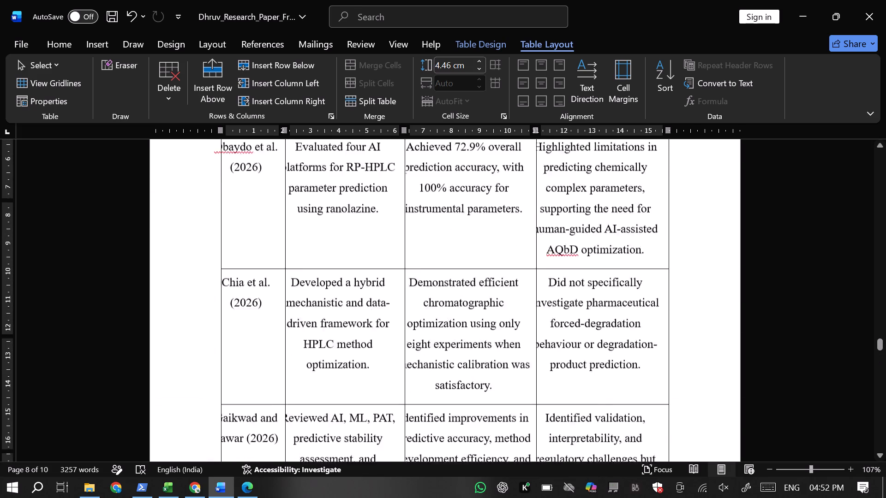
scroll(437, 327, up, 3)
scroll(437, 327, down, 1)
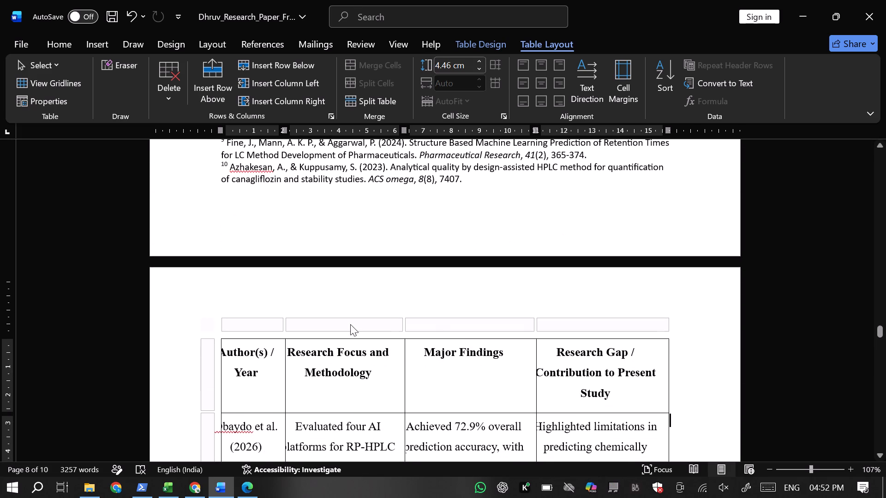
Select the whole comparison table and resize it with AutoFit Window and AutoFit Contents.
click(210, 329)
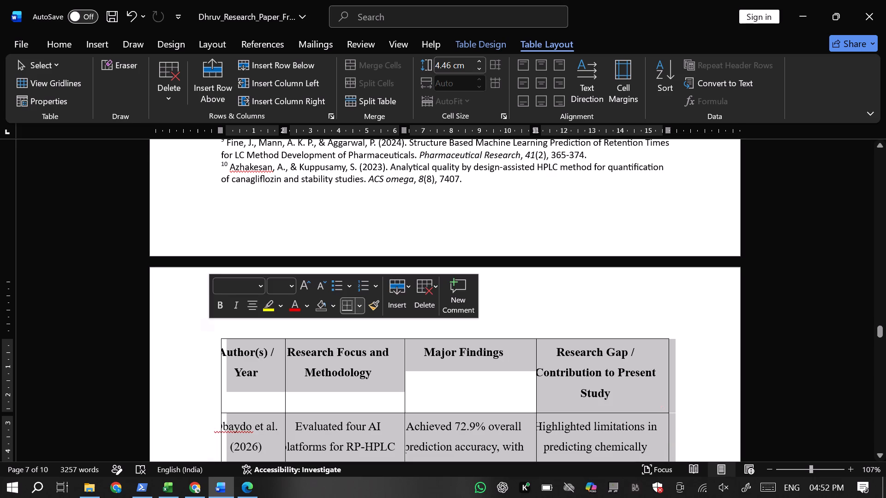
click(478, 41)
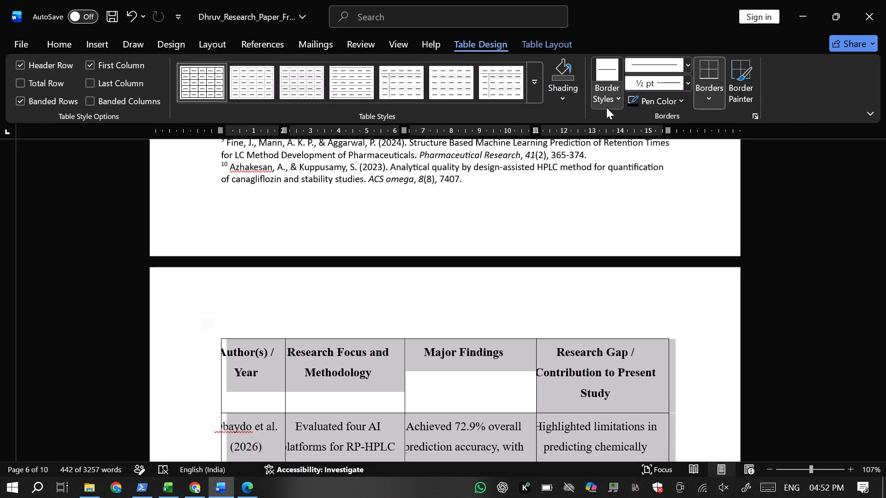
click(556, 43)
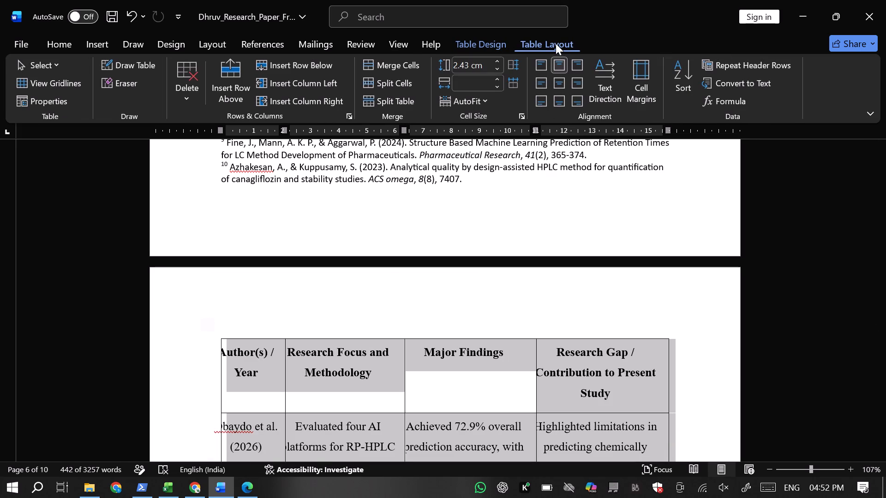
click(485, 101)
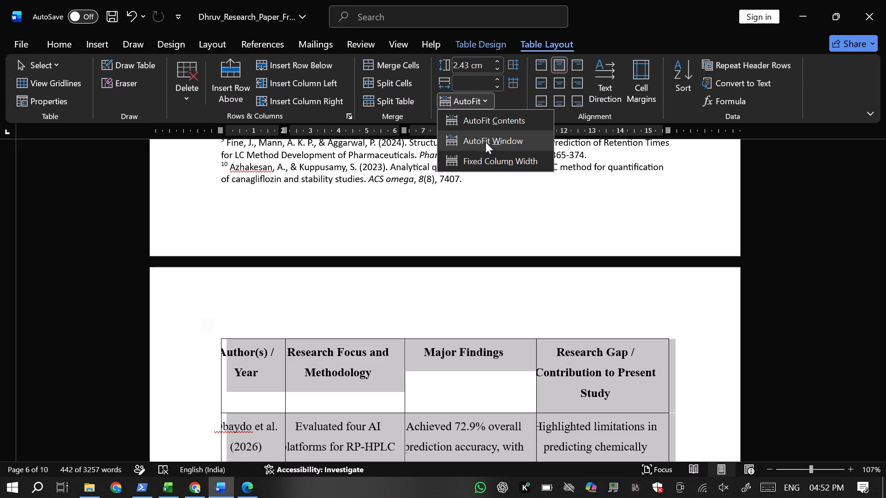
click(485, 145)
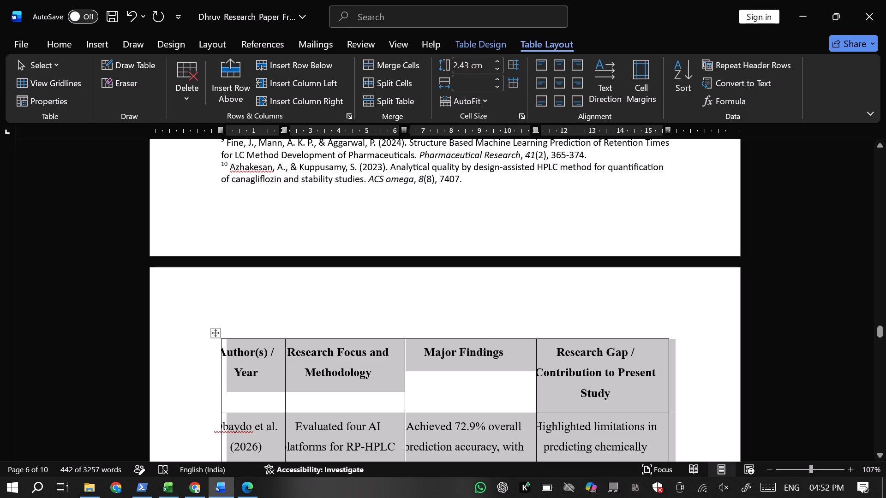
click(487, 101)
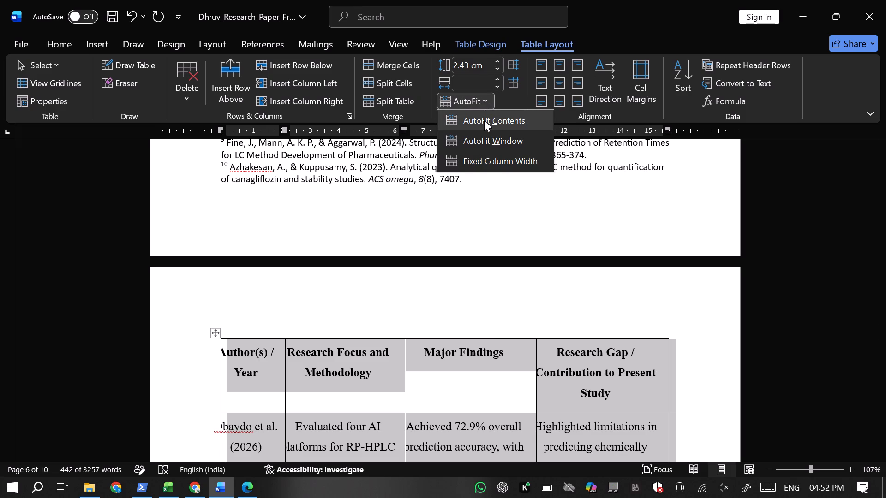
double_click(484, 120)
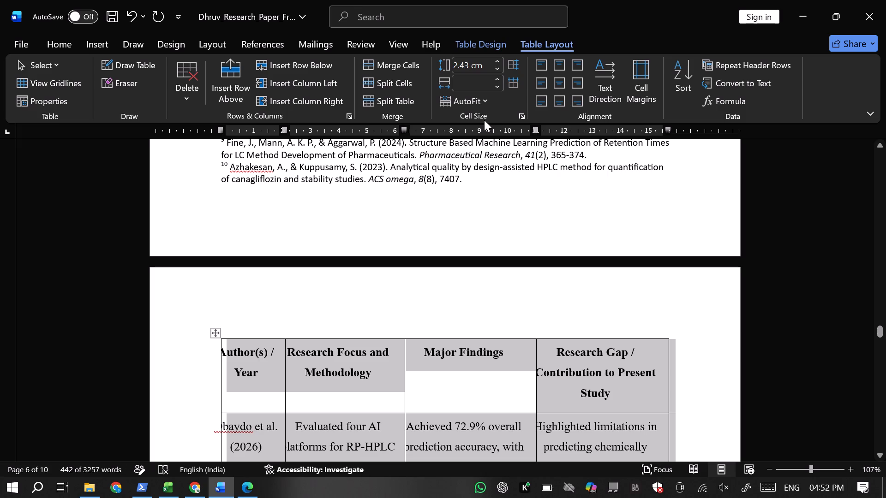
click(484, 101)
click(482, 116)
scroll(465, 394, down, 3)
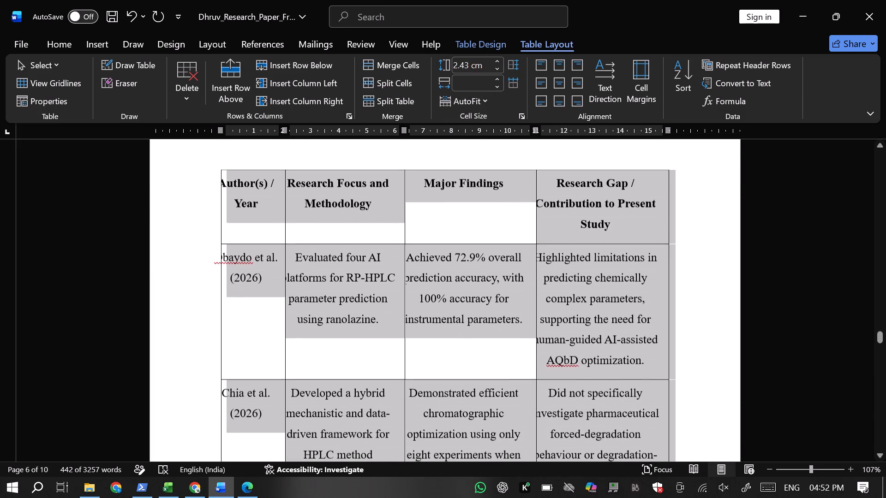
scroll(466, 399, up, 1)
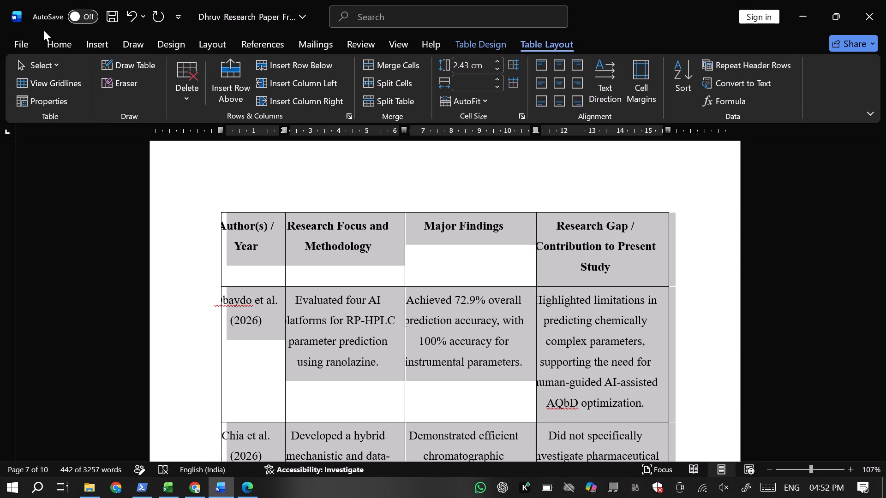
Set the whole comparison table's text to Times New Roman, size 12.
click(57, 40)
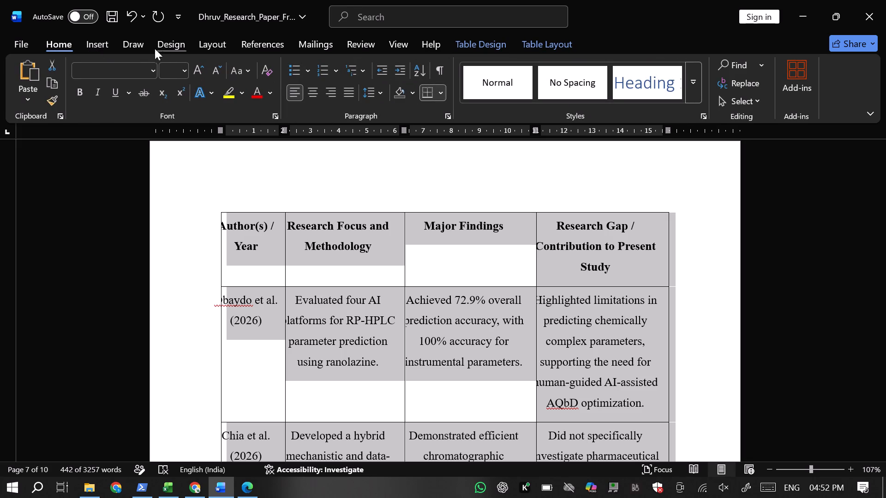
click(156, 77)
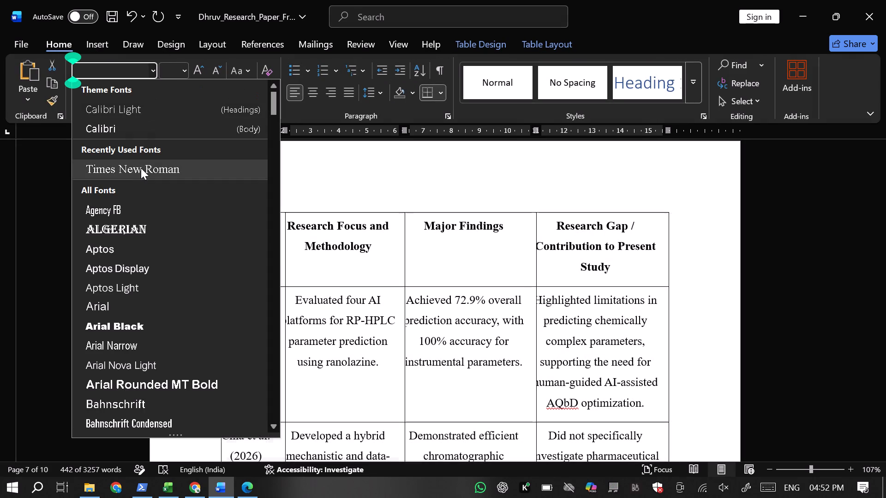
click(141, 168)
click(188, 71)
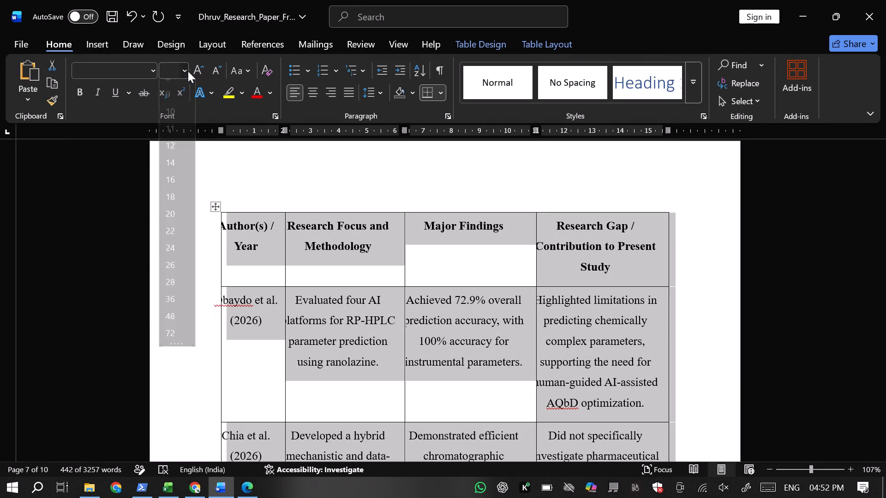
click(170, 159)
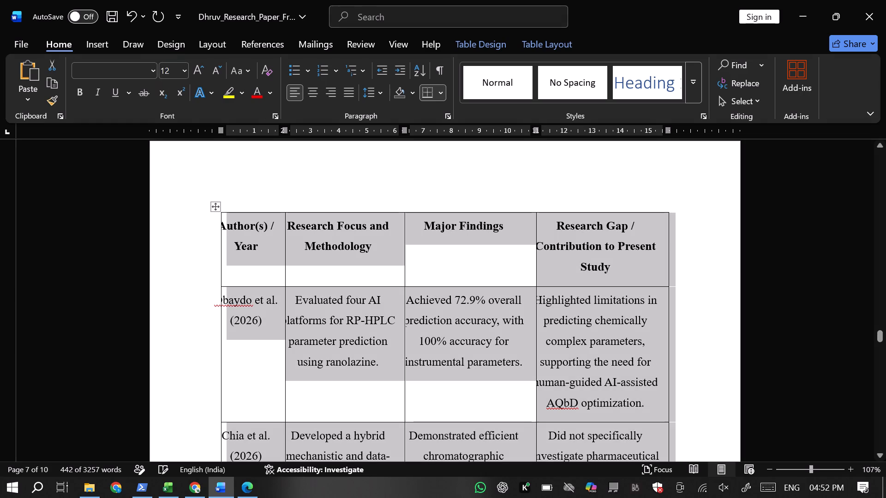
click(416, 332)
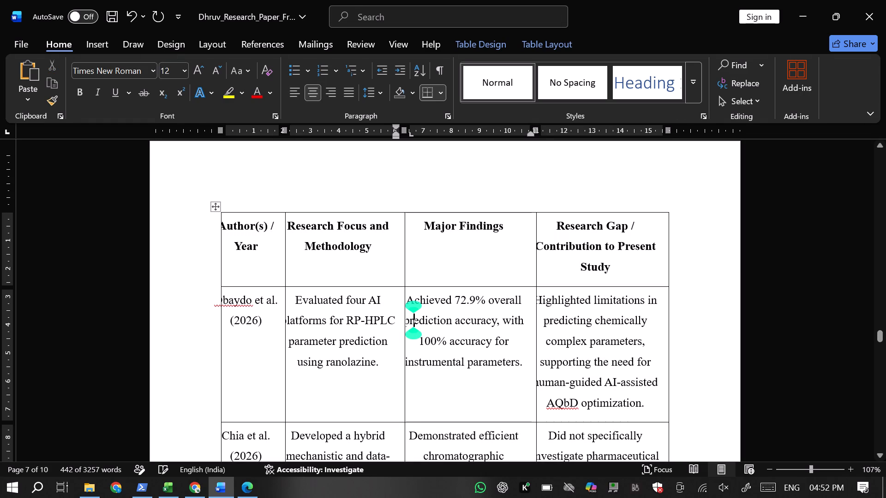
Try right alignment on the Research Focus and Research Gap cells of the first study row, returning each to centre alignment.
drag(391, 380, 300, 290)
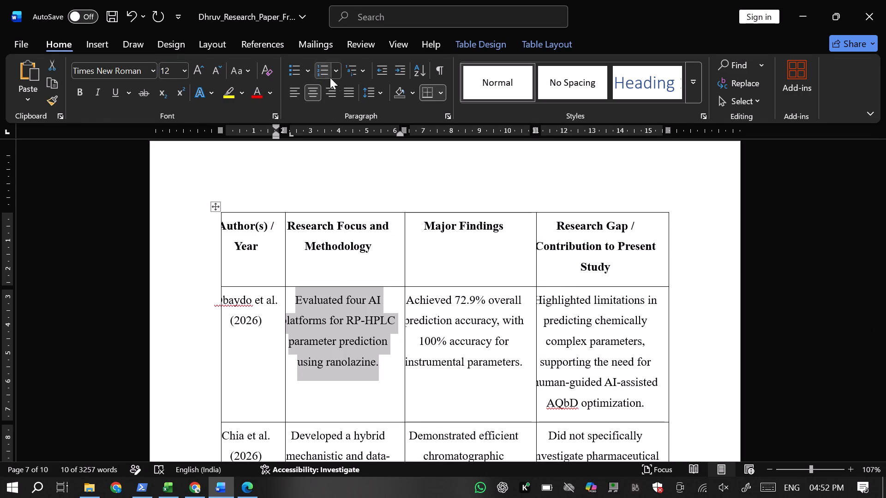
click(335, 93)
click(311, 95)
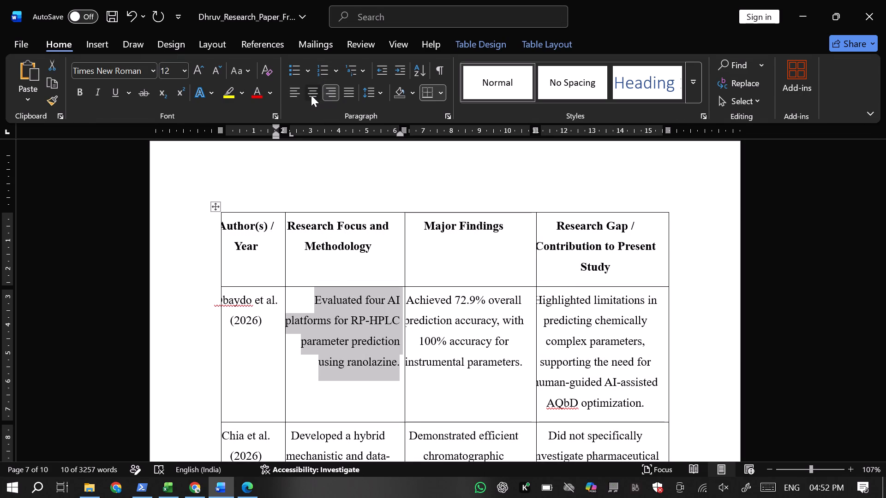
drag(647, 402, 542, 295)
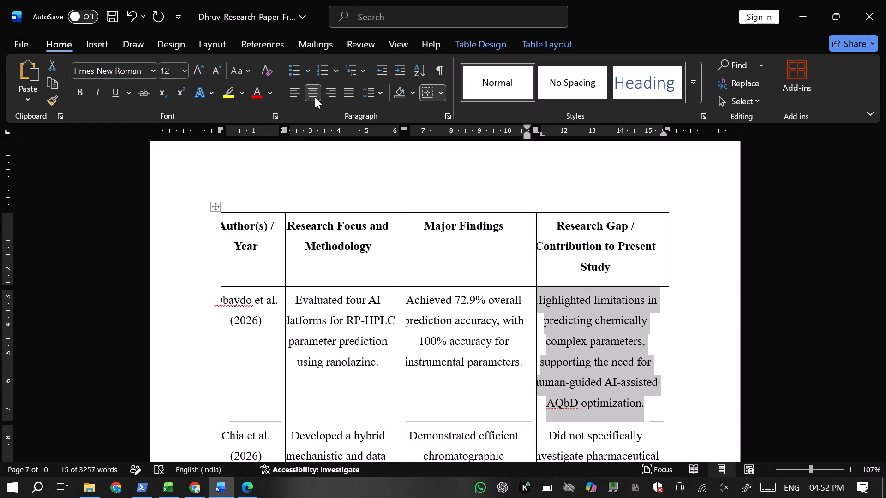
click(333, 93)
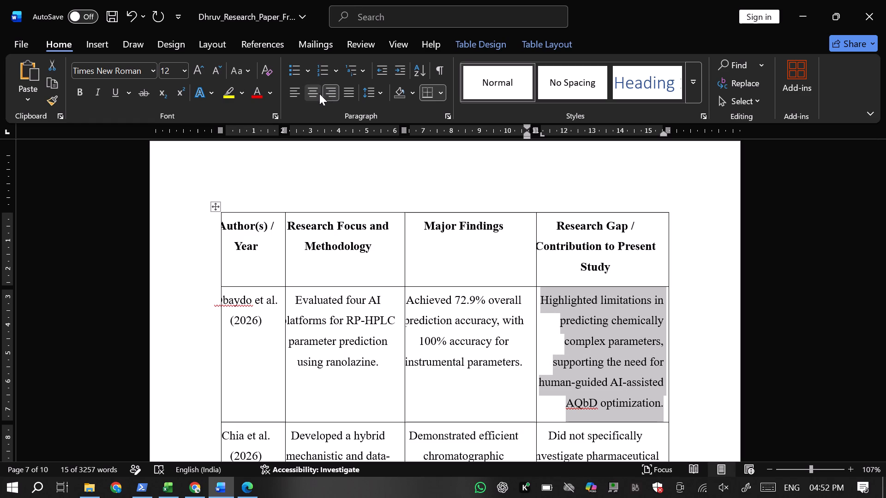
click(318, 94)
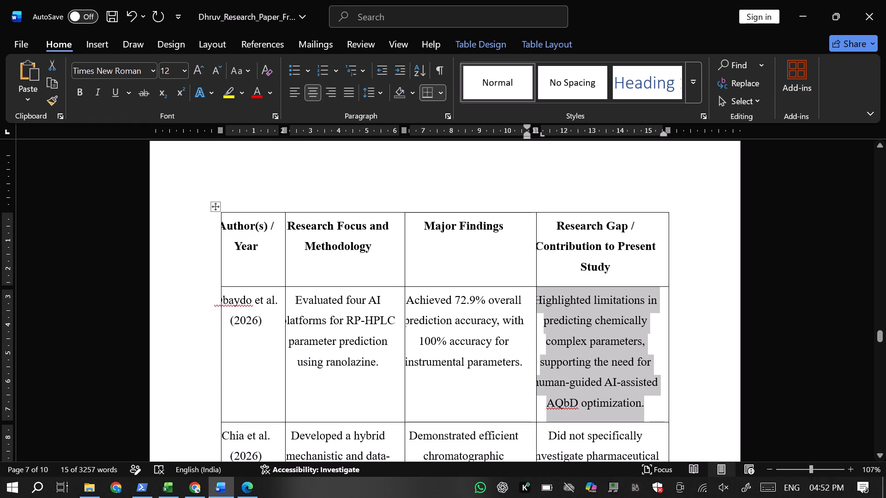
Widen the Research Gap / Contribution to Present Study column slightly by shifting its border with the Major Findings column.
drag(535, 229, 531, 229)
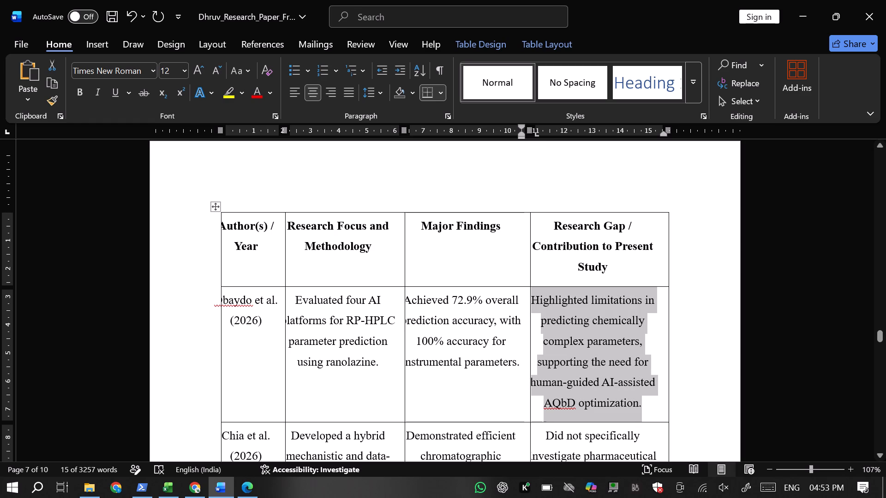
Select the whole comparison table and widen the Author(s) / Year column slightly by moving its outer border into the page margin.
click(215, 205)
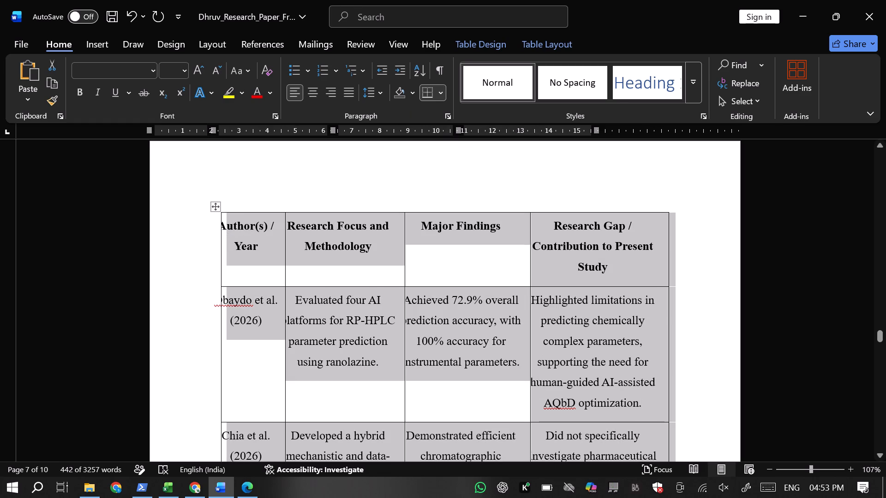
drag(220, 239, 208, 239)
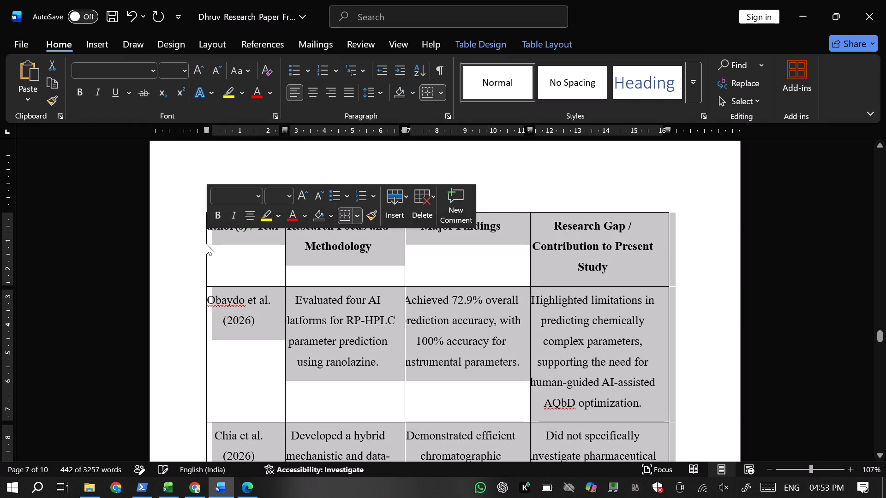
drag(206, 250, 213, 250)
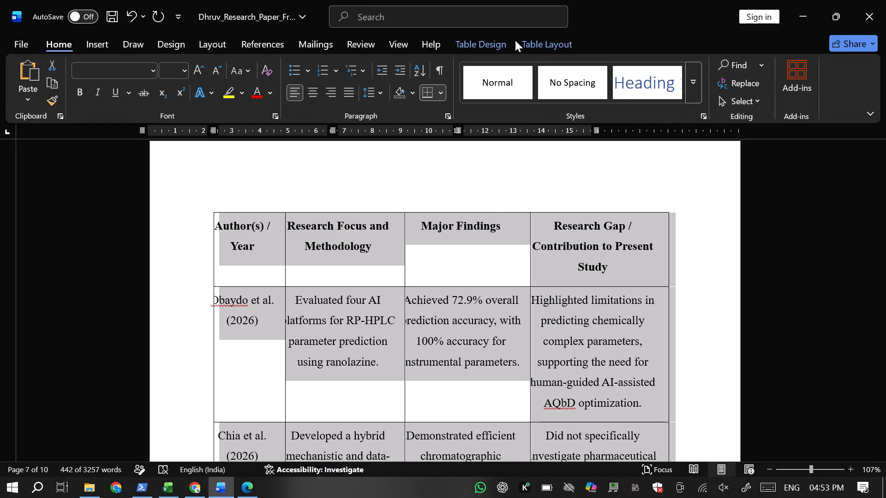
Centre the text of all comparison table cells both vertically and horizontally.
click(534, 41)
click(561, 83)
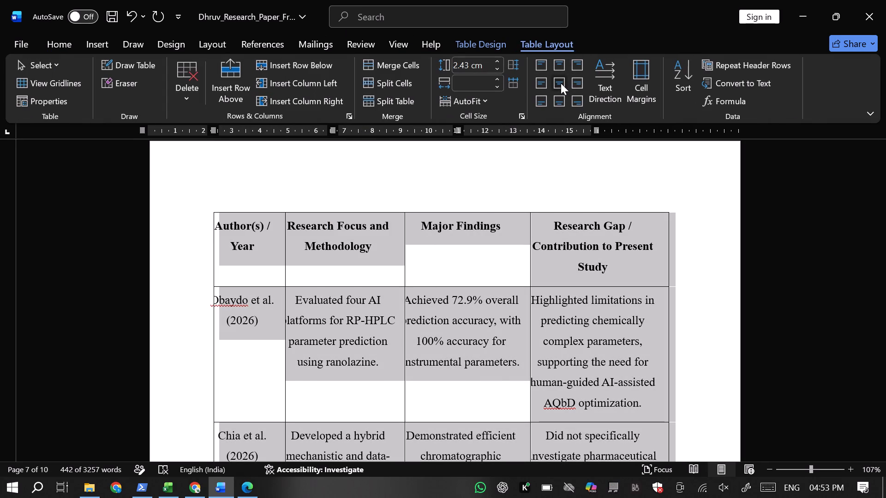
click(561, 83)
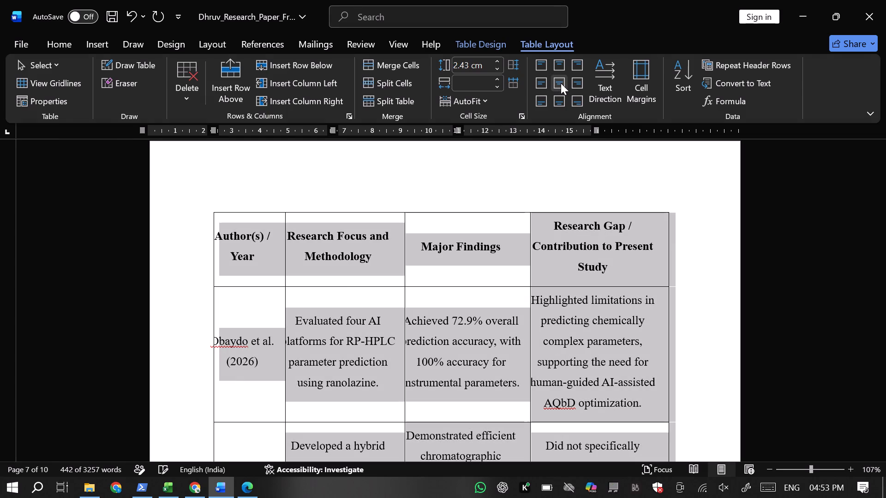
click(561, 83)
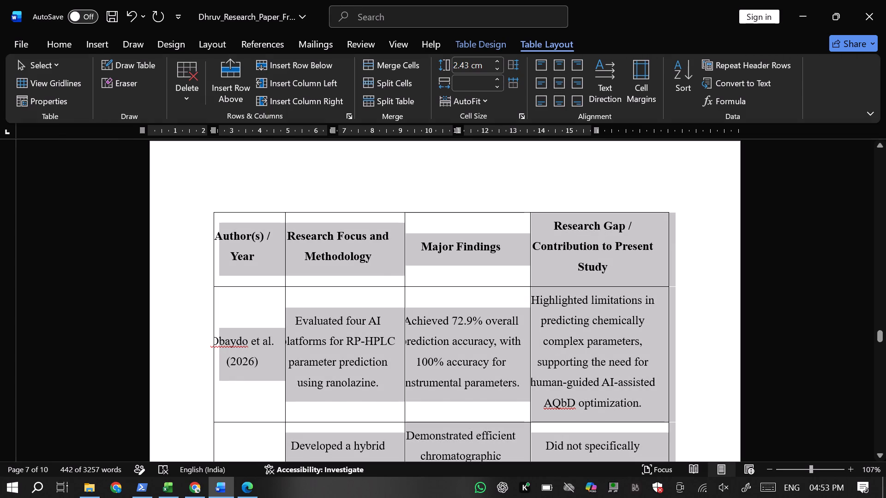
scroll(250, 399, down, 1)
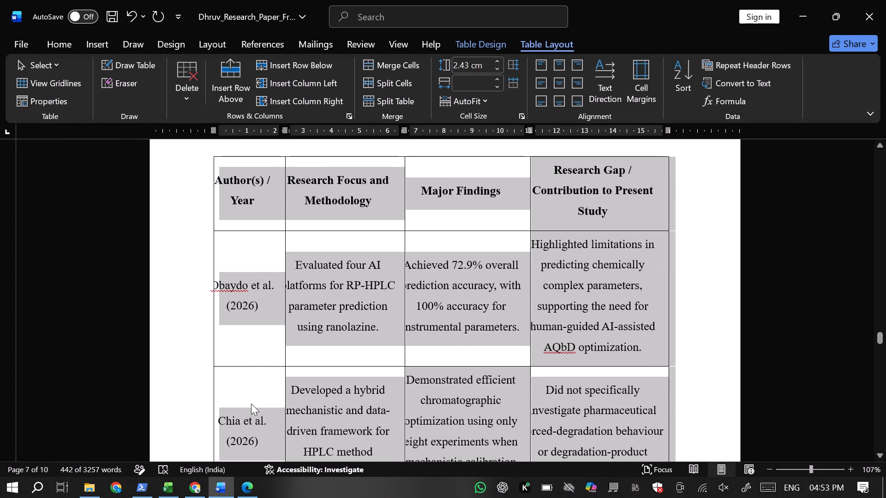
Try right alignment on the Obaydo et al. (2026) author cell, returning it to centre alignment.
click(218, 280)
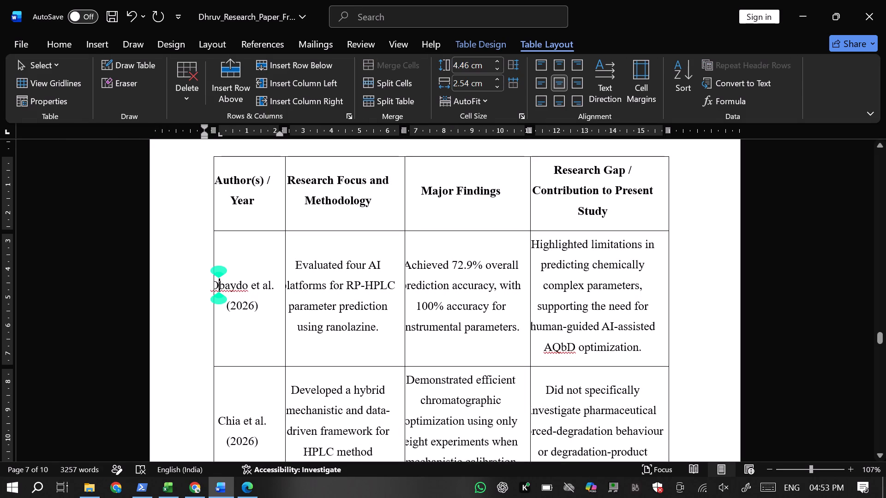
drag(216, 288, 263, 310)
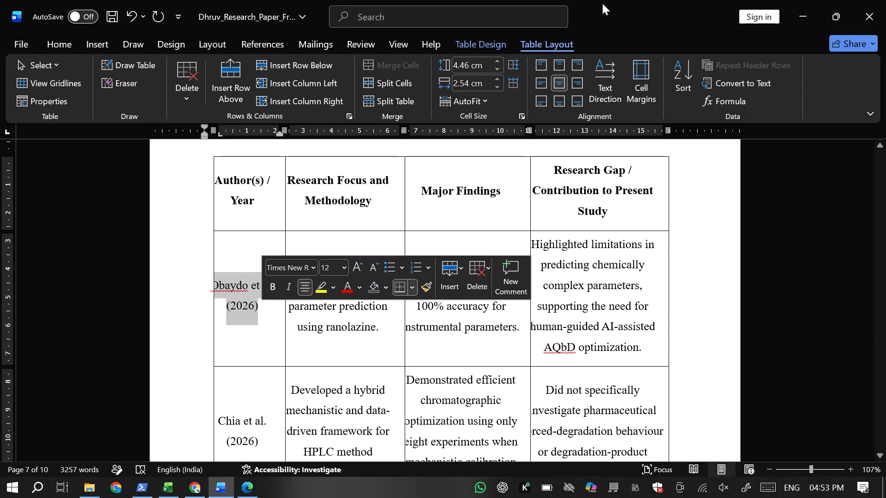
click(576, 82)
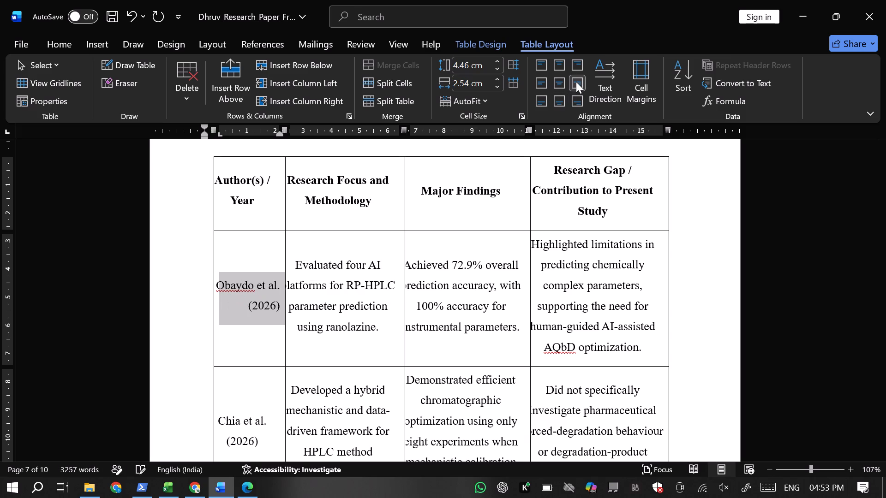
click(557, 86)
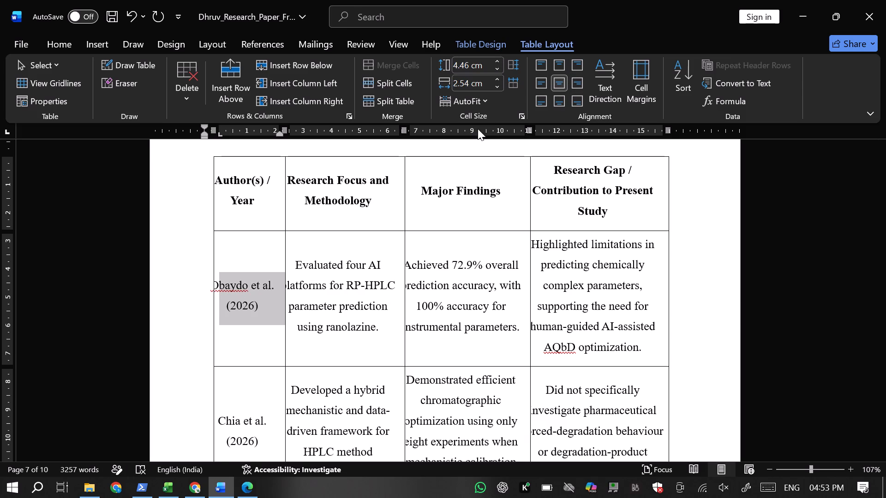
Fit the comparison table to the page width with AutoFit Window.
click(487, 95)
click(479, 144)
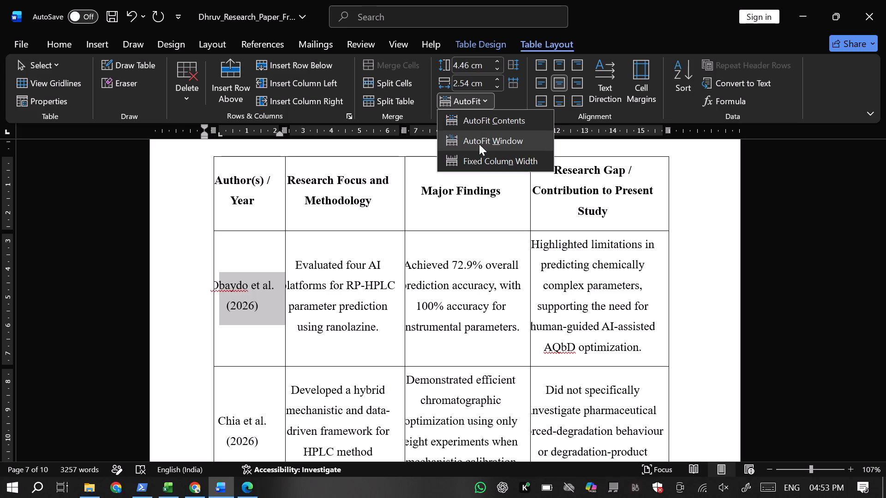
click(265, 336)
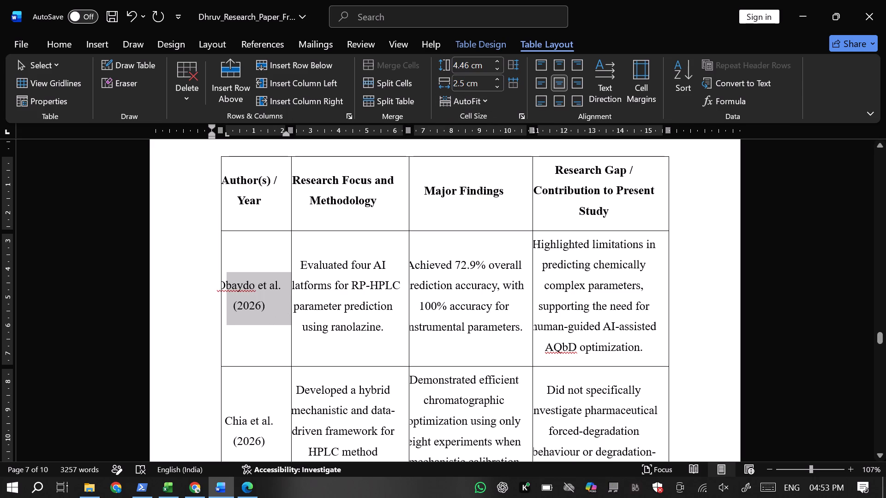
Select the whole comparison table and apply the black full-grid table style, trying the lighter grid style beside it before returning to it.
scroll(265, 336, down, 6)
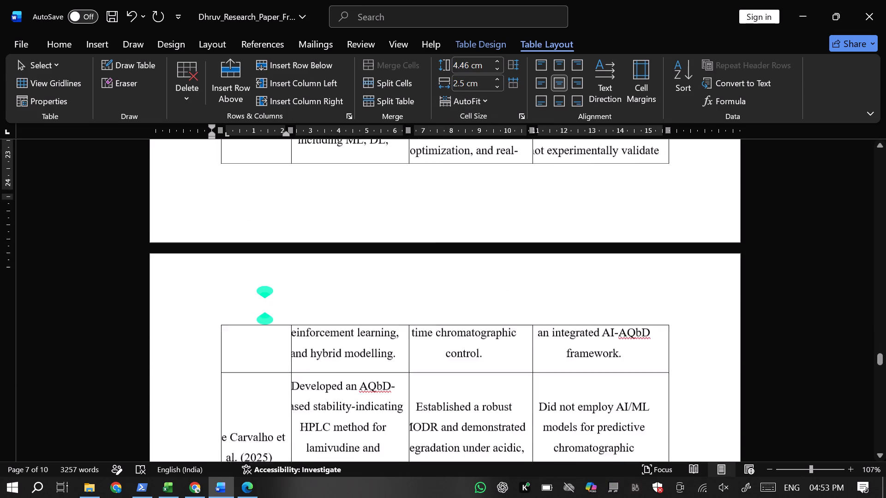
scroll(265, 336, down, 7)
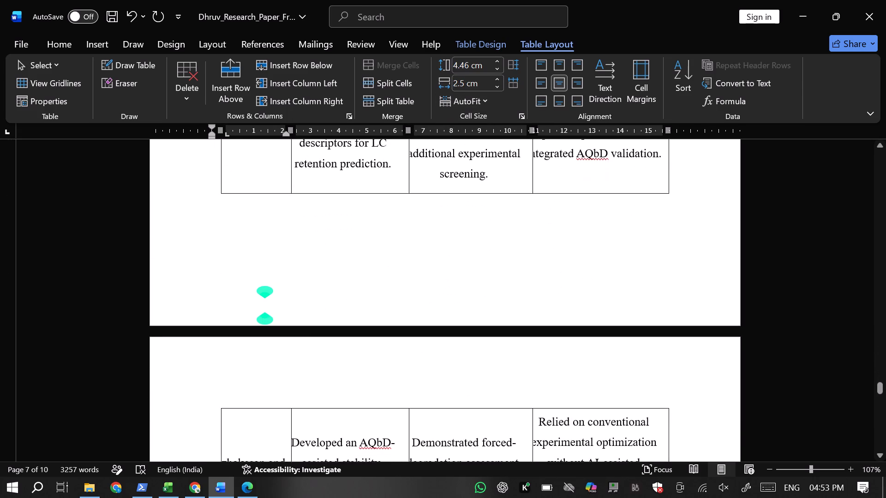
scroll(265, 336, down, 2)
scroll(265, 336, up, 7)
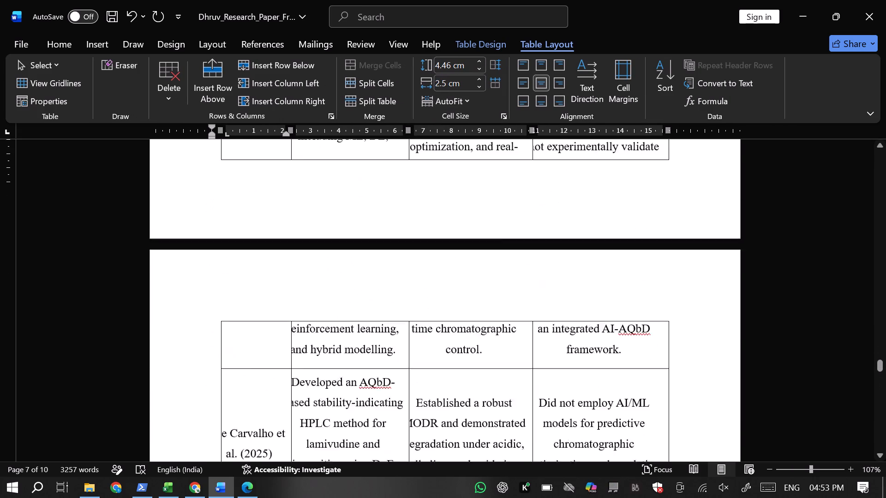
scroll(265, 336, up, 5)
scroll(265, 336, down, 1)
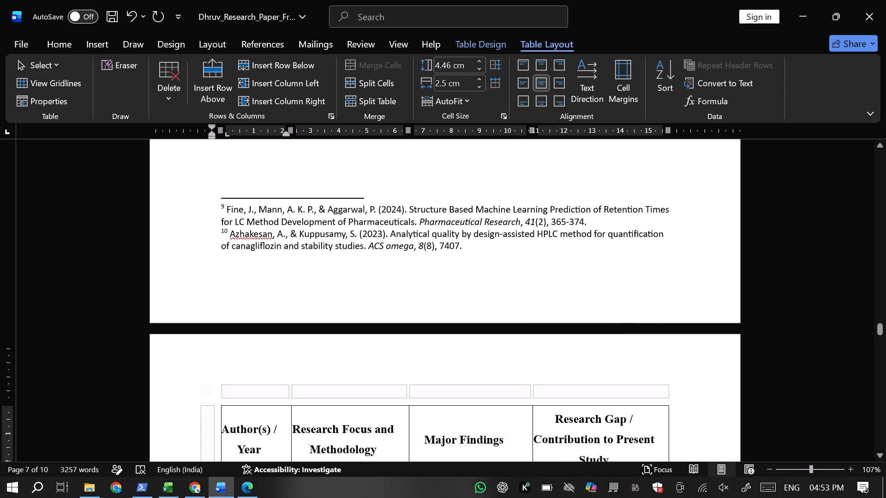
click(211, 393)
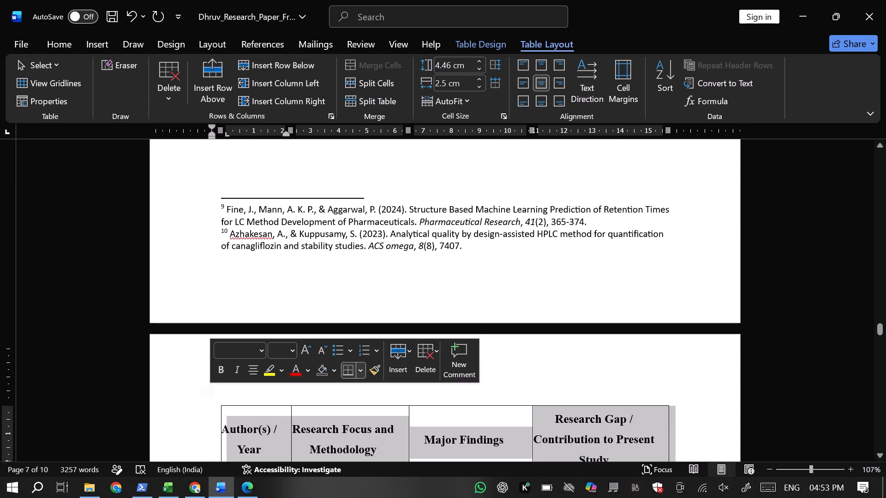
click(484, 45)
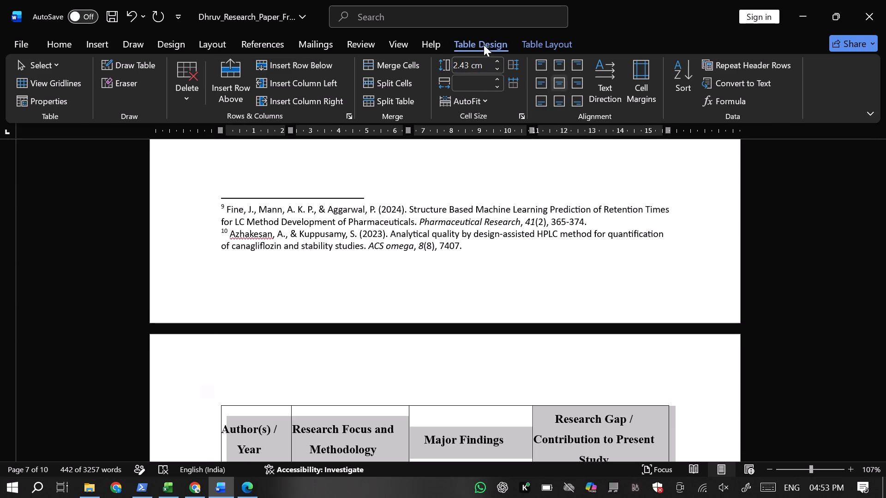
click(204, 78)
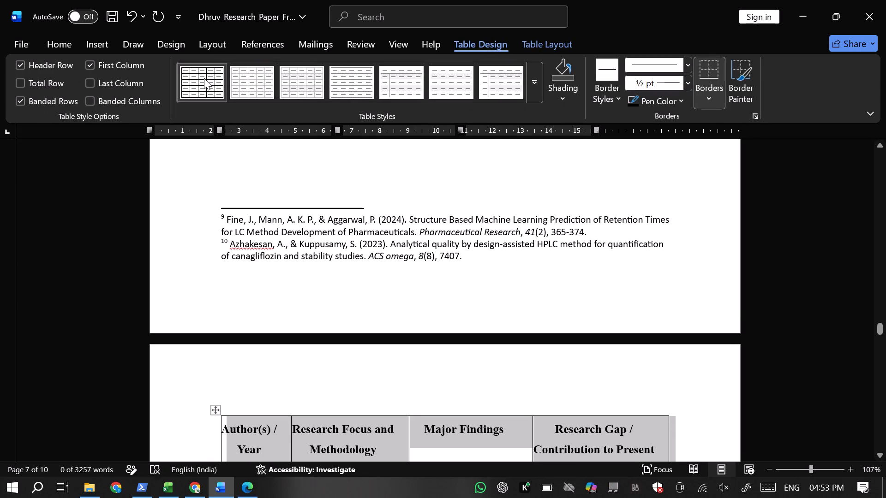
scroll(303, 213, down, 2)
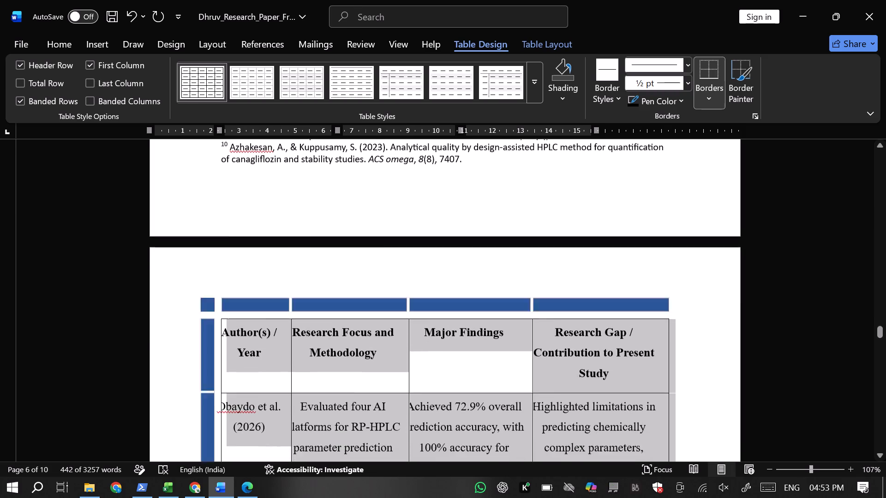
click(253, 79)
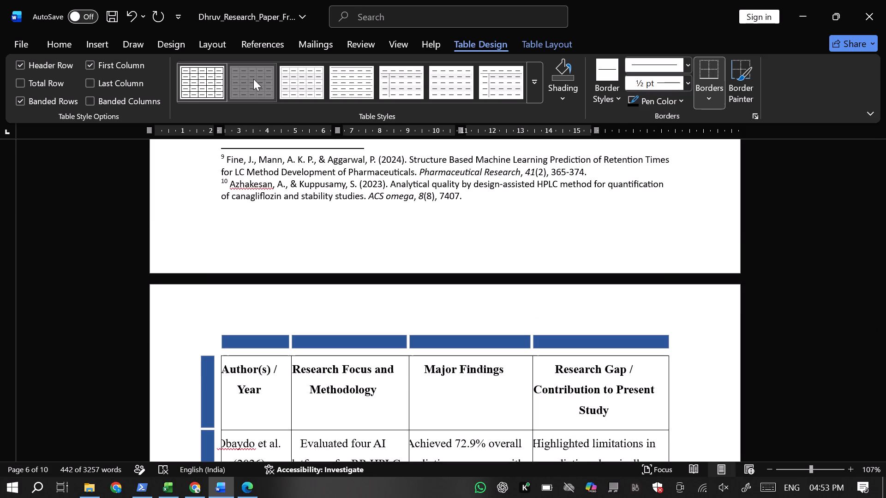
click(202, 87)
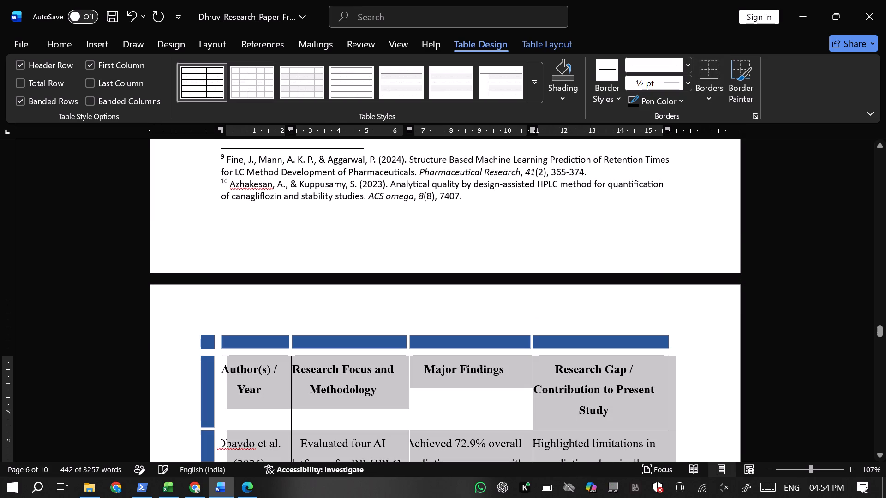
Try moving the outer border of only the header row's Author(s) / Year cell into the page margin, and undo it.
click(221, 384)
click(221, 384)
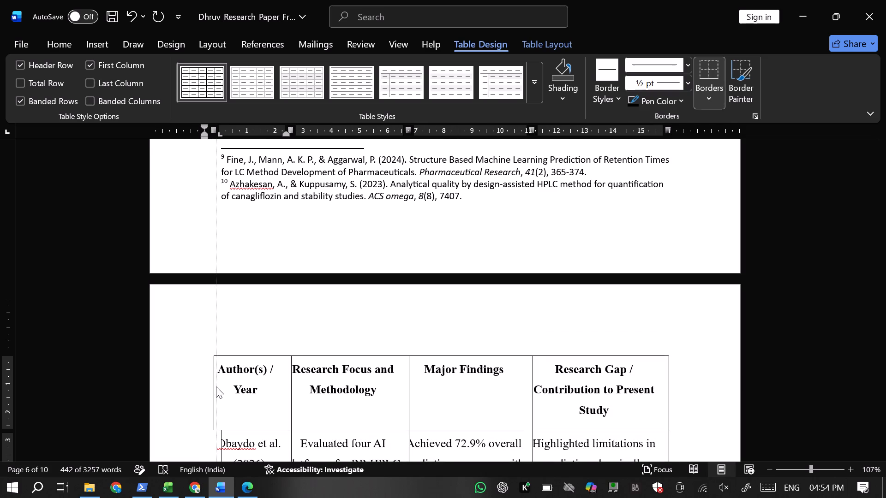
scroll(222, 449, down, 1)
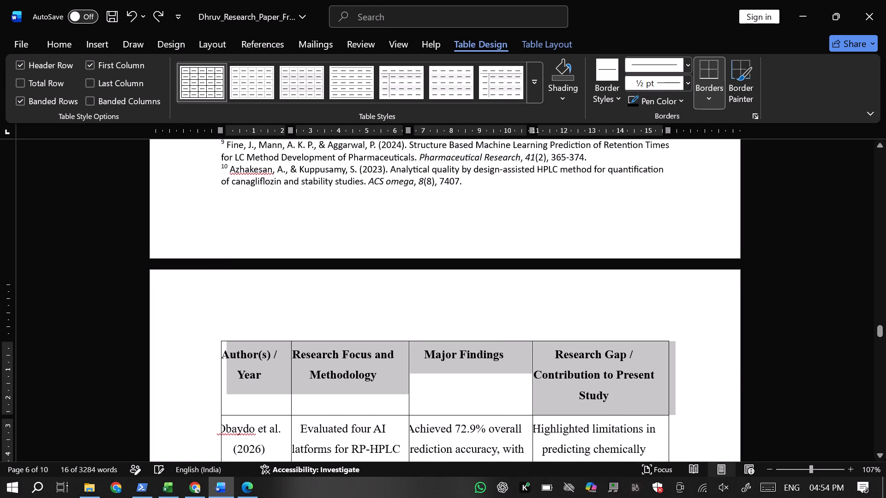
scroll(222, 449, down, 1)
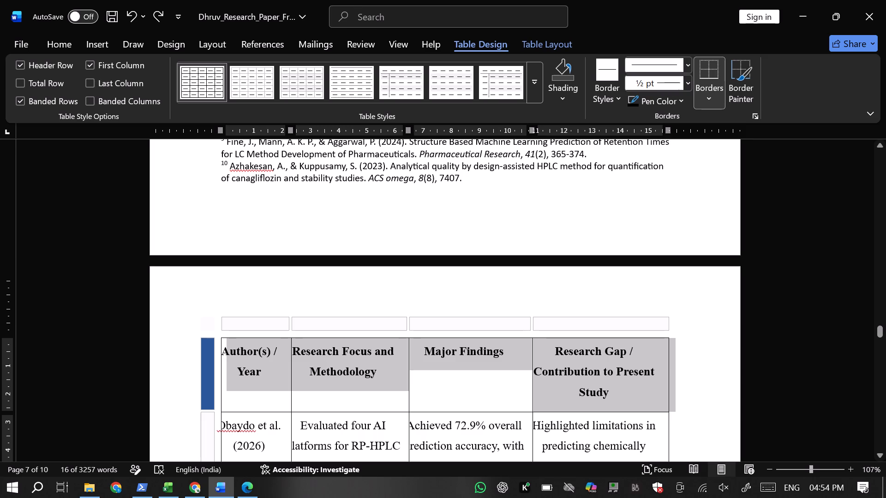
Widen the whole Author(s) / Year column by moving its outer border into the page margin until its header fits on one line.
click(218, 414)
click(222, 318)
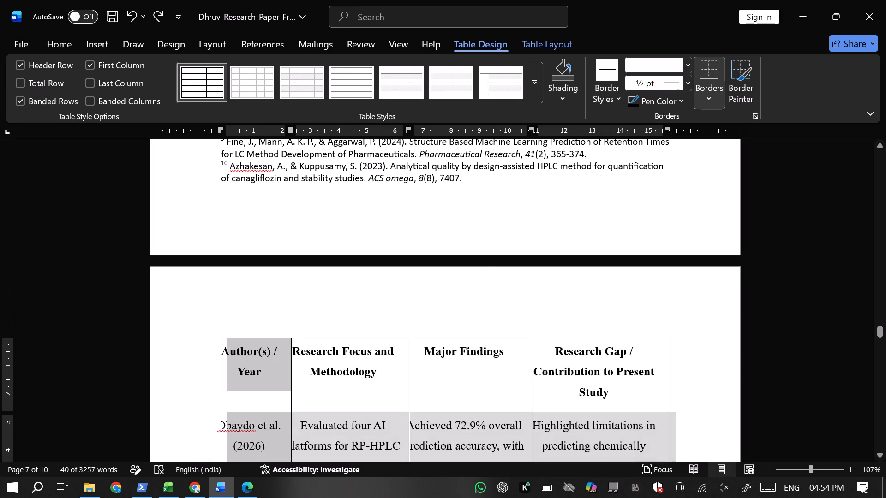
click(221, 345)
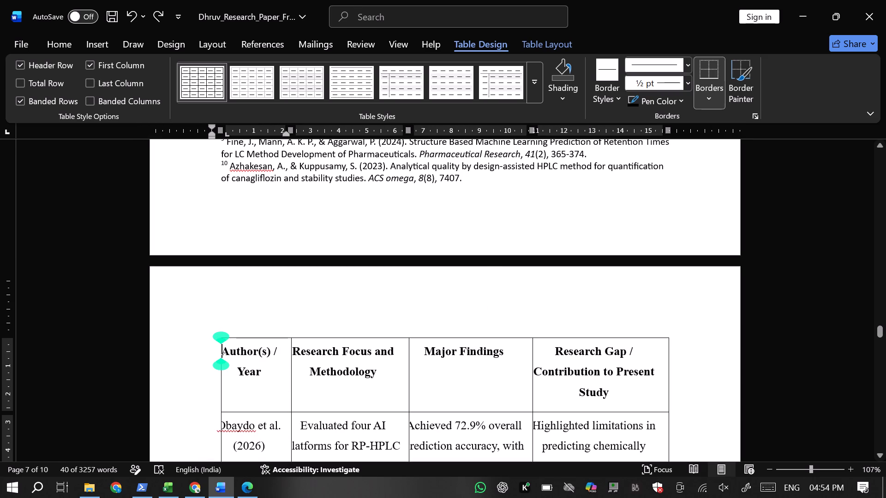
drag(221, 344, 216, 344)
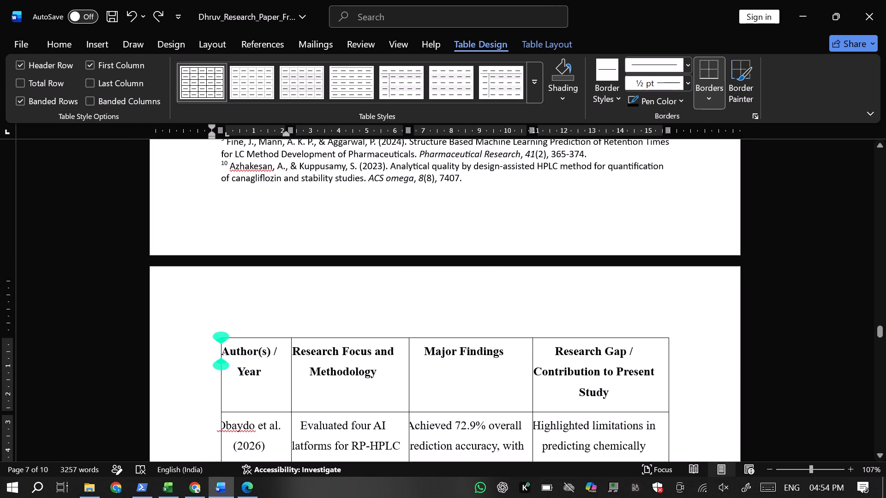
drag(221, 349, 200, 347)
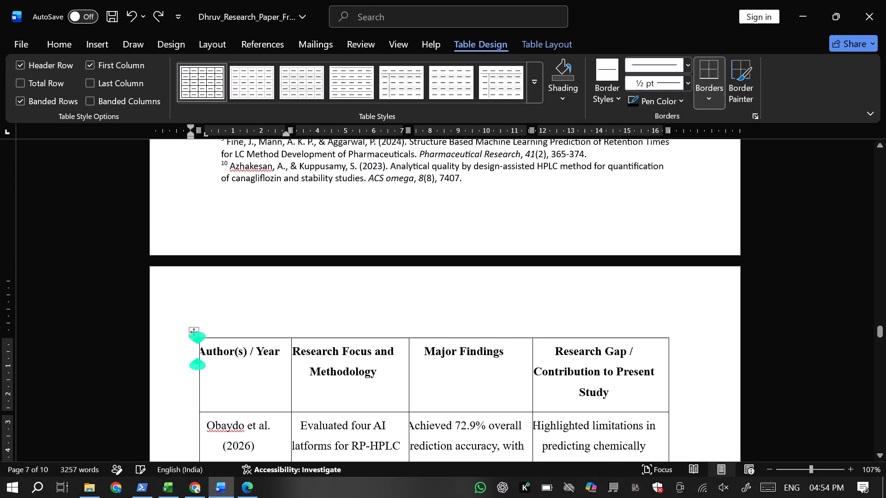
Select the whole comparison table and fit it to the page width with AutoFit Window, then to its text with AutoFit Contents.
scroll(252, 402, down, 5)
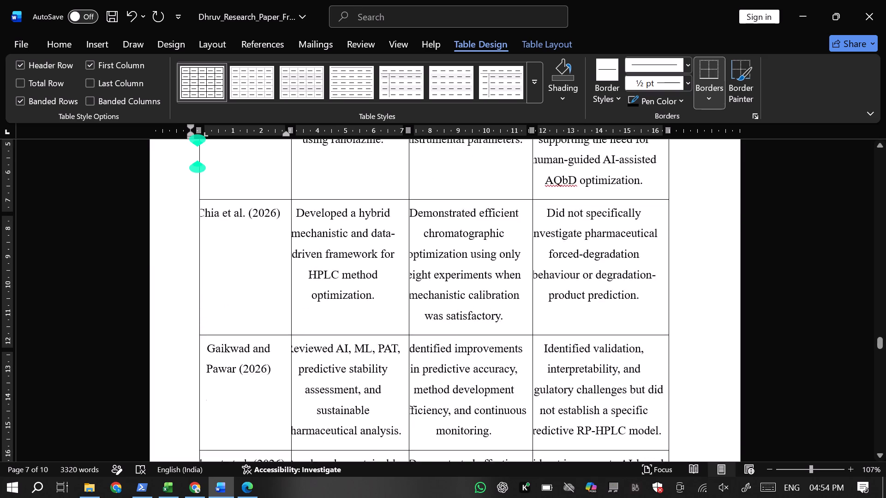
scroll(252, 402, down, 6)
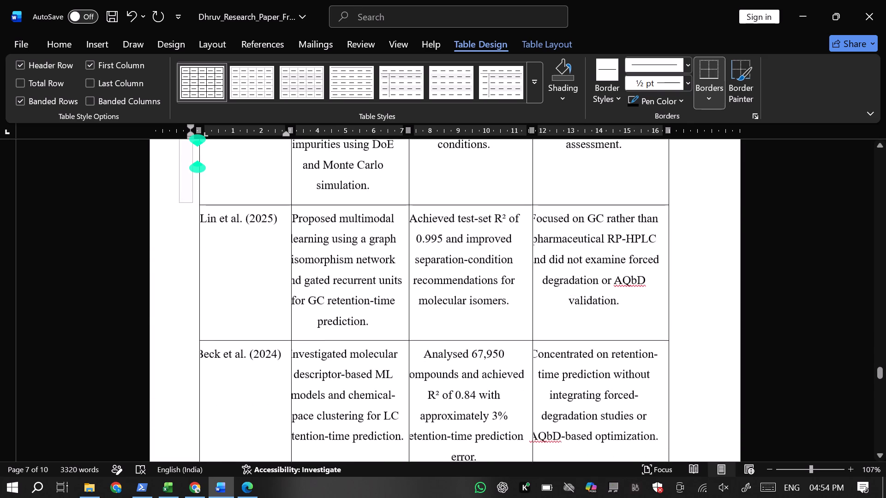
scroll(252, 402, down, 3)
scroll(251, 433, up, 7)
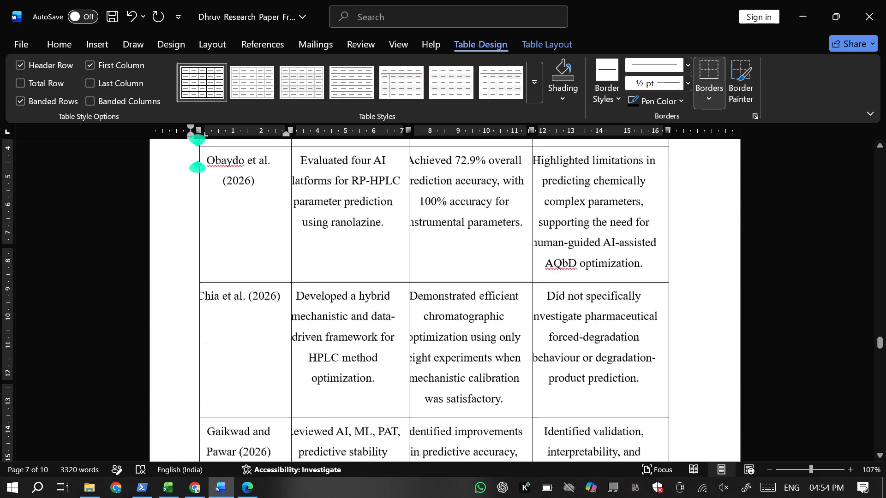
scroll(251, 433, up, 4)
scroll(251, 433, down, 1)
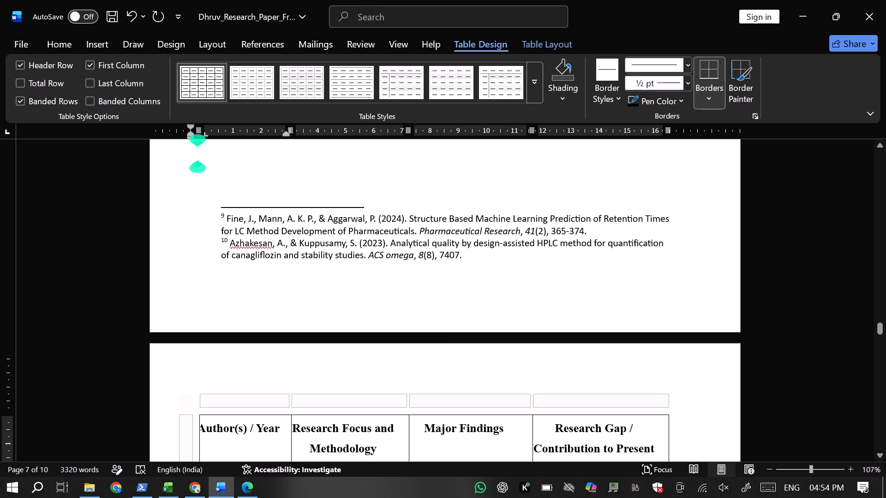
scroll(251, 433, down, 1)
click(191, 404)
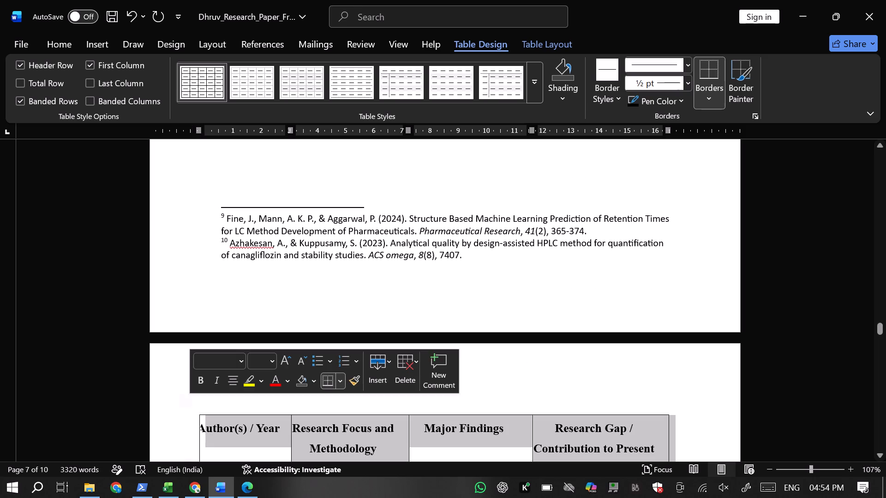
click(539, 43)
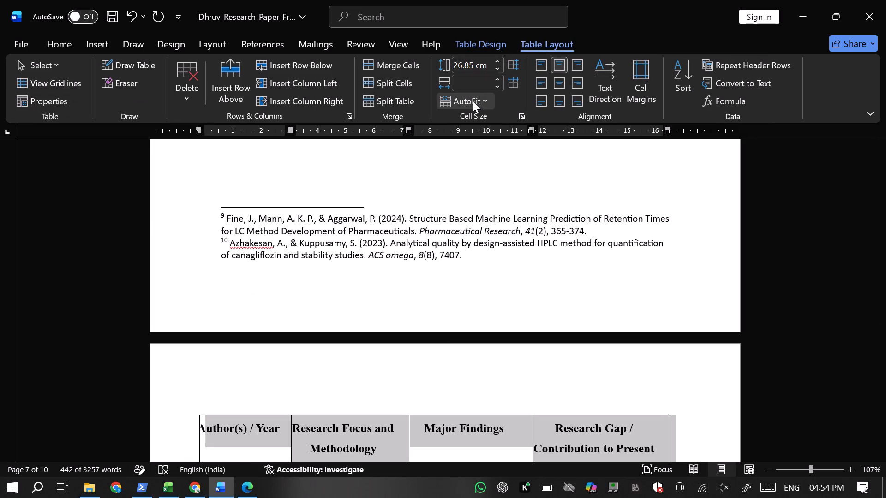
click(479, 101)
click(482, 143)
click(489, 104)
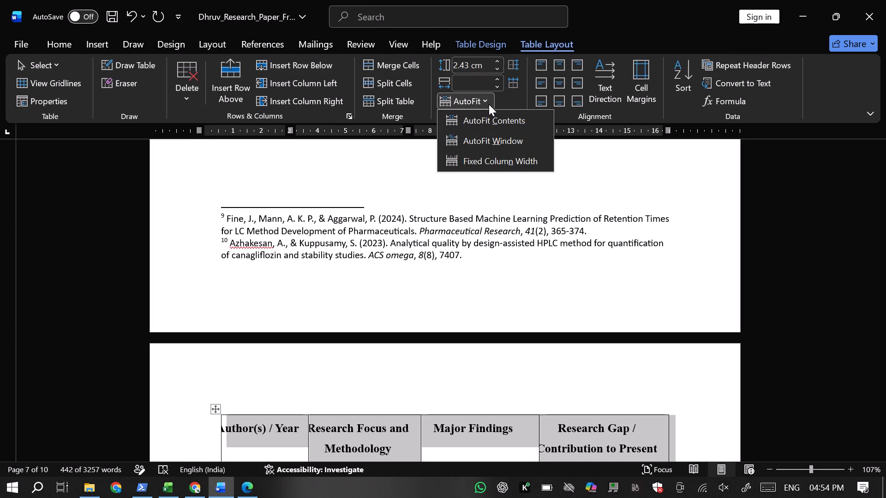
click(489, 119)
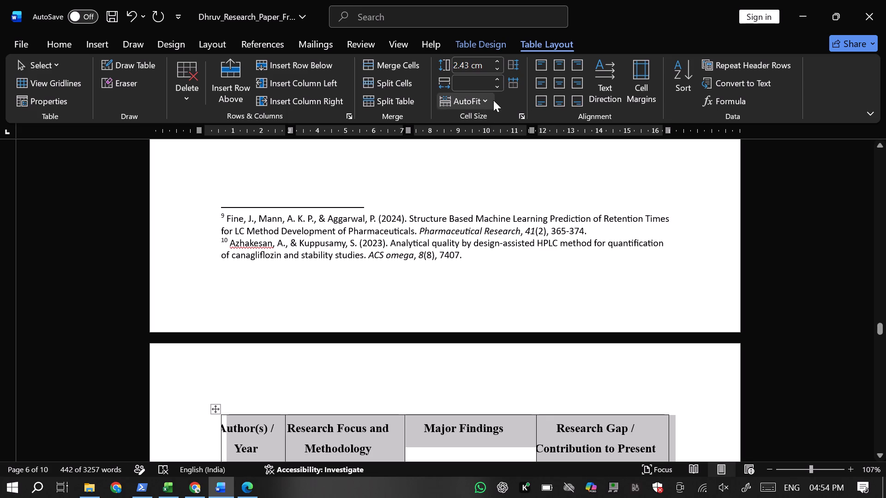
Change the text direction of all comparison table cells to vertical.
scroll(475, 160, down, 3)
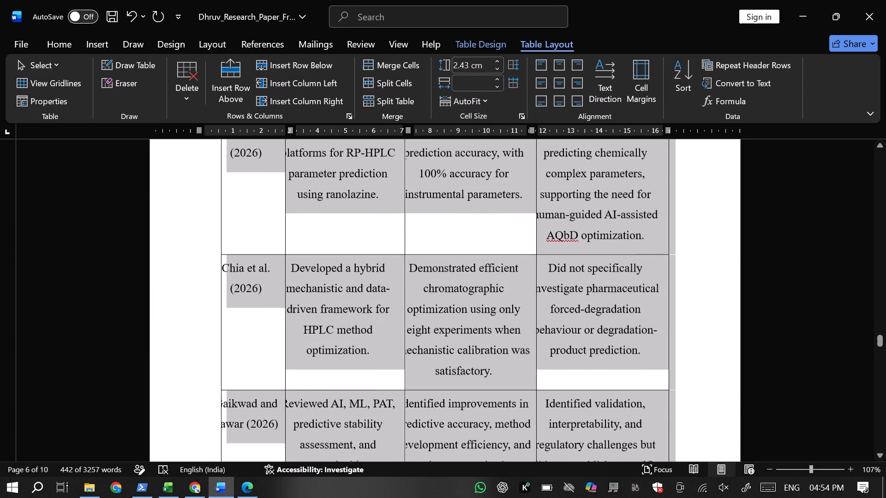
scroll(475, 160, down, 1)
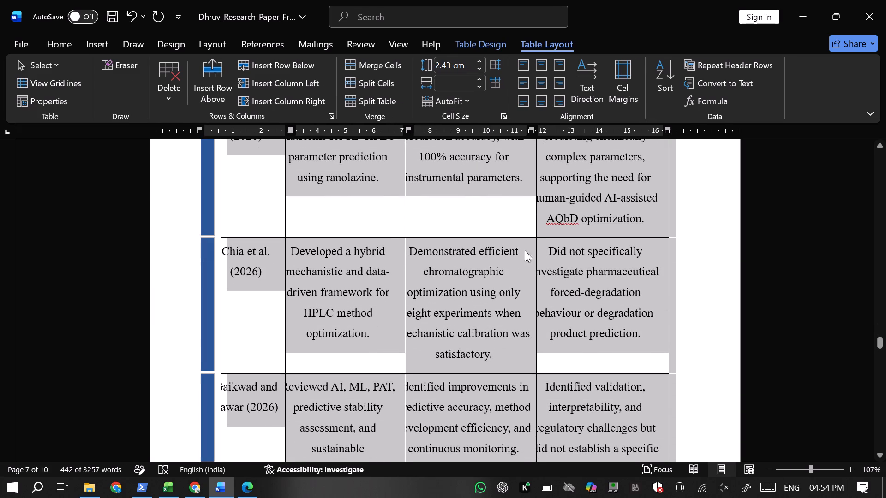
click(583, 68)
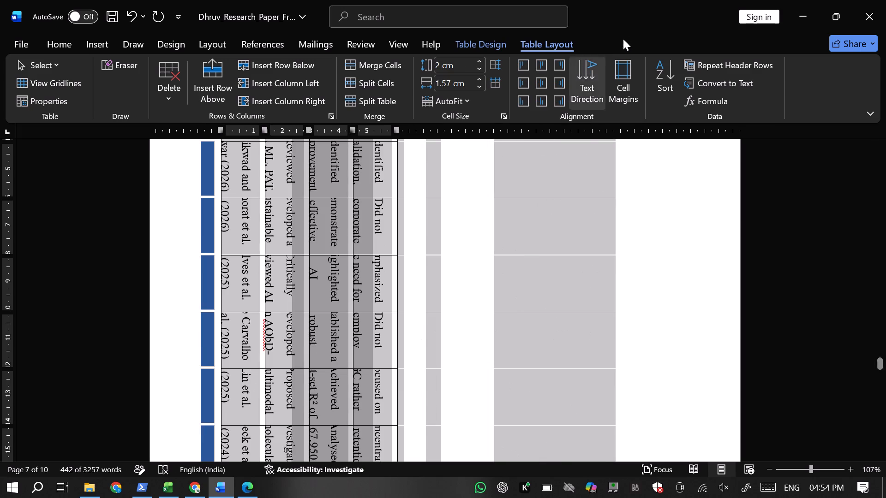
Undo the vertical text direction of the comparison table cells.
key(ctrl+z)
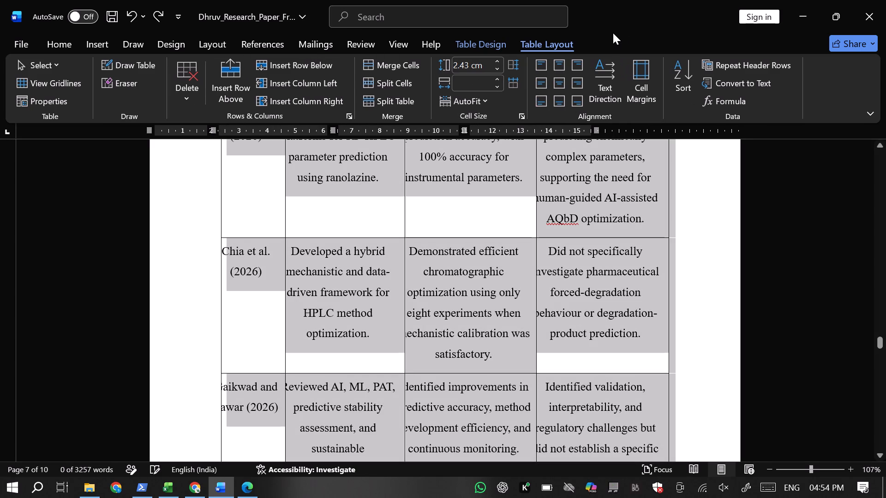
Align the text of all comparison table cells to the centre, both horizontally and vertically.
click(507, 47)
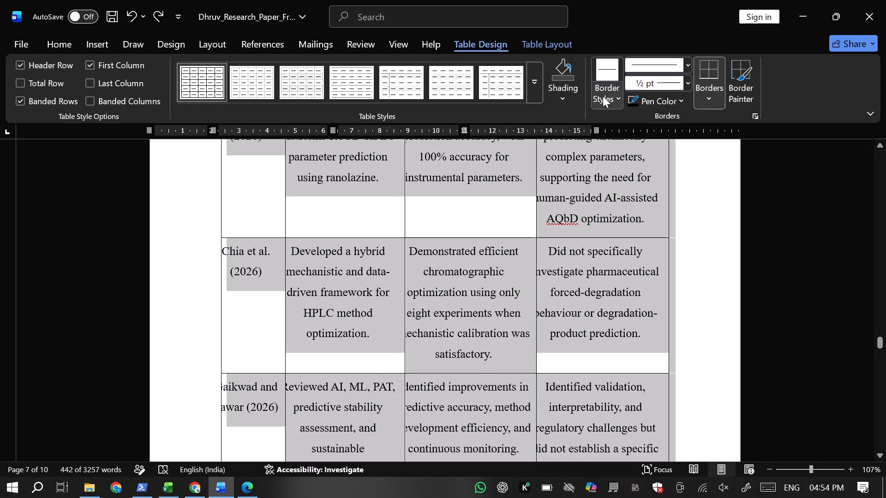
click(554, 48)
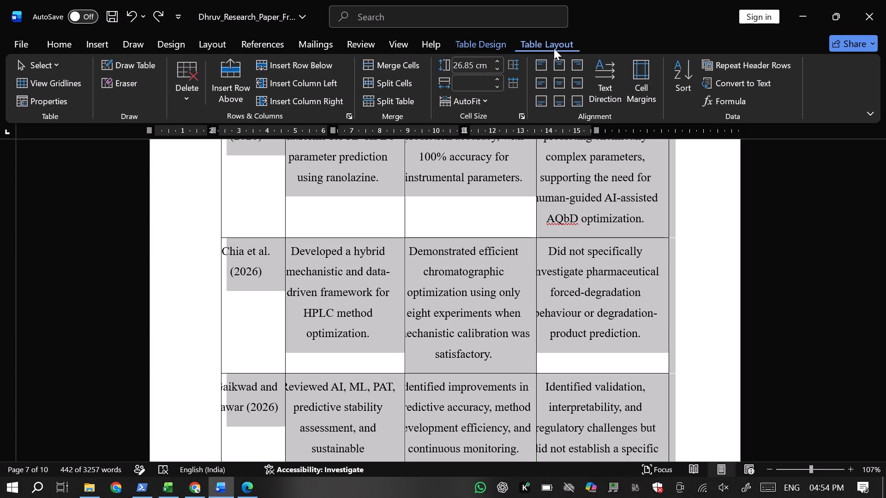
click(558, 80)
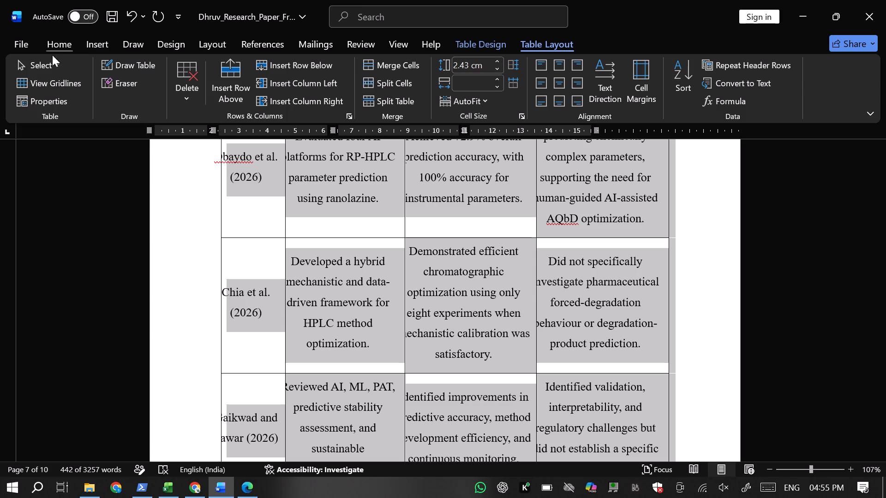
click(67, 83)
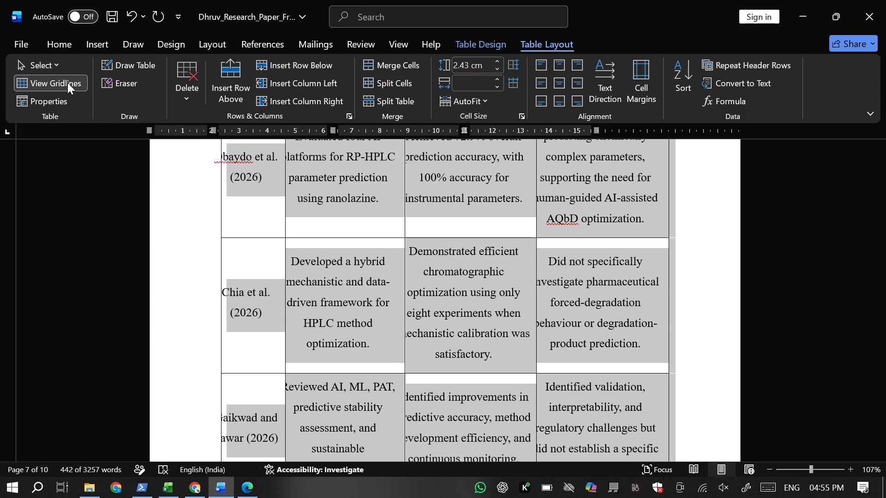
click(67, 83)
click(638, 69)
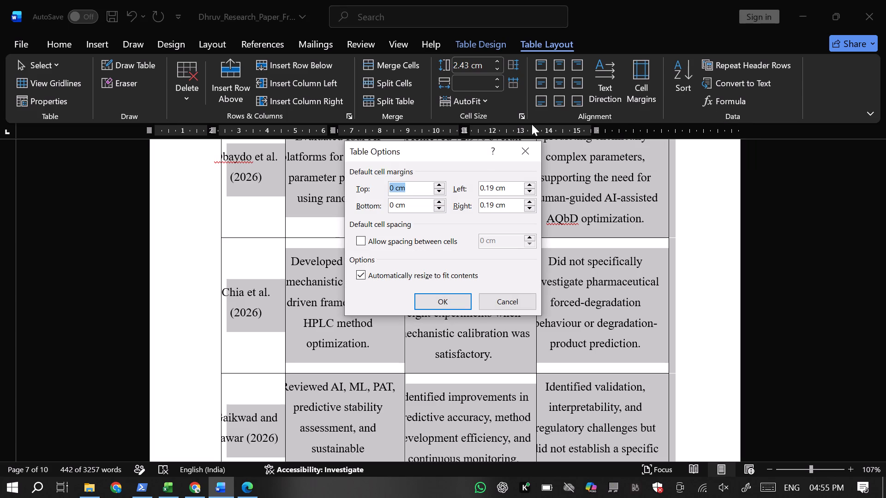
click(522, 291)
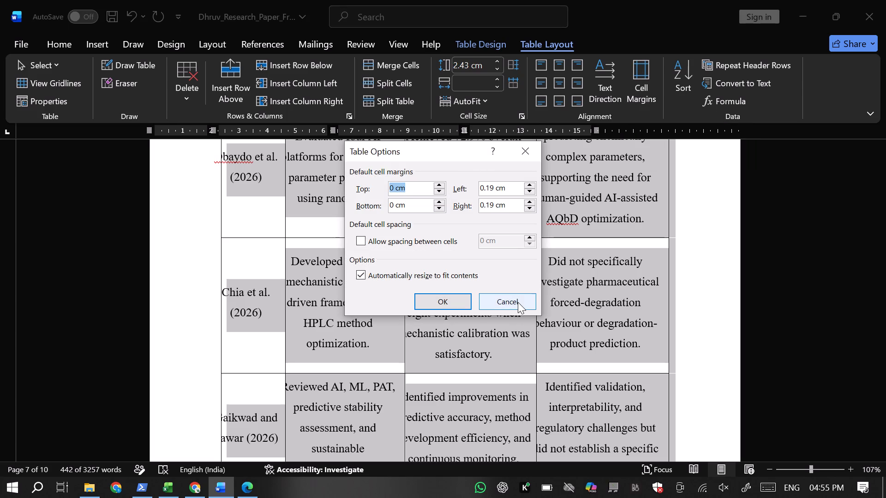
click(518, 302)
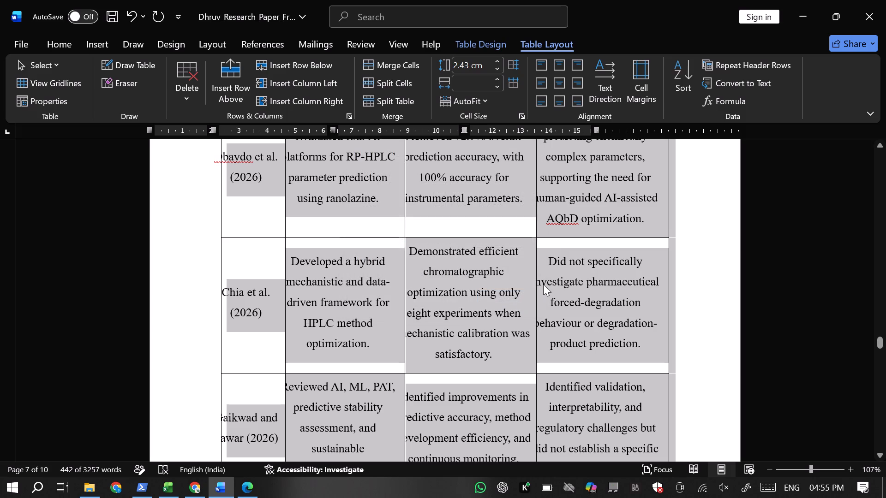
Set the font size of the whole comparison table to 12.
scroll(543, 298, up, 3)
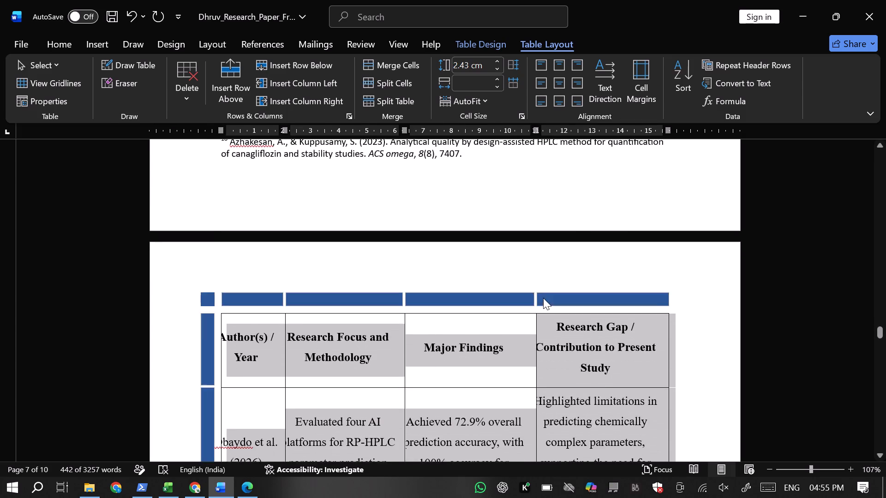
scroll(543, 298, down, 4)
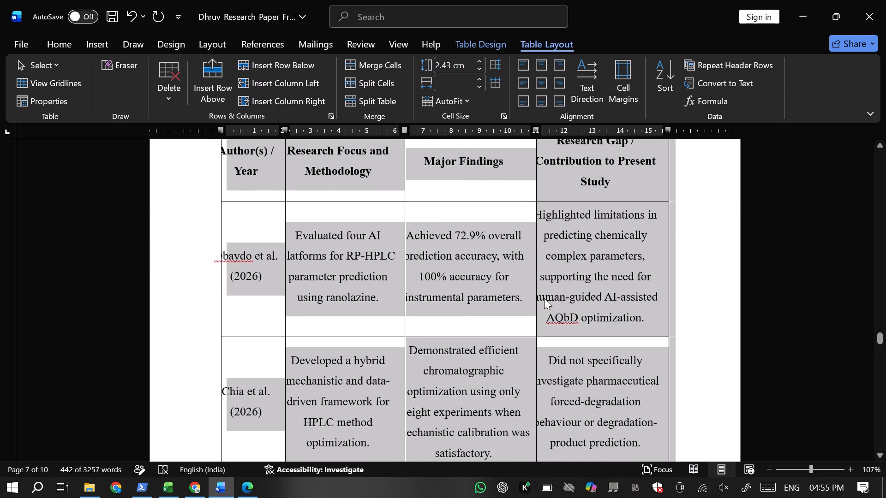
scroll(544, 298, down, 3)
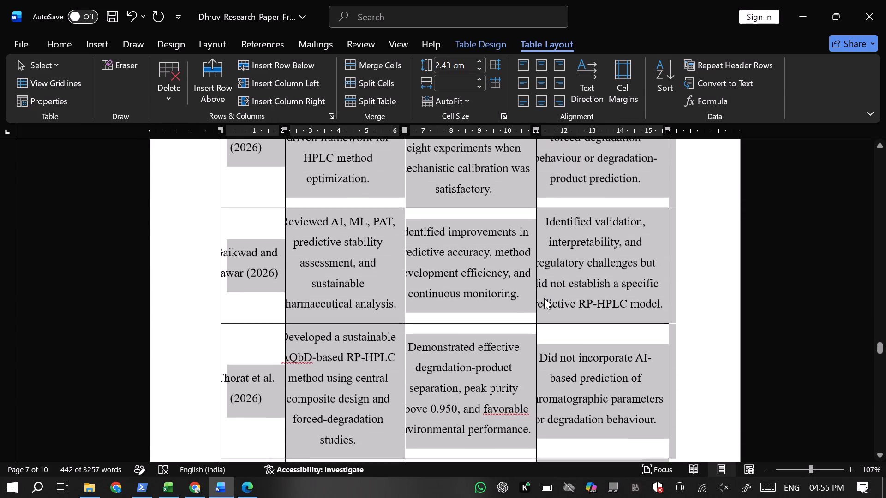
scroll(544, 298, up, 3)
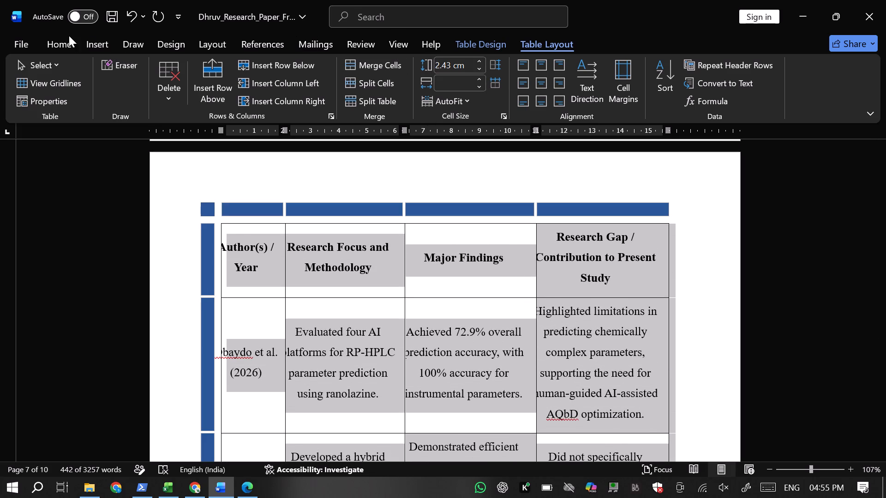
click(50, 36)
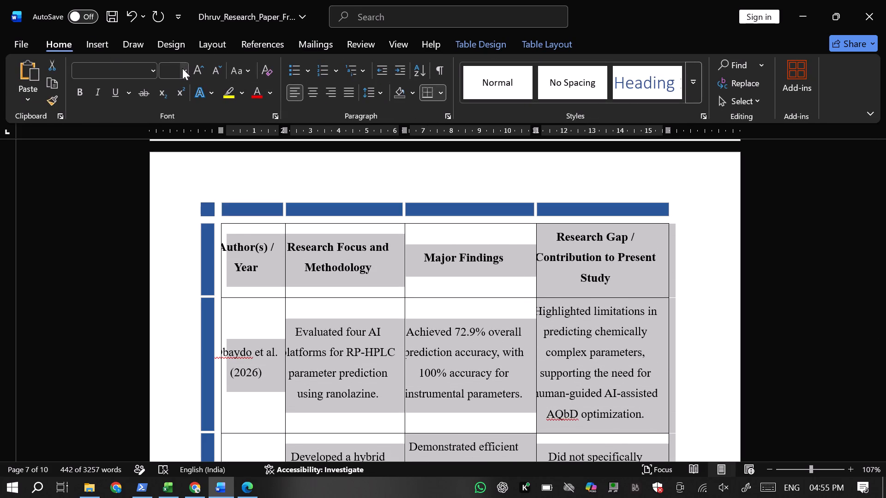
click(182, 68)
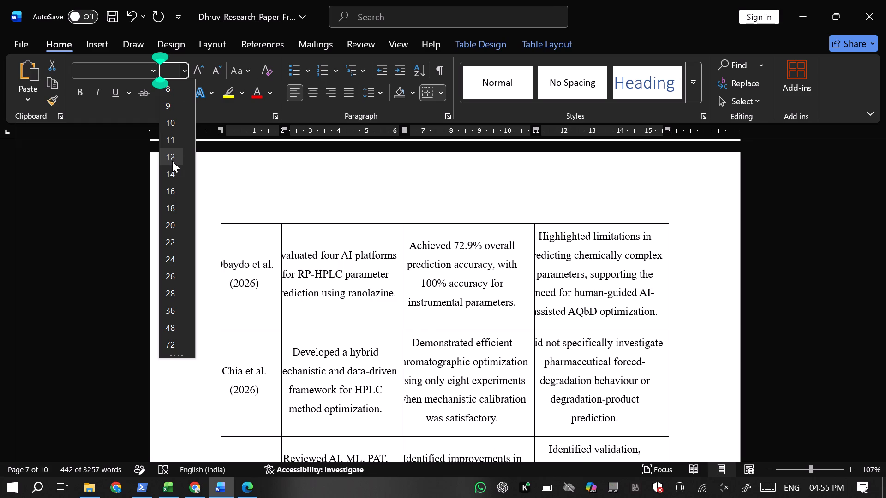
click(172, 161)
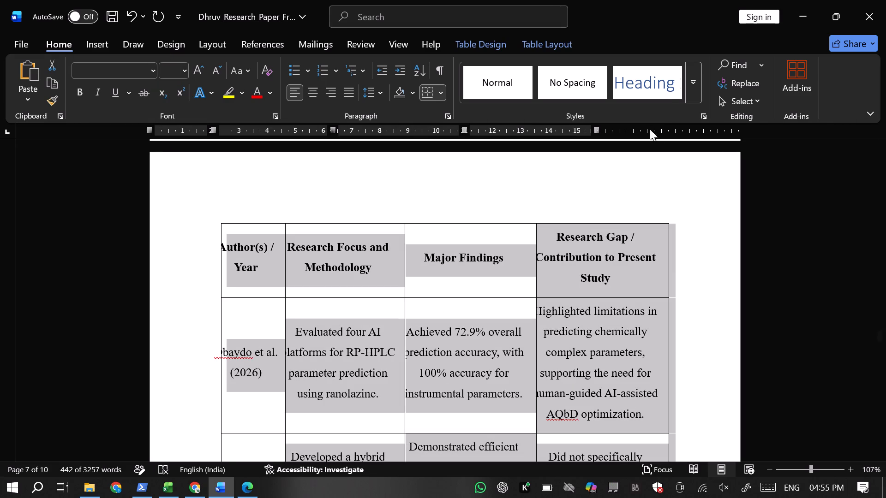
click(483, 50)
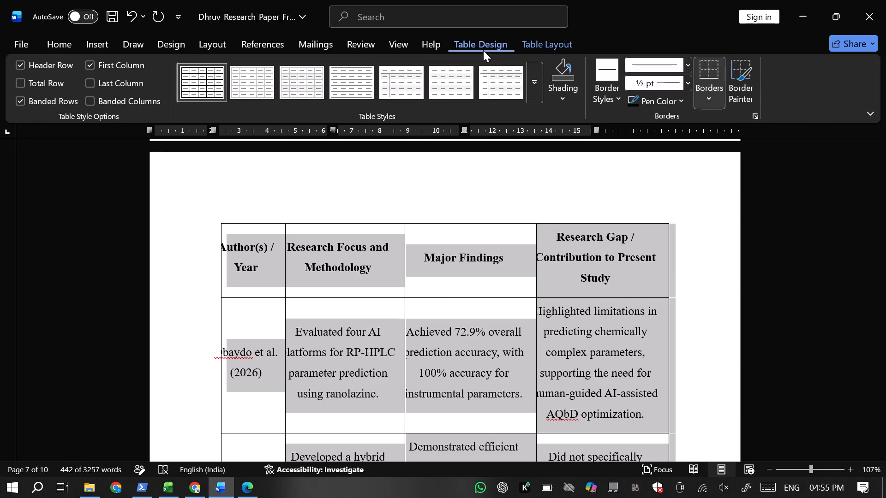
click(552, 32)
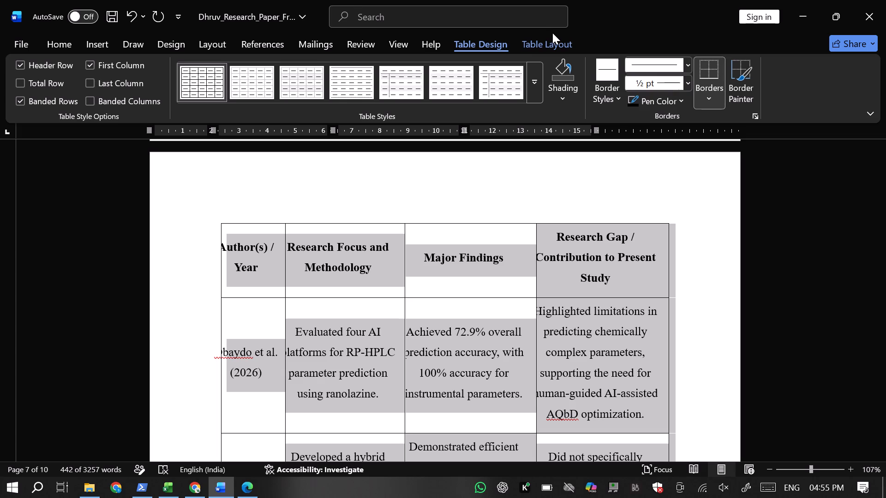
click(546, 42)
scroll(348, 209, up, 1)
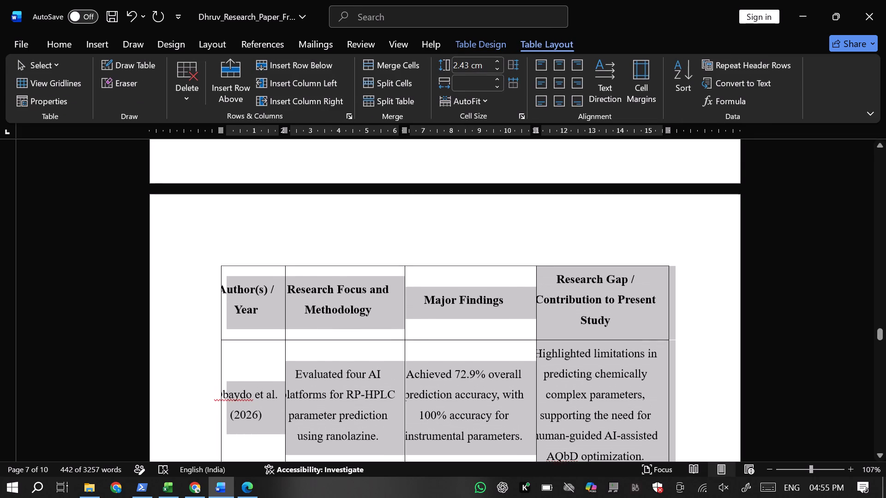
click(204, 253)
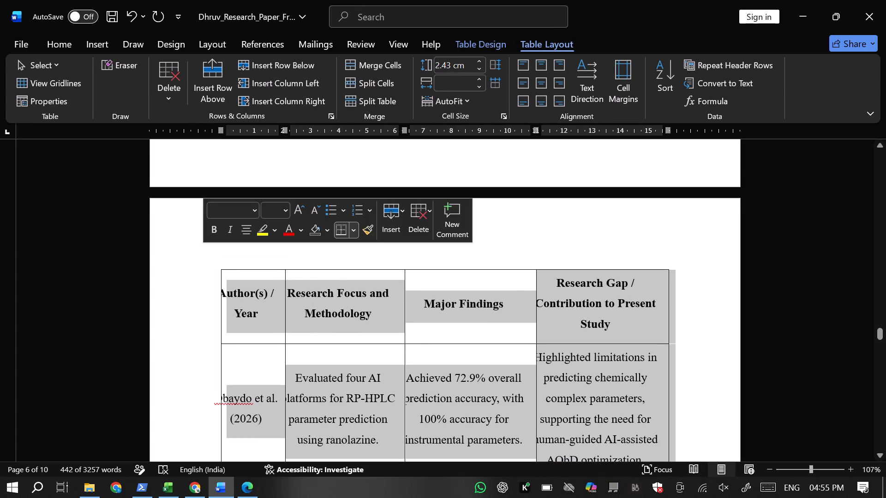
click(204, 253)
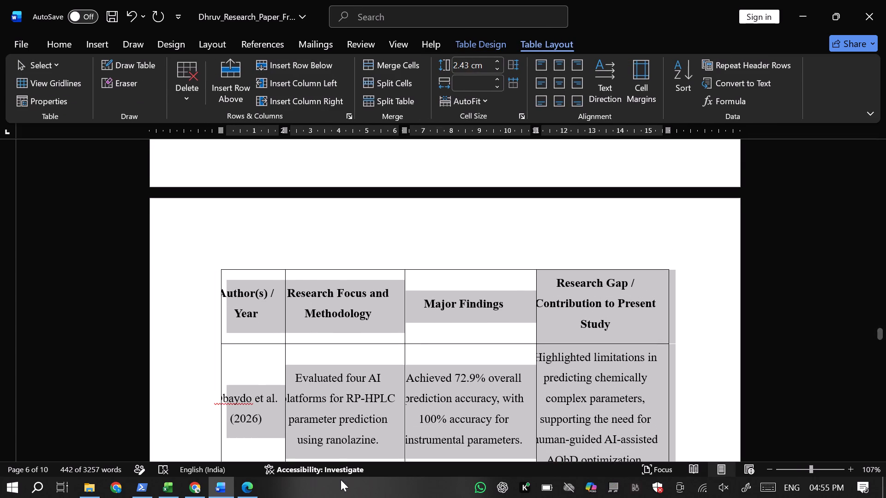
click(189, 489)
scroll(480, 188, up, 6)
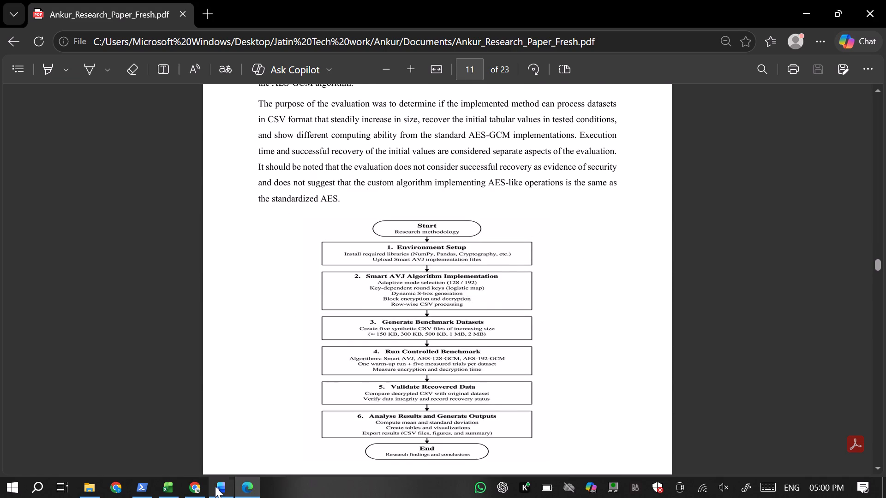
In the Word paper, replace the converted table between the Problem Statement and References headings with the copied four-column table.
click(215, 487)
key(BackSpace)
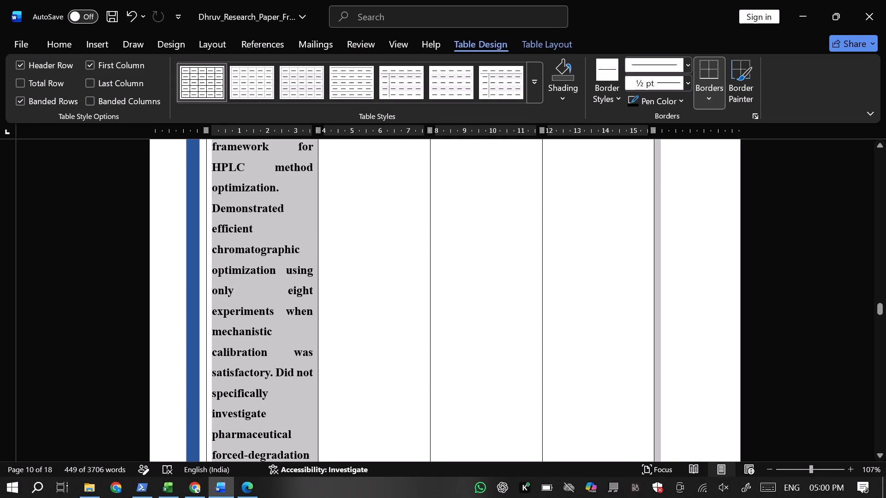
scroll(385, 304, up, 7)
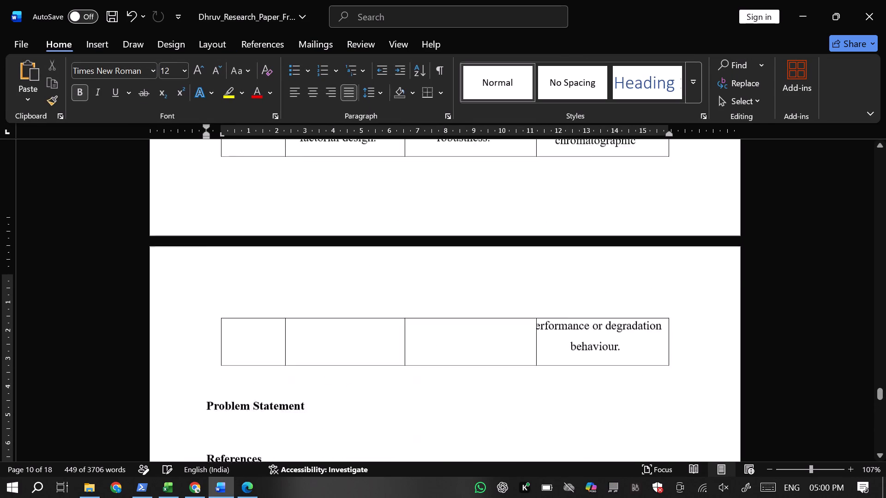
scroll(385, 304, up, 2)
scroll(385, 304, down, 2)
click(261, 291)
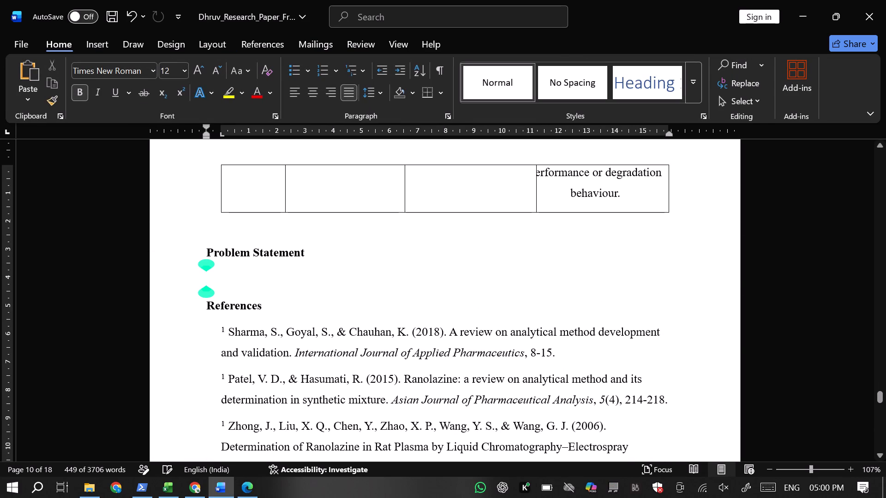
key(ctrl+v)
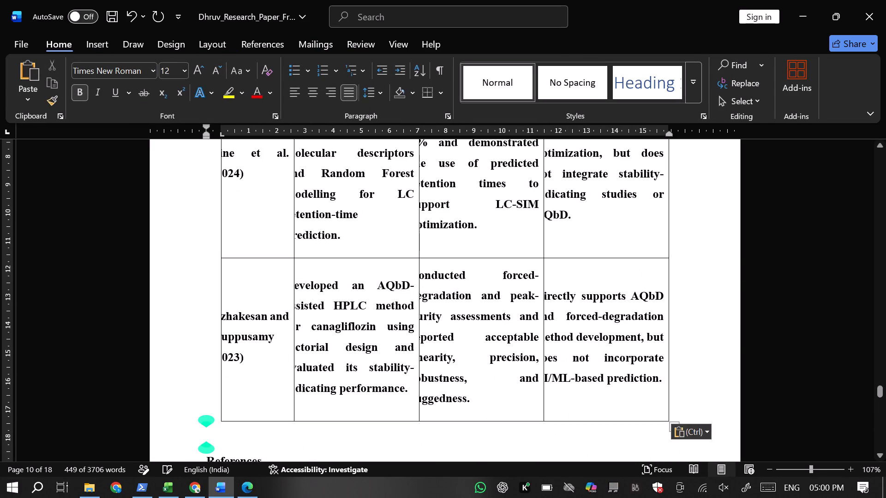
scroll(310, 286, up, 5)
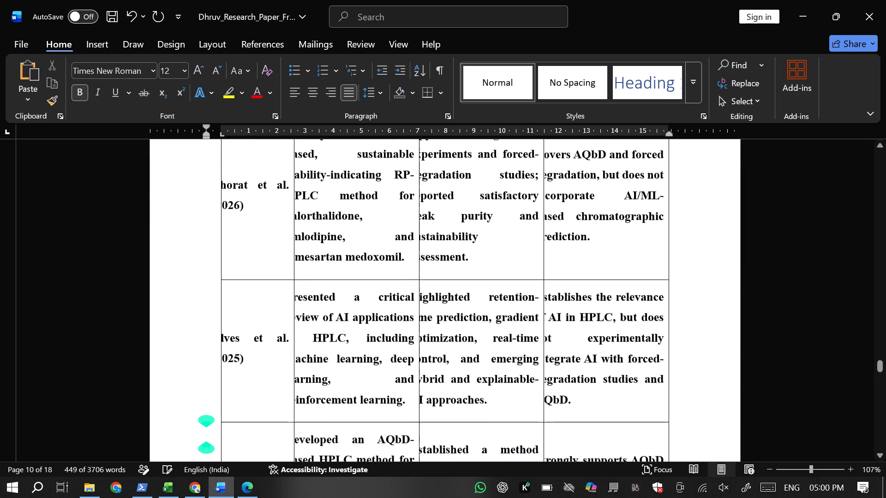
Apply the plain grid table style to the entire comparison table under the Problem Statement heading.
scroll(310, 286, up, 4)
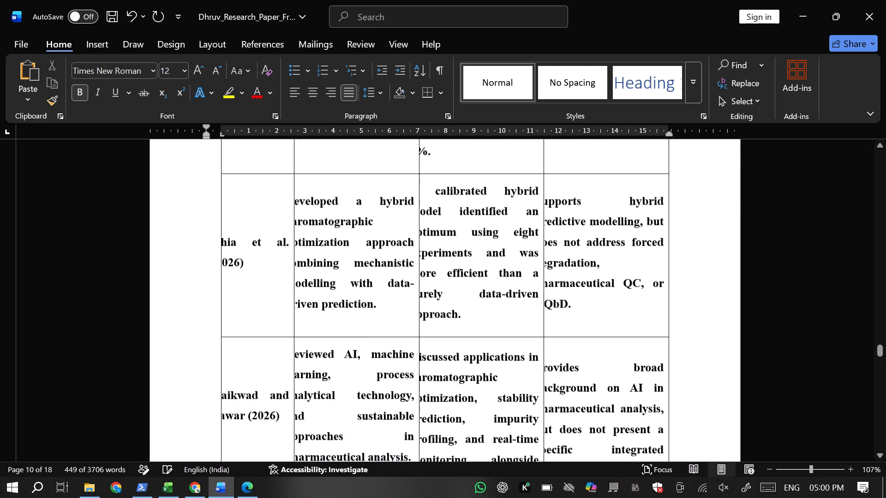
scroll(310, 286, up, 2)
click(282, 342)
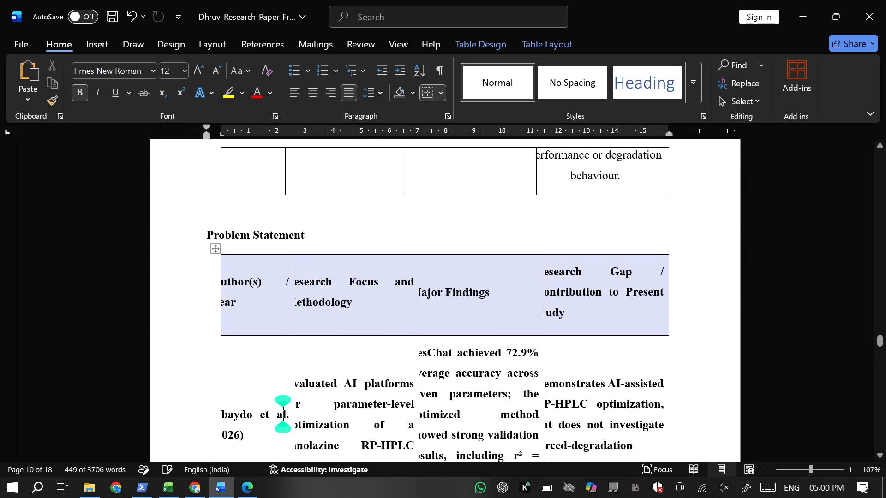
click(214, 250)
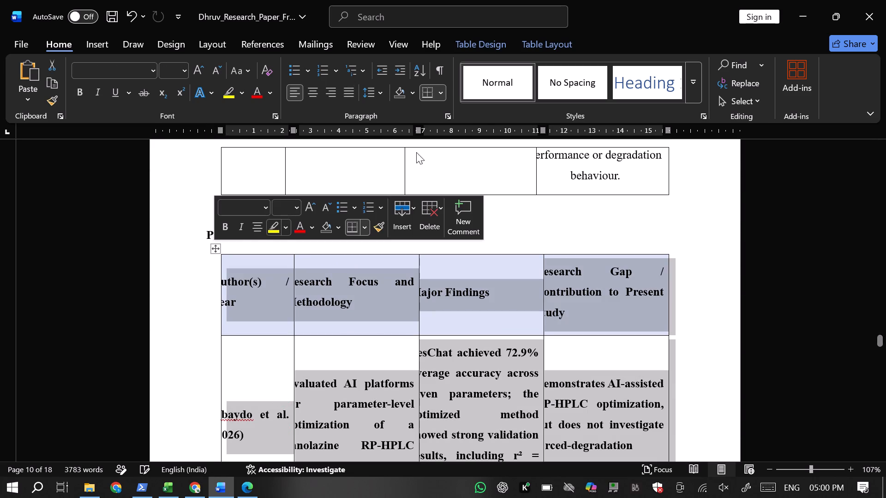
click(475, 45)
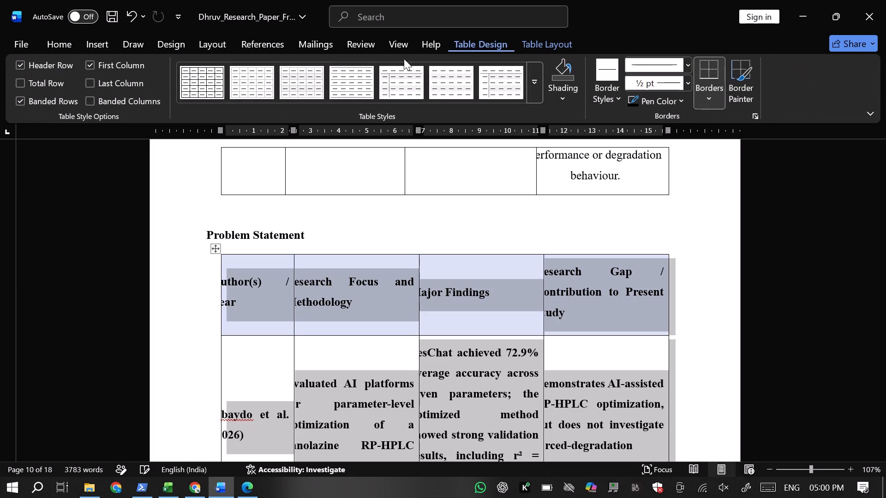
click(221, 76)
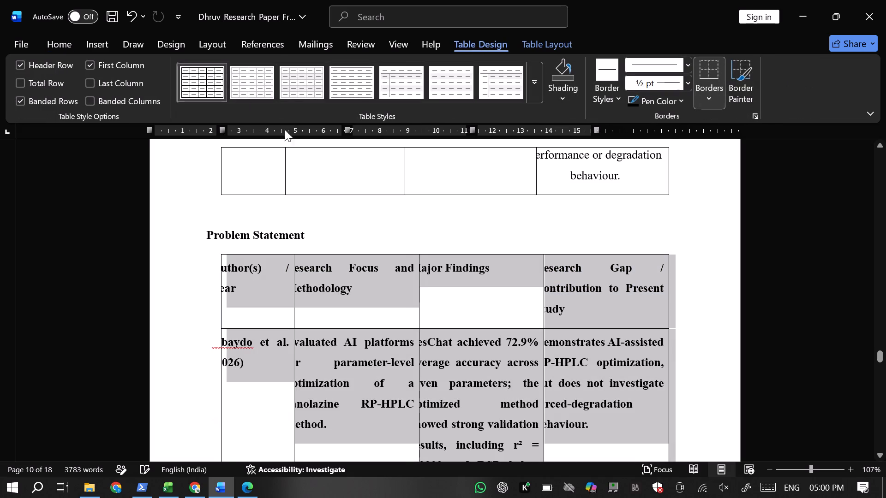
AutoFit the whole comparison table to the window width.
click(533, 44)
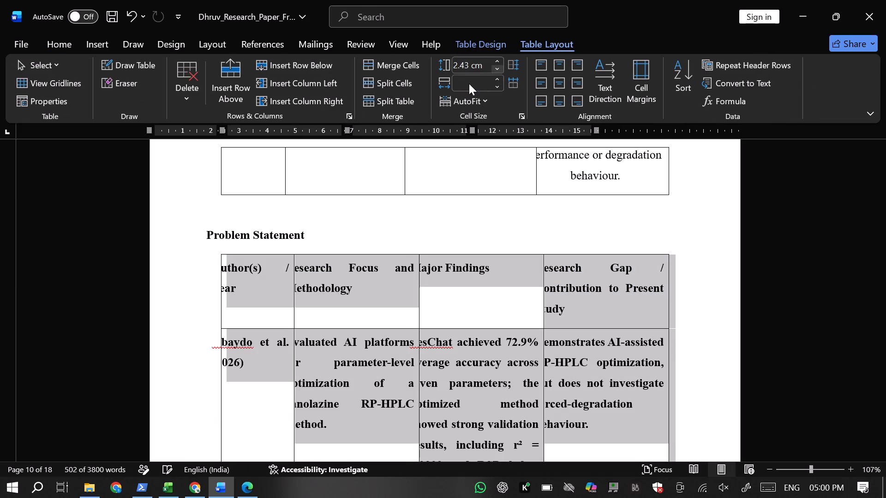
click(479, 102)
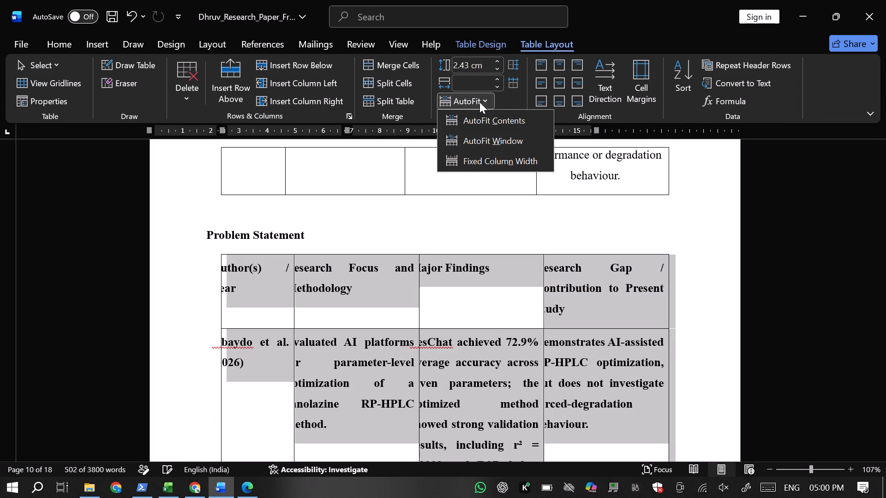
click(478, 141)
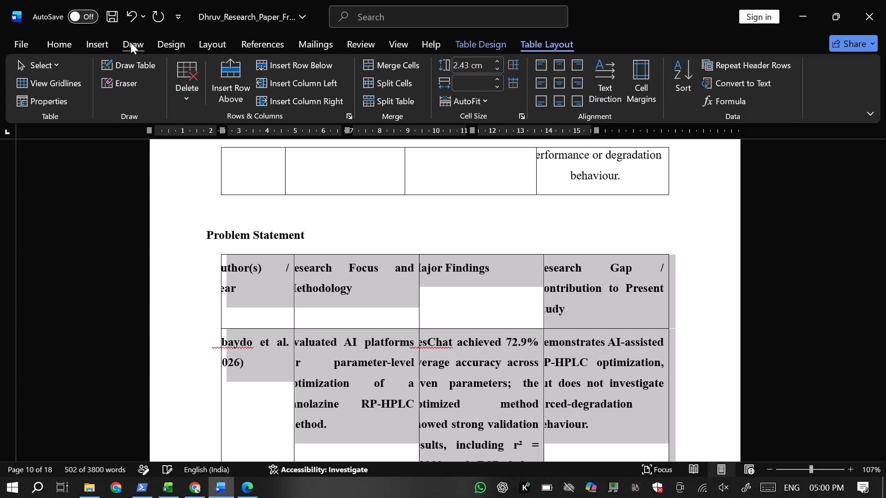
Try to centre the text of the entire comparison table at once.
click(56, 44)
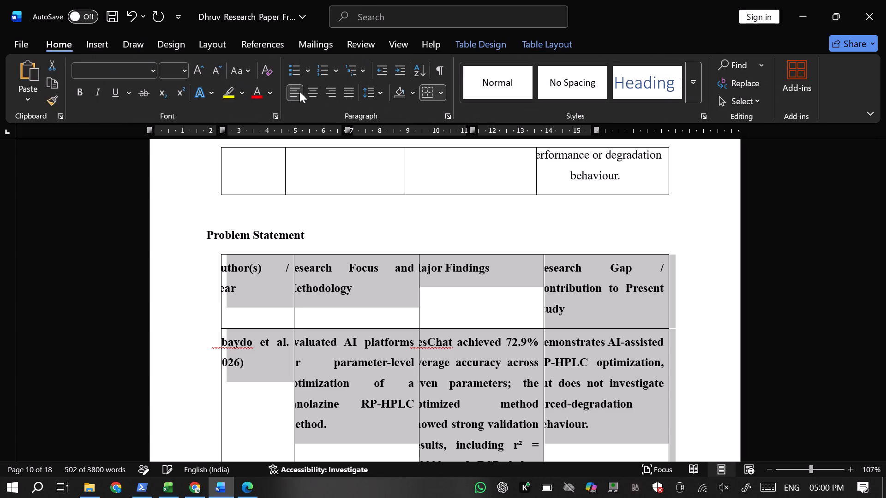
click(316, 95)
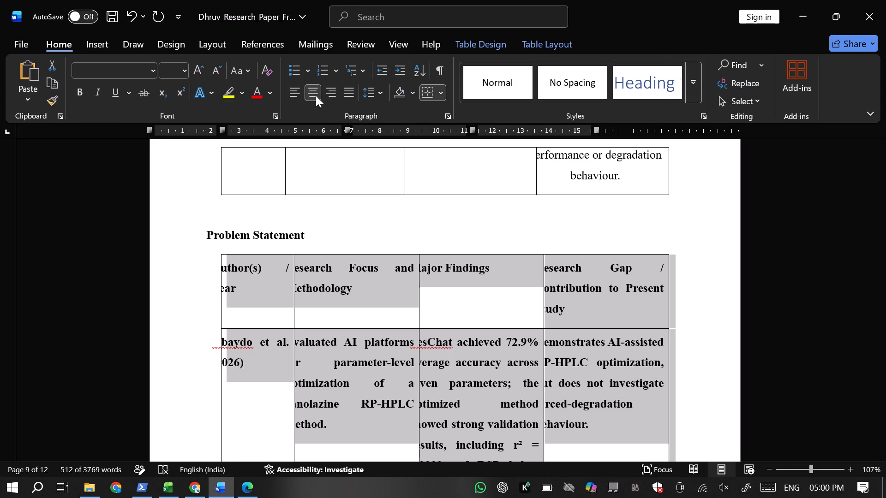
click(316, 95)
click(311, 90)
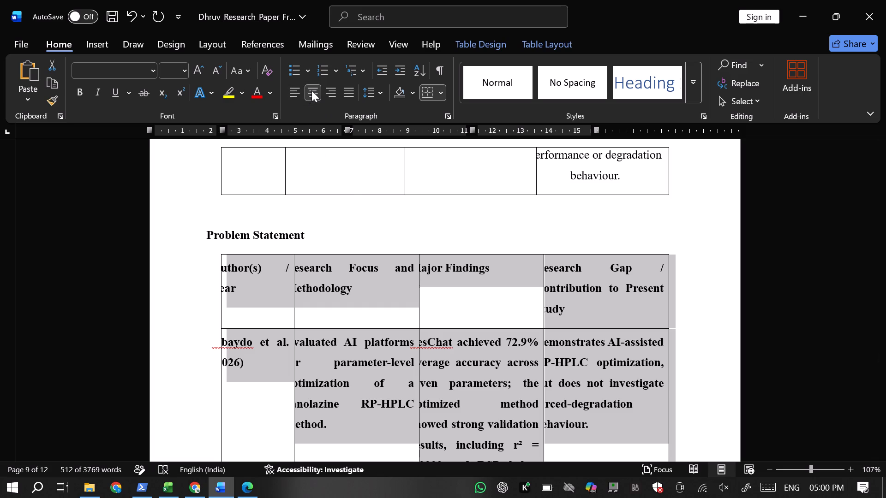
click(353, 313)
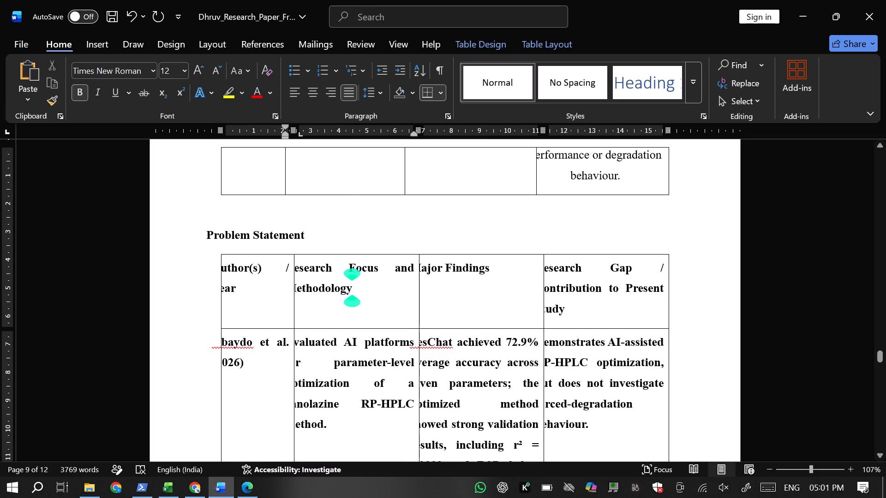
Centre the text of all four header cells, from Author(s) / Year to Research Gap / Contribution to Present Study.
drag(497, 270, 425, 276)
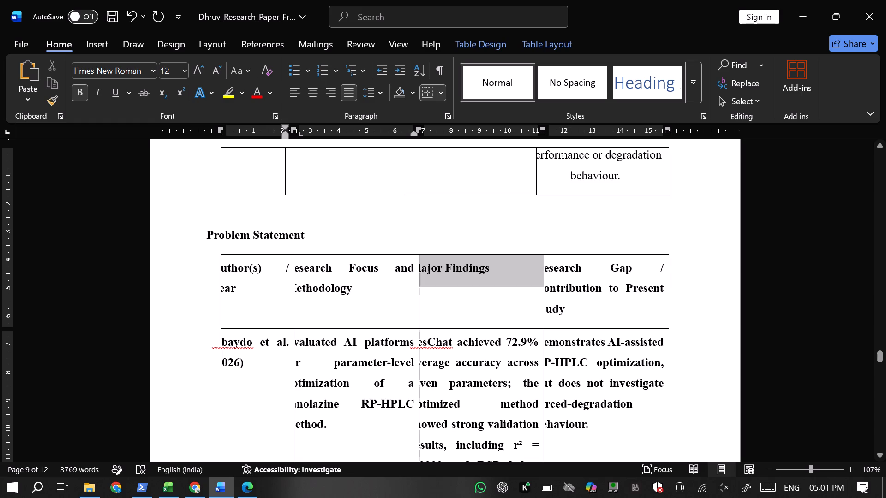
drag(425, 276, 425, 273)
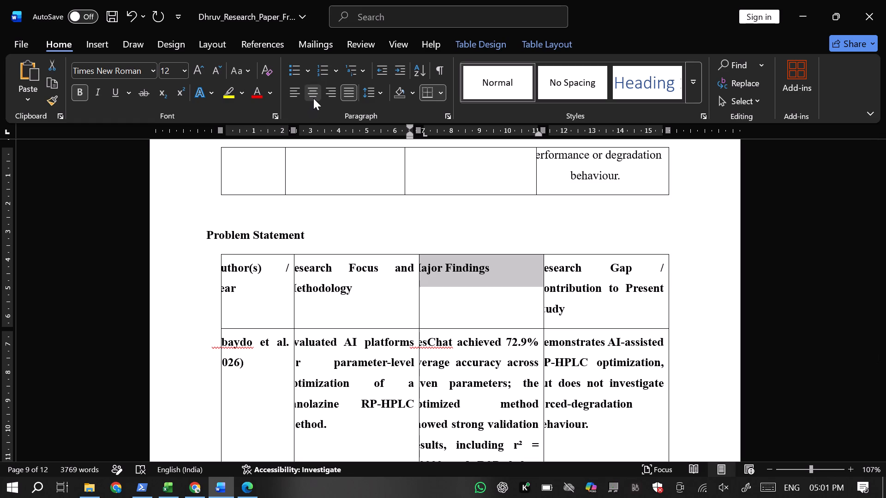
click(313, 98)
drag(371, 286, 315, 267)
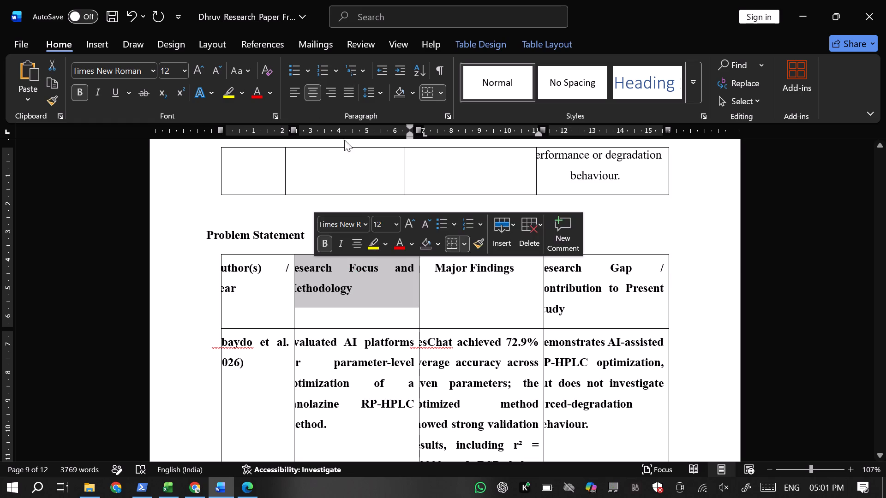
click(314, 95)
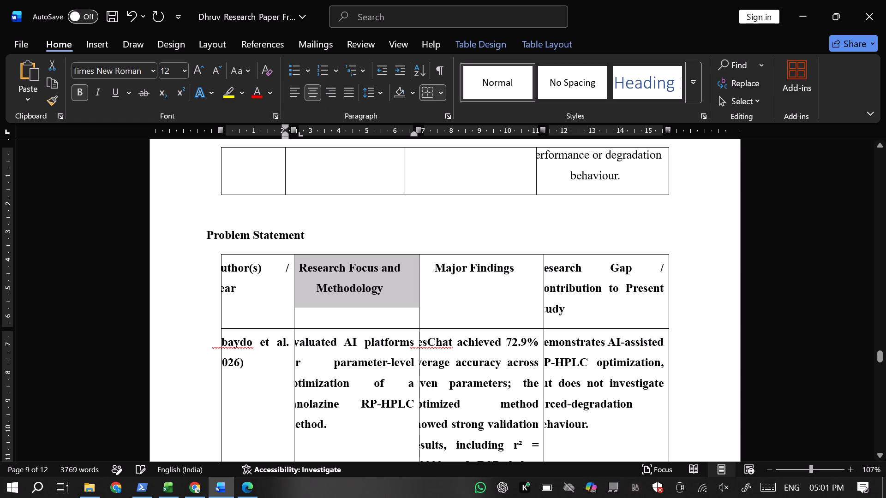
click(392, 256)
drag(266, 298, 220, 274)
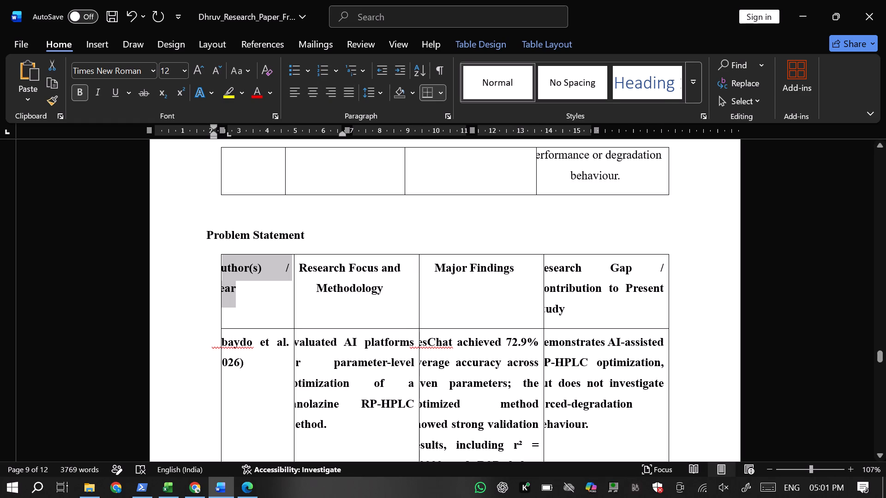
drag(220, 274, 216, 267)
click(309, 98)
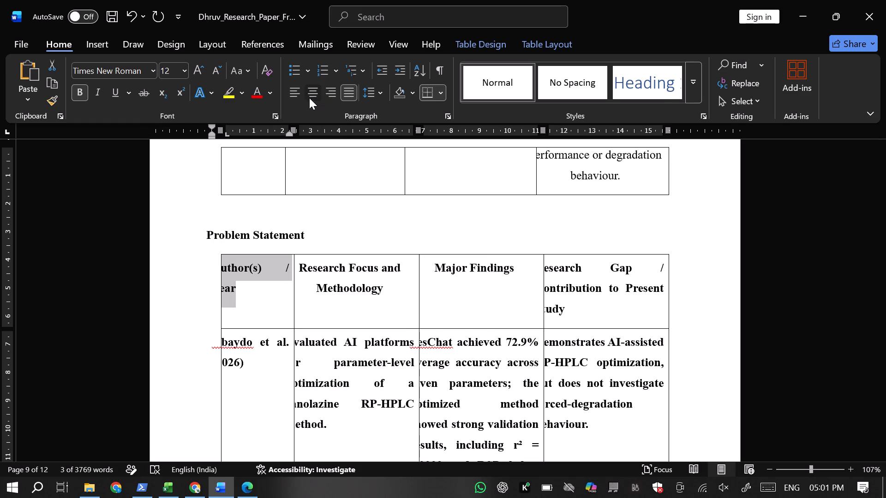
click(372, 272)
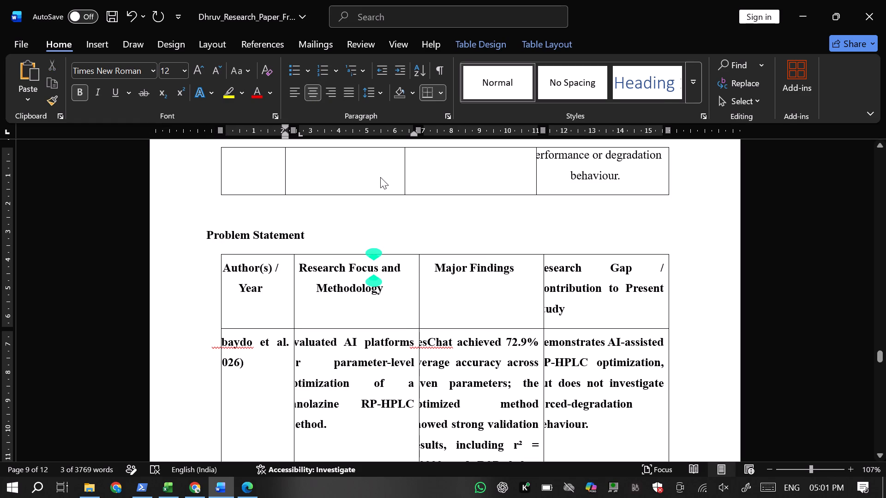
drag(658, 305, 270, 283)
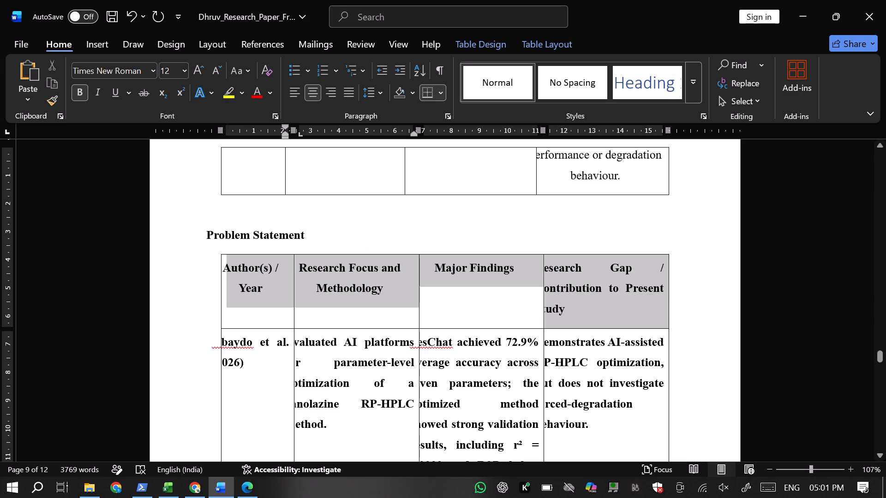
drag(270, 283, 241, 283)
click(306, 99)
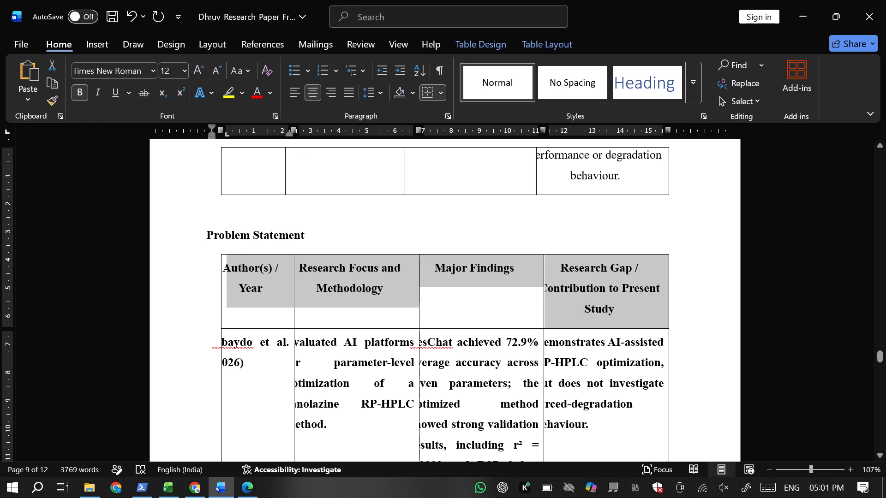
click(587, 308)
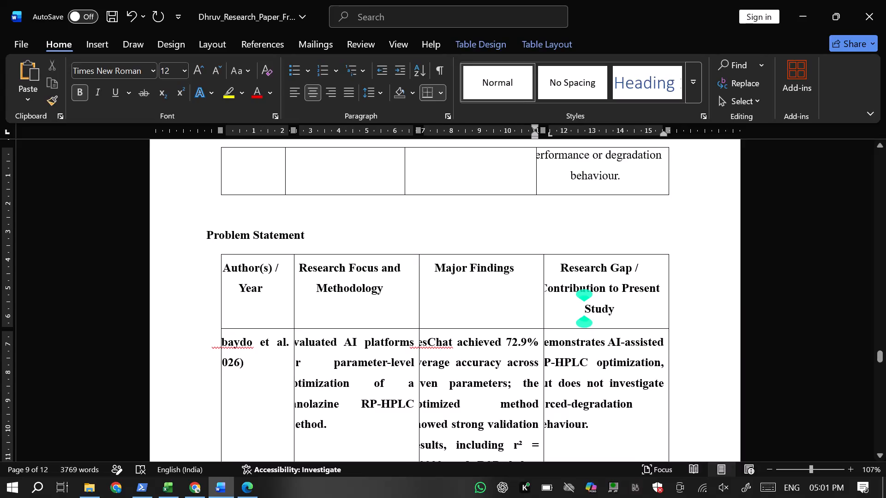
Widen the Research Gap / Contribution to Present Study column by extending the table's outer edge slightly into the margin.
drag(544, 302, 547, 302)
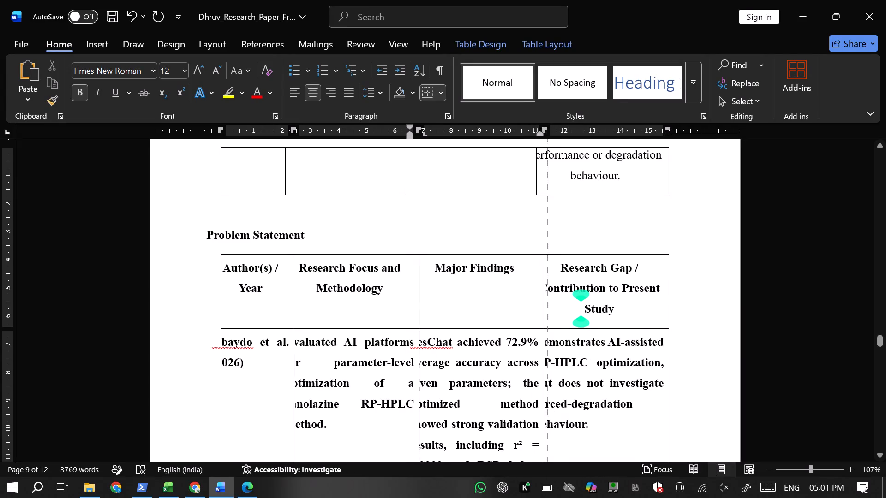
drag(547, 302, 548, 301)
drag(668, 314, 674, 314)
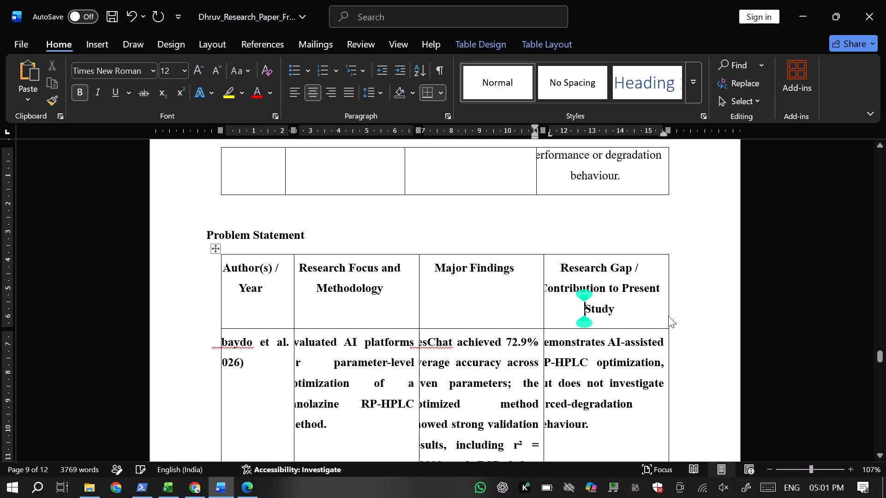
drag(668, 316, 677, 316)
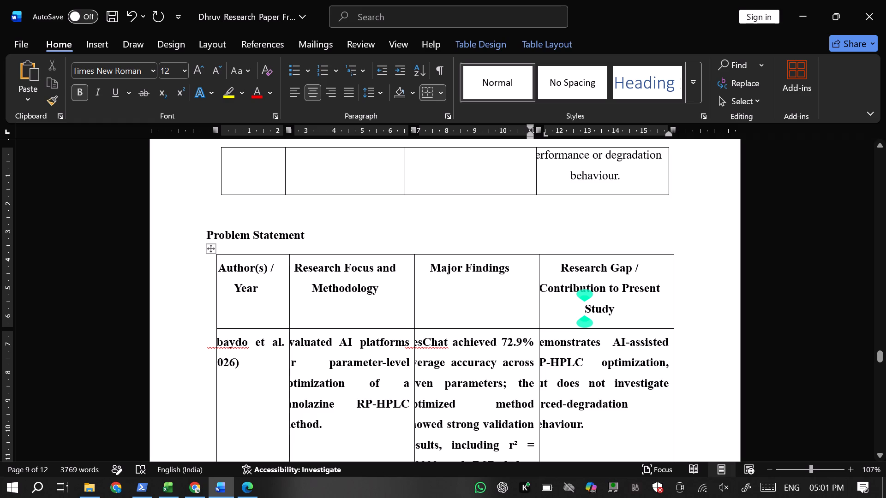
Put the word "Study" on its own paragraph in the Research Gap / Contribution to Present Study header cell.
drag(666, 294, 561, 296)
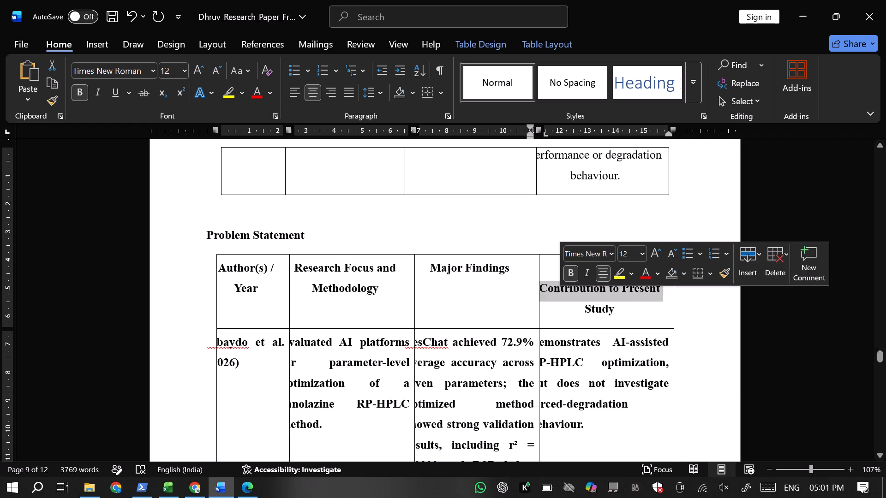
click(669, 290)
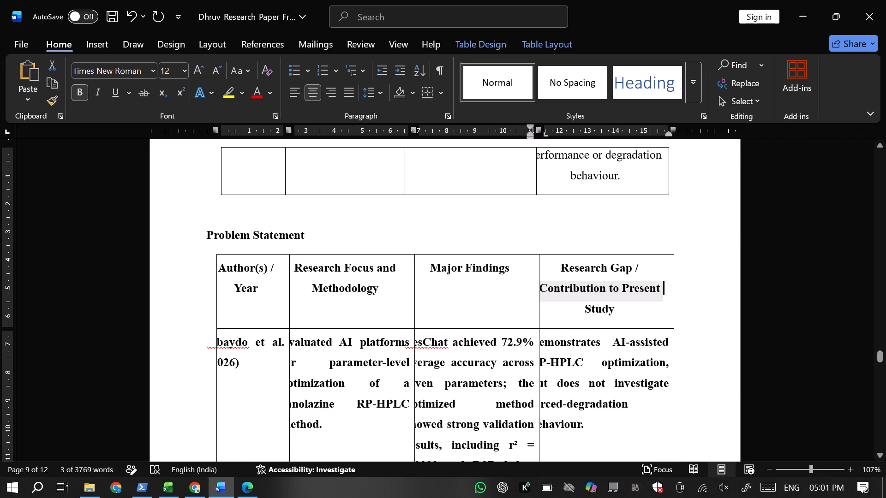
click(586, 313)
key(BackSpace)
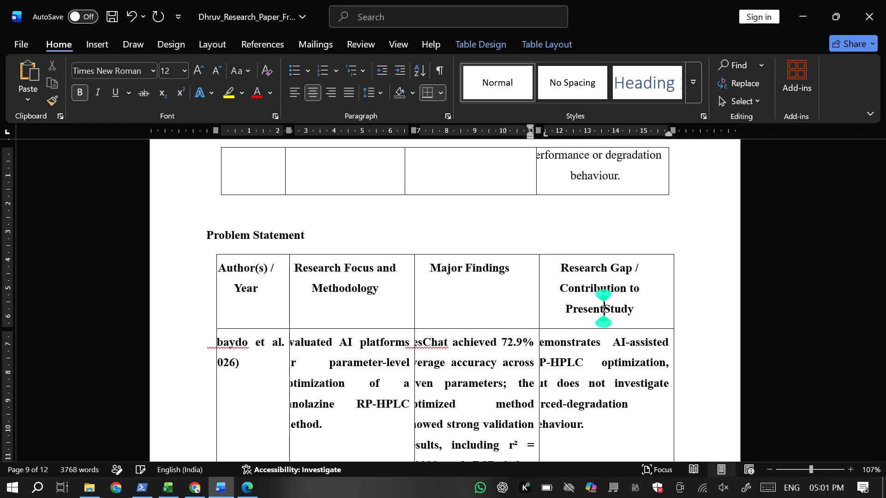
key(Return)
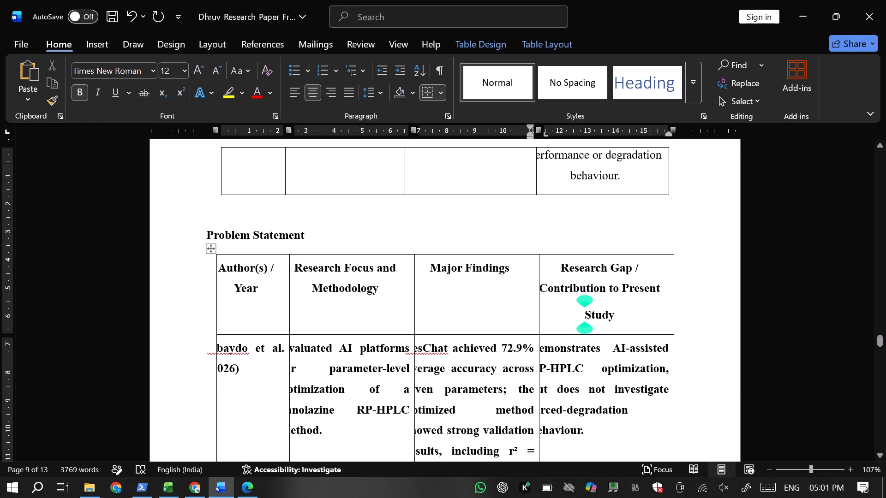
Centre the author and year text in the first study's row.
drag(258, 387, 194, 343)
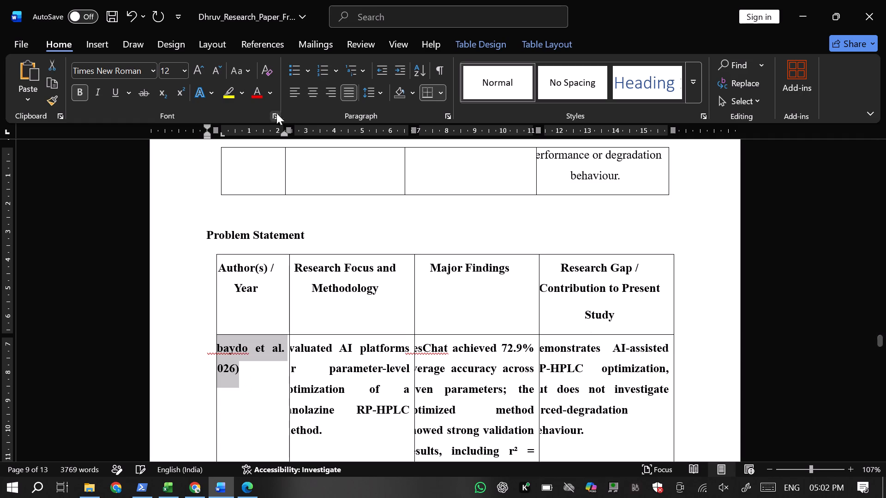
click(308, 91)
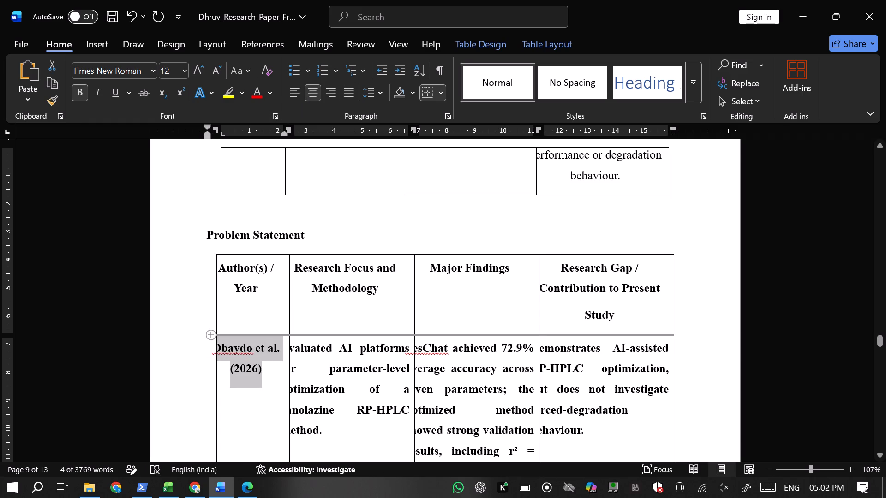
Widen the Author(s) / Year column by extending its outer border into the page margin.
drag(216, 324, 205, 326)
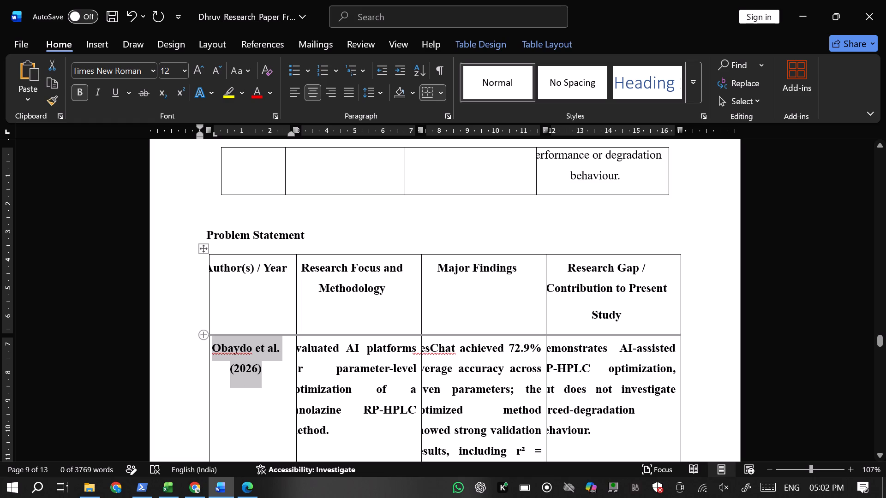
drag(209, 318, 203, 319)
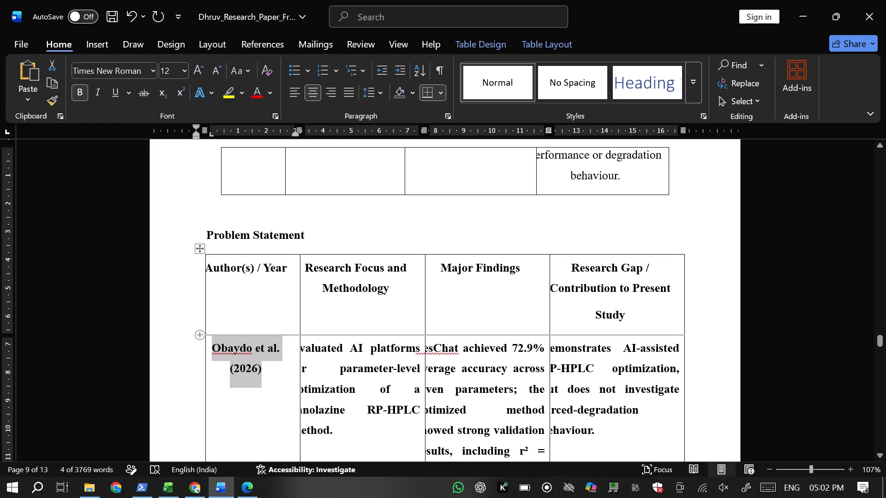
click(268, 374)
scroll(268, 374, down, 1)
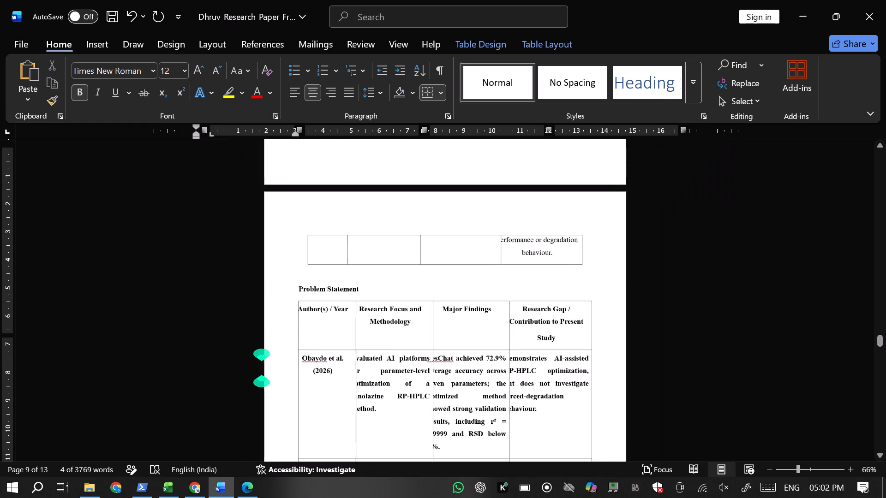
Centre the text in all study rows of the literature comparison table, from Obaydo et al. (2026) to Azhakesan and Kuppusamy (2023).
scroll(268, 374, down, 1)
scroll(311, 394, down, 1)
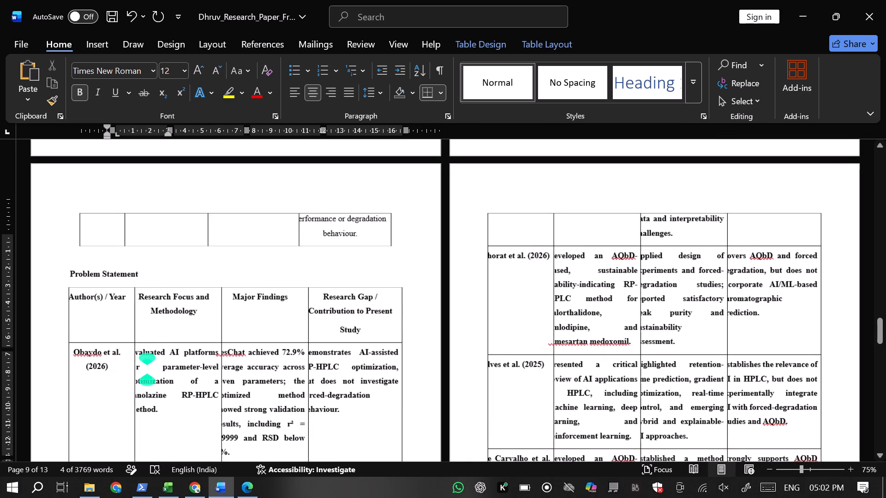
scroll(311, 394, right, 1)
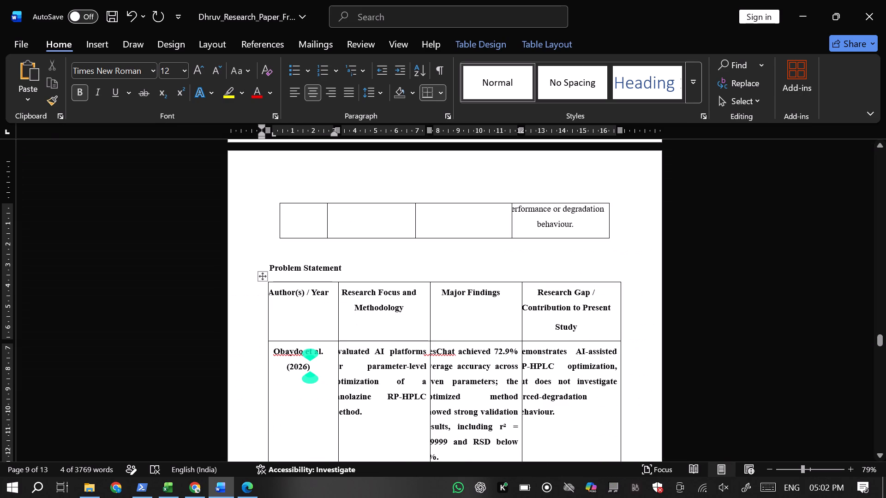
scroll(410, 425, down, 9)
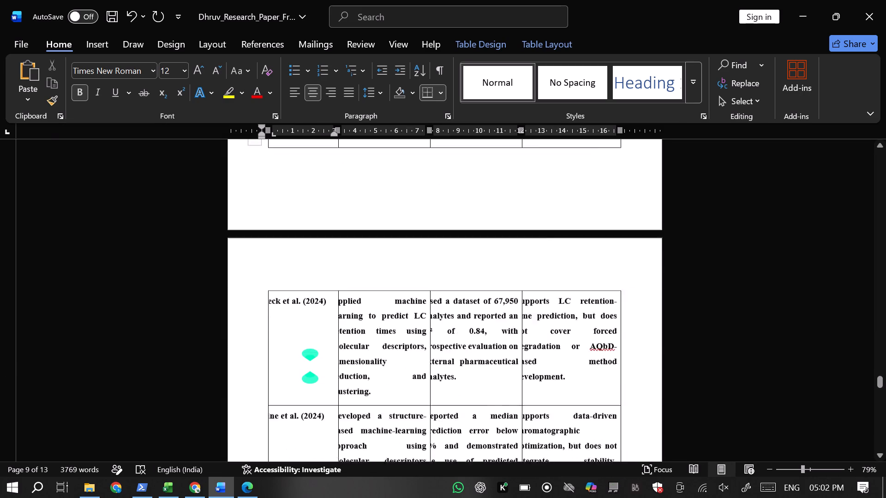
scroll(410, 425, down, 2)
scroll(410, 425, up, 1)
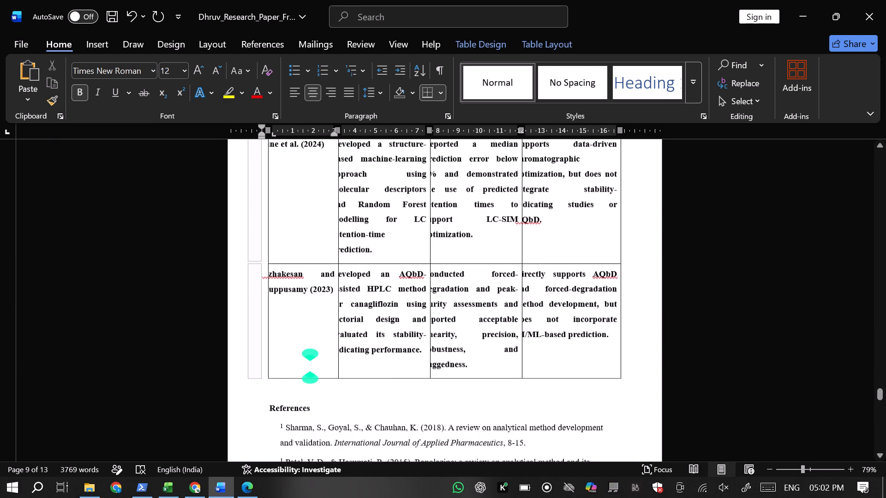
scroll(410, 425, up, 1)
drag(593, 403, 442, 286)
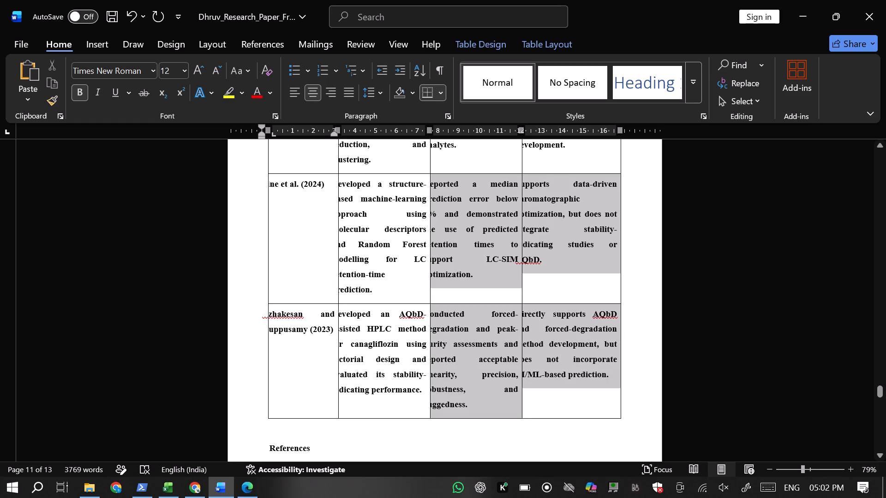
drag(442, 286, 282, 7)
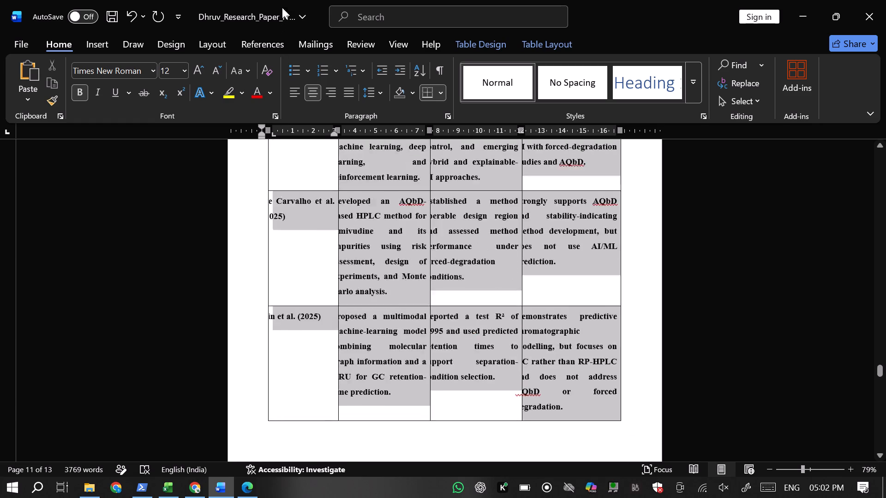
drag(282, 7, 302, 291)
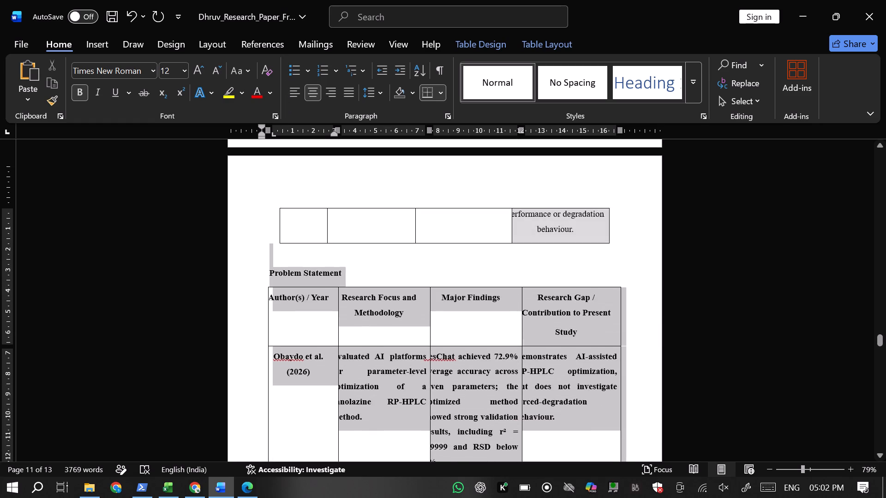
drag(302, 291, 278, 365)
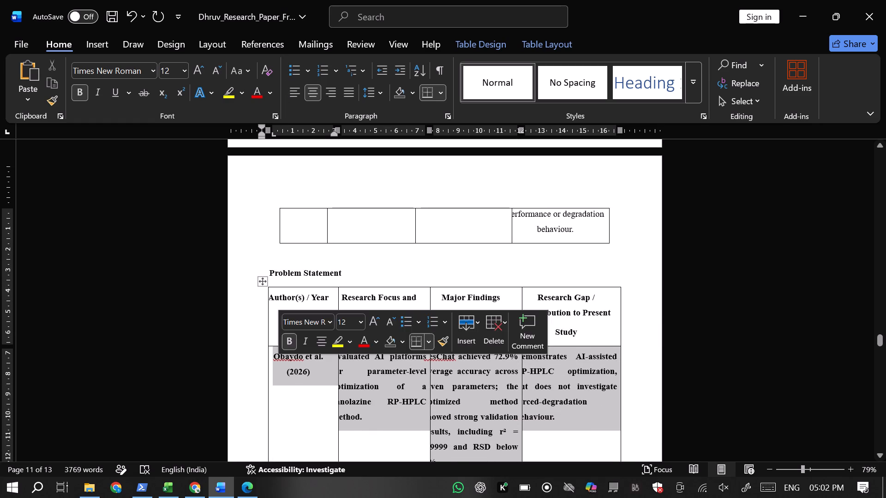
click(318, 90)
click(316, 95)
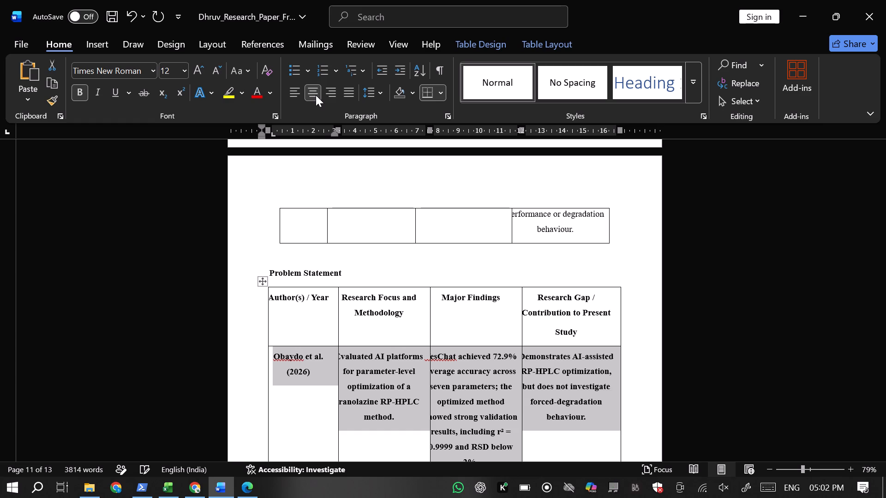
click(316, 95)
click(461, 328)
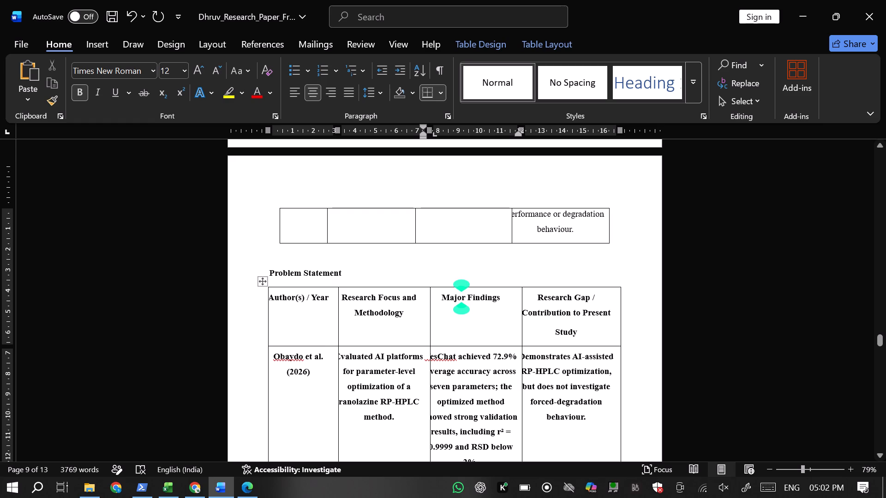
Remove the bold formatting from all study rows of the literature comparison table, leaving out the header row.
drag(274, 355, 527, 285)
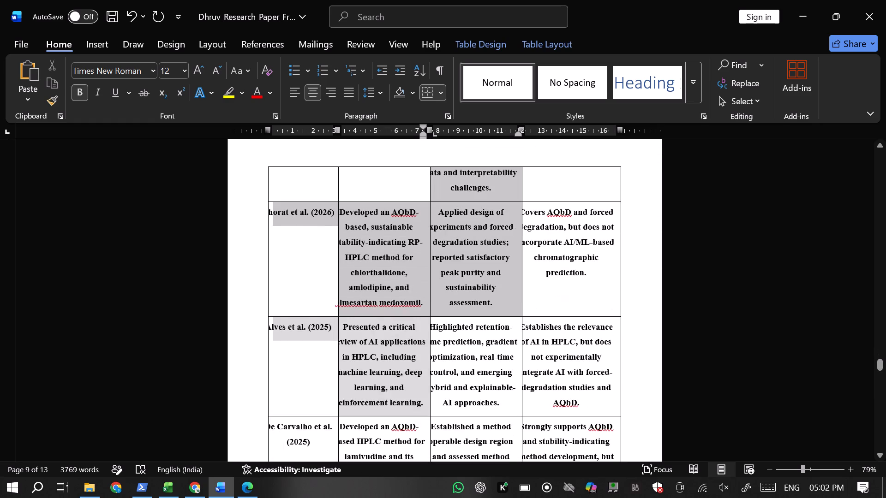
drag(527, 285, 563, 497)
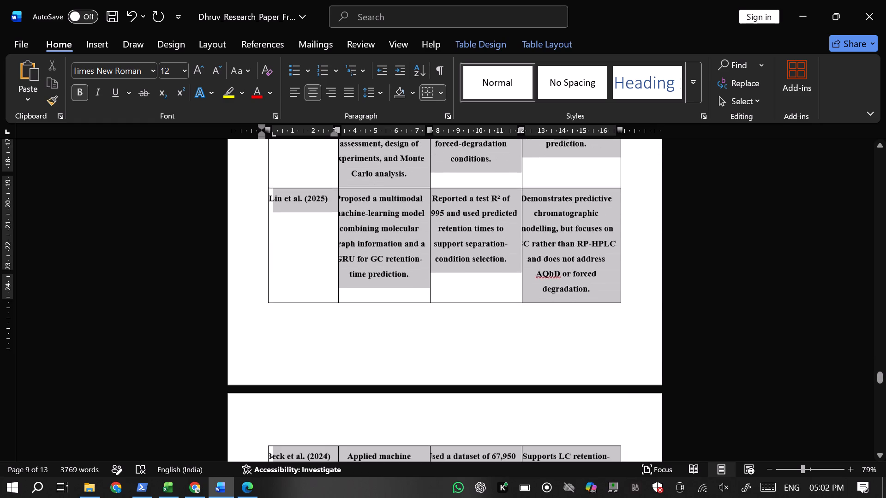
drag(563, 497, 557, 305)
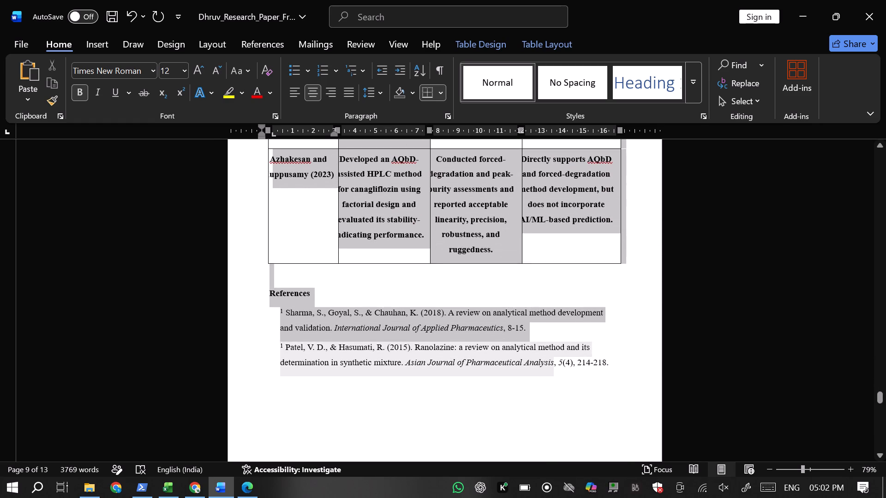
drag(557, 305, 586, 255)
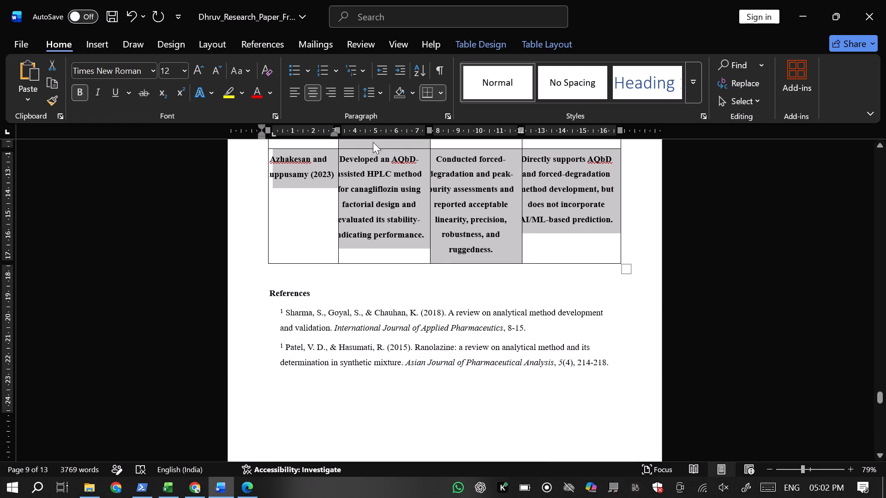
key(ctrl+b)
scroll(383, 213, up, 1)
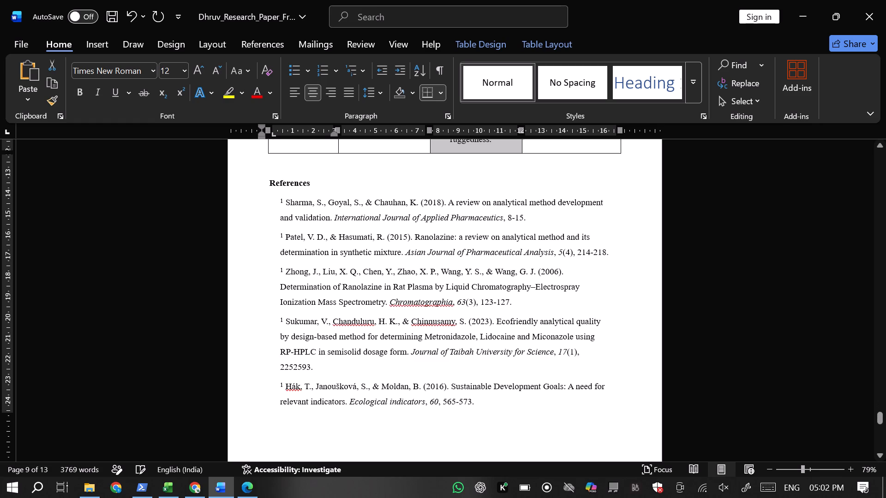
scroll(383, 213, up, 2)
scroll(428, 295, up, 1)
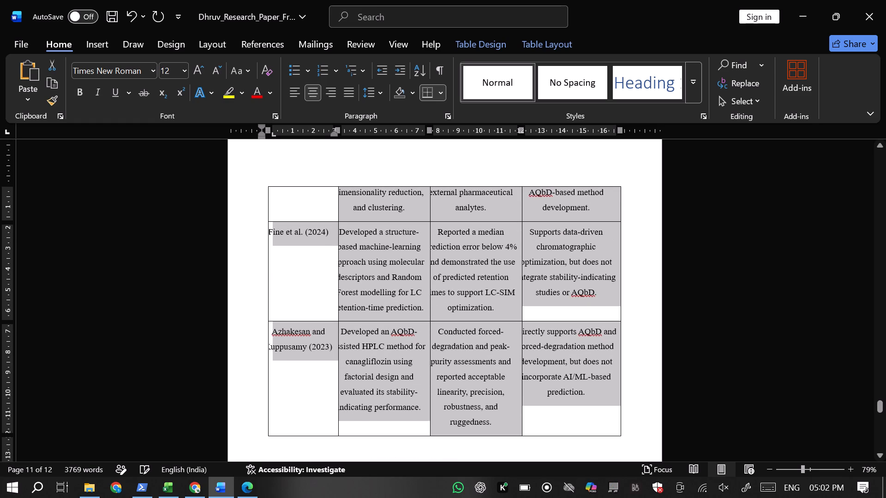
Widen the author cell of the Azhakesan and Kuppusamy (2023) row by extending its outer border slightly into the page margin.
click(153, 251)
click(212, 325)
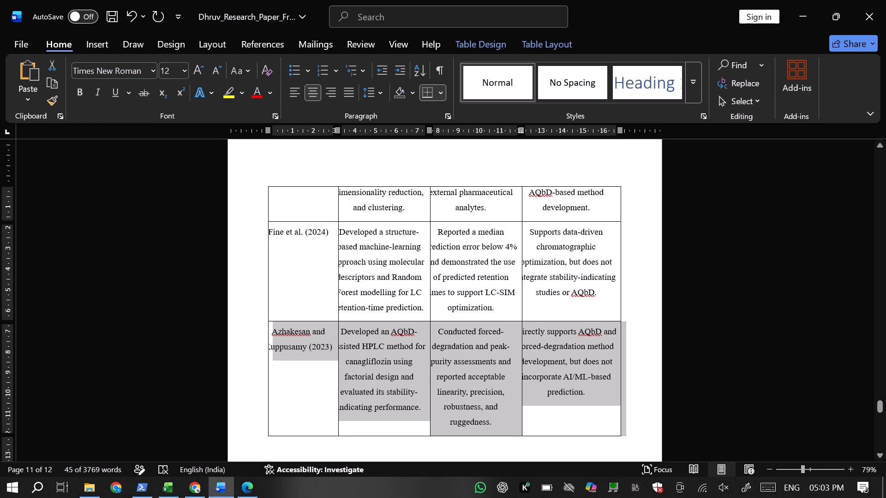
drag(267, 400, 261, 401)
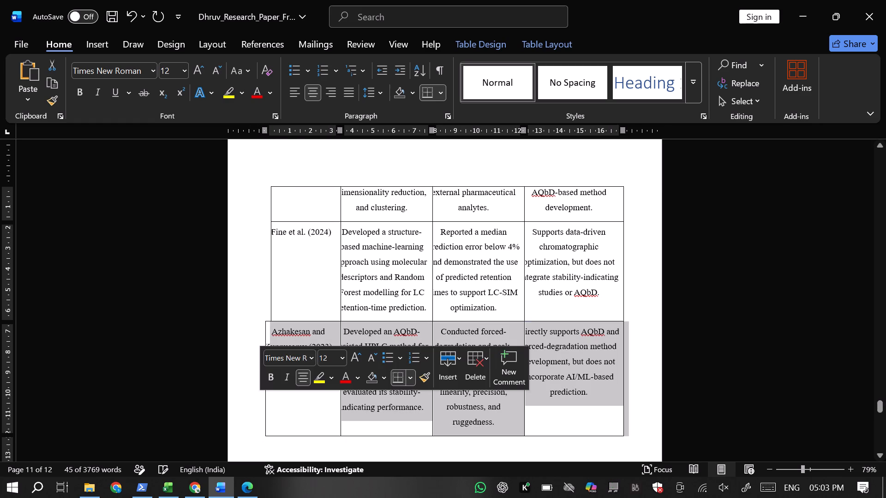
click(254, 304)
click(256, 229)
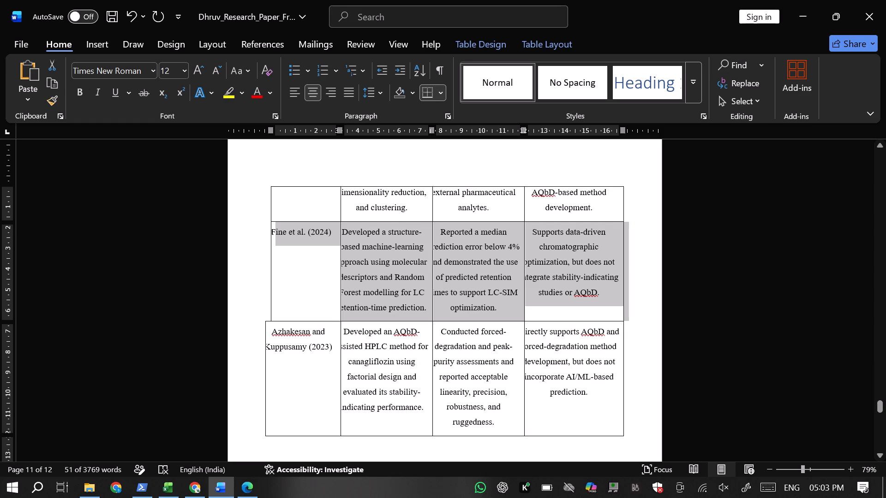
Widen the Author(s) / Year column further into the page margin so Obaydo et al. (2026) fits on one line.
scroll(394, 378, up, 4)
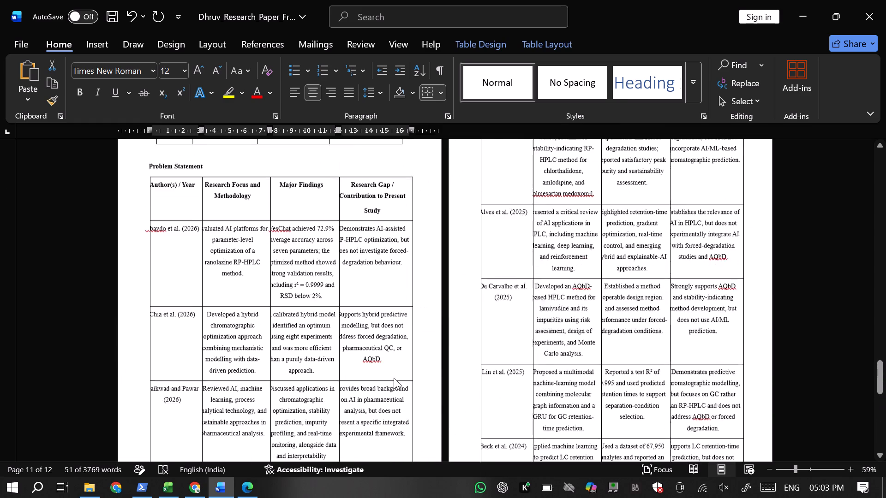
scroll(394, 378, up, 2)
scroll(394, 378, down, 1)
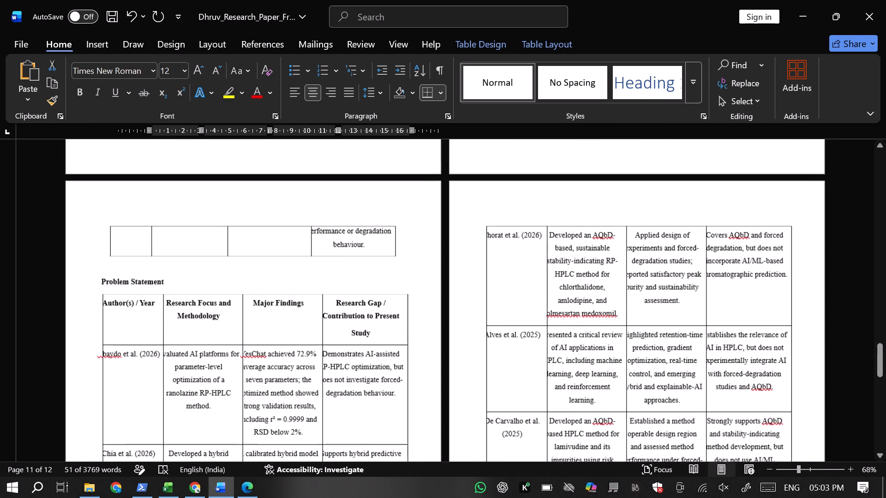
scroll(394, 378, down, 1)
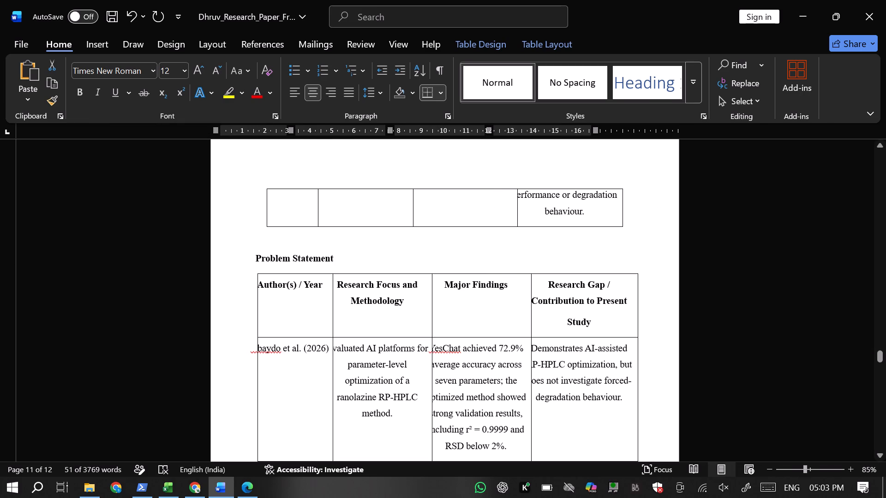
drag(257, 324, 244, 326)
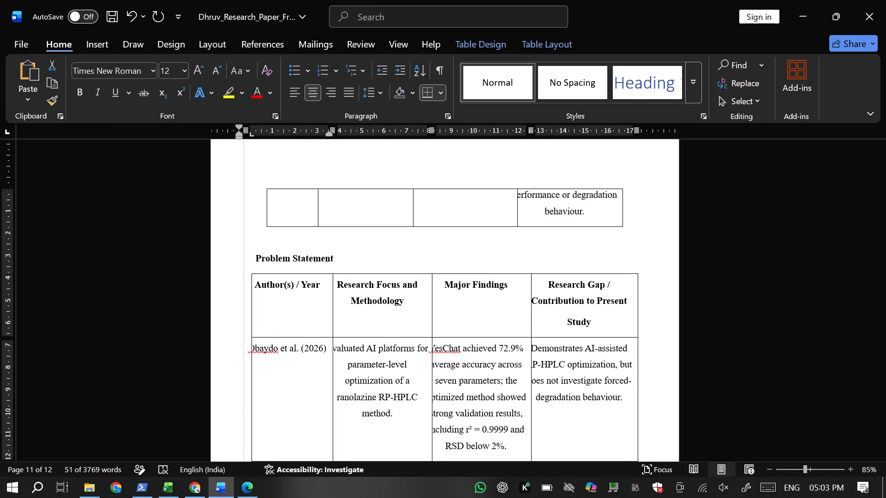
drag(244, 326, 240, 326)
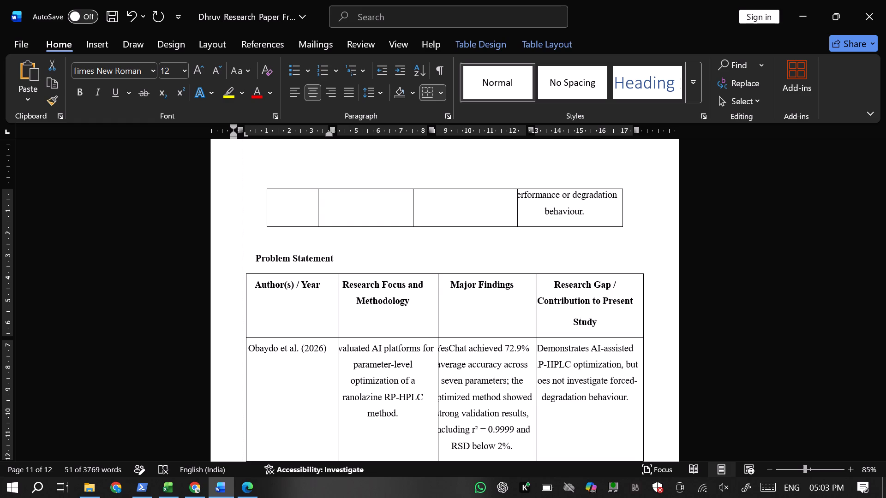
drag(240, 326, 239, 326)
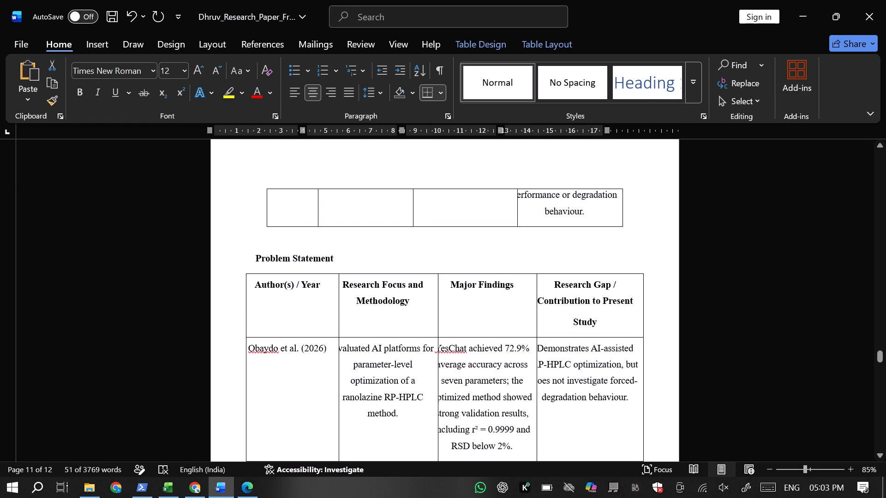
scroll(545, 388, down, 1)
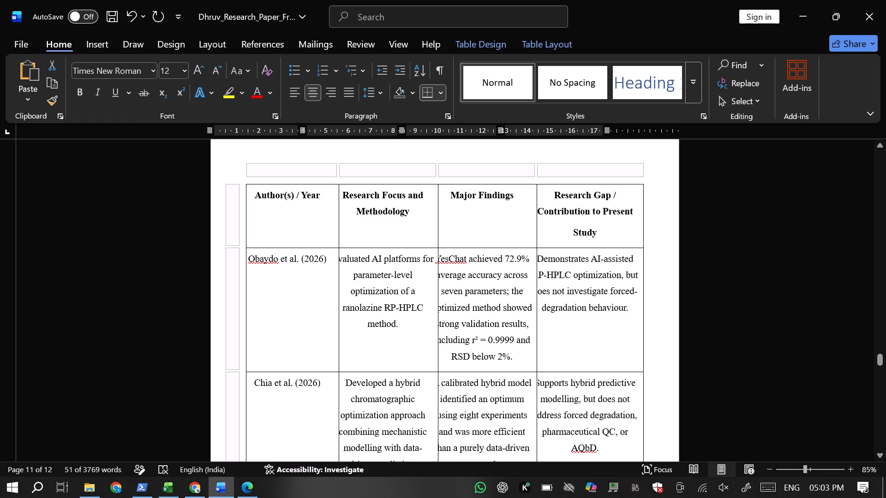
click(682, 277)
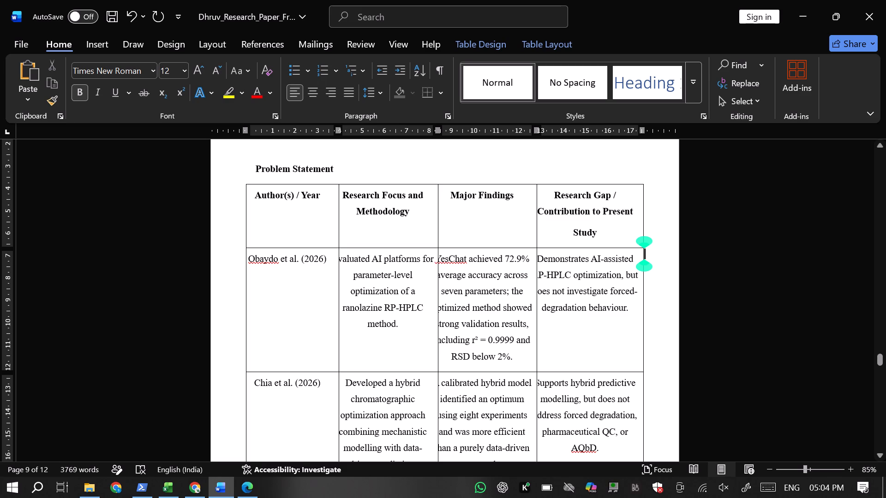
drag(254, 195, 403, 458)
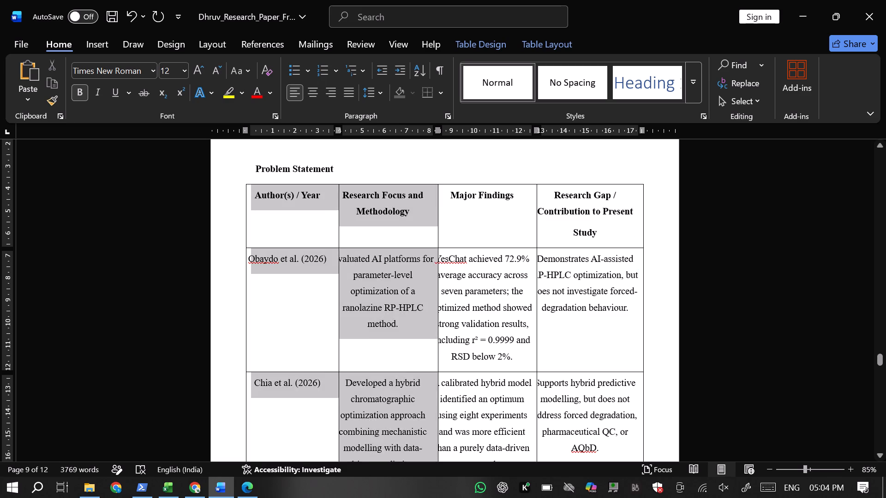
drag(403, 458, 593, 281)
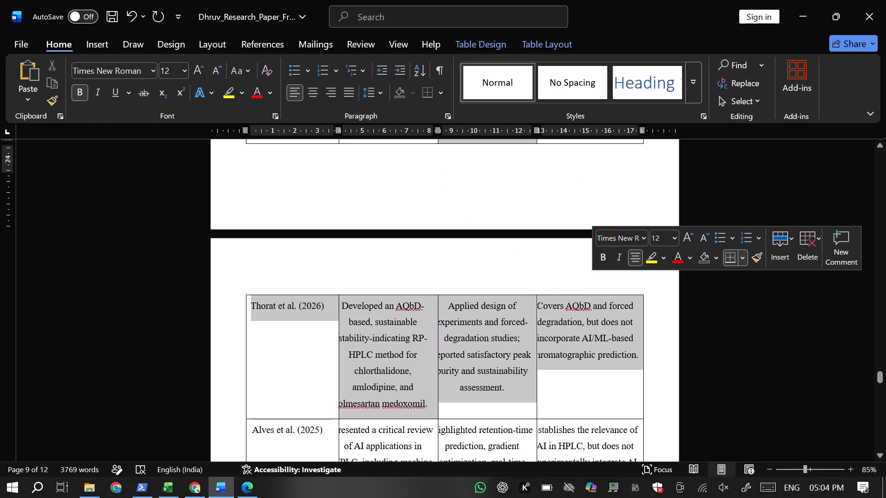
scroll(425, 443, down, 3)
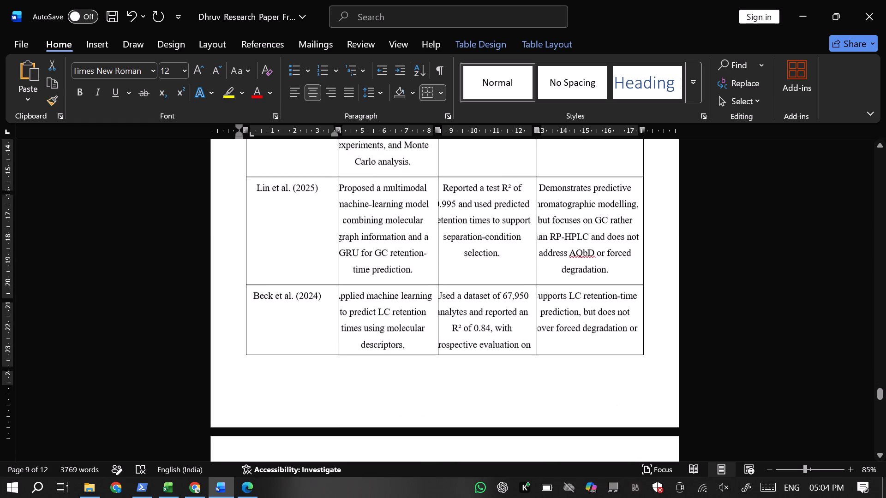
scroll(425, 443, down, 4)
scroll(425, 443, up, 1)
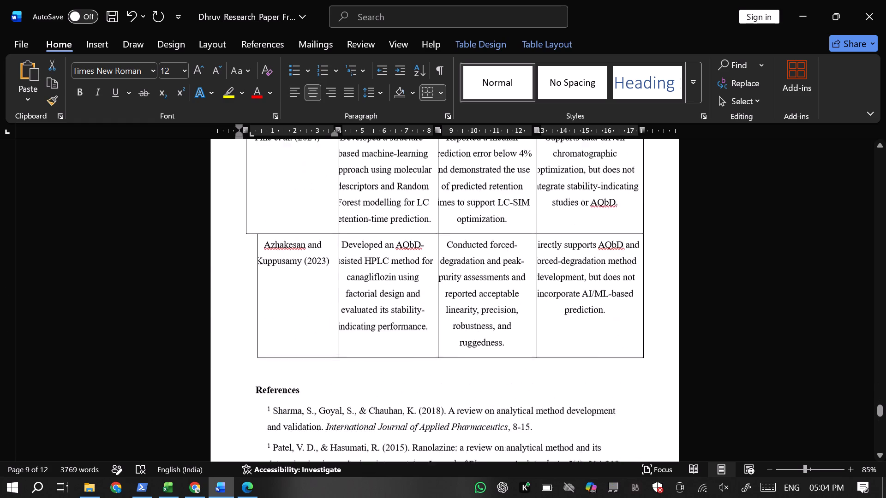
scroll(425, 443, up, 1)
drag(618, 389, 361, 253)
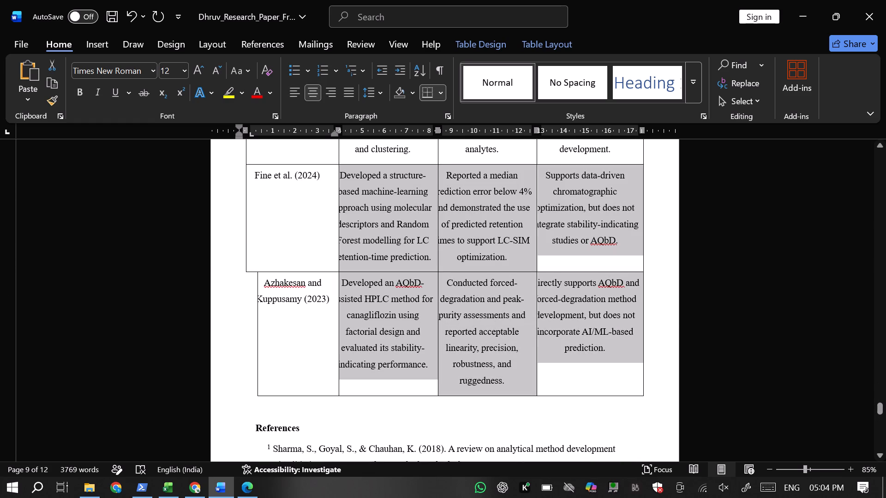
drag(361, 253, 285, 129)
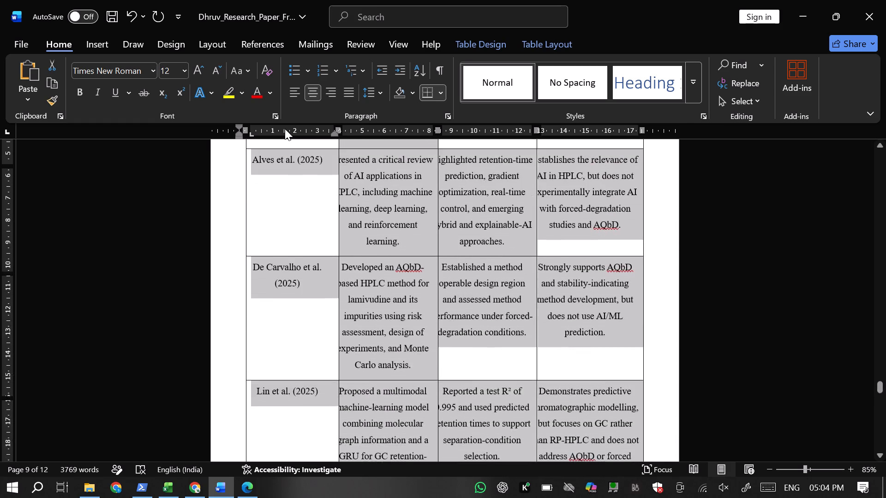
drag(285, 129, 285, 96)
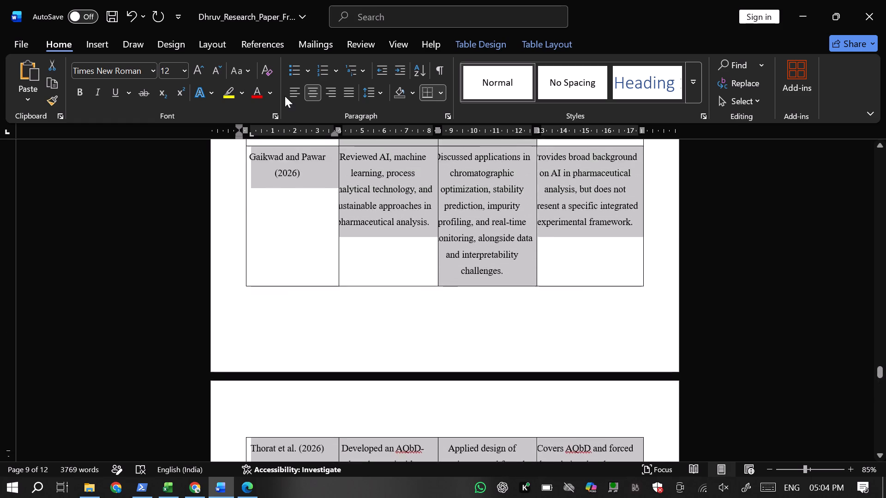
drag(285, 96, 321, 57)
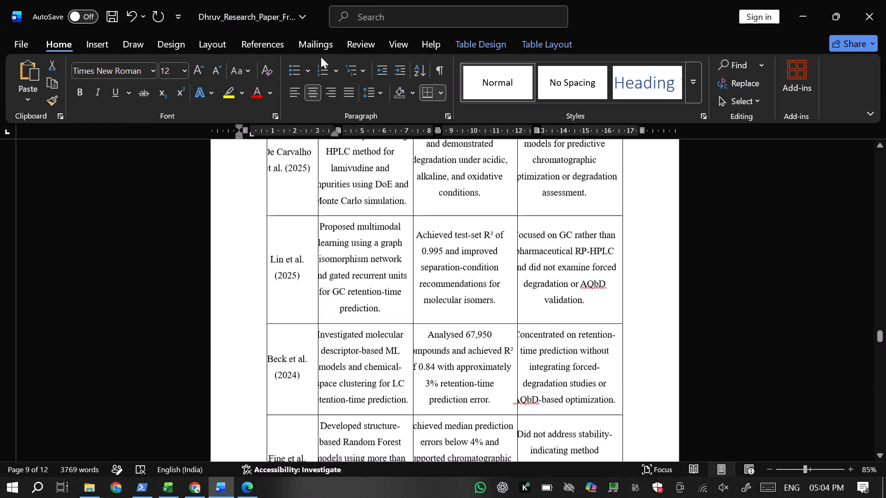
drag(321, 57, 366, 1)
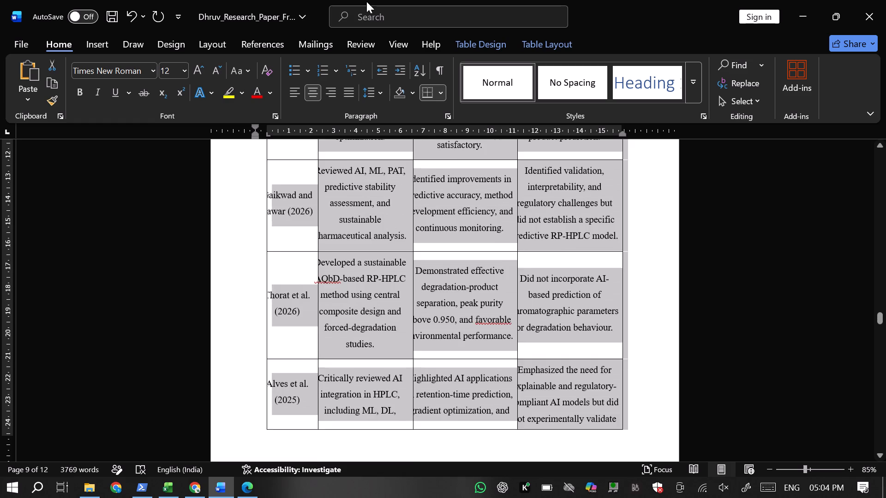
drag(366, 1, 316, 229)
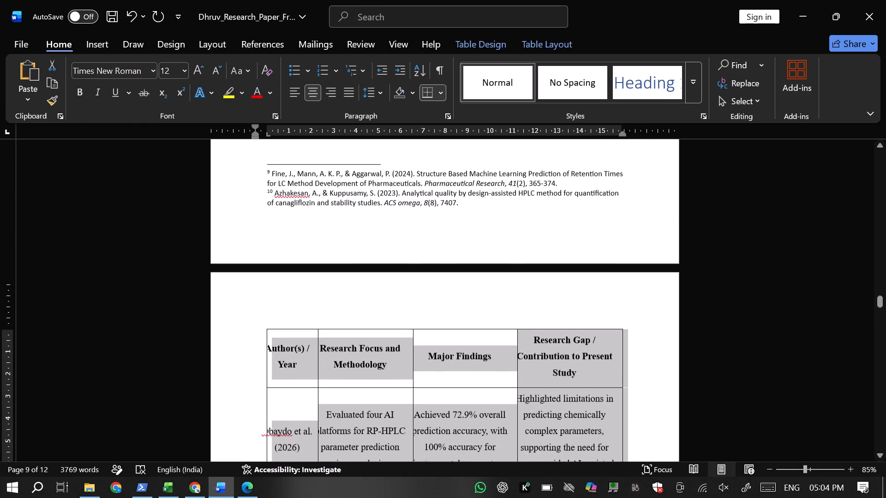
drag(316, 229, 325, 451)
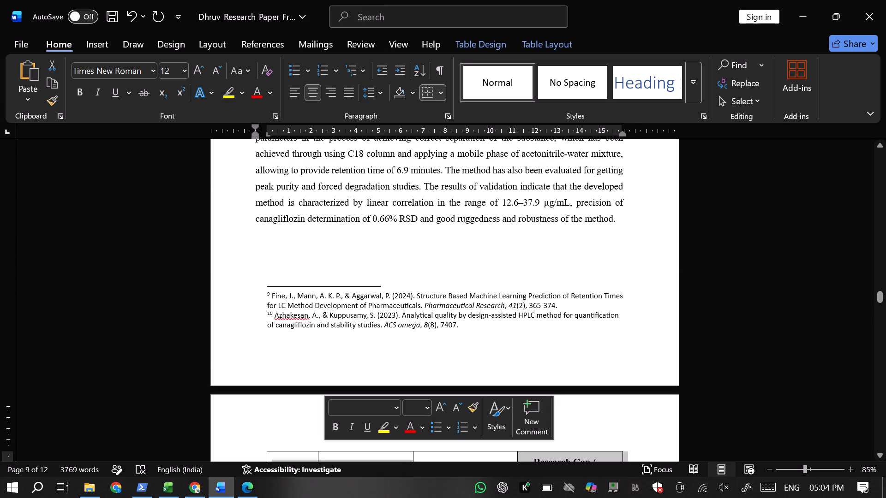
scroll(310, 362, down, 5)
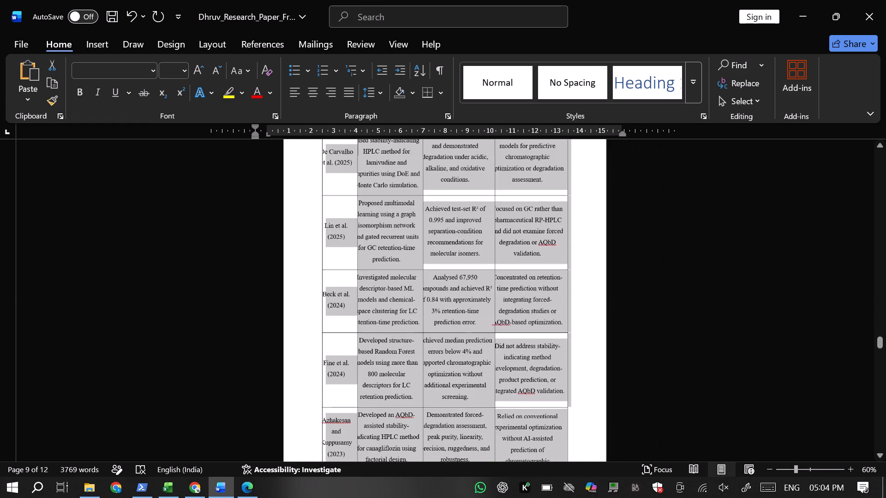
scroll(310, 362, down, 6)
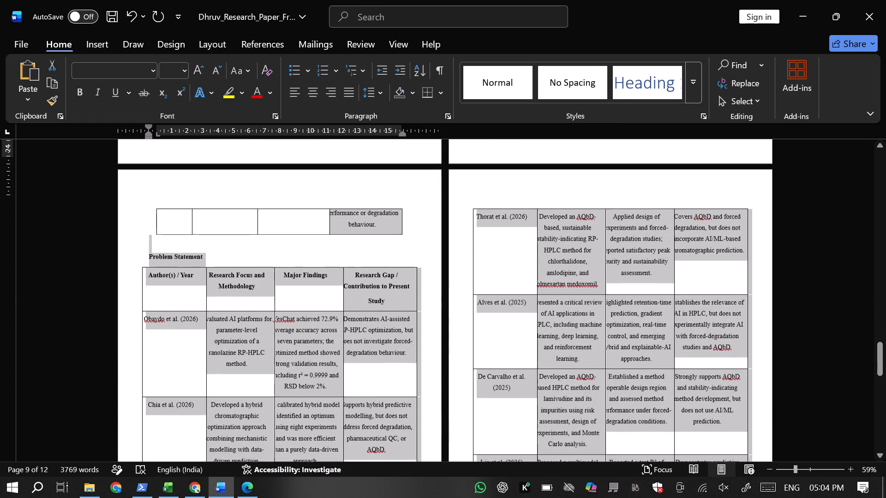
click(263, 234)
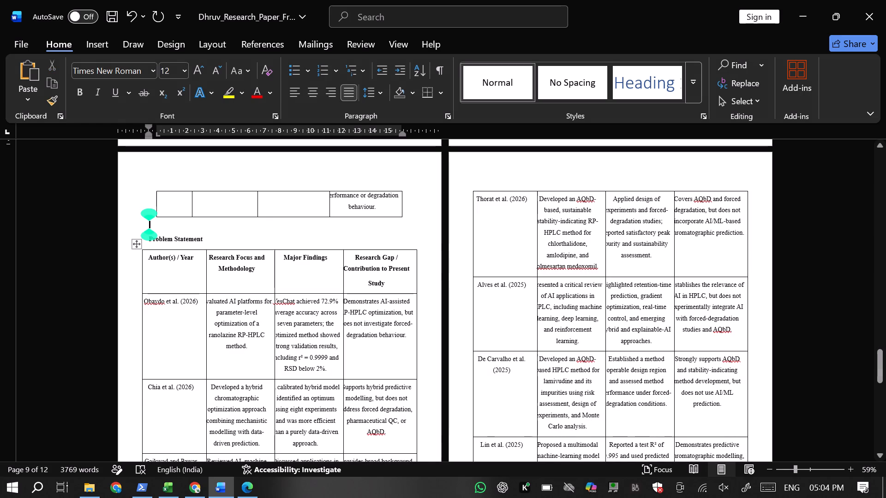
Centre the text vertically and horizontally in every cell of the literature comparison table, from the header row to Azhakesan and Kuppusamy (2023).
drag(145, 256, 440, 332)
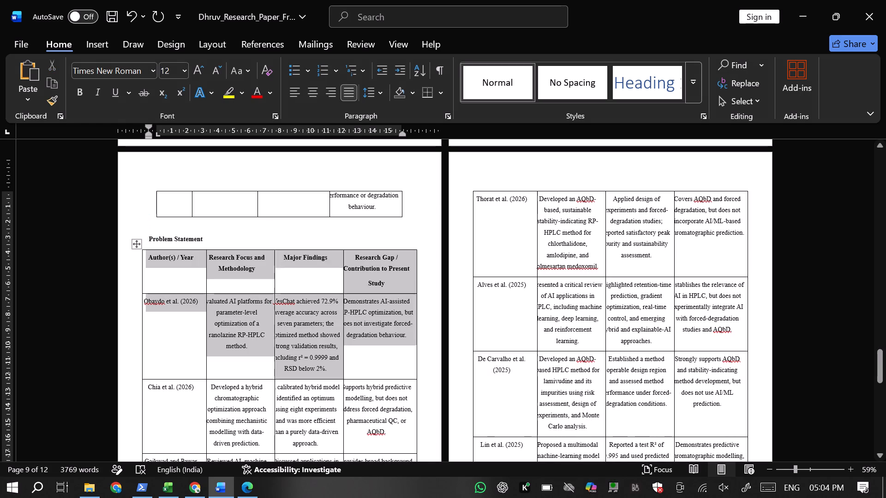
drag(440, 332, 625, 404)
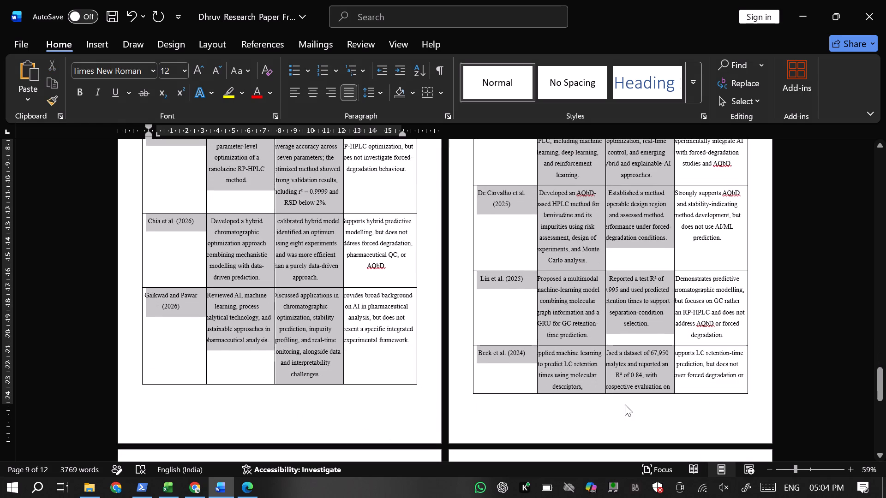
drag(625, 404, 745, 486)
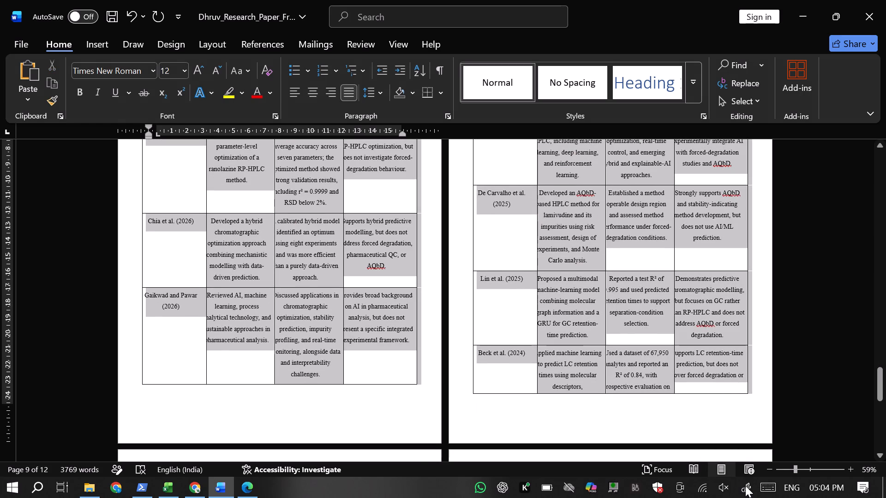
drag(745, 486, 717, 230)
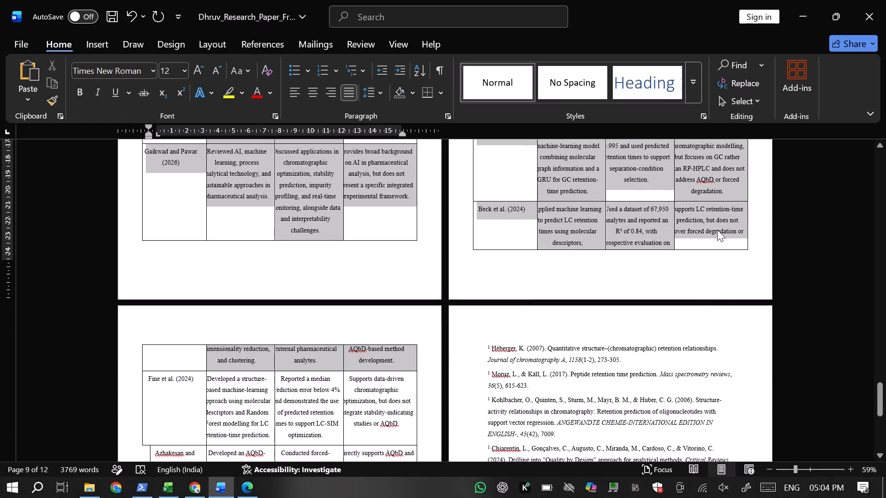
drag(717, 230, 375, 438)
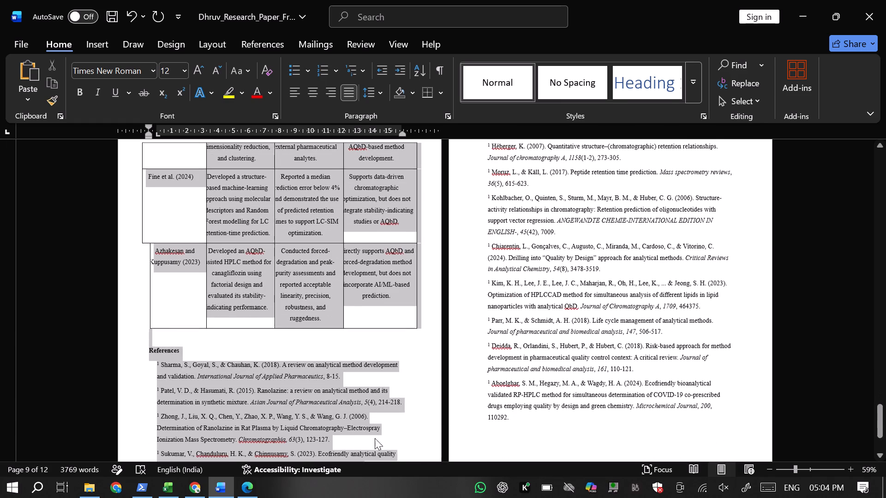
drag(375, 438, 409, 301)
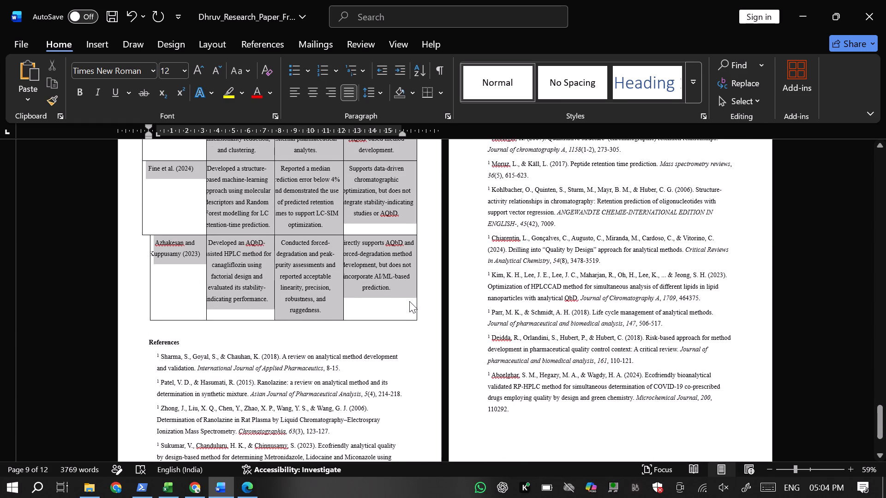
drag(409, 301, 410, 302)
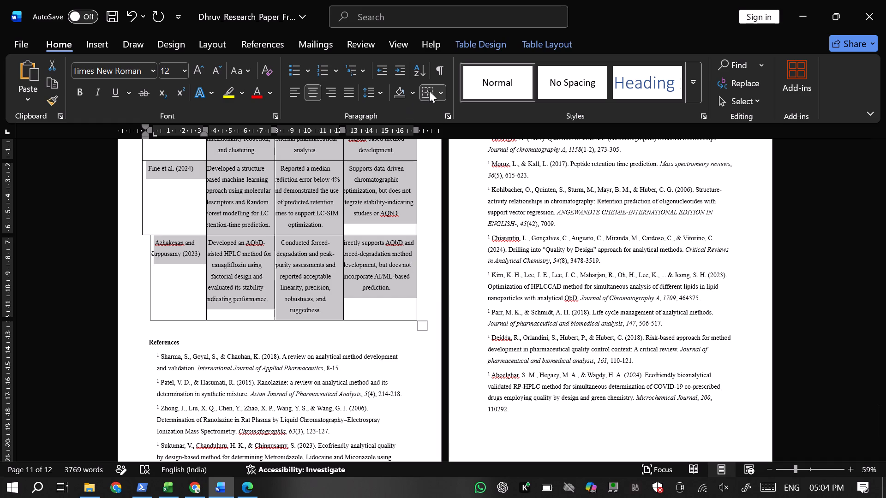
click(526, 53)
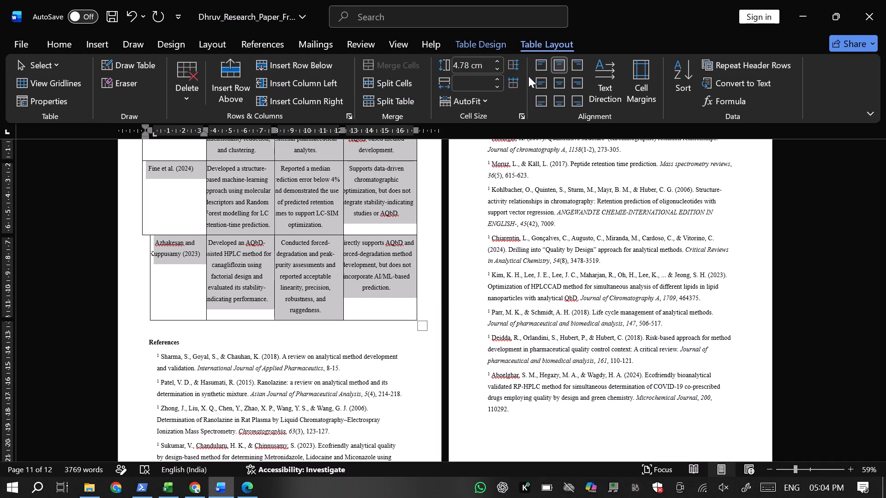
click(558, 77)
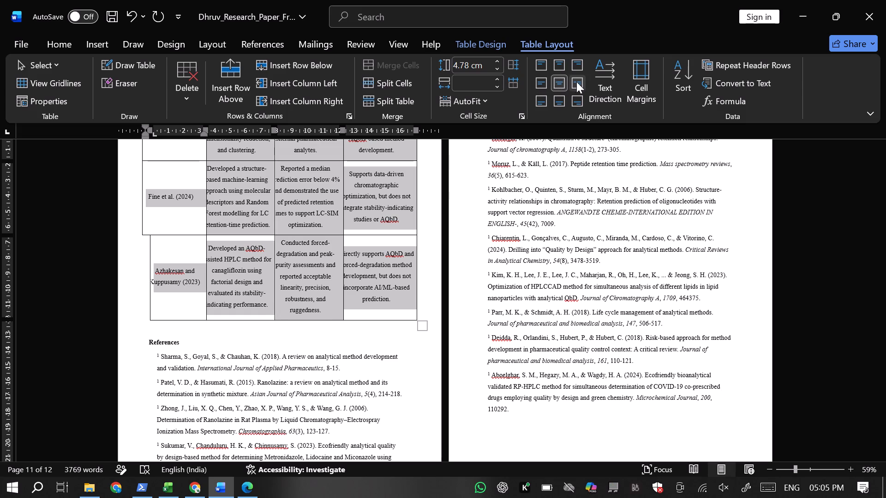
click(576, 82)
click(562, 67)
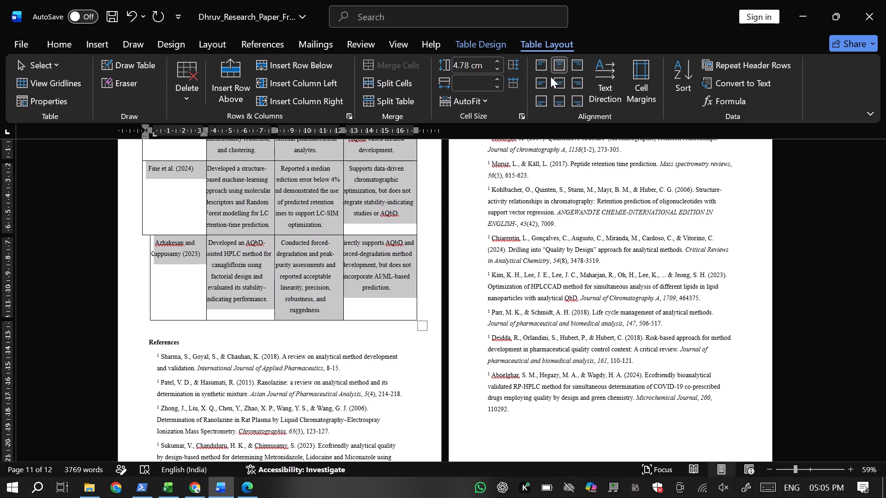
click(558, 83)
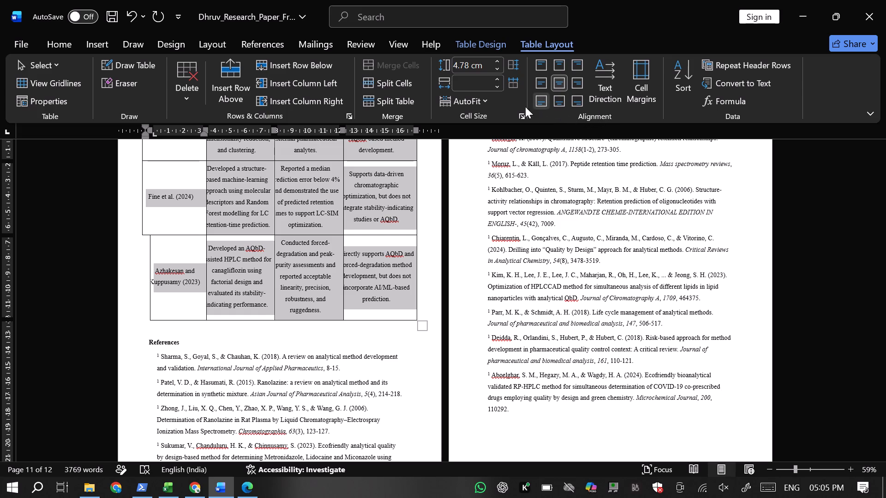
Resize the columns of the whole literature comparison table with AutoFit Contents.
click(481, 103)
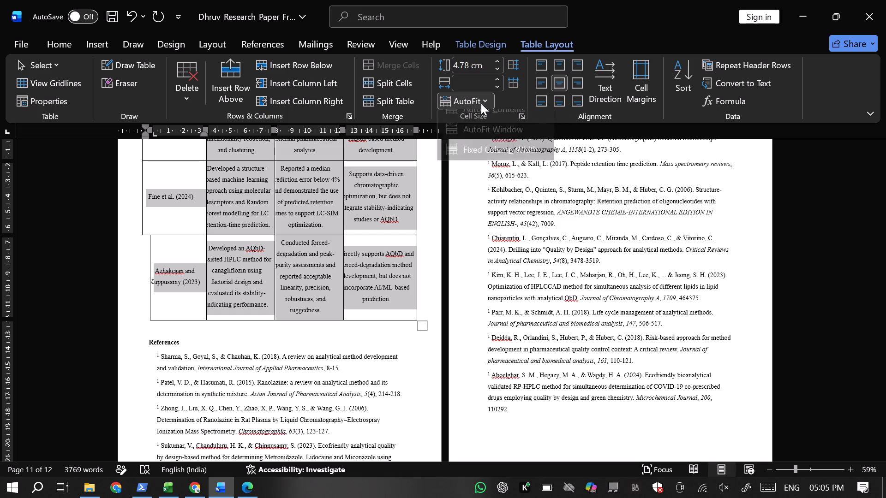
click(481, 122)
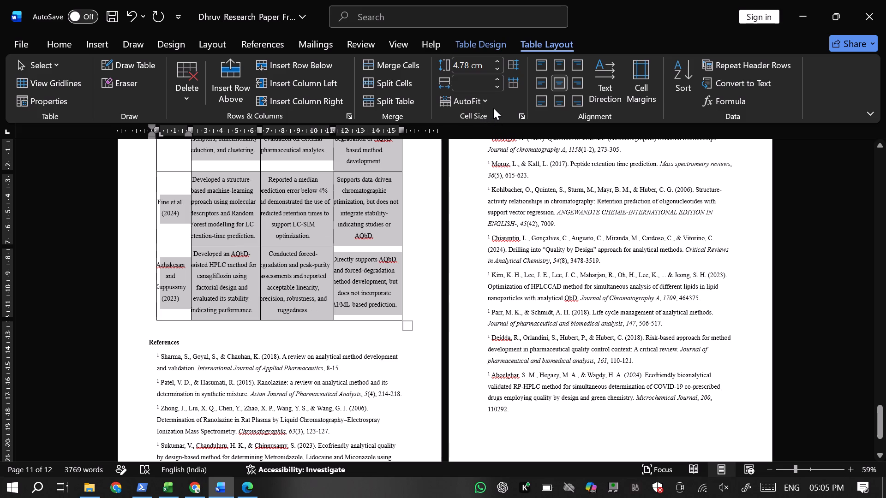
Try AutoFit Window and Fixed Column Width on the literature comparison table, finishing with AutoFit Window.
click(480, 103)
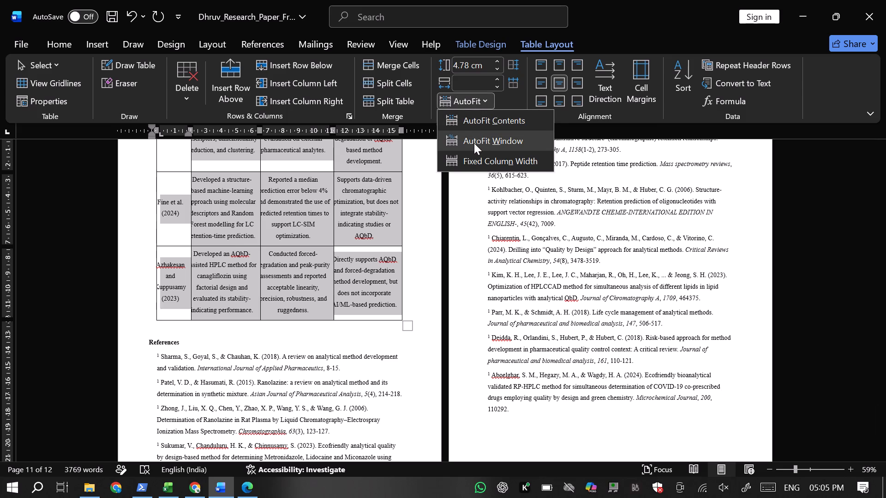
click(474, 143)
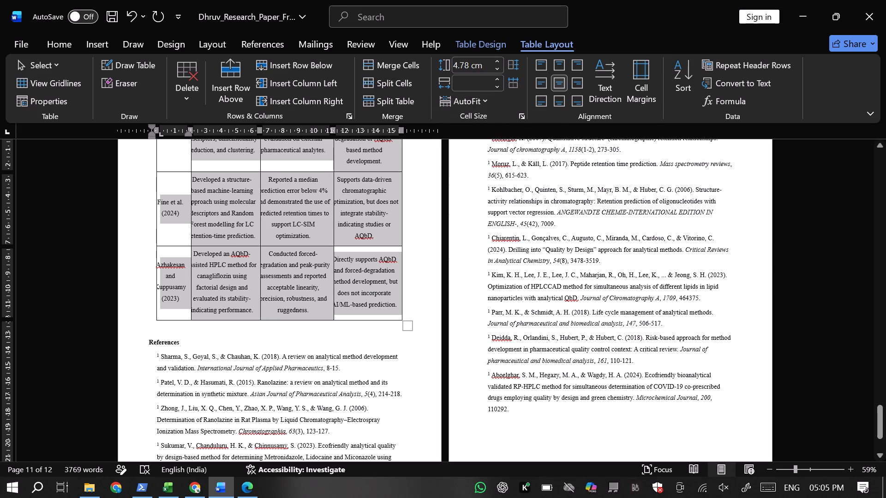
click(472, 106)
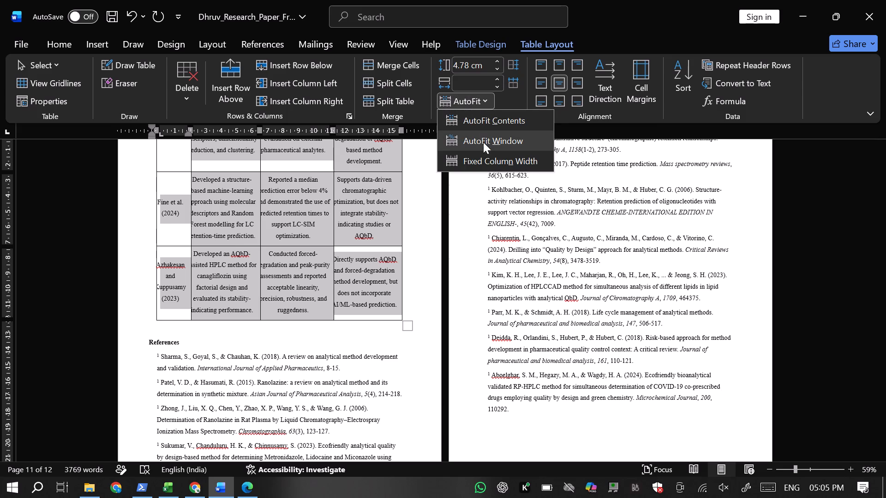
click(476, 162)
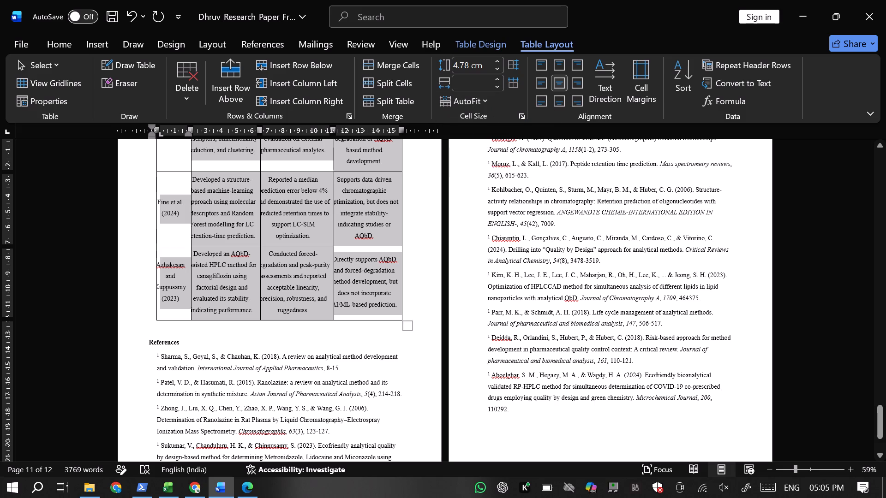
click(470, 98)
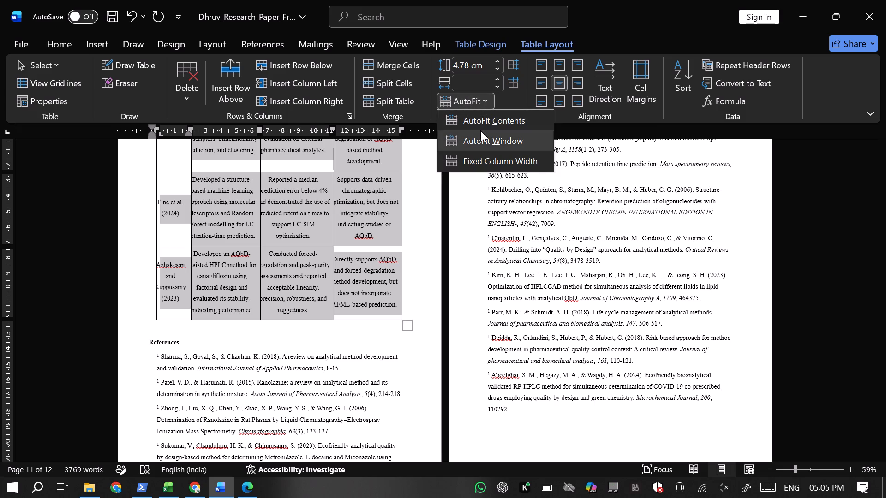
click(480, 130)
click(425, 241)
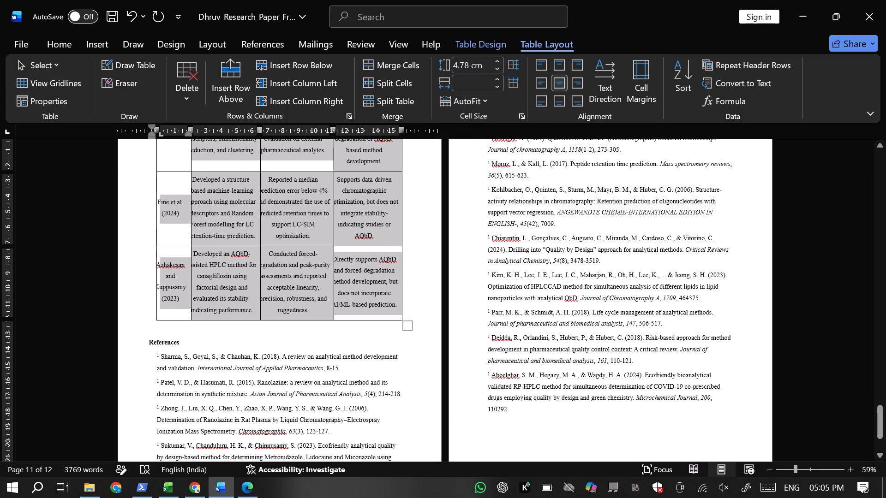
Select the whole literature comparison table beneath the Problem Statement heading.
scroll(305, 282, up, 2)
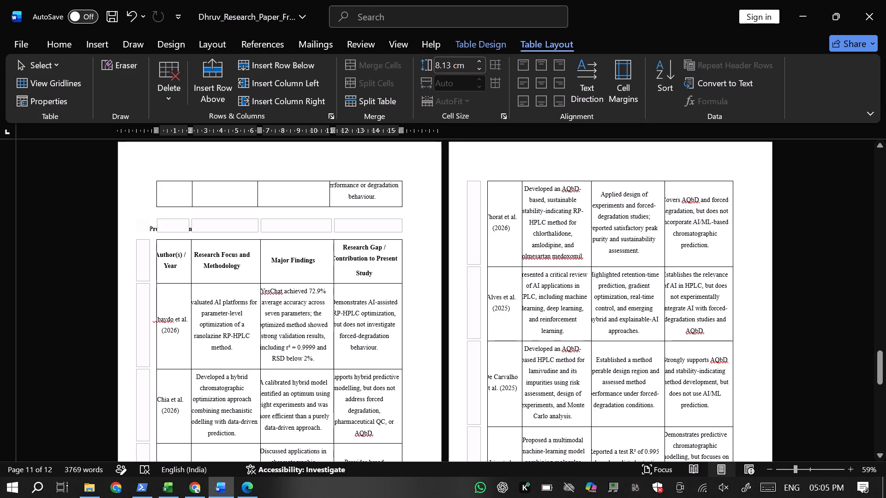
click(143, 219)
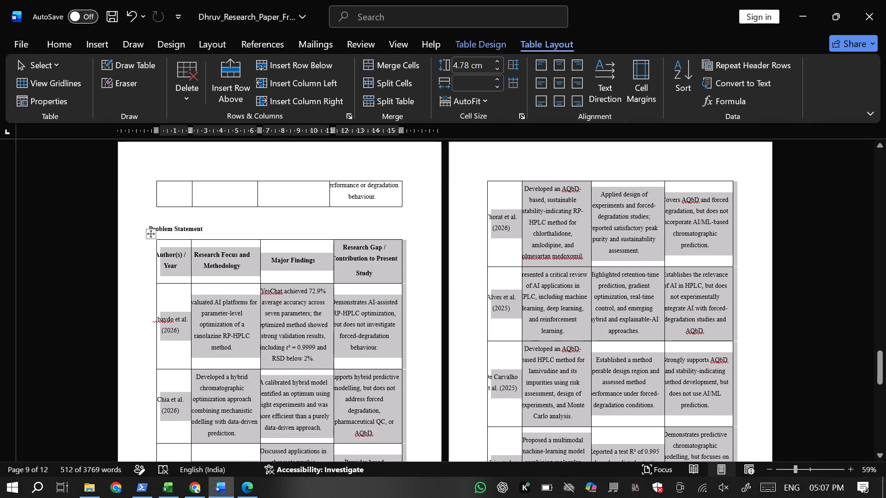
key(BackSpace)
Delete the other literature comparison table above the Problem Statement heading, from its header row to its last row.
scroll(347, 284, up, 1)
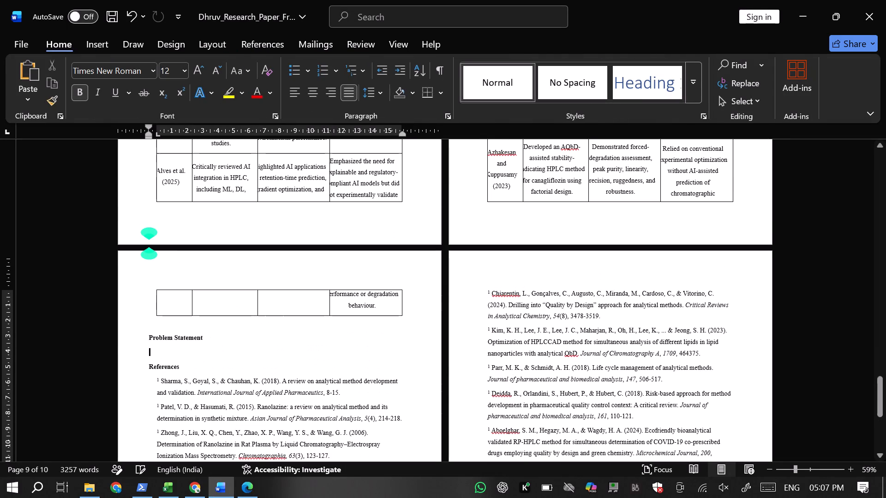
drag(392, 307, 127, 252)
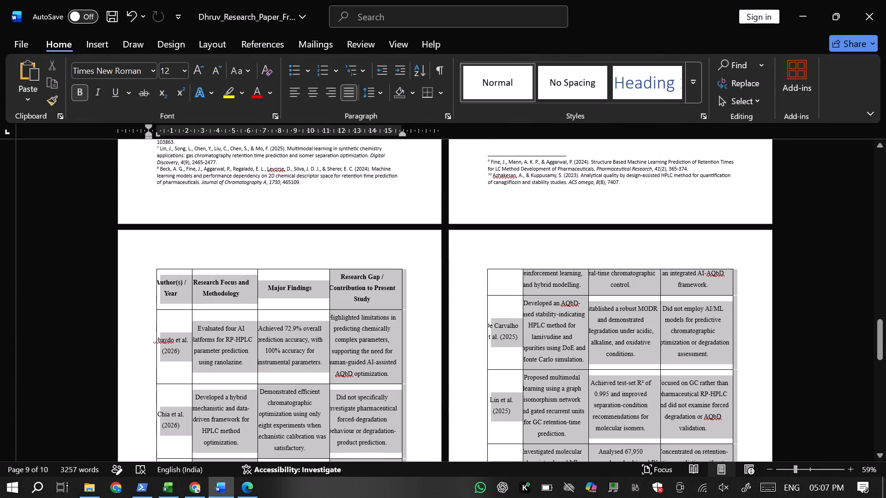
drag(127, 252, 155, 287)
key(BackSpace)
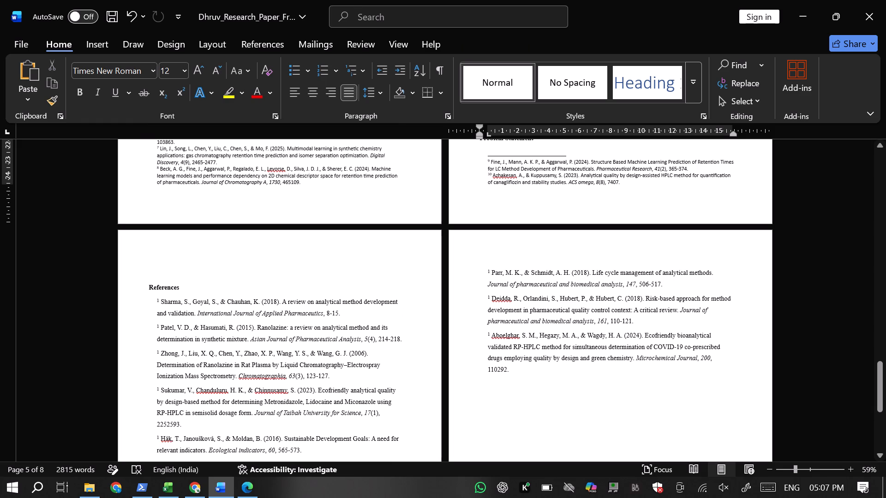
Paste the copied four-column table on the blank line above the References heading.
scroll(200, 308, down, 3)
scroll(200, 308, up, 2)
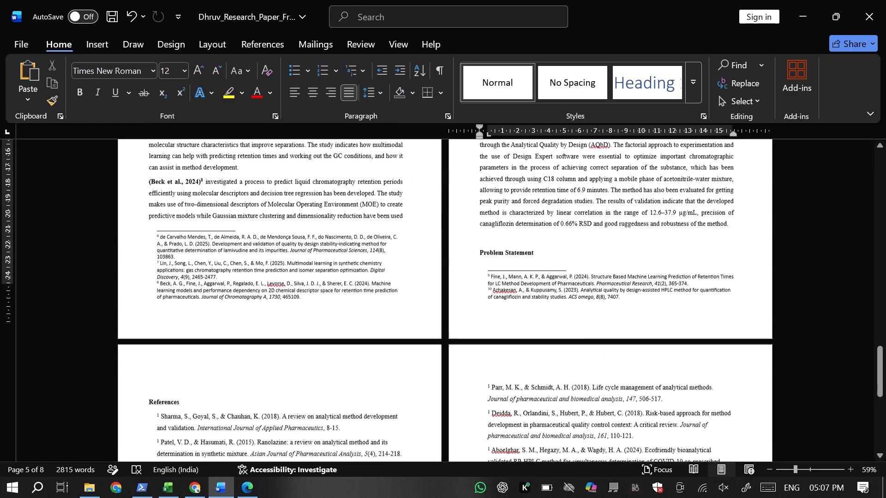
scroll(200, 308, up, 1)
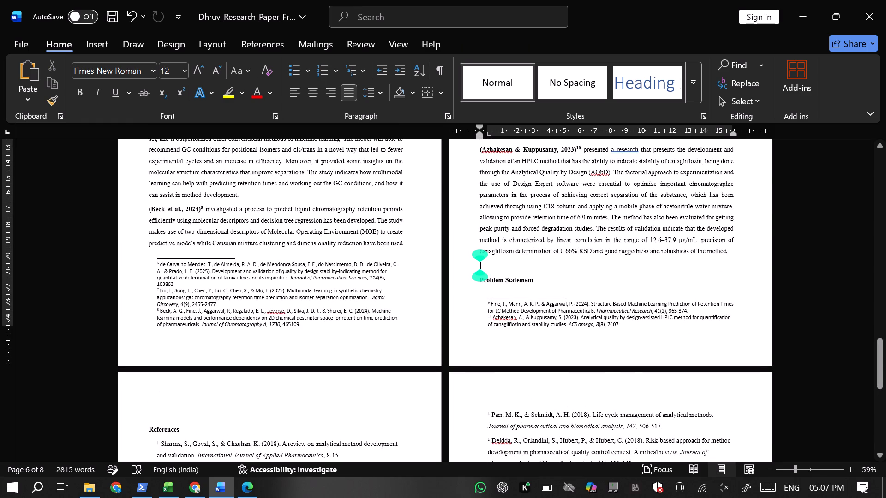
scroll(527, 273, down, 2)
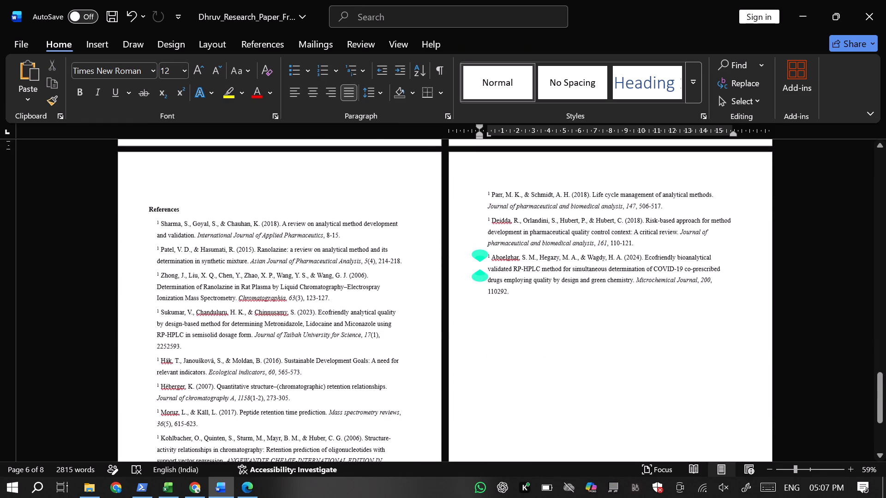
scroll(527, 273, down, 1)
scroll(527, 273, up, 2)
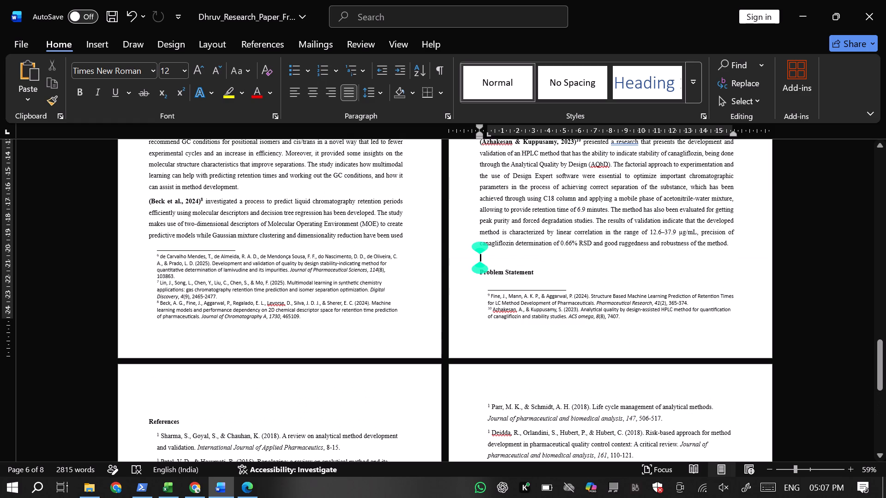
click(159, 388)
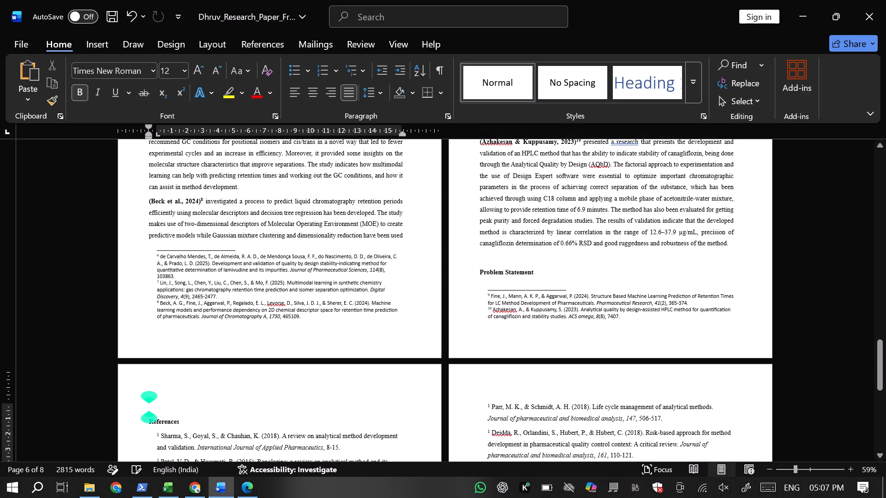
key(ctrl+v)
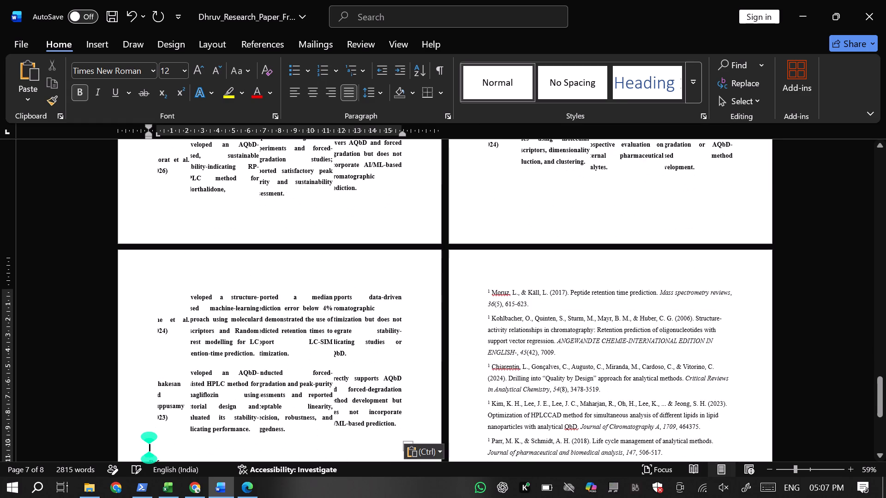
scroll(213, 326, up, 1)
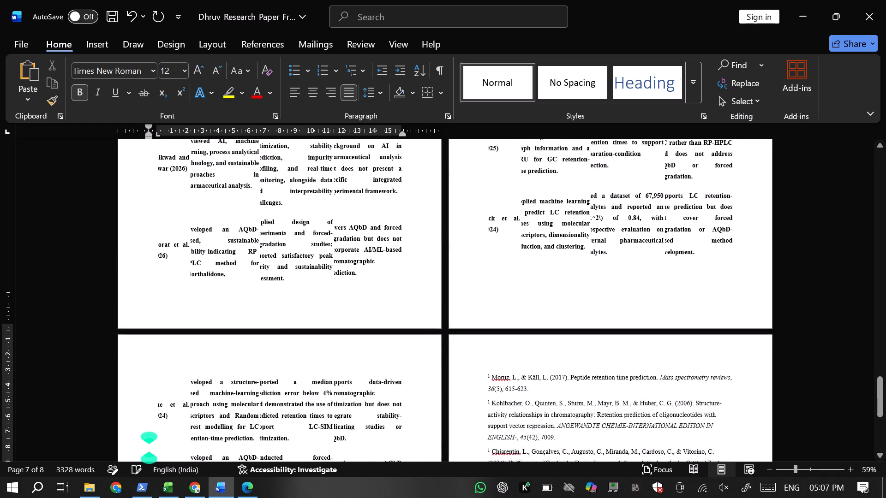
scroll(213, 326, up, 4)
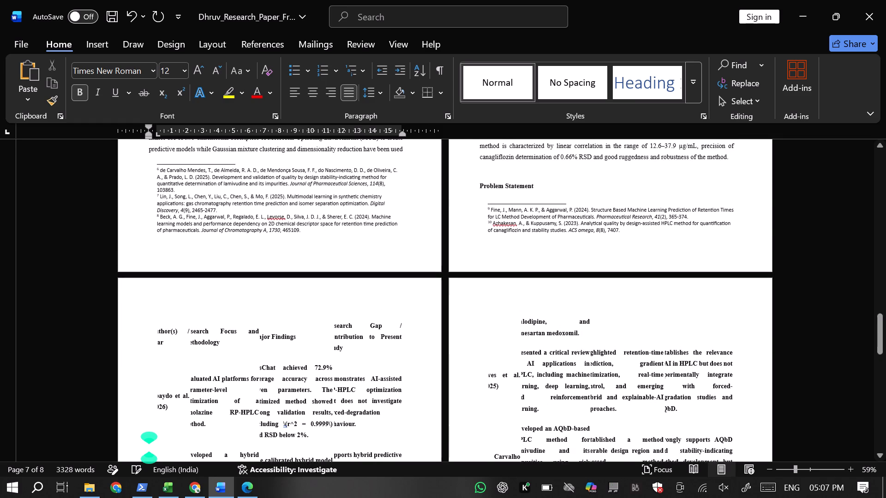
Set the whole pasted comparison table's font to Times New Roman and remove its bold formatting.
click(160, 330)
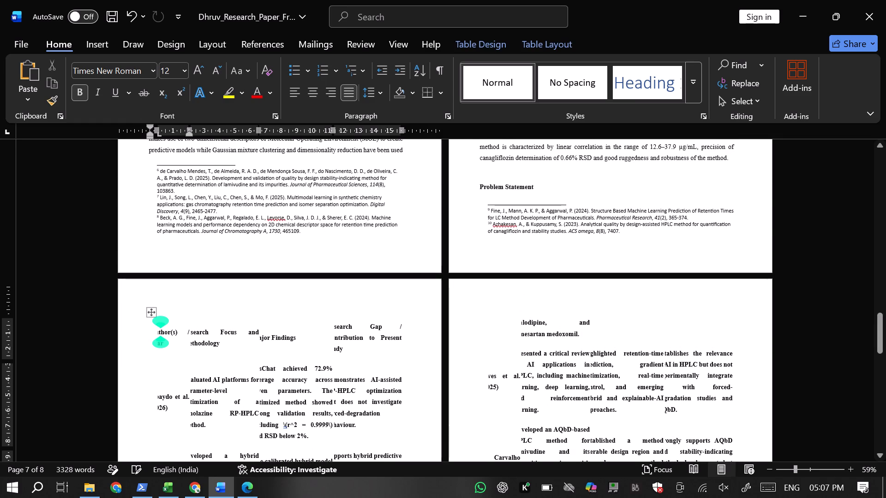
click(153, 315)
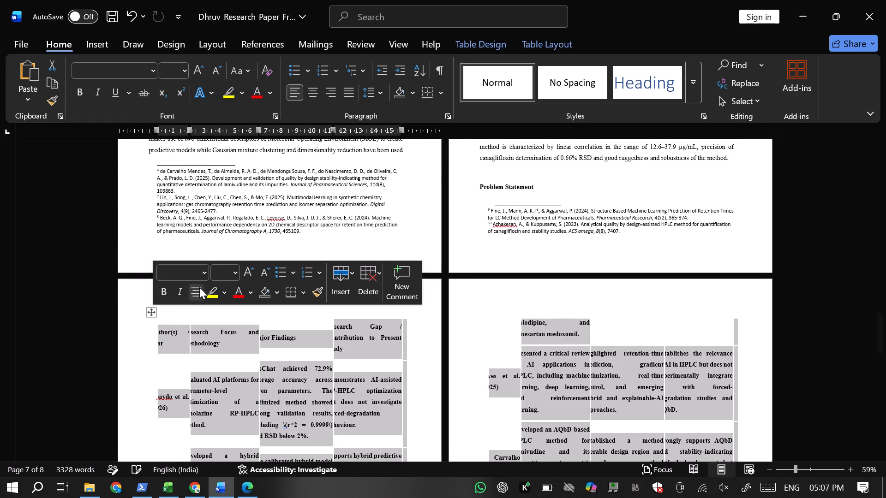
click(202, 278)
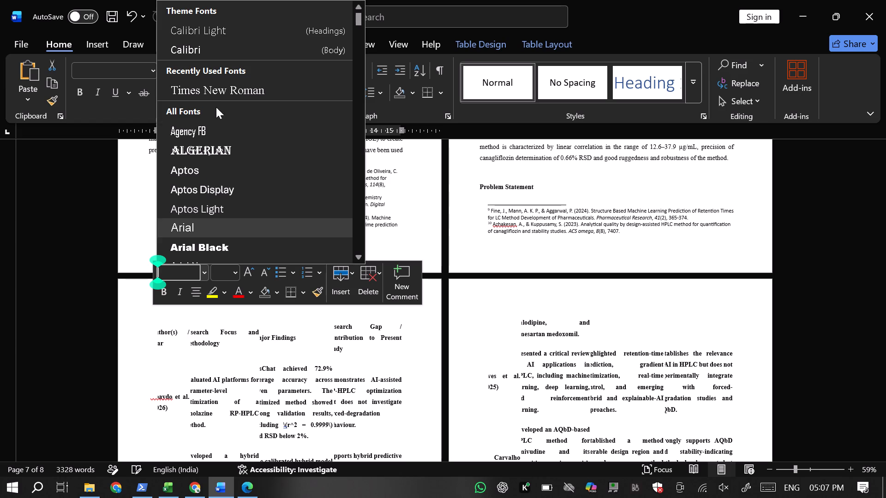
click(216, 95)
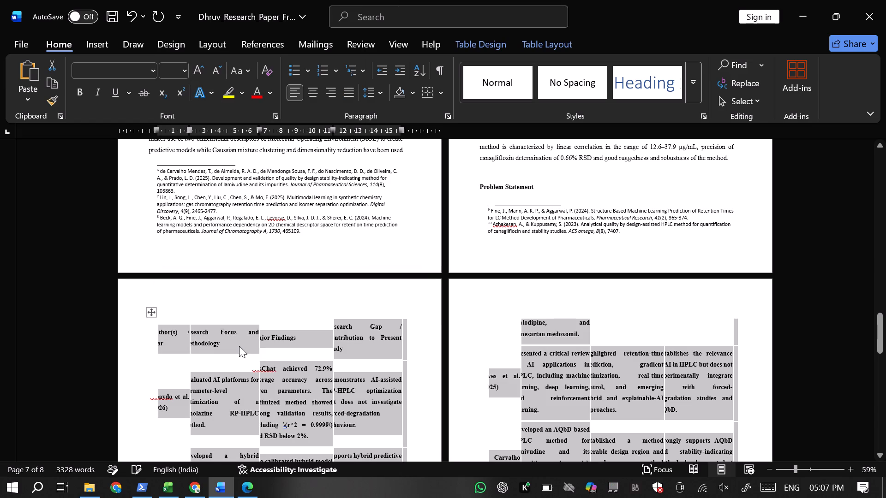
key(ctrl+b)
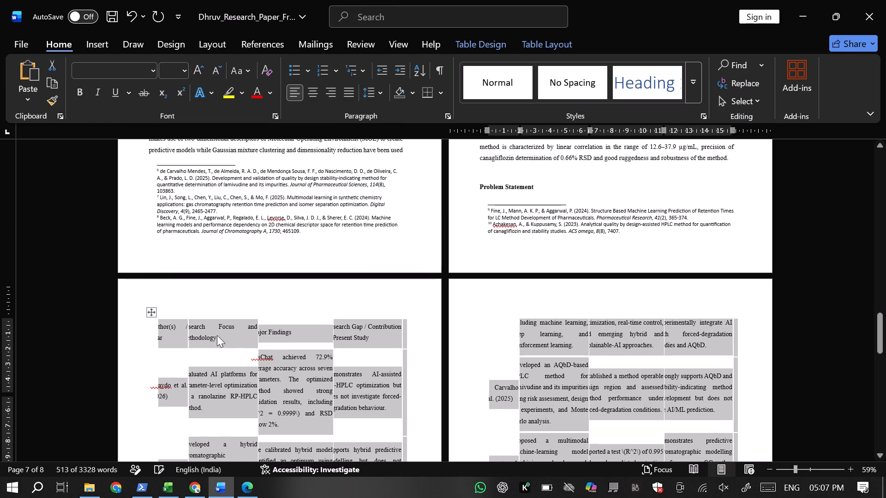
Apply the plain grid table style with borders around every cell to the comparison table.
click(152, 320)
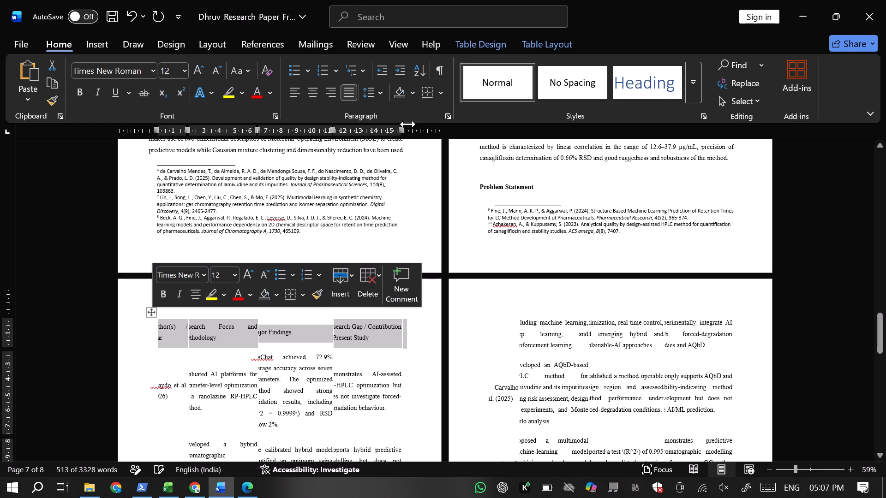
click(486, 49)
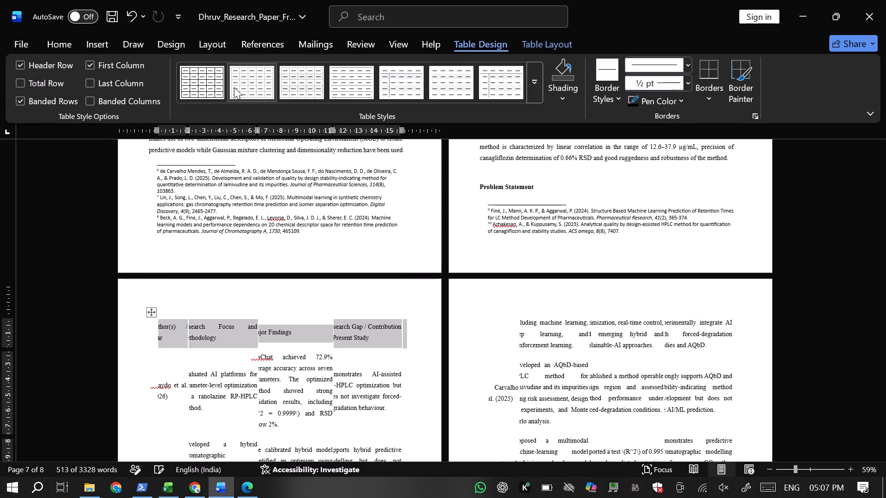
click(192, 79)
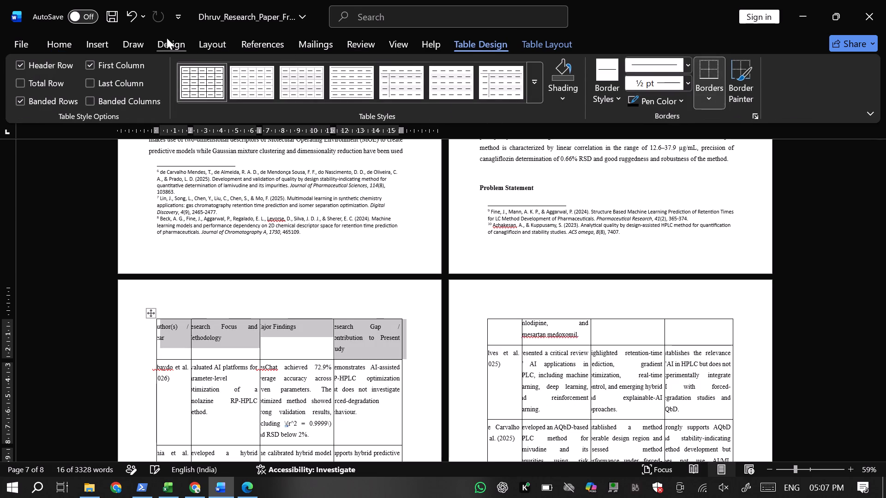
Centre the text horizontally in the comparison table's header row.
click(65, 41)
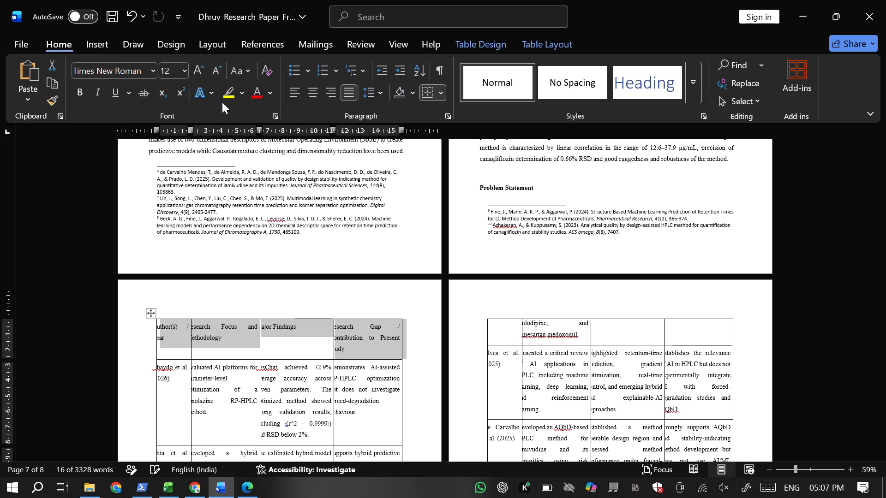
click(310, 96)
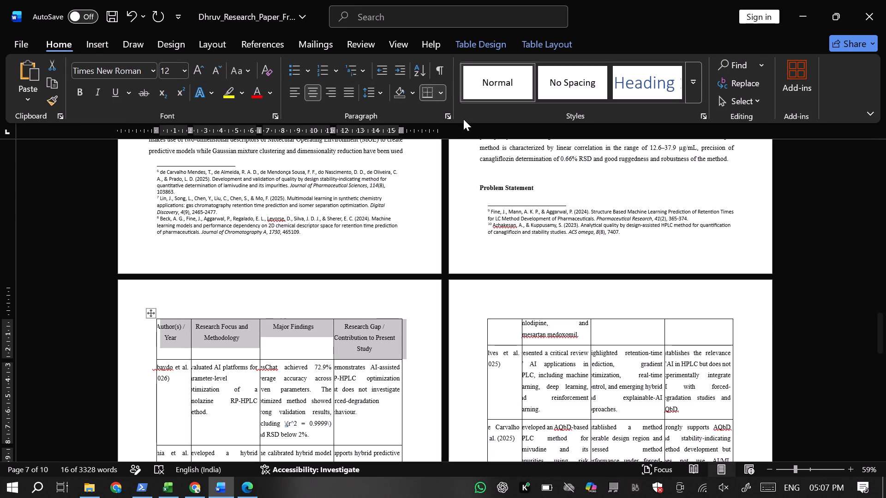
click(438, 92)
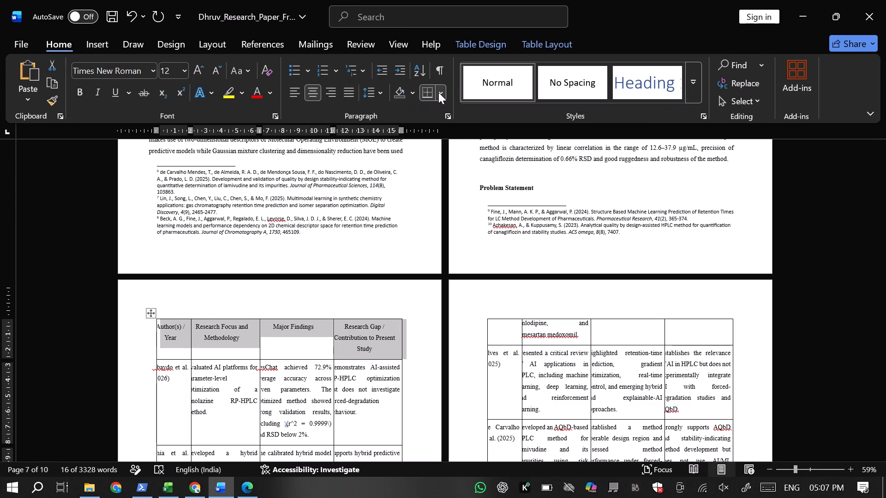
click(438, 92)
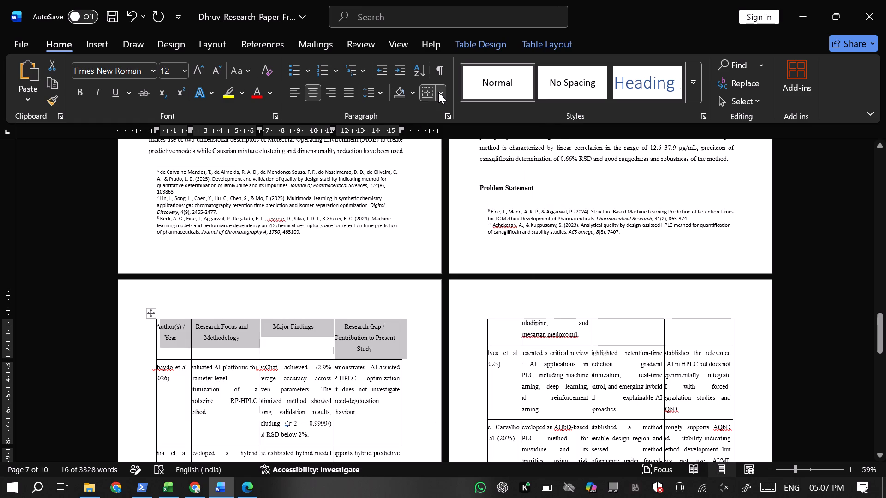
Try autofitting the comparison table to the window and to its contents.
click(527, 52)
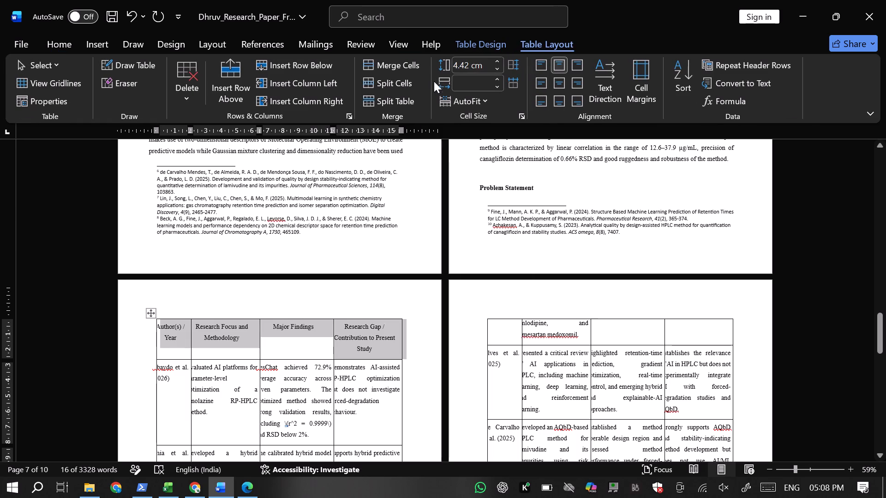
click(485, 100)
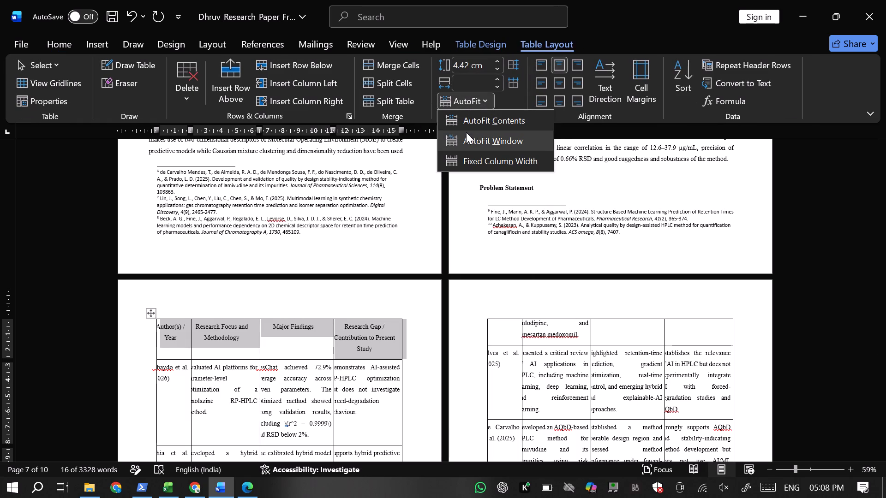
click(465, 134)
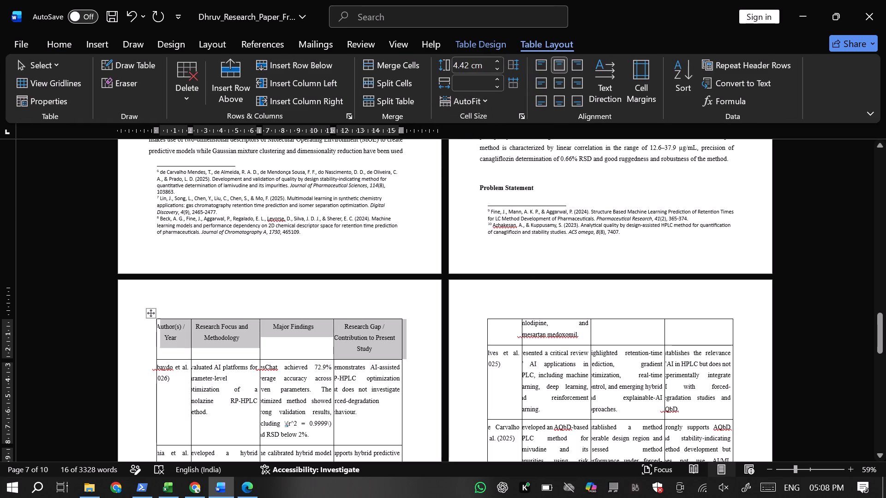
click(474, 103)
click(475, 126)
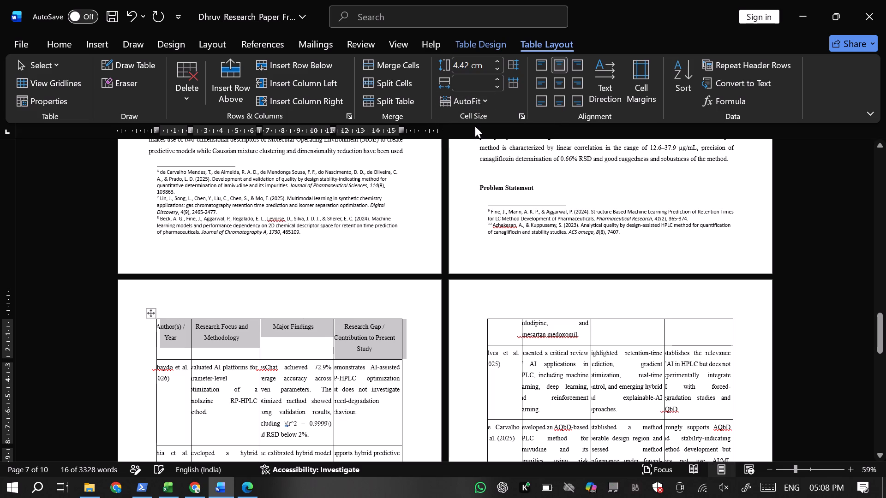
Centre the text horizontally and vertically in every cell of the comparison table, from the header row to Azhakesan and Kuppusamy (2023).
click(342, 288)
scroll(342, 288, down, 1)
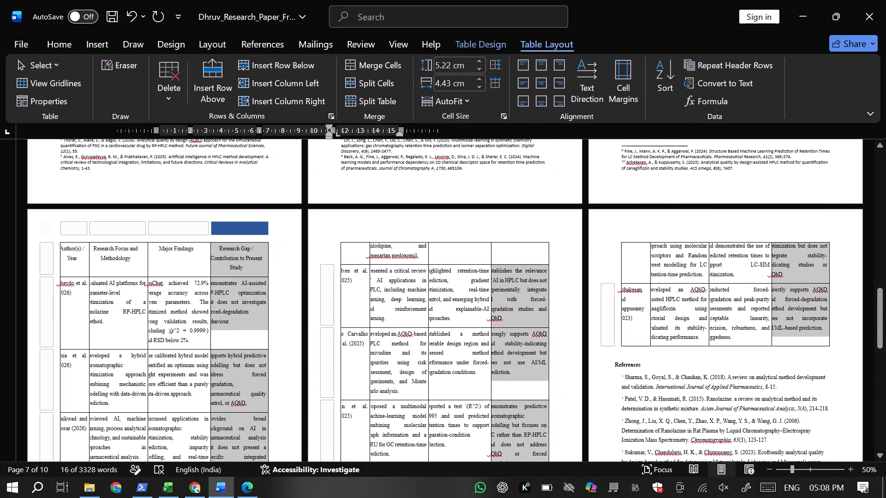
scroll(361, 324, up, 1)
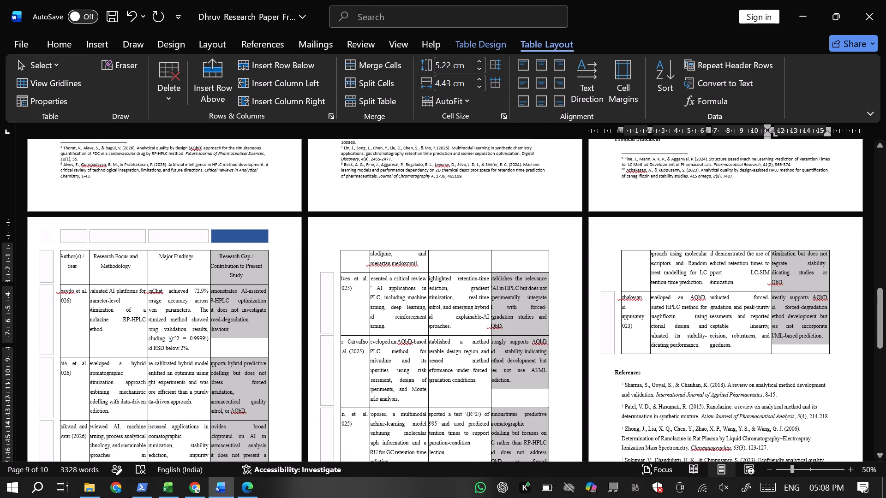
scroll(361, 324, up, 1)
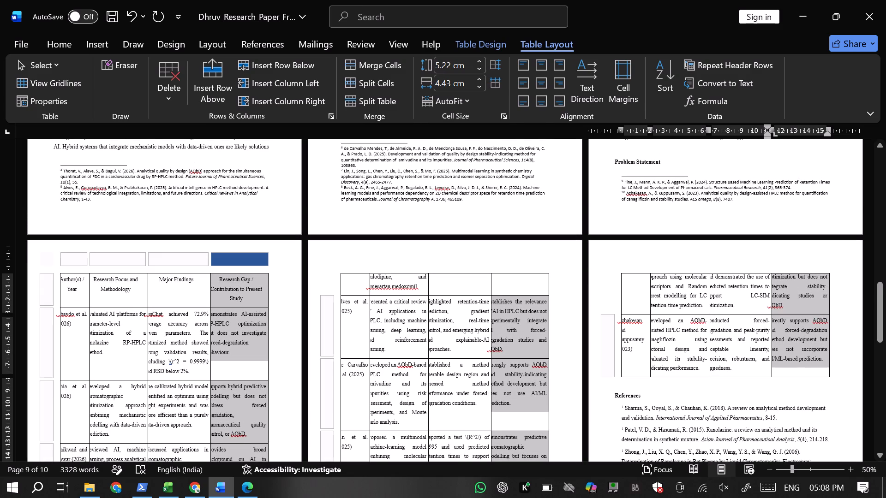
drag(61, 281, 480, 376)
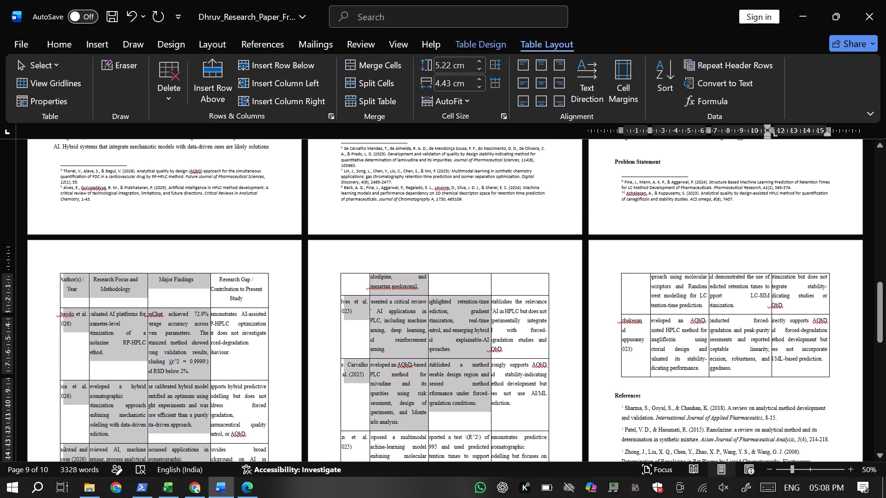
drag(480, 376, 683, 375)
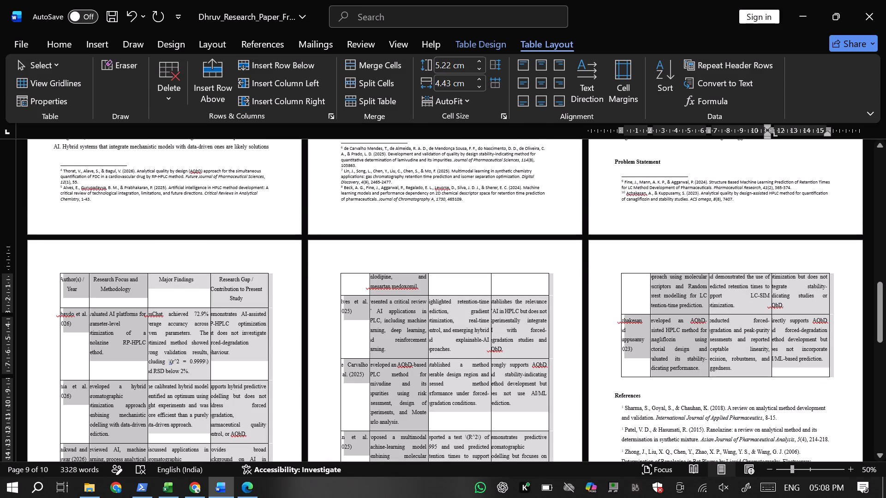
drag(683, 375, 841, 362)
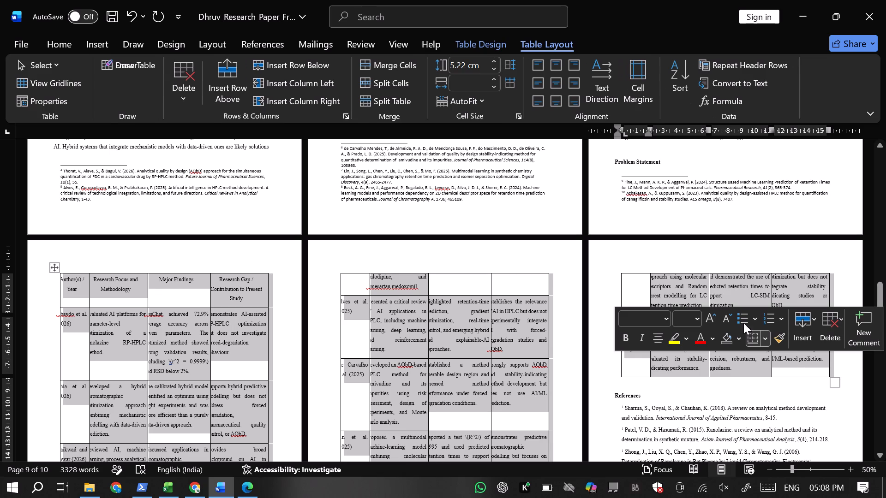
click(556, 80)
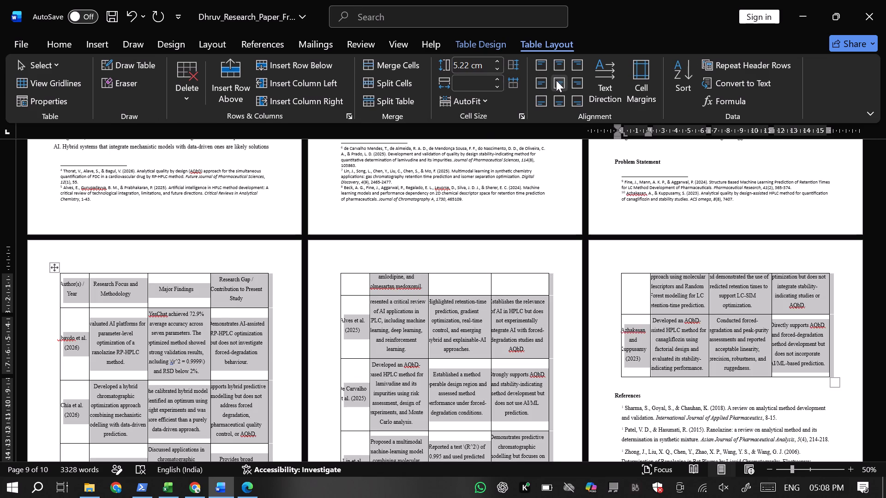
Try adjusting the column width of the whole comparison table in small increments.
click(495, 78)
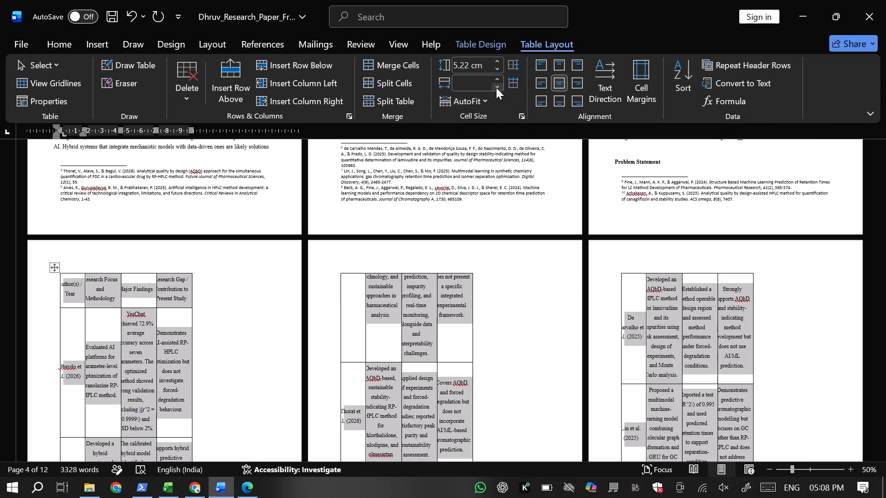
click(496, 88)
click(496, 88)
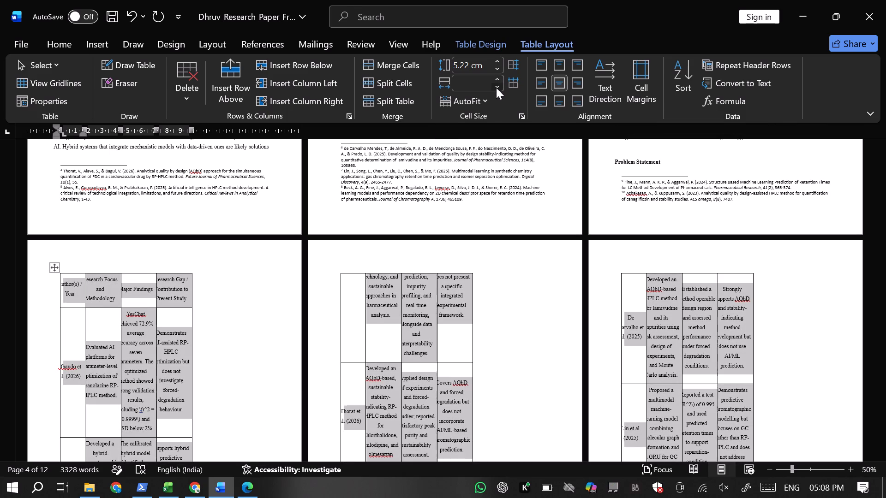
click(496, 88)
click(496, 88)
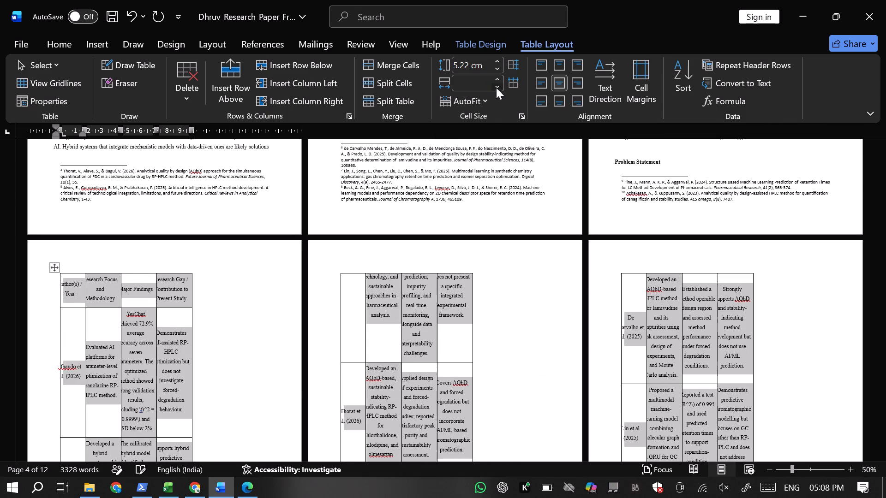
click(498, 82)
Autofit the selected comparison table to the window, and finish with autofit to contents.
click(475, 100)
click(467, 136)
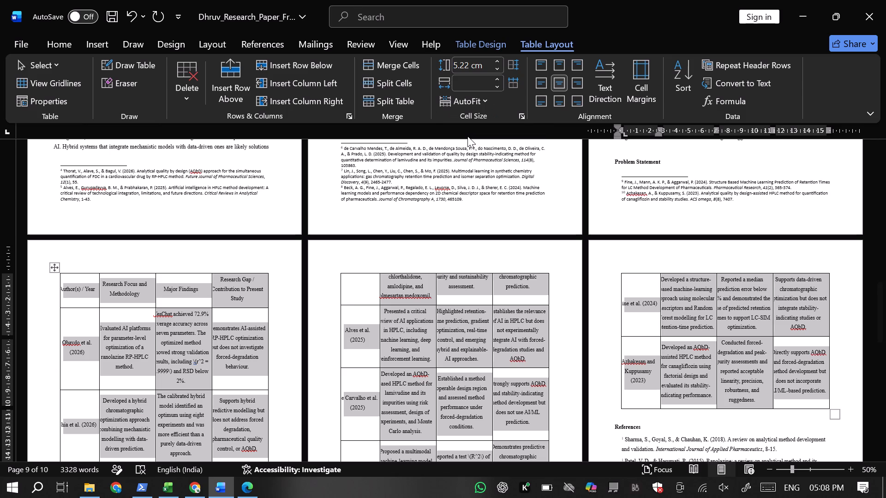
click(475, 101)
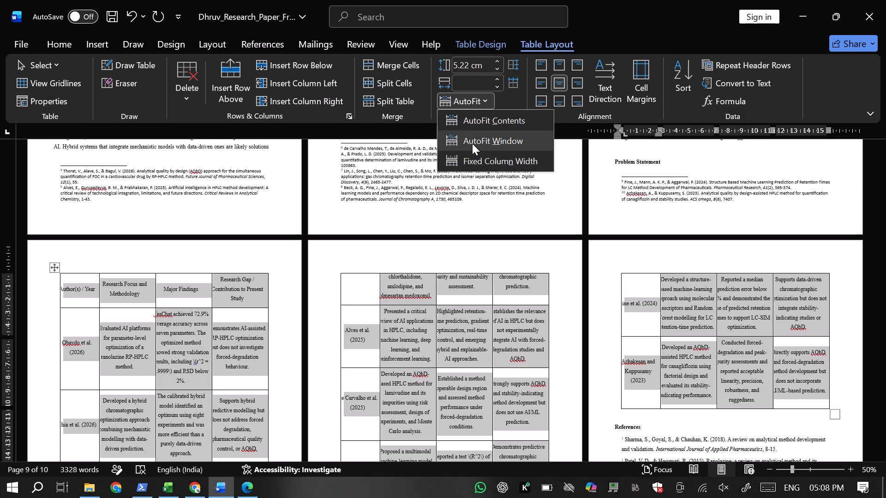
click(472, 124)
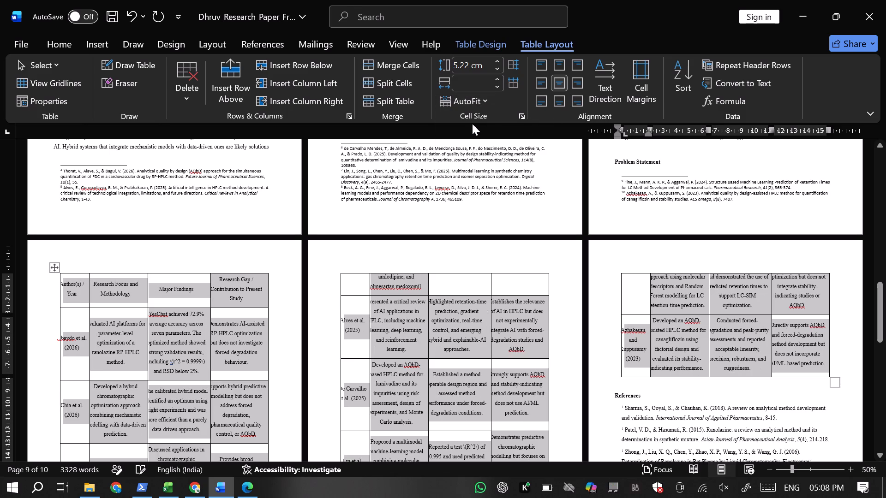
Examine the reformatted comparison table across its pages, enlarging the view to check the cell text's fit within the column borders.
click(475, 253)
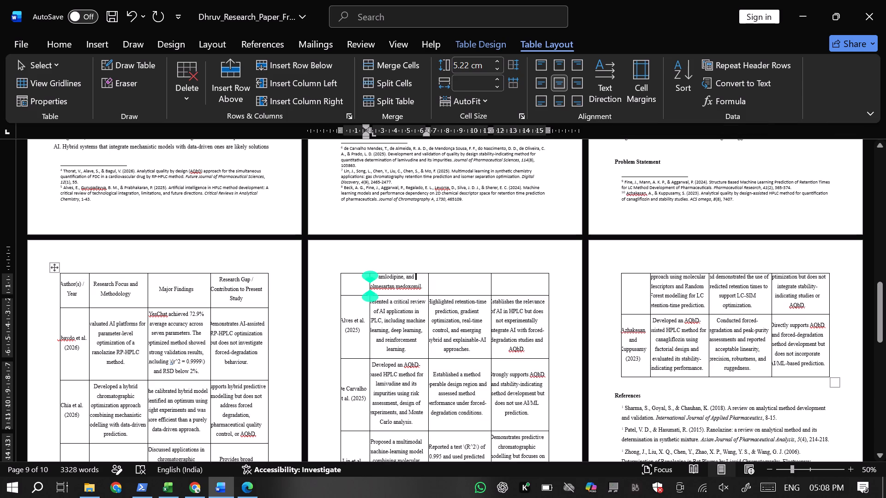
scroll(475, 253, up, 1)
scroll(473, 250, down, 1)
scroll(473, 250, up, 1)
scroll(473, 250, down, 1)
scroll(473, 250, up, 1)
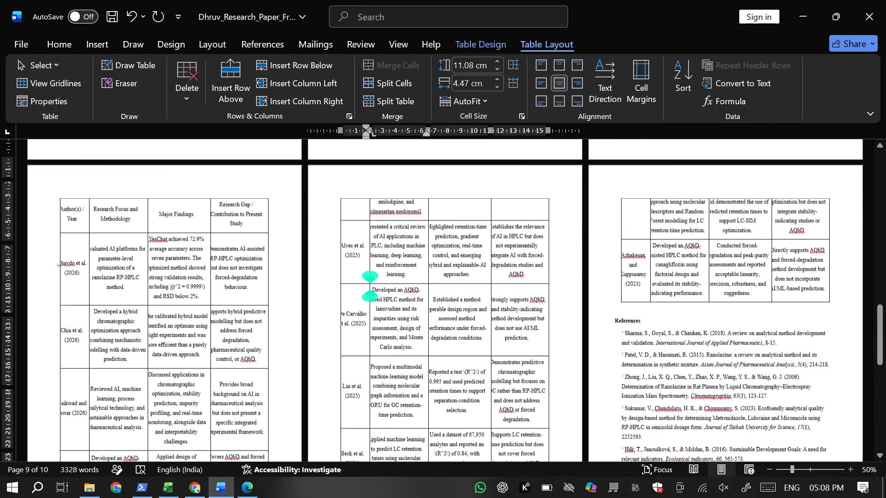
scroll(473, 250, up, 1)
scroll(473, 250, down, 1)
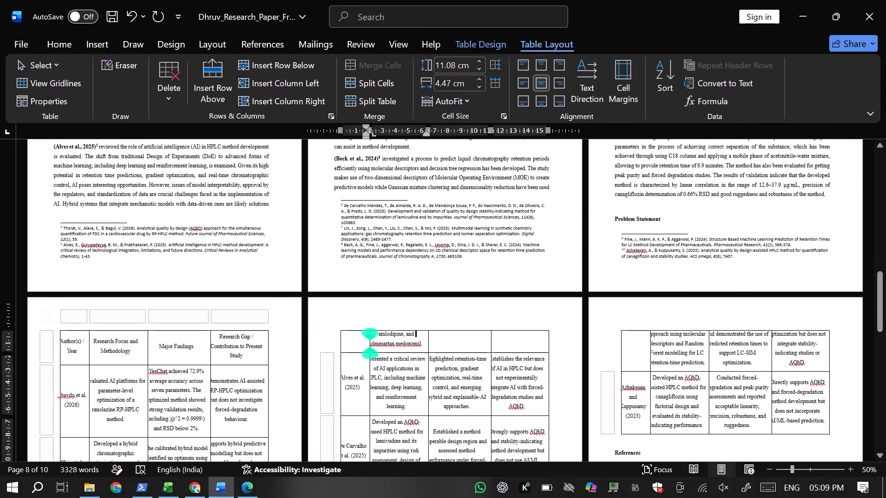
scroll(62, 346, right, 1)
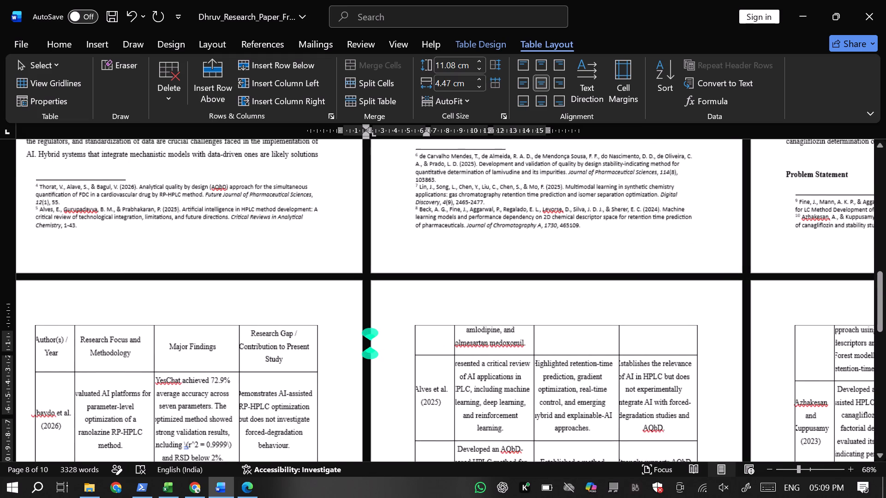
scroll(99, 291, right, 1)
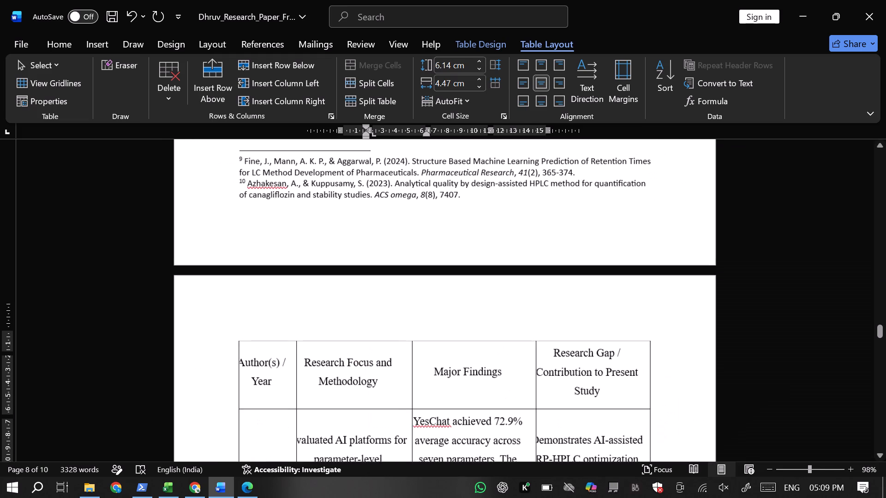
Extend the left border of the comparison table's header row slightly outward, beside the Author(s) / Year cell.
click(221, 298)
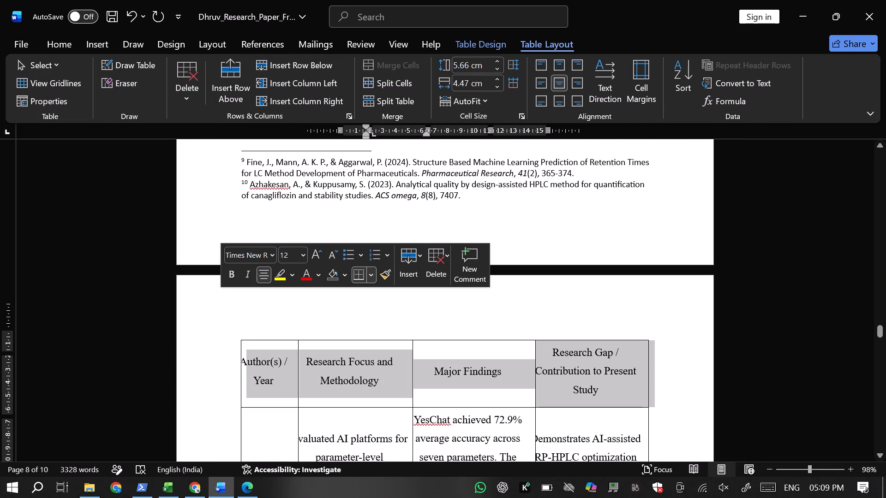
drag(241, 382, 232, 383)
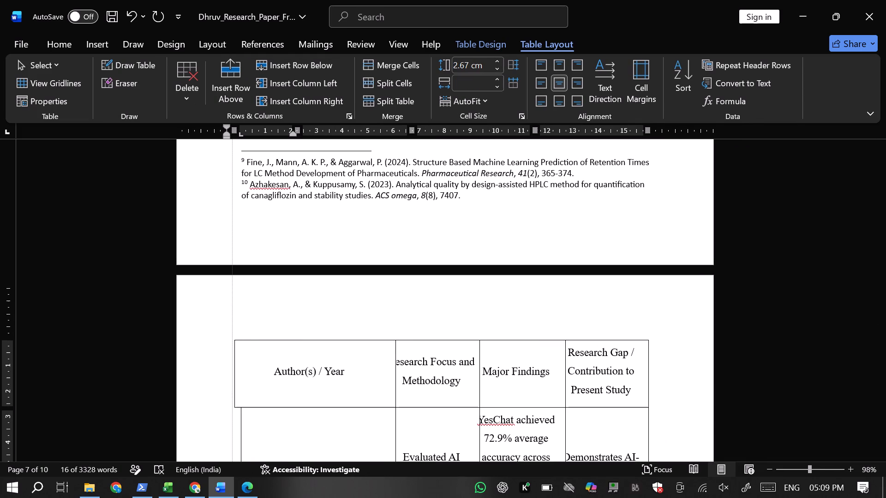
drag(232, 383, 222, 386)
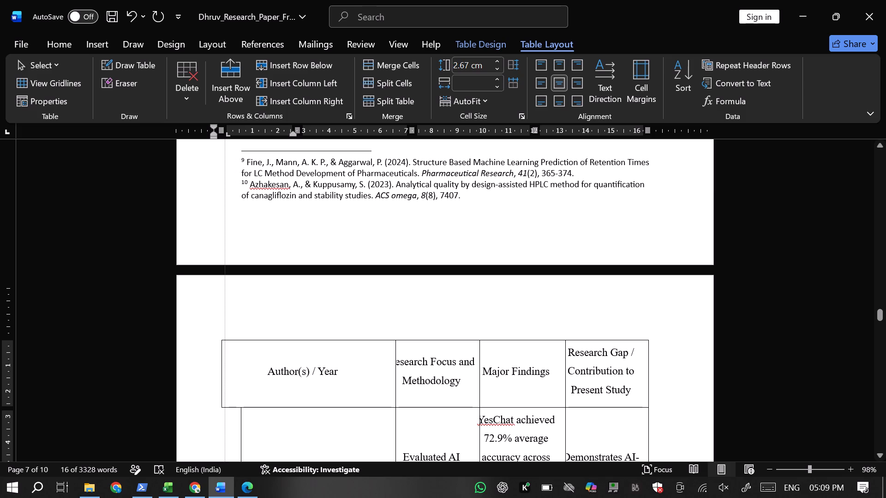
drag(222, 386, 234, 385)
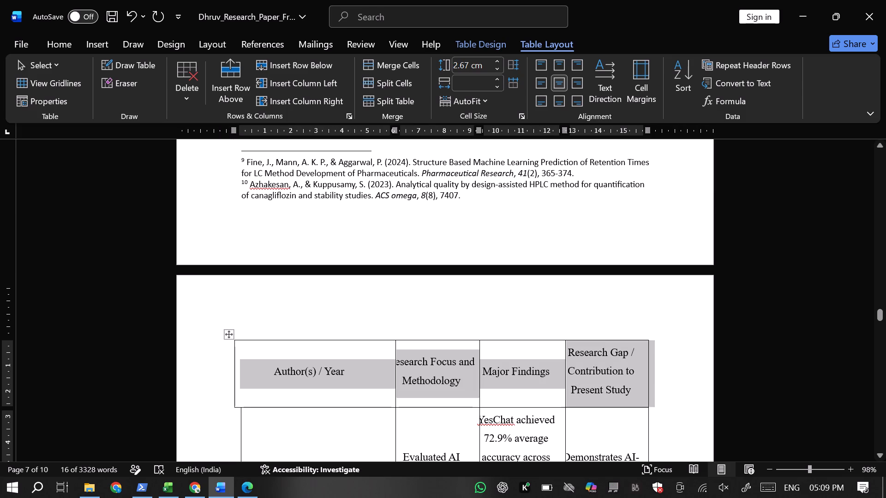
Examine the comparison table's layout across its pages, along with the preceding literature review and Problem Statement heading, in a multi-page view.
scroll(234, 385, down, 2)
click(259, 311)
scroll(259, 311, left, 1)
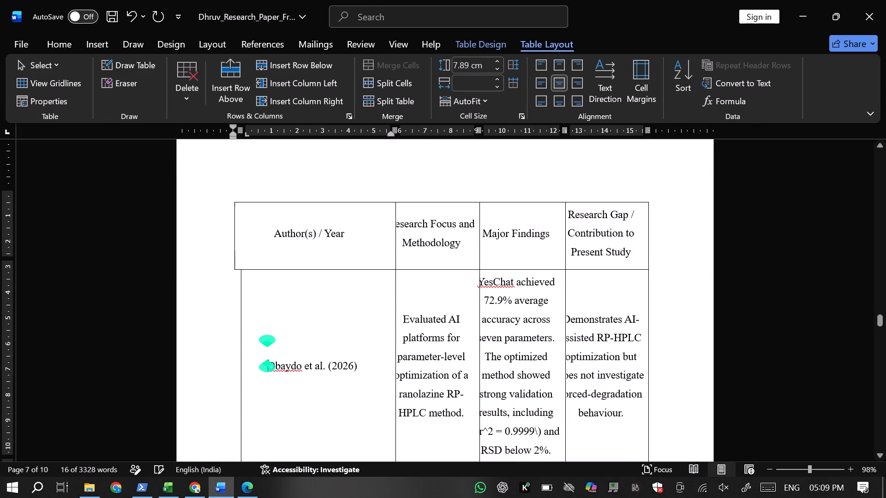
scroll(259, 311, left, 1)
scroll(259, 311, down, 1)
scroll(259, 311, left, 1)
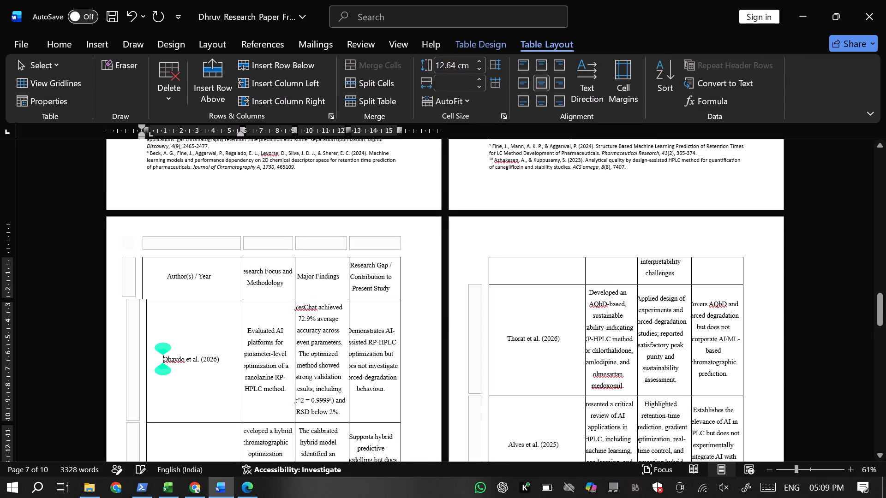
scroll(259, 311, right, 1)
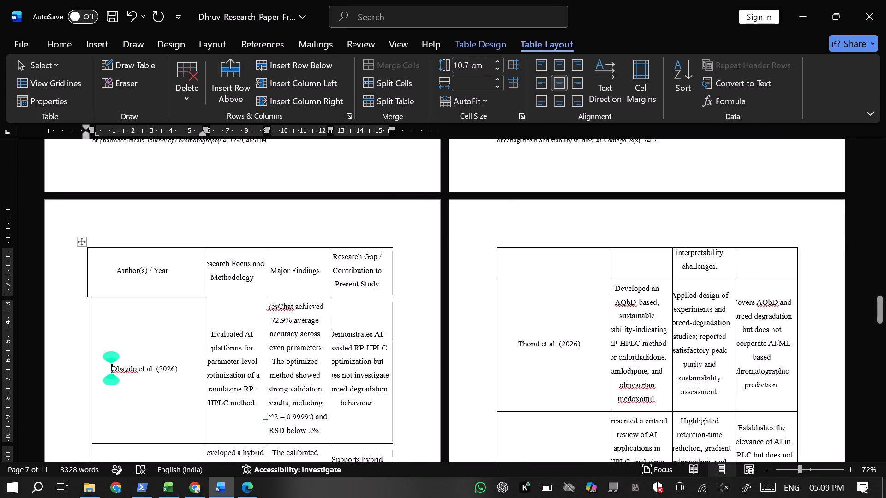
scroll(259, 311, up, 1)
scroll(259, 311, down, 1)
scroll(259, 311, up, 1)
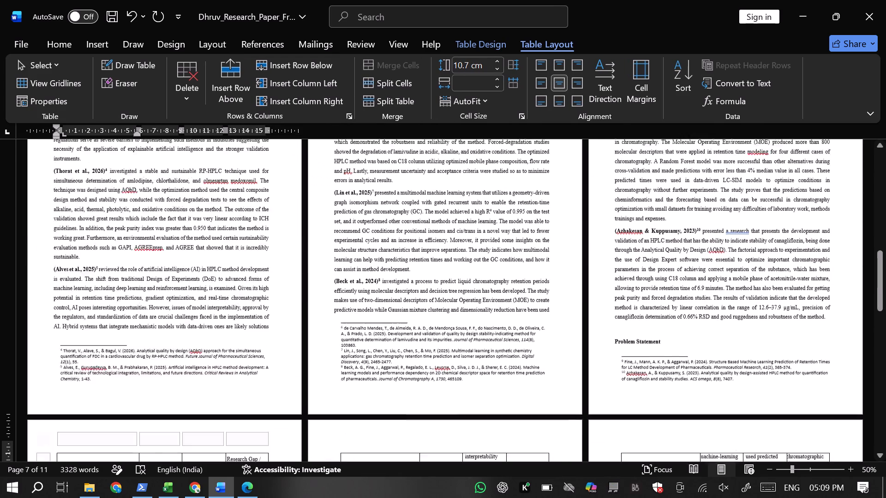
scroll(259, 311, up, 1)
scroll(259, 311, down, 1)
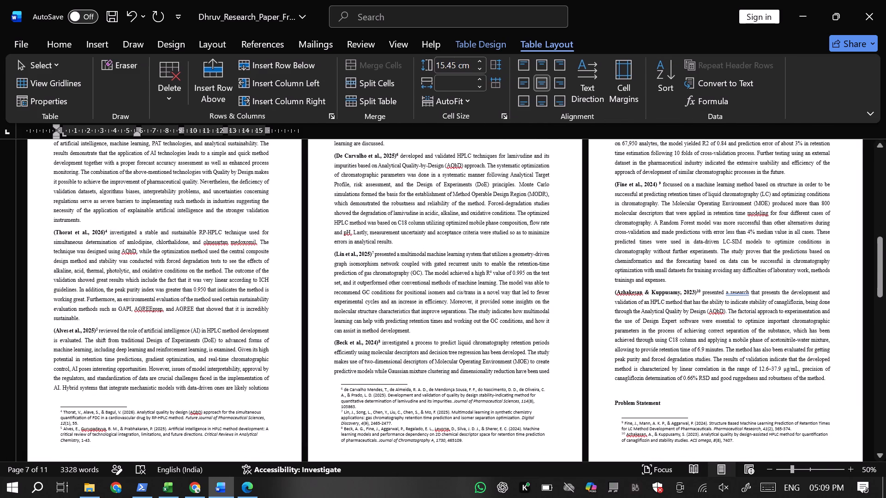
scroll(259, 311, up, 1)
scroll(259, 311, down, 1)
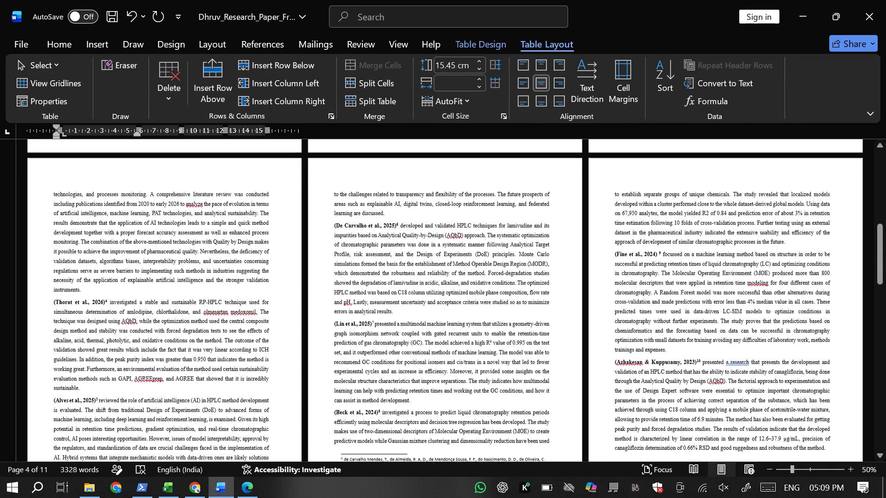
scroll(259, 311, down, 3)
scroll(259, 311, up, 1)
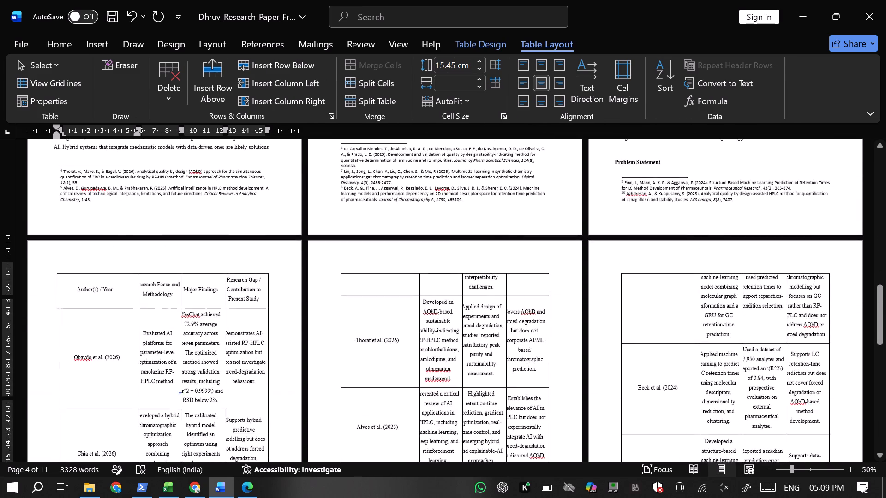
scroll(259, 311, up, 1)
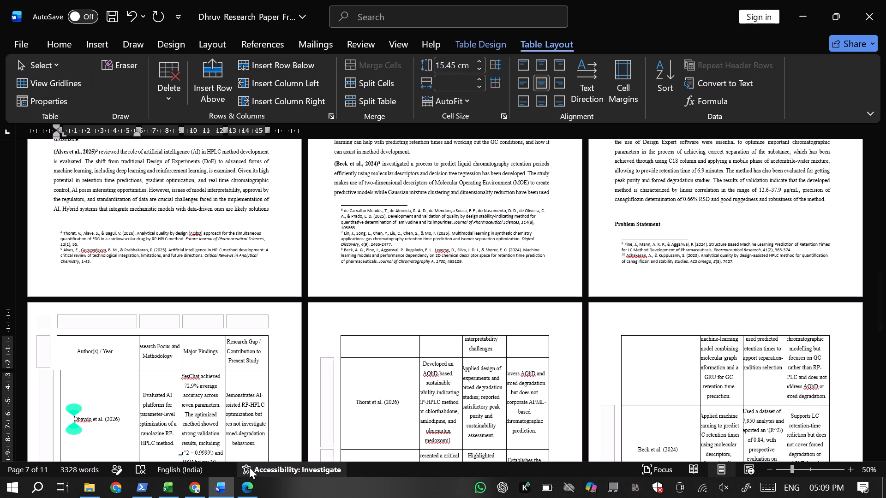
In Edge, review the reference research paper PDF, checking its literature comparison table layout and its Problem Statement section.
click(247, 491)
click(217, 490)
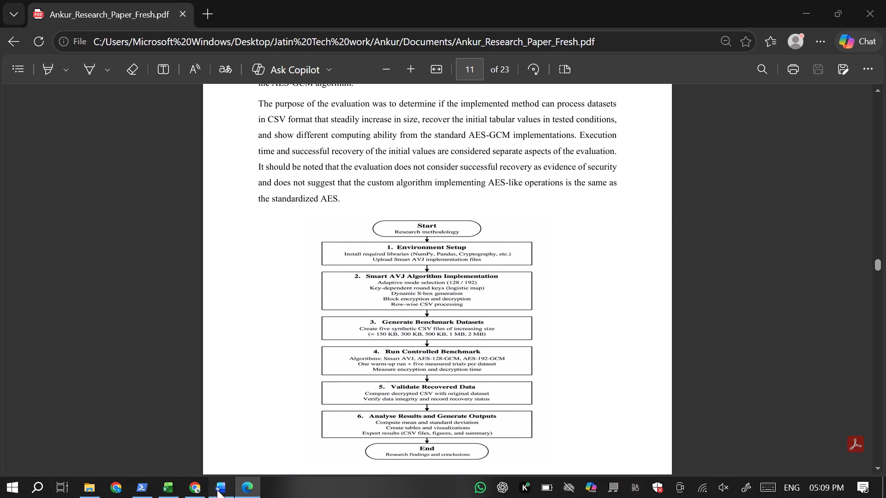
scroll(392, 330, up, 1)
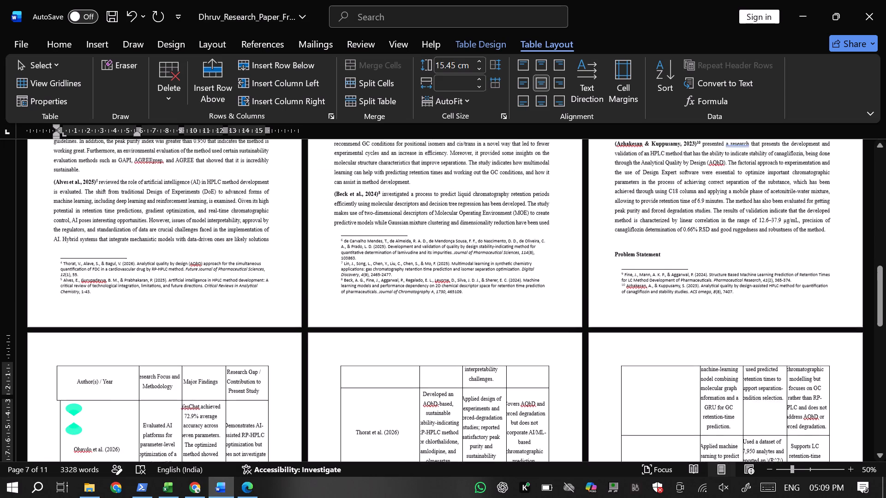
scroll(392, 330, up, 1)
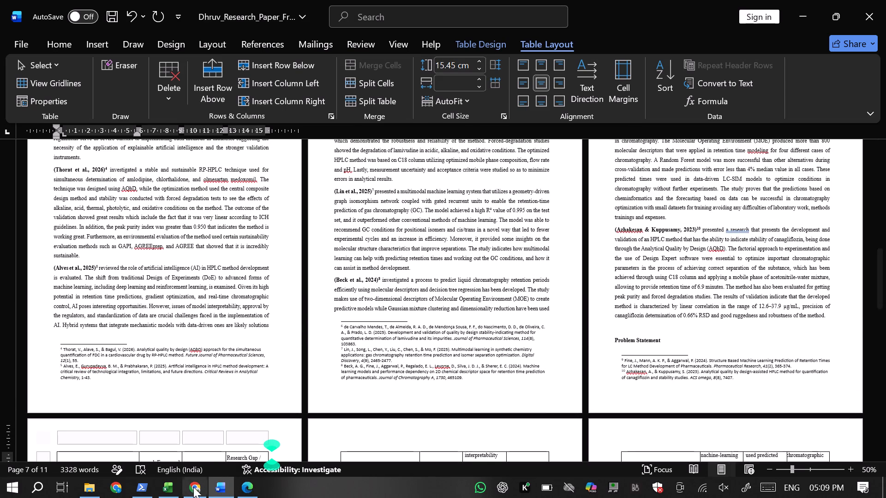
click(243, 489)
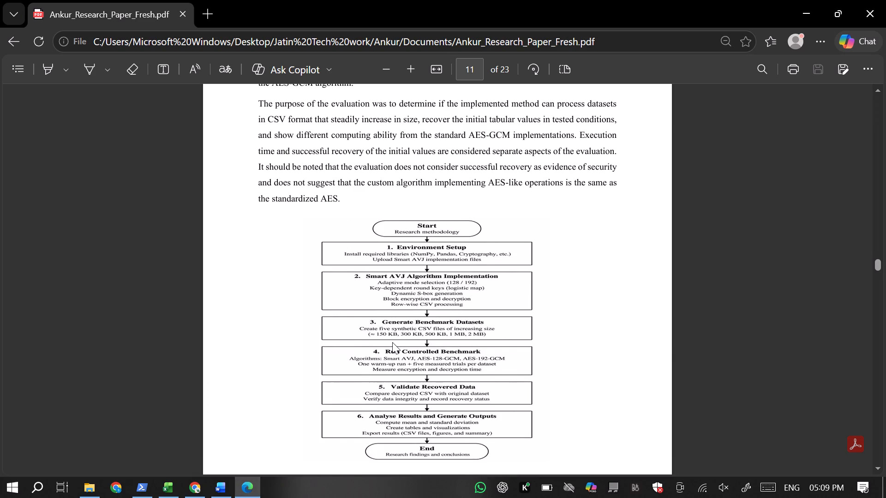
scroll(392, 342, down, 4)
scroll(392, 342, up, 4)
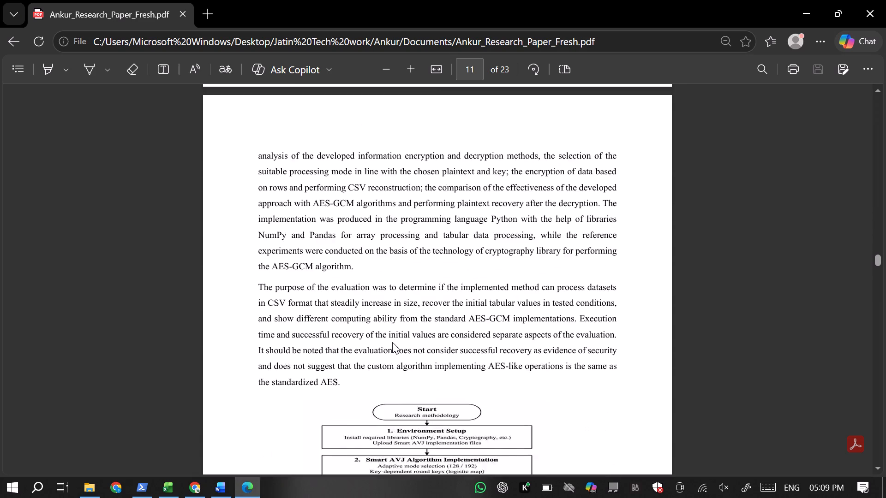
scroll(392, 342, up, 6)
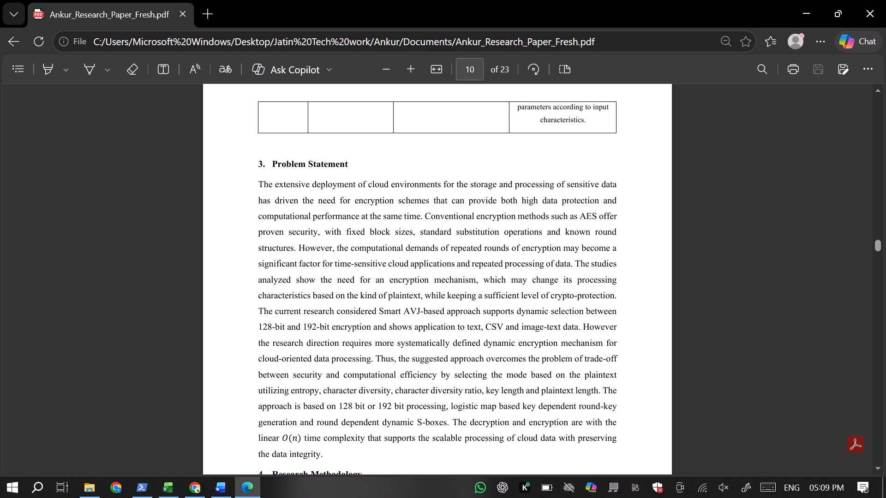
scroll(273, 427, down, 1)
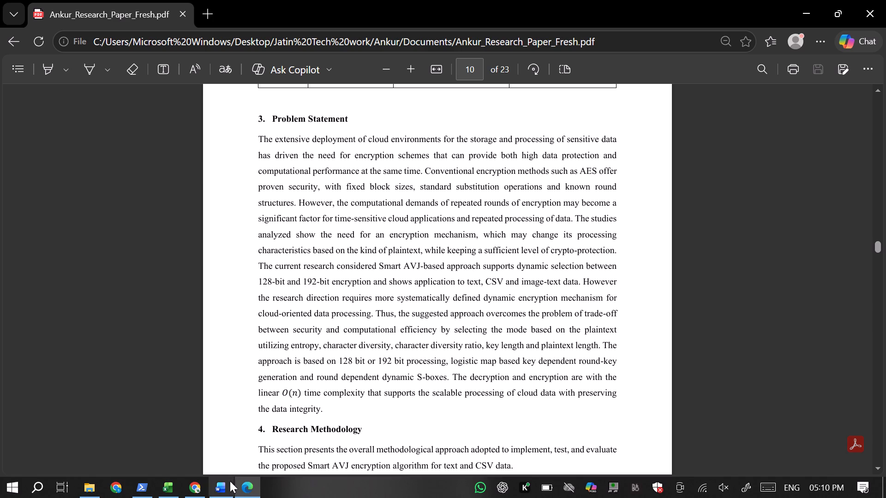
scroll(332, 373, up, 9)
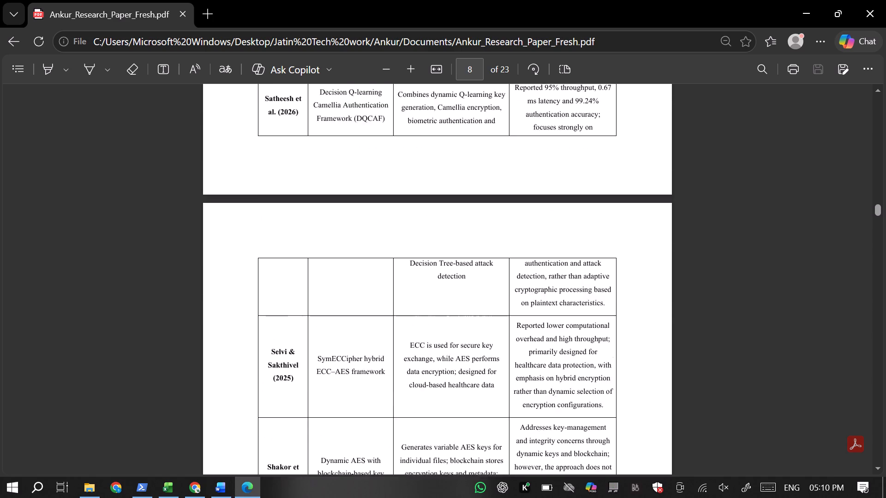
scroll(332, 373, up, 9)
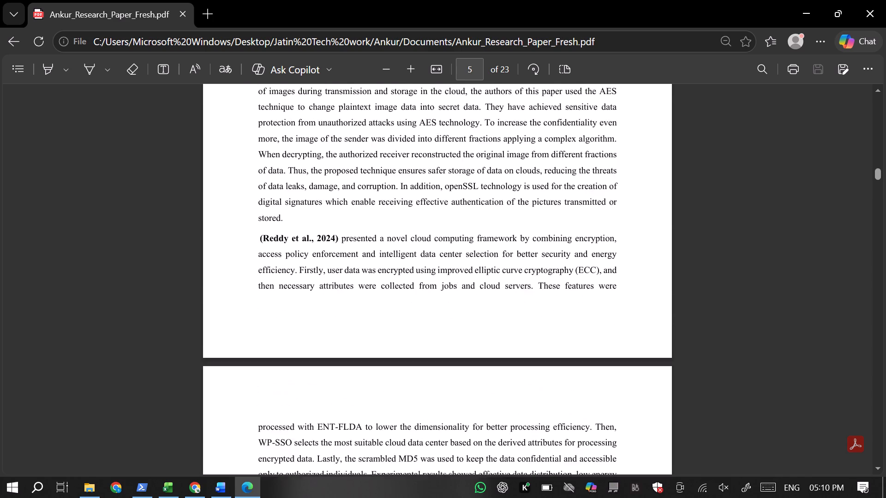
scroll(332, 373, up, 7)
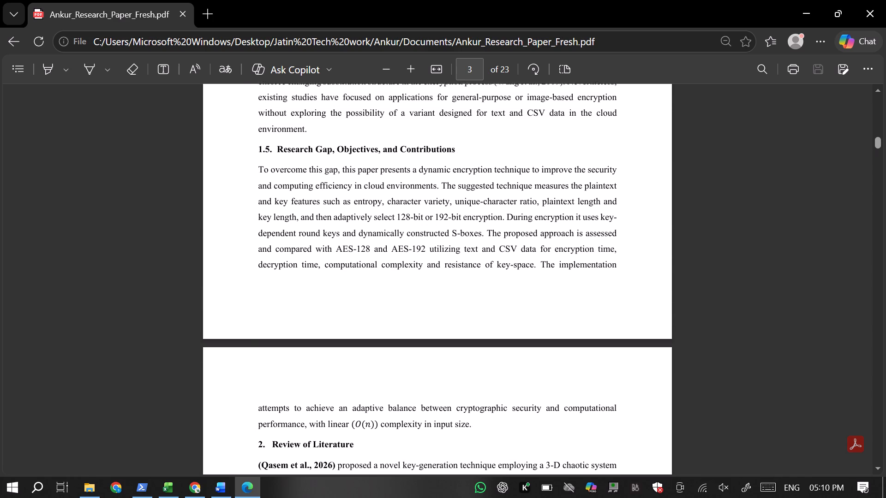
scroll(332, 373, down, 6)
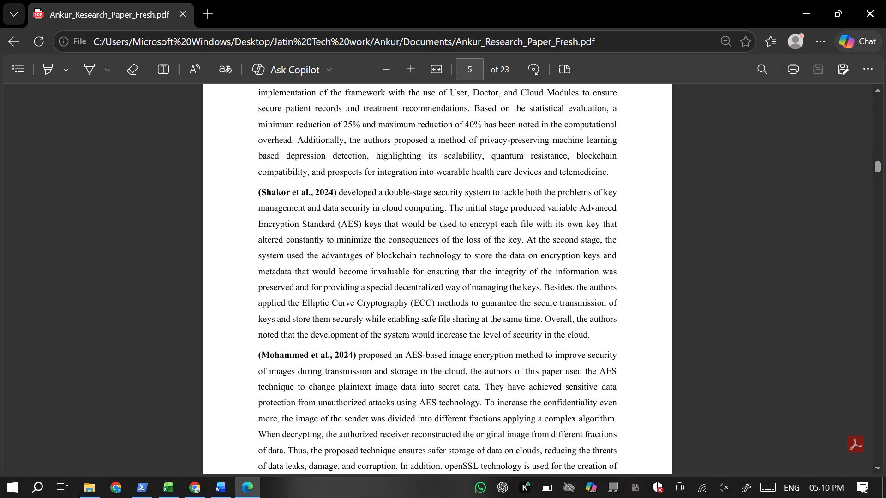
scroll(332, 373, down, 7)
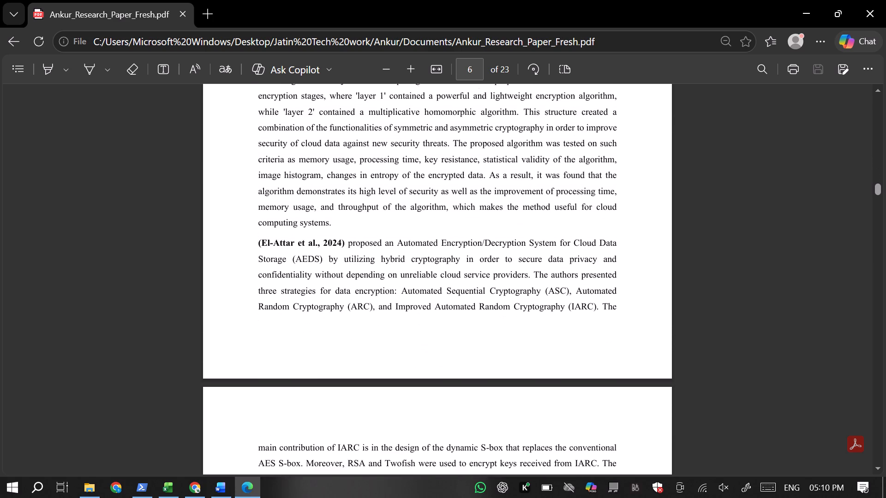
scroll(332, 373, down, 7)
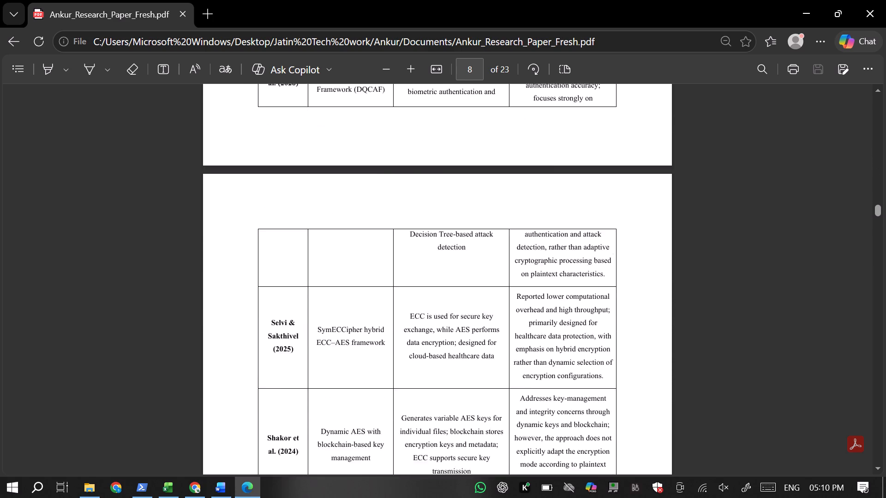
scroll(332, 373, down, 7)
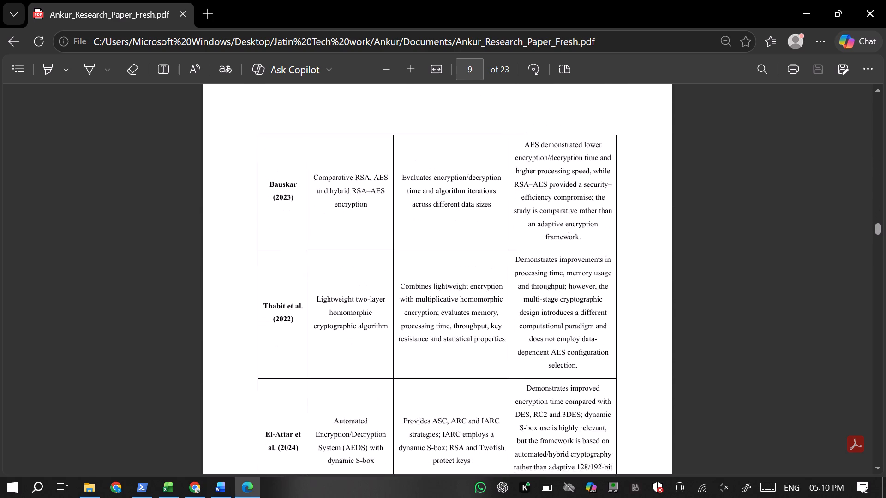
scroll(332, 373, down, 1)
click(370, 267)
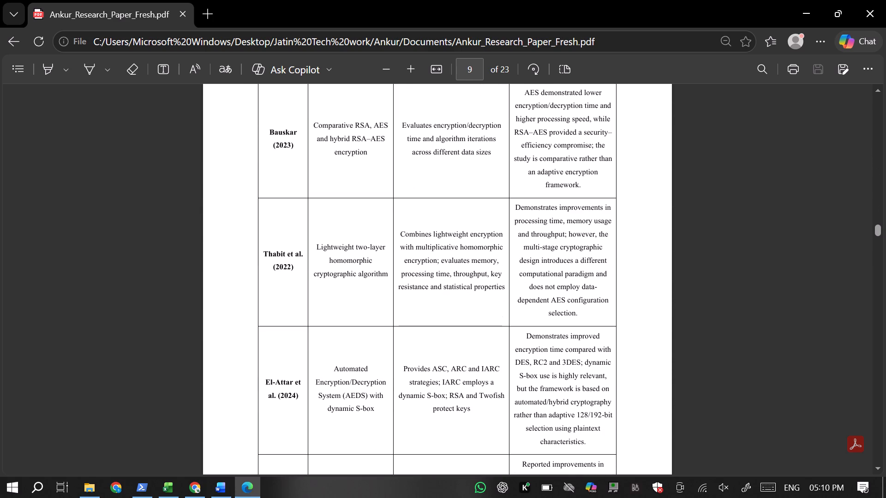
scroll(410, 293, down, 7)
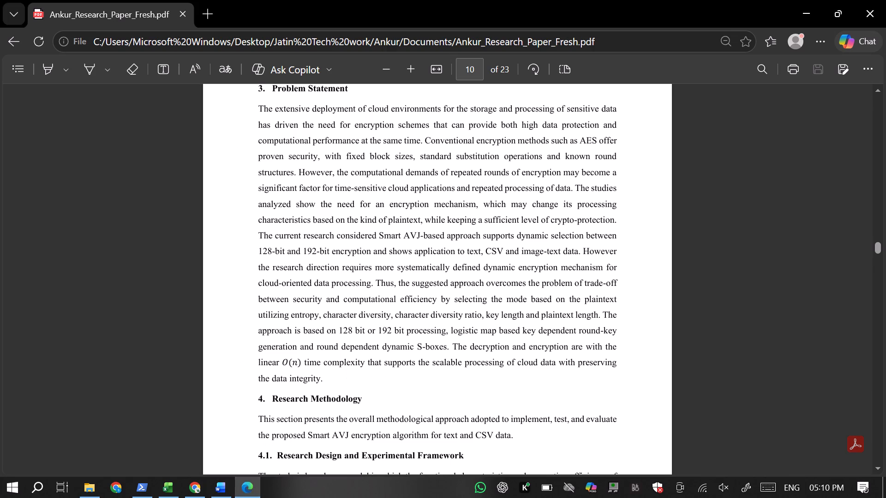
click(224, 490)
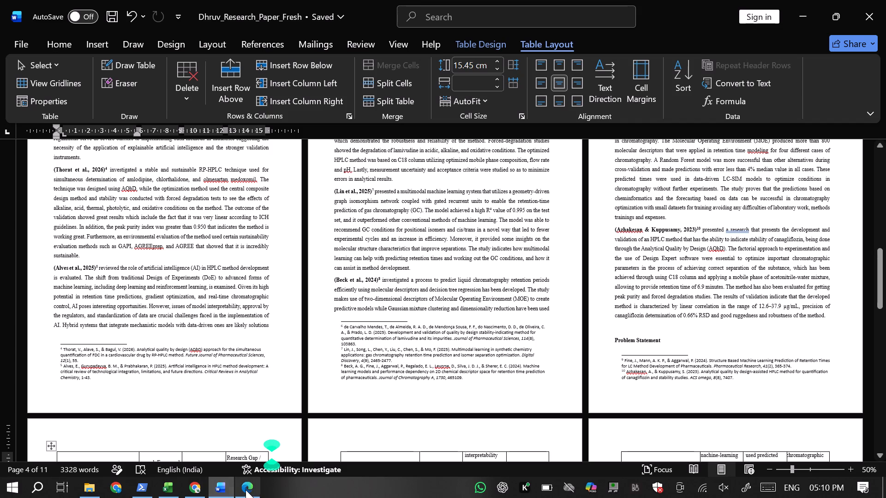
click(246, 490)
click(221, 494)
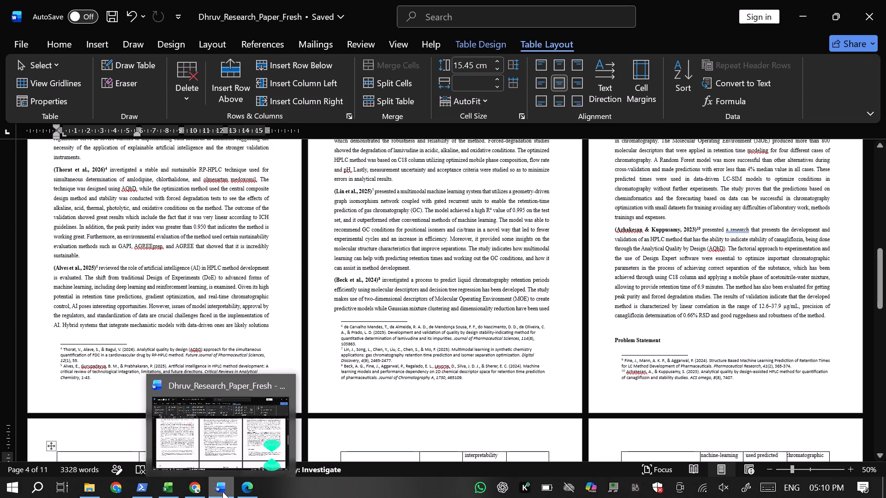
Number the Review of Literature heading as section "2.".
scroll(349, 367, up, 2)
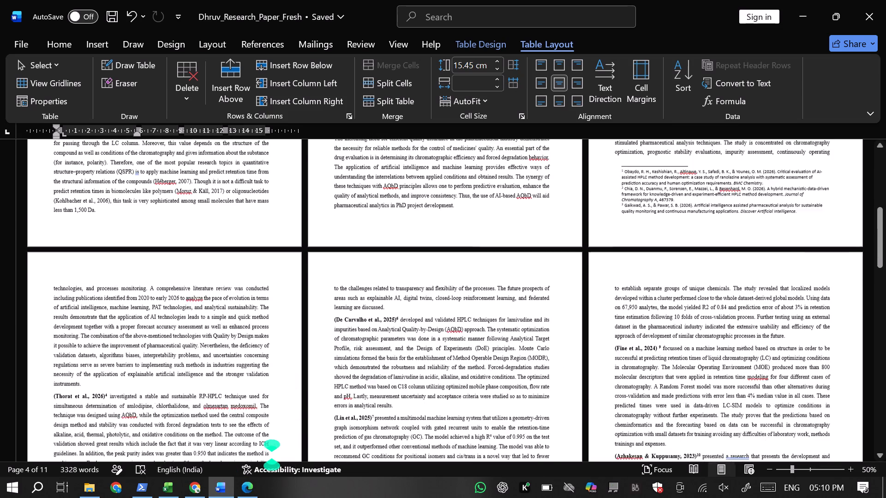
scroll(349, 367, up, 1)
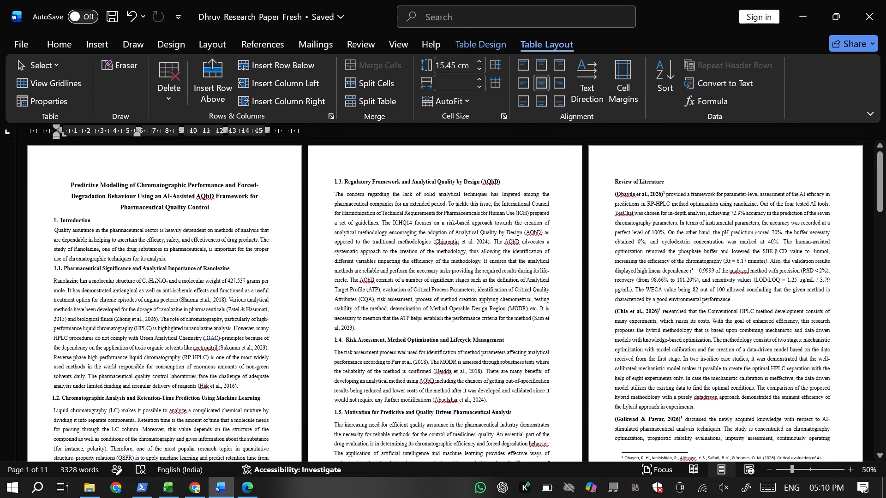
click(614, 183)
key(2)
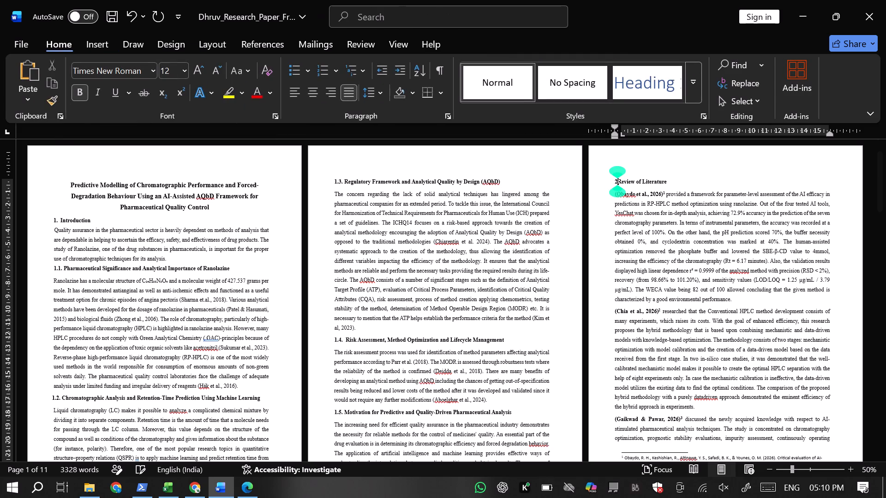
text(.)
key(space)
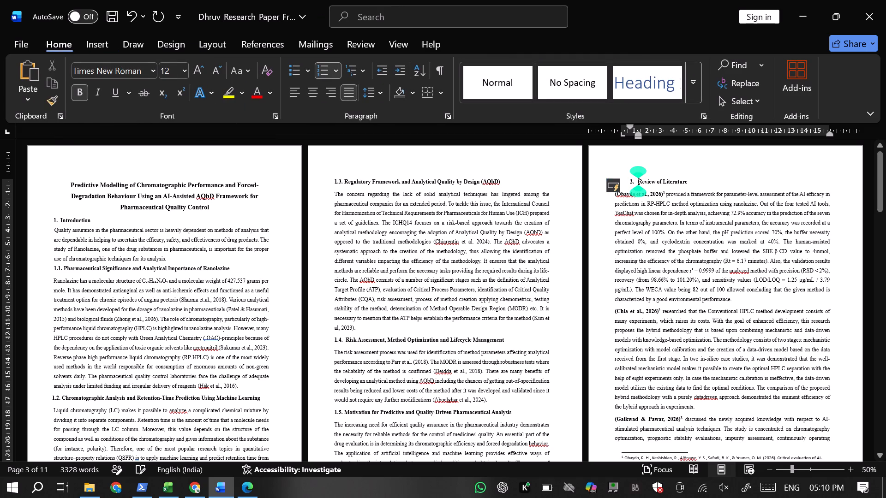
Move the first-line indent of the "2. Review of Literature" heading back to the left text margin.
click(627, 123)
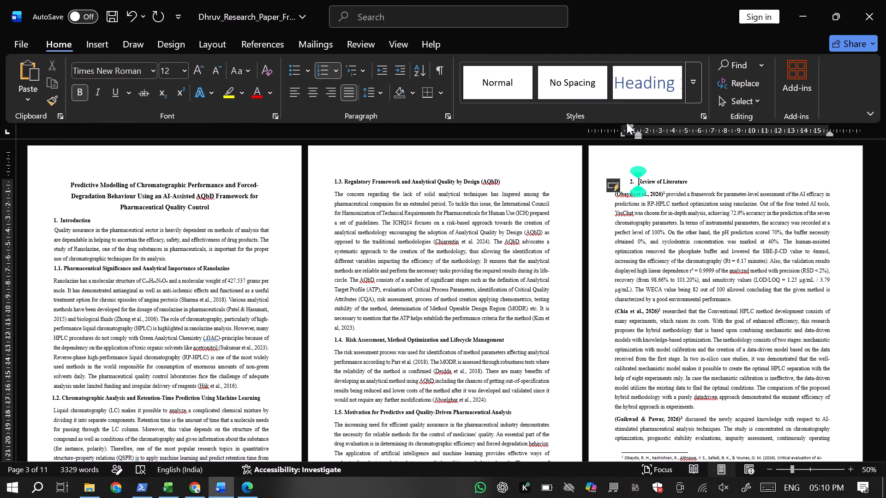
click(629, 124)
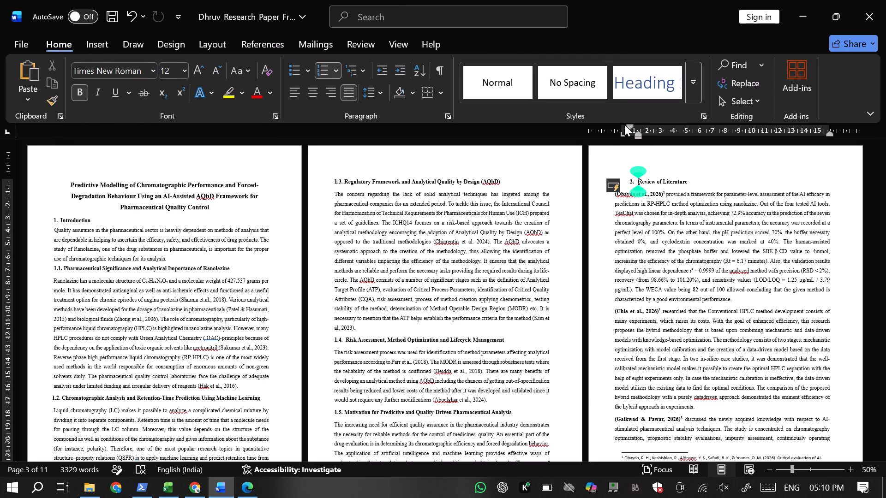
click(628, 123)
drag(629, 126, 615, 130)
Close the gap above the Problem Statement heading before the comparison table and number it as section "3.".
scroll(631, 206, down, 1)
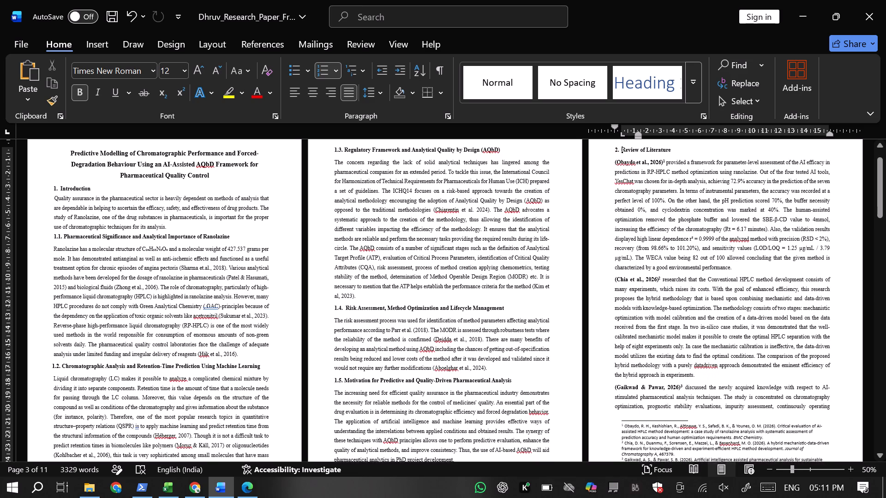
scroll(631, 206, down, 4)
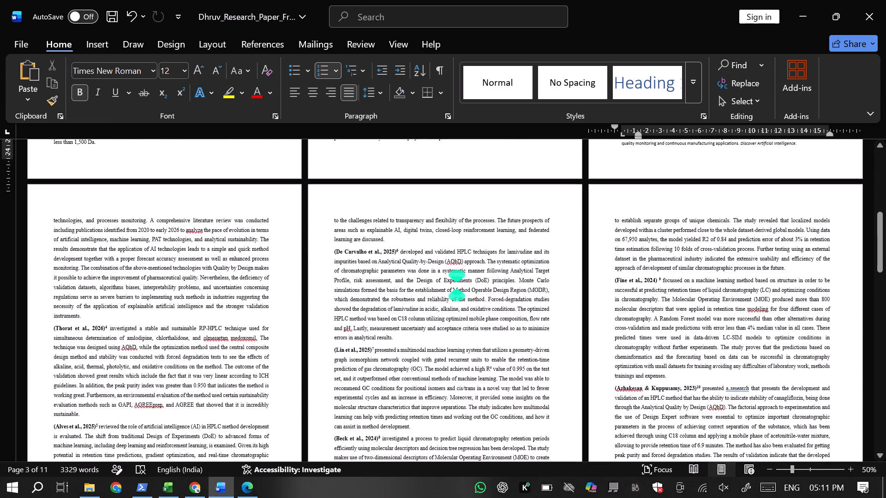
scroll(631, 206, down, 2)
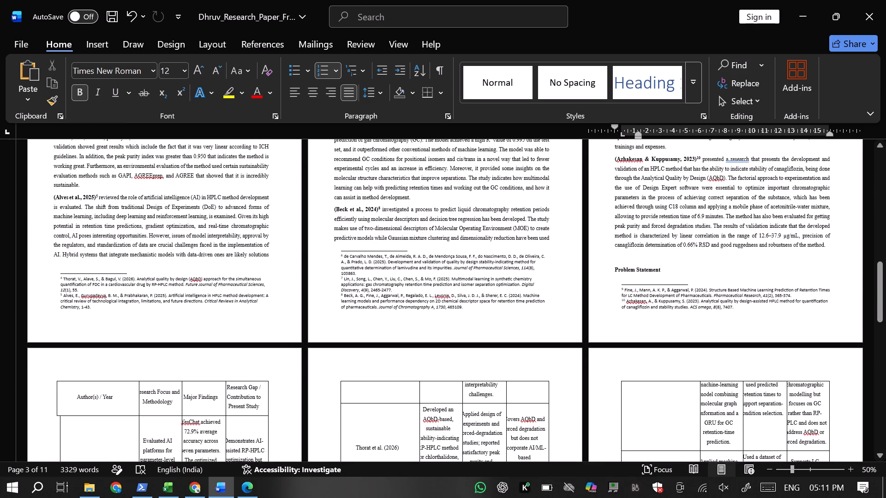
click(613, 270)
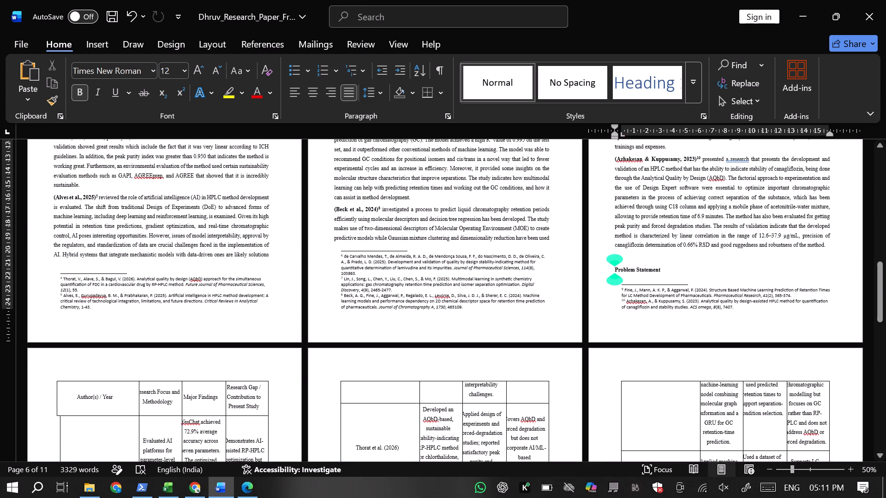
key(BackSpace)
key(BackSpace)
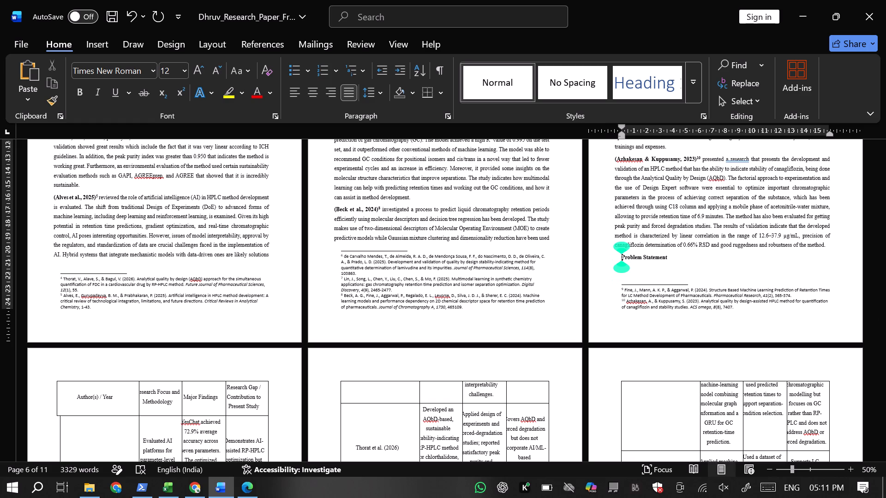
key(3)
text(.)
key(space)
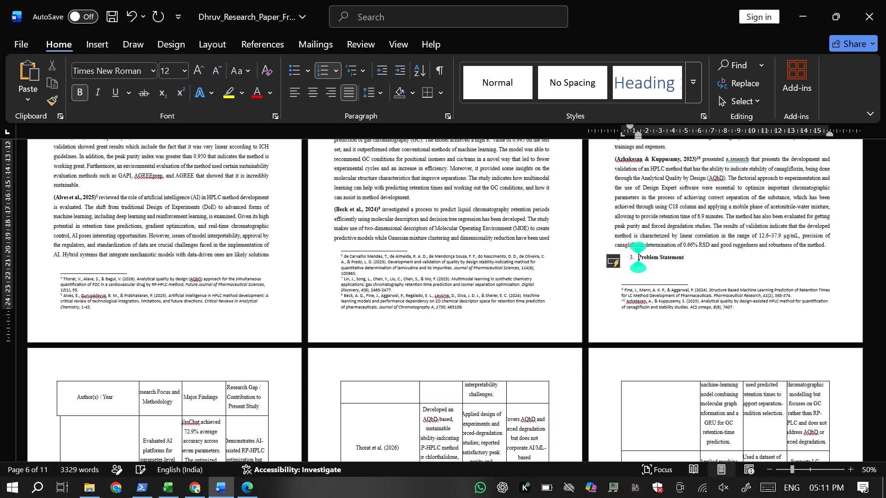
Delete the numbered Problem Statement heading that precedes the comparison table, including its leftover list number and empty line.
scroll(643, 278, up, 1)
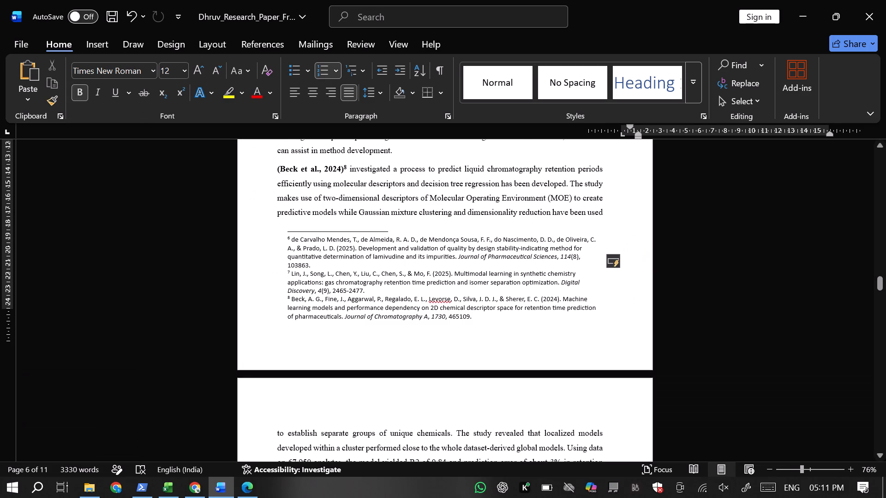
scroll(506, 283, down, 3)
scroll(388, 343, down, 2)
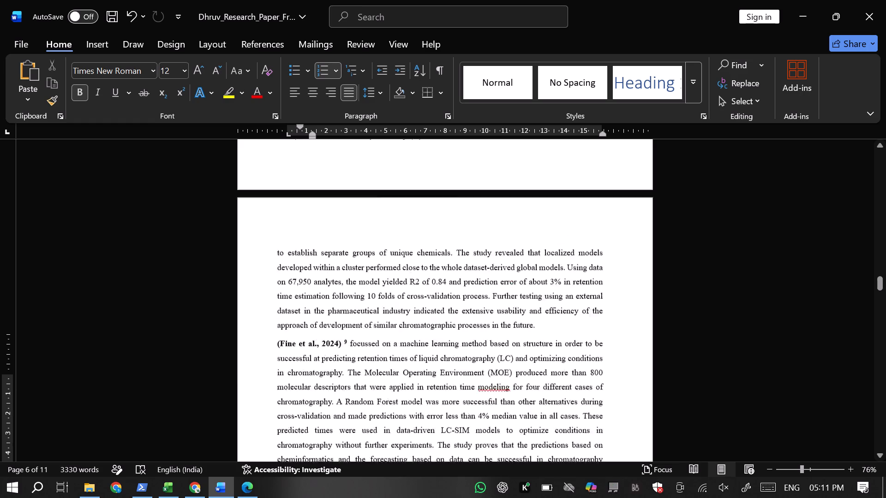
scroll(388, 343, down, 2)
scroll(388, 343, up, 1)
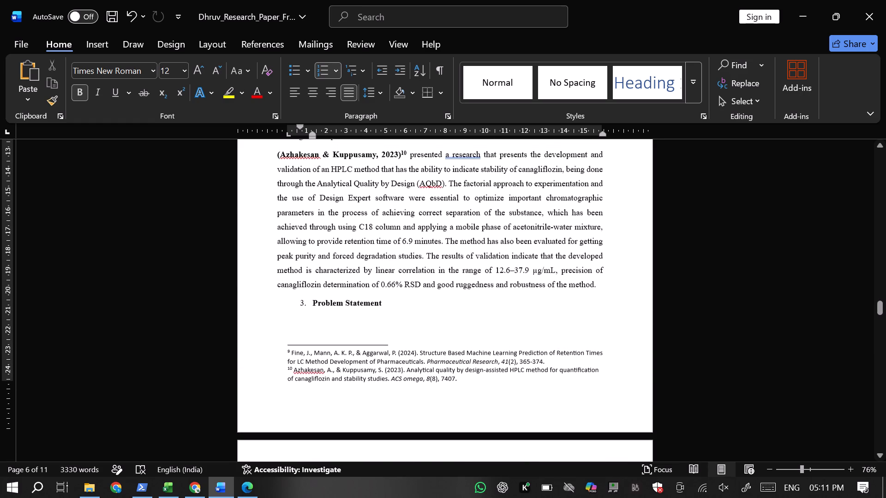
scroll(323, 327, up, 1)
scroll(323, 327, down, 2)
scroll(323, 327, up, 1)
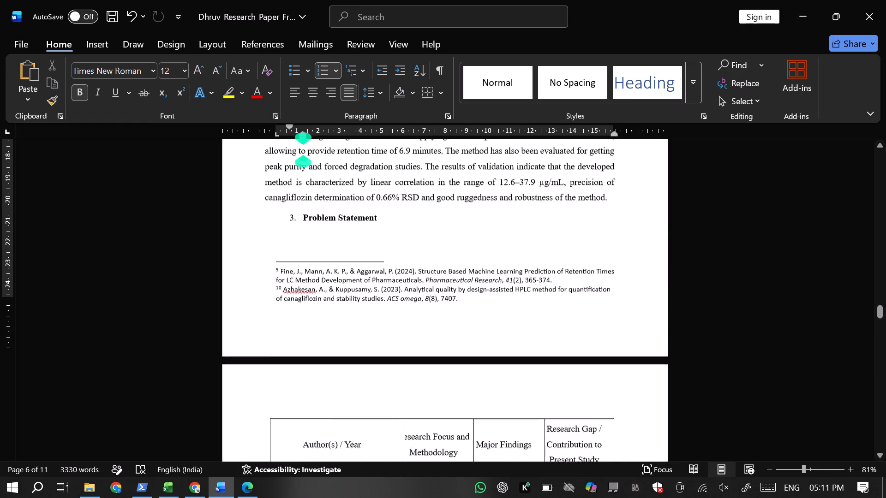
scroll(323, 327, up, 1)
drag(379, 294, 263, 298)
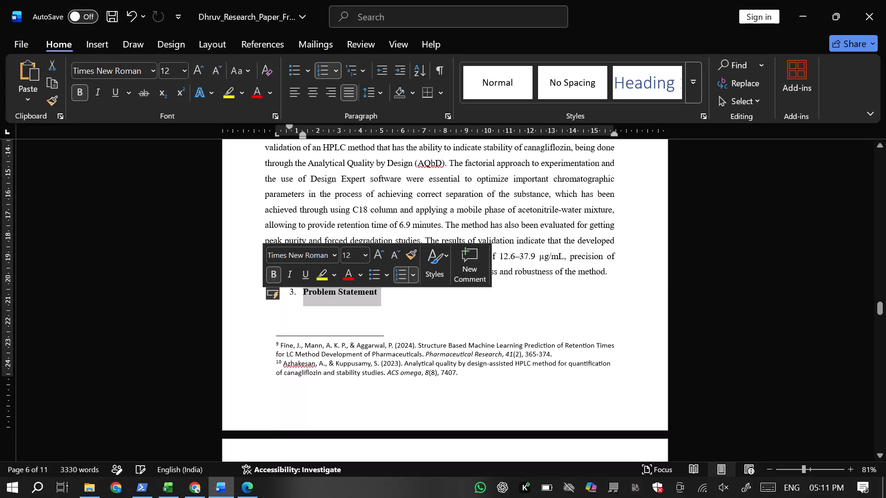
key(BackSpace)
key(BackSpace)
key(BackSpace)
key(BackSpace)
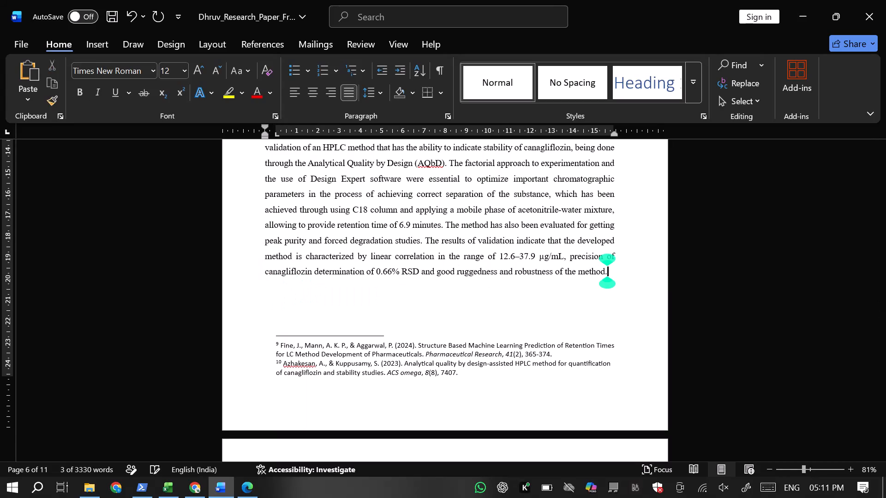
Add the numbered heading "3. Problem Statement" between the end of the comparison table and References, followed by an unnumbered blank line.
scroll(263, 298, down, 5)
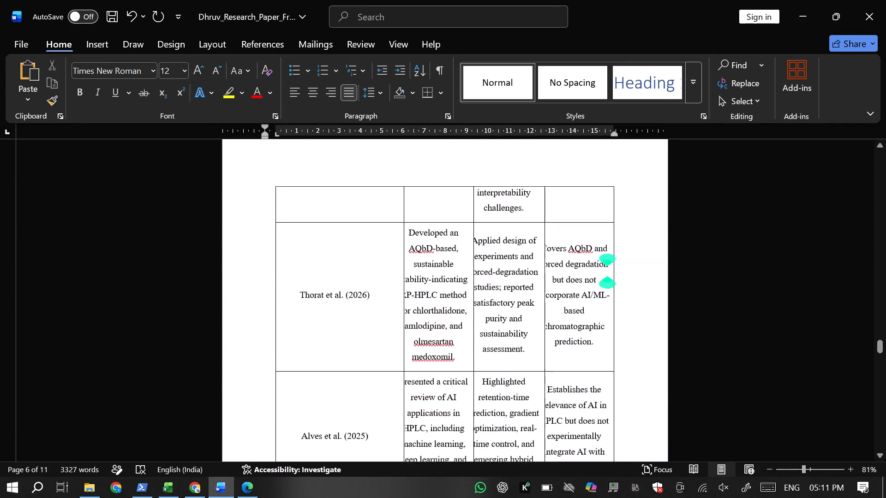
scroll(263, 298, down, 7)
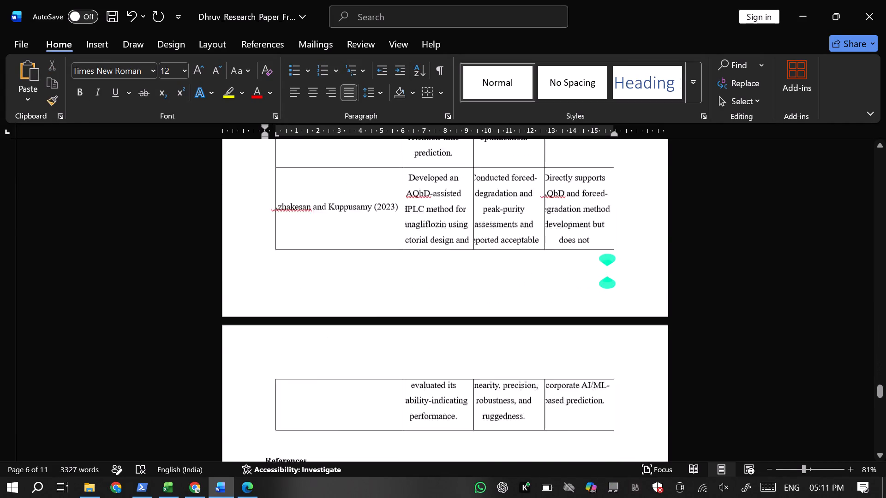
scroll(263, 298, down, 2)
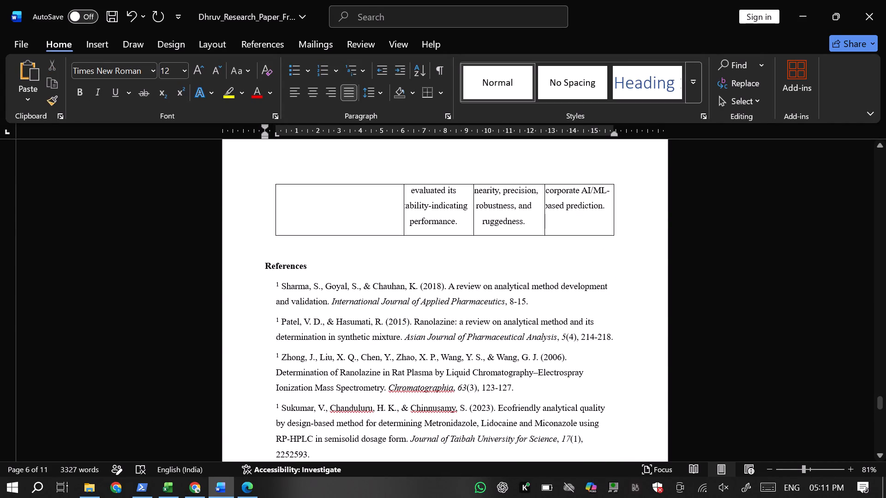
click(284, 247)
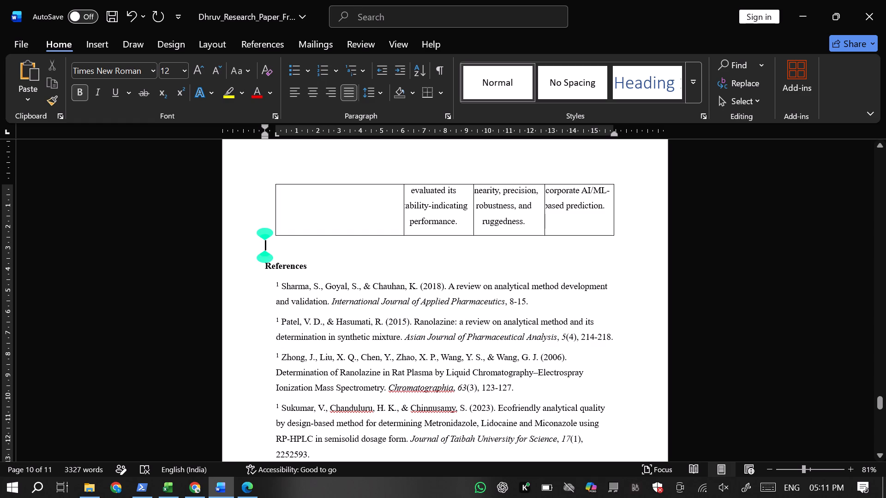
key(3)
text(.)
key(space)
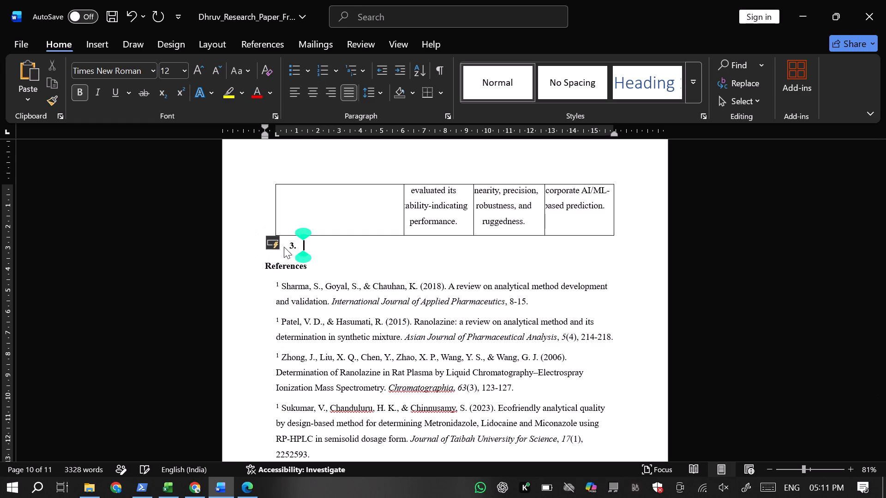
text(Problem Stat)
text(emeb)
key(BackSpace)
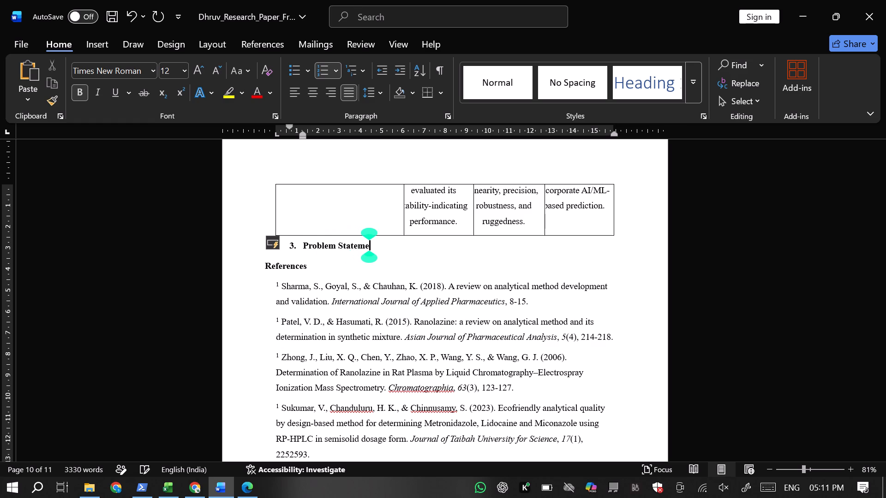
text(nt)
key(Return)
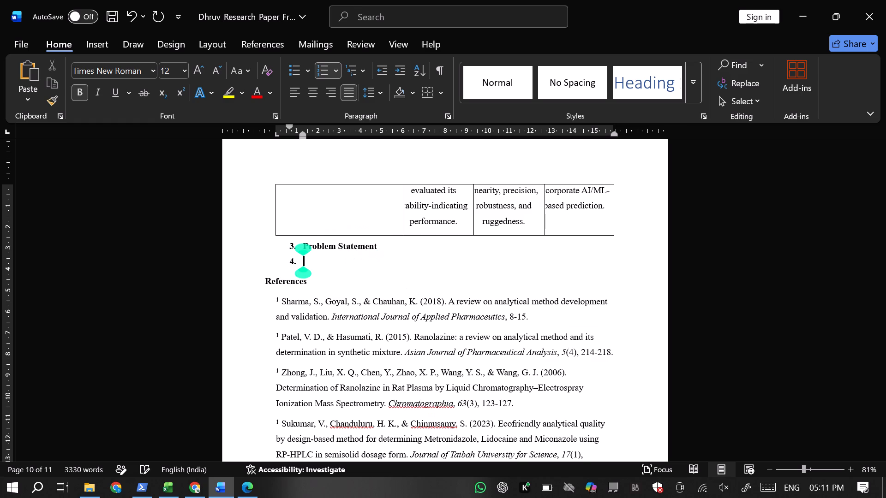
key(BackSpace)
key(BackSpace)
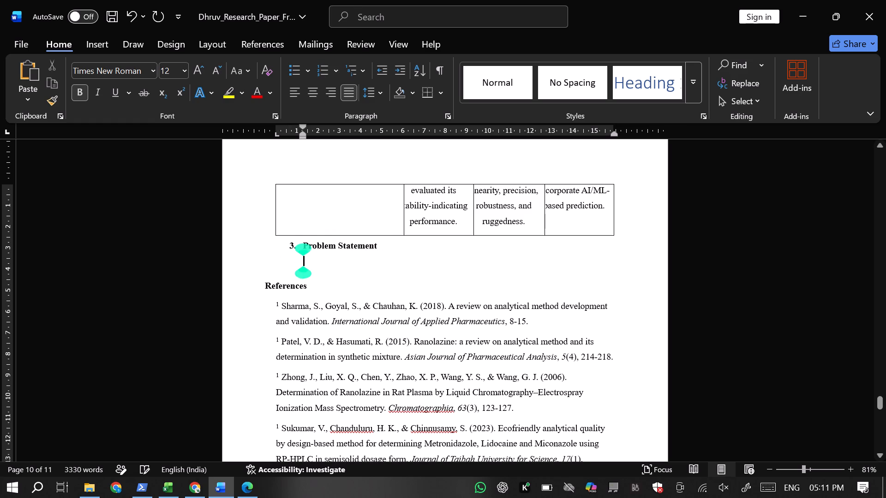
Pull the blank line's first-line indent out to about the left margin, and align the "3. Problem Statement" heading's number with that margin.
drag(288, 124, 261, 123)
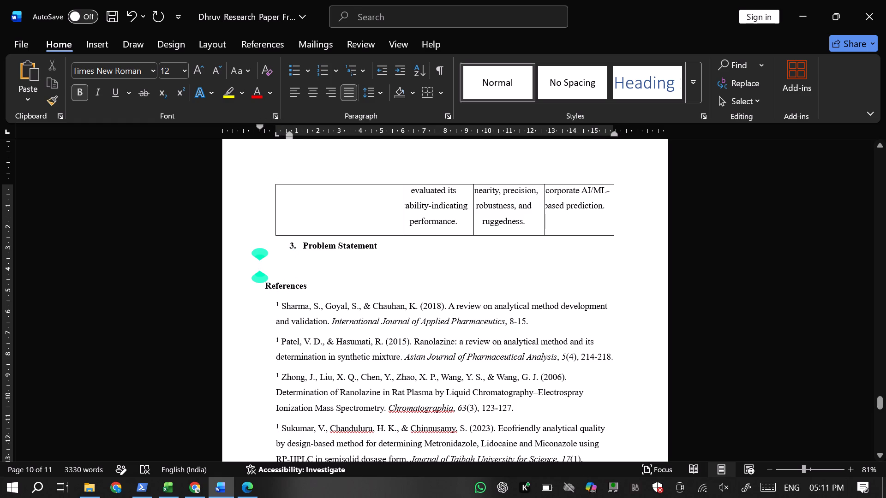
click(291, 244)
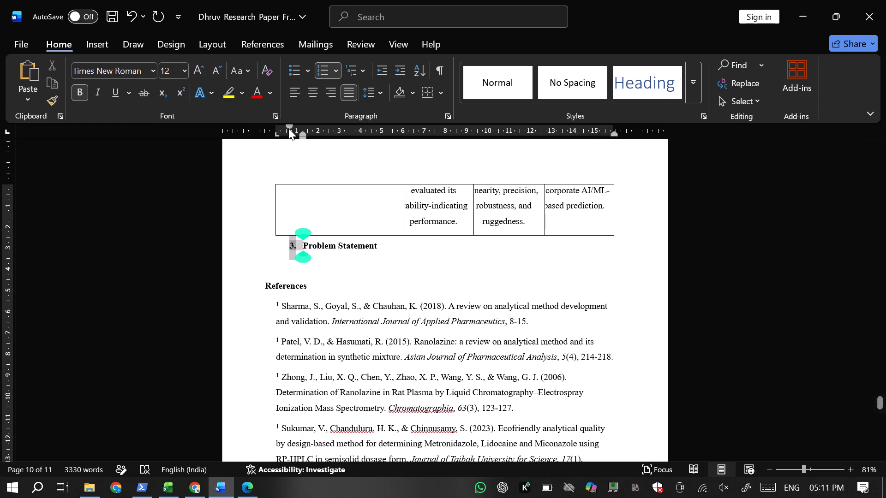
drag(288, 124, 262, 129)
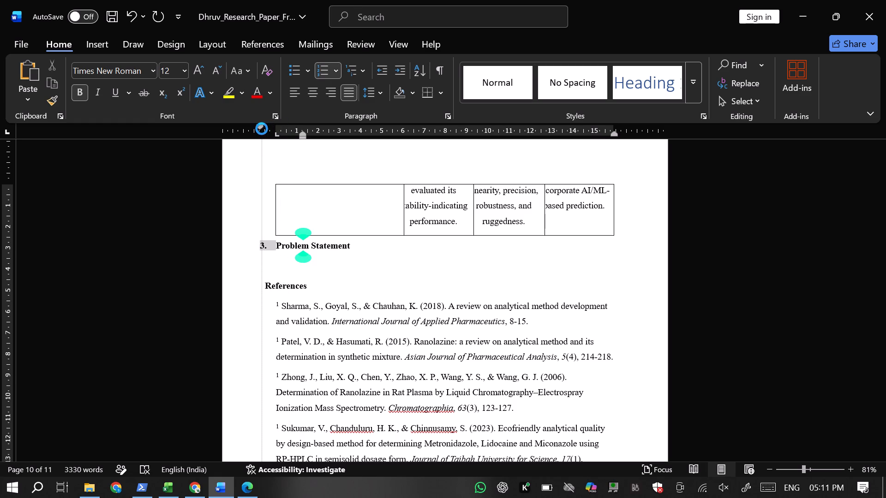
drag(262, 129, 264, 129)
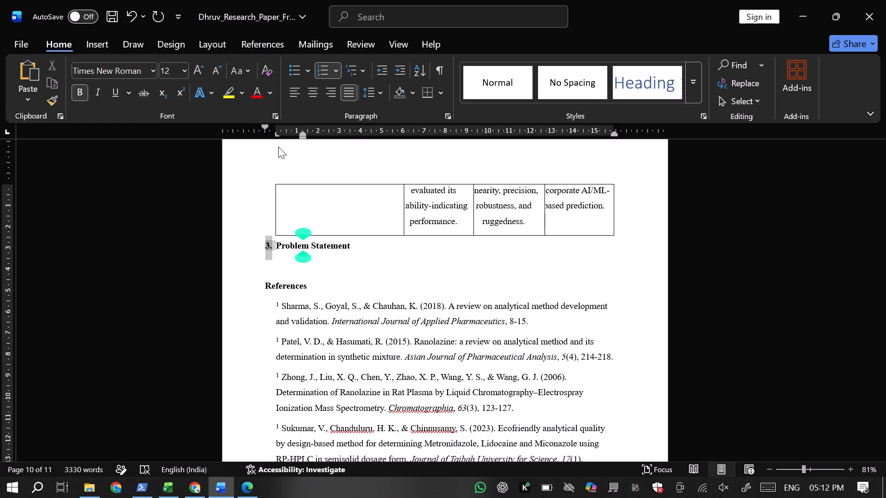
Add an unnumbered blank line directly below the "3. Problem Statement" heading, starting at the heading number's margin, and save the document.
click(323, 270)
scroll(323, 270, up, 3)
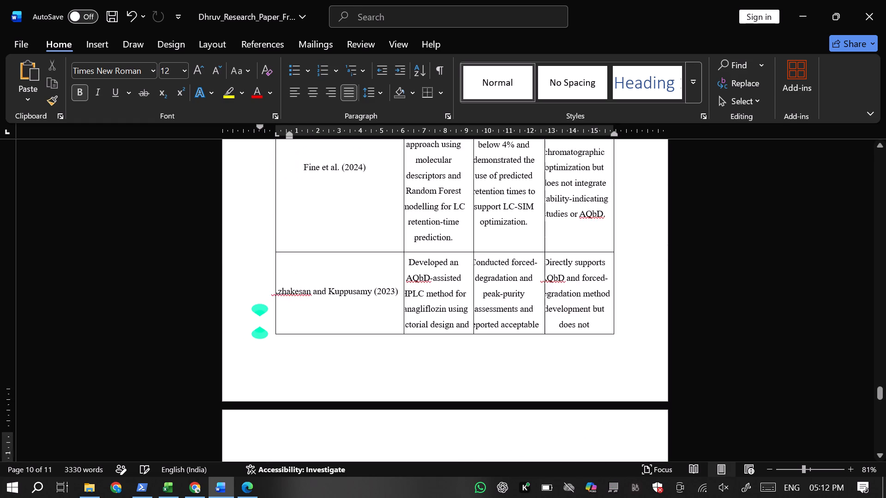
scroll(323, 270, down, 2)
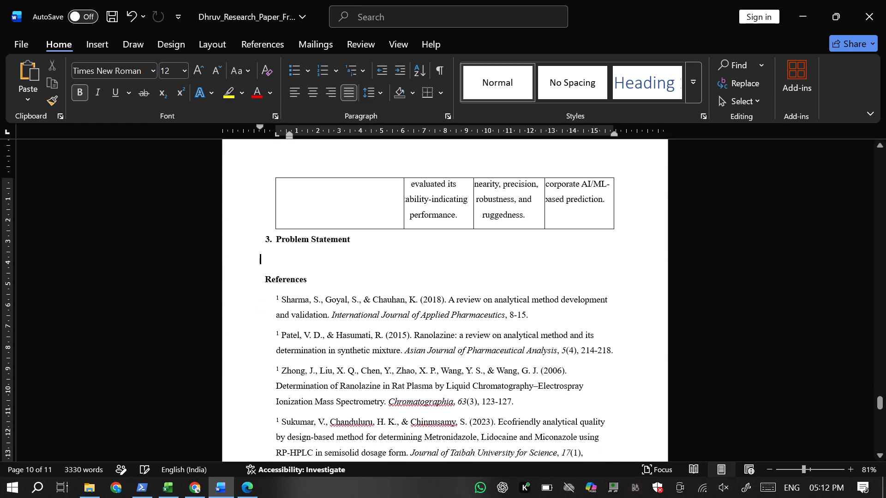
click(355, 247)
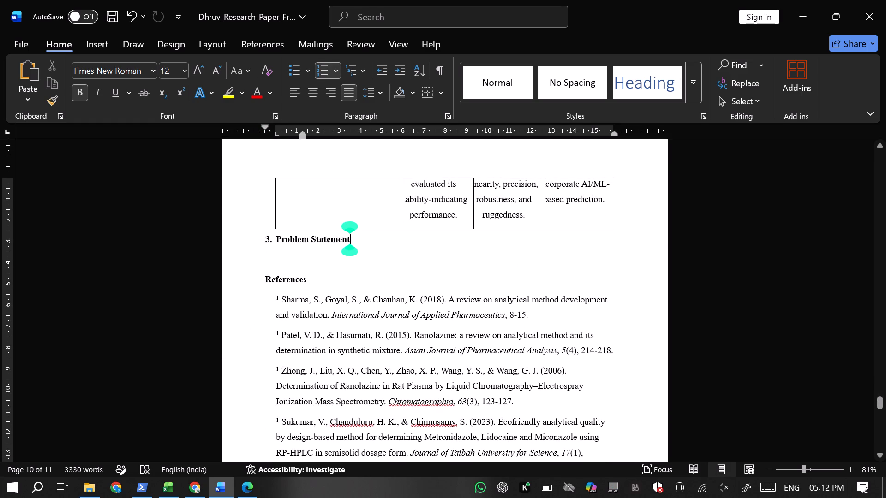
key(Return)
key(BackSpace)
key(BackSpace)
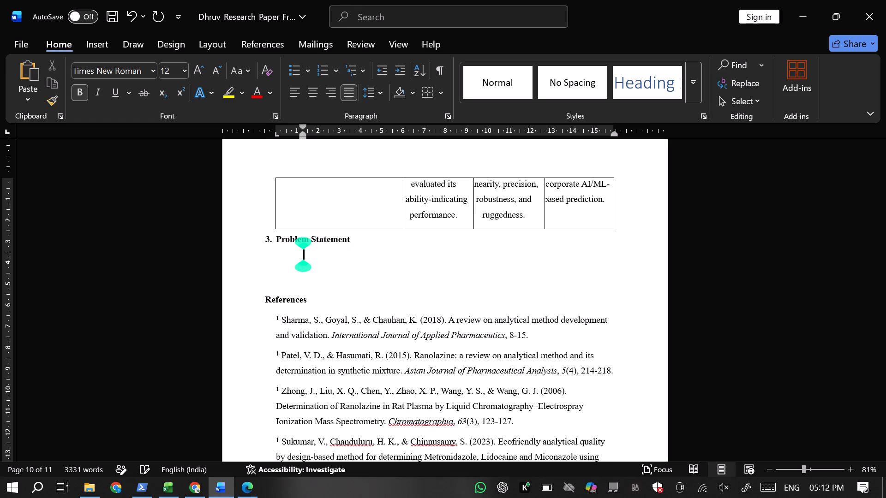
key(ctrl+s)
key(ctrl+s)
key(ctrl+s)
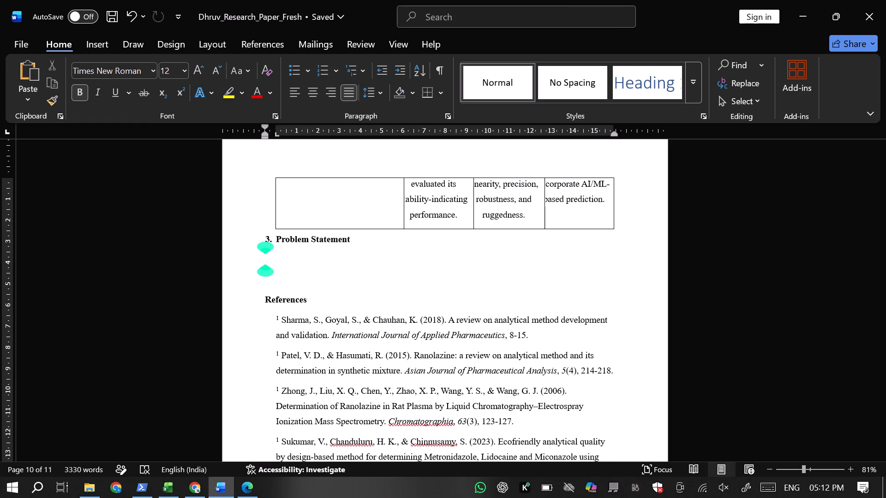
click(256, 497)
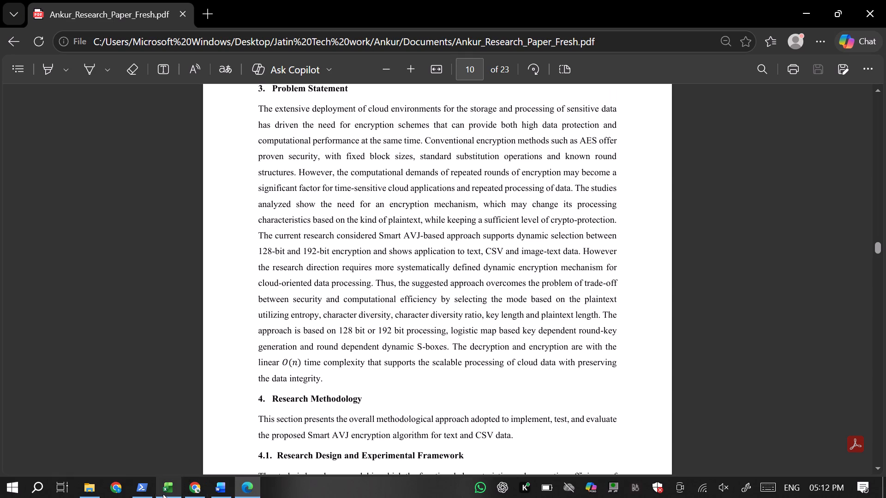
click(192, 492)
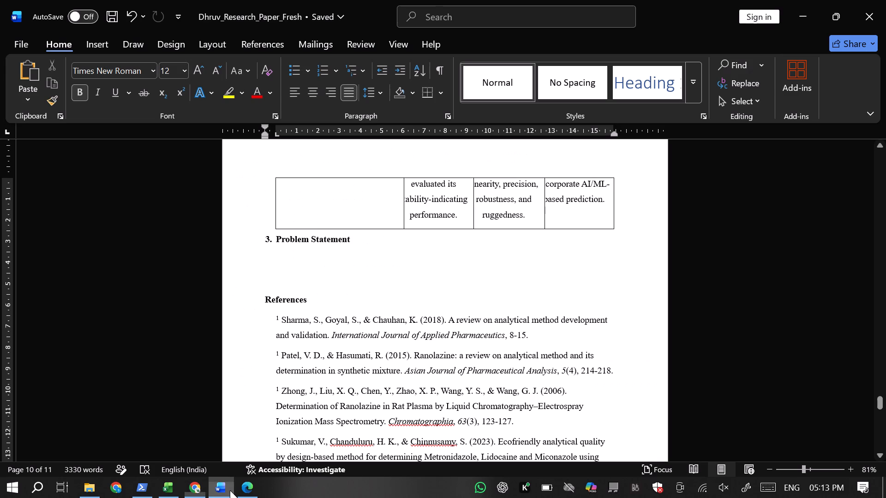
click(244, 484)
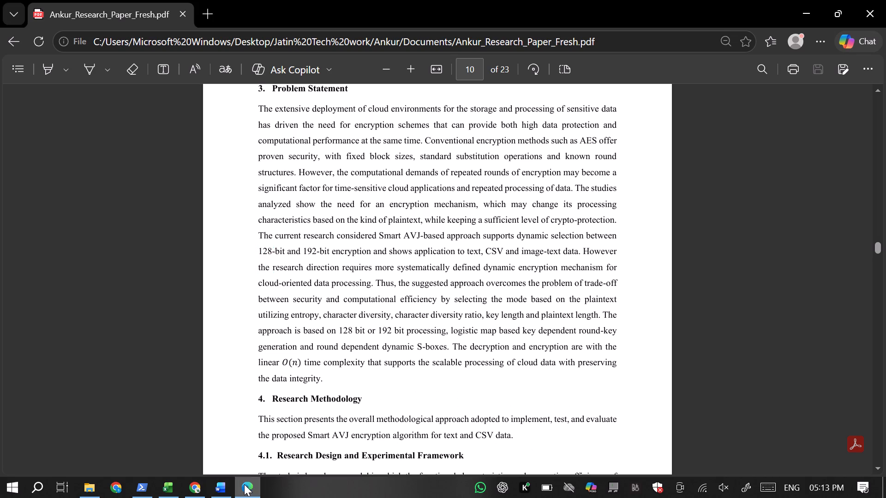
scroll(367, 409, right, 1)
scroll(367, 409, down, 1)
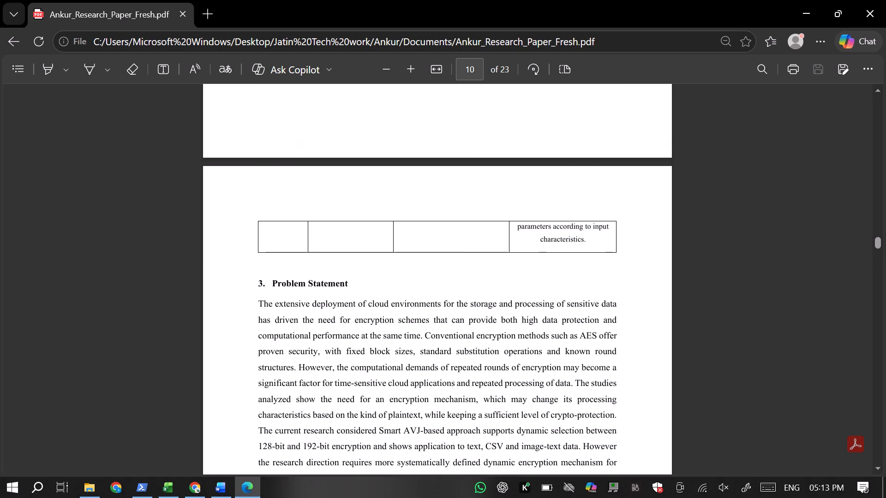
scroll(367, 409, down, 1)
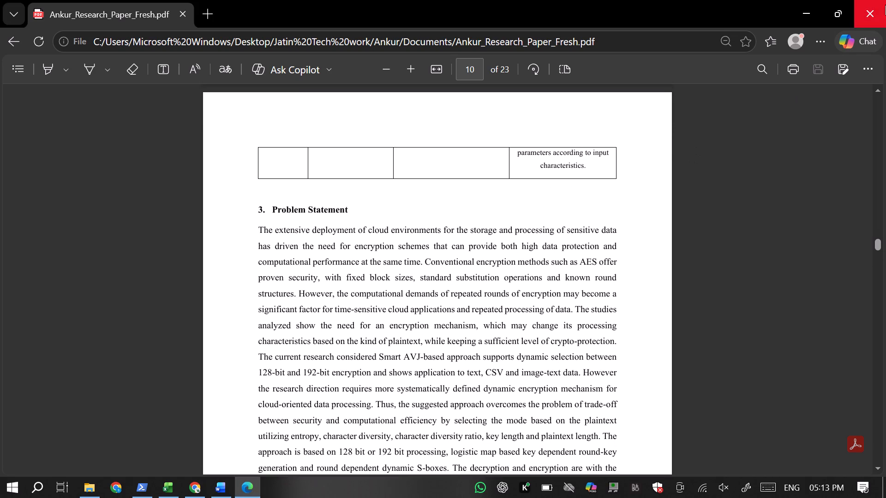
scroll(700, 162, down, 3)
scroll(700, 162, up, 1)
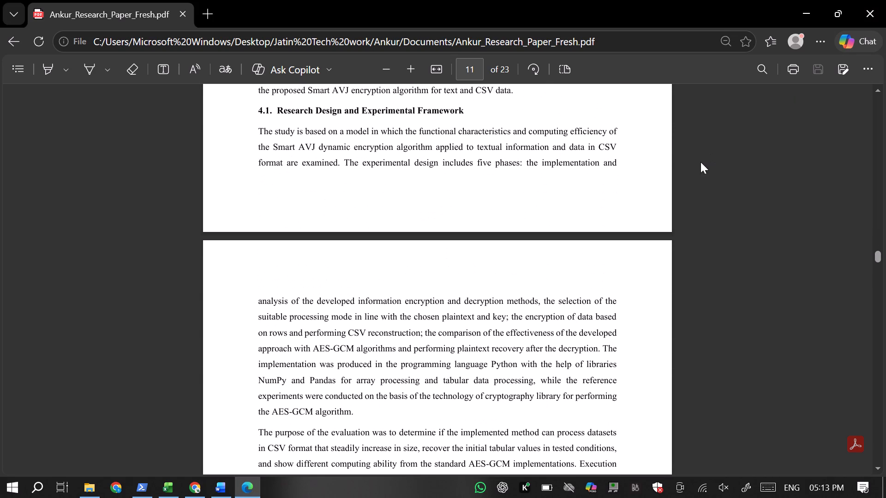
scroll(700, 162, up, 1)
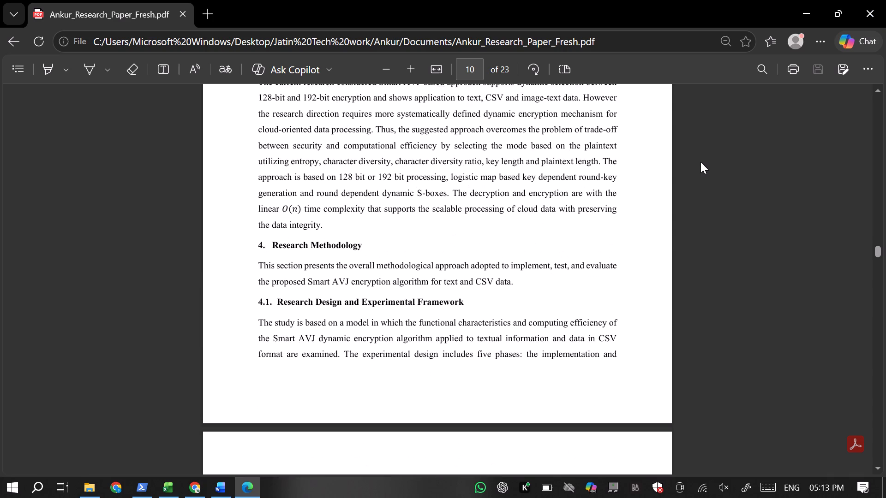
scroll(700, 162, down, 5)
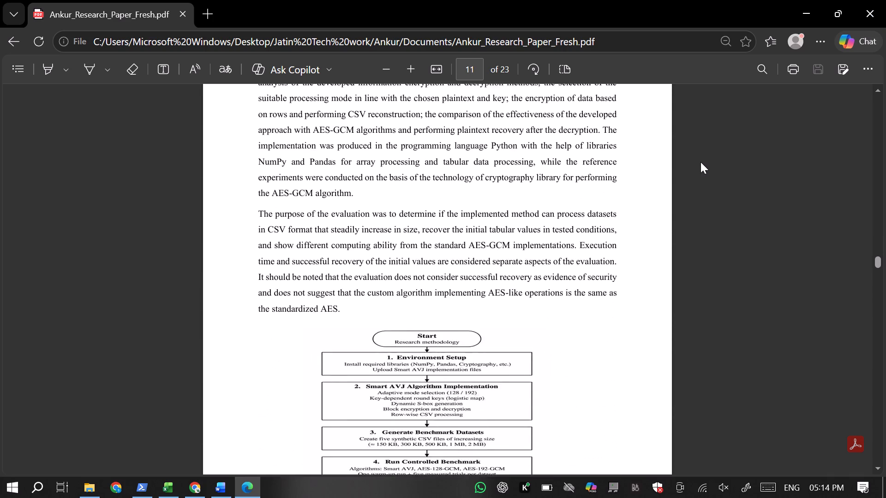
scroll(700, 162, down, 9)
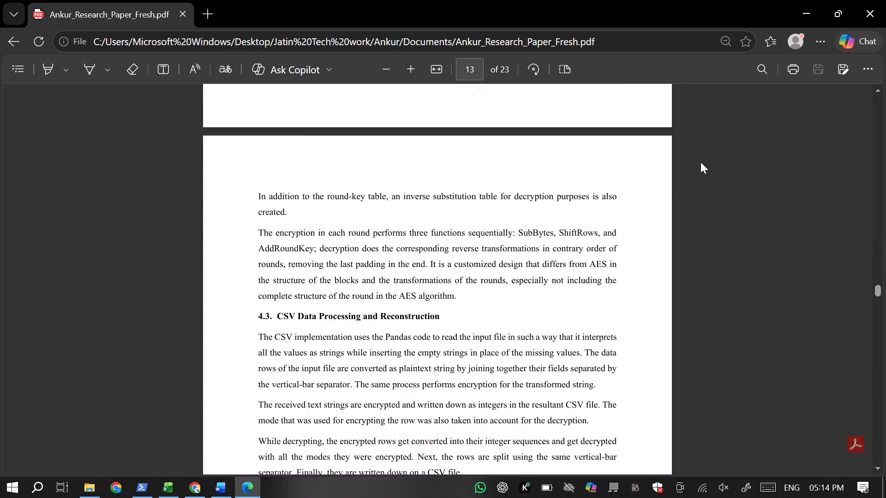
scroll(700, 162, down, 7)
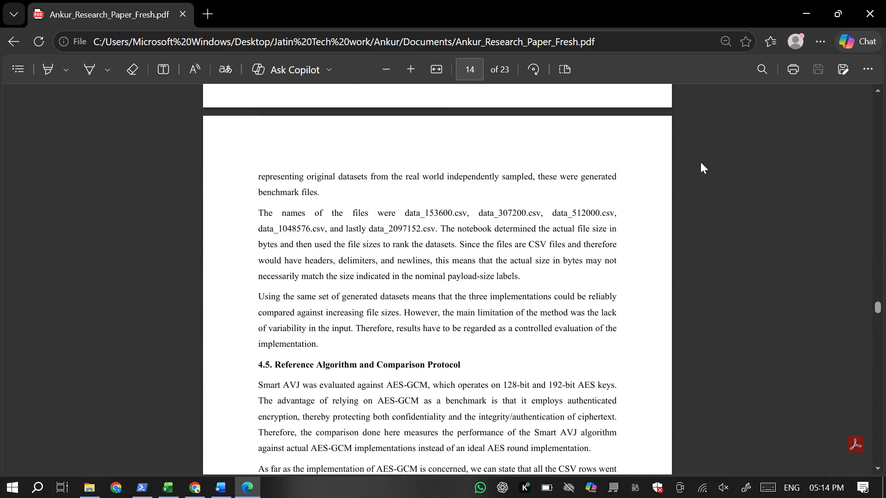
scroll(700, 162, down, 9)
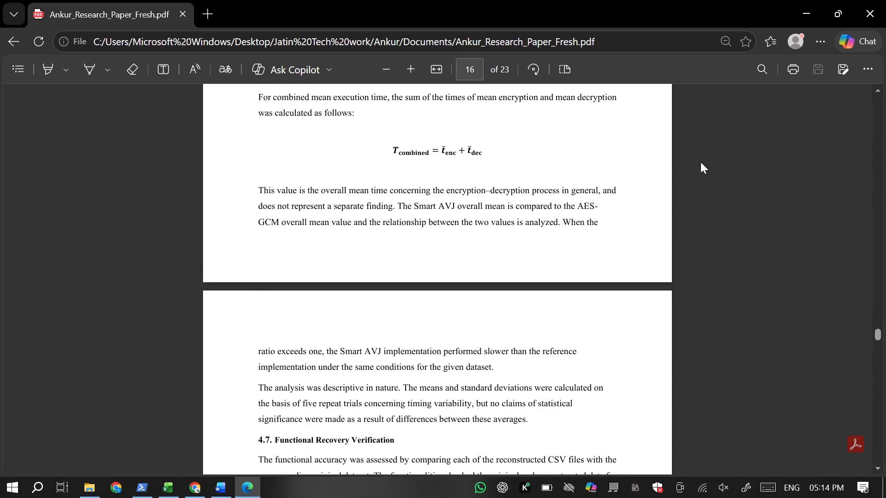
scroll(700, 162, down, 7)
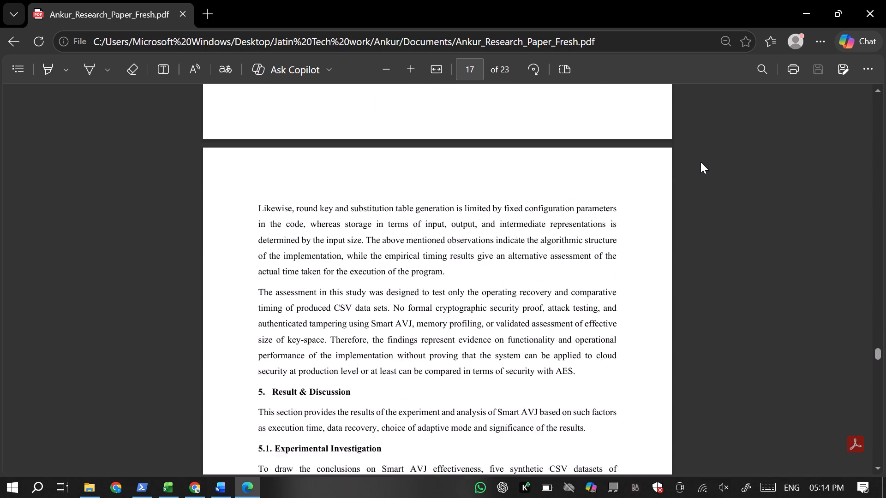
scroll(700, 162, down, 8)
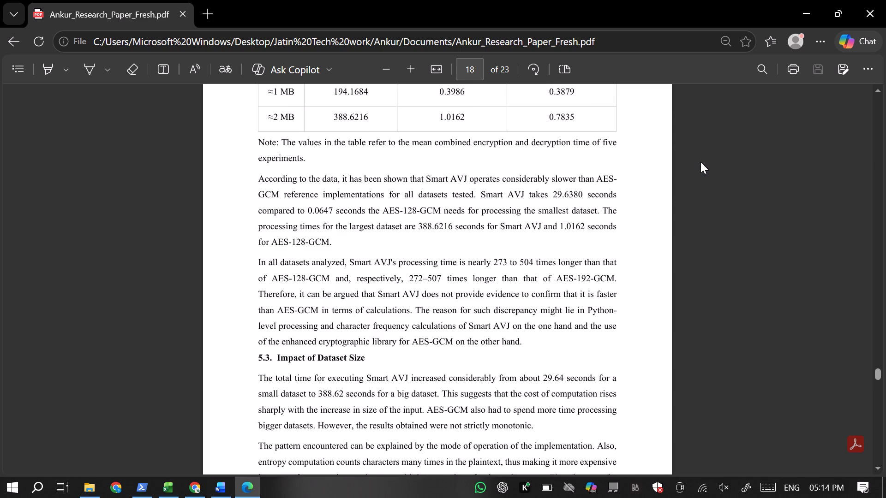
scroll(700, 162, down, 5)
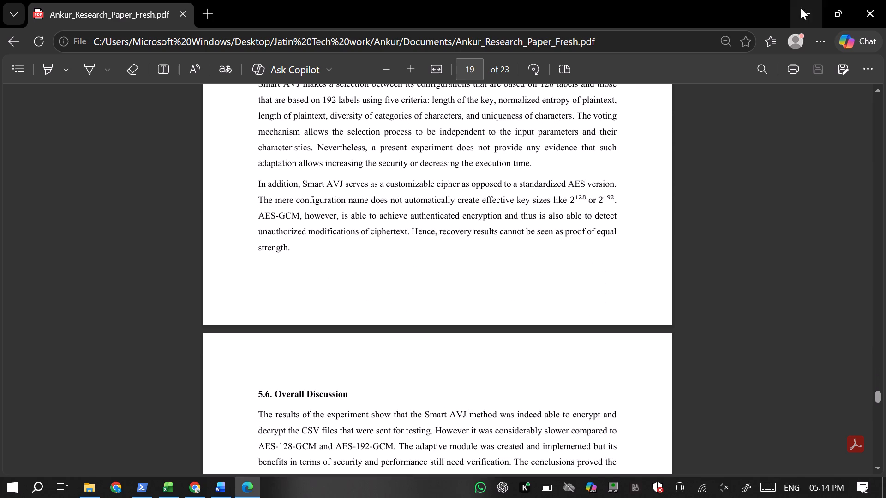
click(885, 3)
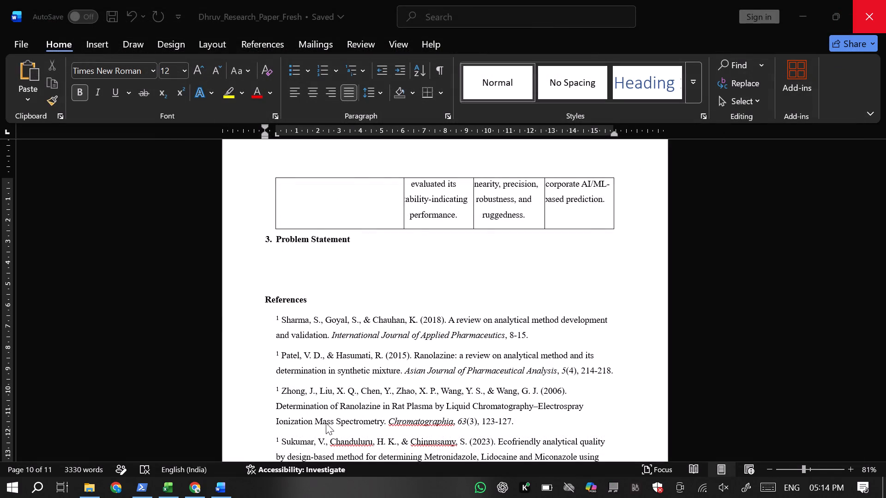
Copy the second humanized version from AIHumanize in Chrome and paste it under the Problem Statement heading in the Word document.
click(198, 489)
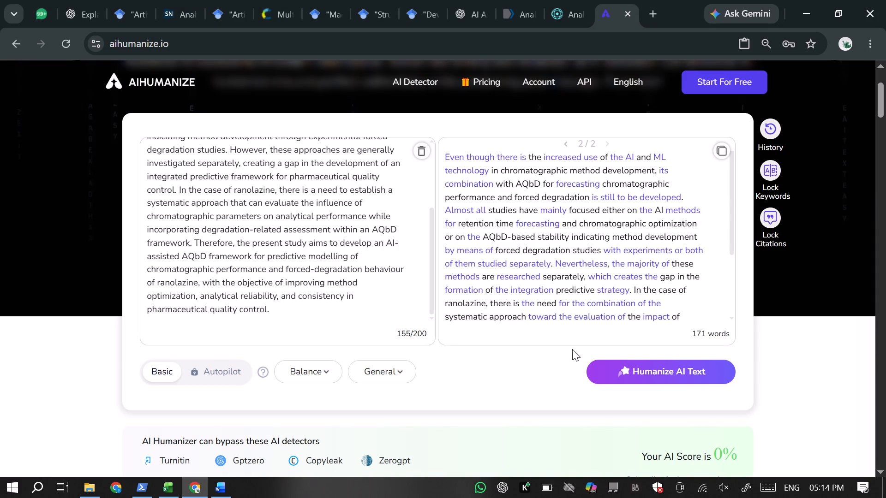
scroll(614, 296, down, 3)
scroll(614, 296, up, 1)
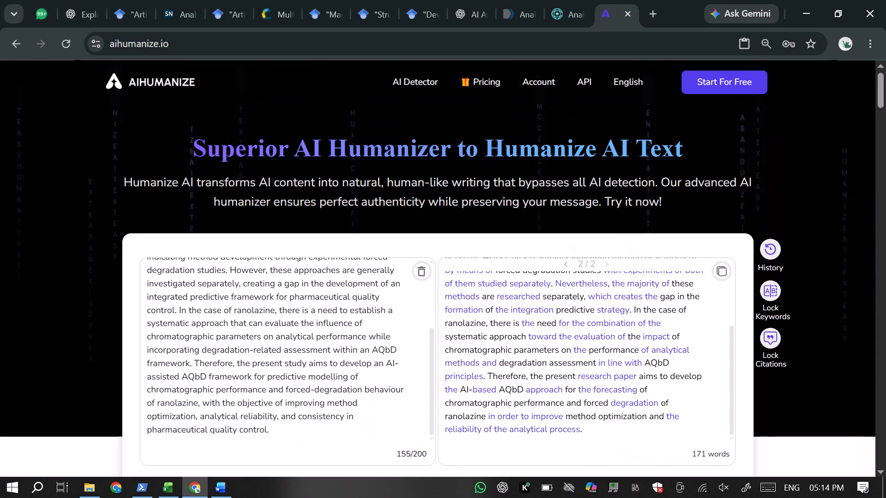
scroll(574, 341, up, 2)
click(723, 269)
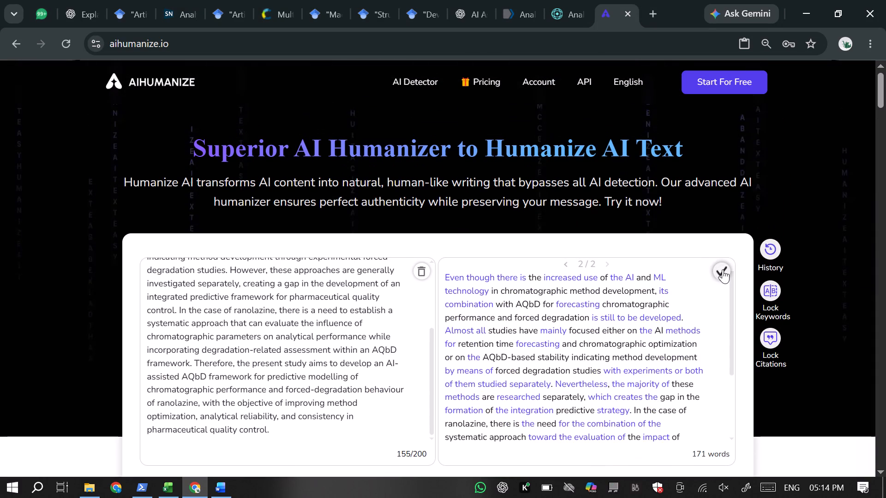
click(215, 496)
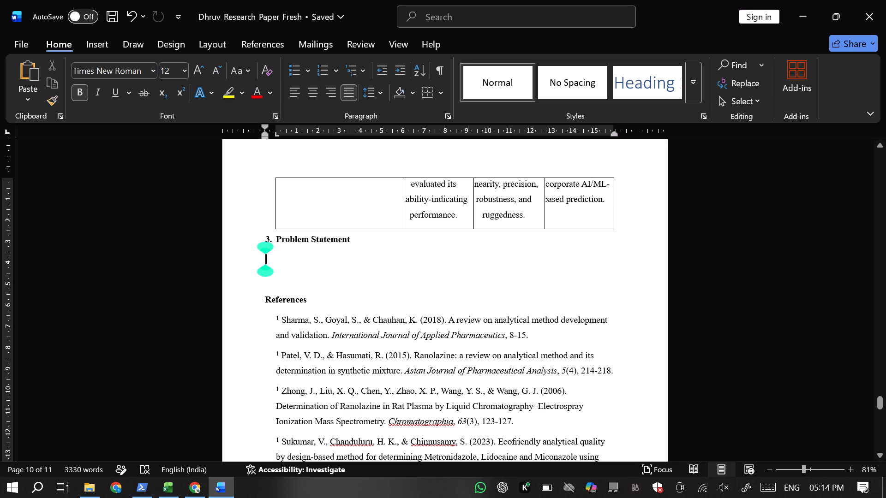
key(ctrl+v)
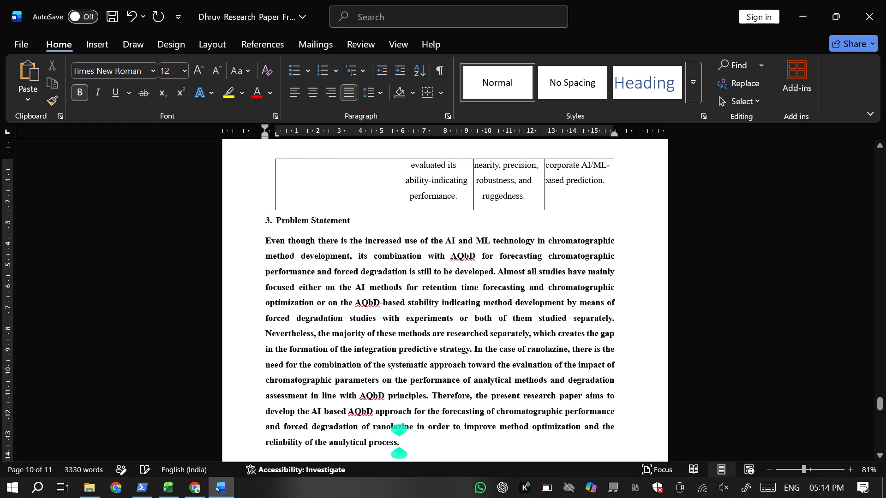
Remove the bold formatting from the pasted Problem Statement paragraph.
scroll(402, 403, down, 1)
scroll(402, 403, up, 1)
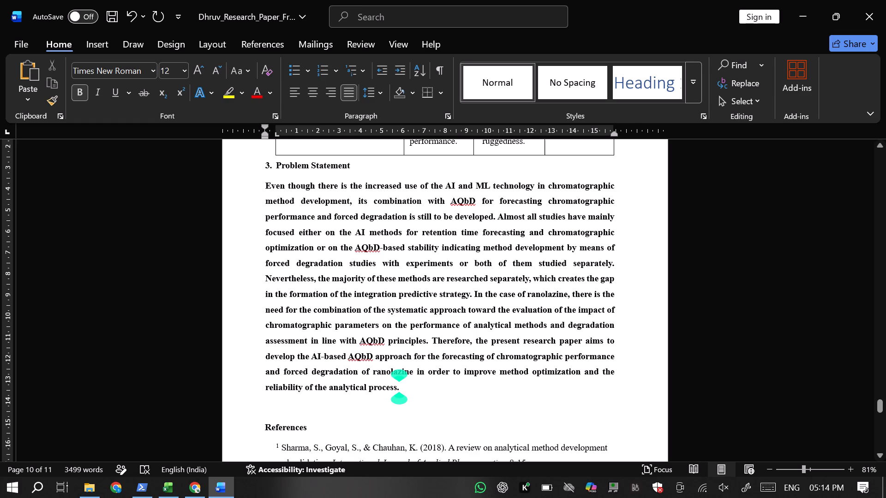
drag(412, 386, 263, 190)
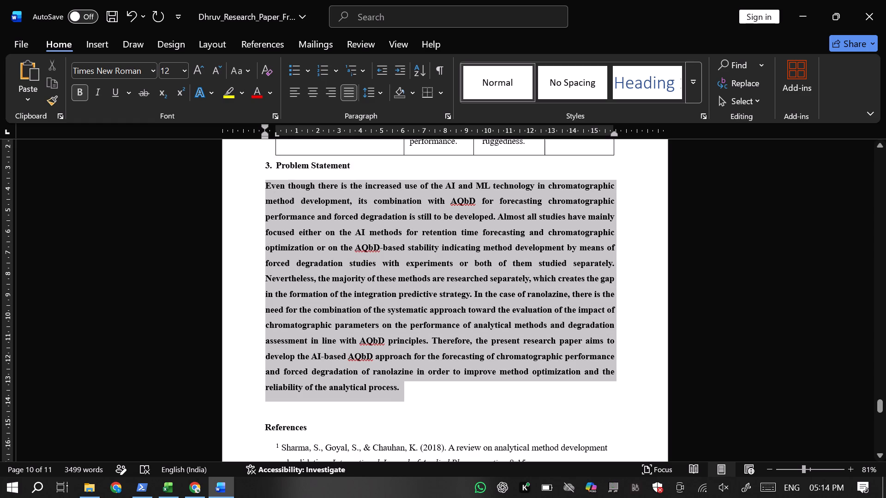
key(ctrl+b)
click(511, 411)
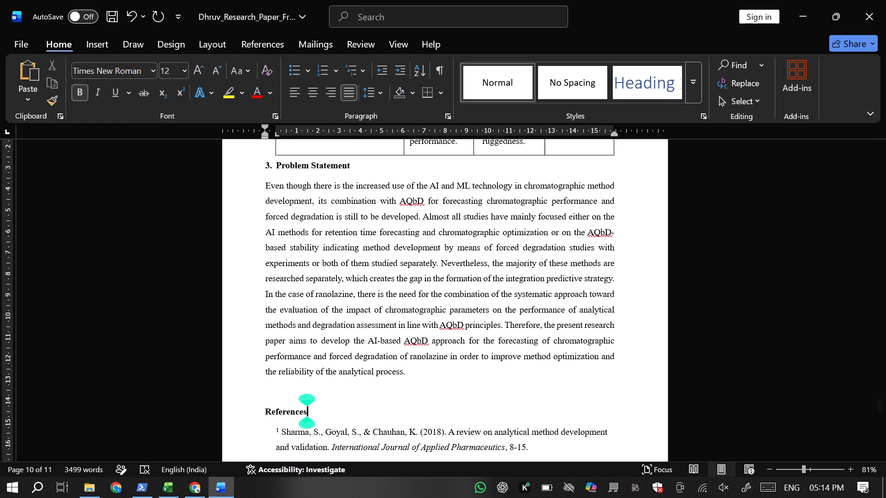
Review the research paper from its title and Introduction through the literature table and Problem Statement to the References.
scroll(511, 411, up, 7)
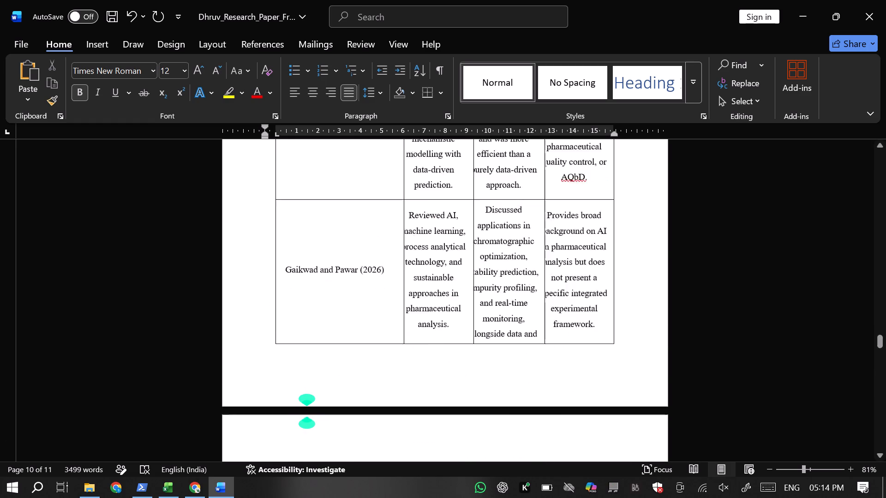
scroll(511, 411, up, 9)
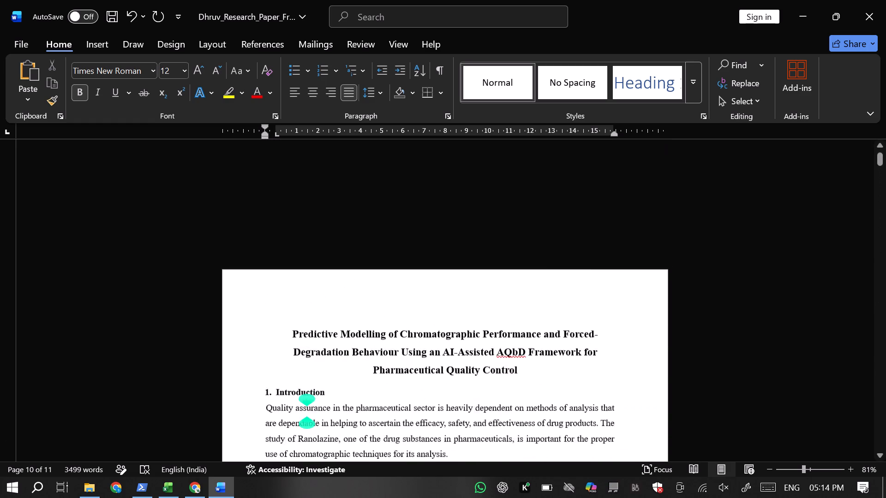
scroll(511, 411, down, 6)
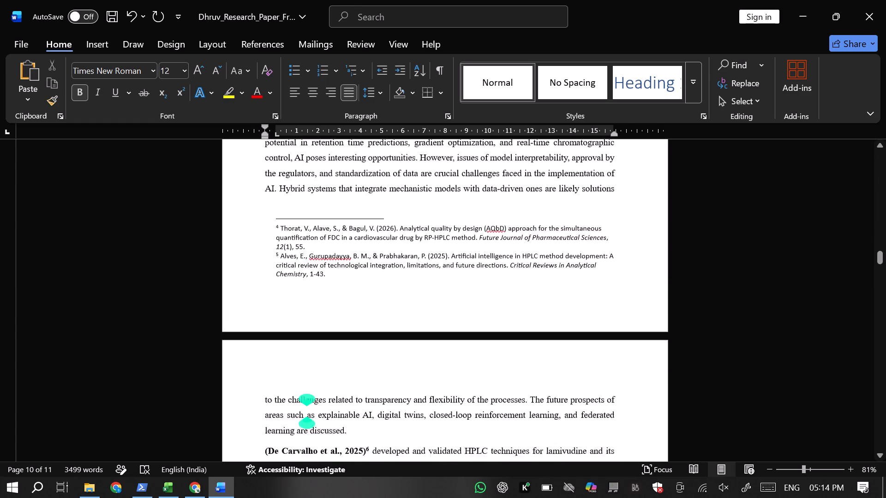
scroll(511, 411, down, 5)
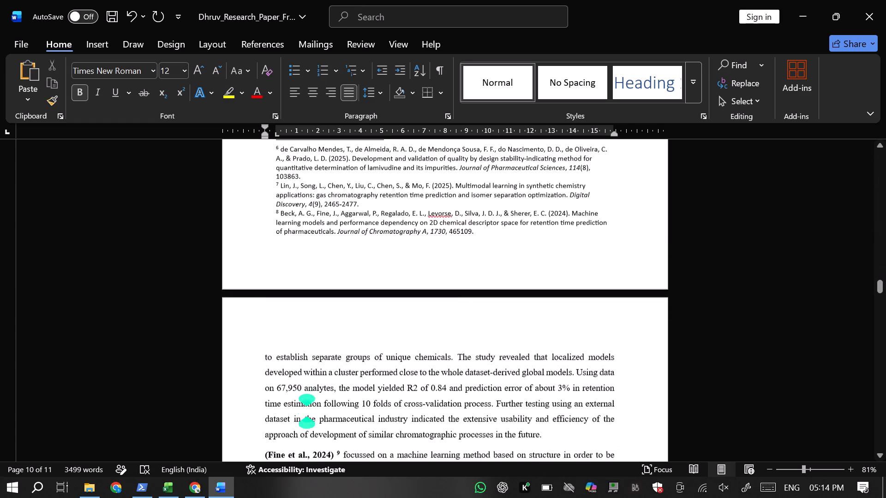
scroll(511, 411, down, 5)
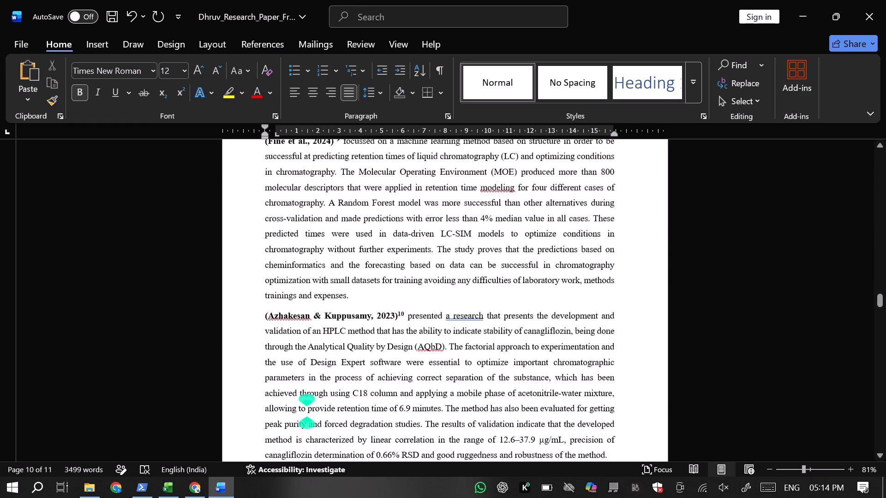
scroll(511, 411, down, 5)
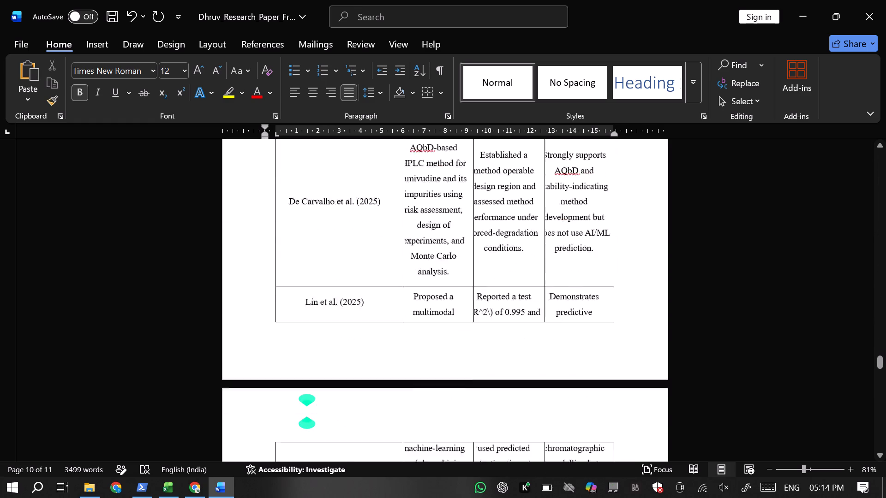
scroll(511, 411, down, 5)
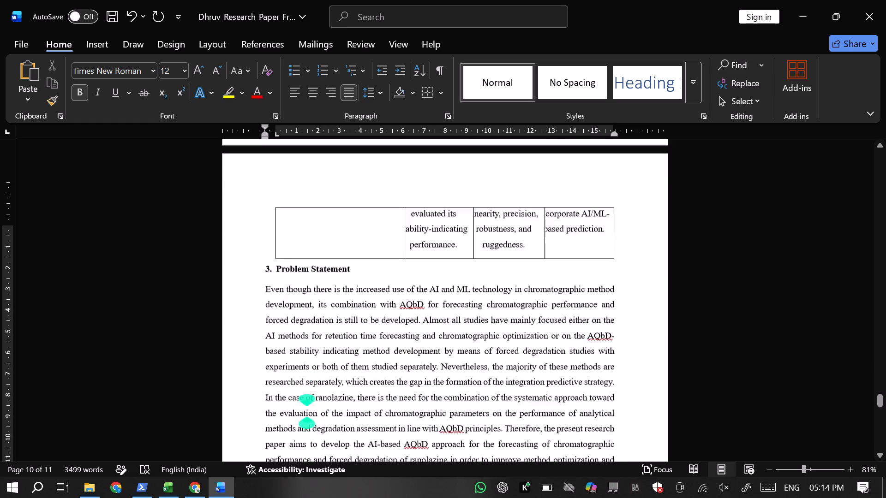
scroll(511, 411, down, 3)
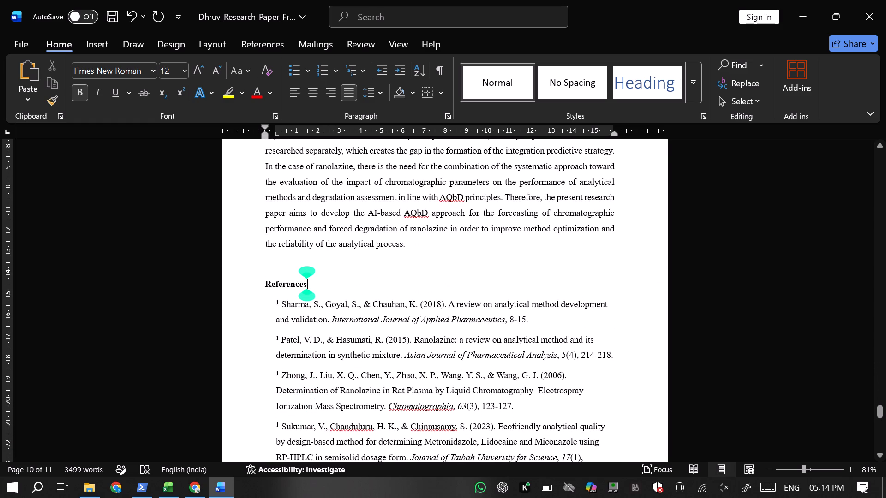
click(428, 243)
drag(428, 243, 348, 193)
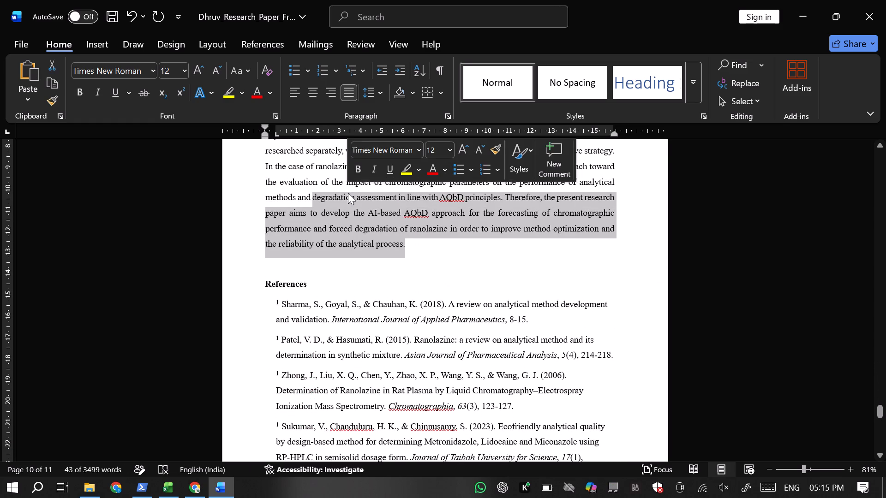
Add the bold numbered heading "4. Research Methodology" above References and align its number with the page's left text margin.
click(399, 269)
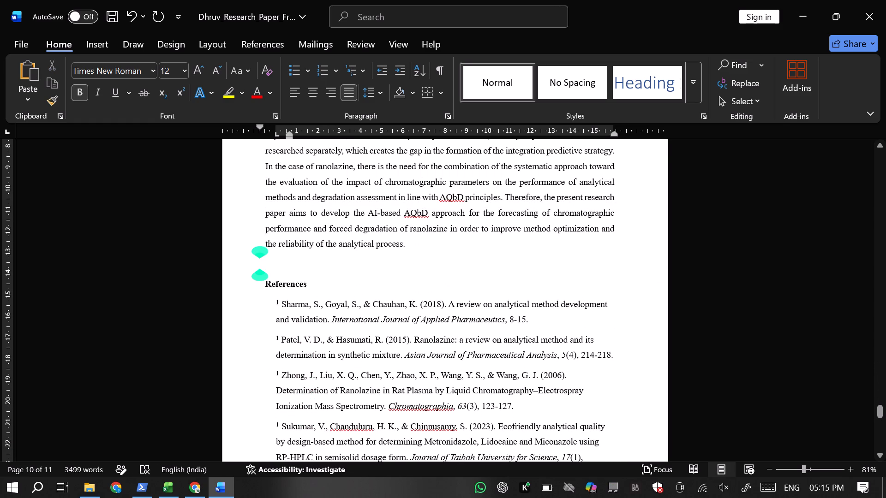
text(4.)
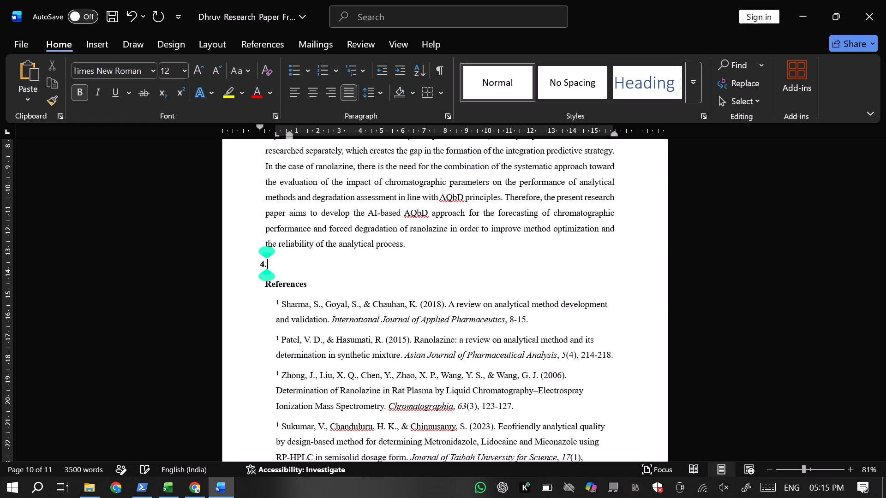
key(space)
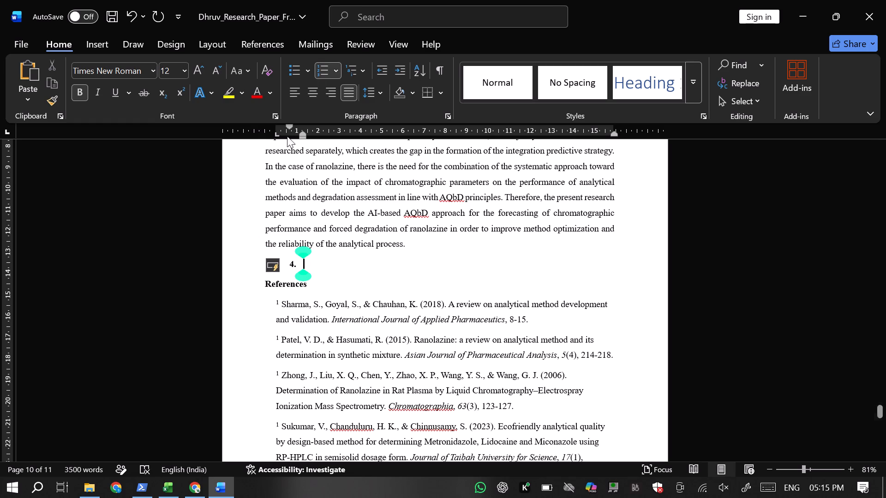
drag(287, 123, 265, 125)
text(Res)
text(ear)
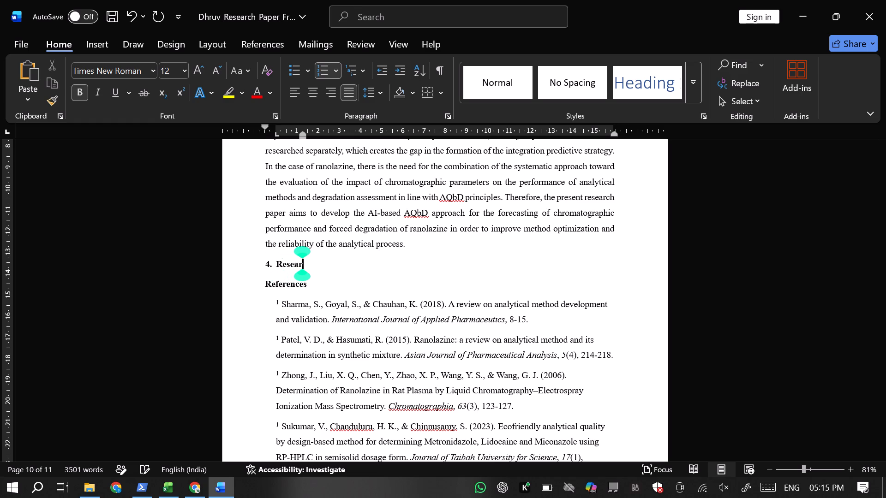
text(ch)
key(space)
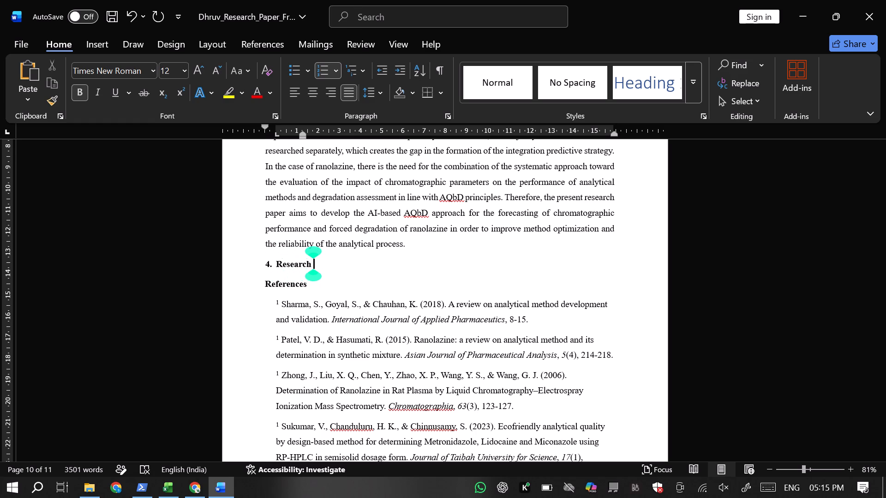
text(Method)
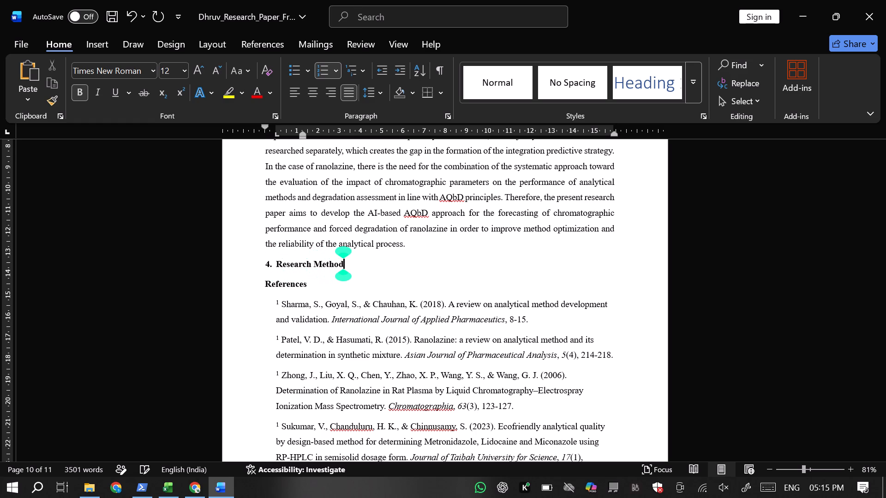
text(ology)
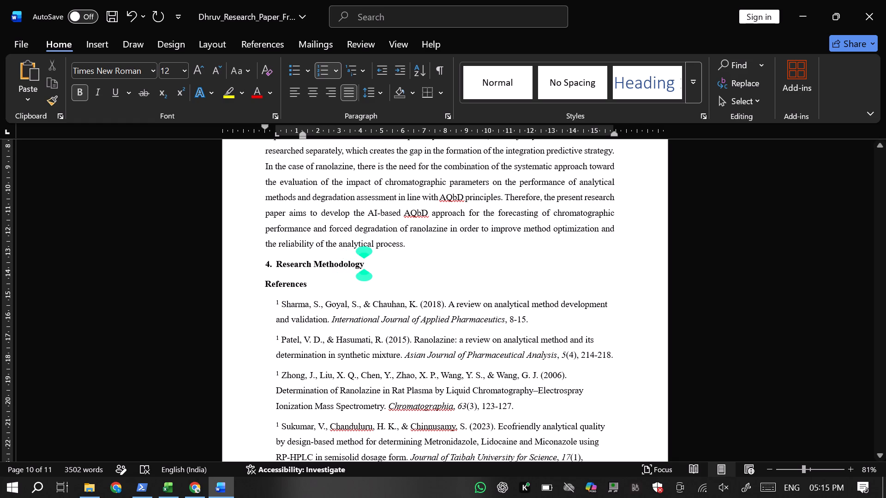
click(407, 271)
Start an empty, unnumbered paragraph below the Research Methodology heading.
scroll(407, 271, up, 1)
scroll(407, 271, down, 1)
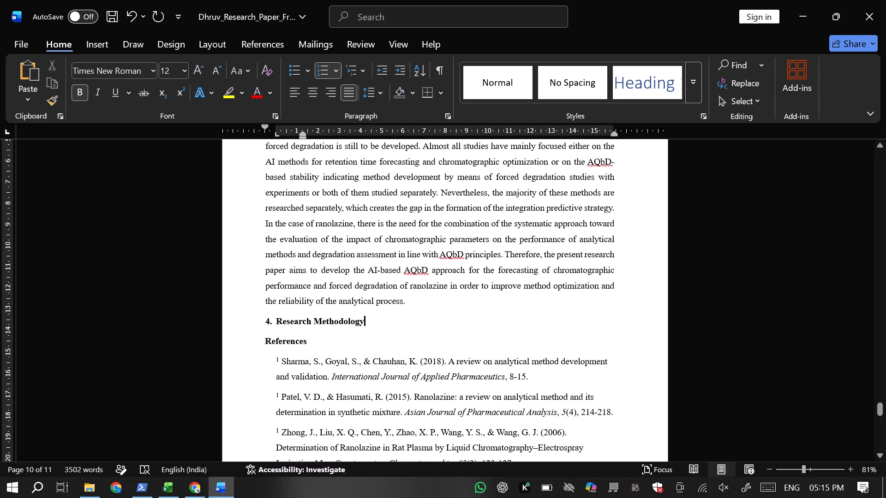
key(Return)
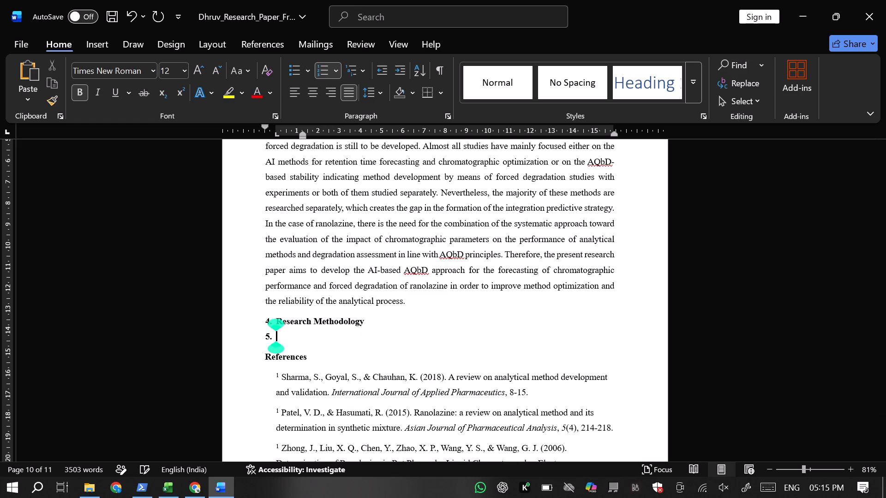
key(BackSpace)
key(BackSpace)
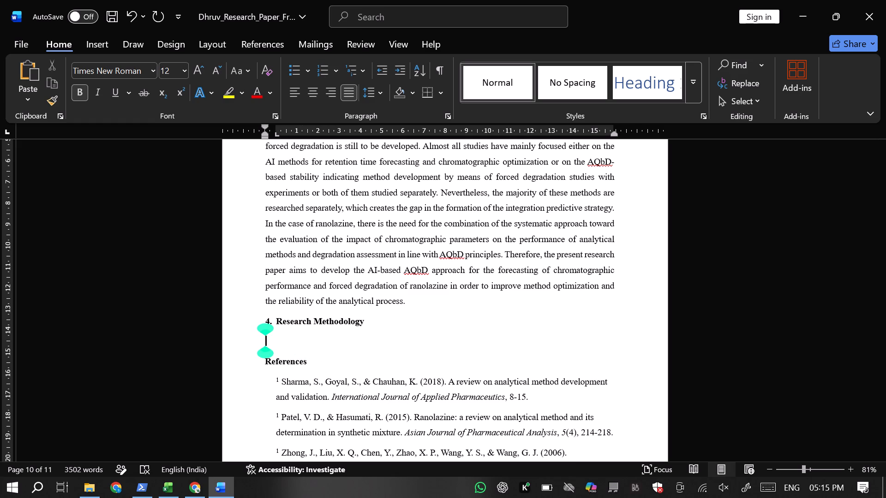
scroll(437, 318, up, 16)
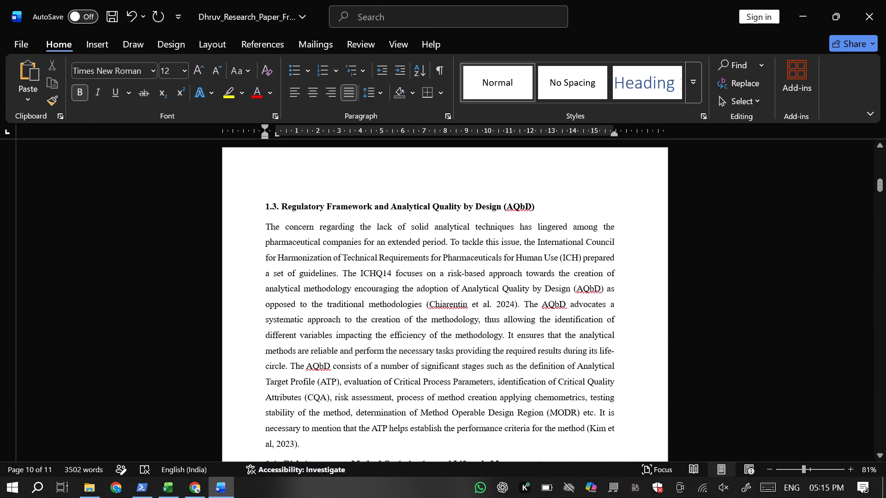